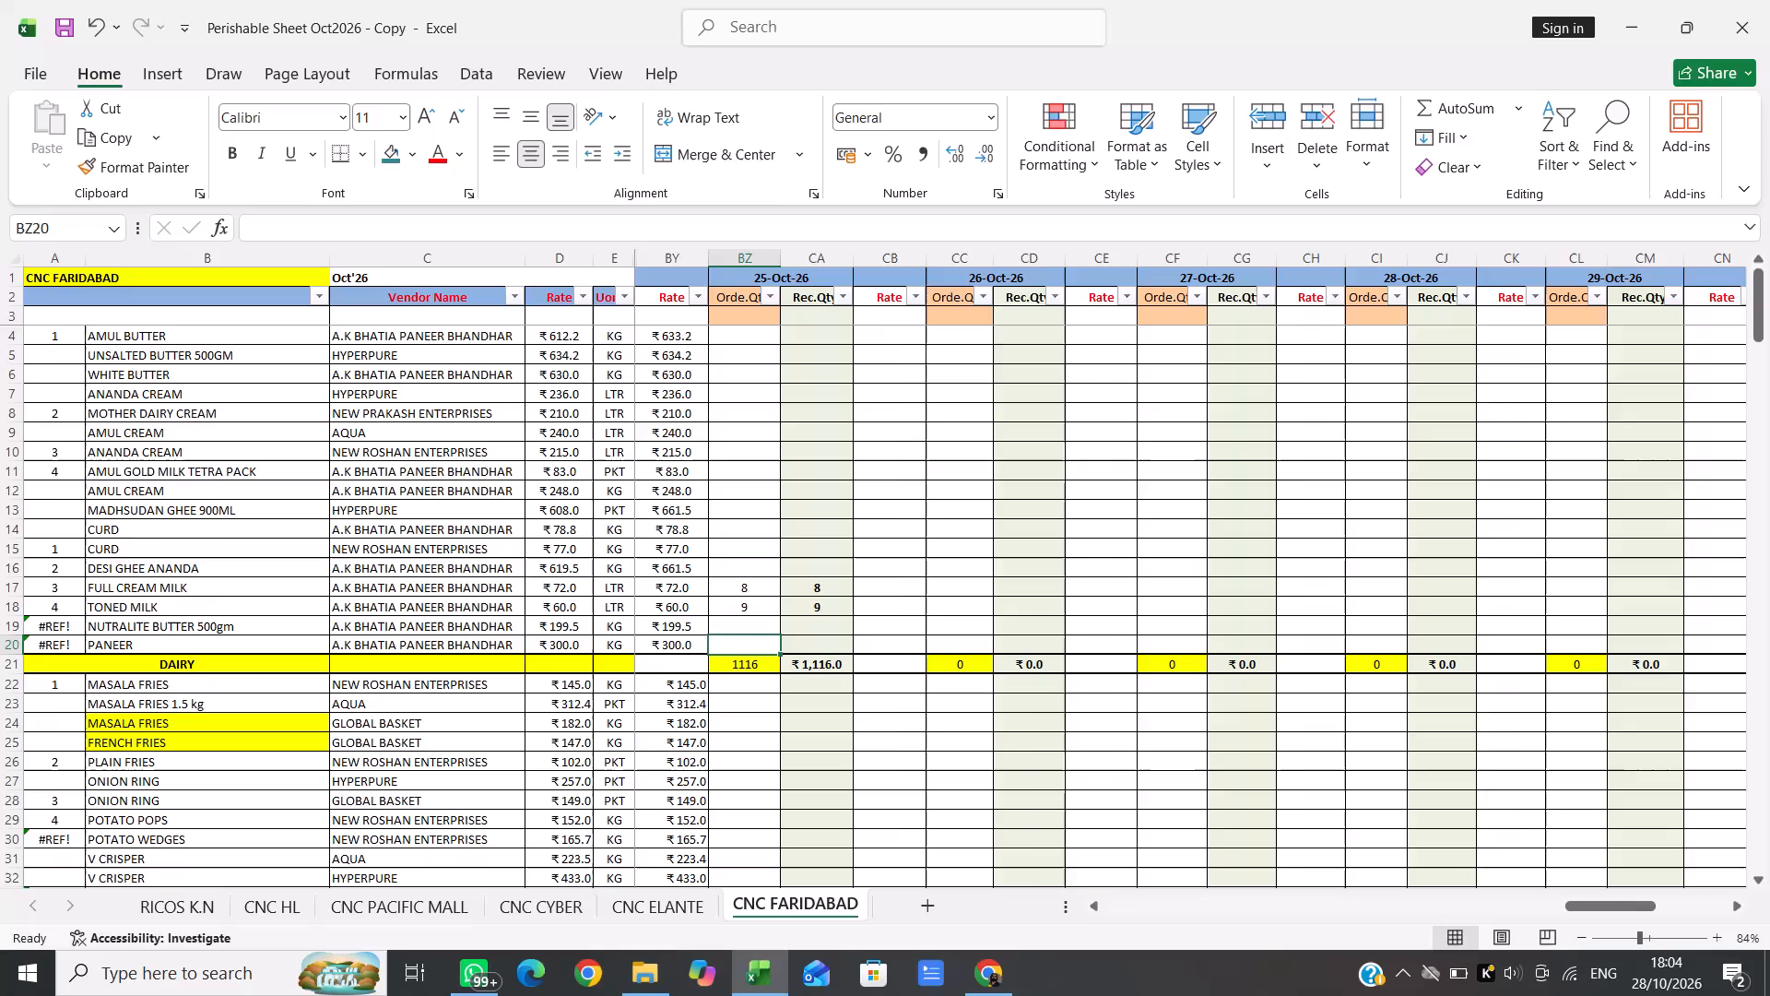
Enter an order quantity of 15 for PANEER under 25-Oct-26 on the CNC FARIDABAD sheet.
key(Right)
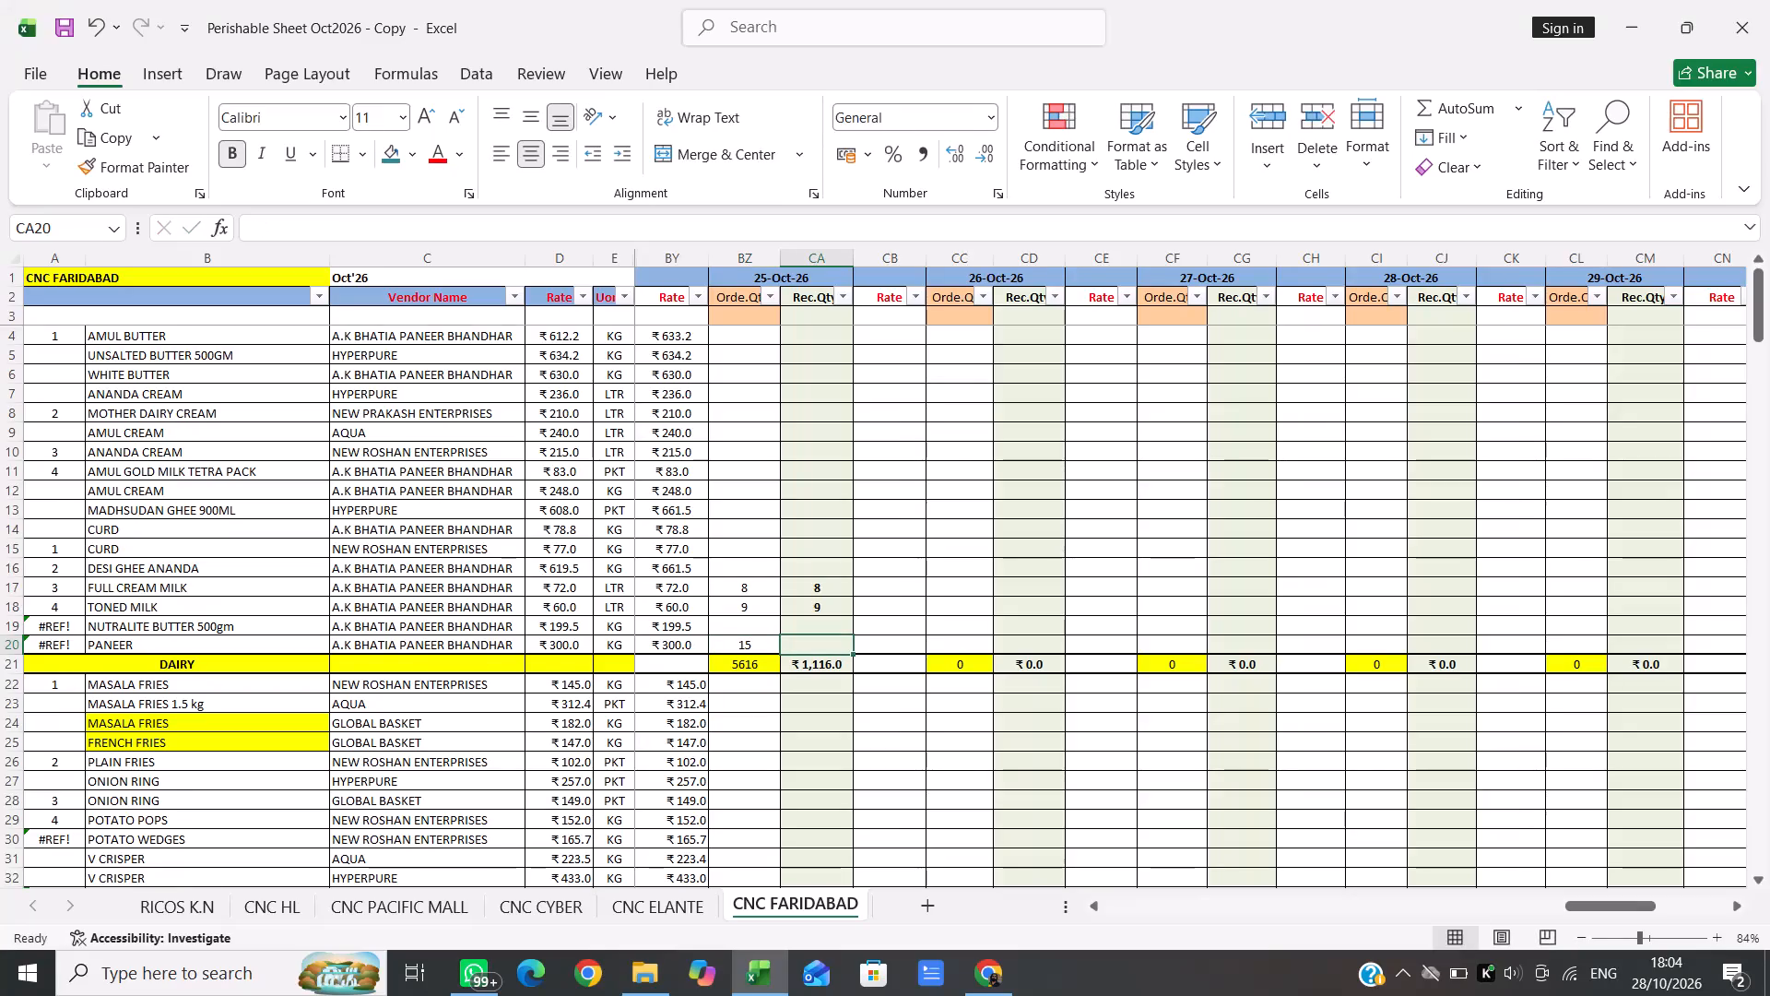
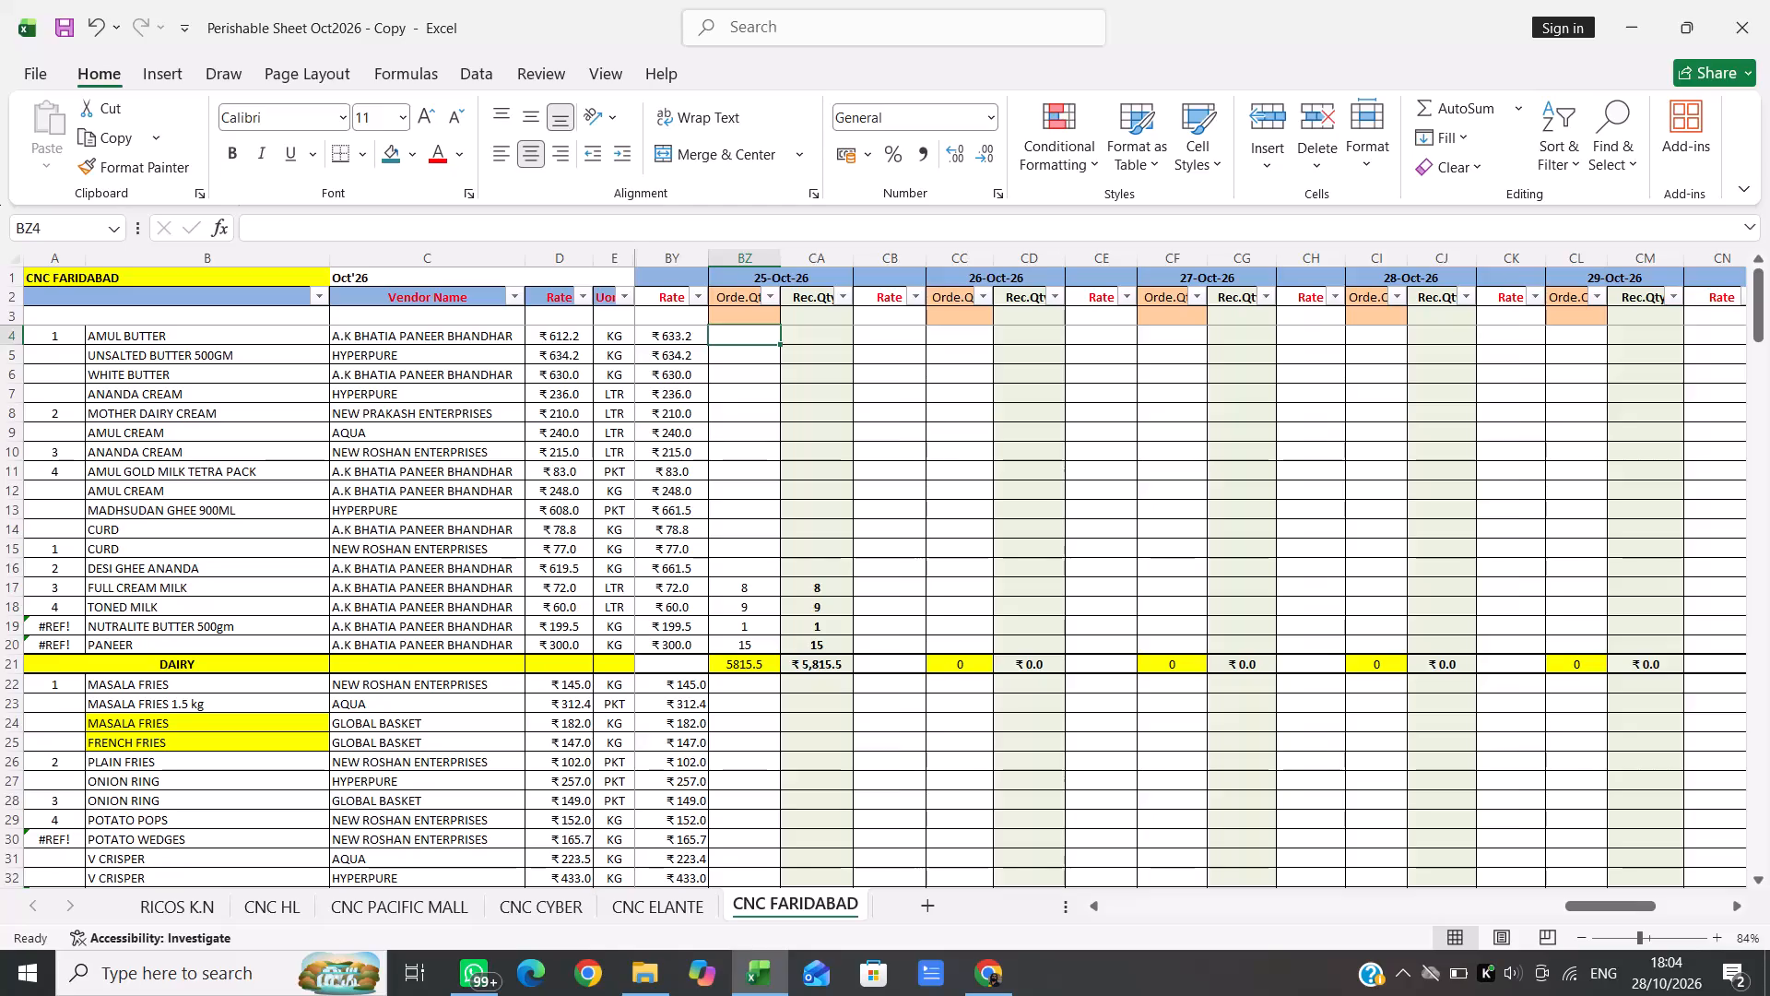
Enter 1.5 as both the order and received quantity for AMUL BUTTER under 25-Oct-26.
text(1.5)
key(Right)
text(1.5)
key(Left)
Enter the AMUL BUTTER rate beside the 25-Oct-26 quantities as the formula =603*1.05.
key(Left)
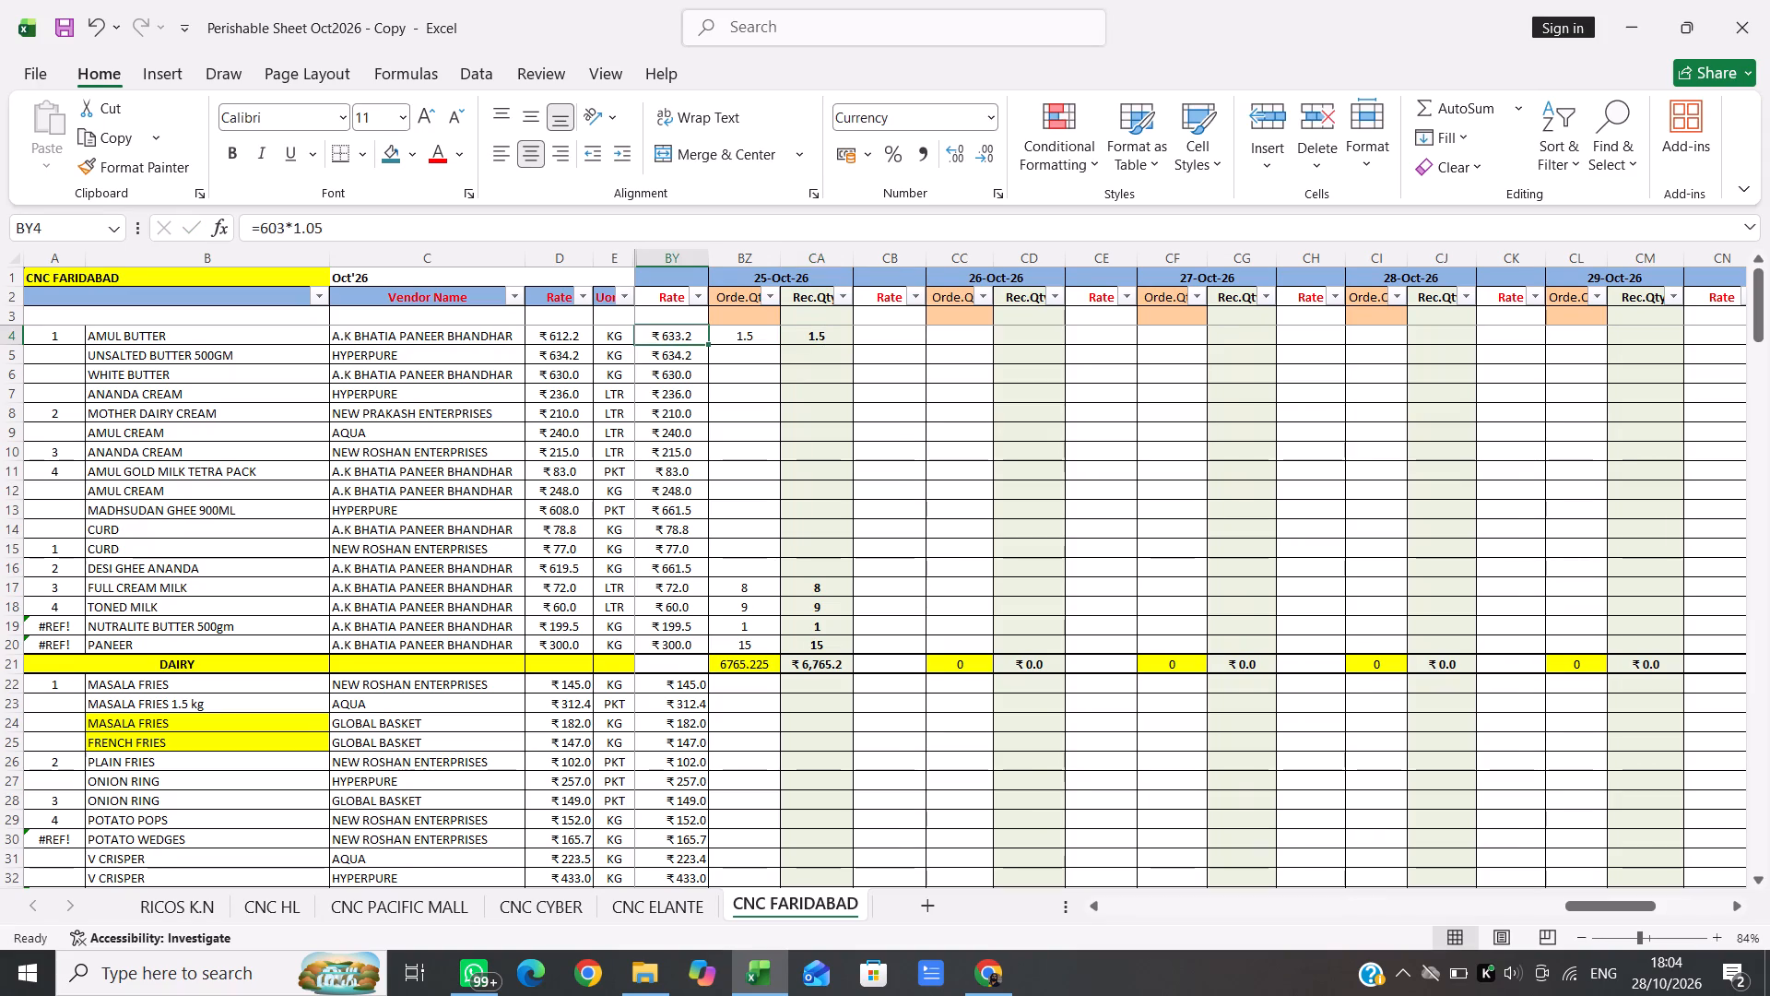
key(equal)
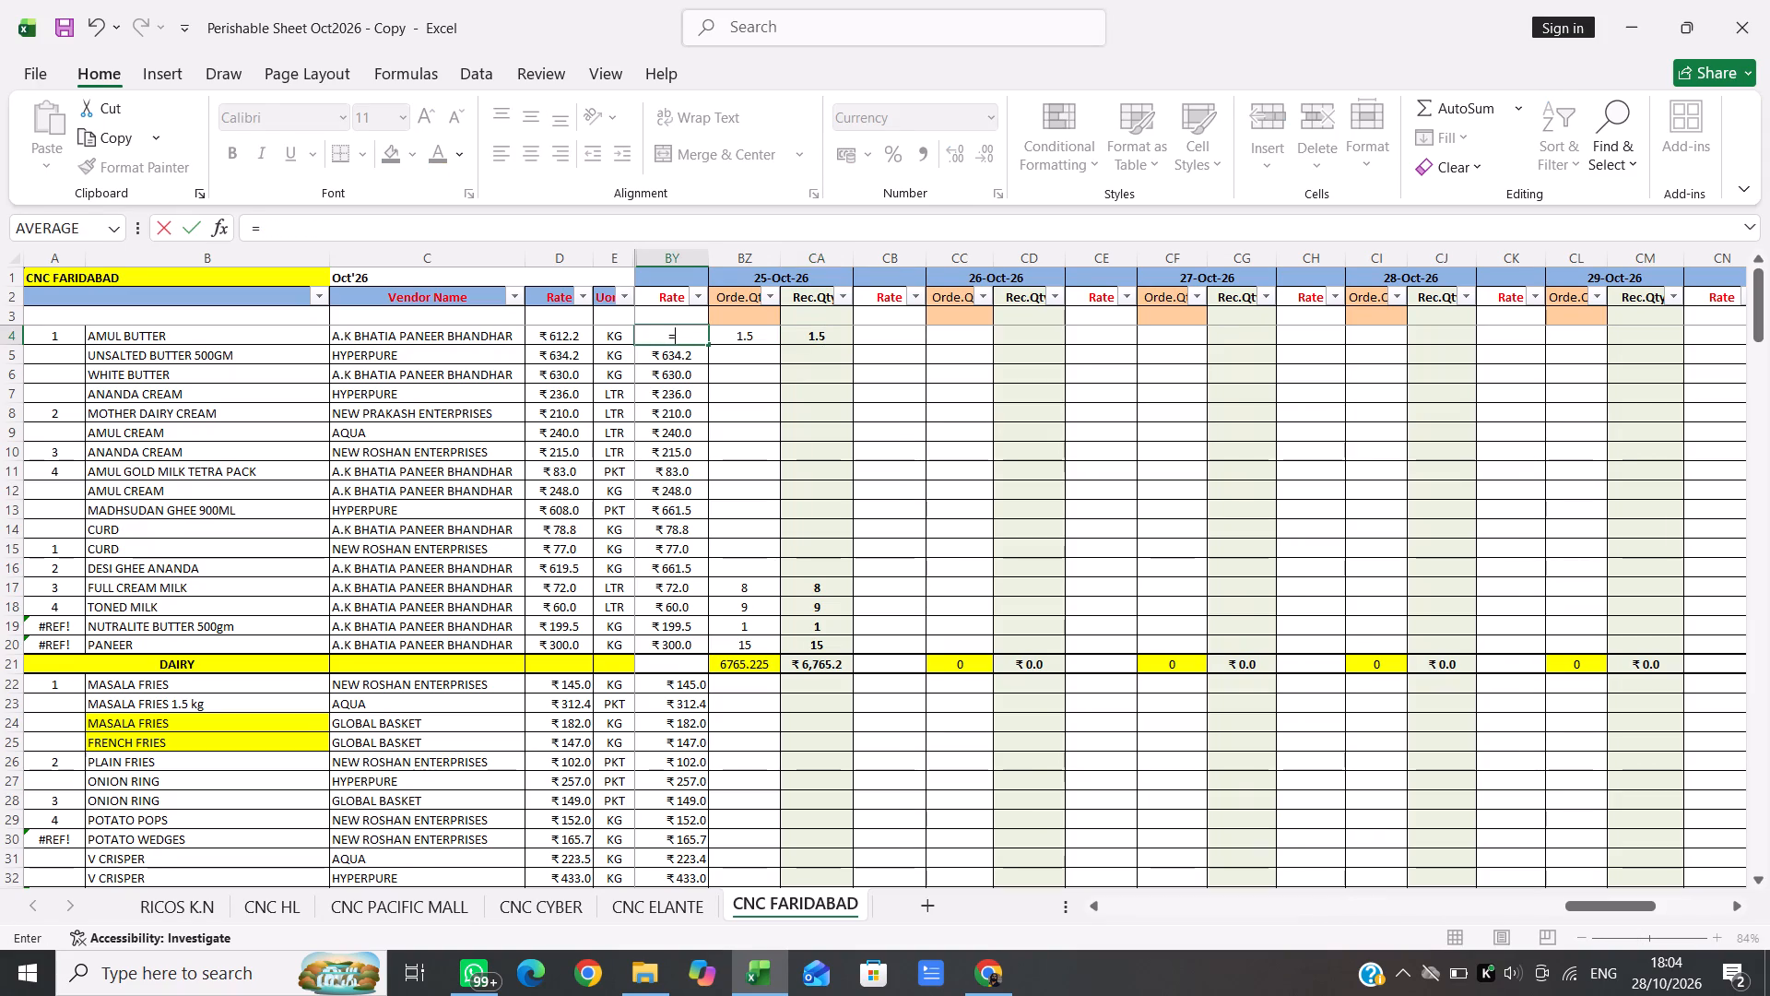
text(603*1.05)
key(Return)
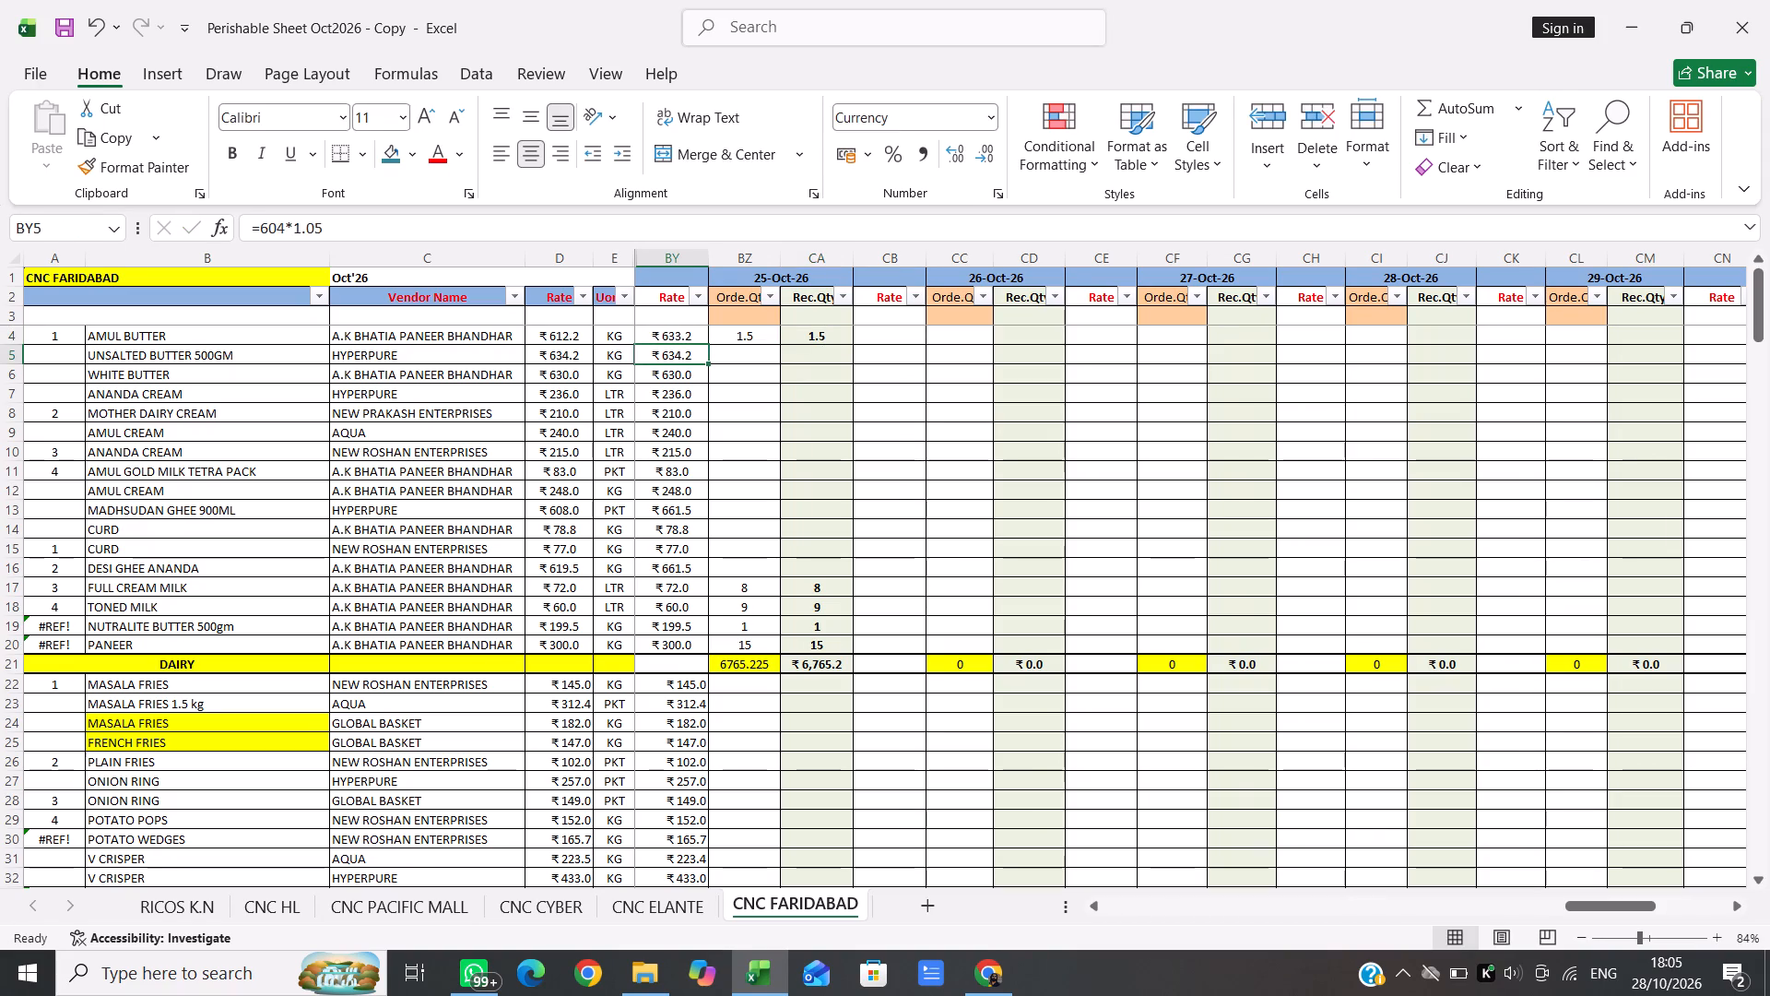
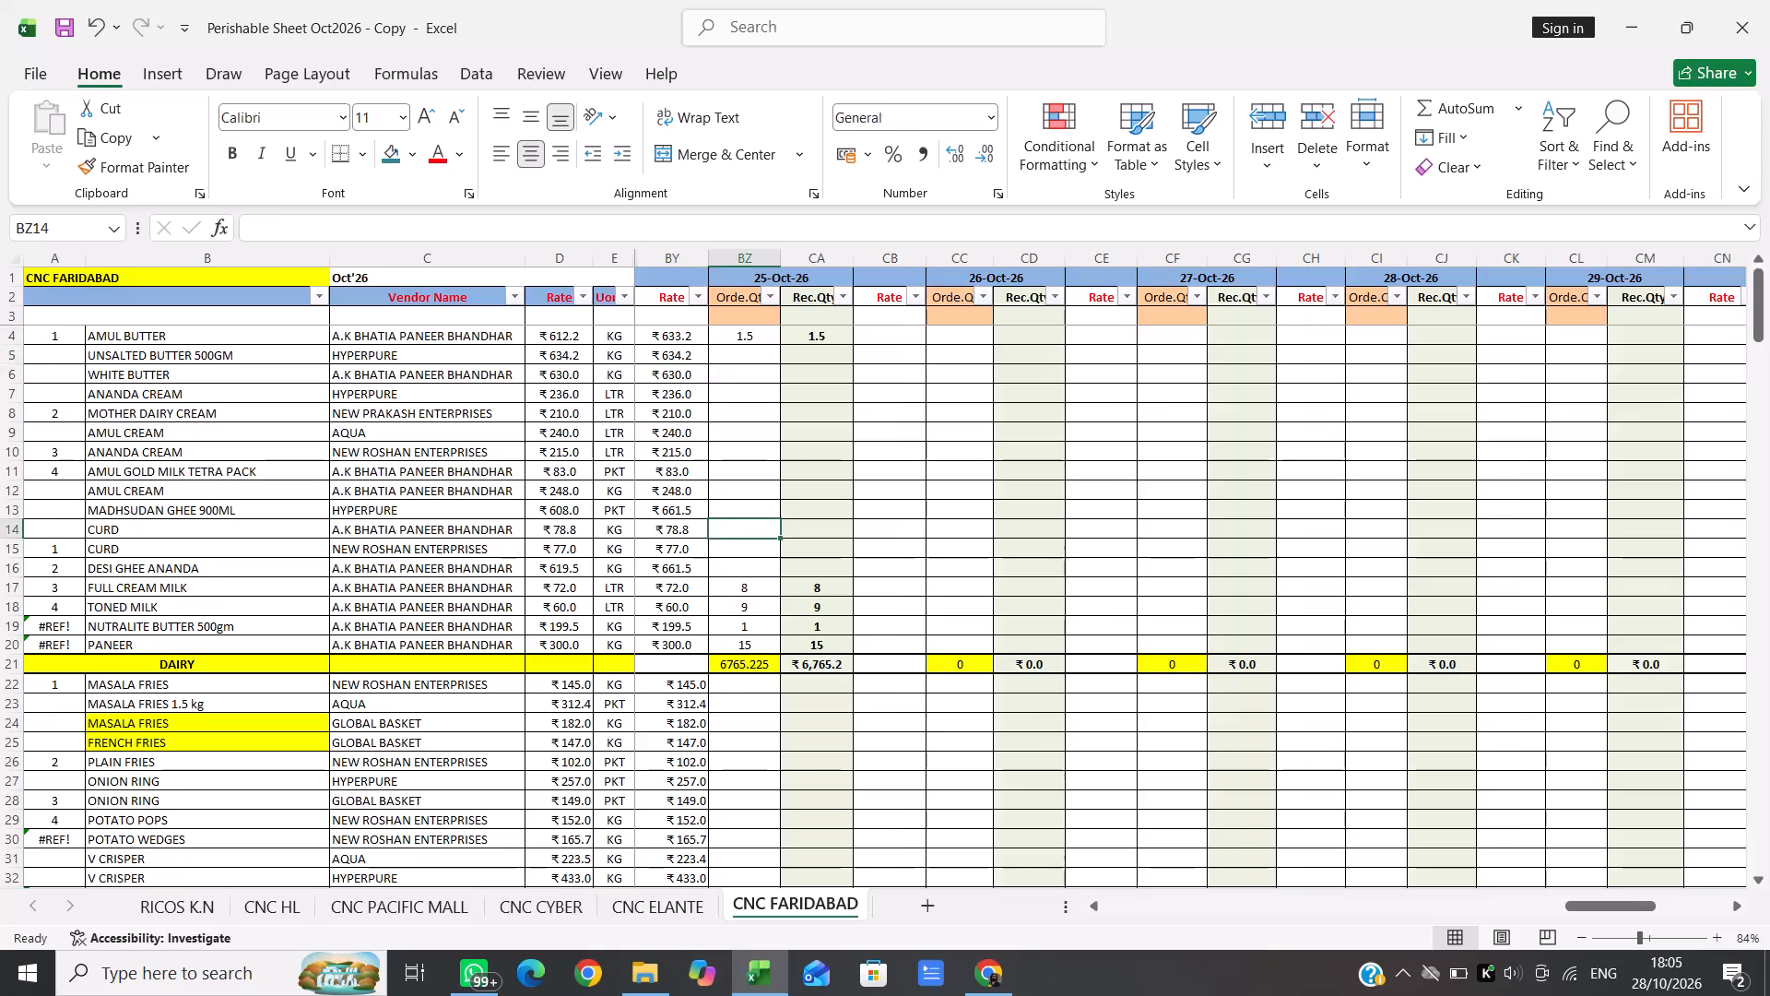
Enter 10 as both the order and received quantity for the A.K BHATIA PANEER BHANDHAR CURD under 25-Oct-26.
text(10)
key(Right)
text(10)
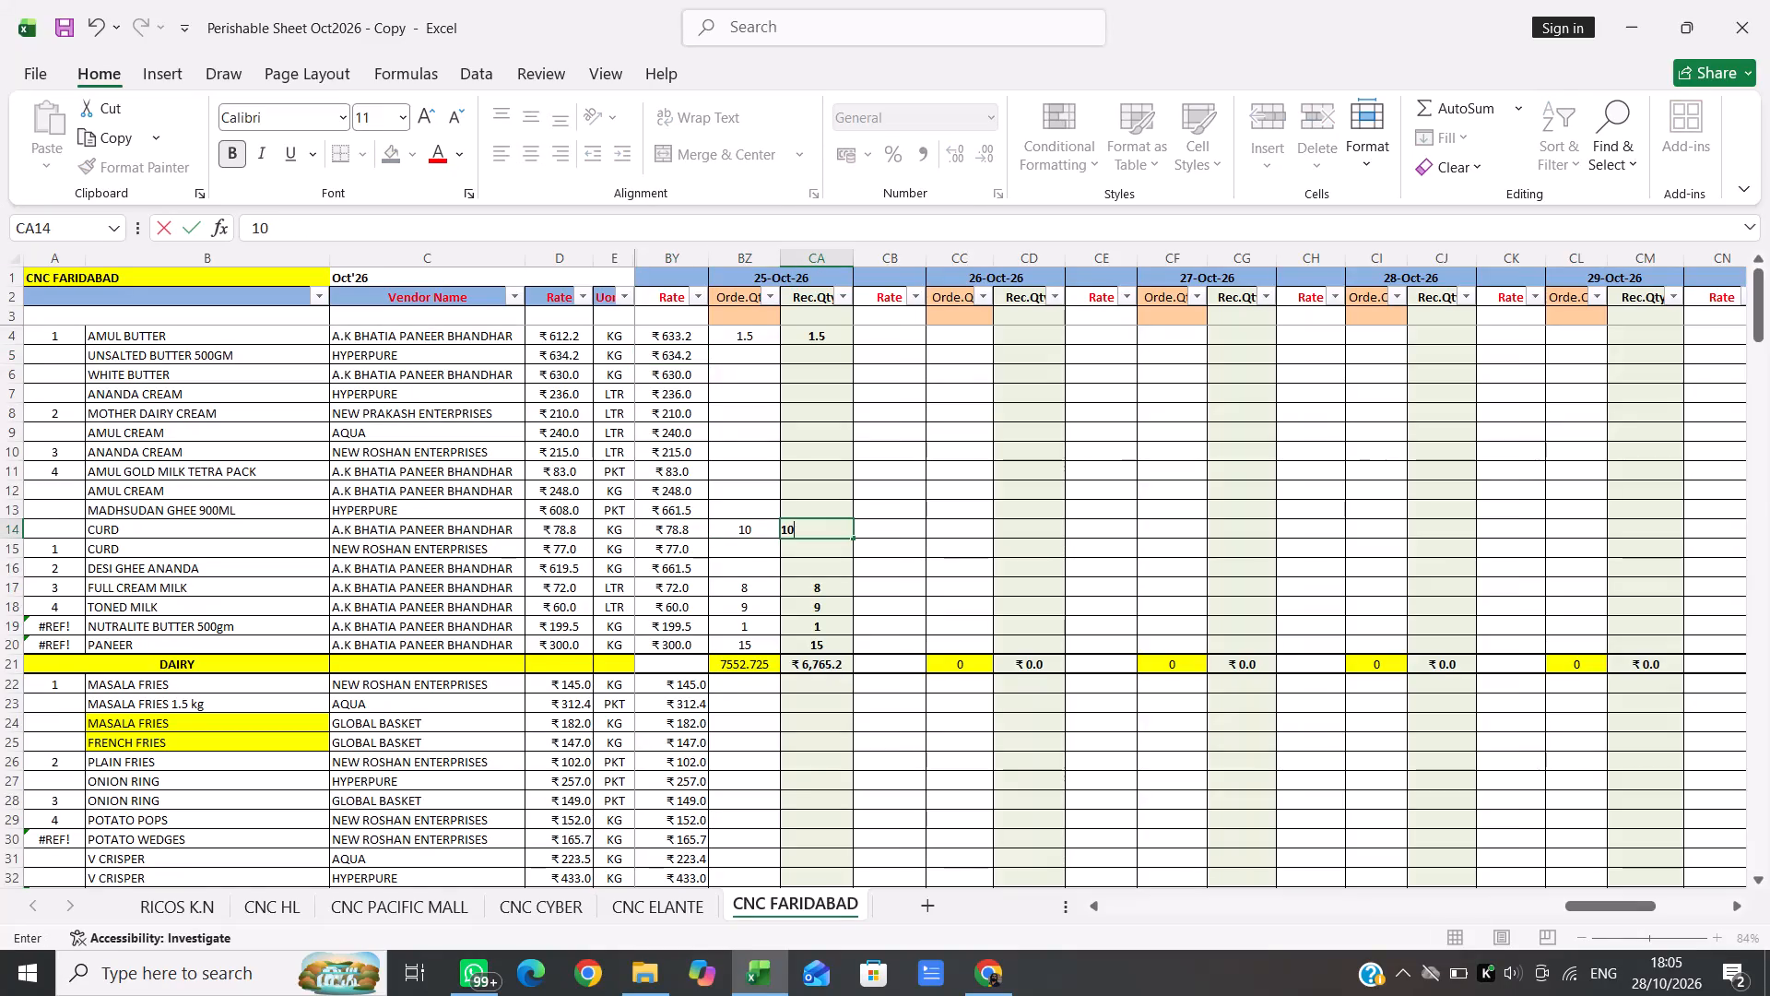
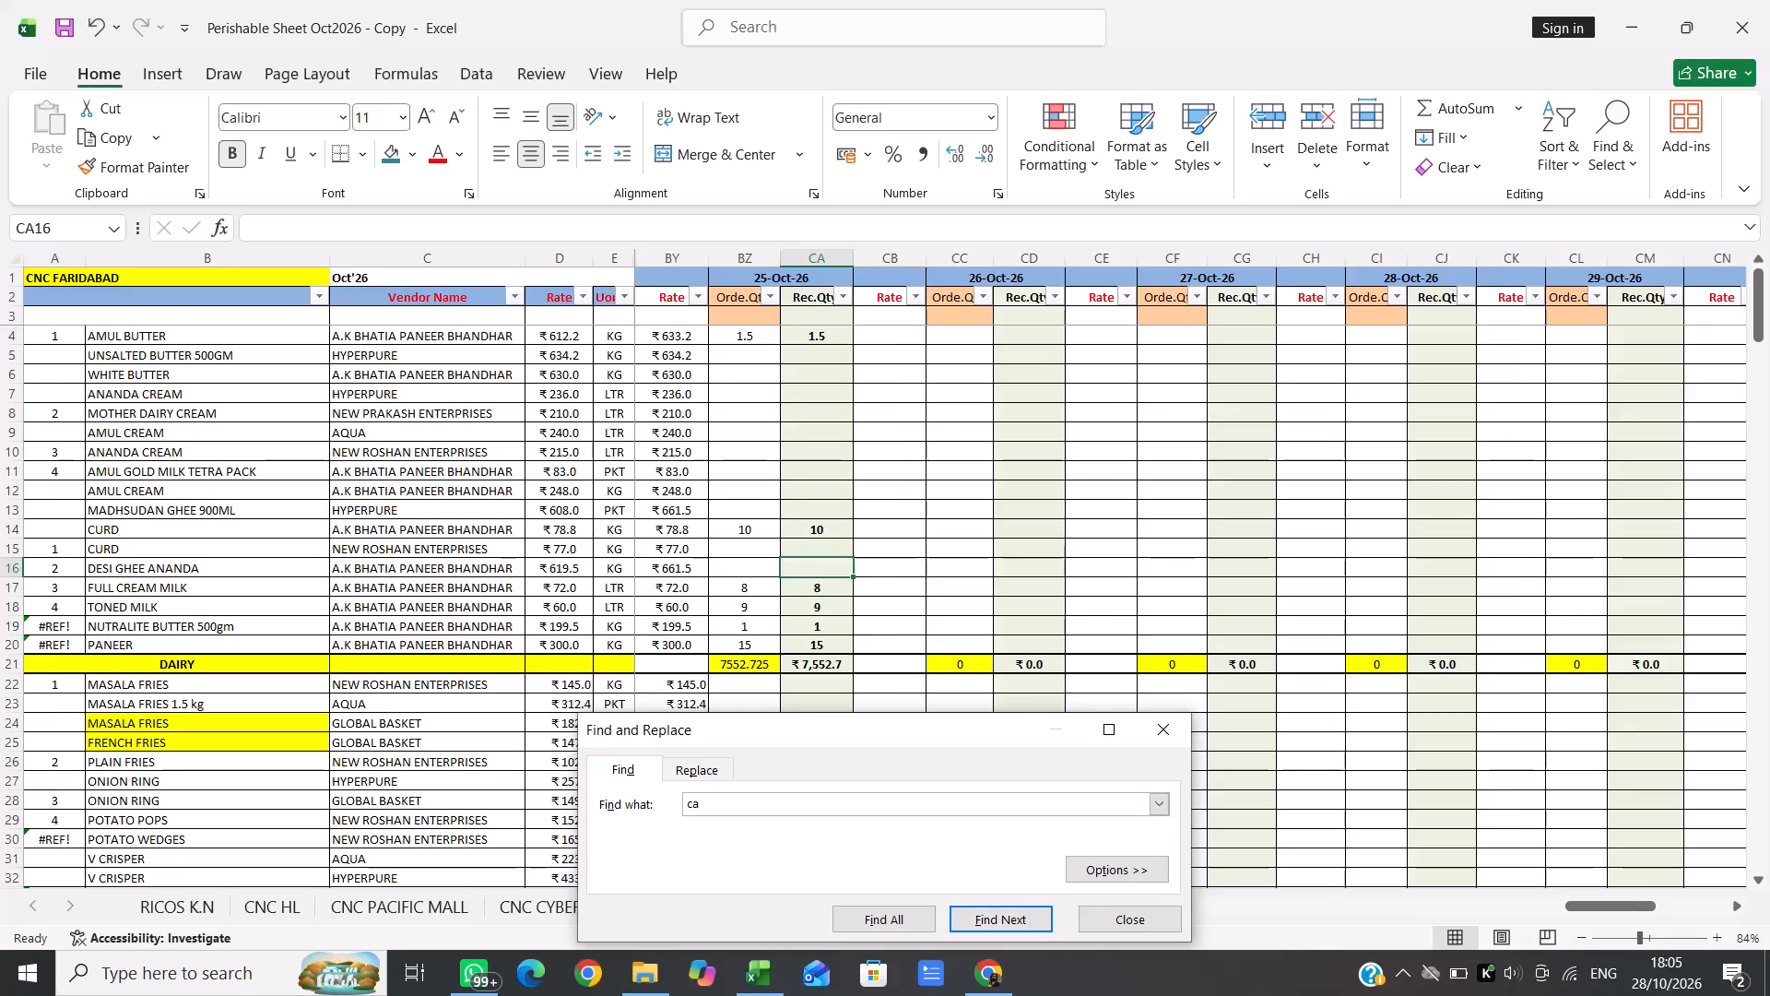
Search the sheet for "chaa" and go to the SOYA CHAAP order quantity cell under 25-Oct-26.
key(BackSpace)
text(haa)
key(Return)
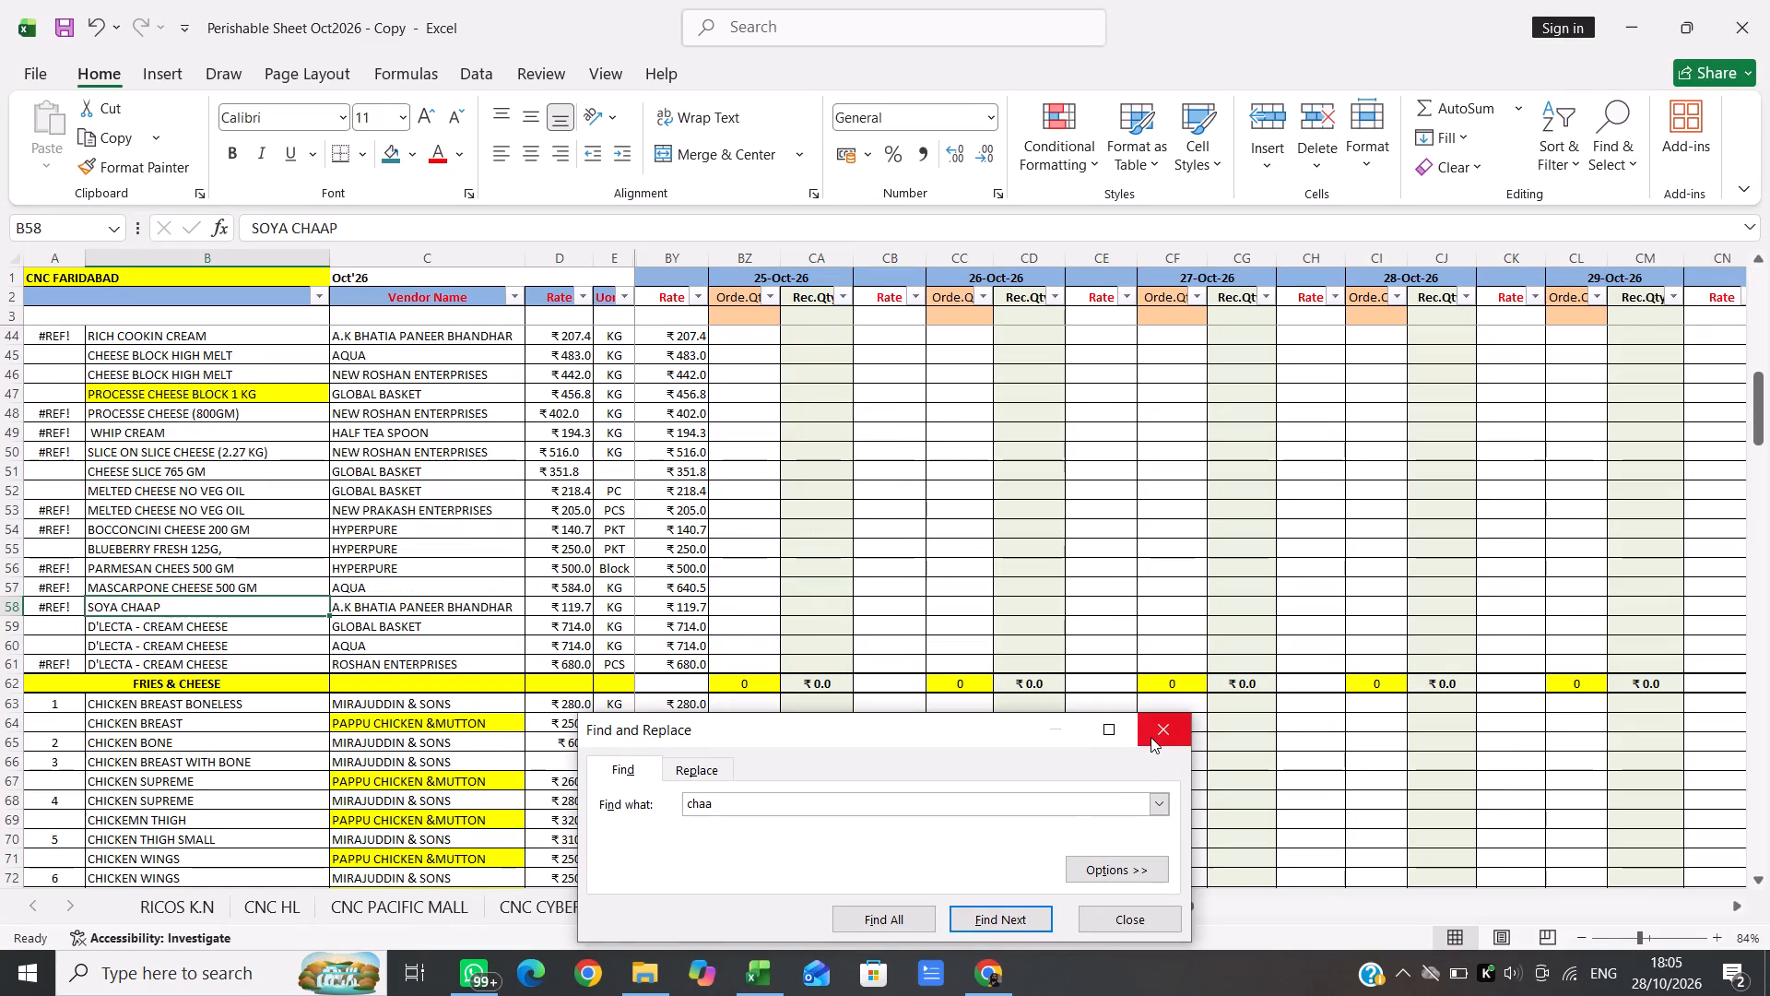
click(1150, 737)
key(Right)
key(Right)
key(Right)
key(Right)
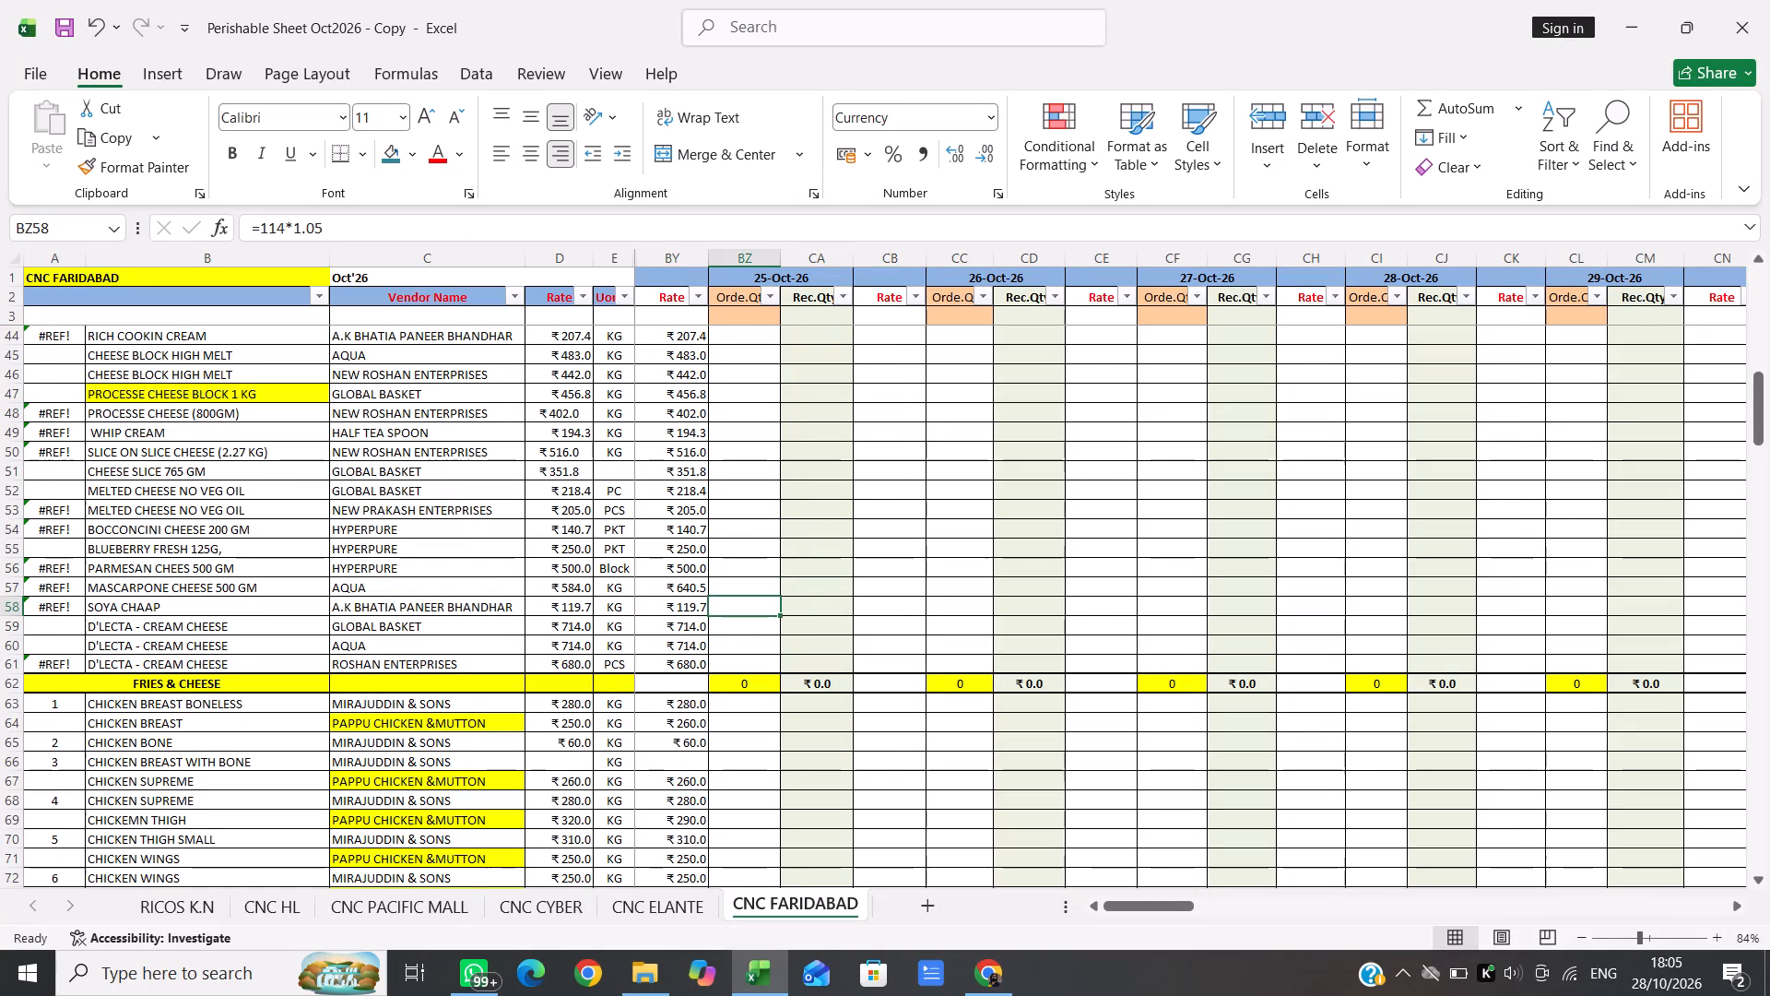
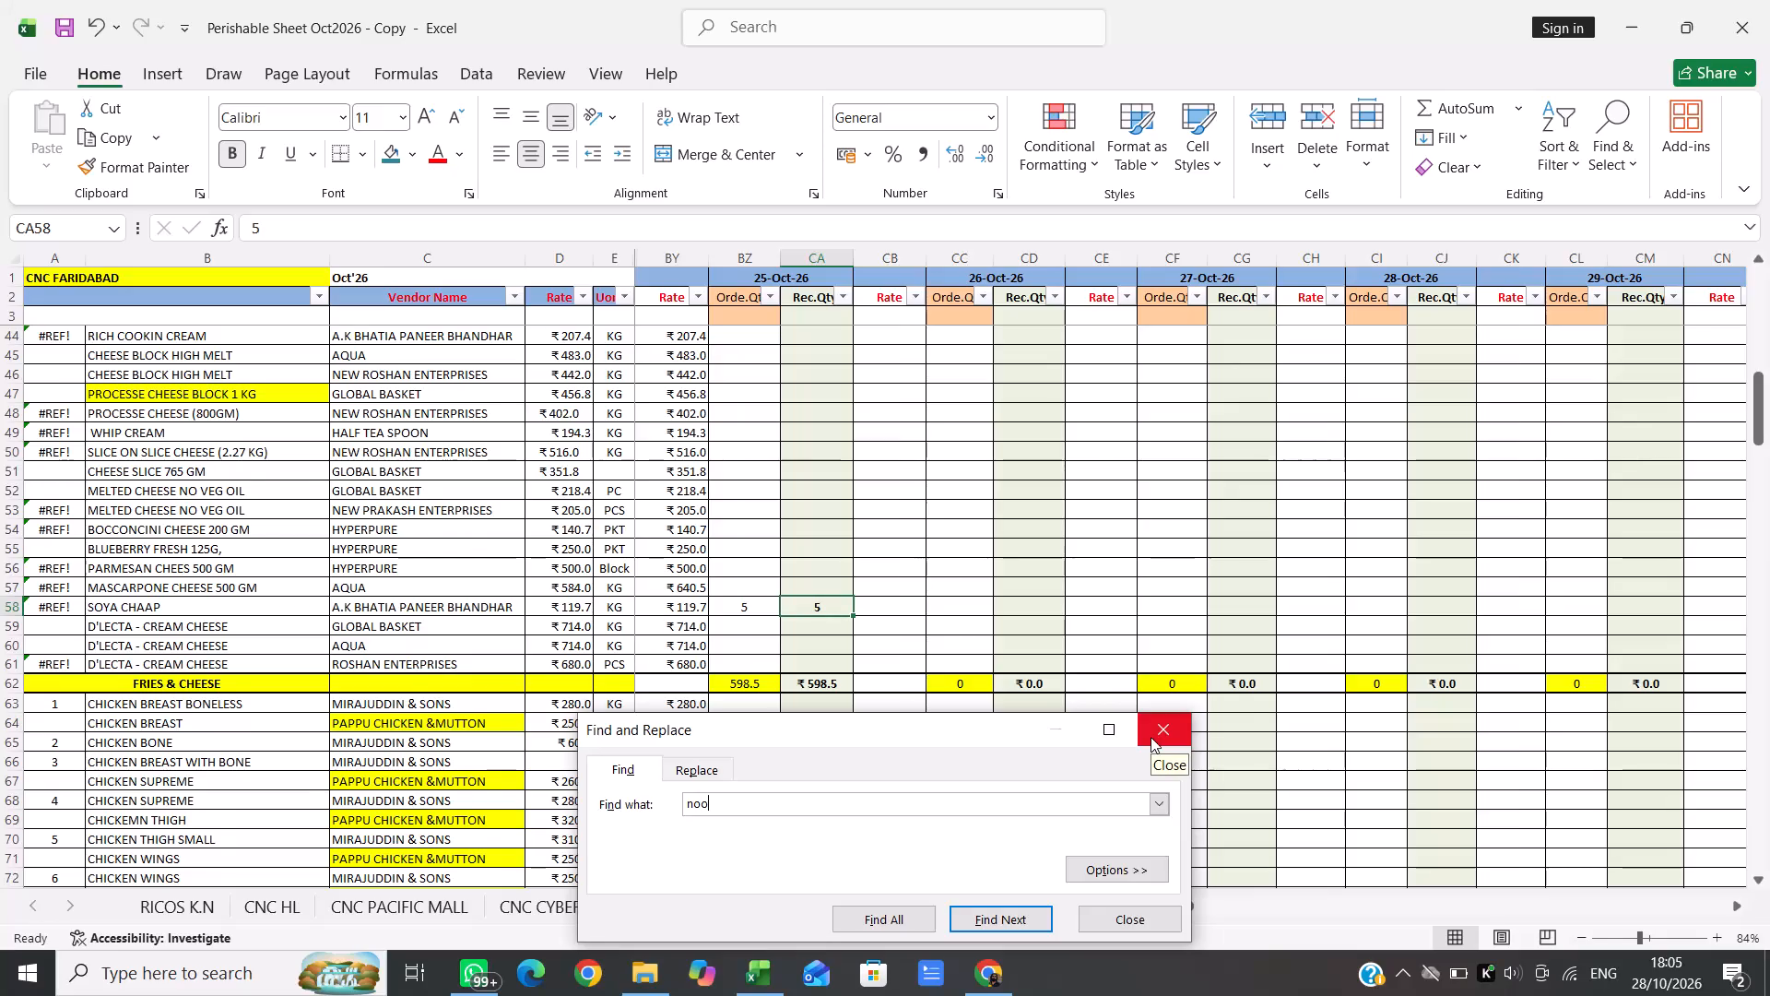
Search the sheet for "noo" and move along the NOODLE row toward its 25-Oct-26 order quantity cell.
key(Return)
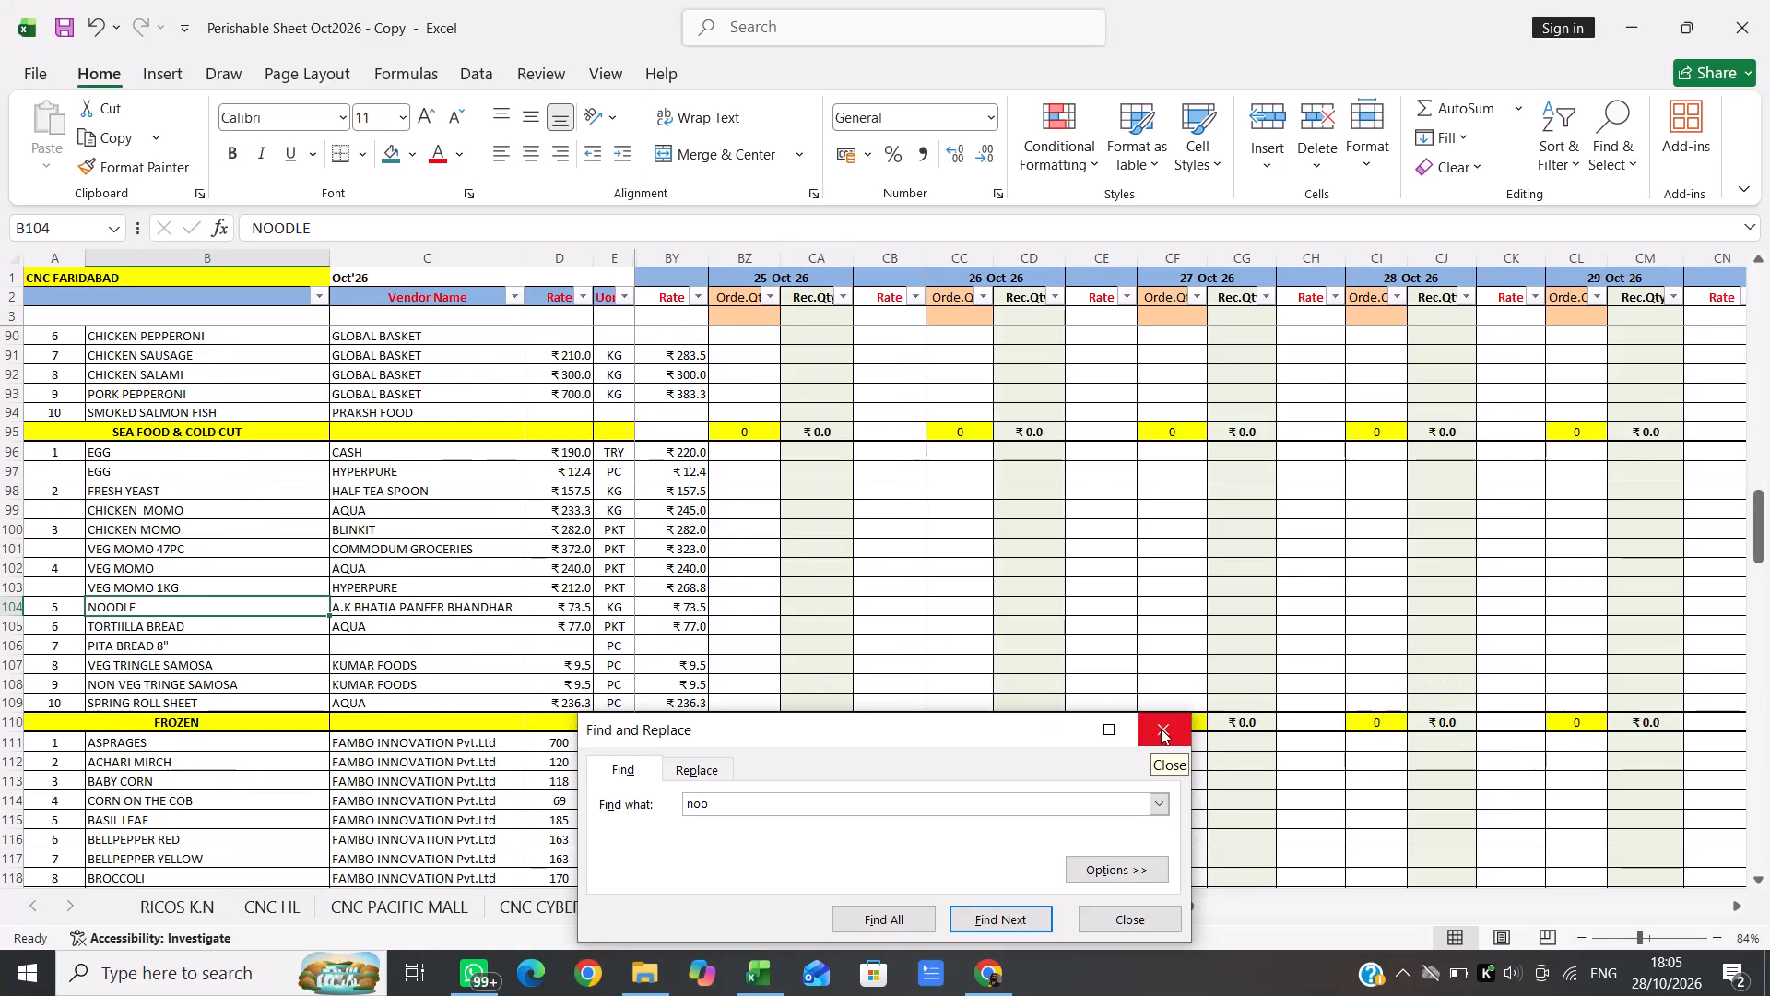
click(1161, 729)
key(Right)
key(Right)
key(Right)
key(Right)
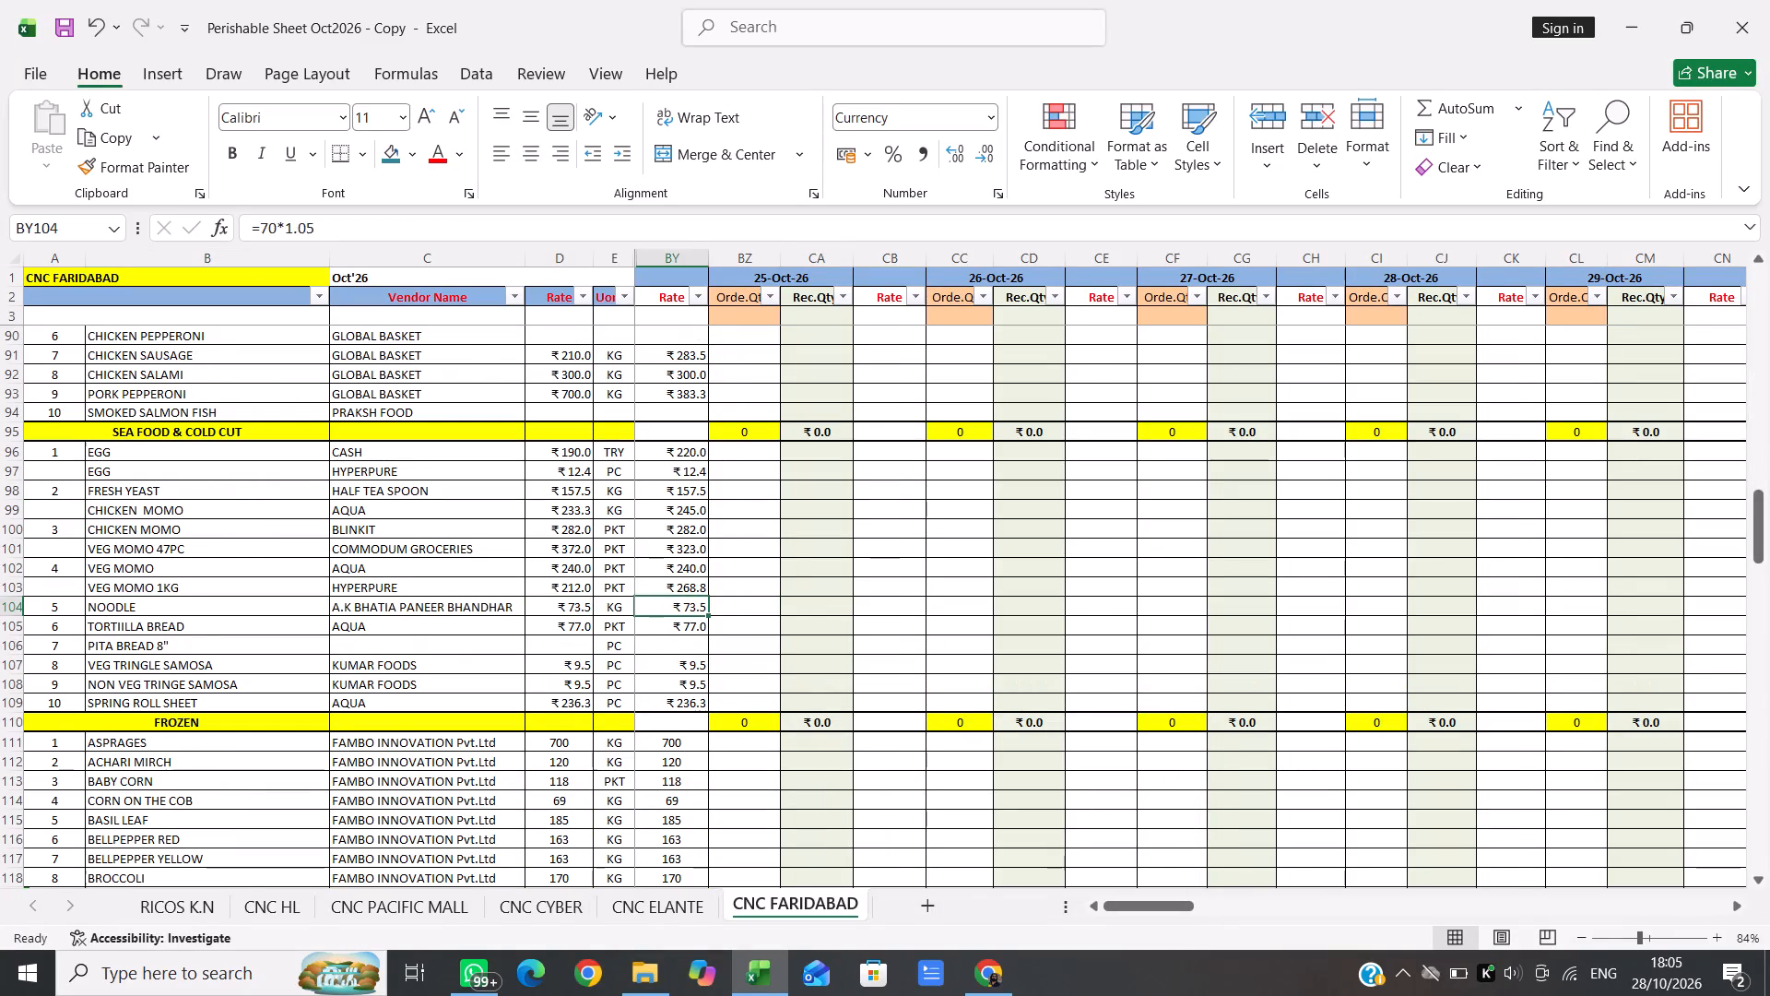
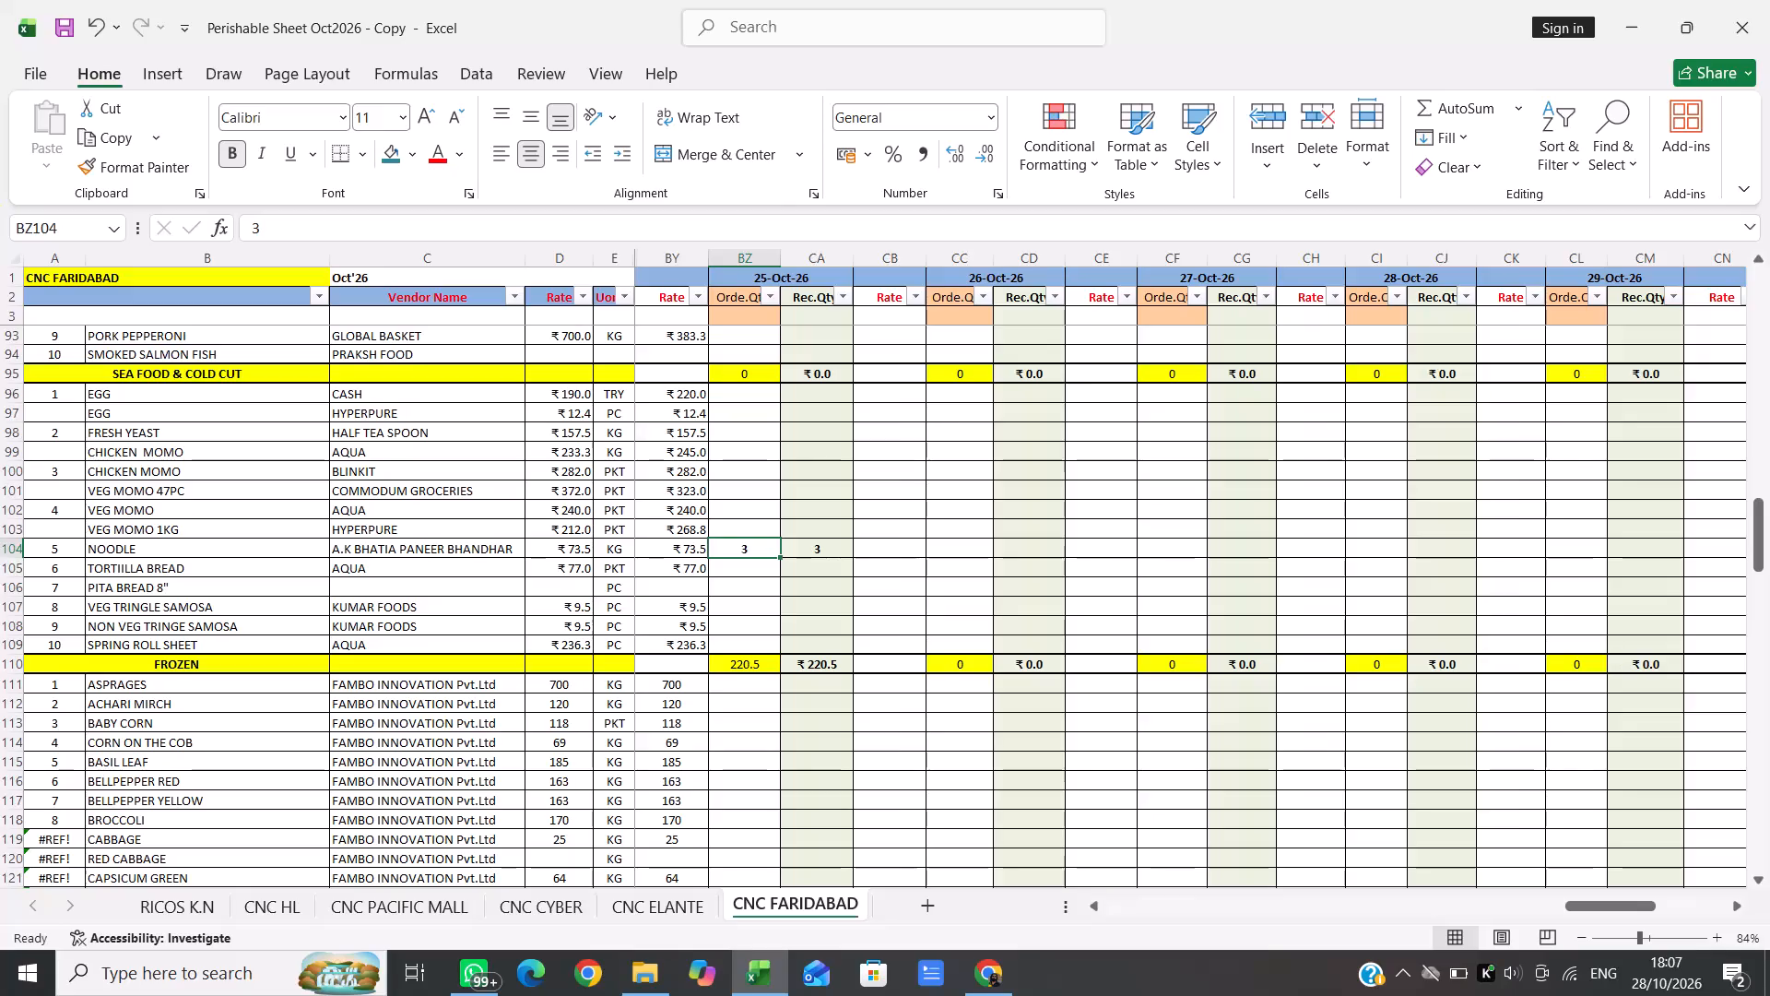
Set the NOODLE order quantity for 25-Oct-26 to 1.5.
text(.5)
key(Right)
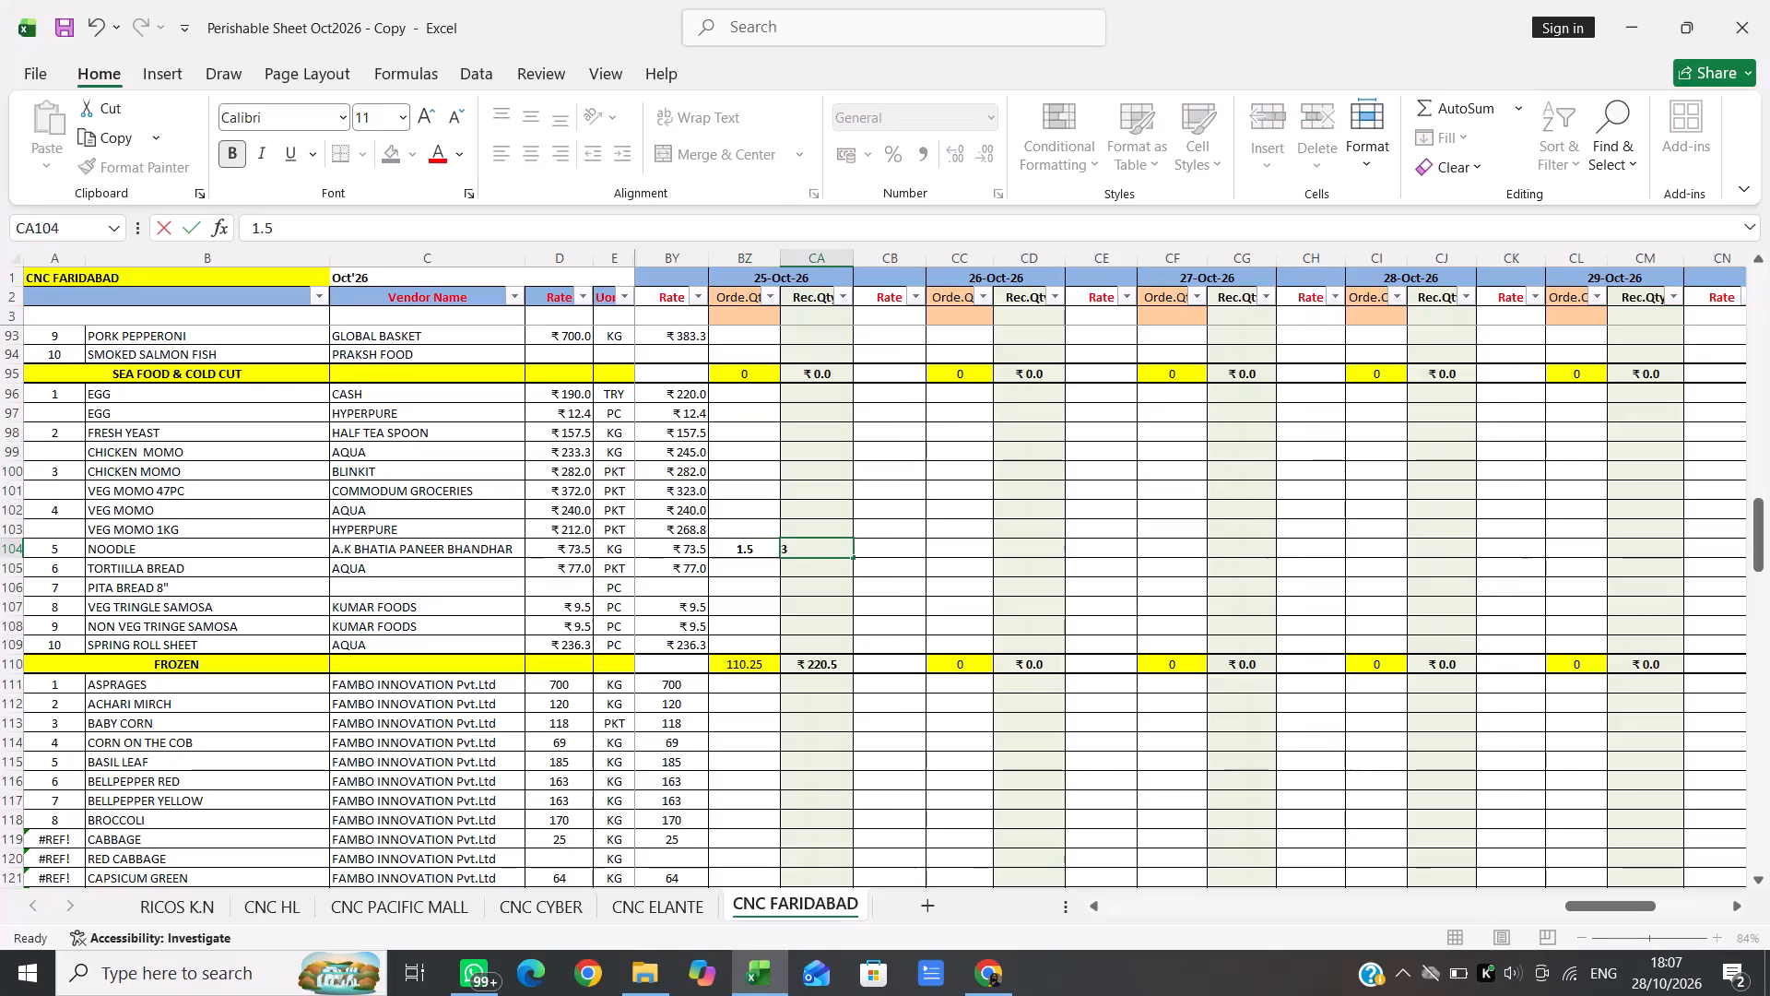
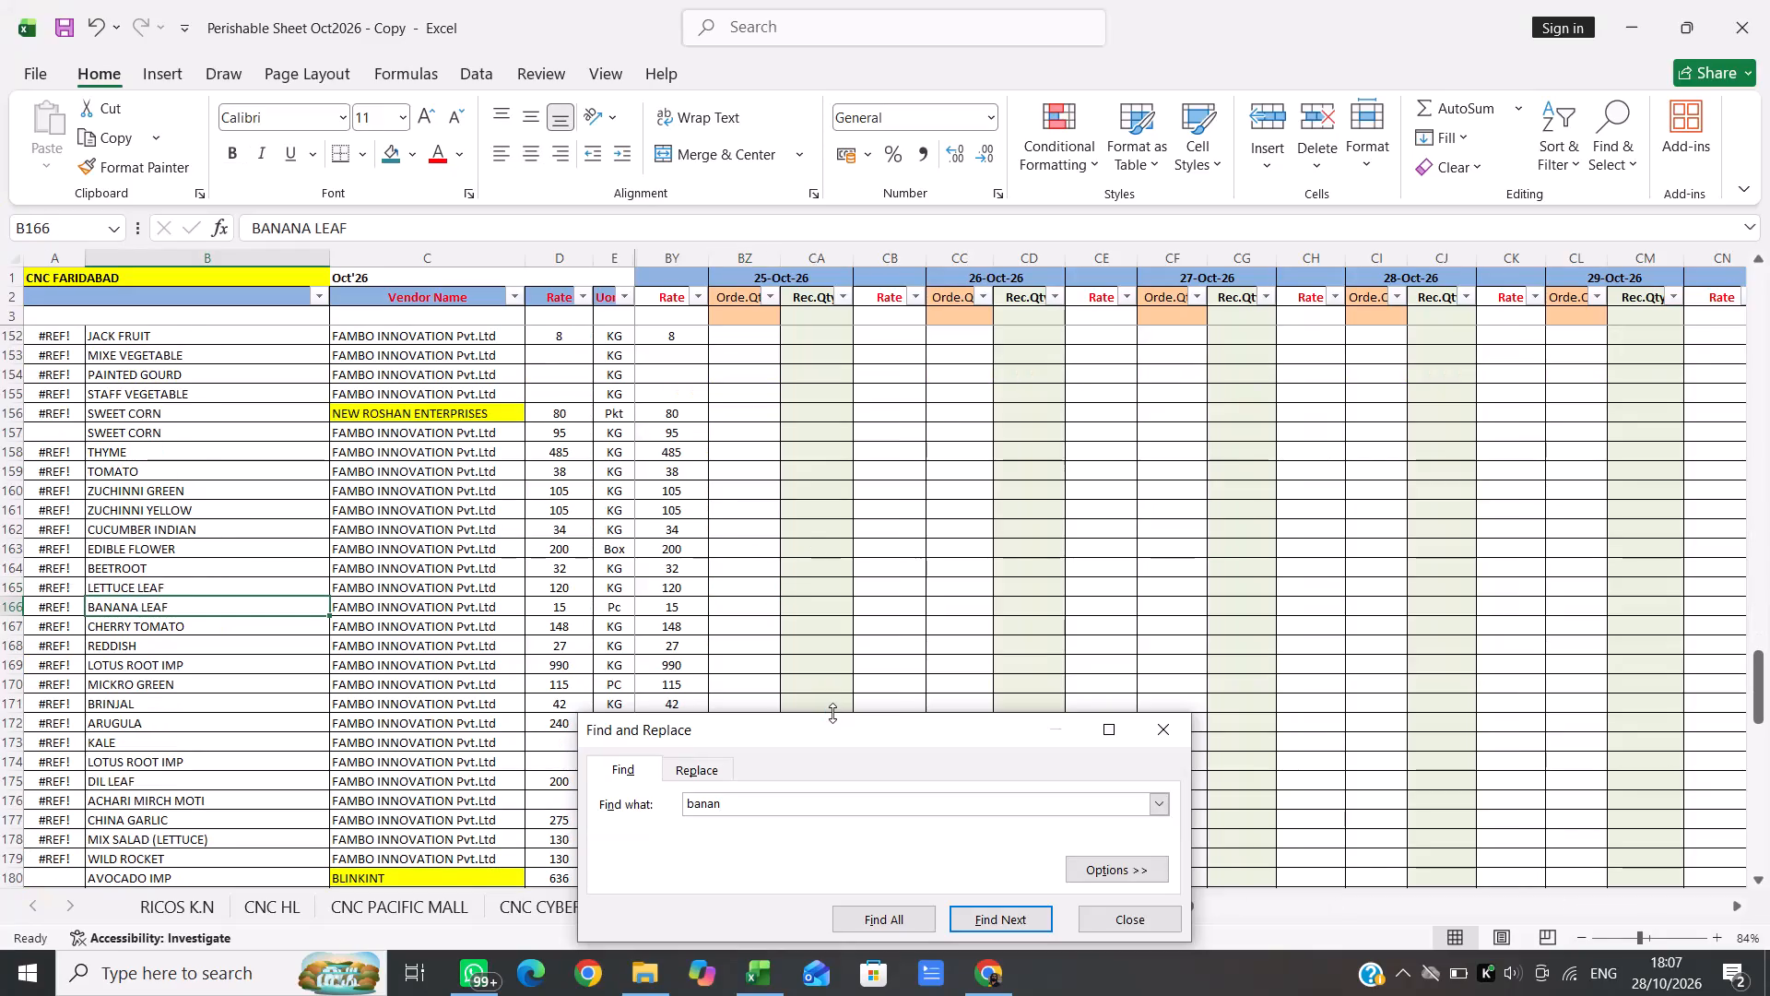
Find the BANANA row under FRUITS and enter 2.5 as both its order quantity and received quantity for 25-Oct-26.
key(Return)
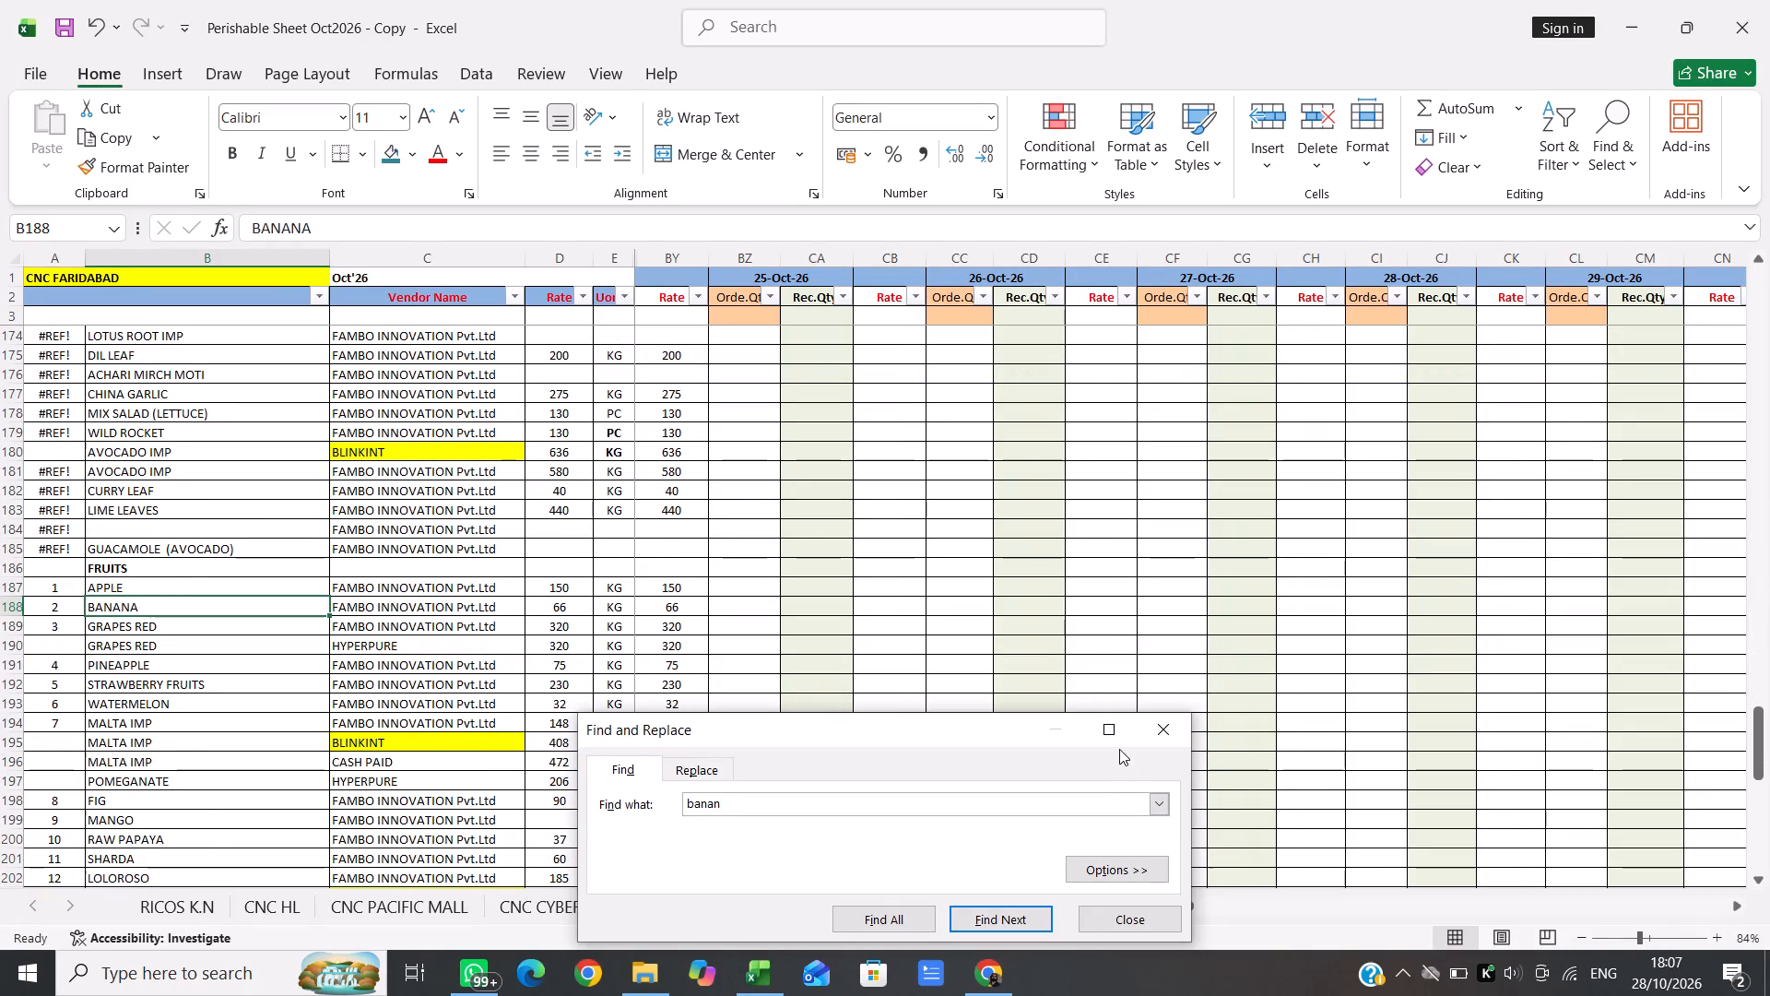
click(1161, 730)
key(Right)
key(Right)
key(Right)
key(Right)
key(Right)
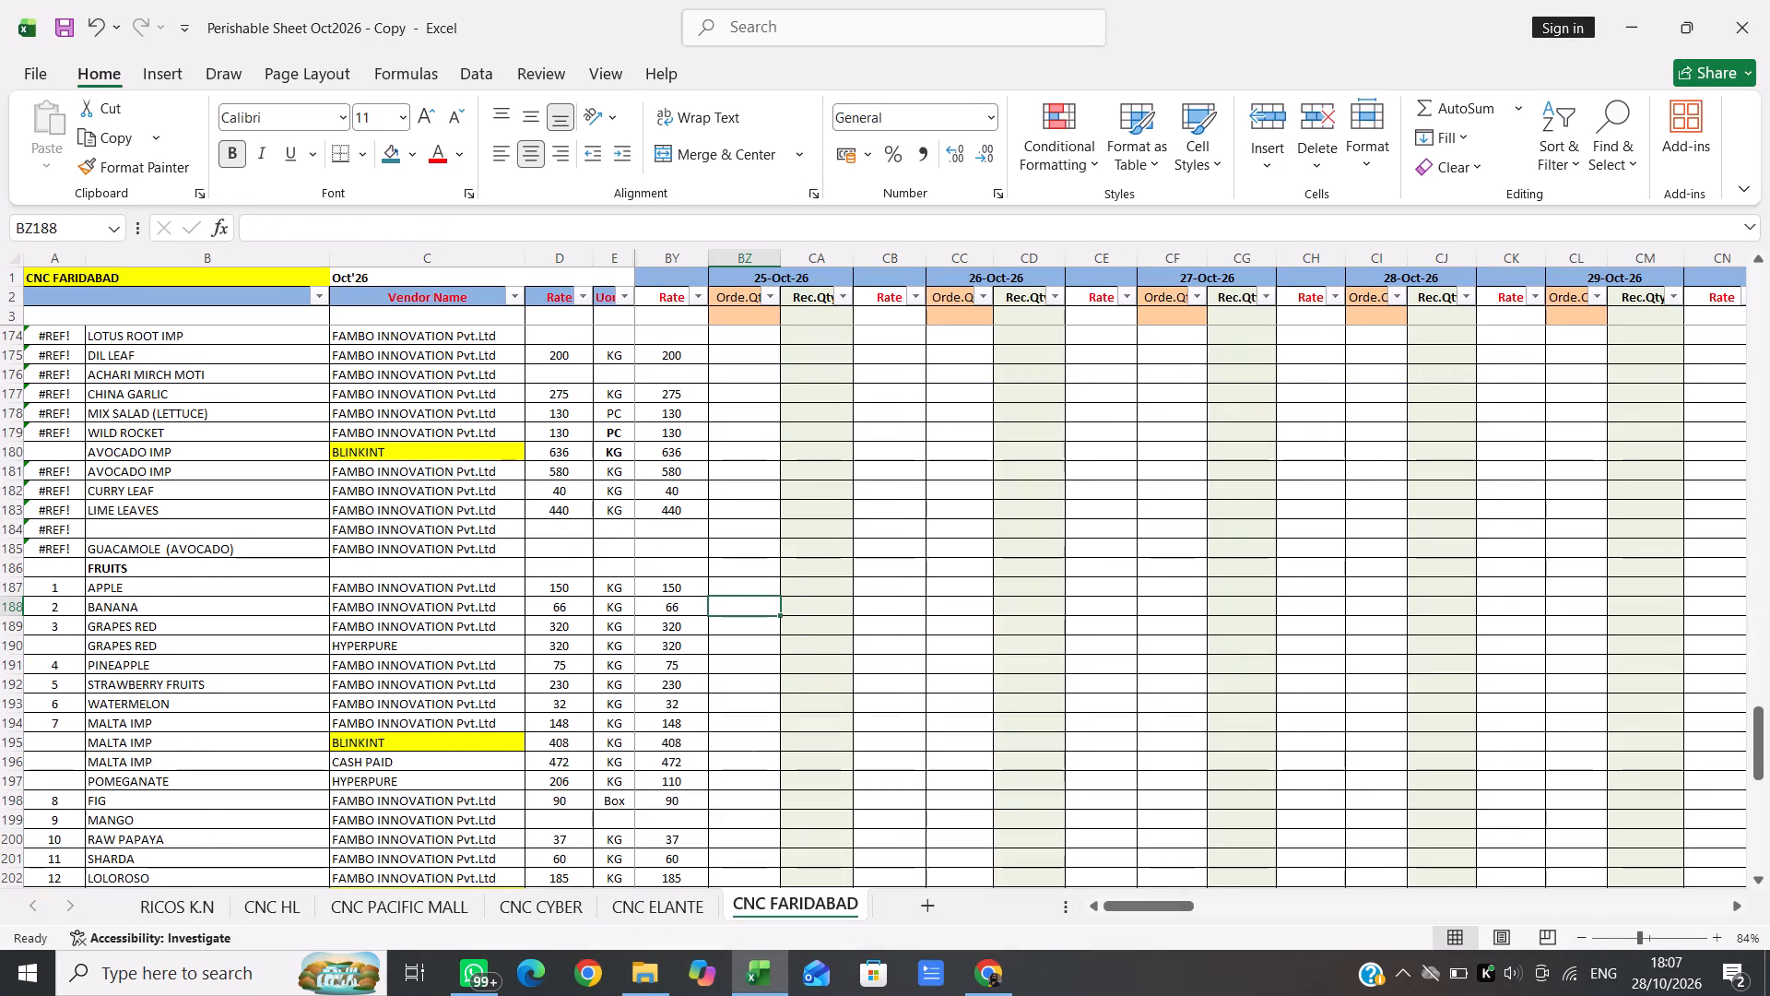
text(2.5)
key(Right)
text(2.5)
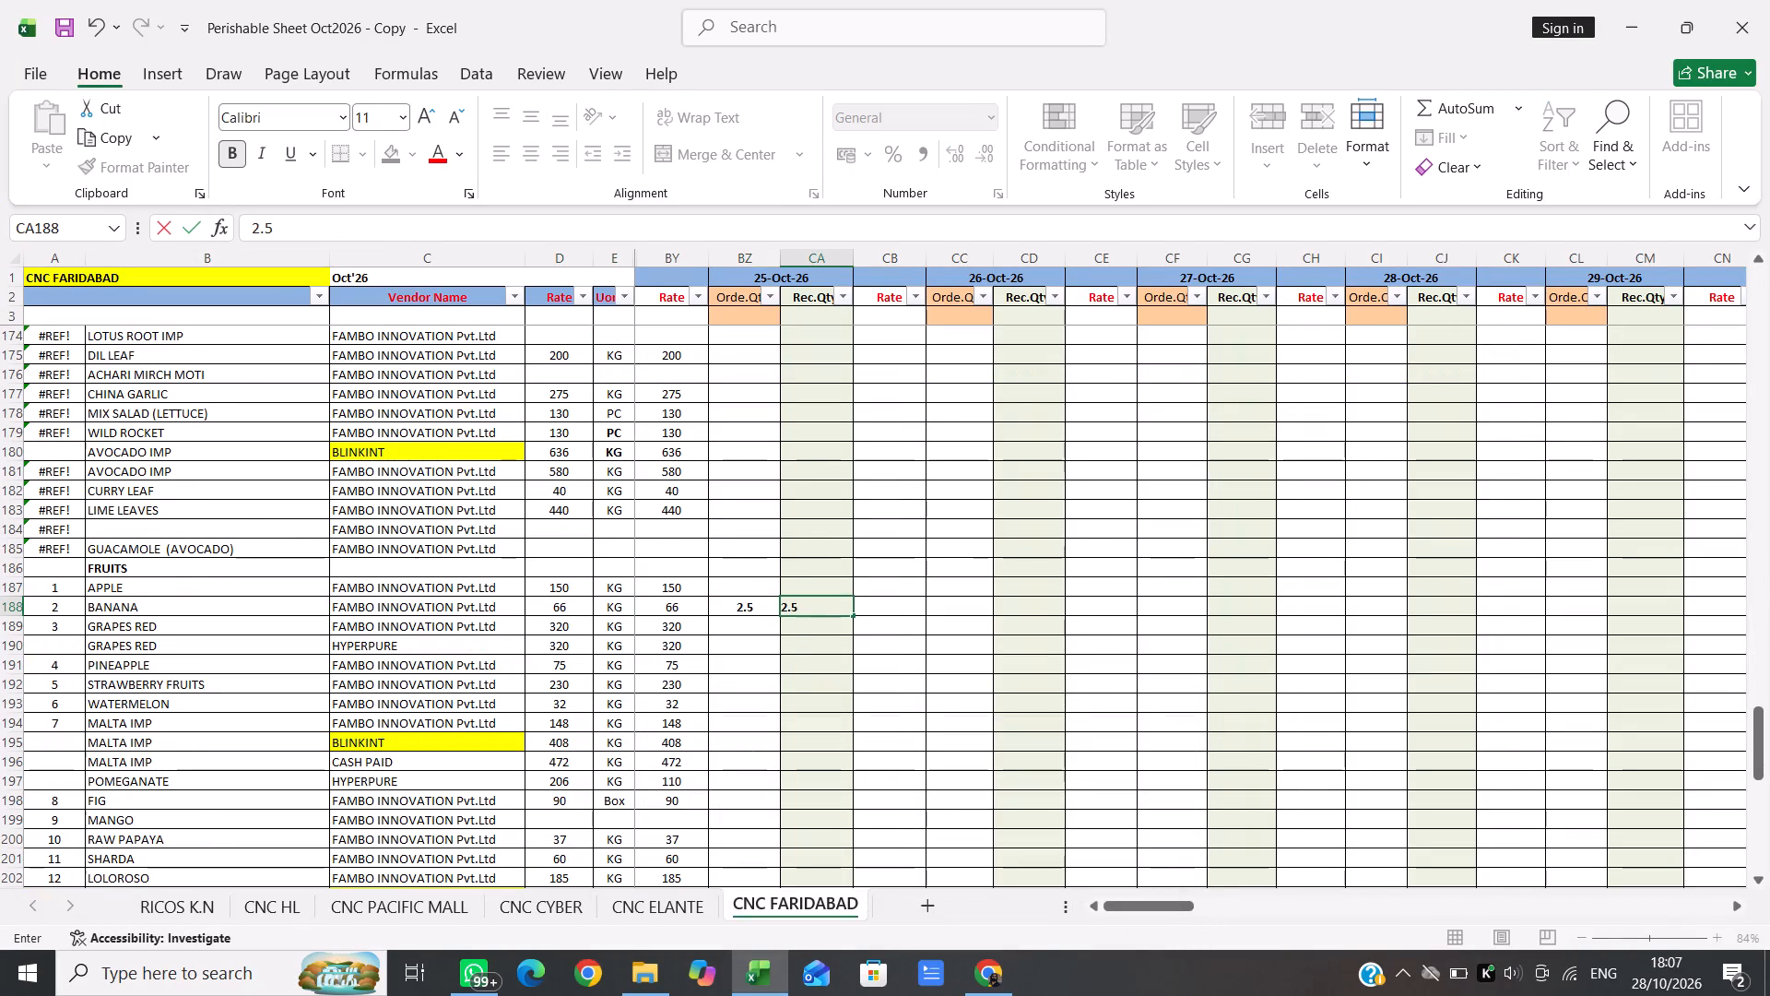
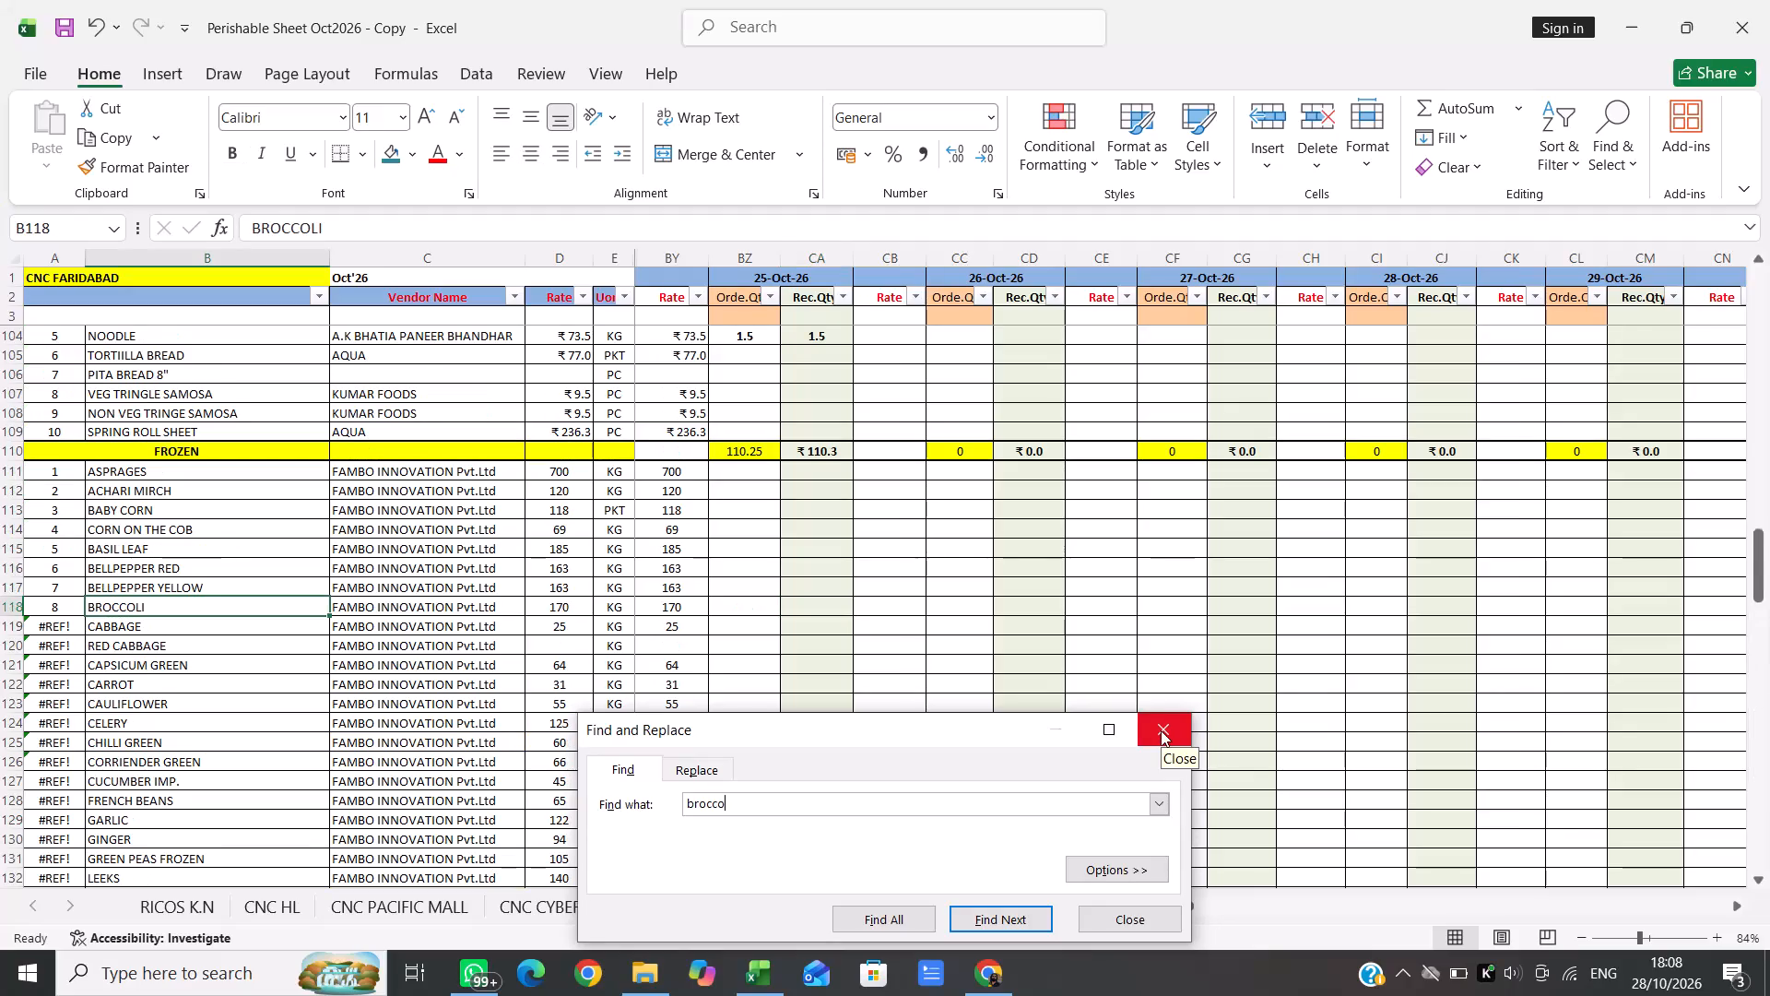
Enter 4 as the order quantity for BROCCOLI under 25-Oct-26.
click(1161, 730)
key(Right)
key(Right)
key(Right)
key(Right)
key(Right)
key(4)
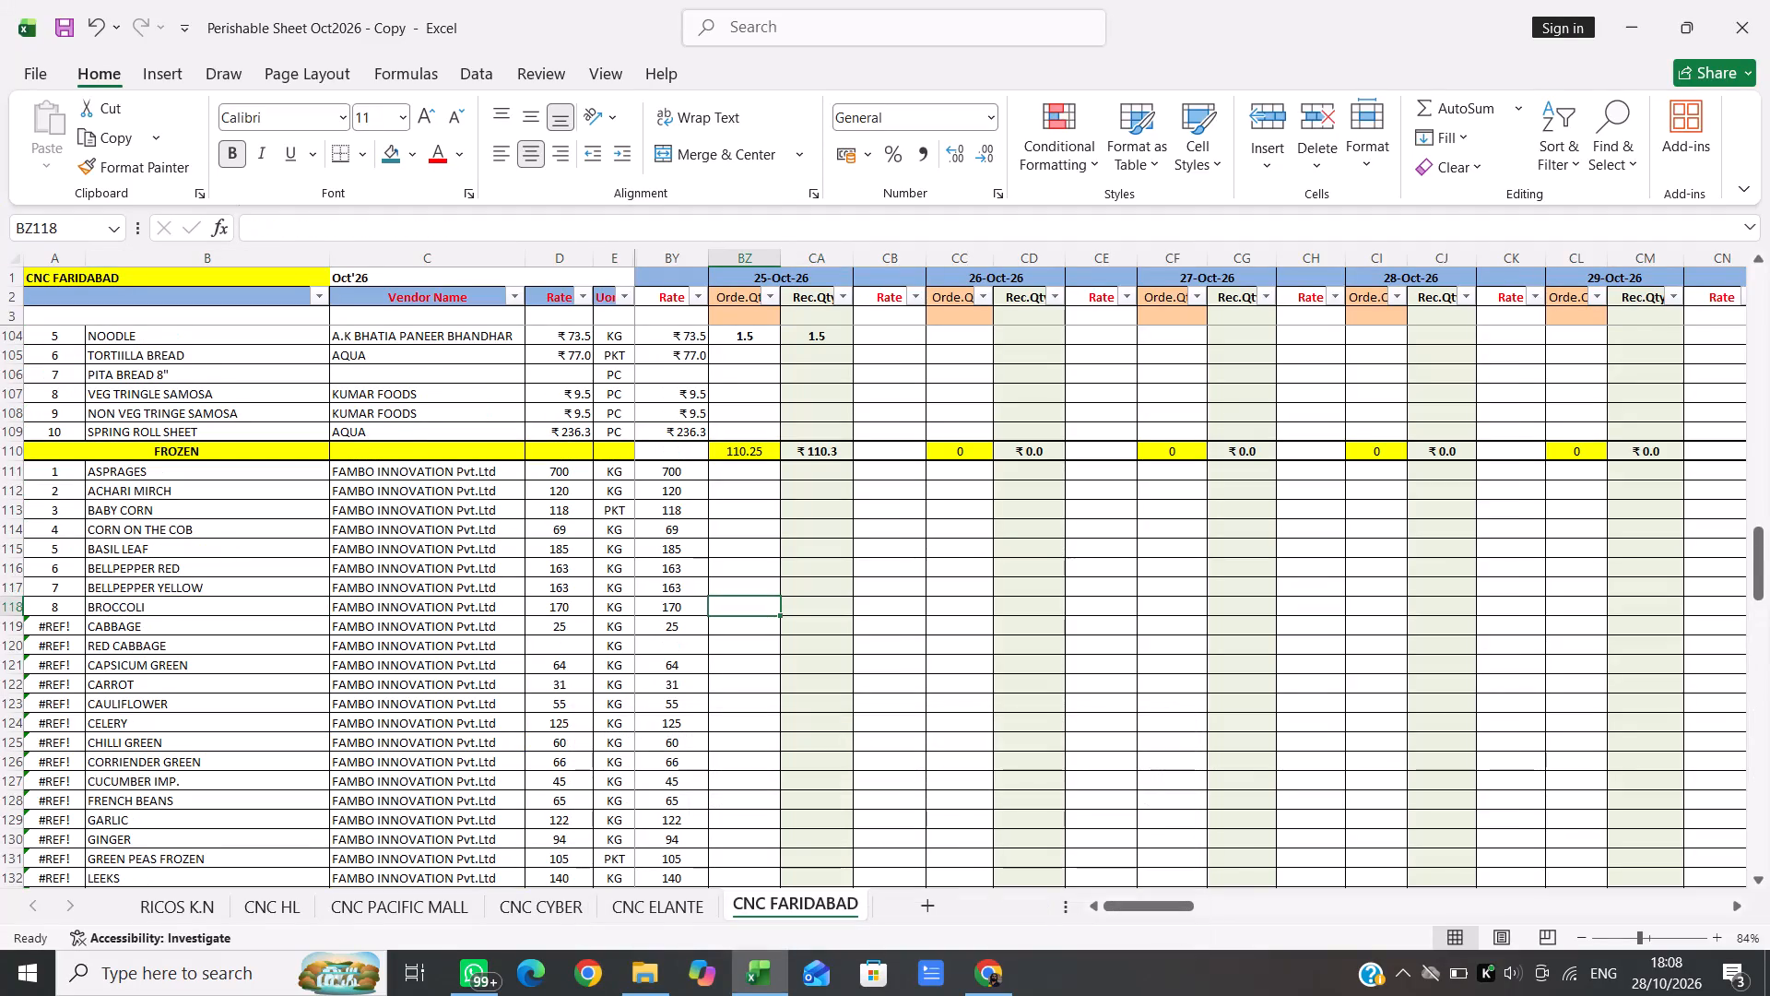
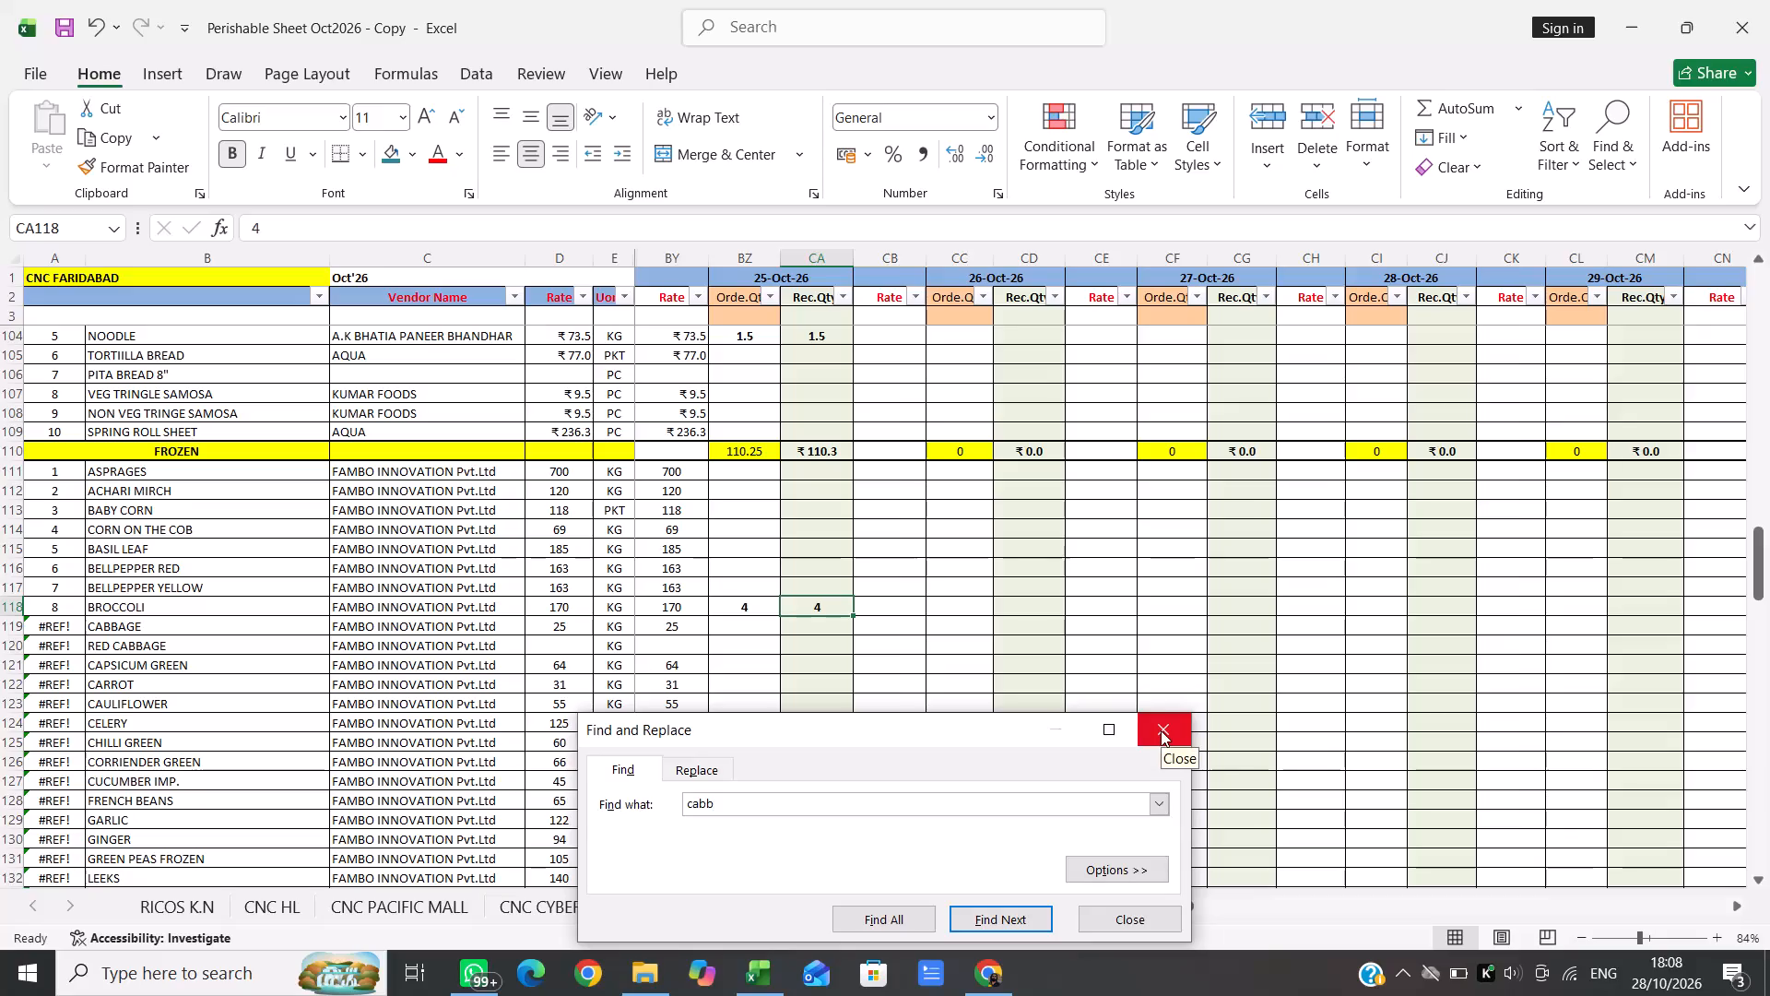
Find the CABBAGE item by searching for "cabb" and move along its row toward the 25-Oct-26 order quantity.
key(Return)
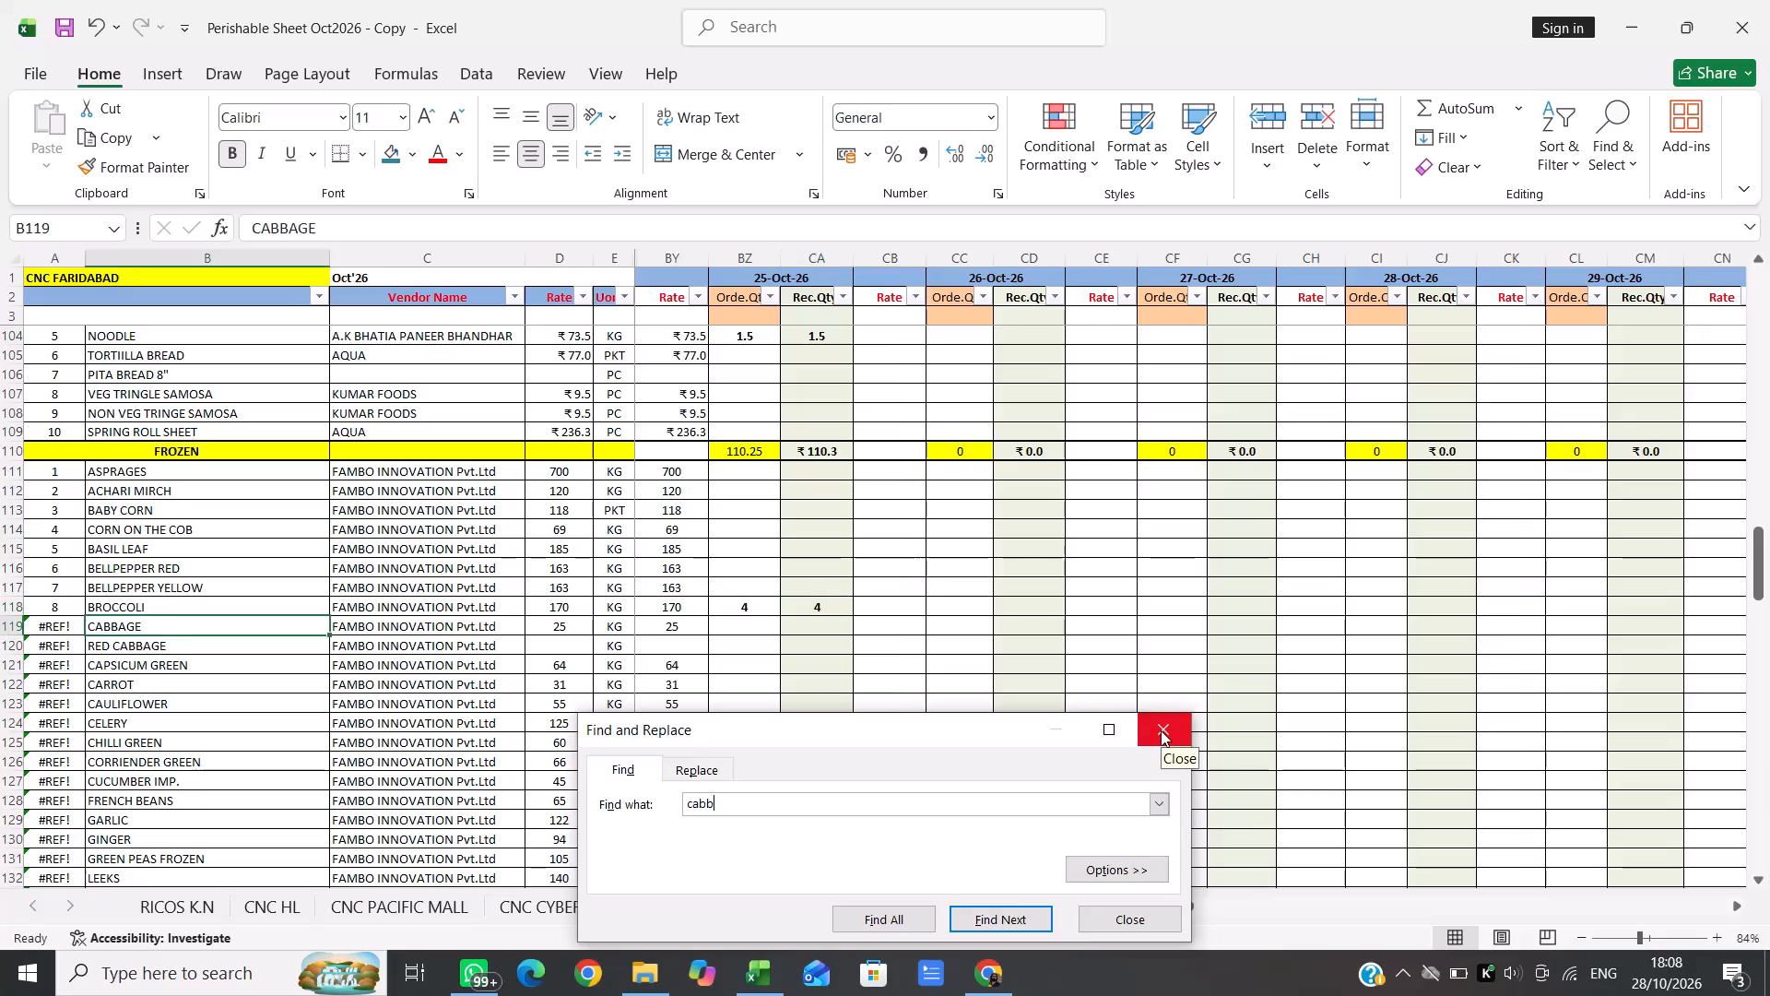
click(1161, 730)
key(Right)
key(Right)
key(Right)
key(Right)
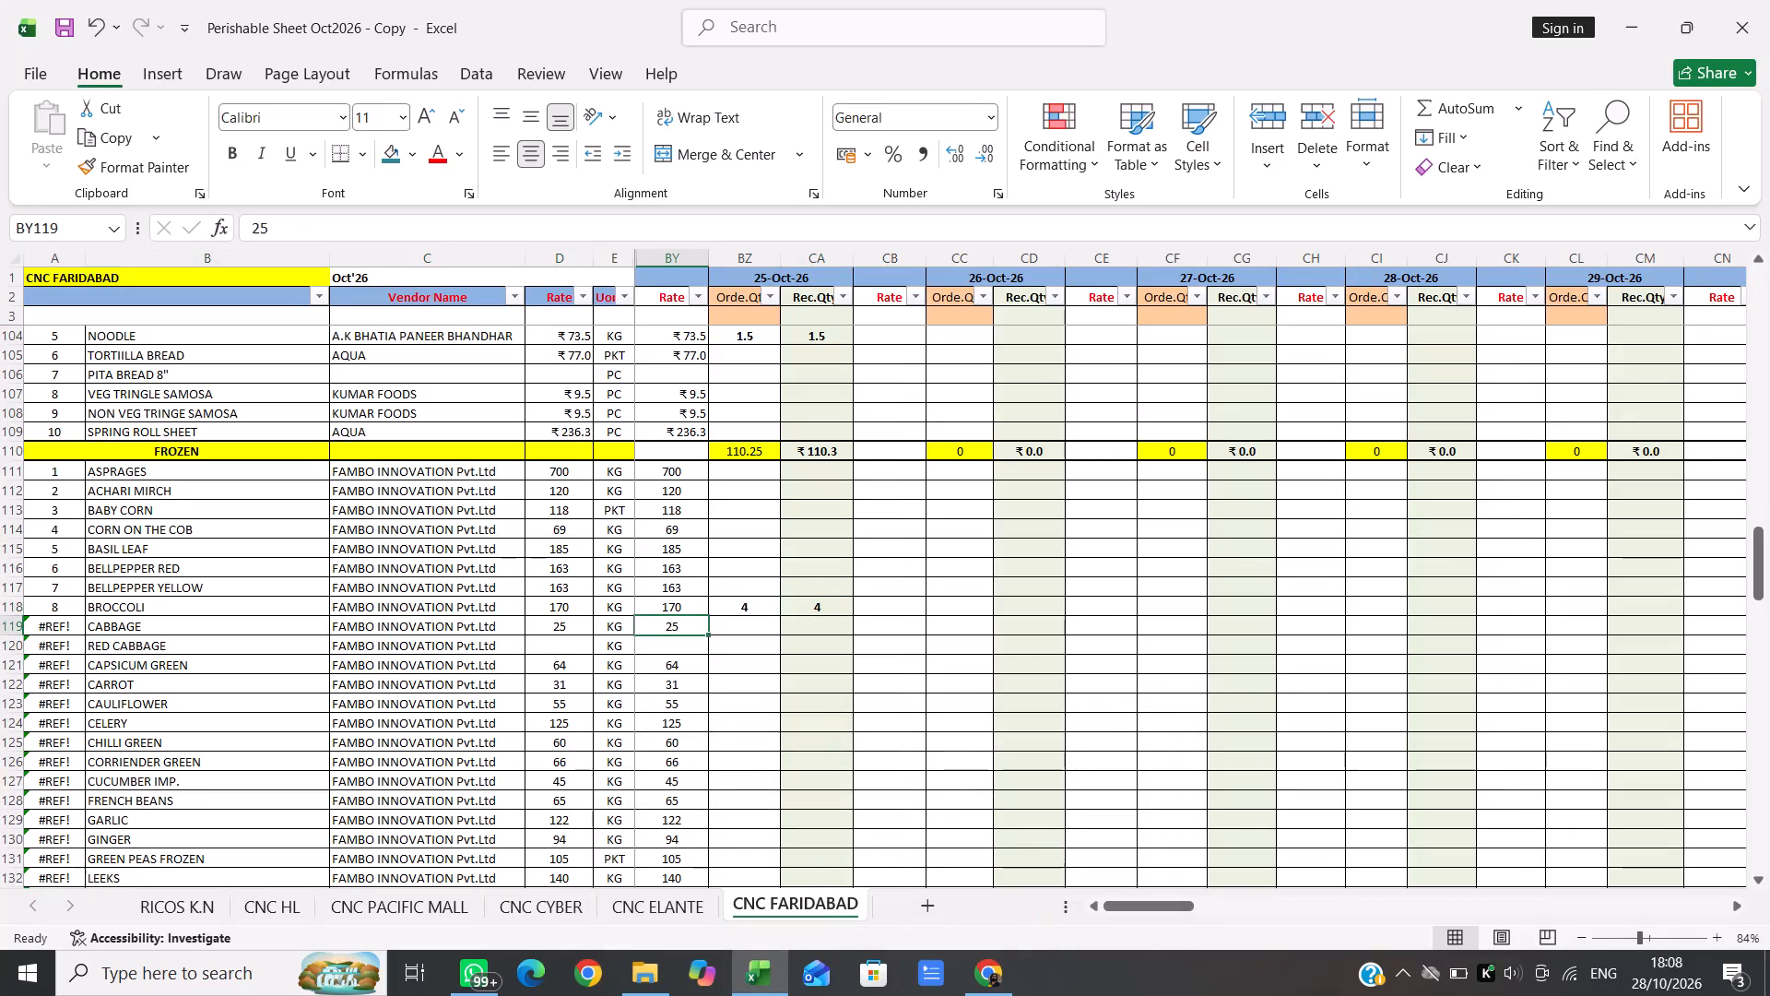
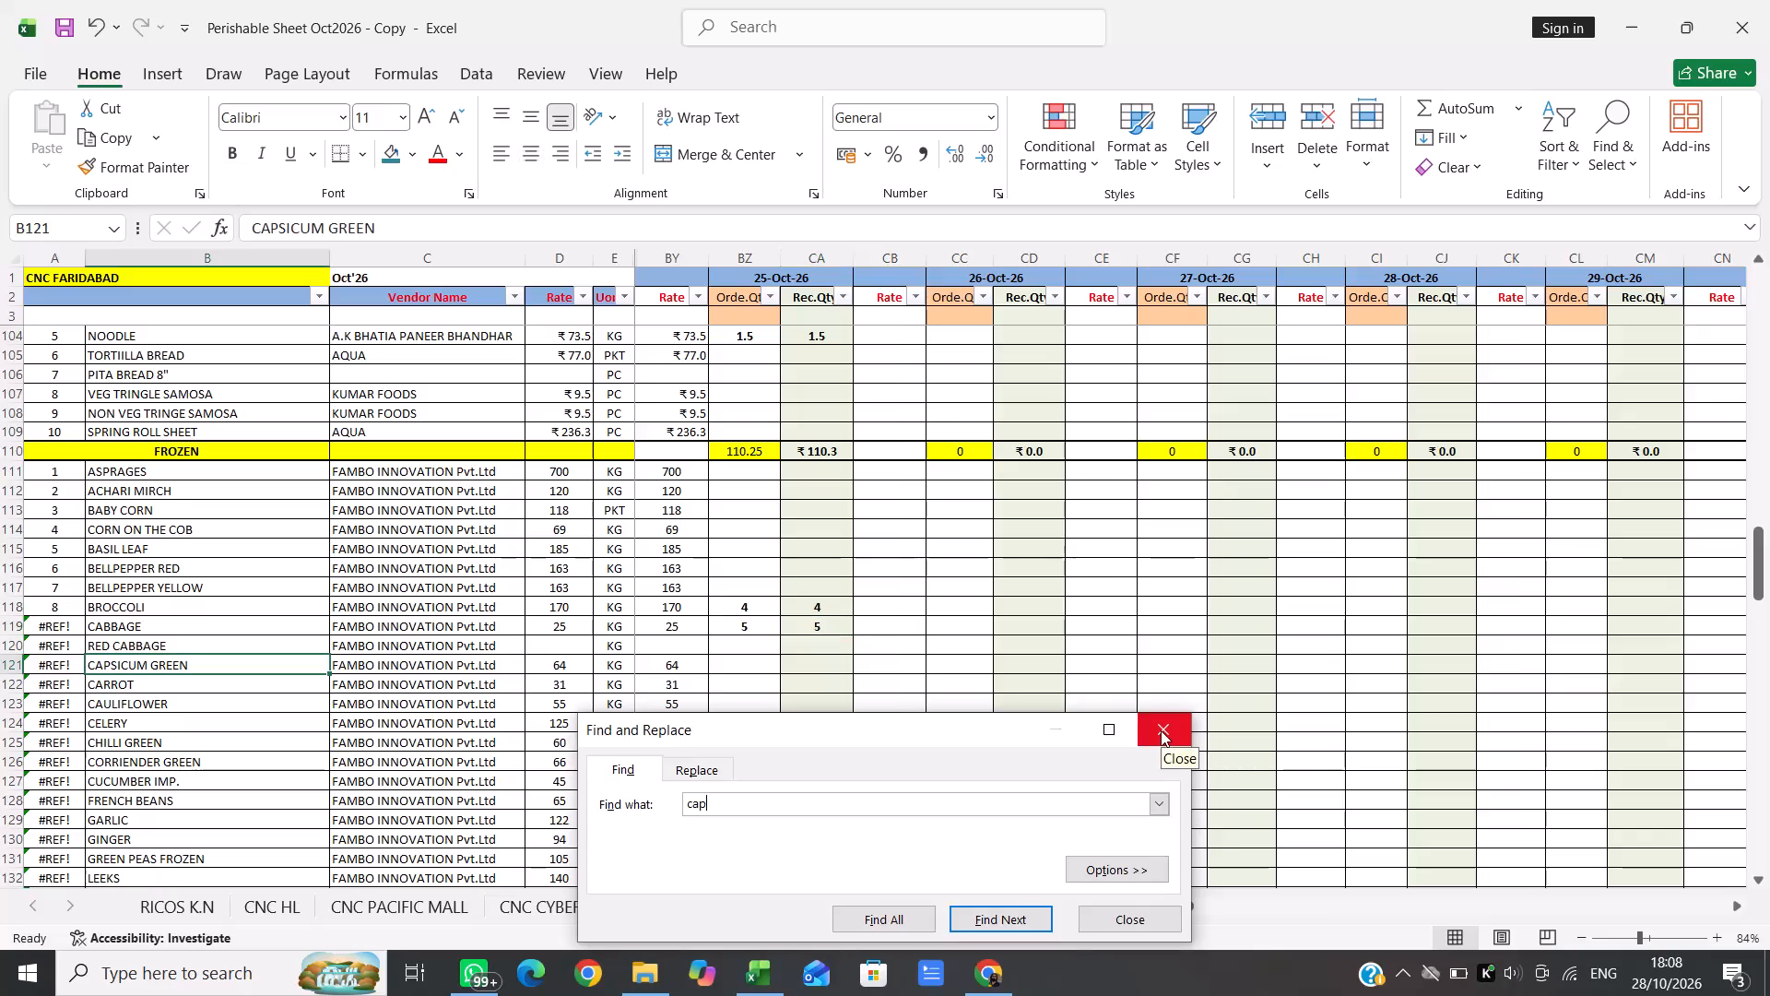
Finish the item search and go to the 25-Oct-26 order quantity cell in the CAPSICUM GREEN row.
click(1161, 730)
key(Right)
key(Right)
key(Right)
key(Right)
key(Right)
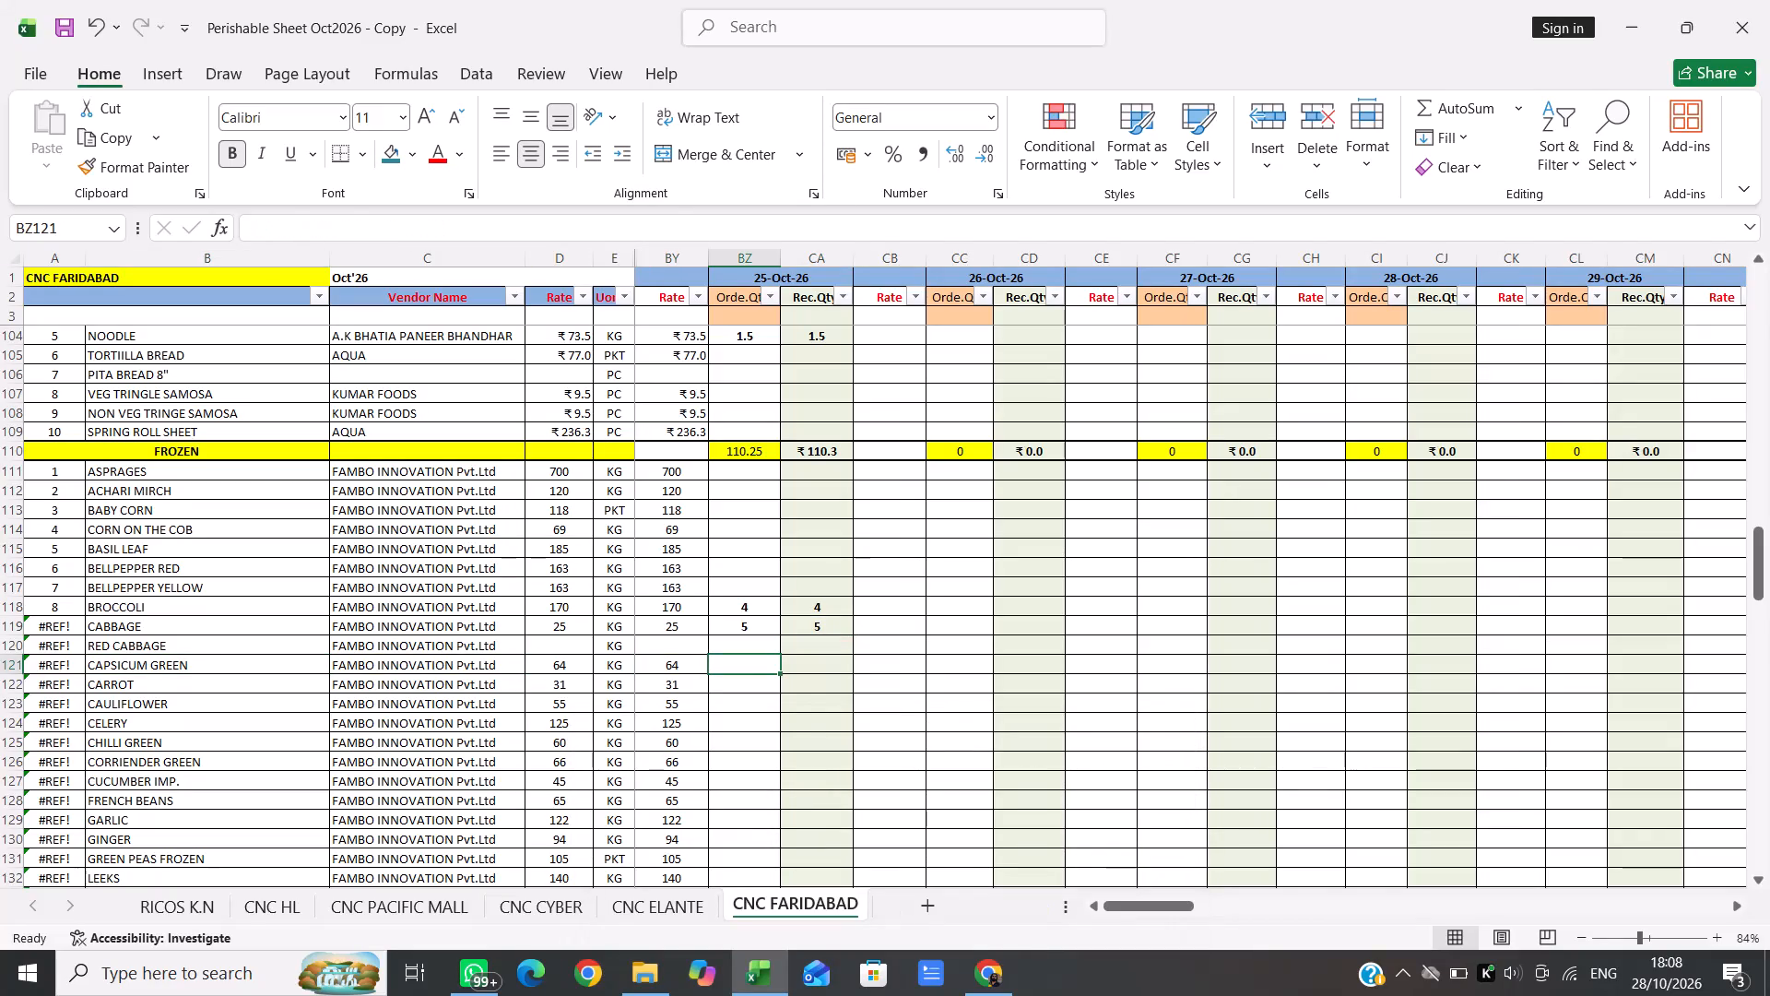
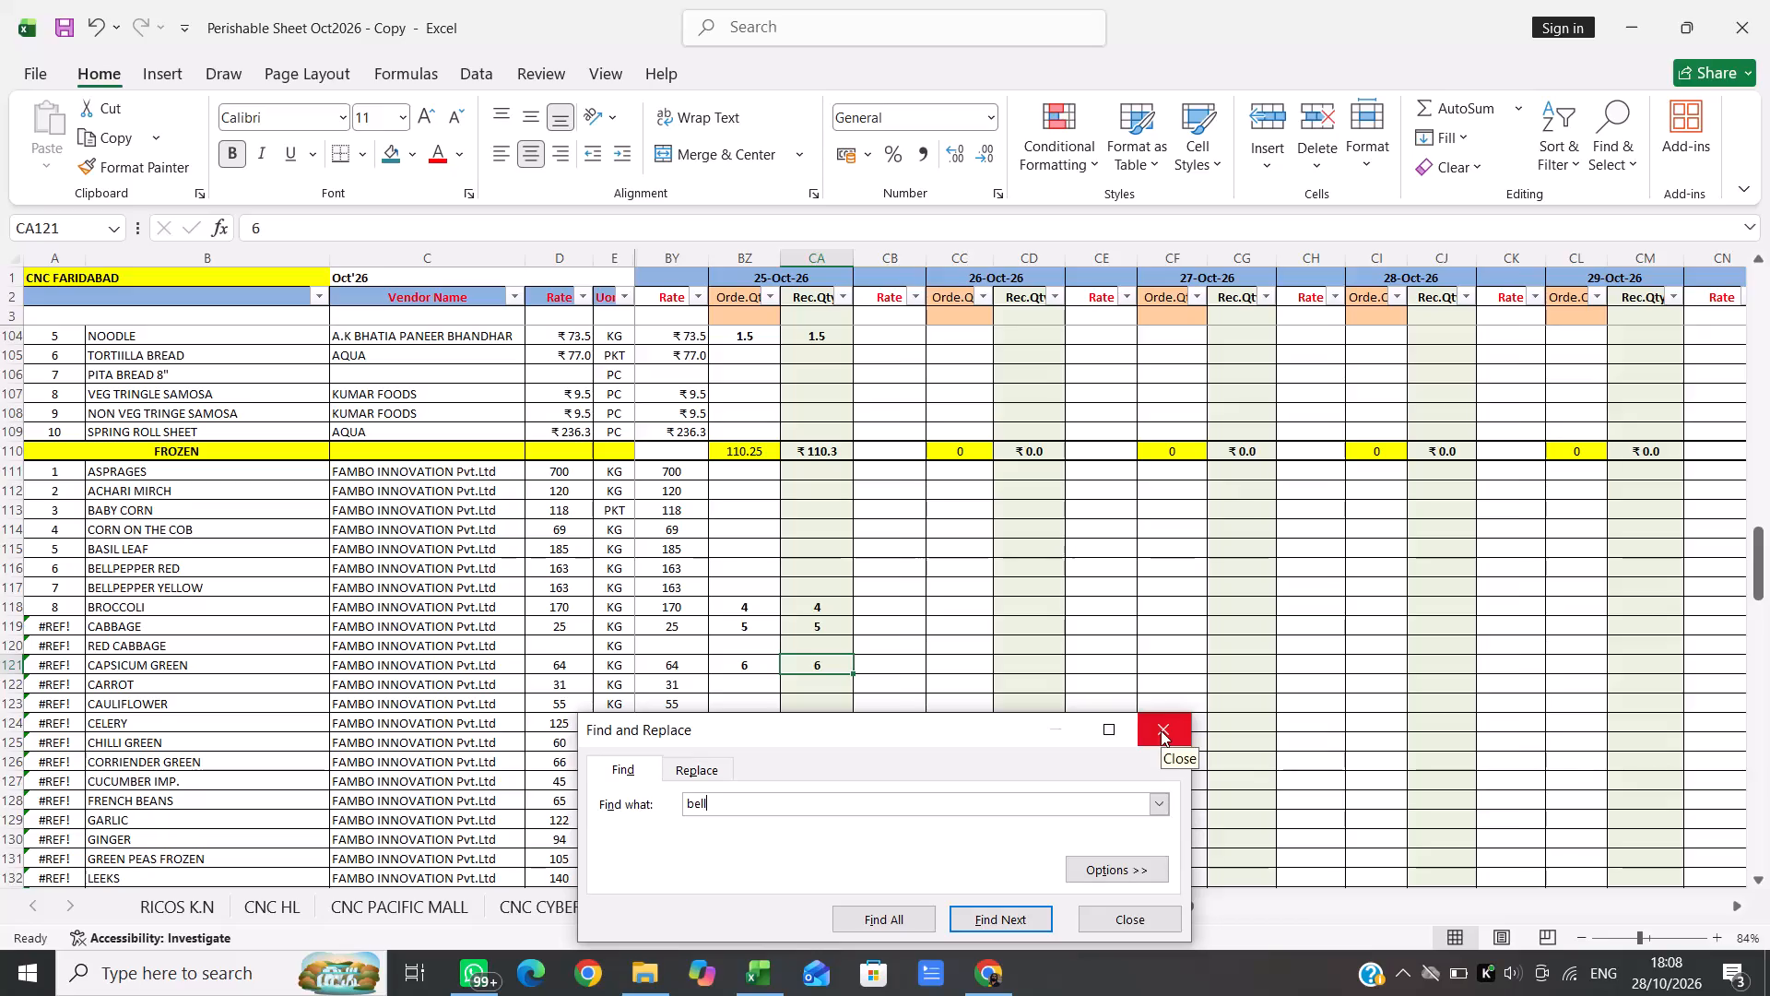
Find the "bell" item and move along the BELLPEPPER RED row toward its 25-Oct-26 order quantity cell.
key(Return)
click(1161, 730)
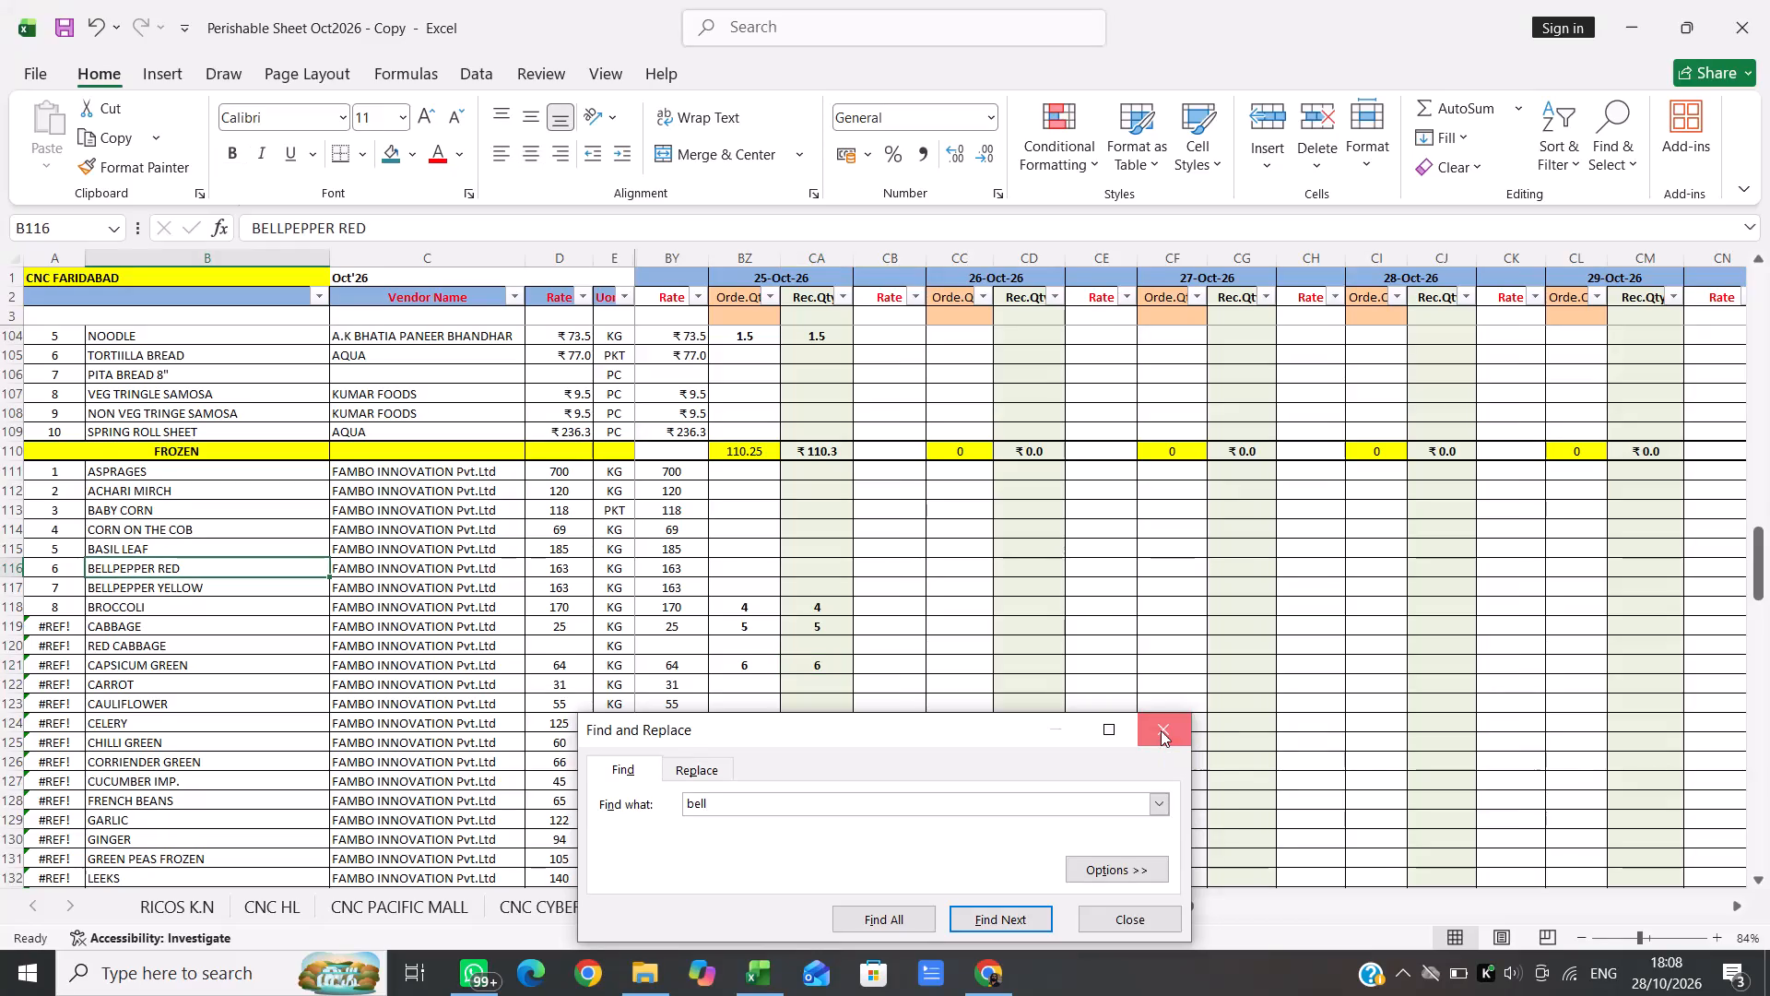
key(Right)
key(Right)
key(Right)
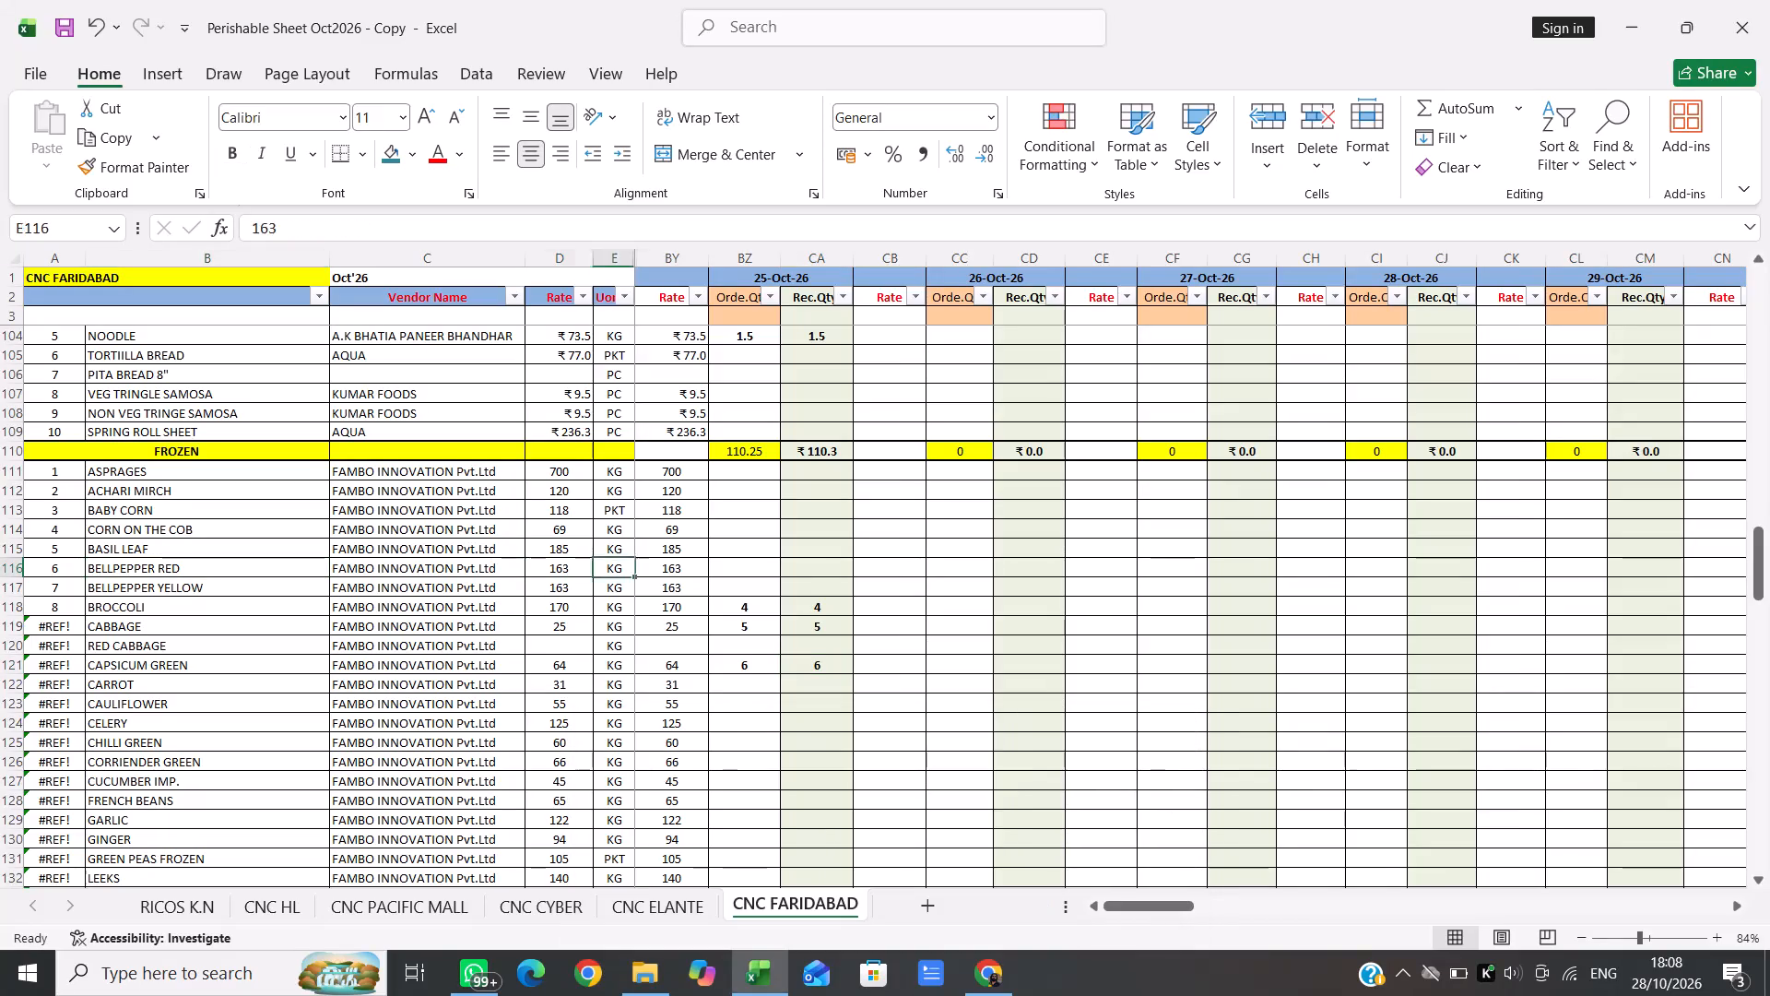
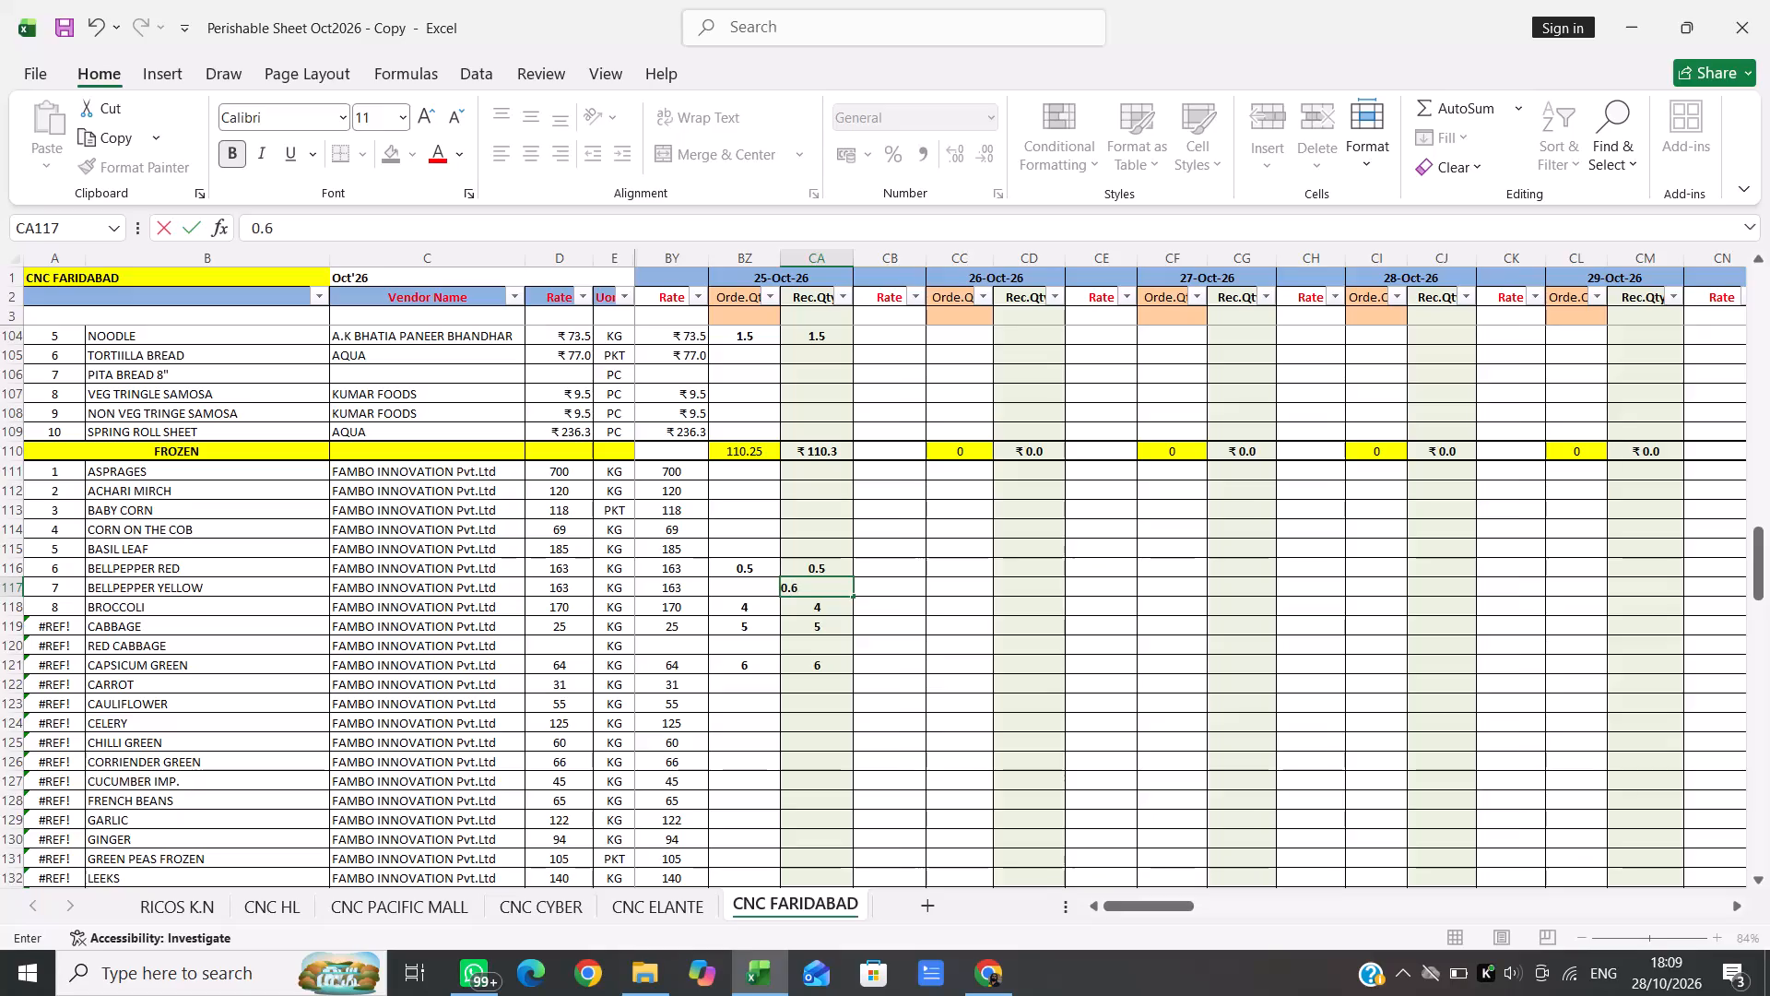
Enter 0.61 as the 25-Oct-26 received quantity for BELLPEPPER YELLOW, finishing at its order quantity cell.
key(Left)
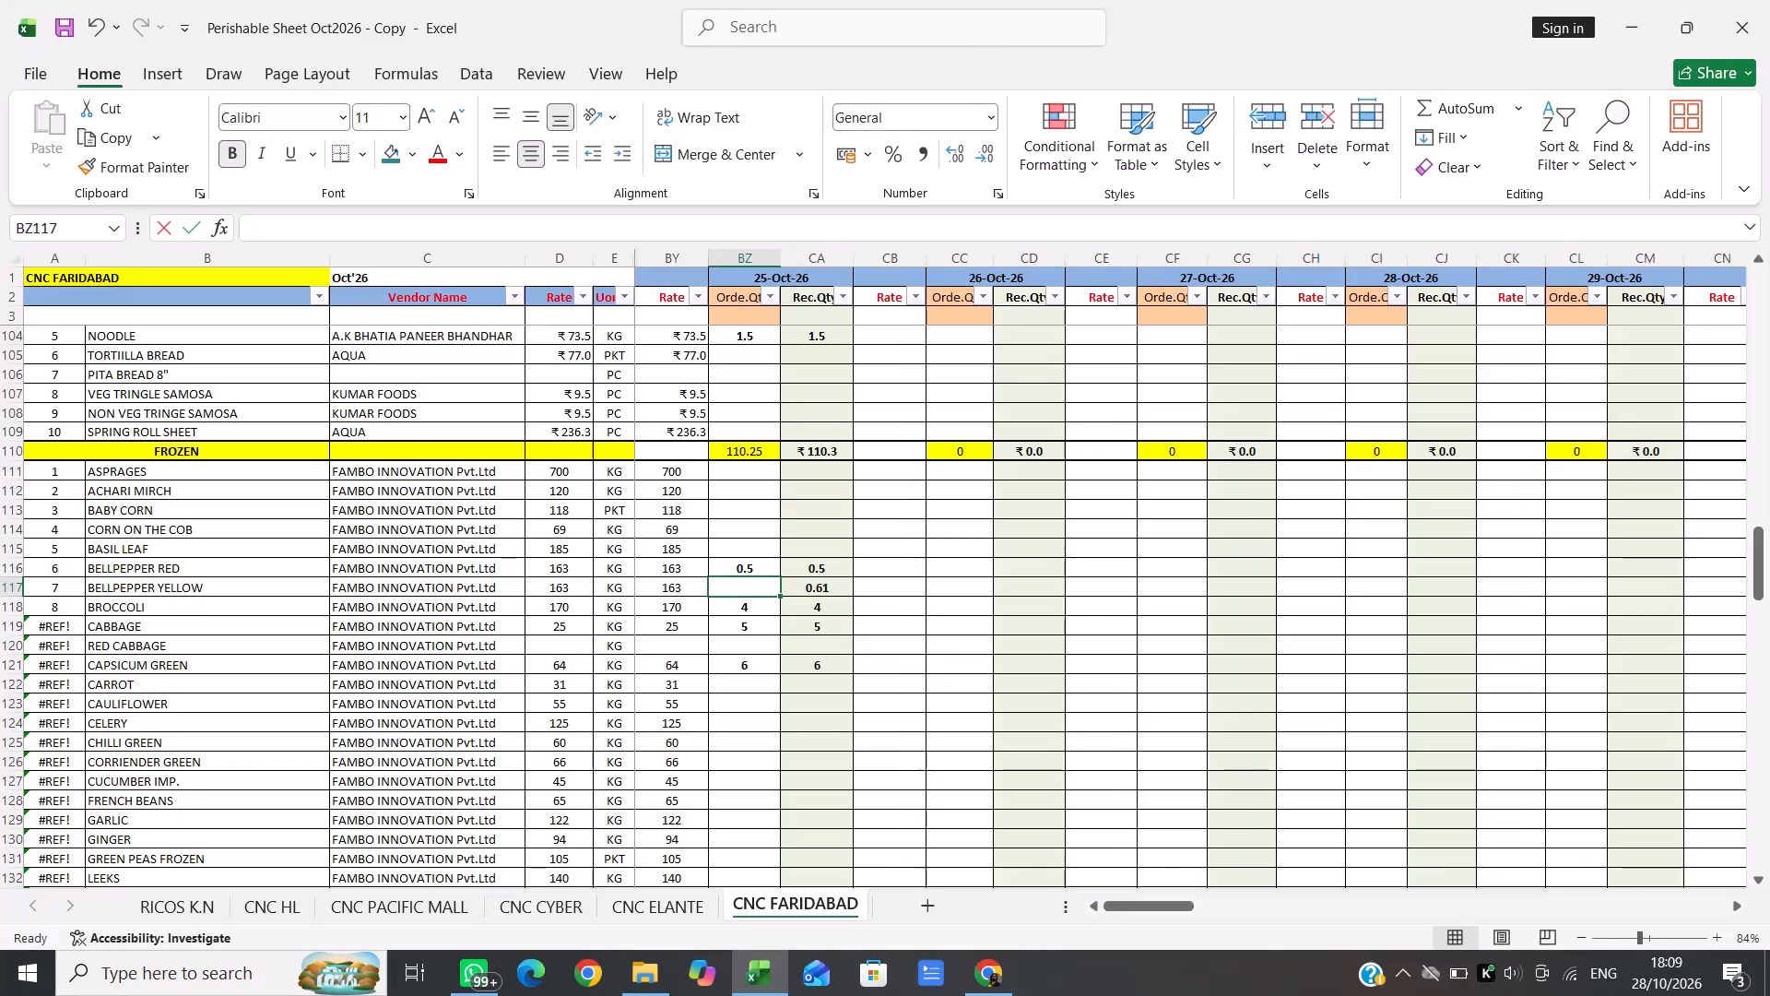
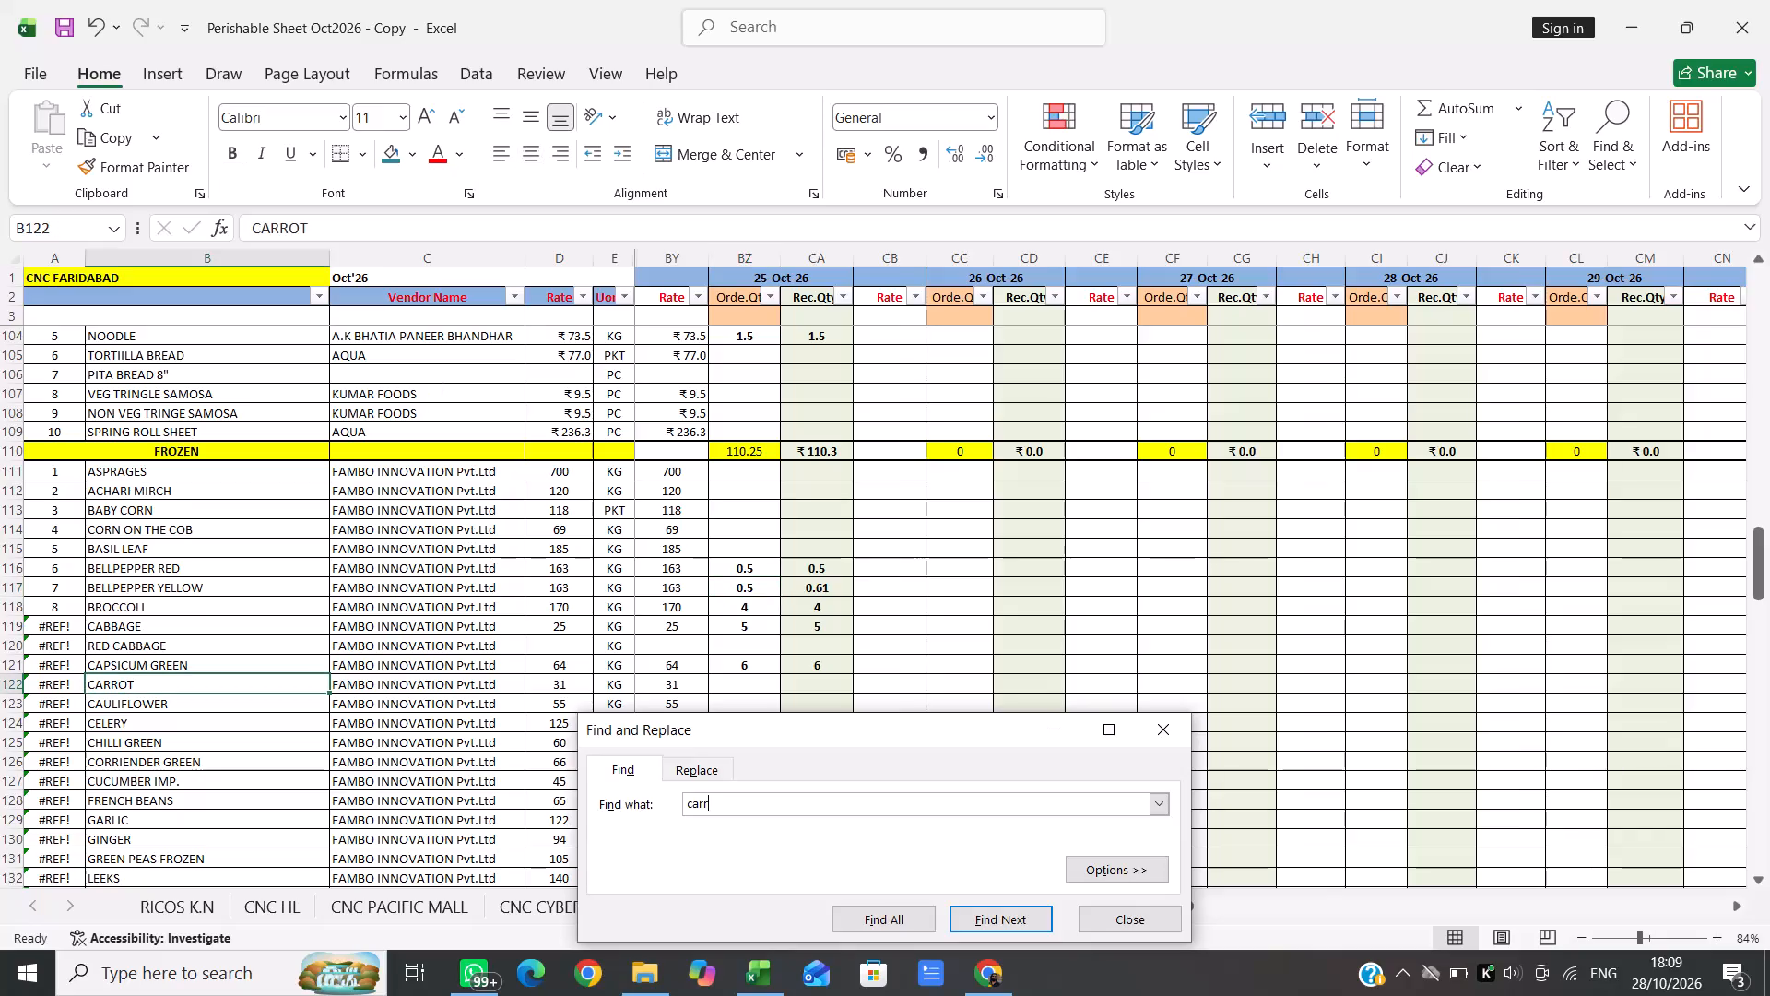
Close the finished search and start entering the 25-Oct-26 order quantity for CARROT, beginning with the digit 1.
click(1154, 728)
key(Right)
key(Right)
key(Right)
key(Right)
key(Right)
key(1)
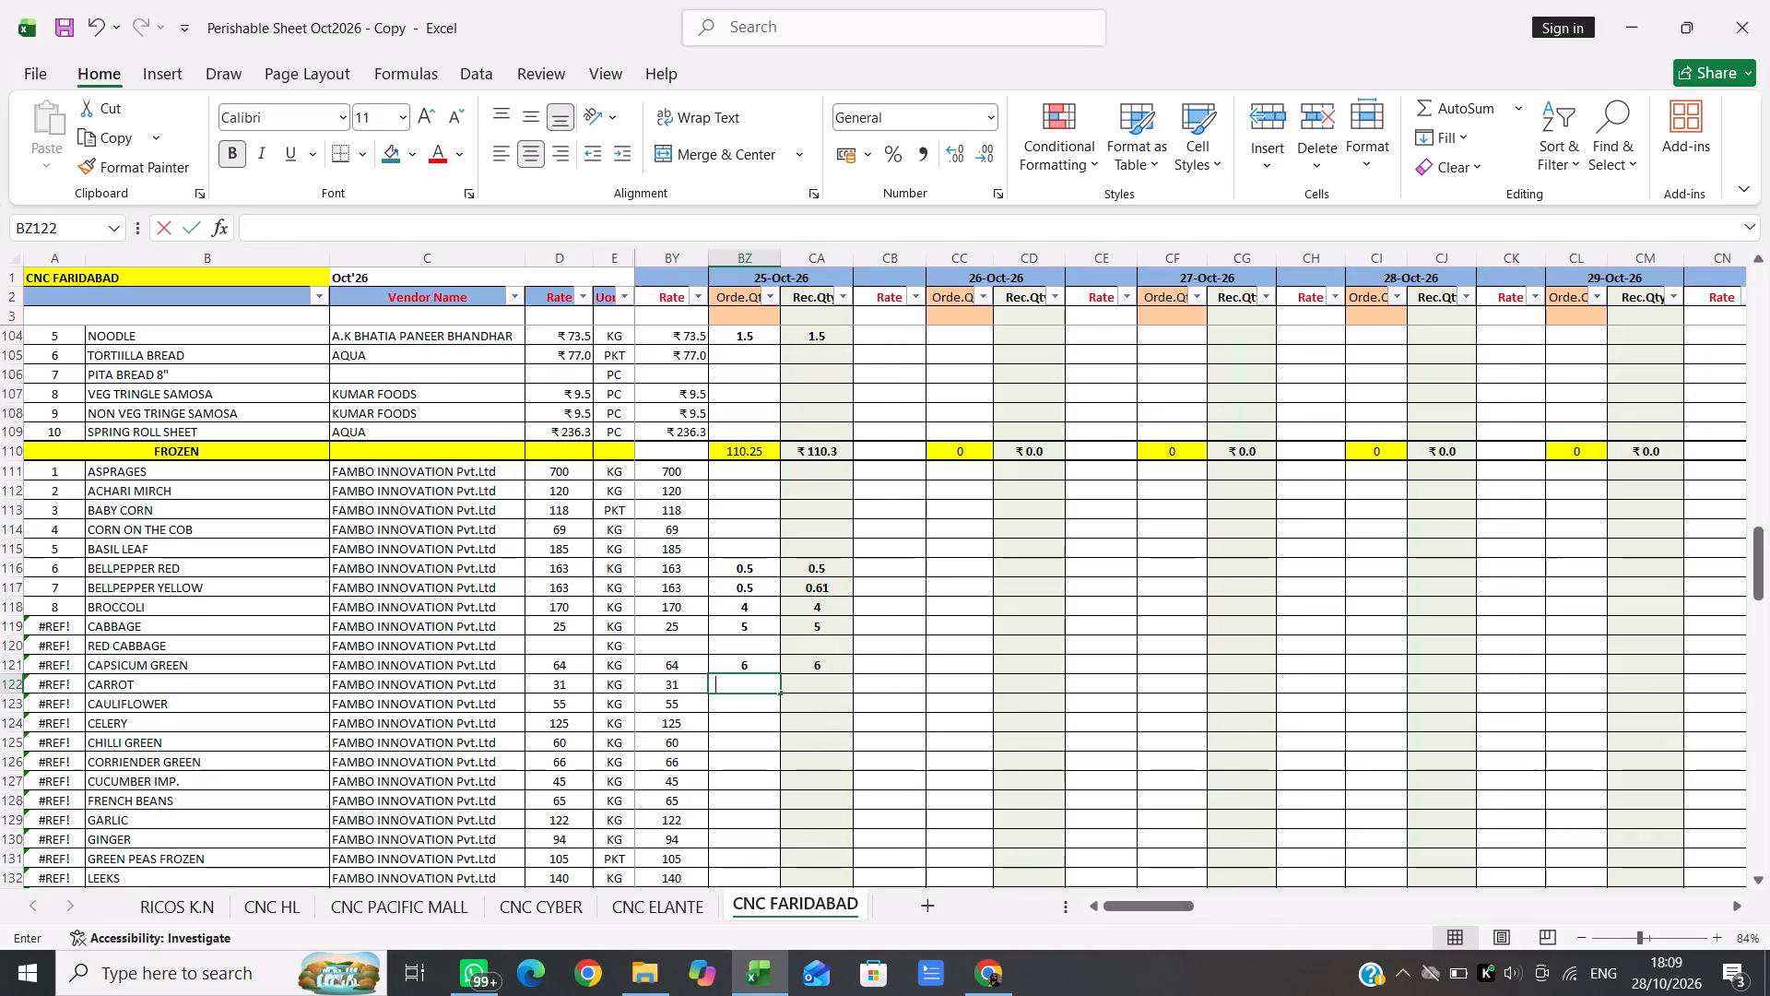
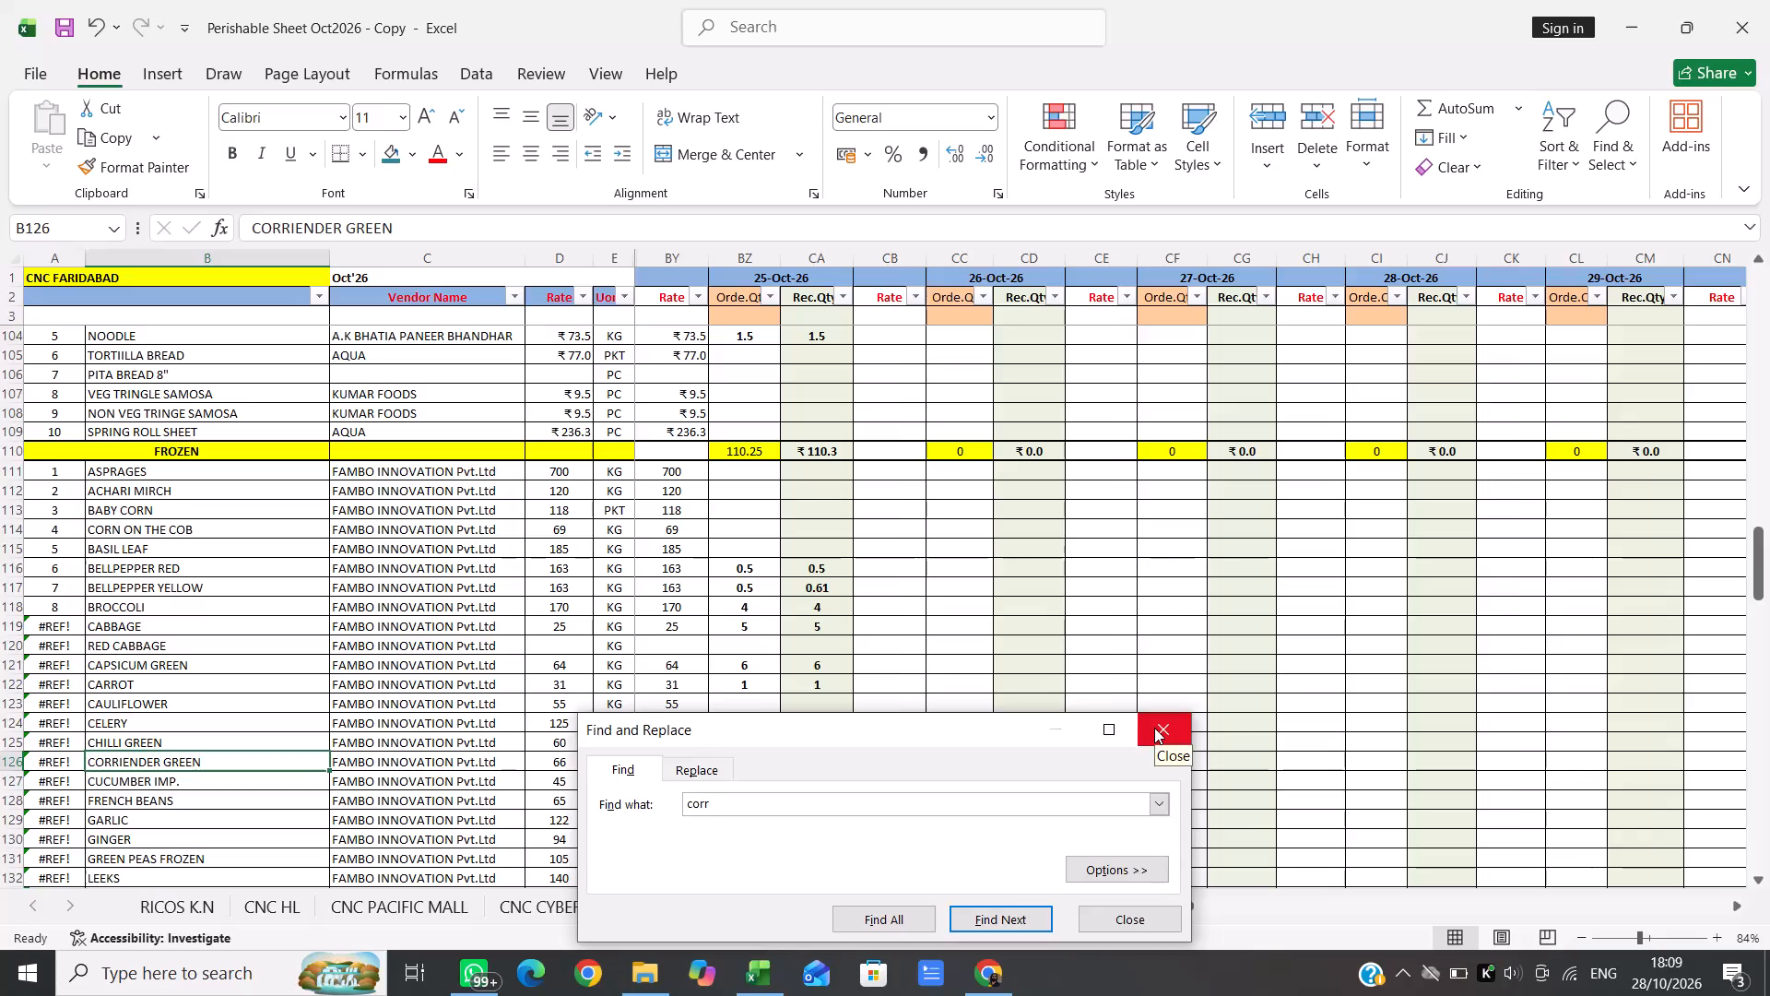
Select the 25-Oct-26 order quantity cell in the CORRIENDER GREEN row for quantity entry.
key(Right)
key(Right)
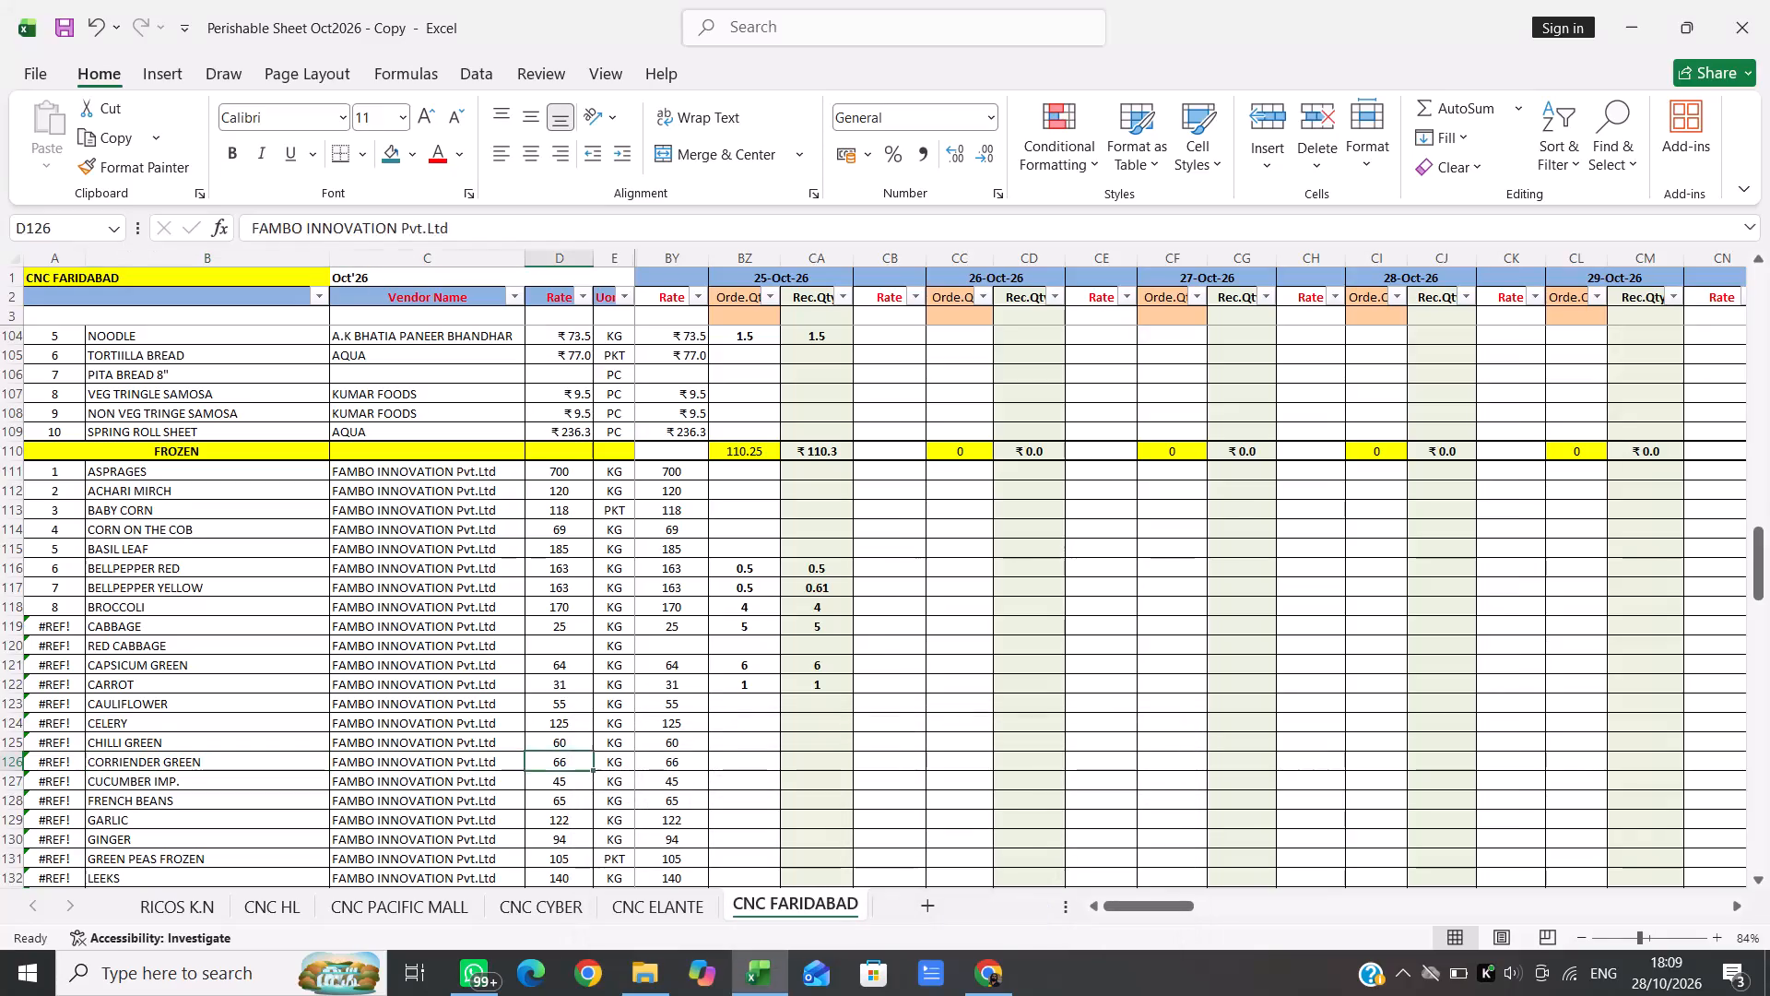
key(Right)
key(Right)
key(Right)
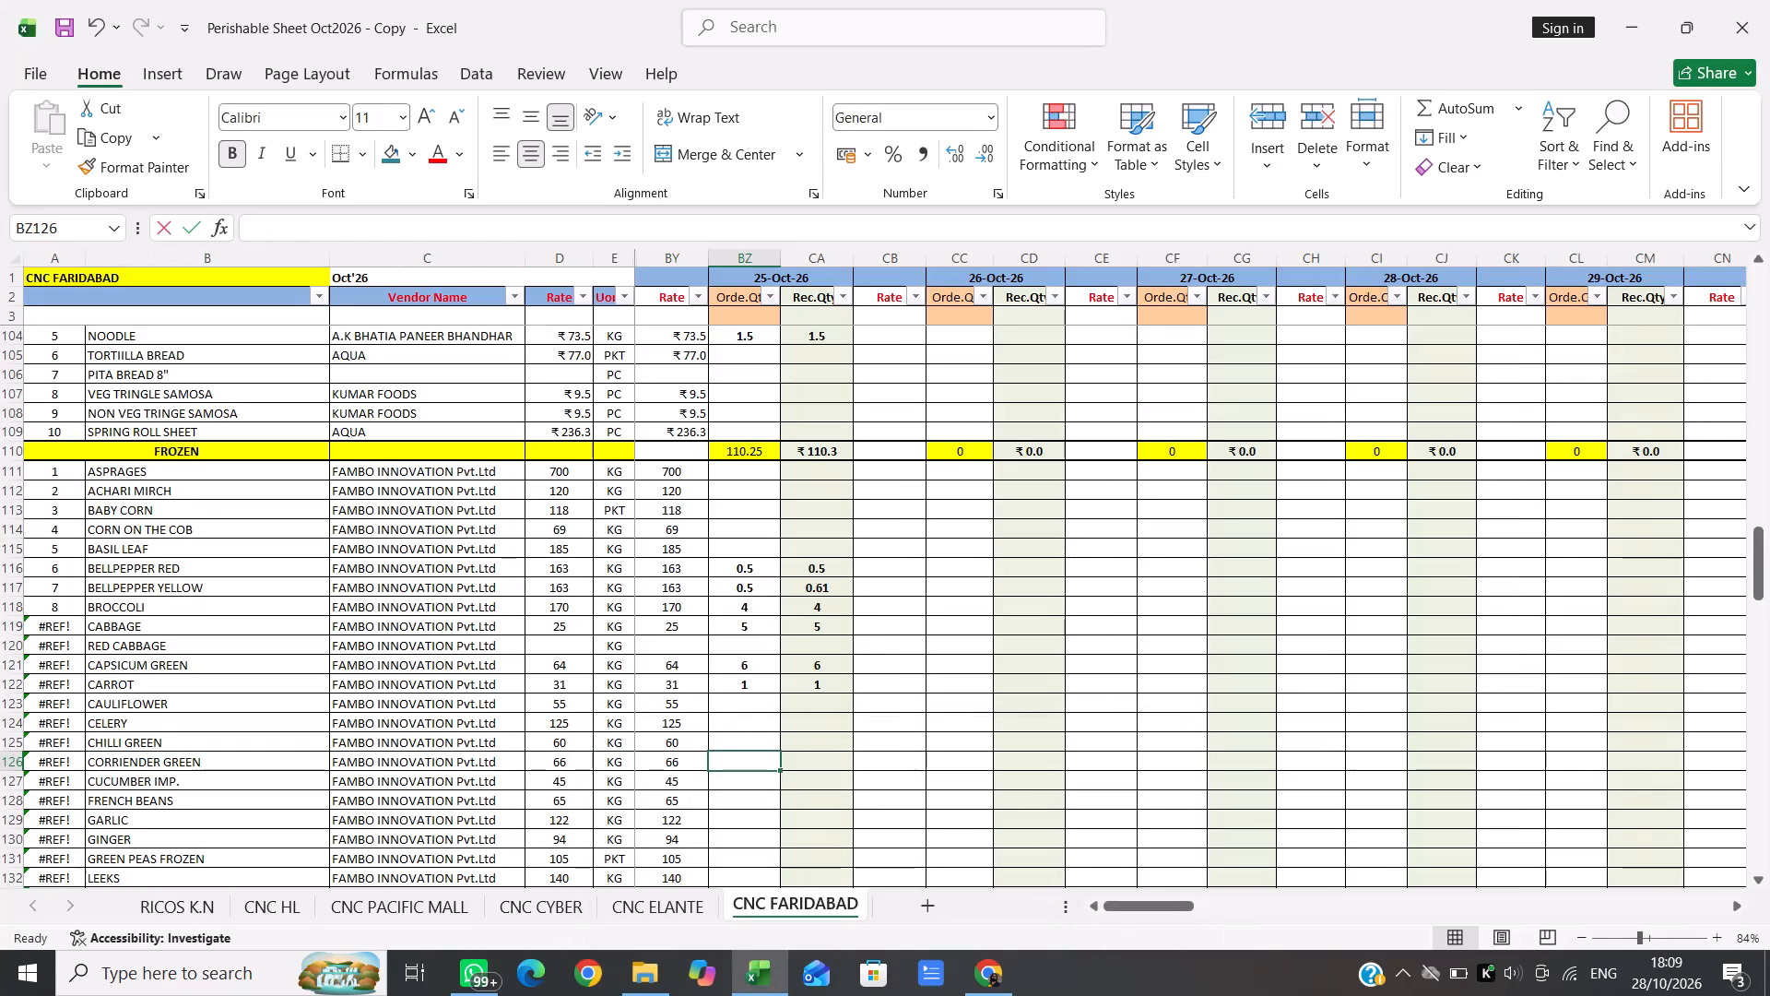
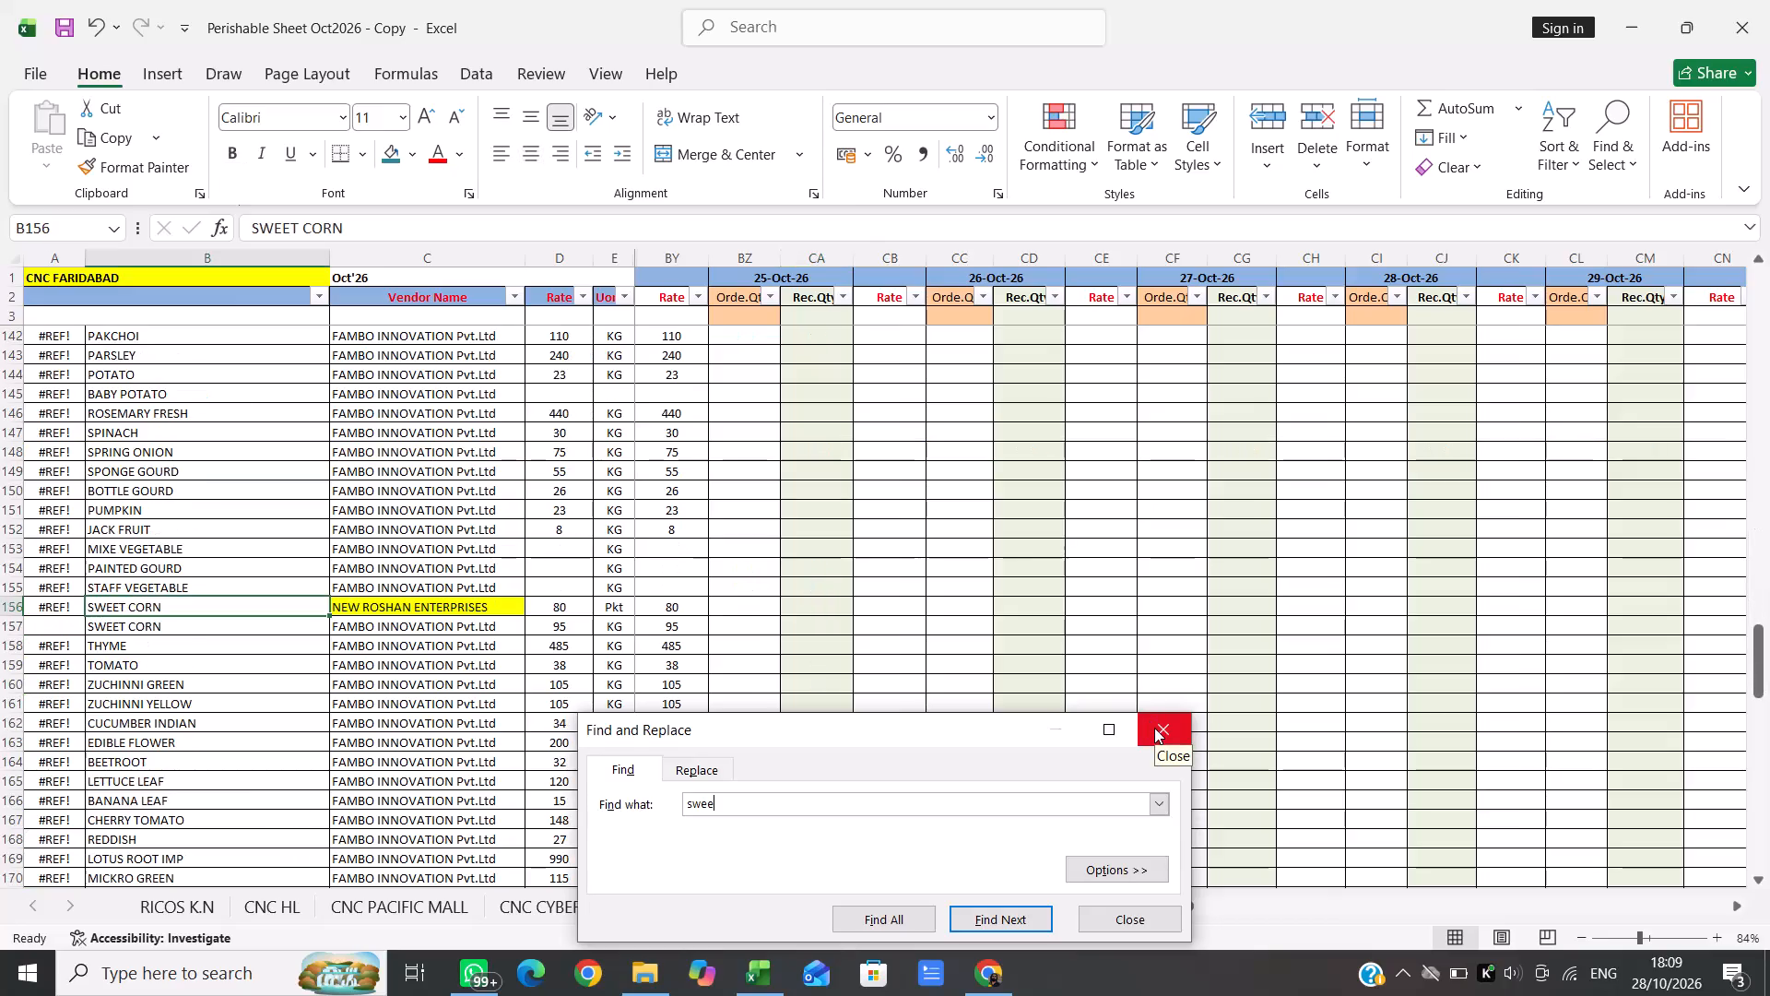
Enter 2 as the 25-Oct-26 order quantity for the SWEET CORN row supplied in KG by FAMBO INNOVATION Pvt.Ltd.
click(1154, 728)
key(Down)
key(Right)
key(Right)
key(Right)
key(Right)
key(Right)
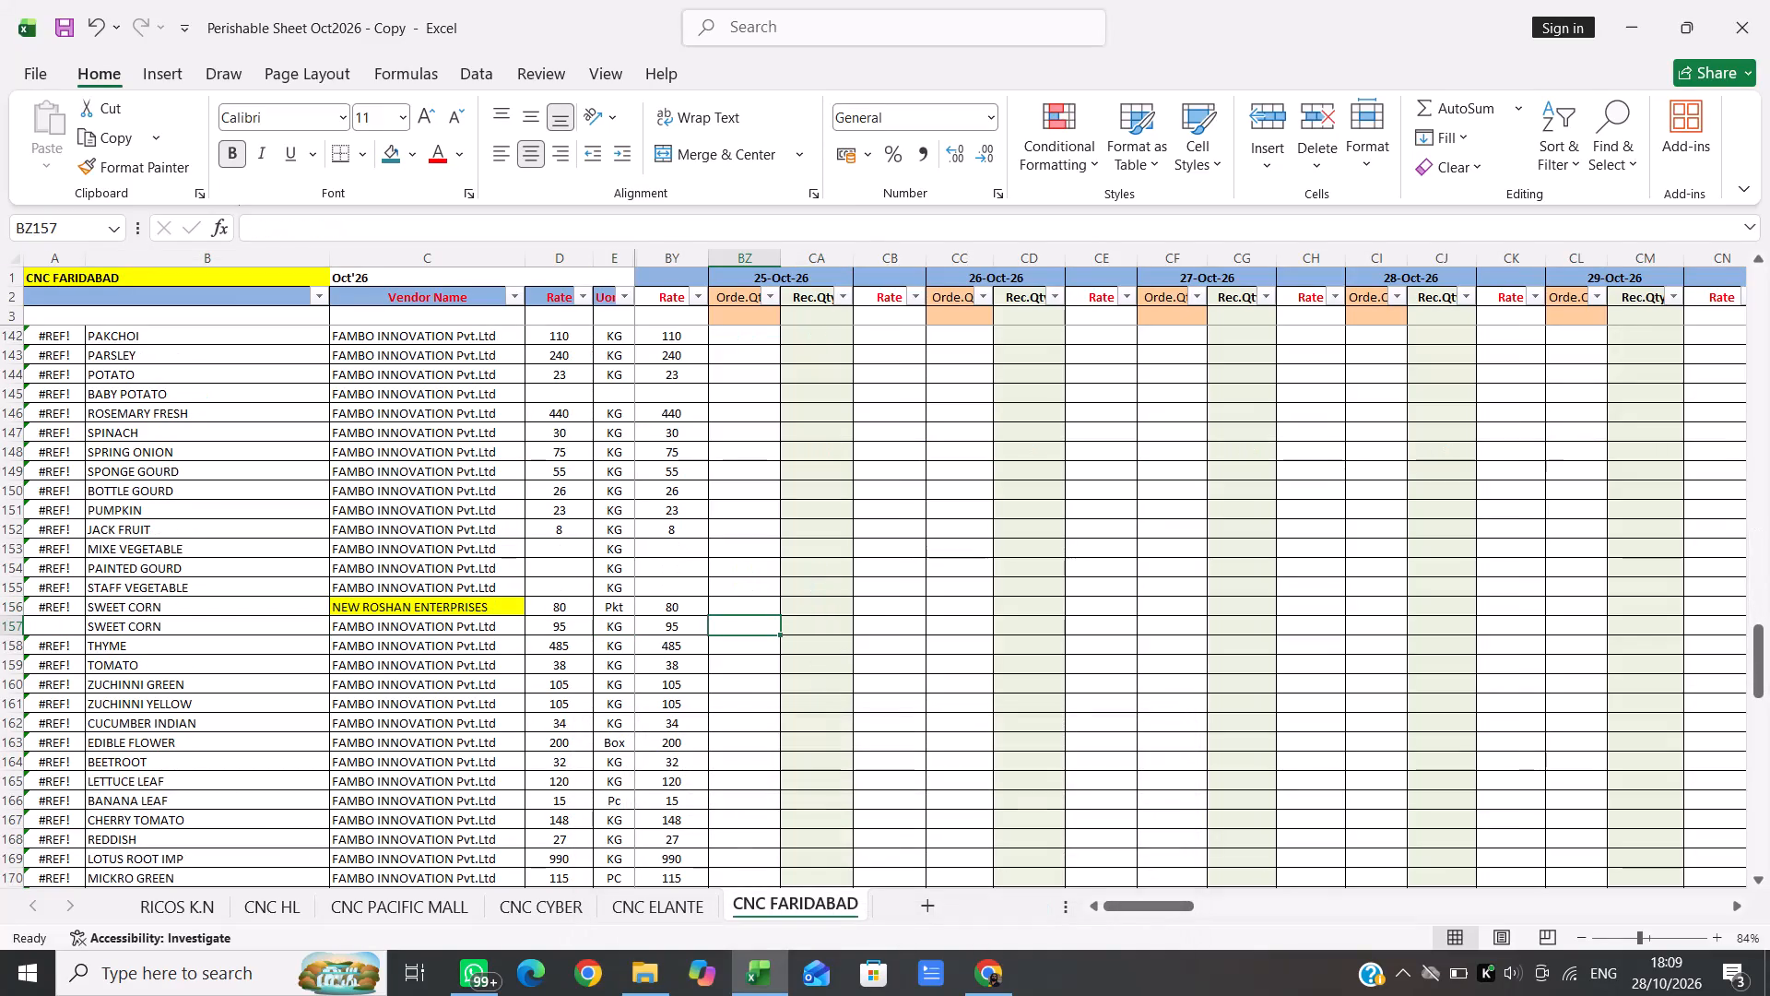
key(2)
key(Right)
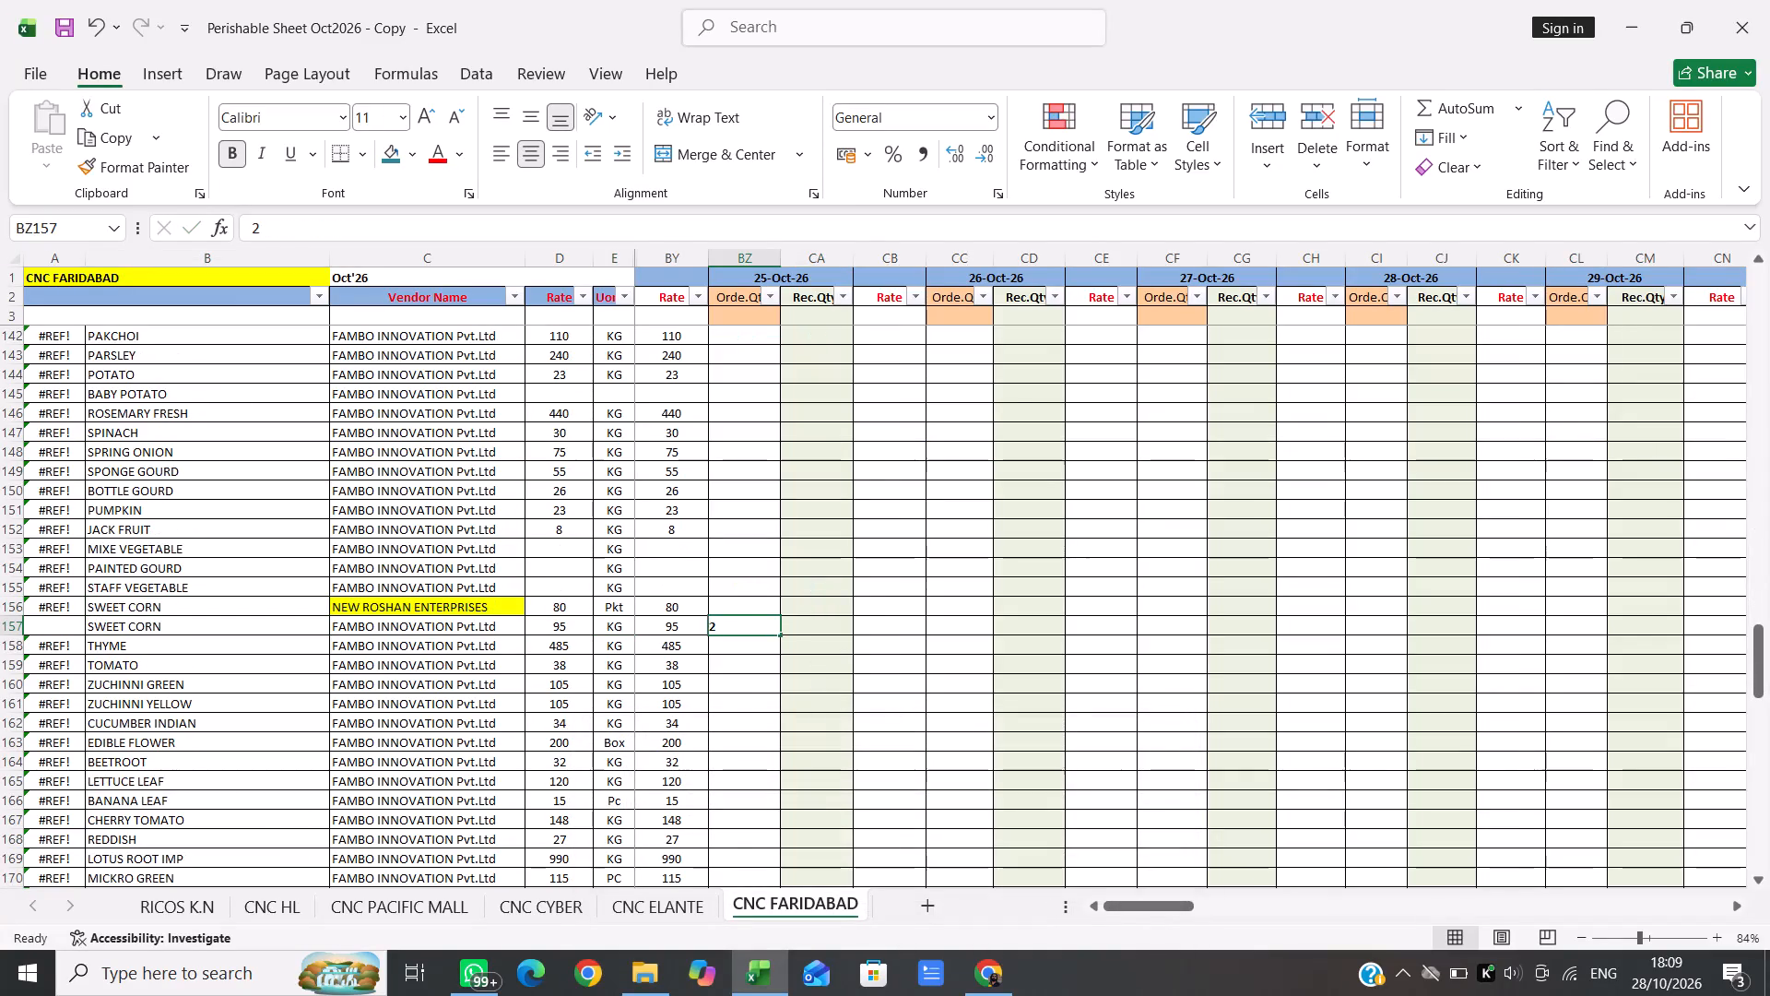
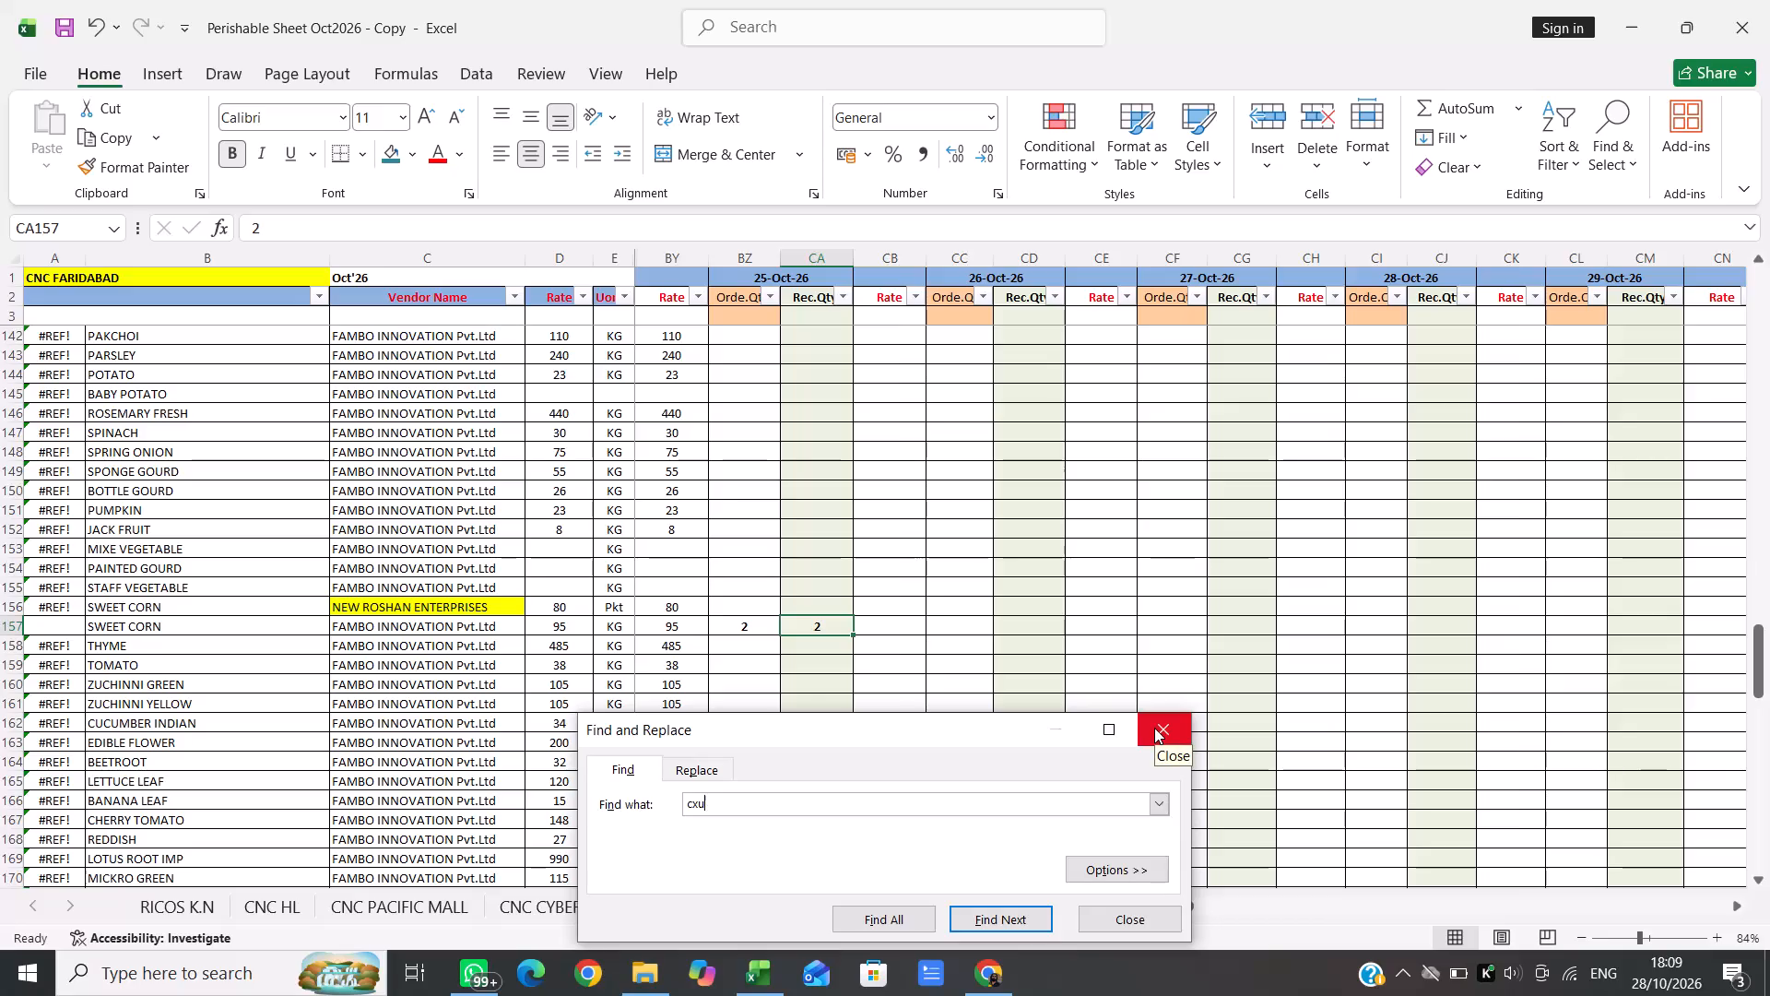
Search the sheet for "cucu" to locate the CUCUMBER IMP. row and select its 25-Oct-26 order quantity cell.
key(BackSpace)
key(BackSpace)
key(BackSpace)
key(BackSpace)
key(BackSpace)
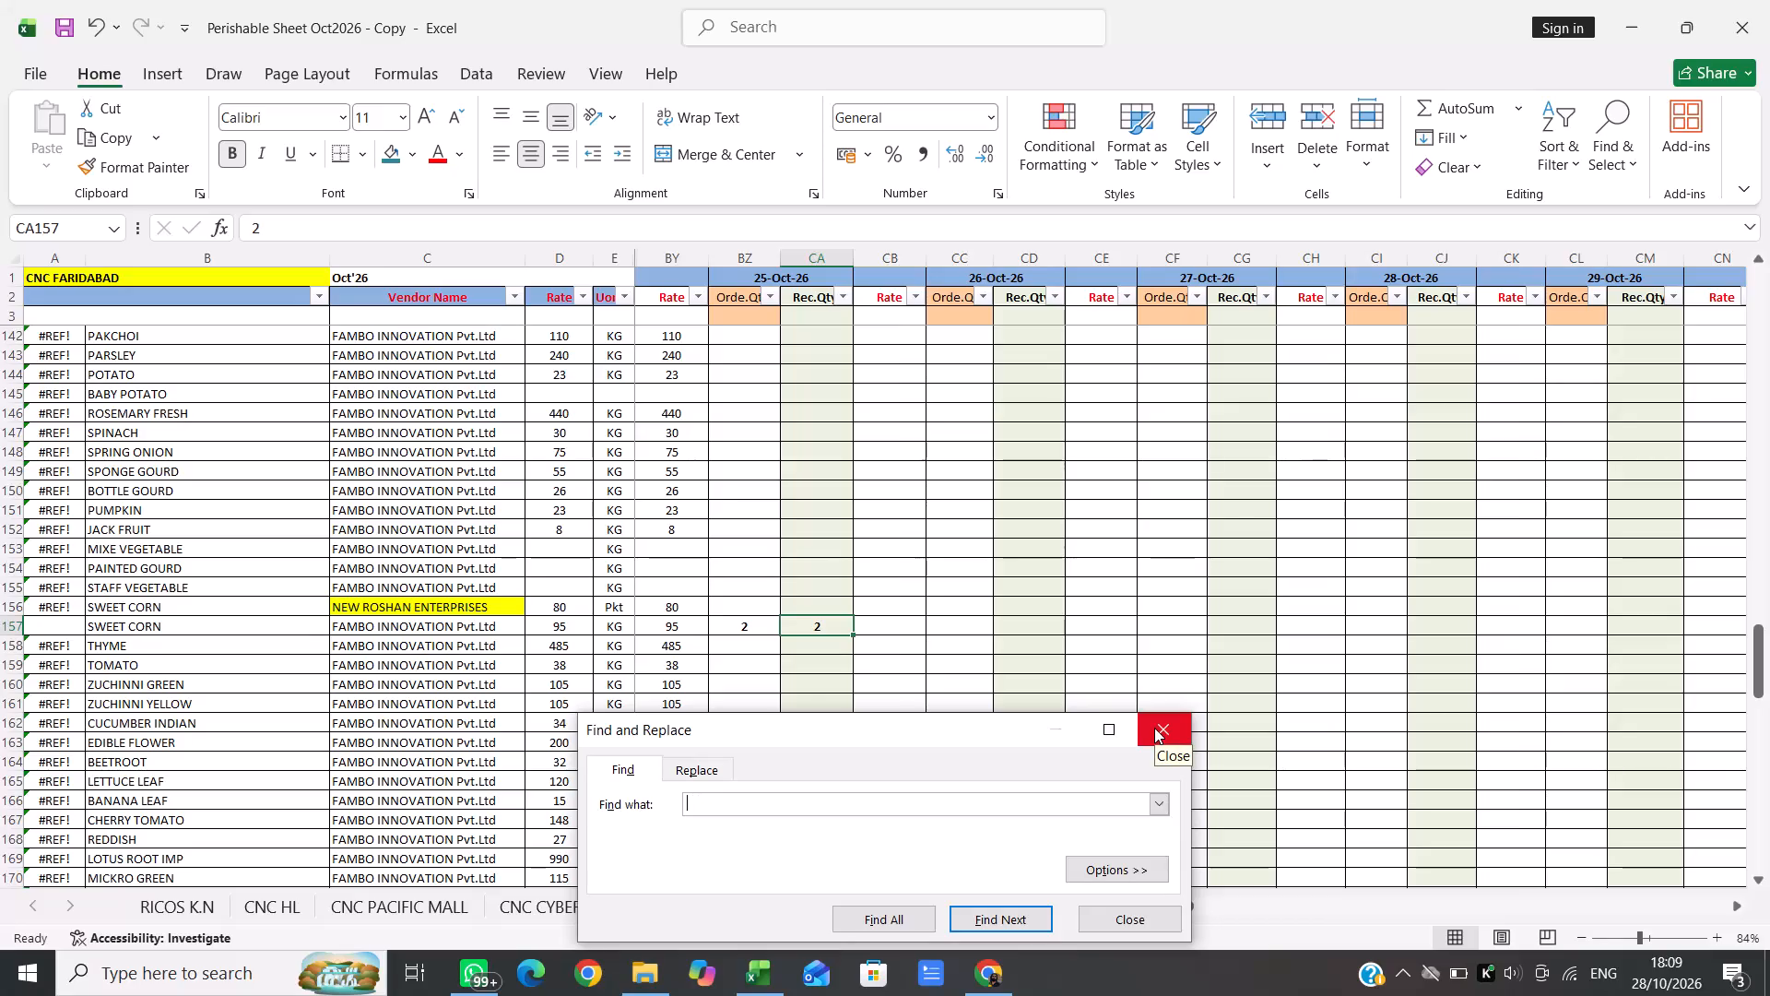
key(BackSpace)
text(cucu)
key(Return)
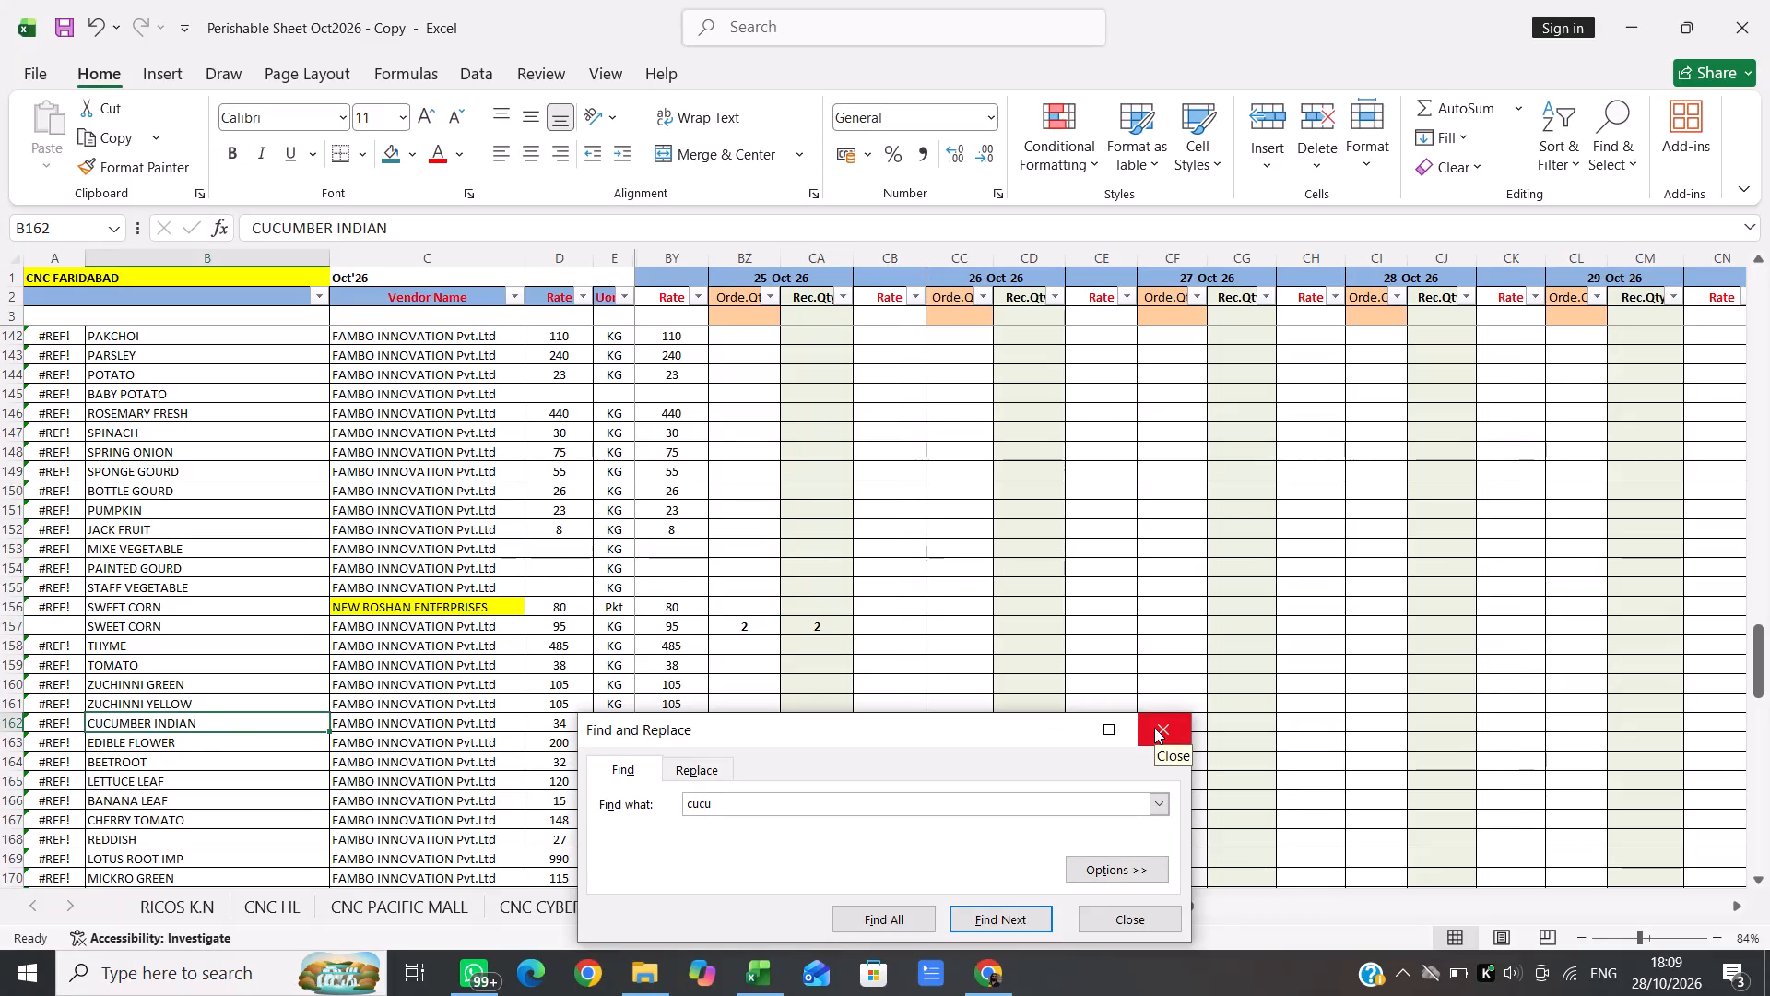
key(Return)
click(1154, 728)
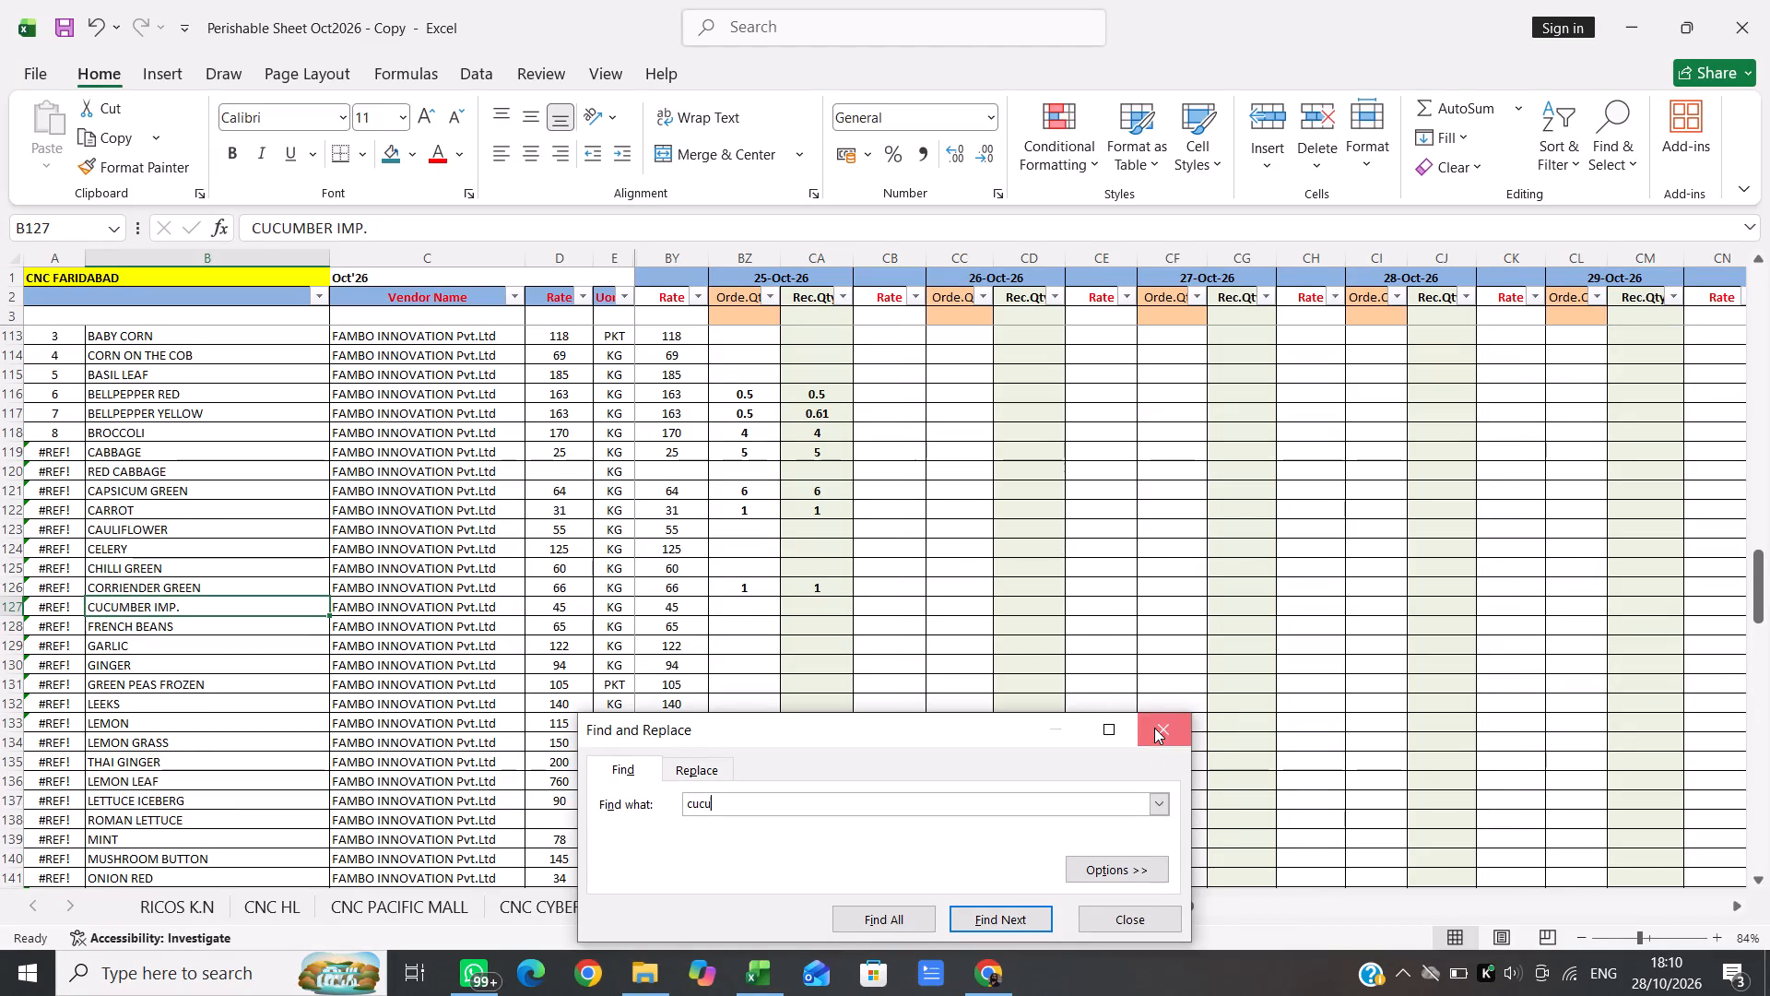
key(Right)
key(Right)
key(Right)
key(Right)
key(Right)
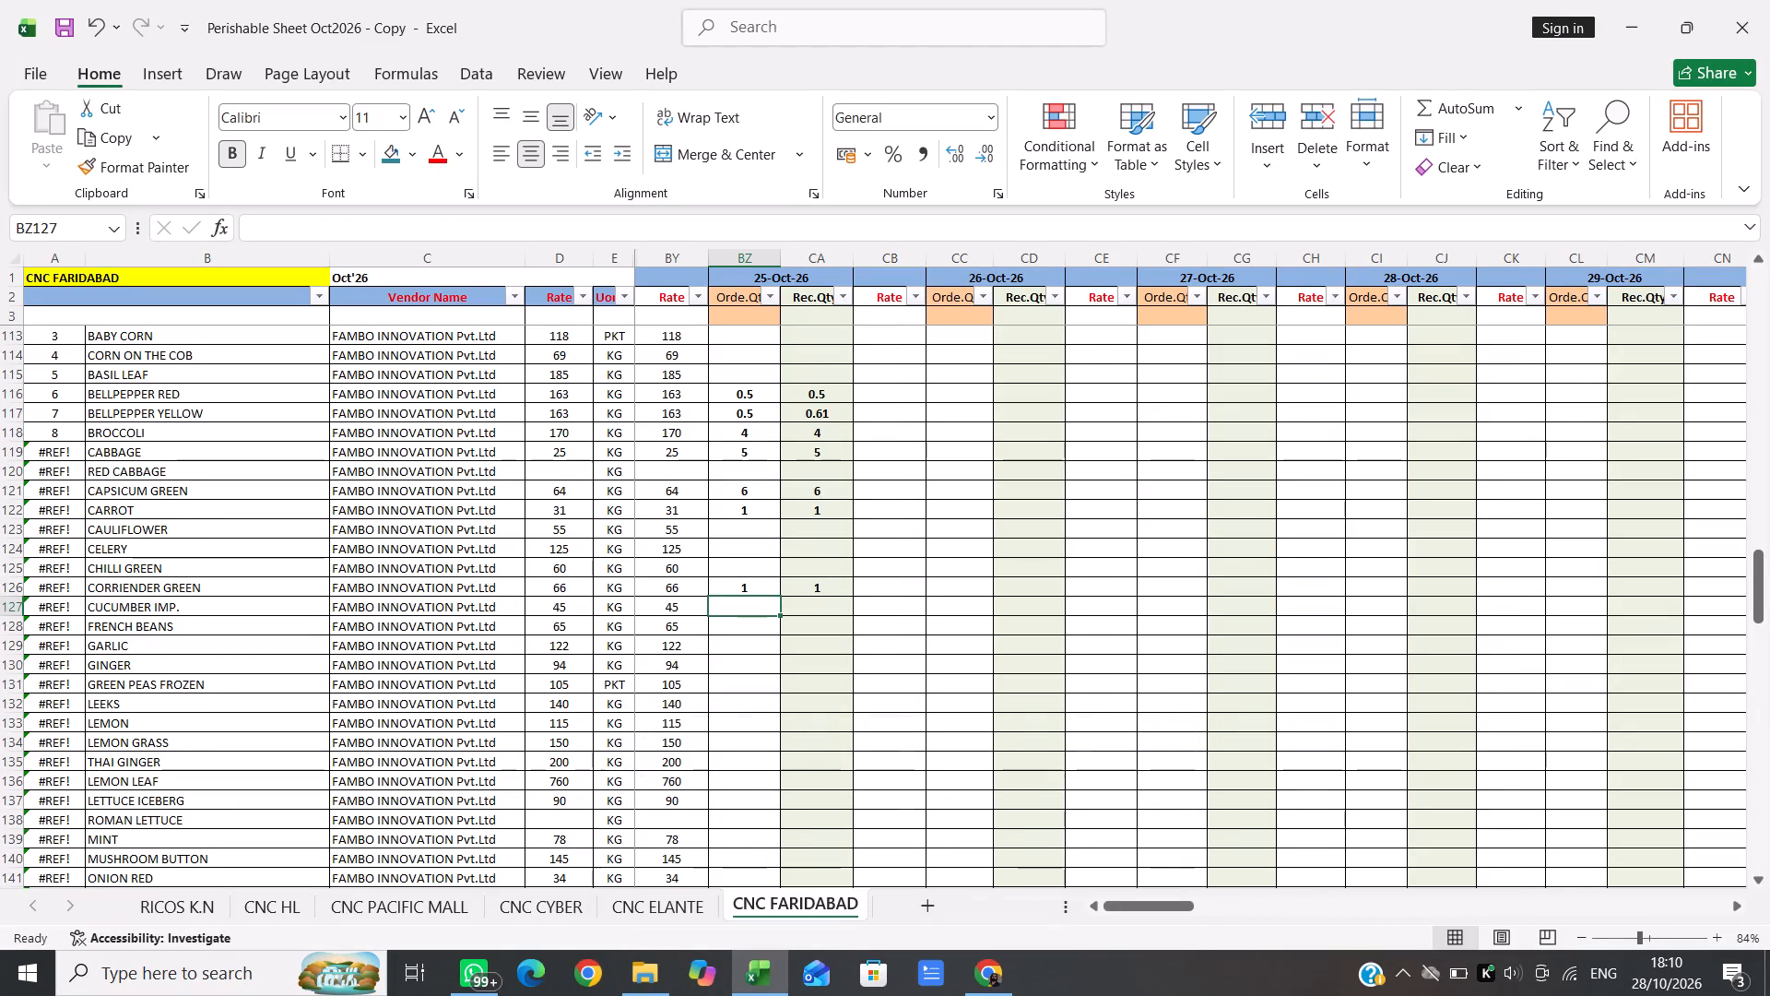
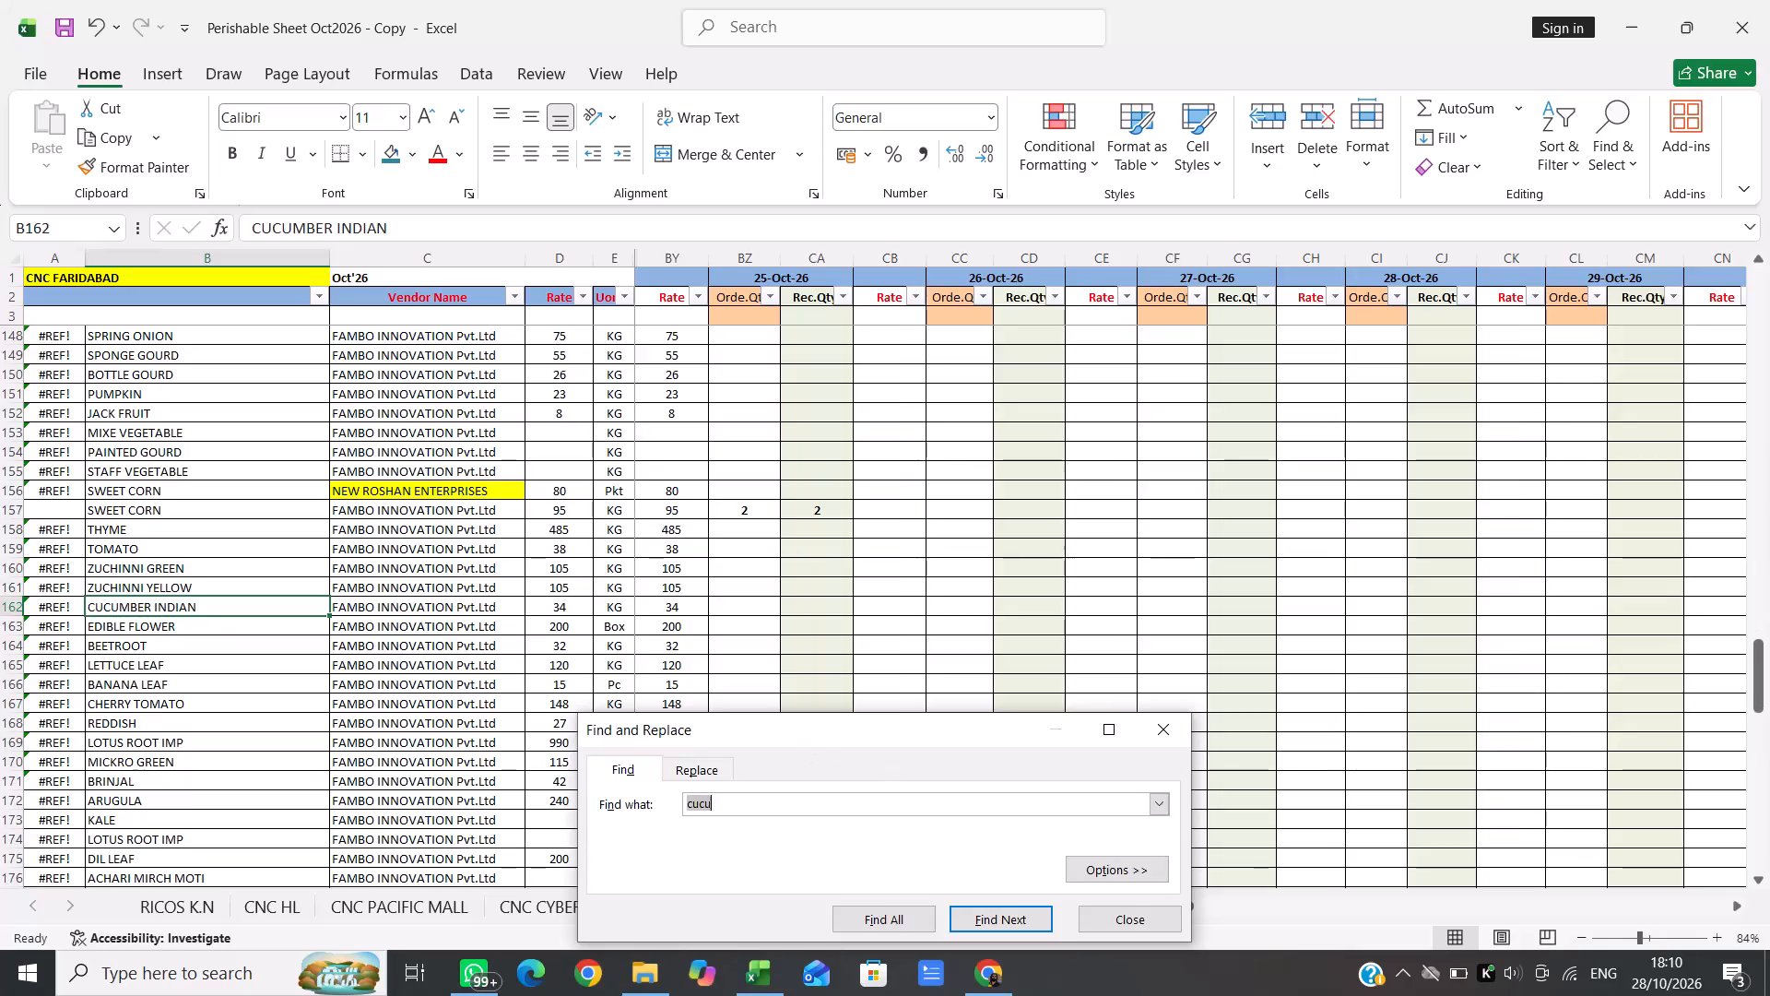
Close the search and move along the CUCUMBER INDIAN row to its 25-Oct-26 order quantity cell.
click(1171, 727)
key(Right)
key(Right)
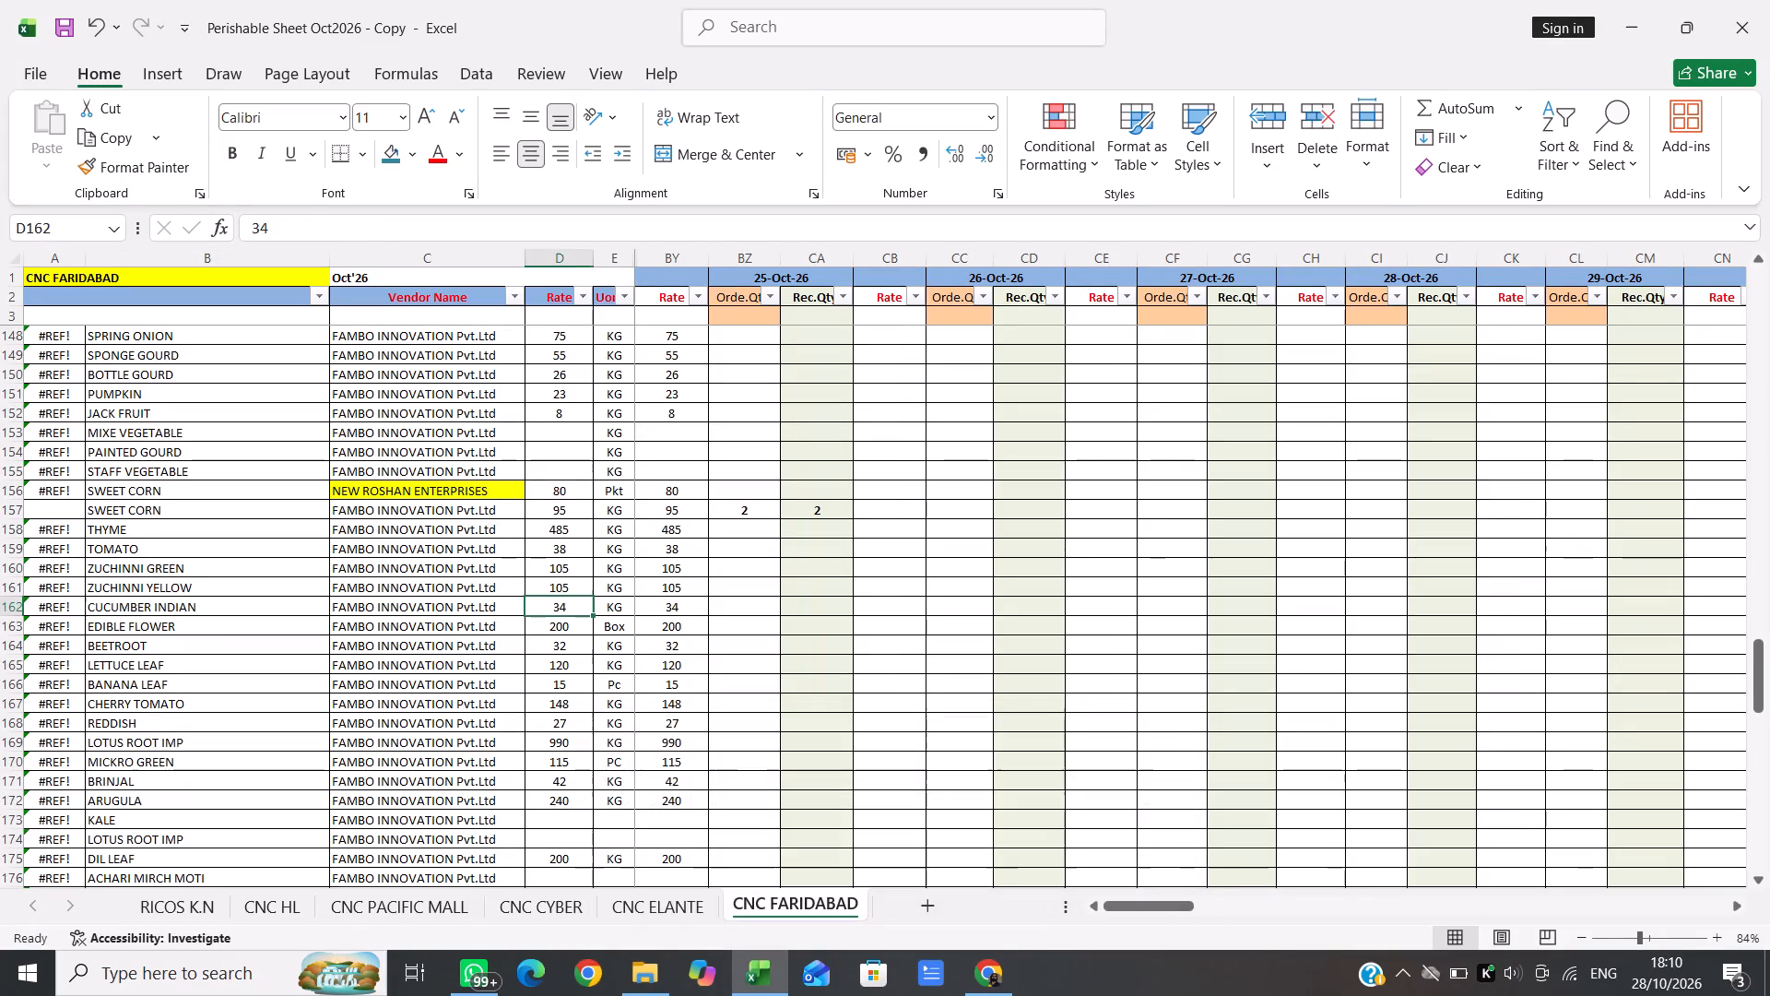
key(Right)
key(Right)
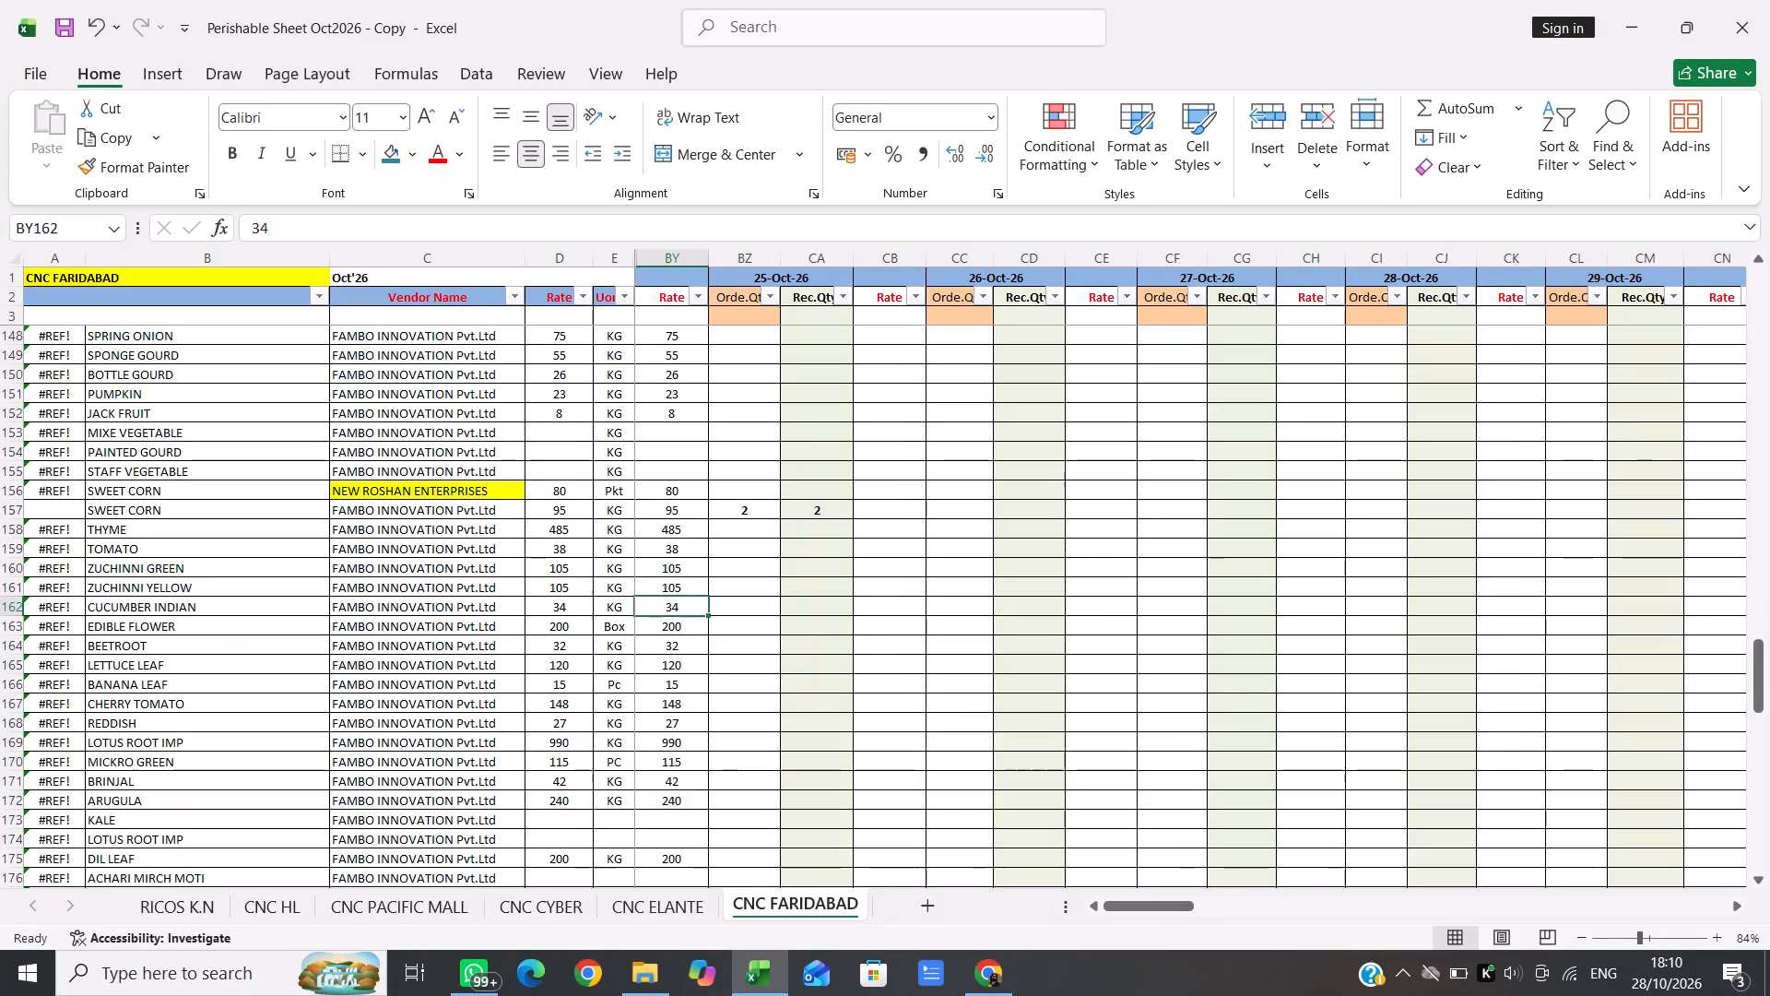
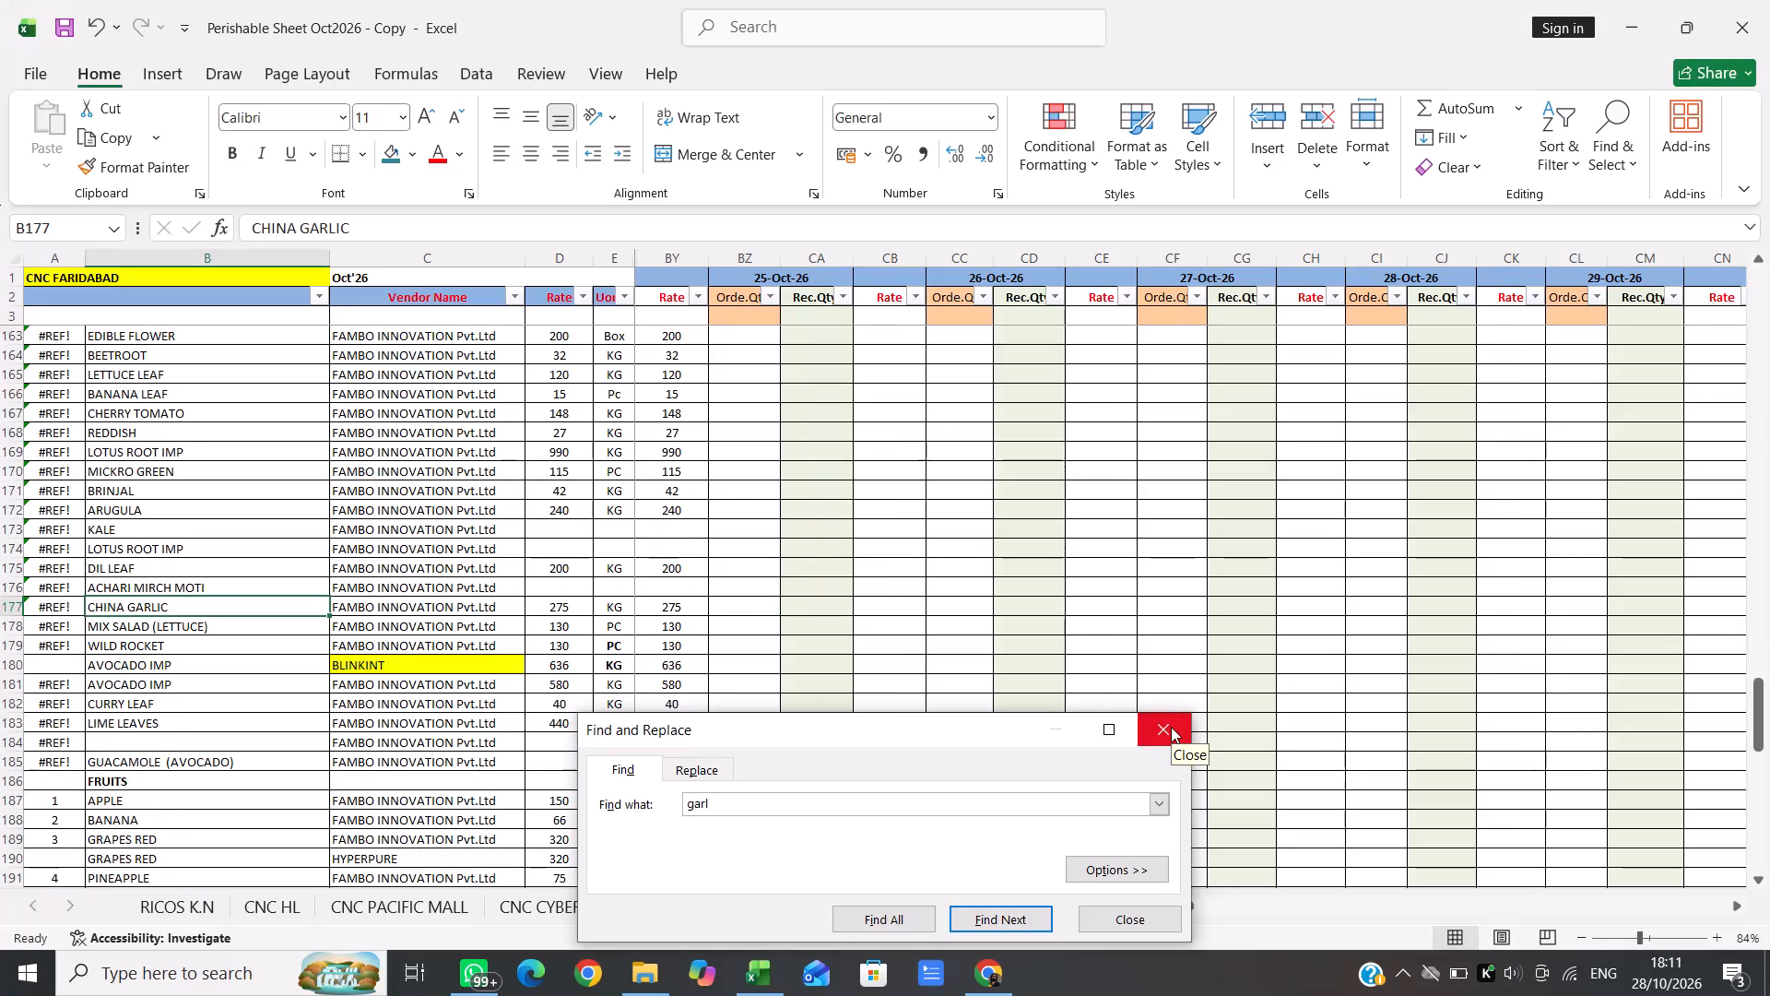
Find the plain GARLIC row using the search text "garl" and move along it toward the 25-Oct-26 order quantity cell.
key(Return)
click(1171, 727)
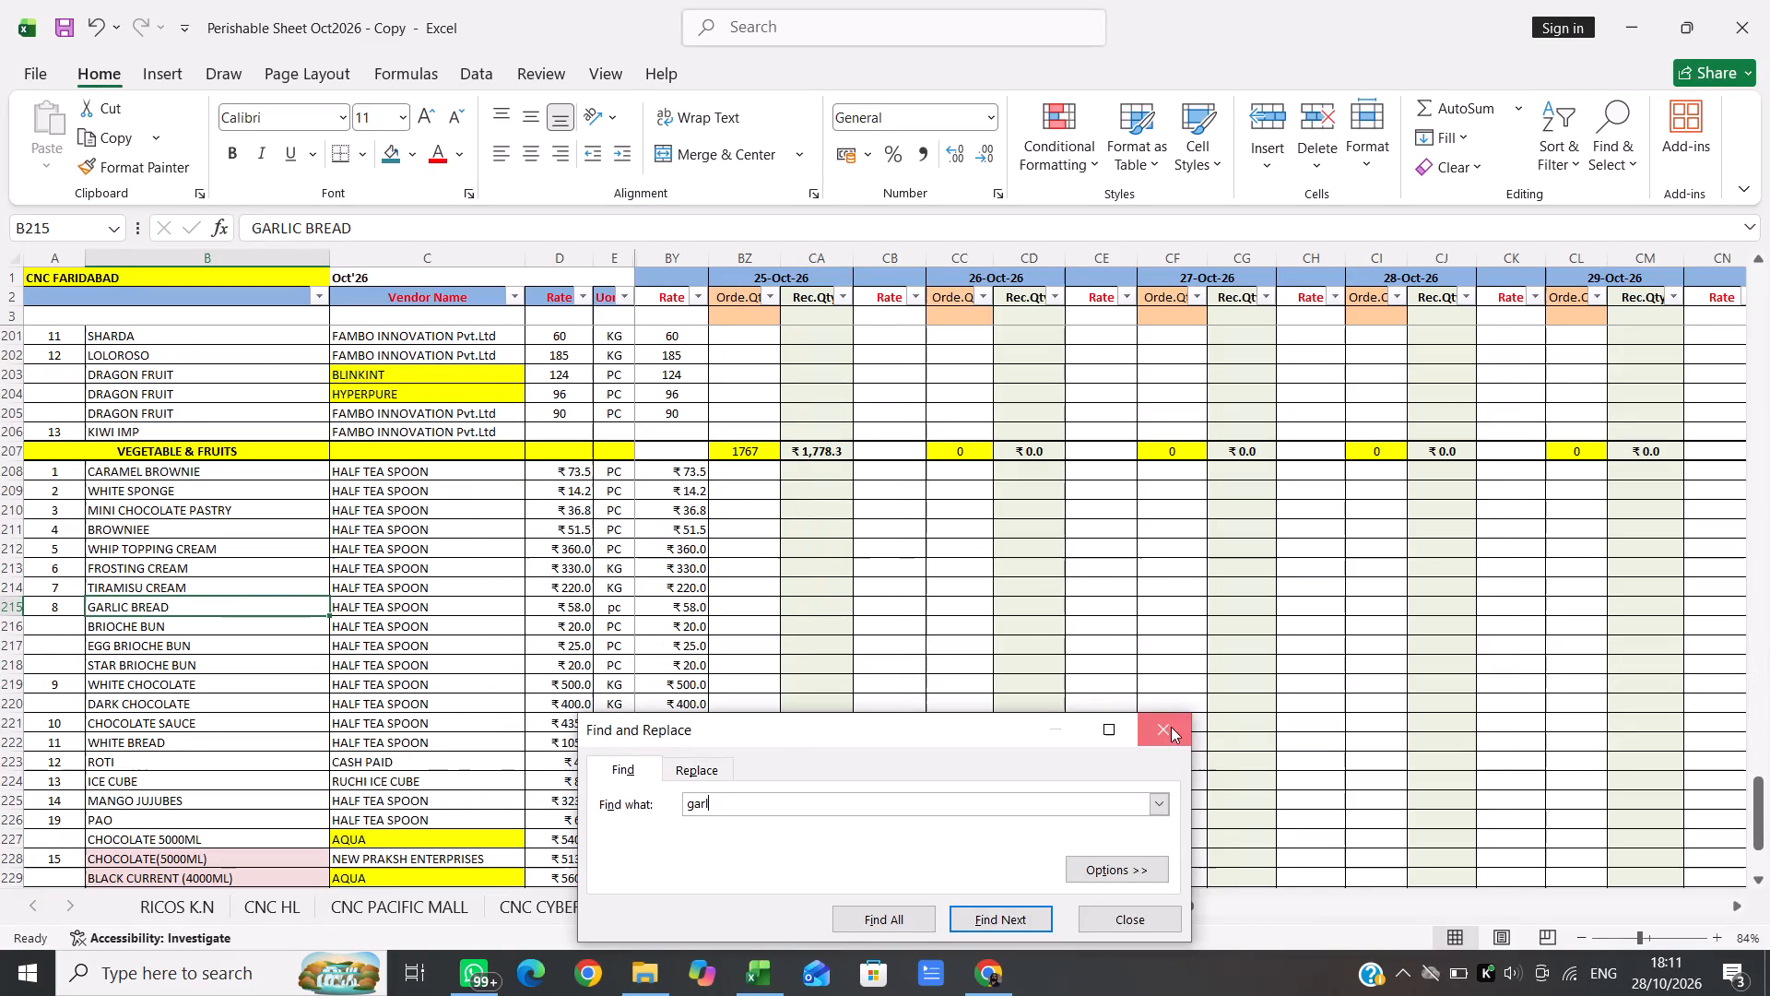
key(Right)
key(Right)
key(ctrl+f)
key(Return)
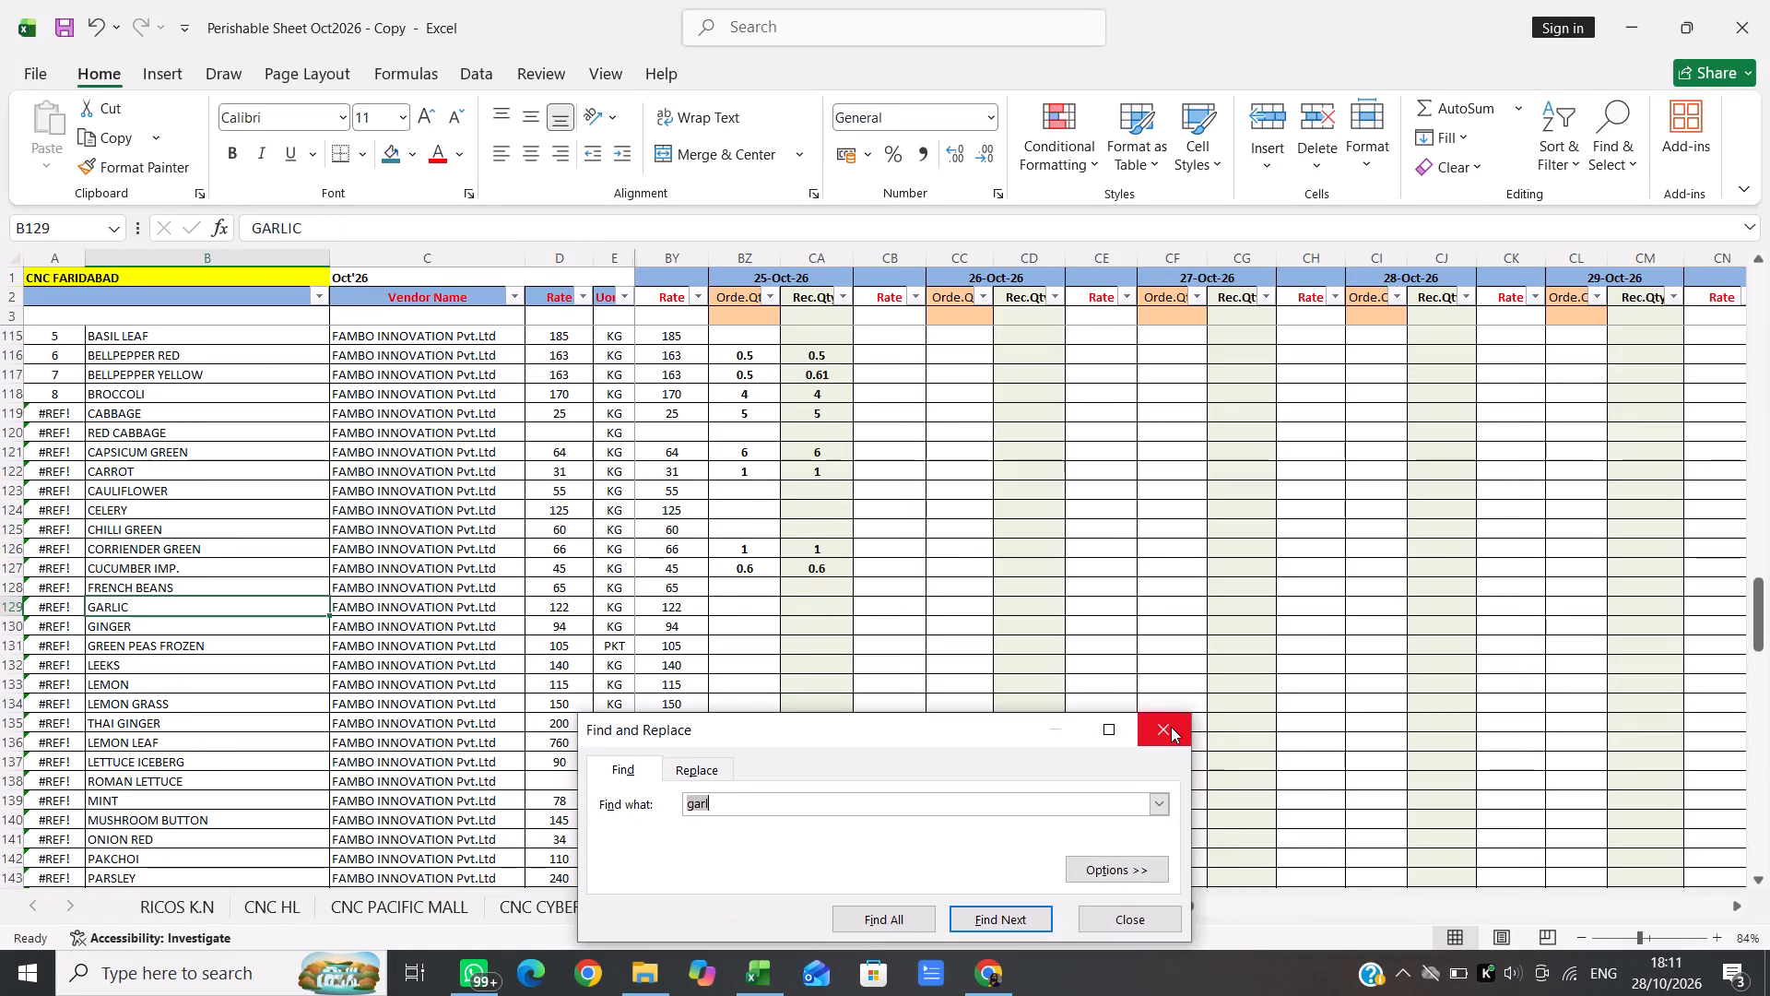
click(1171, 727)
key(Right)
key(Right)
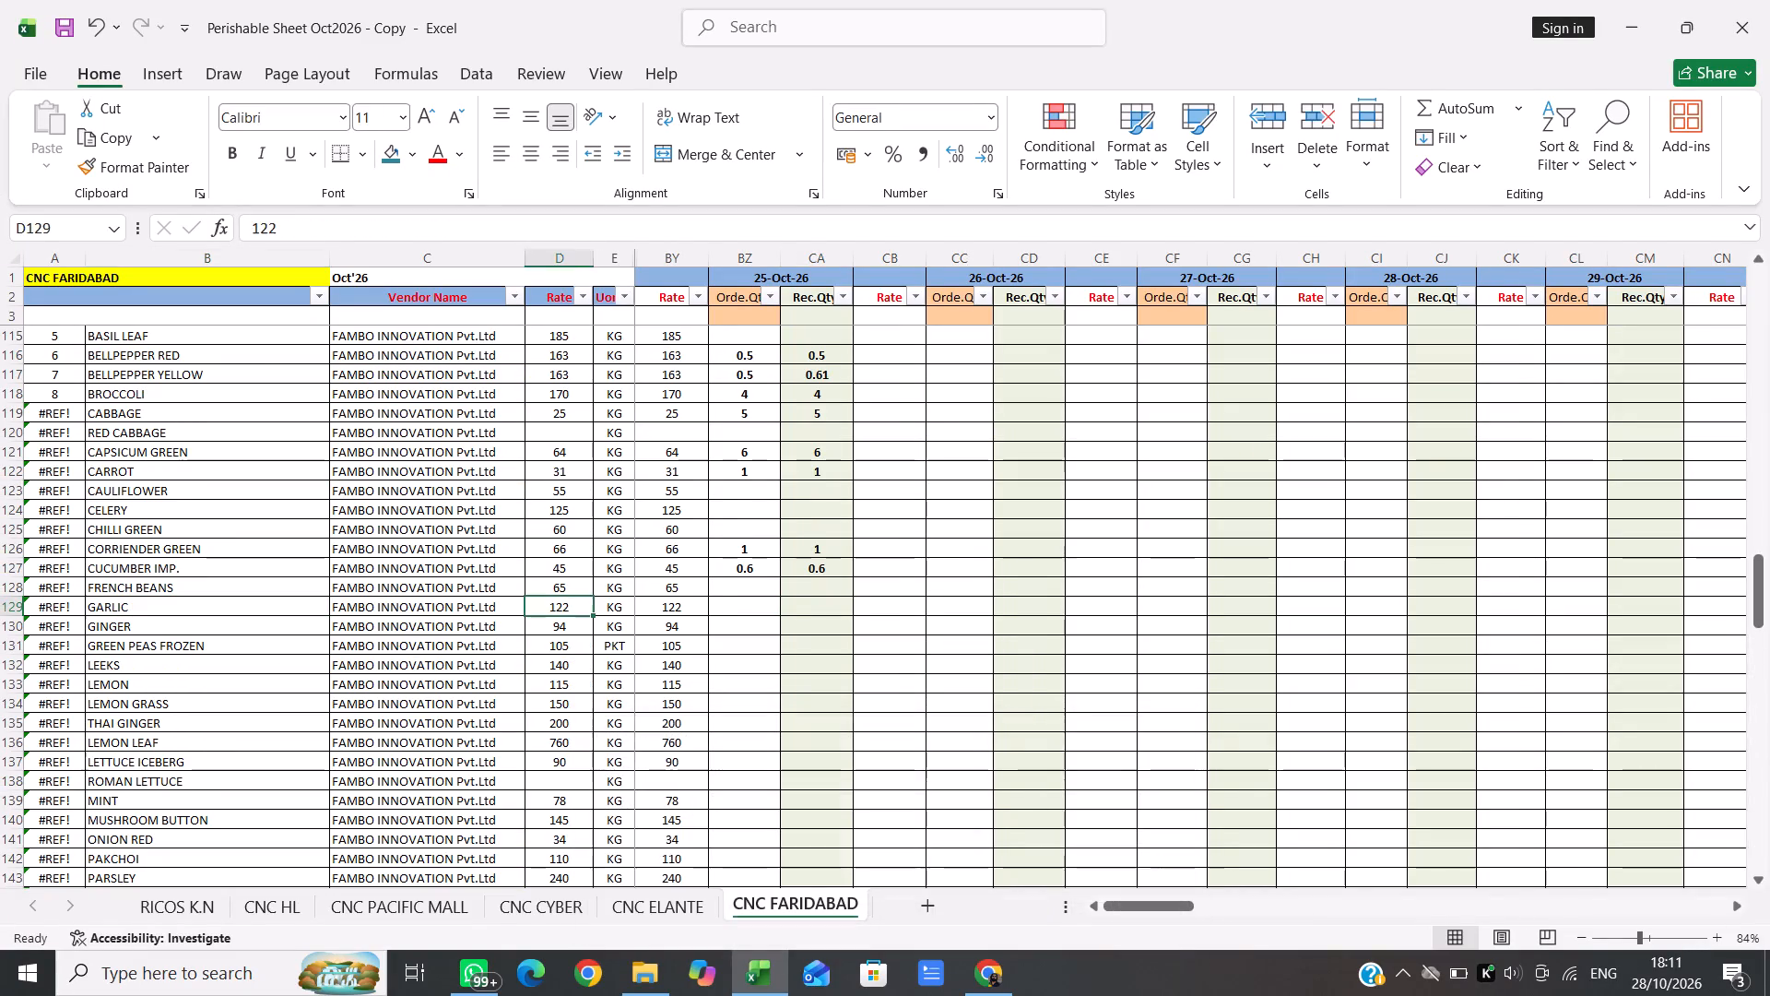
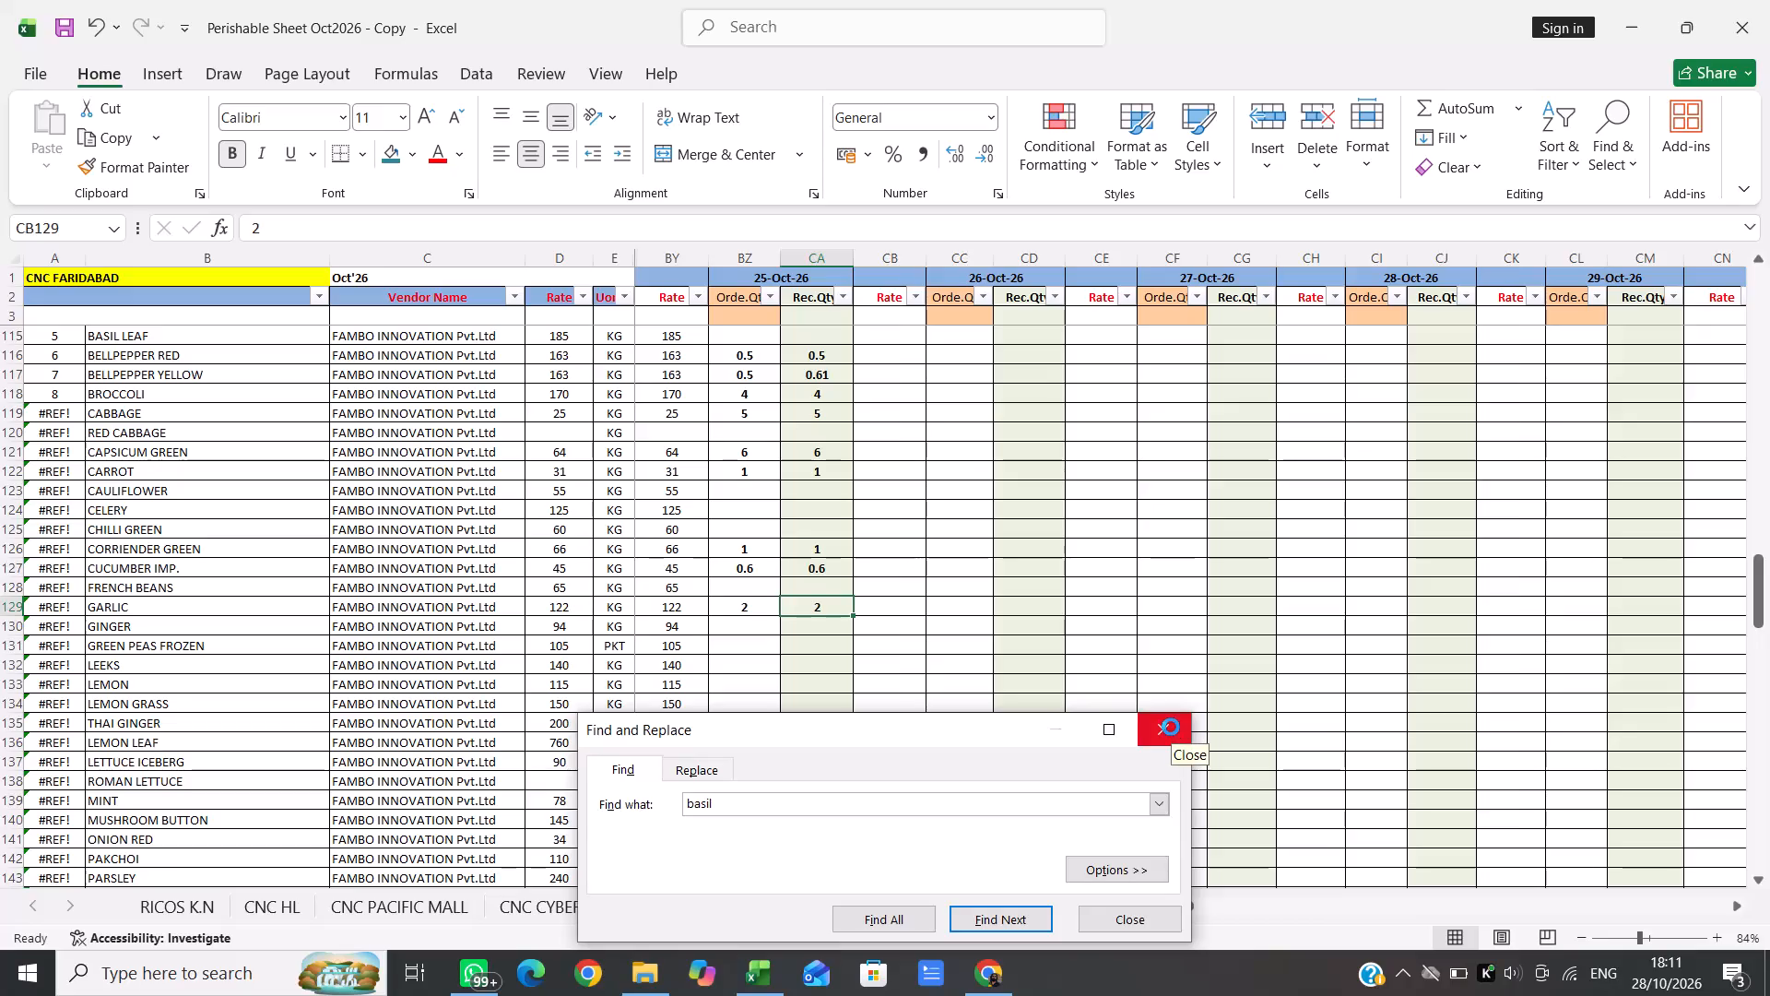
Finish the search for "basil" and move along the BASIL LEAF row toward its 25-Oct-26 order quantity cell.
click(1171, 727)
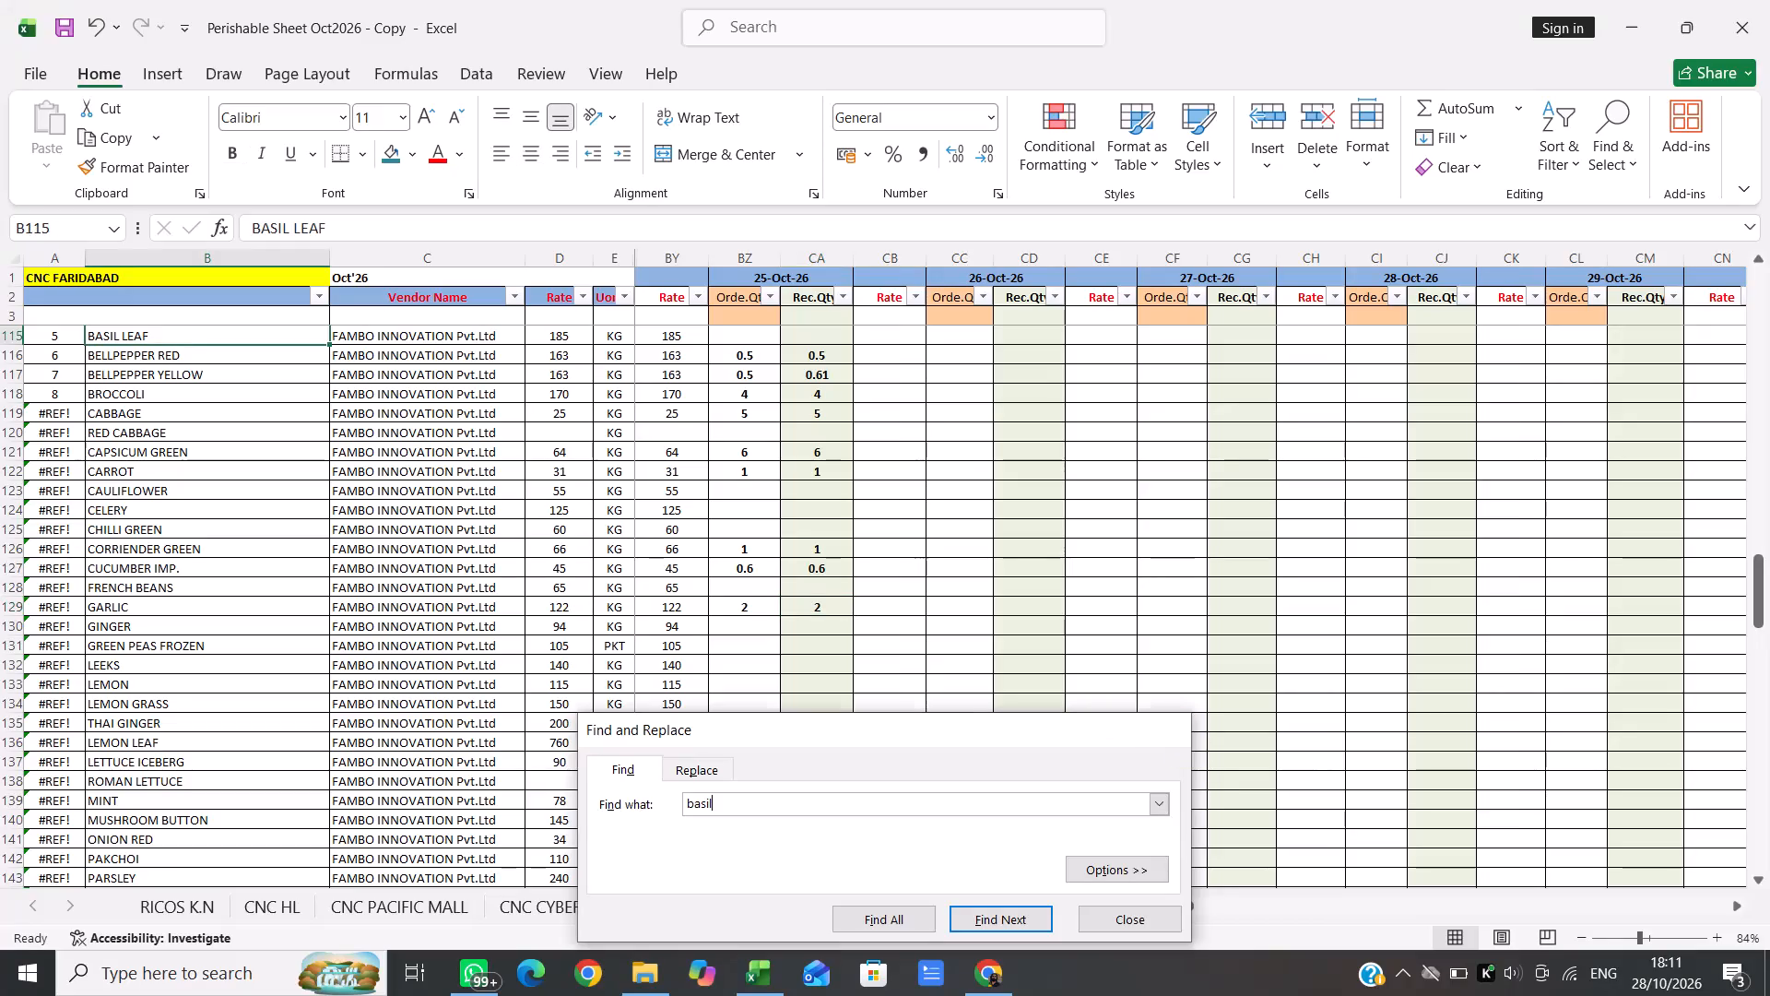
key(Right)
key(Right)
key(Right)
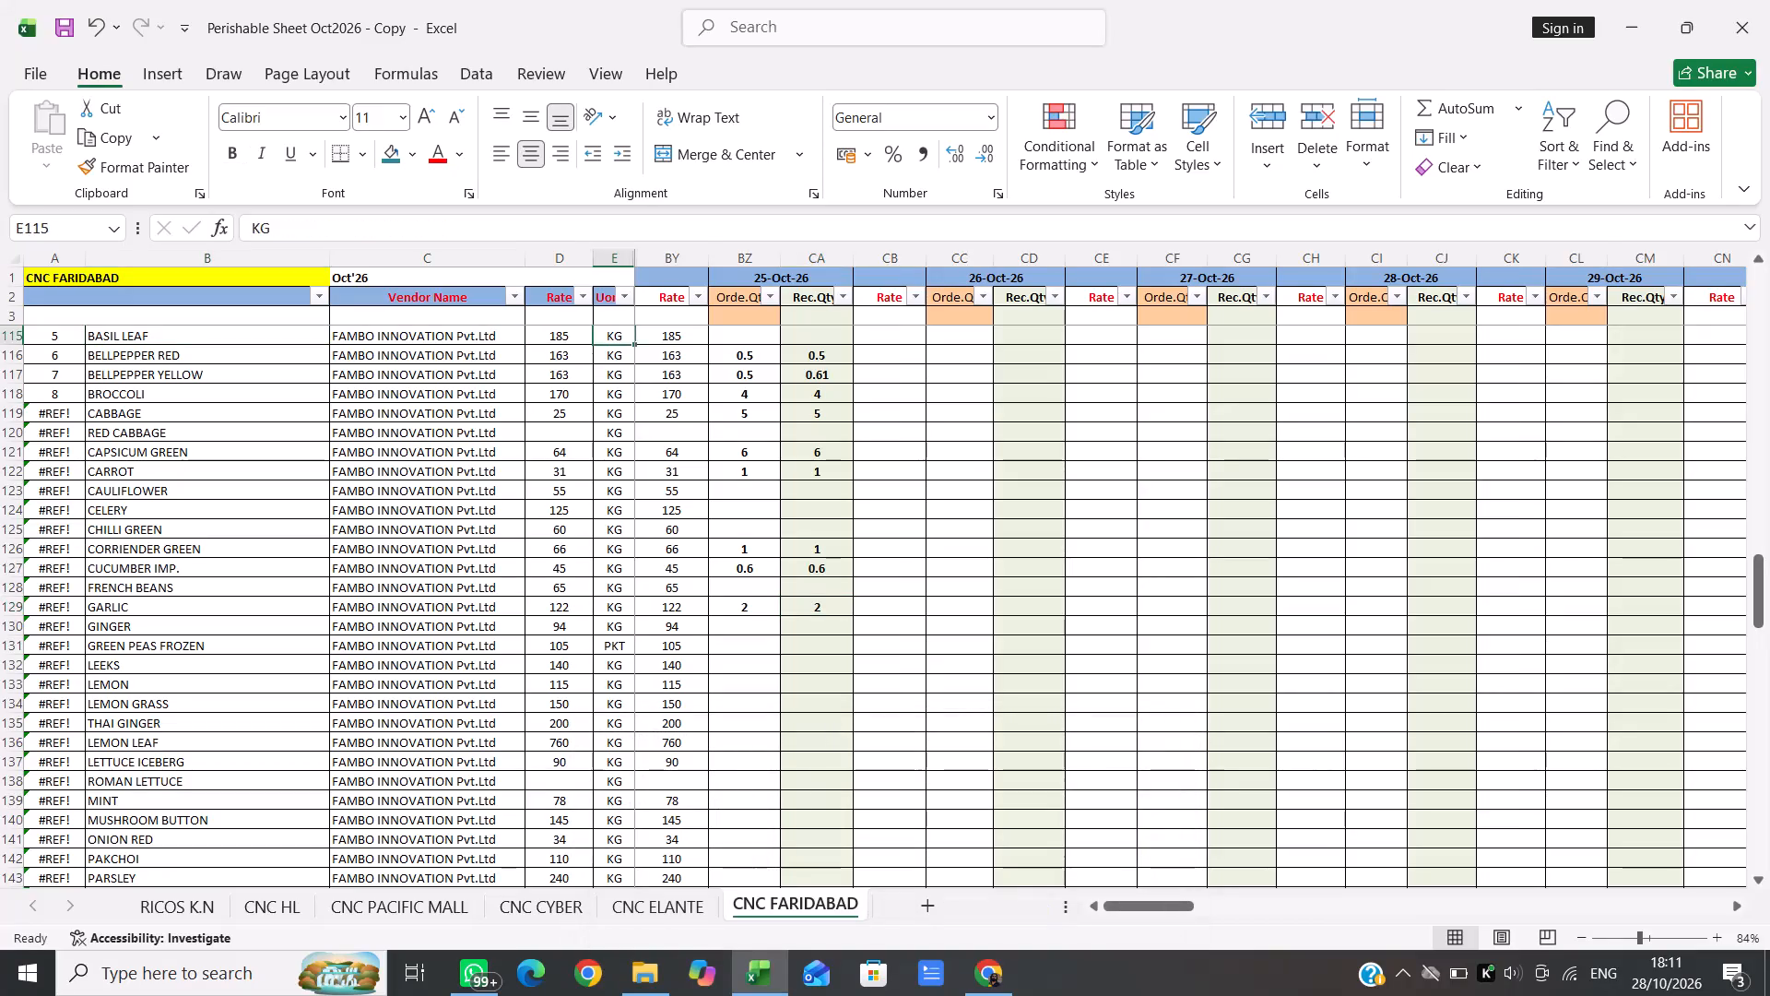
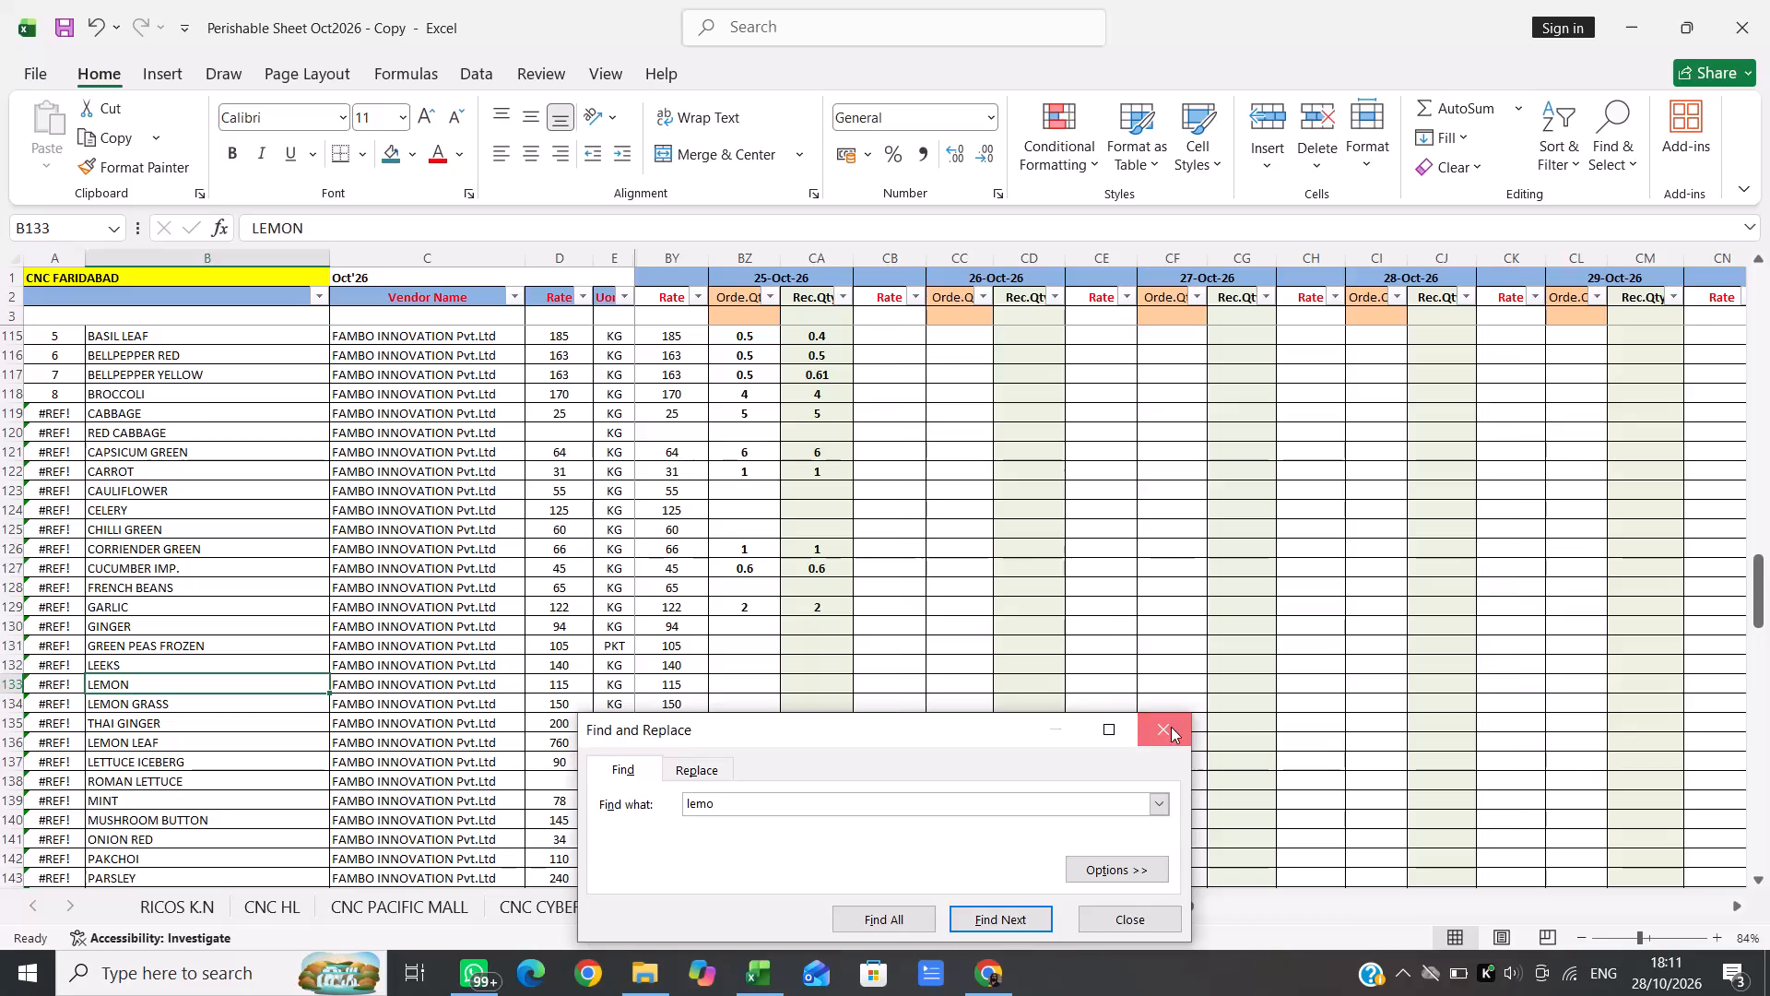
Enter 2 as the 25-Oct-26 order quantity in the LEMON row.
key(Right)
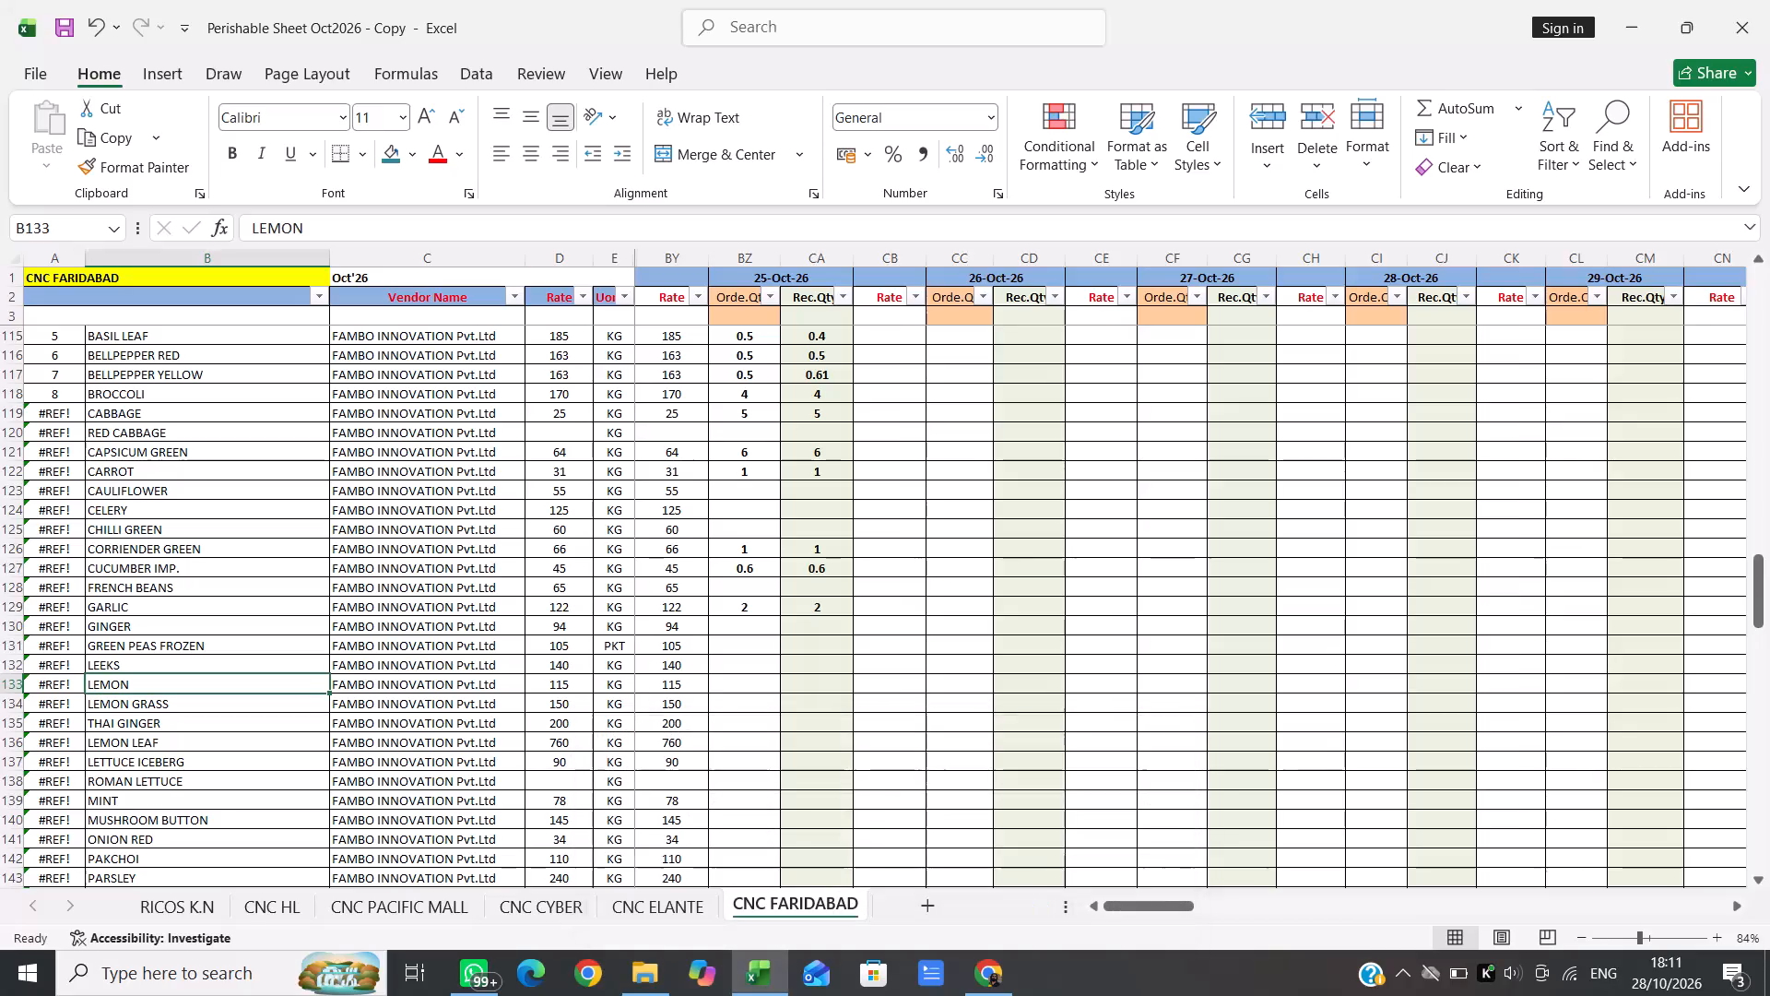
key(Right)
key(Right)
key(Right)
key(Right)
key(2)
key(Right)
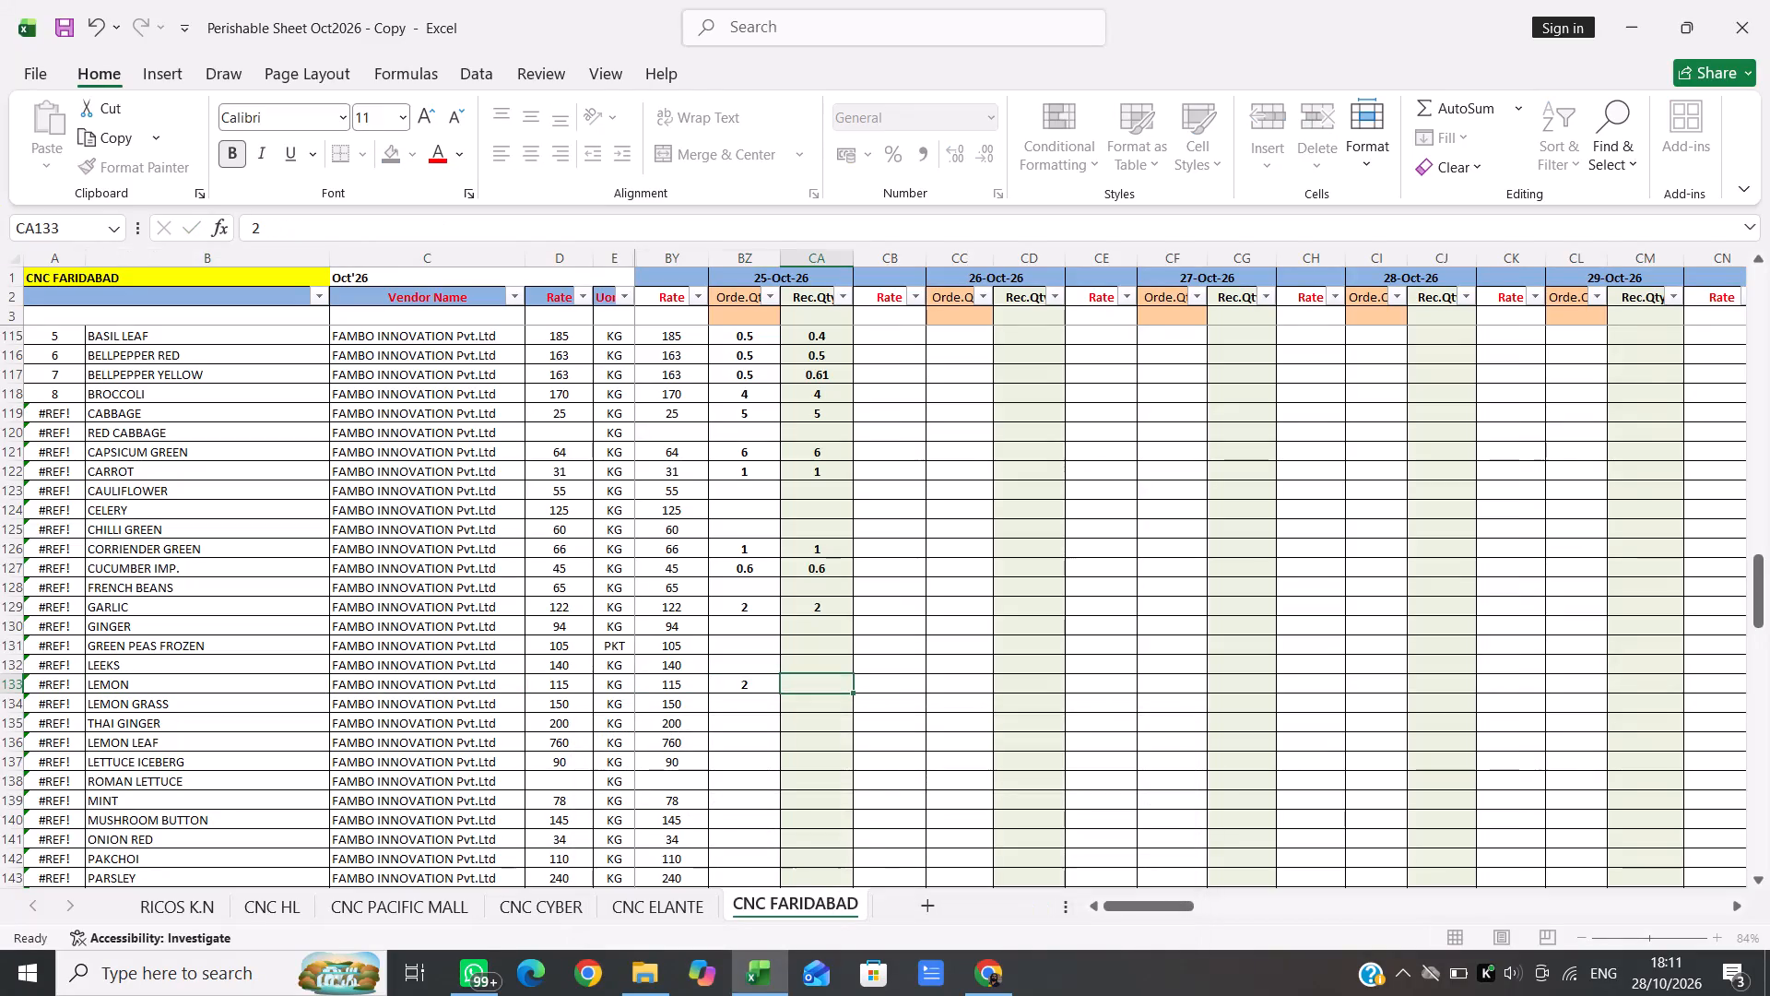
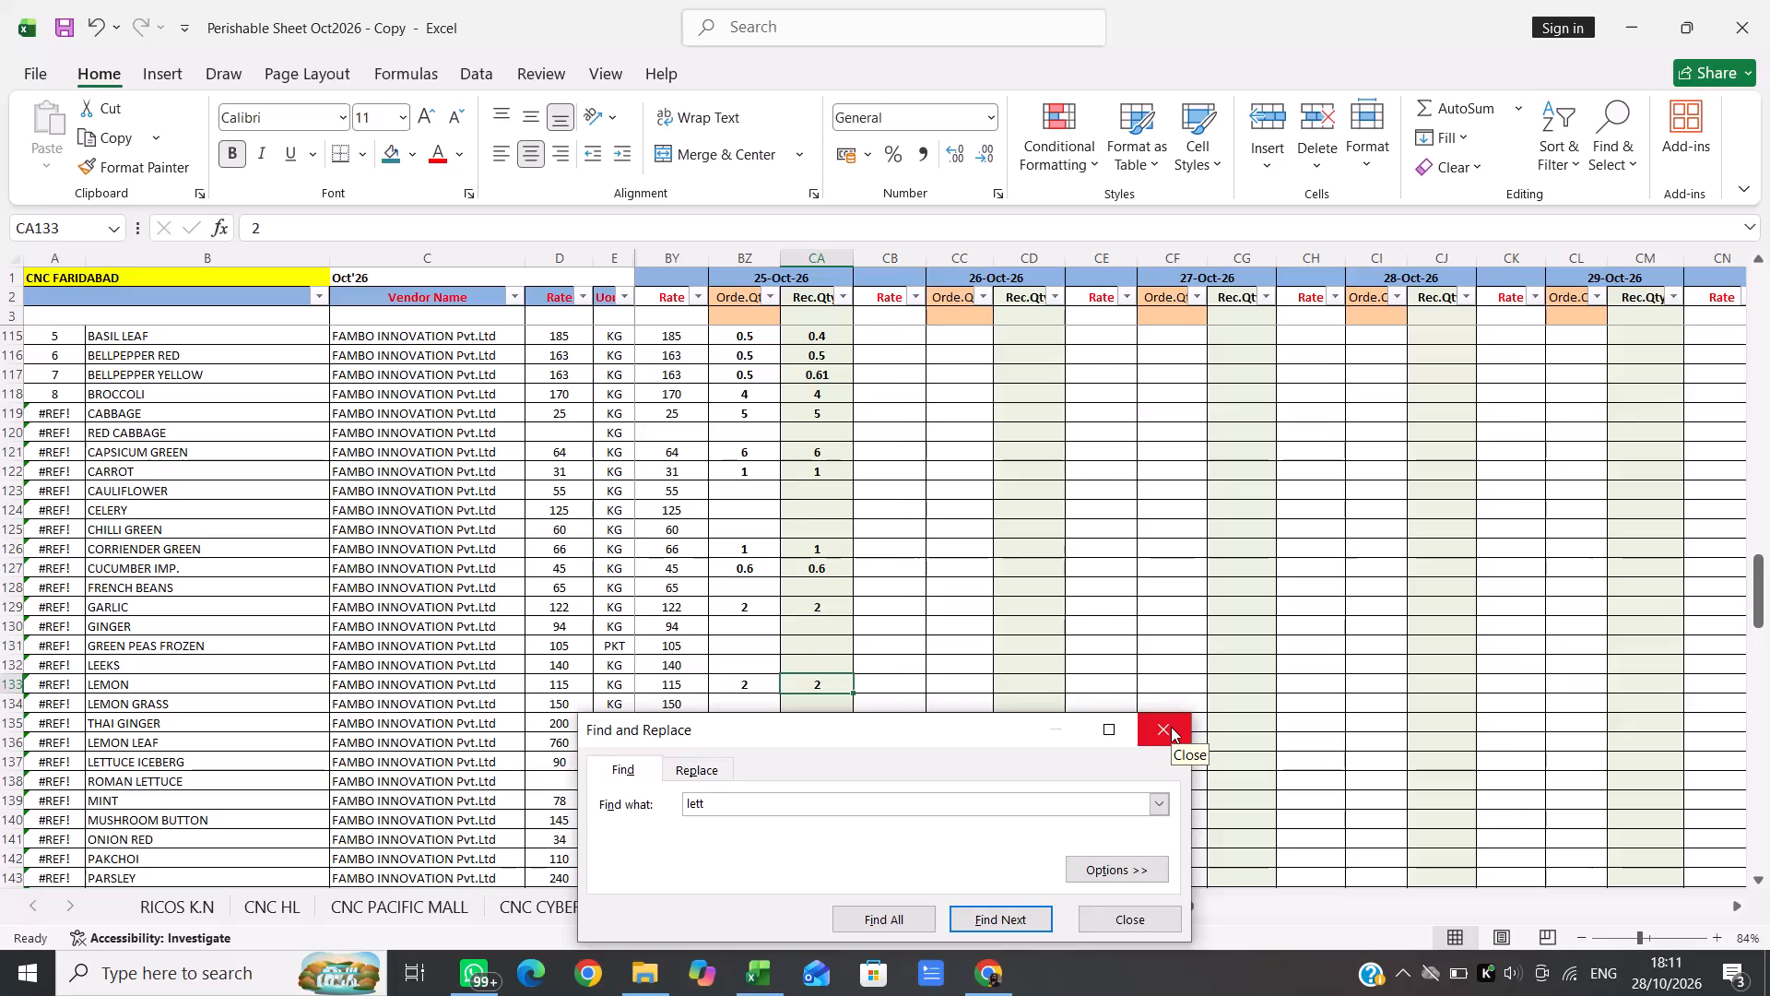
Find the LETTUCE LEAF row with the search text "lett" and enter 0.3 as its 25-Oct-26 order quantity.
key(Return)
key(Return)
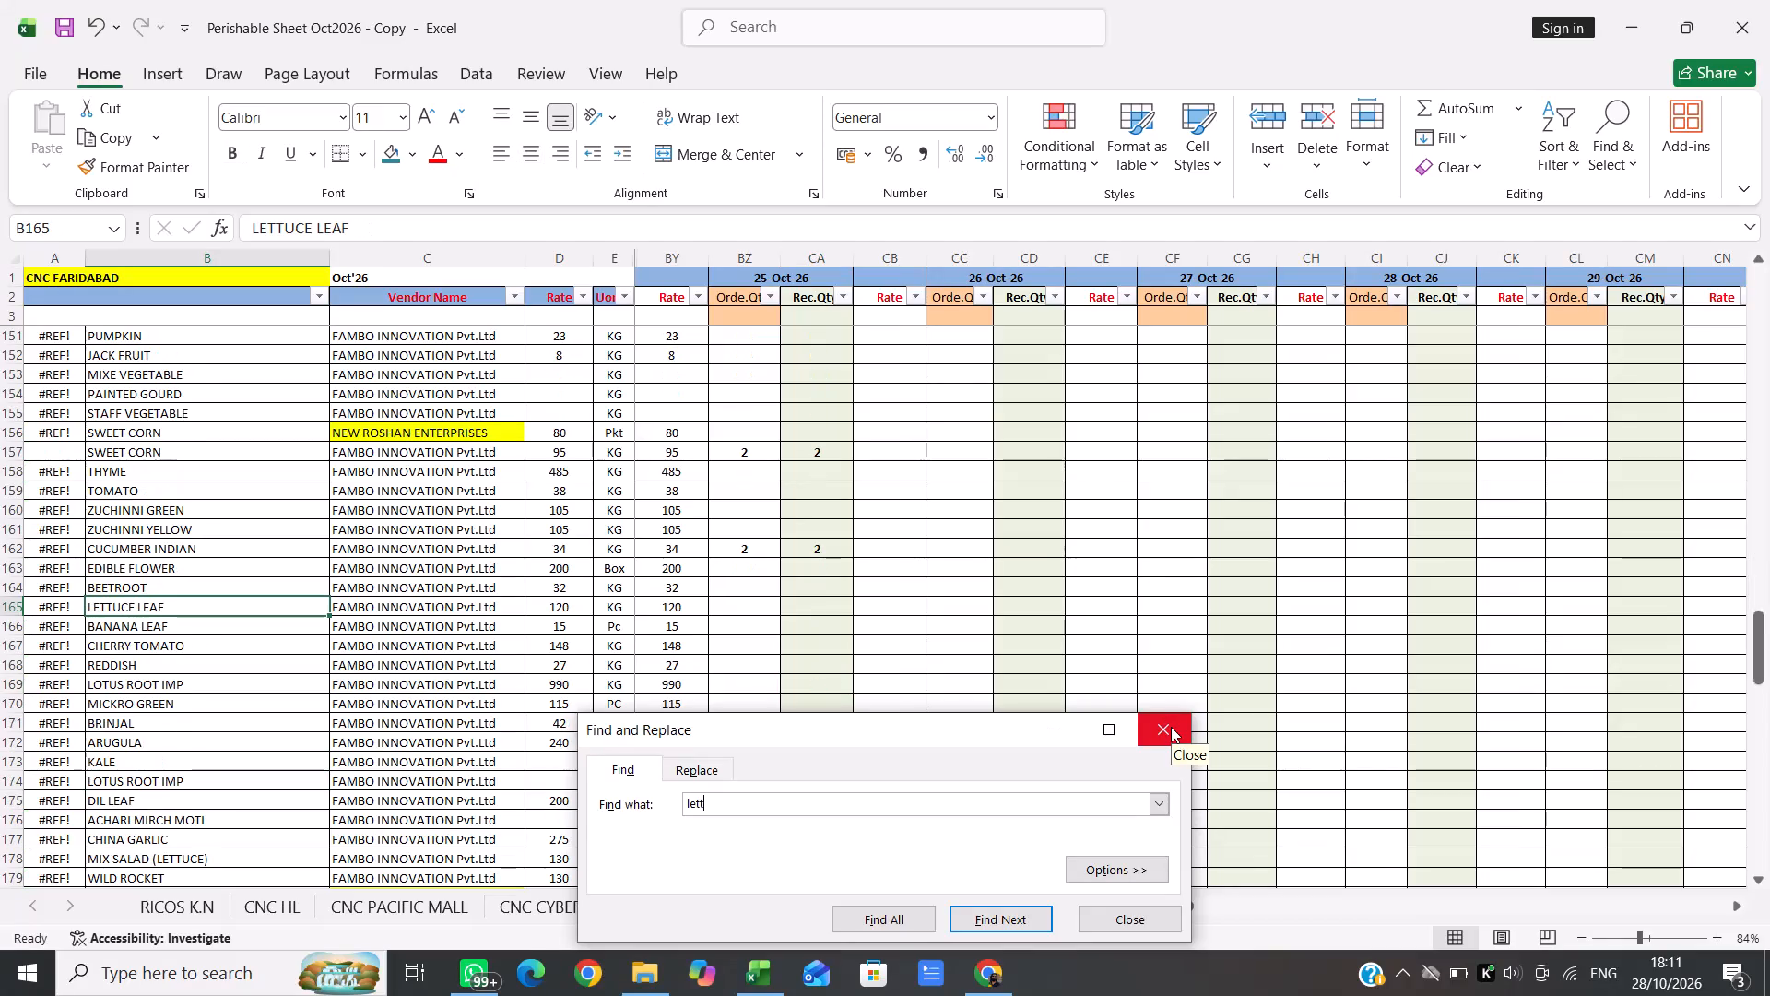
click(1171, 727)
key(Right)
key(Right)
key(Right)
key(Right)
key(Right)
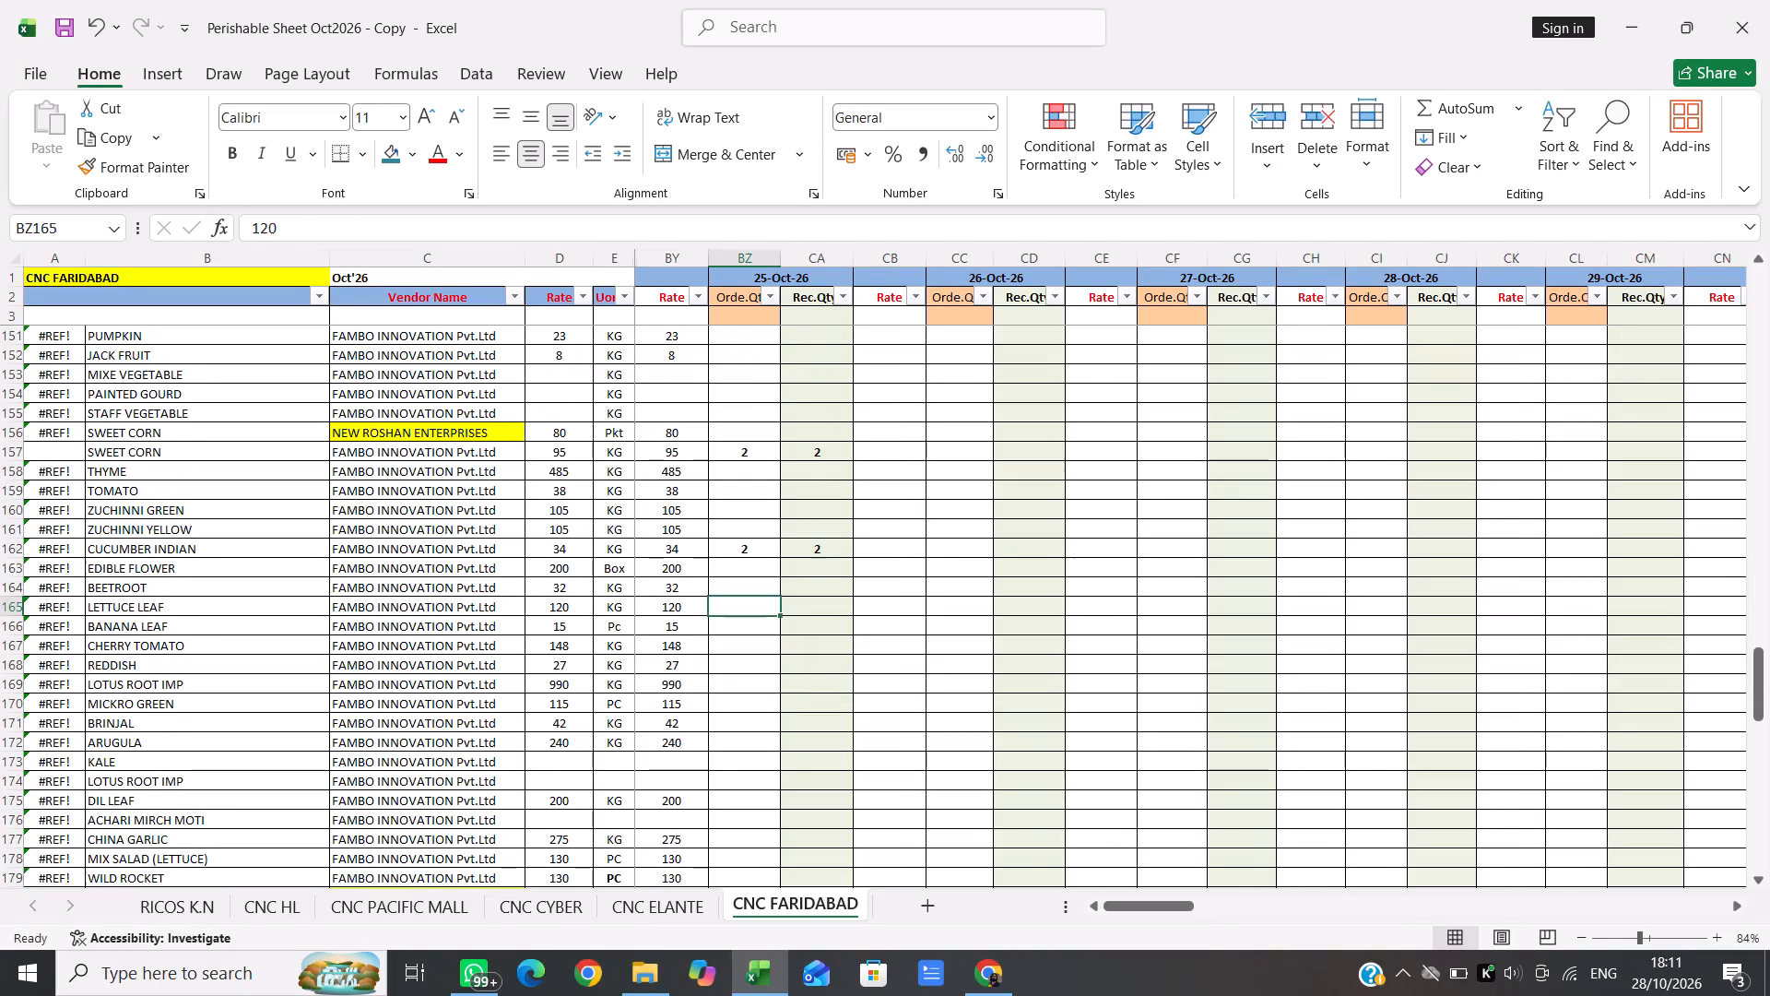
text(0.3)
key(Right)
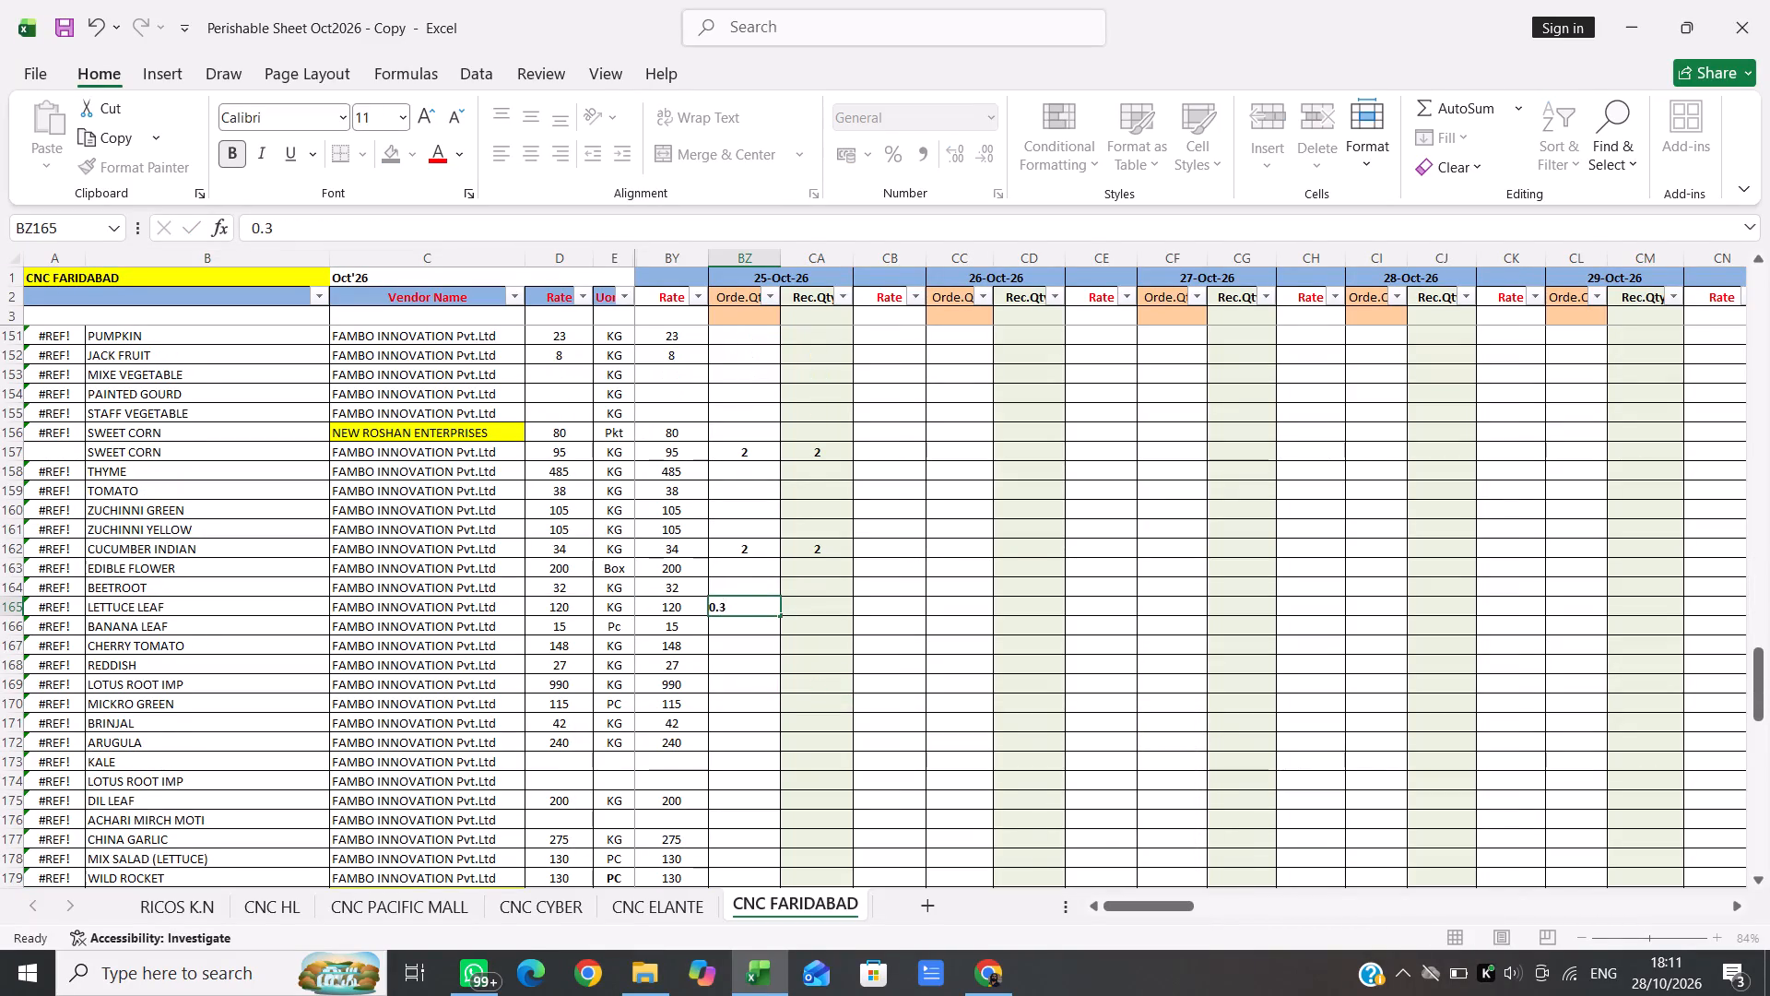
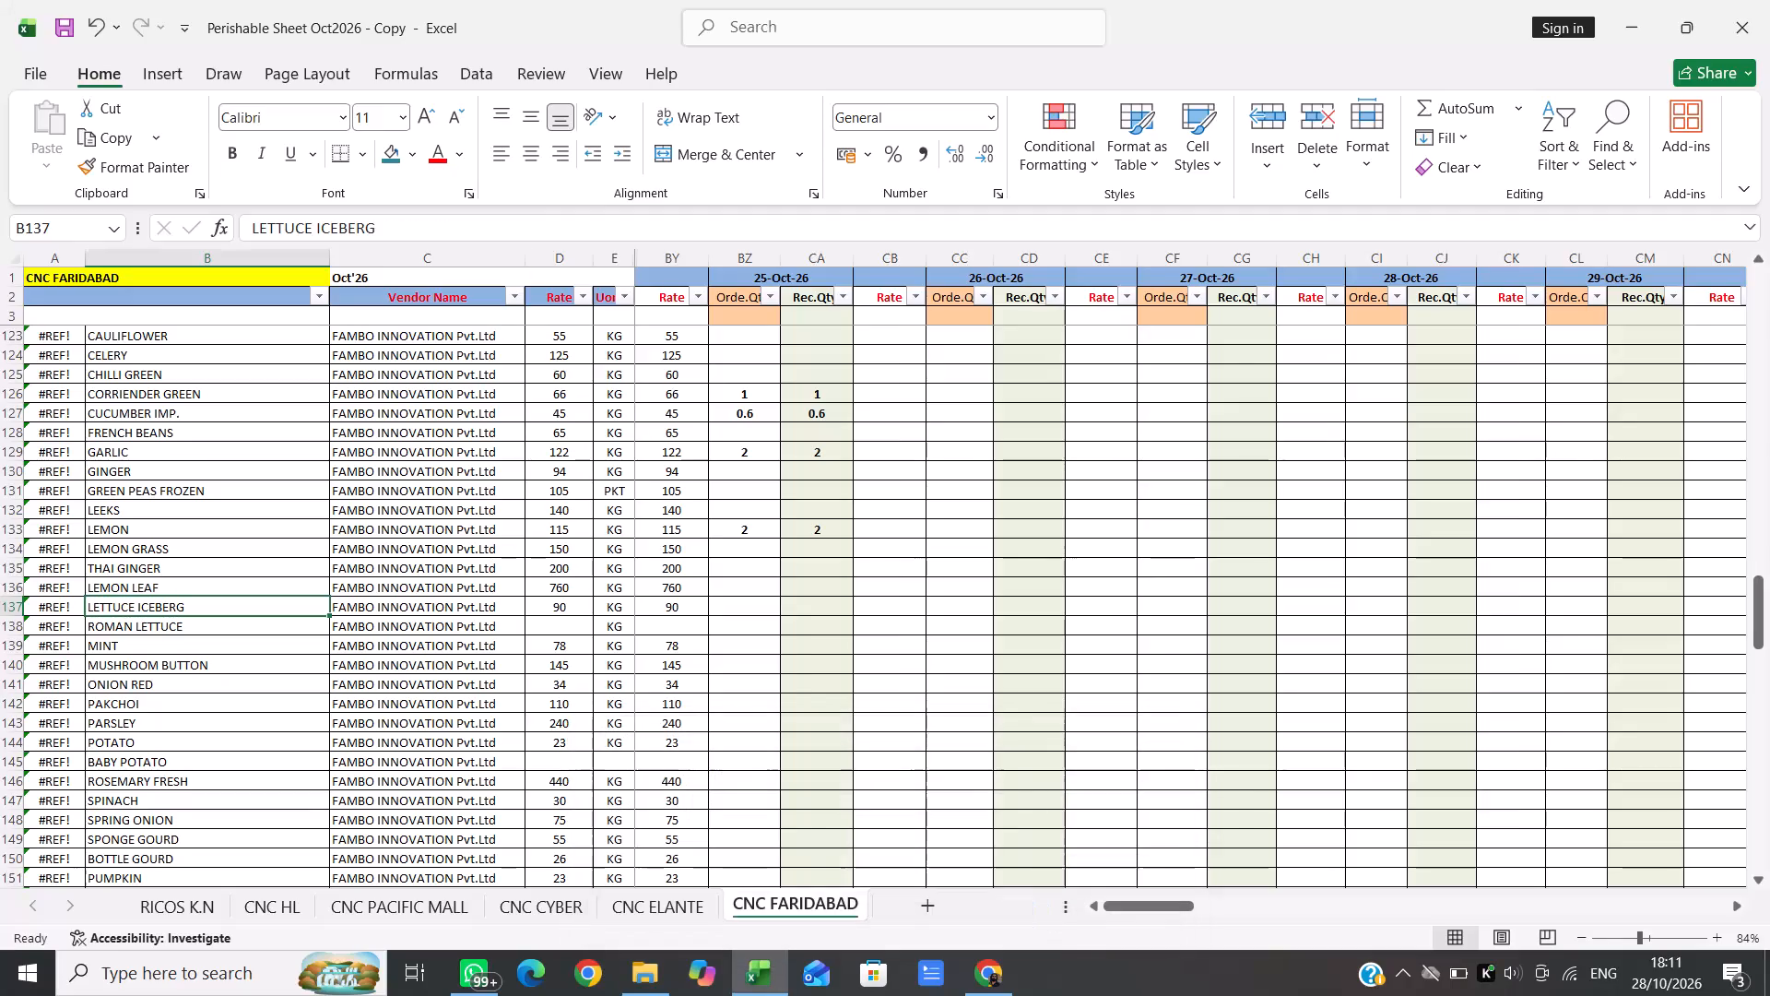
Enter 0.5 as the 25-Oct-26 order quantity for LETTUCE ICEBERG.
key(Right)
key(Right)
key(Right)
key(Right)
text(0.5)
key(Right)
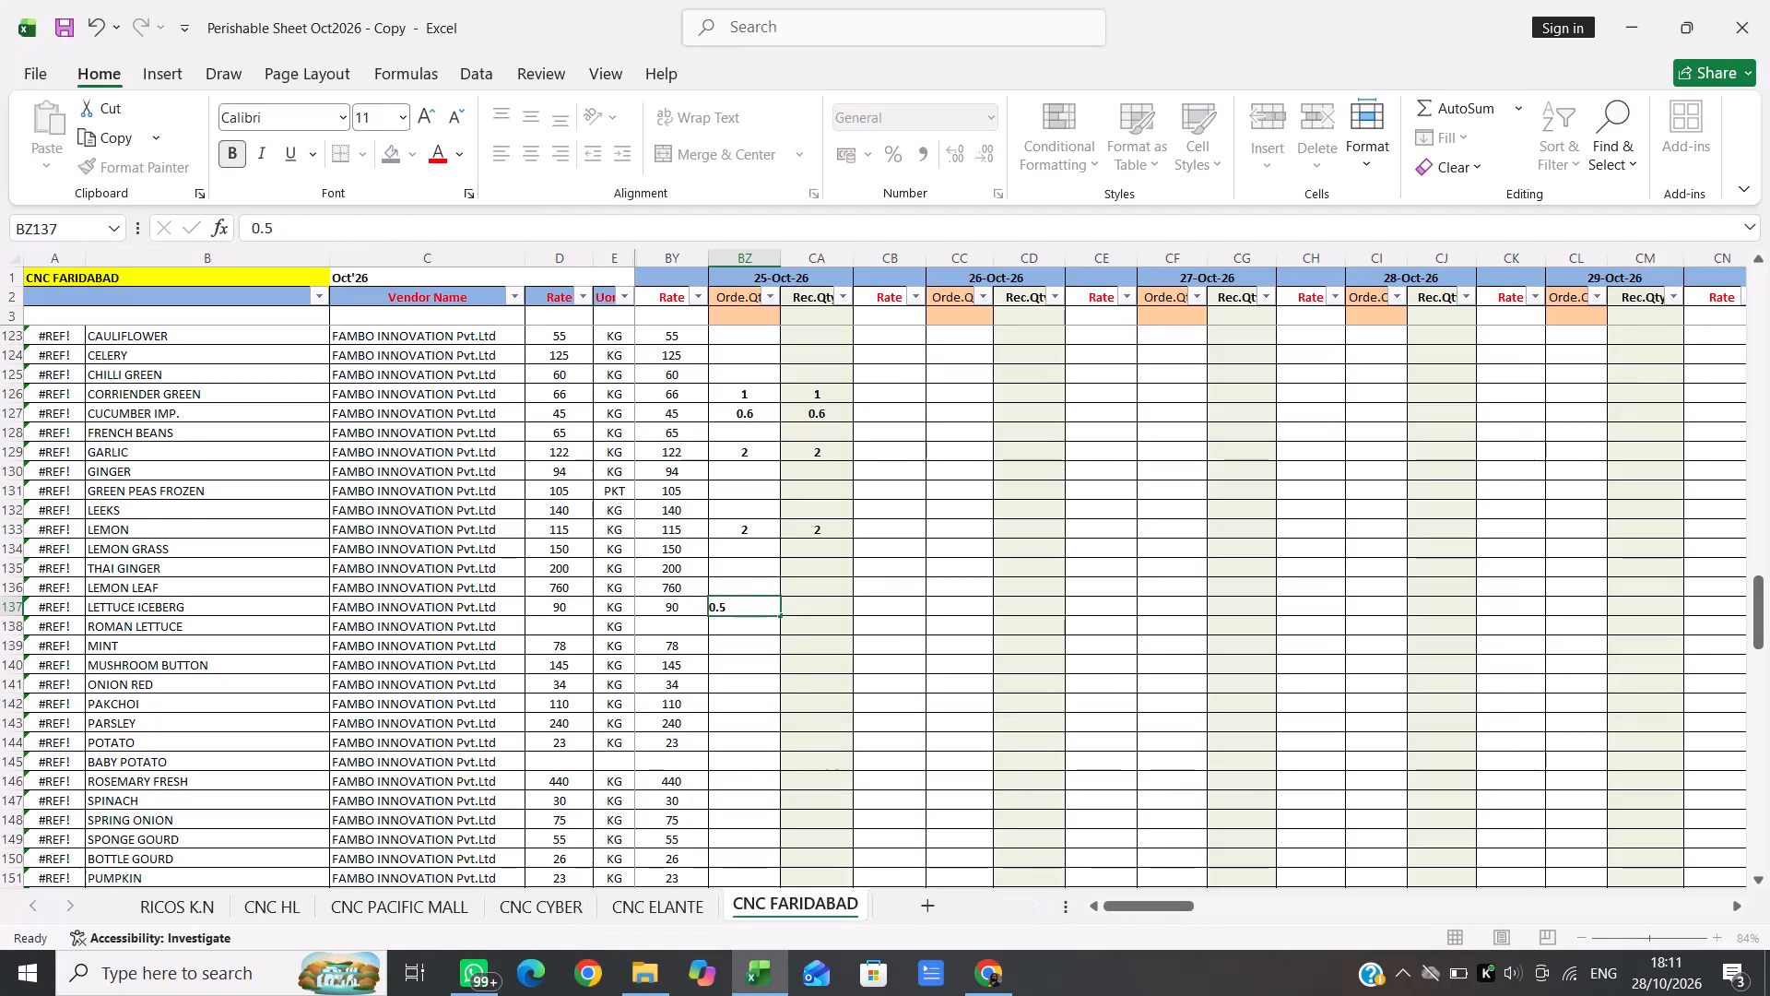
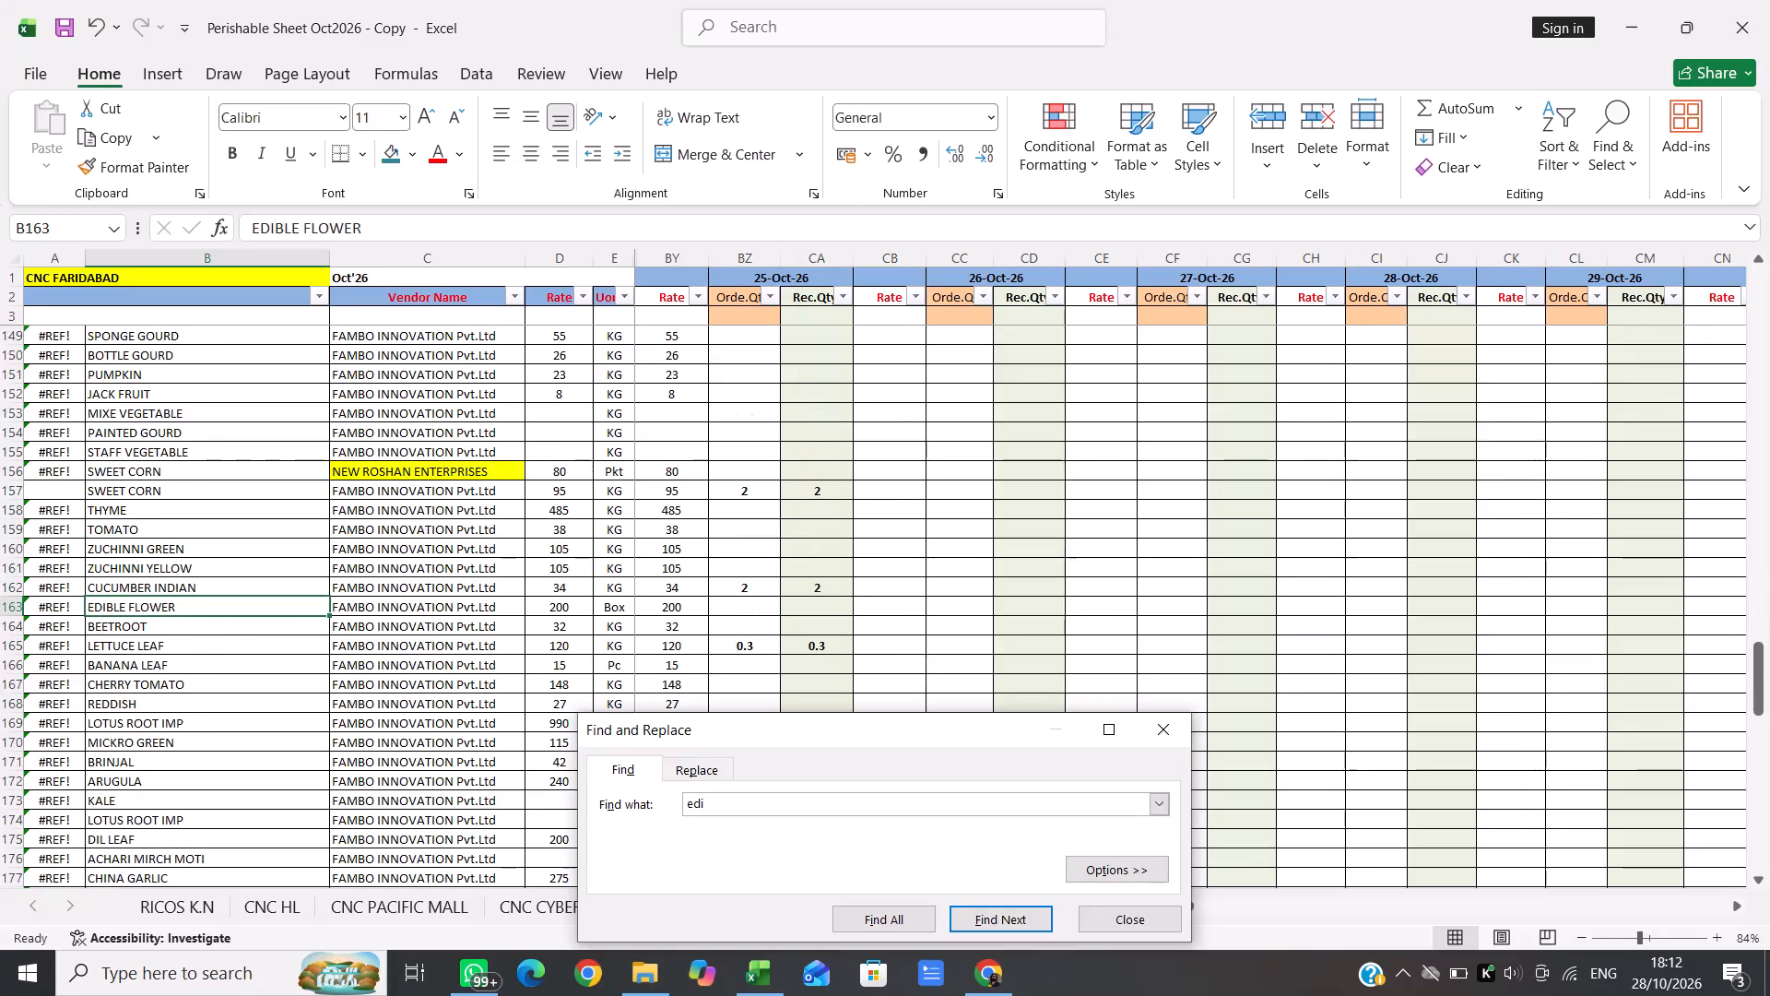
Close the item search and move along the EDIBLE FLOWER row to its 25-Oct-26 order quantity.
click(1172, 729)
key(Right)
key(Right)
key(Right)
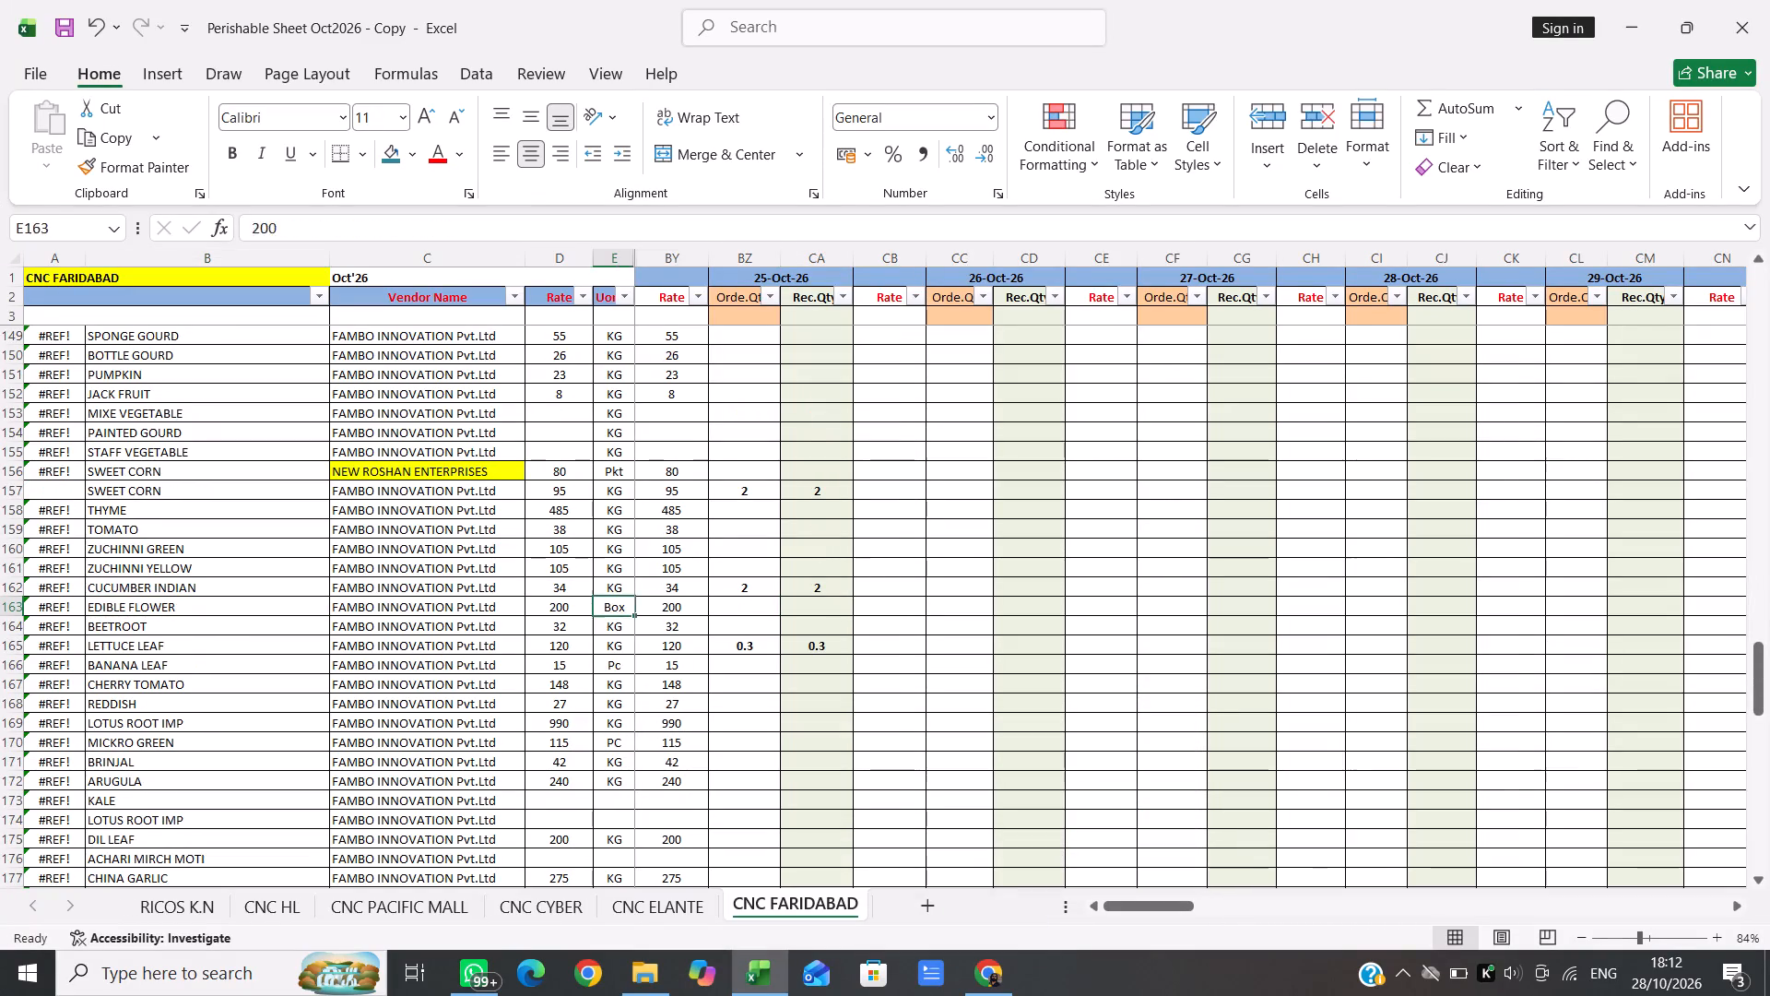
key(Right)
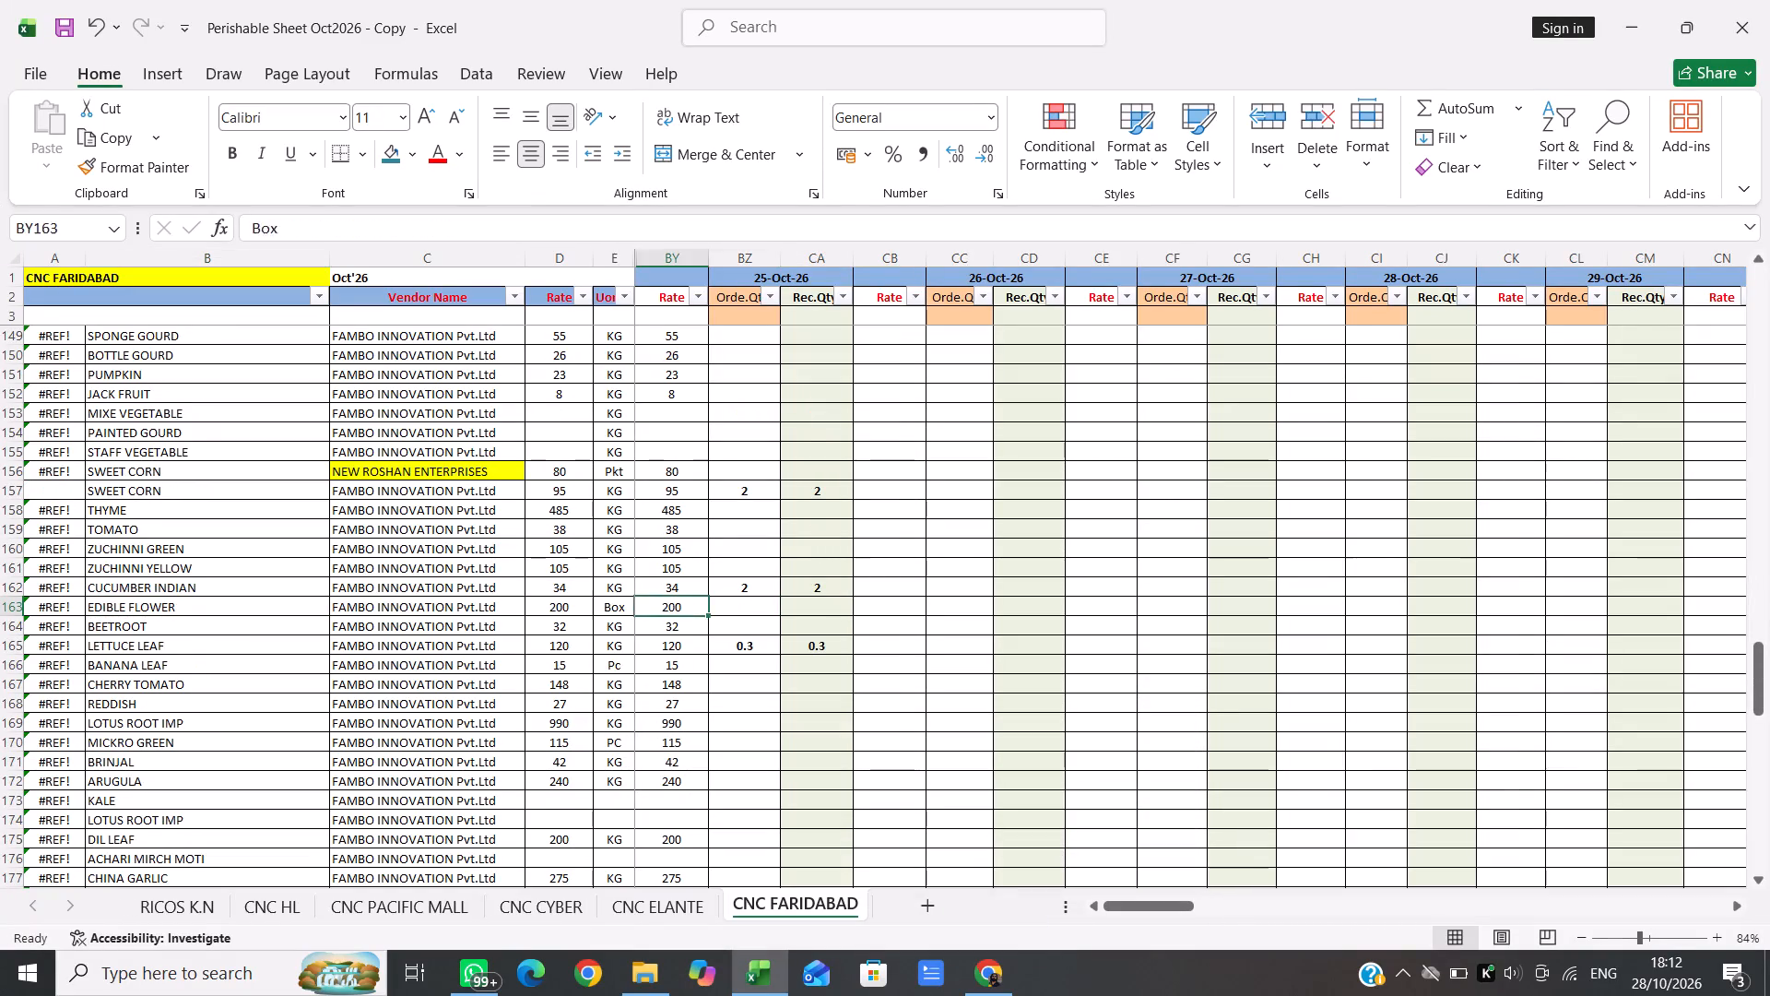
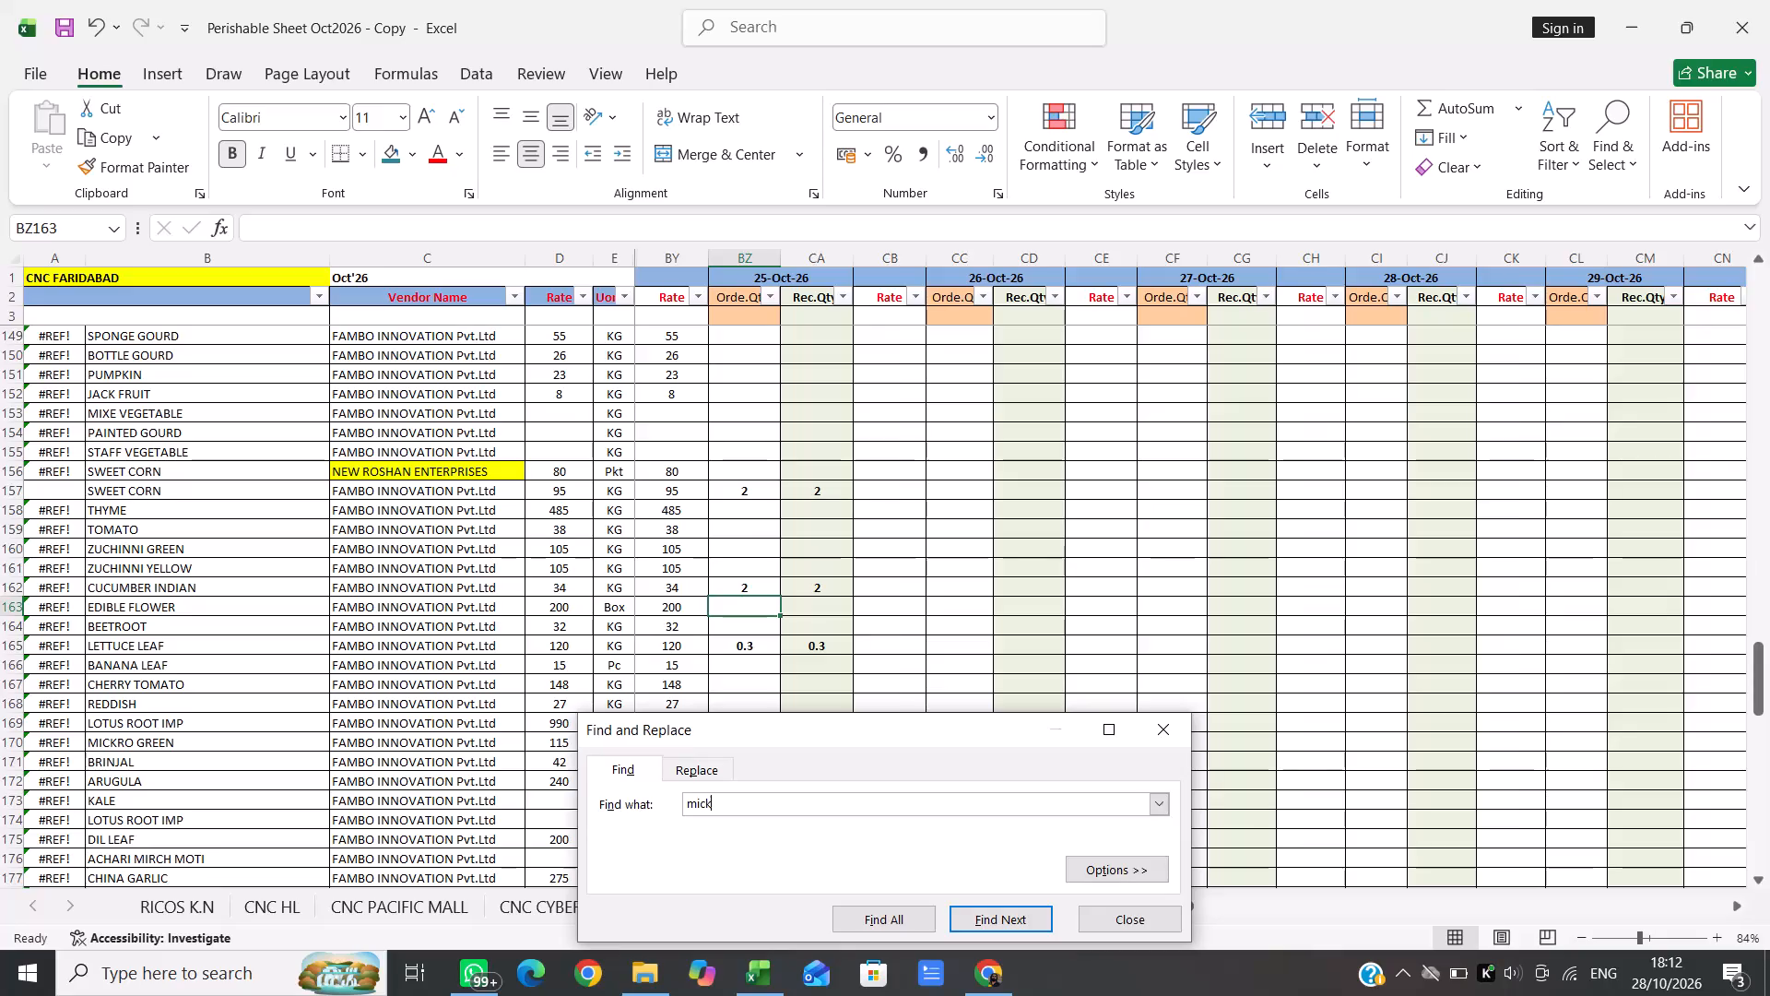
Find the MICKRO GREEN item with the search text mick and move along its row towards the 25-Oct-26 order quantity.
key(Return)
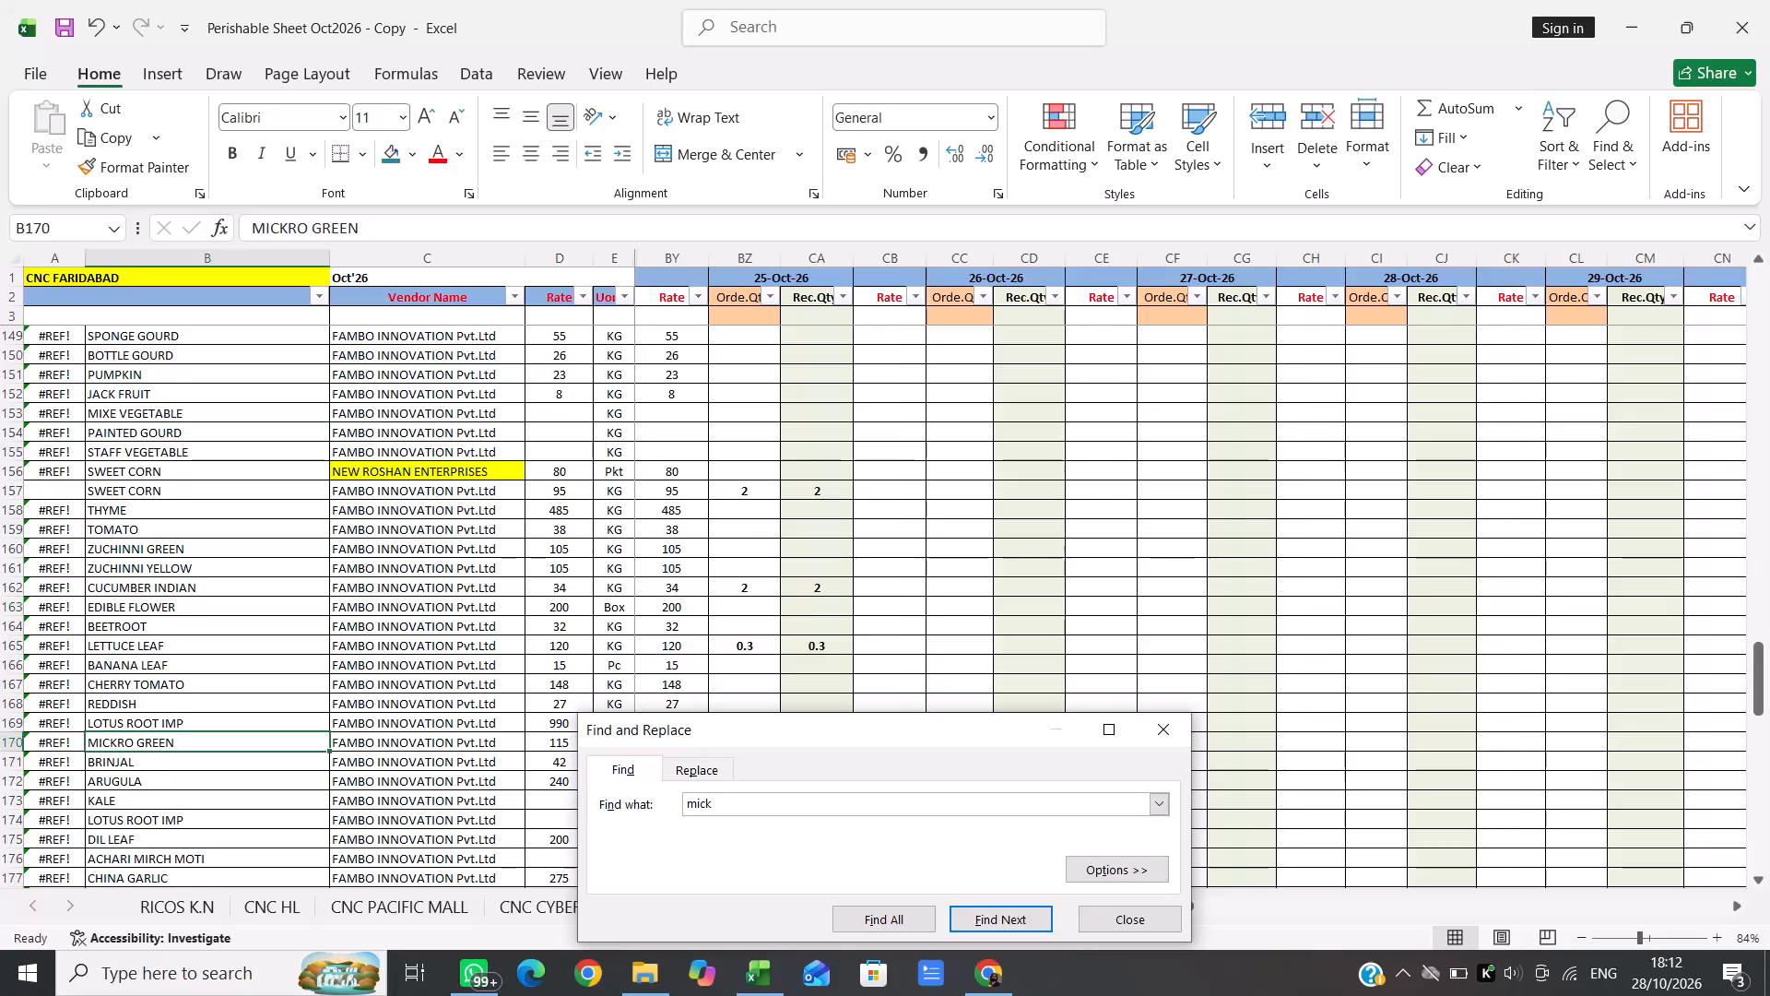
click(1167, 716)
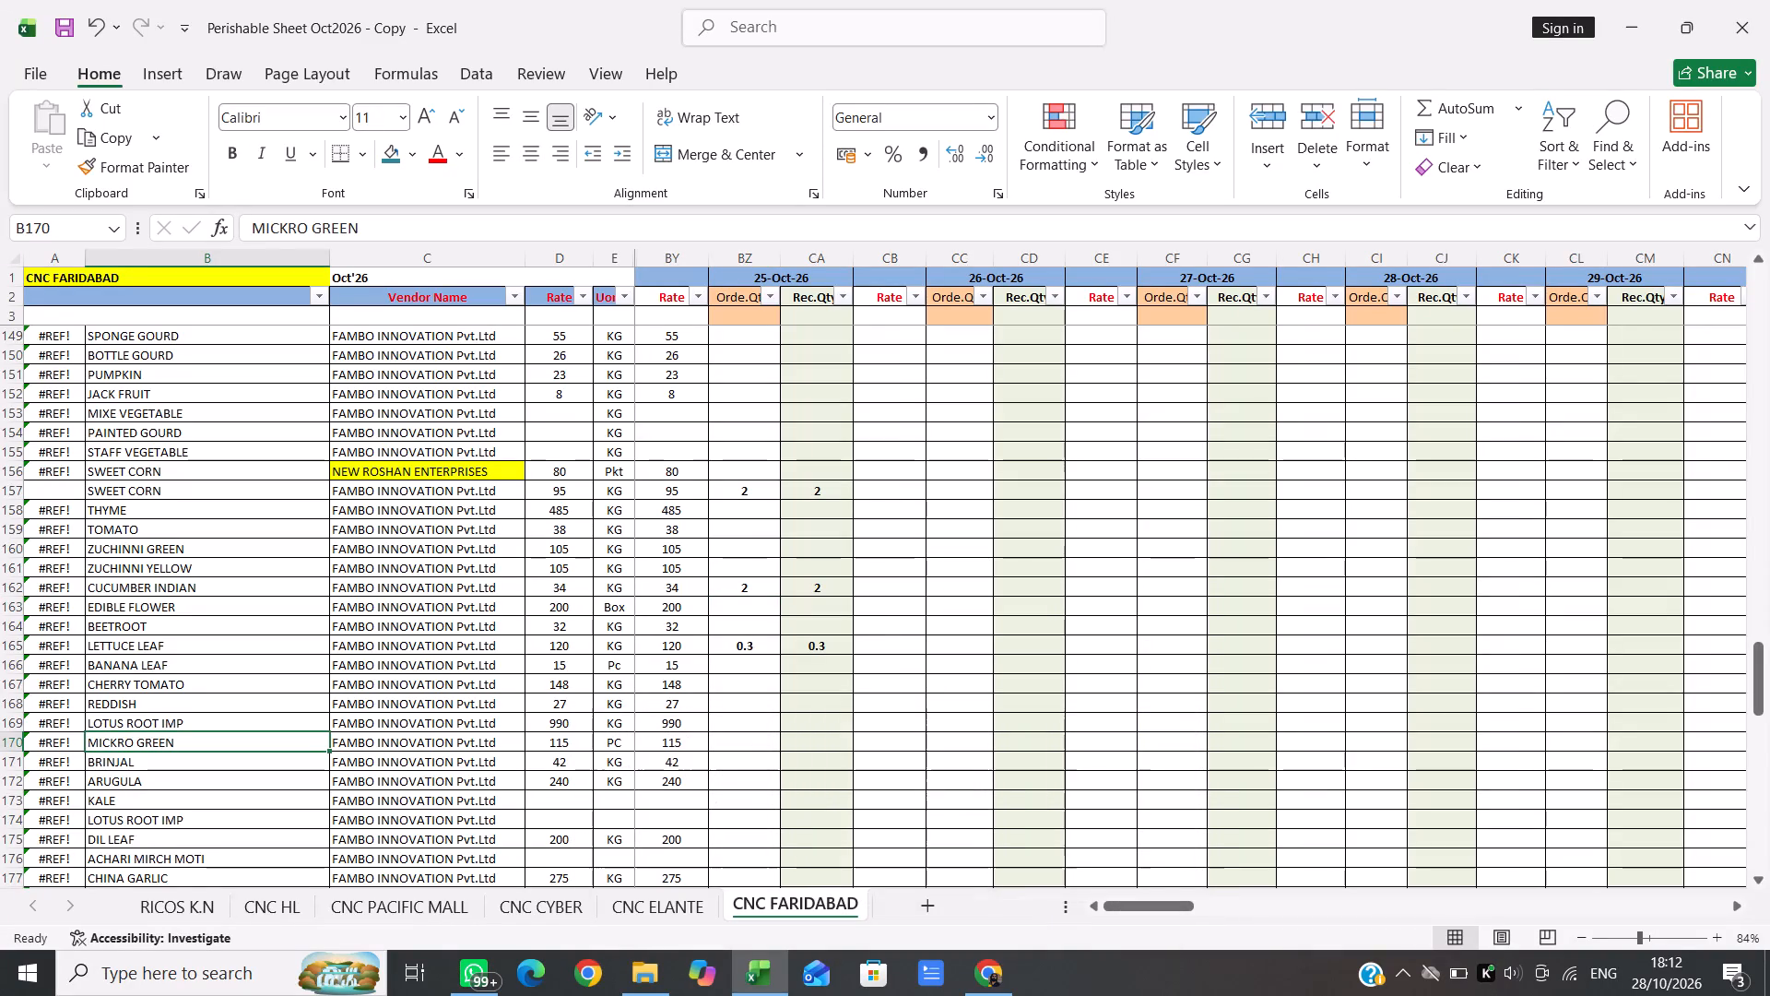
key(Right)
key(Right)
key(Right)
key(Right)
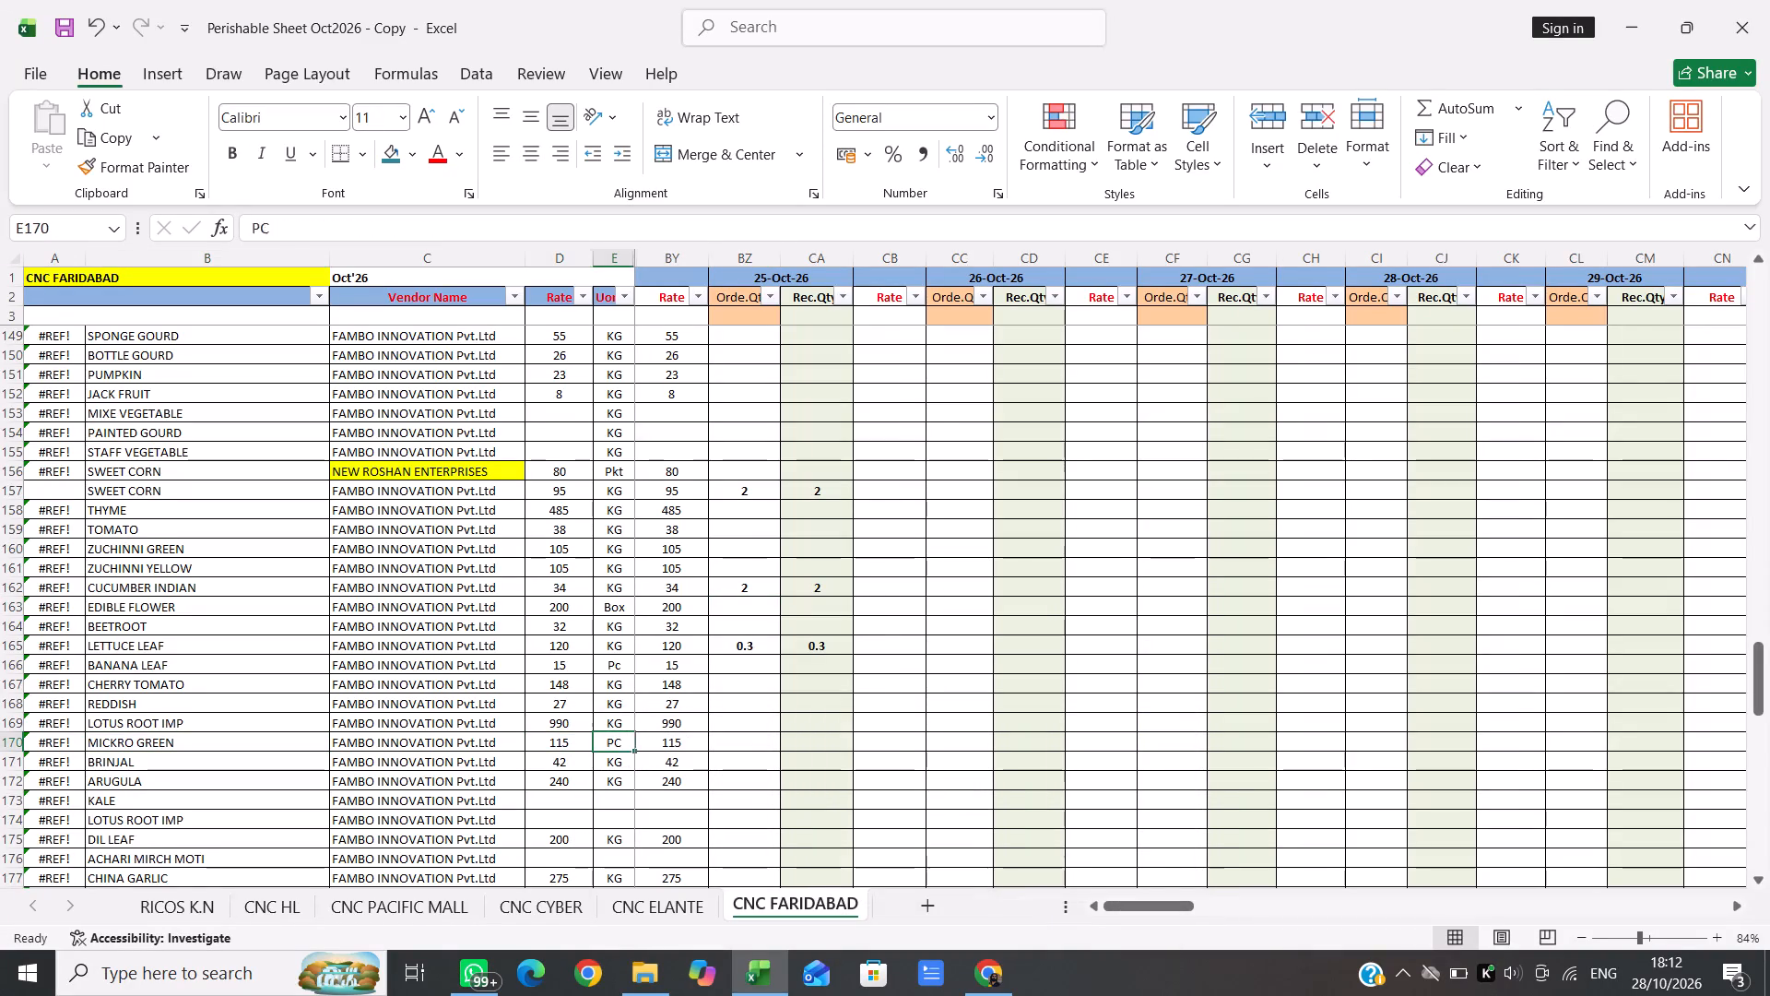
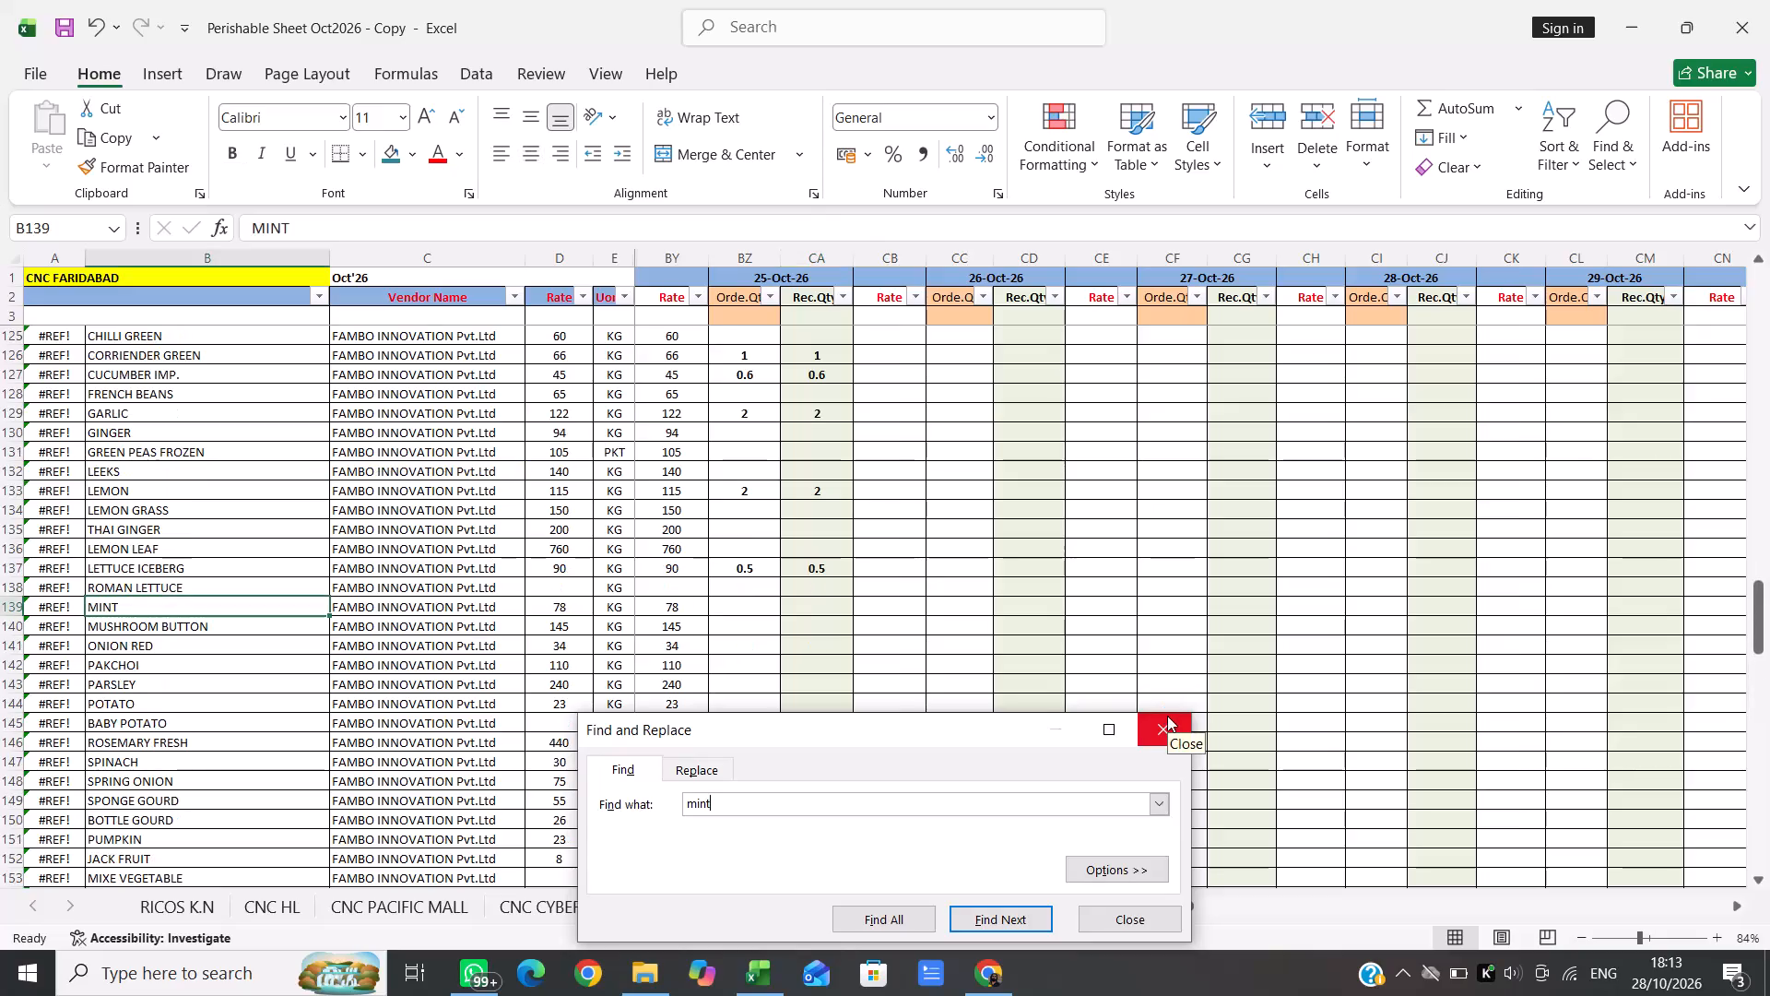
Close the search and enter 0.1 as the 25-Oct-26 order quantity for MINT.
click(1167, 716)
key(Right)
key(Right)
key(Right)
key(Right)
key(Right)
text(0.1)
key(Right)
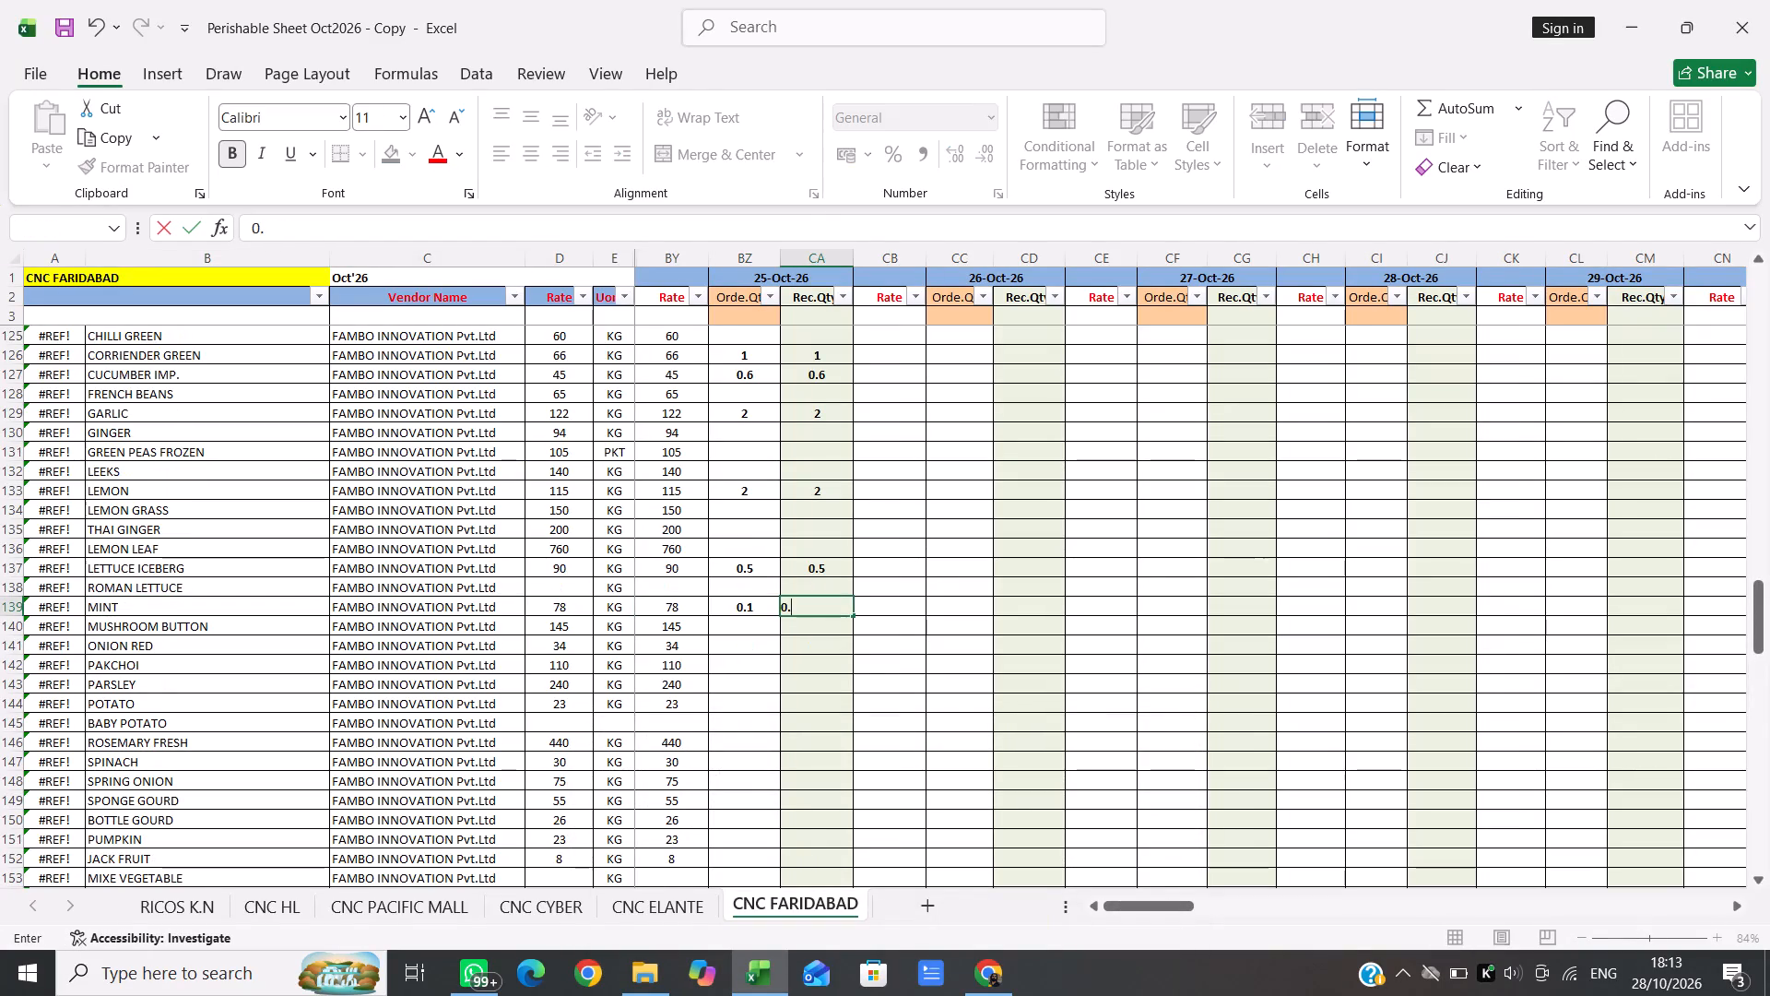
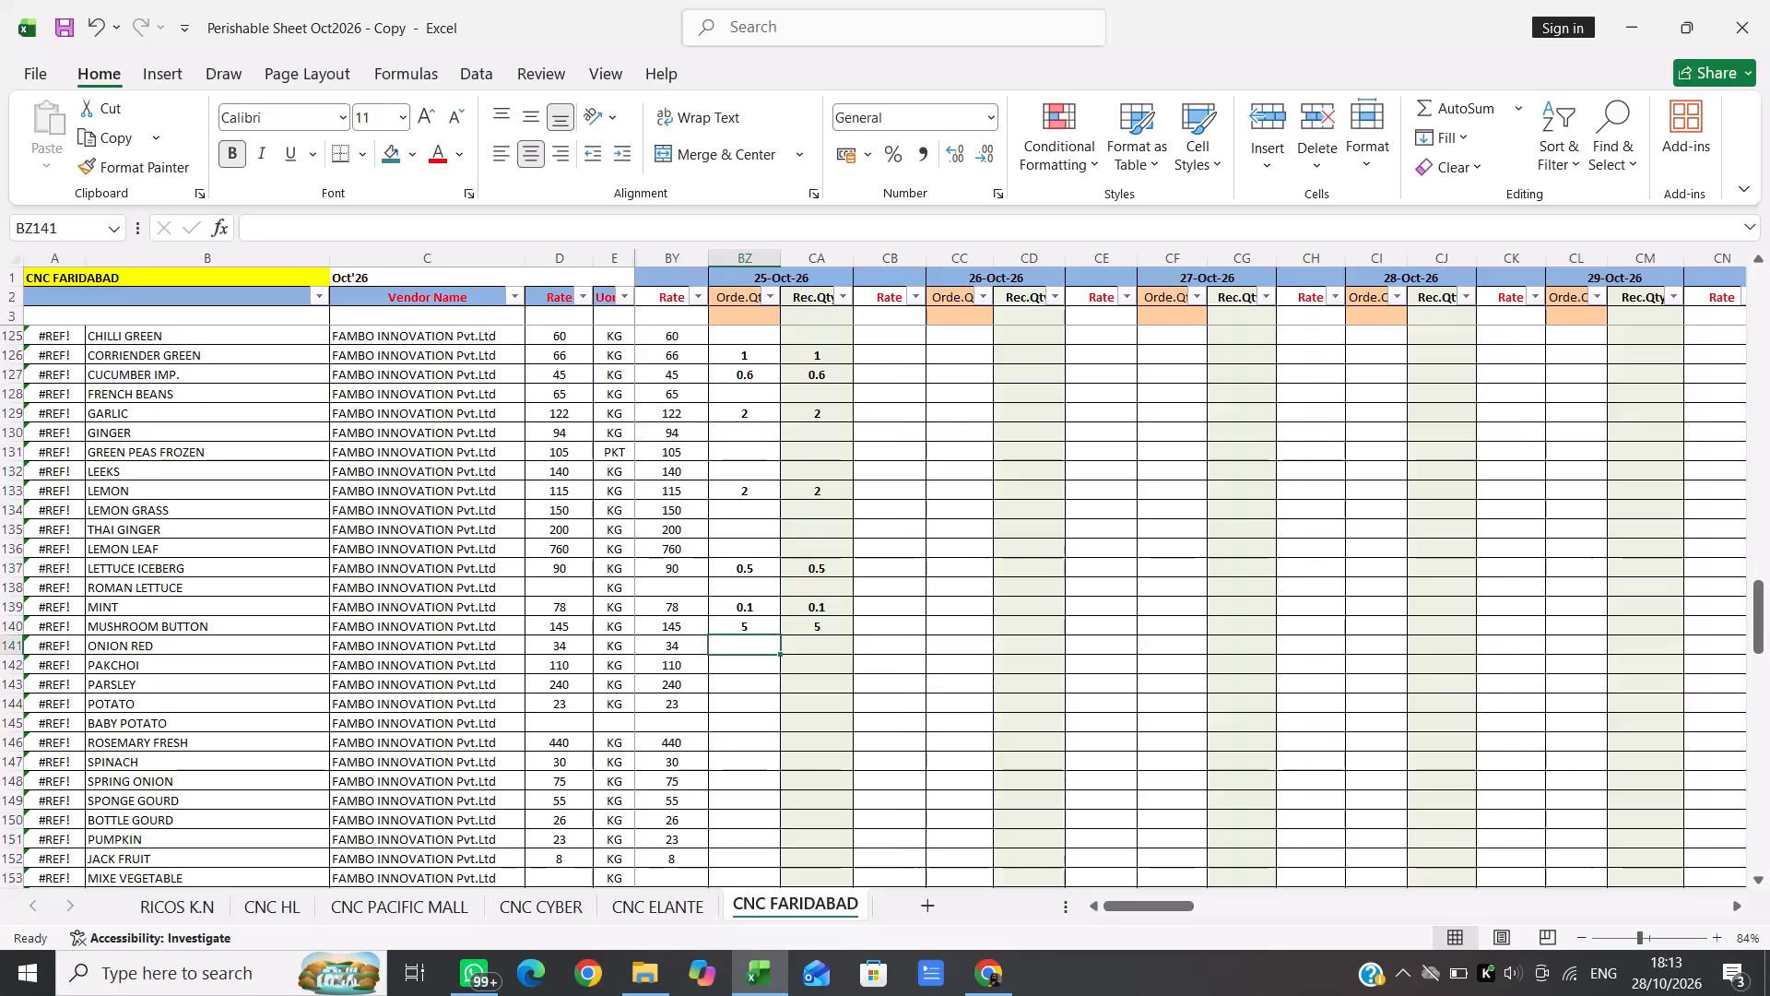
Enter 15 as the 25-Oct-26 order quantity for ONION RED.
text(15)
key(Right)
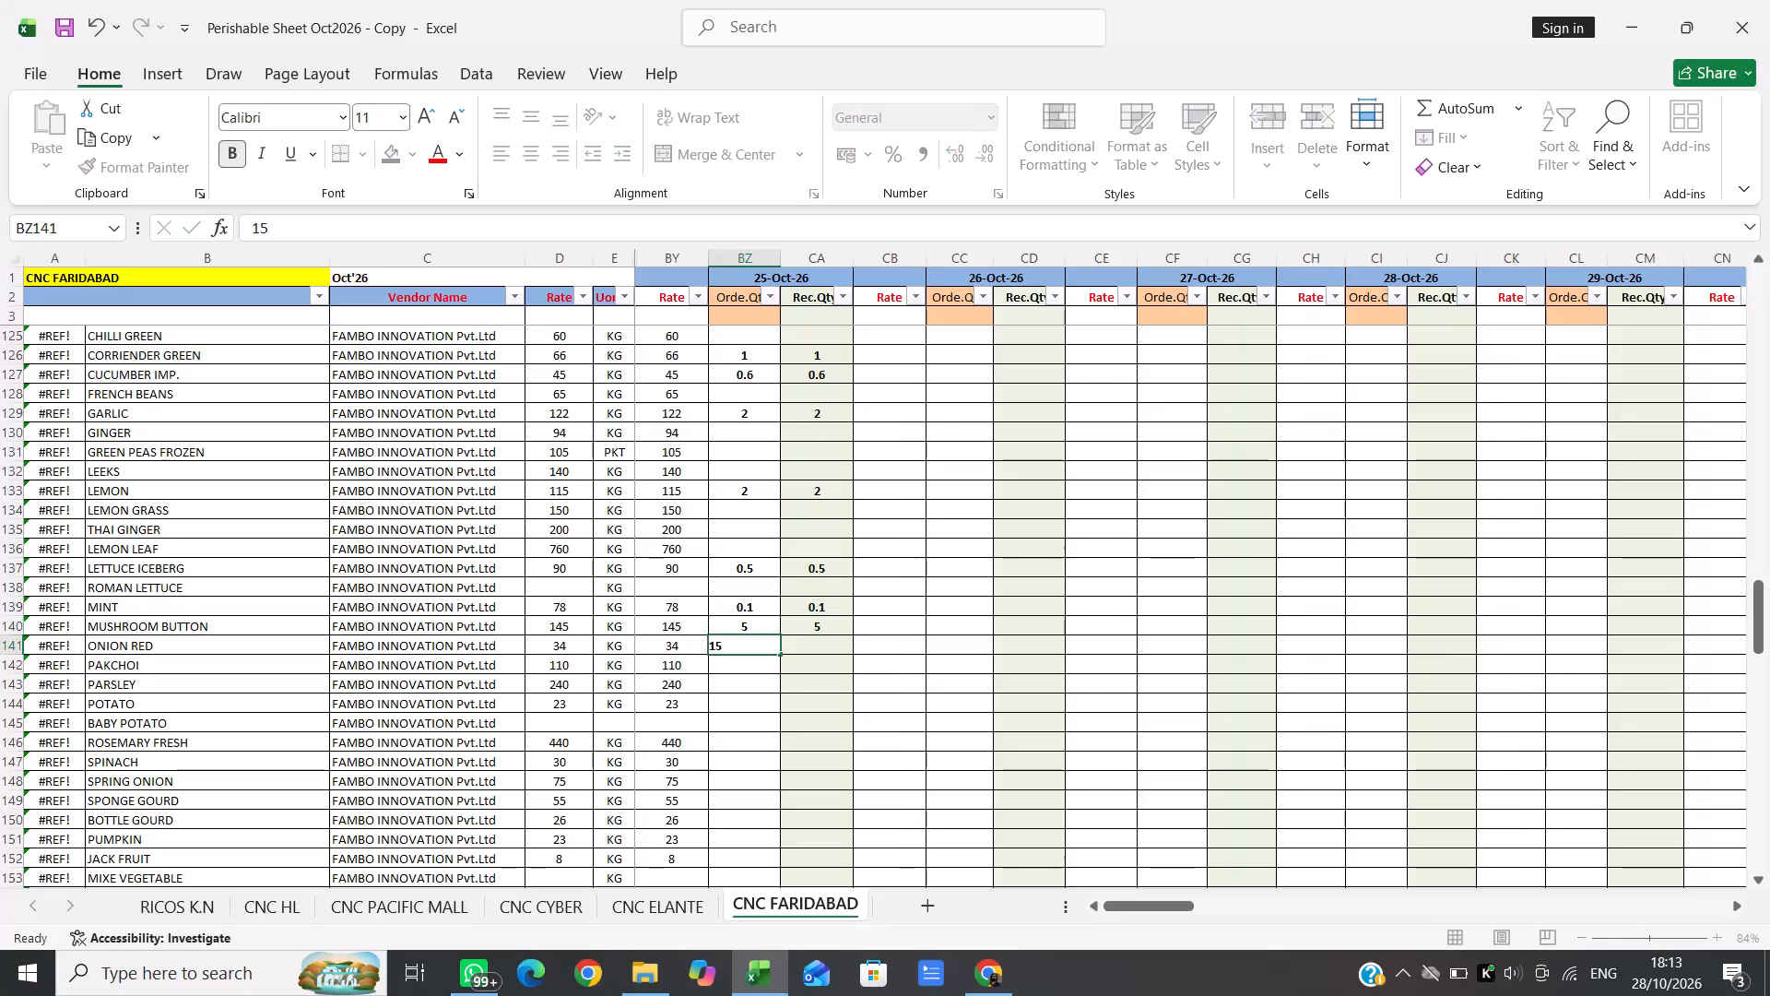
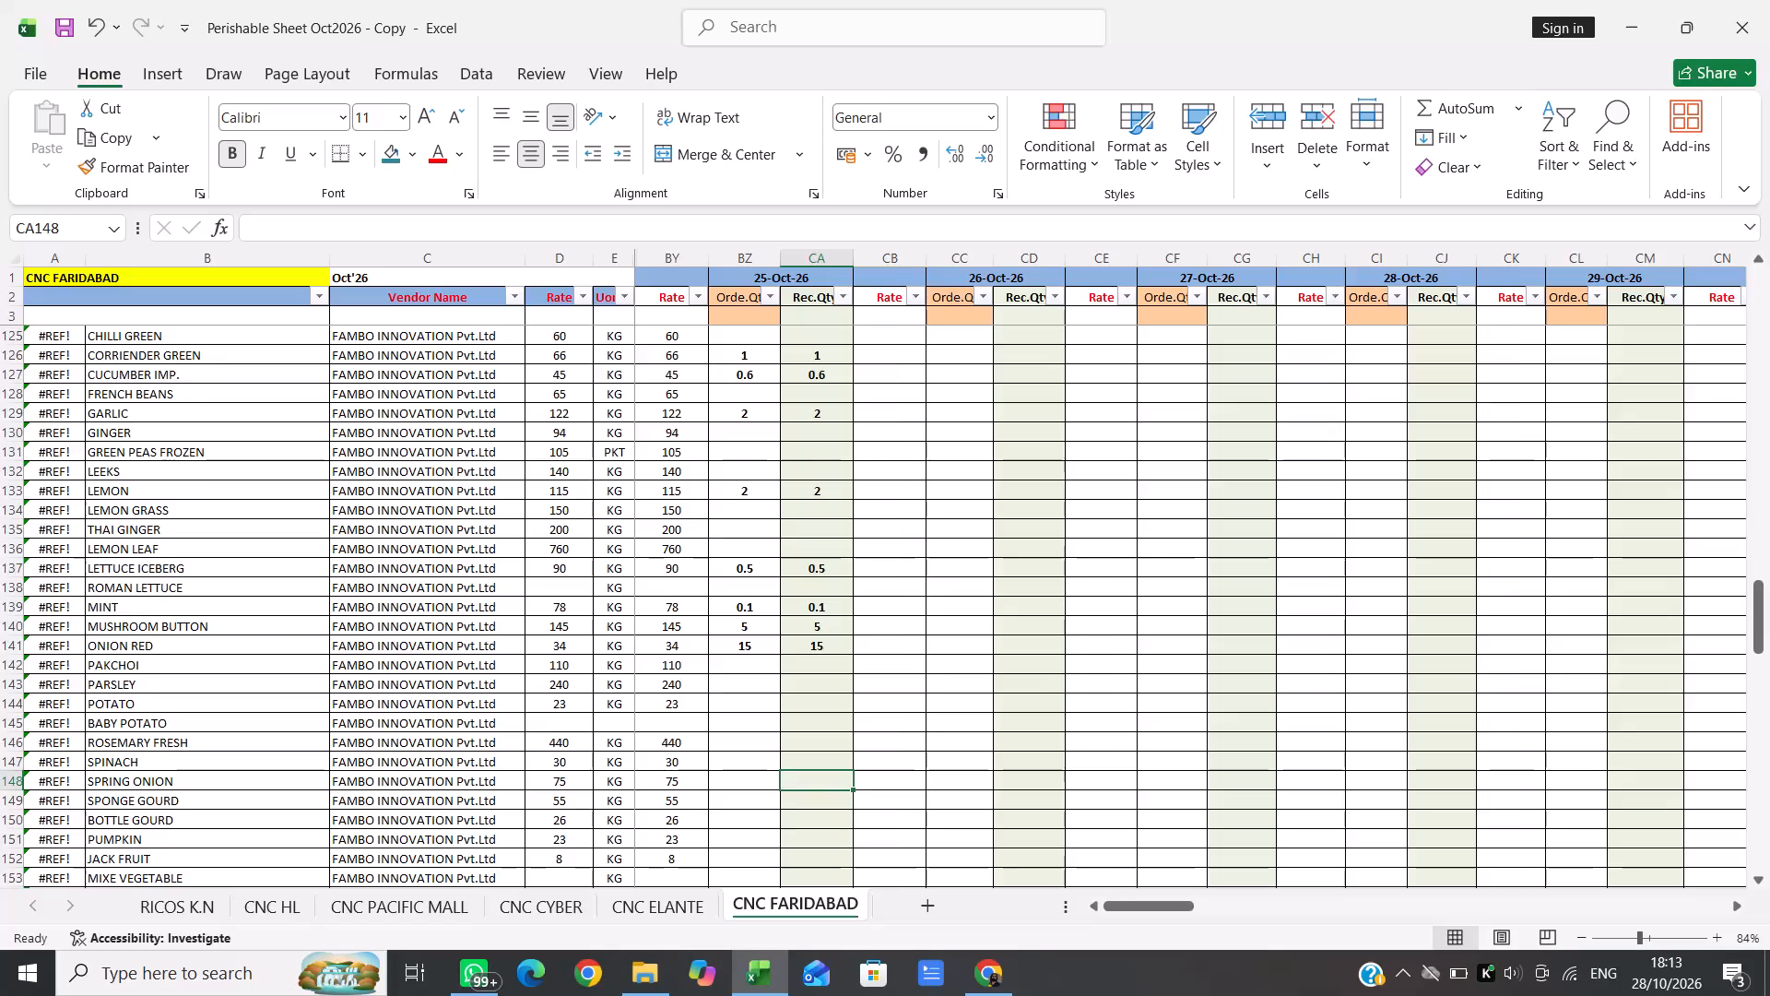
Enter 0.2 as the 25-Oct-26 received quantity for SPRING ONION.
text(0.2)
key(Left)
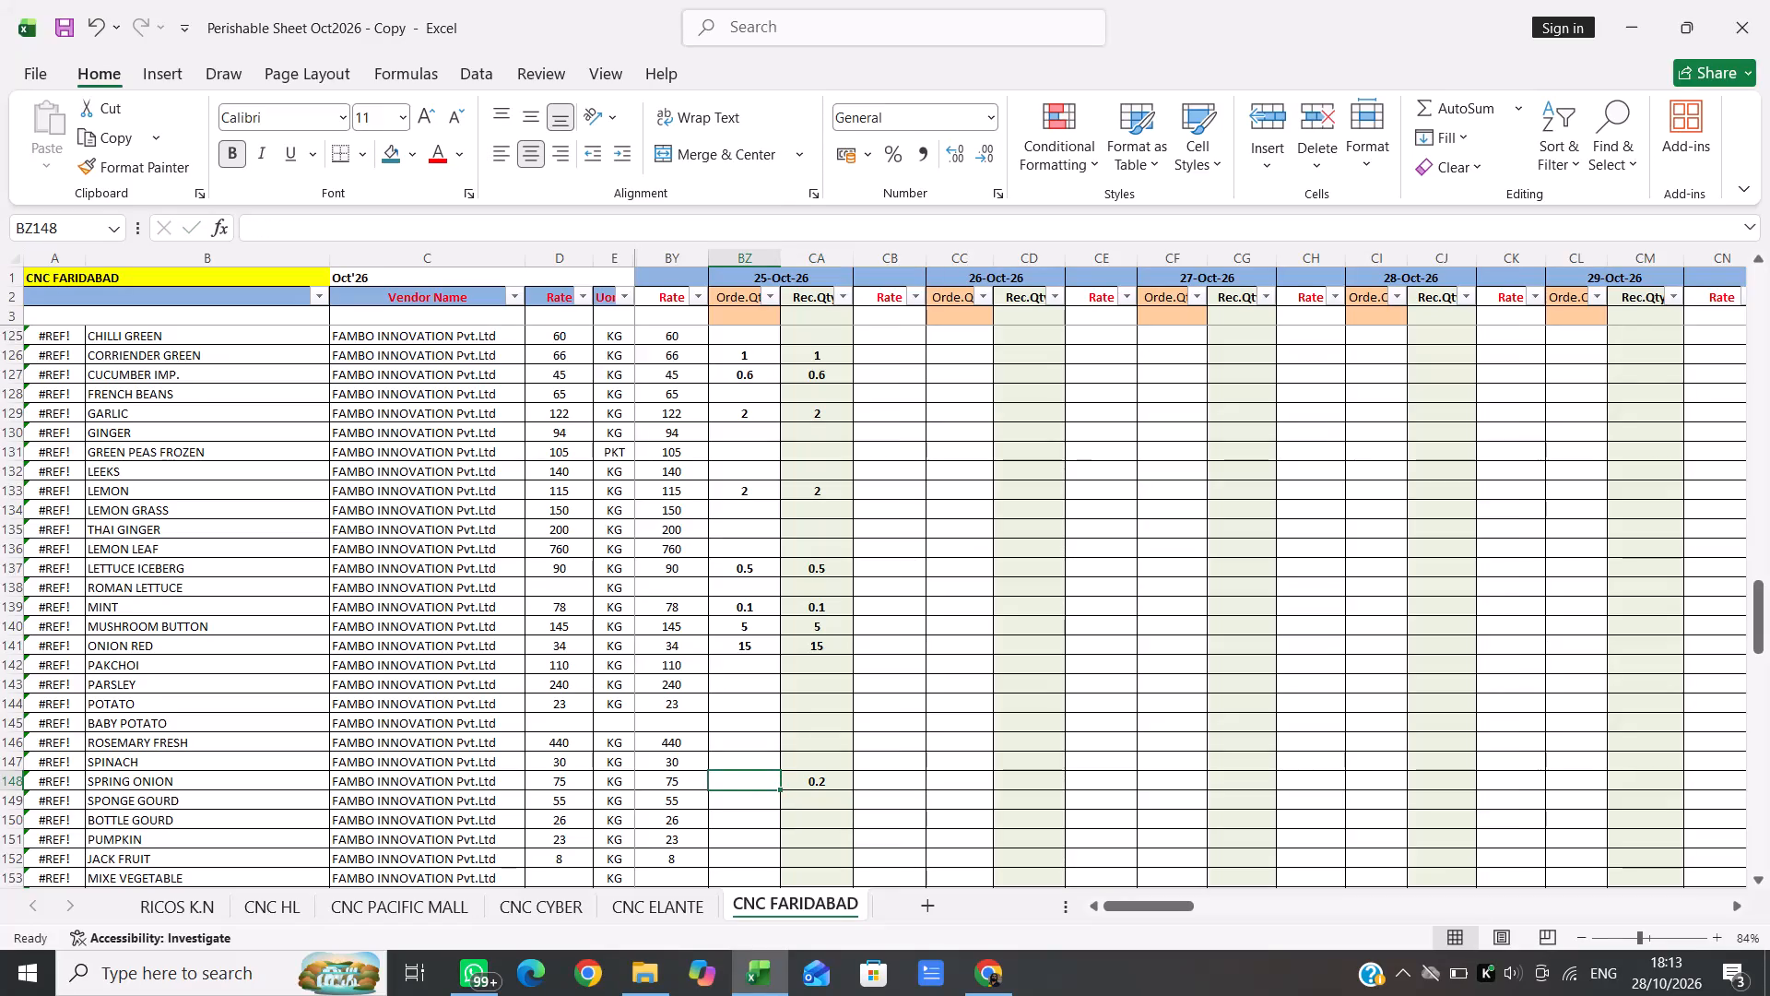
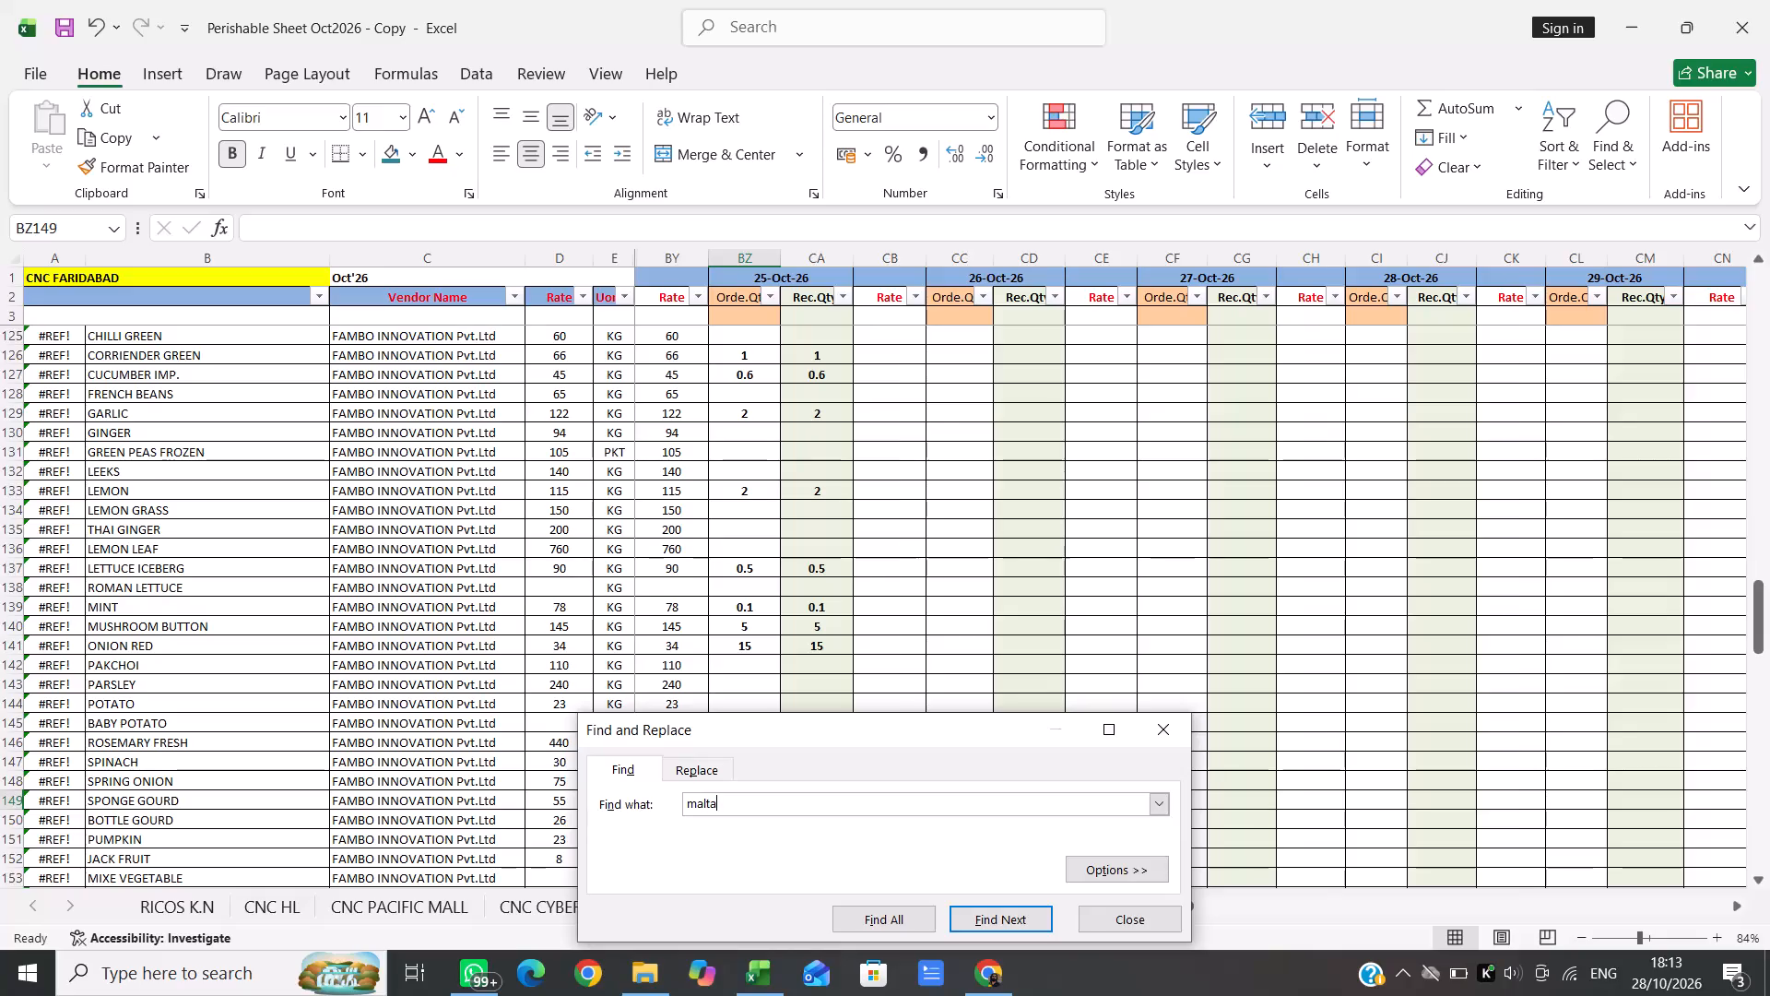
Search the sheet for malta and go along the FAMBO INNOVATION MALTA IMP row toward its 25-Oct-26 quantity cells.
key(Return)
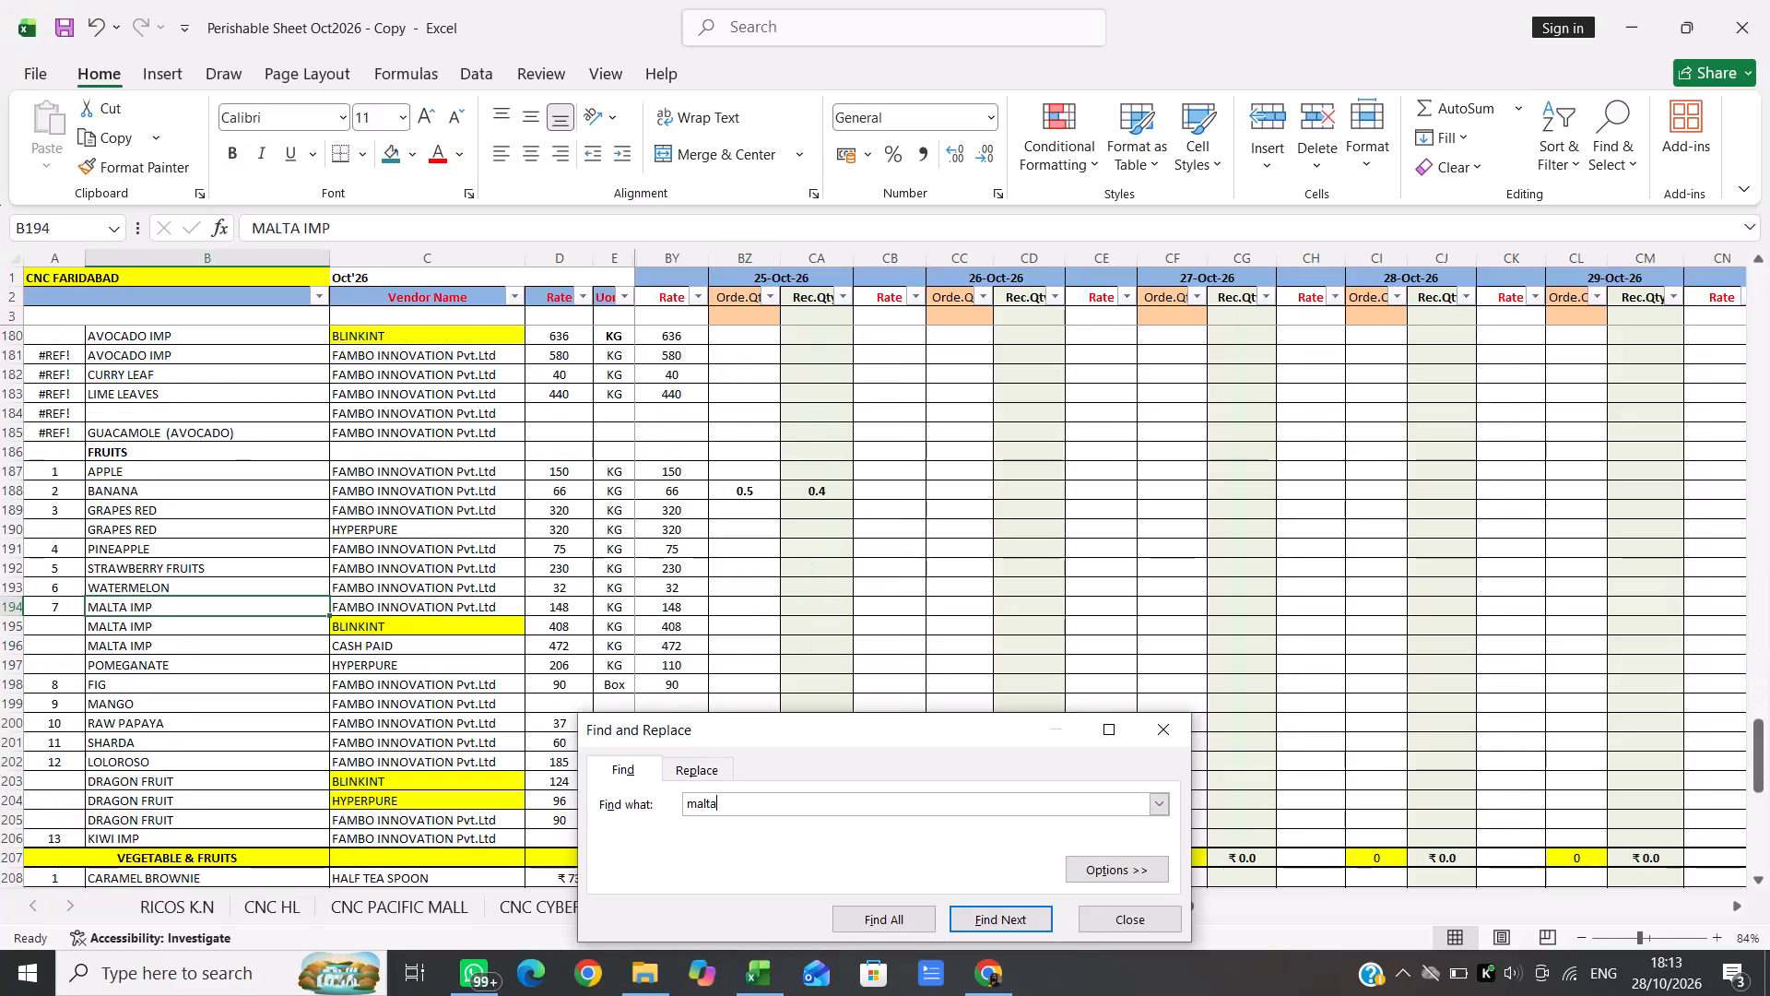
click(1172, 730)
key(Right)
key(Right)
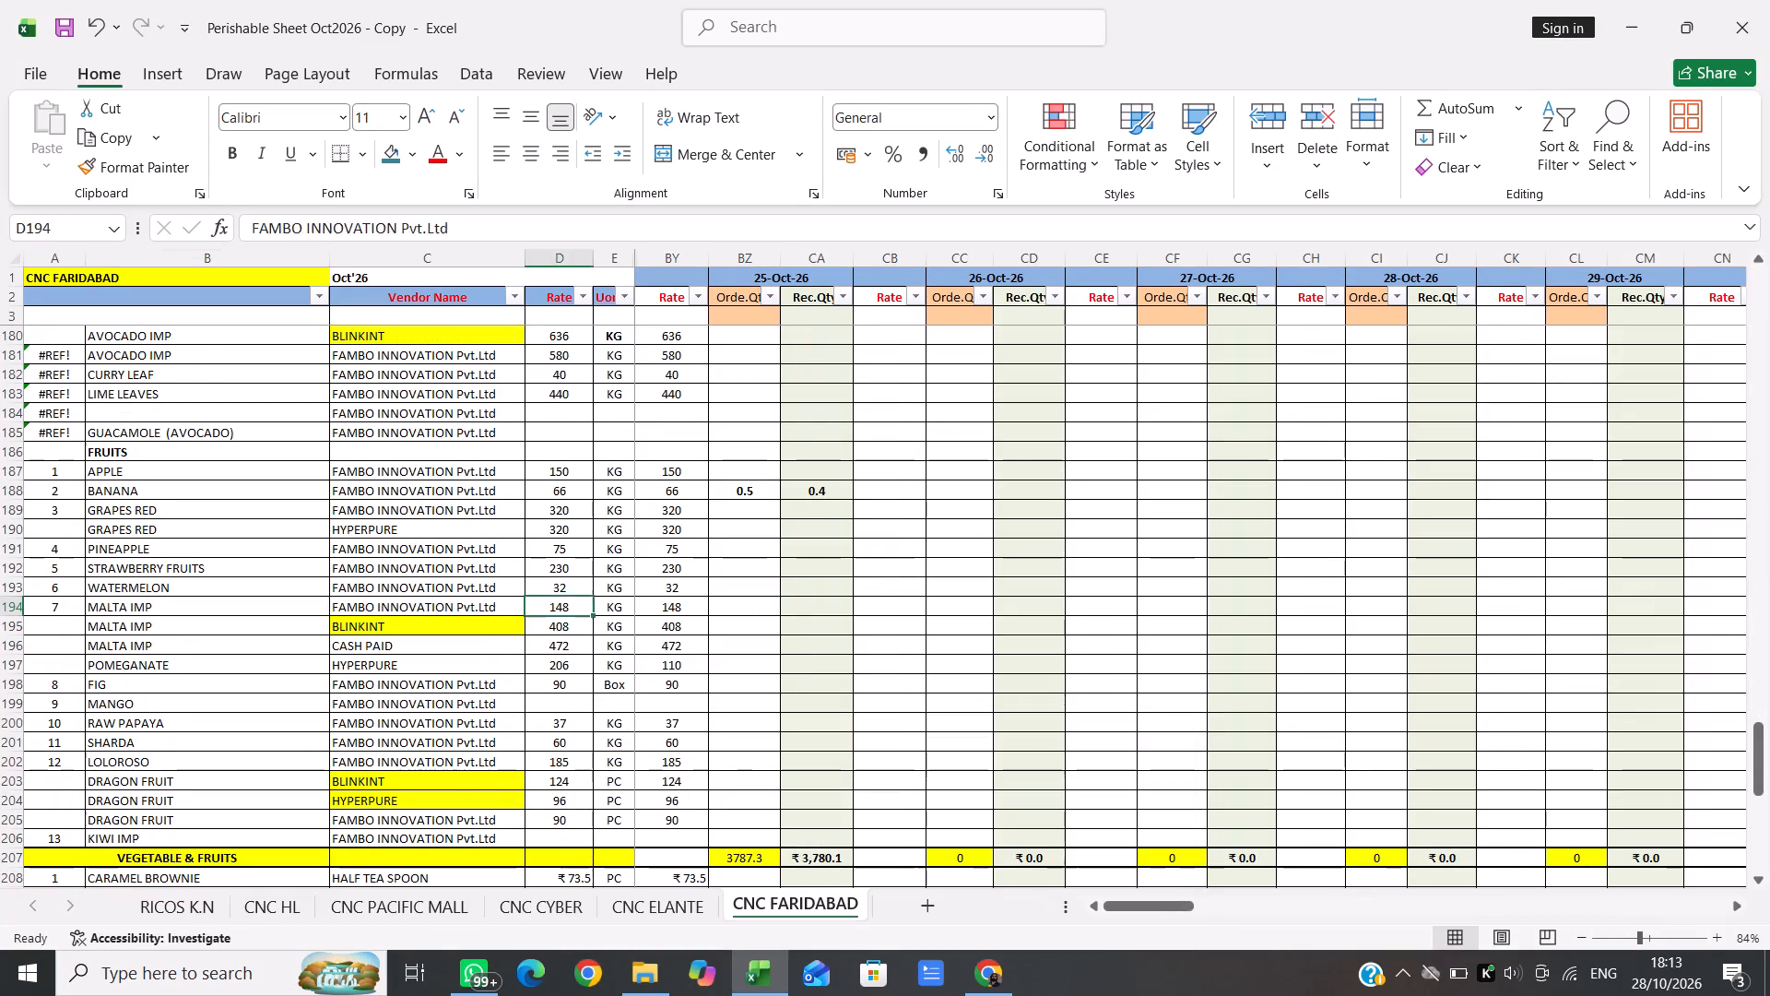
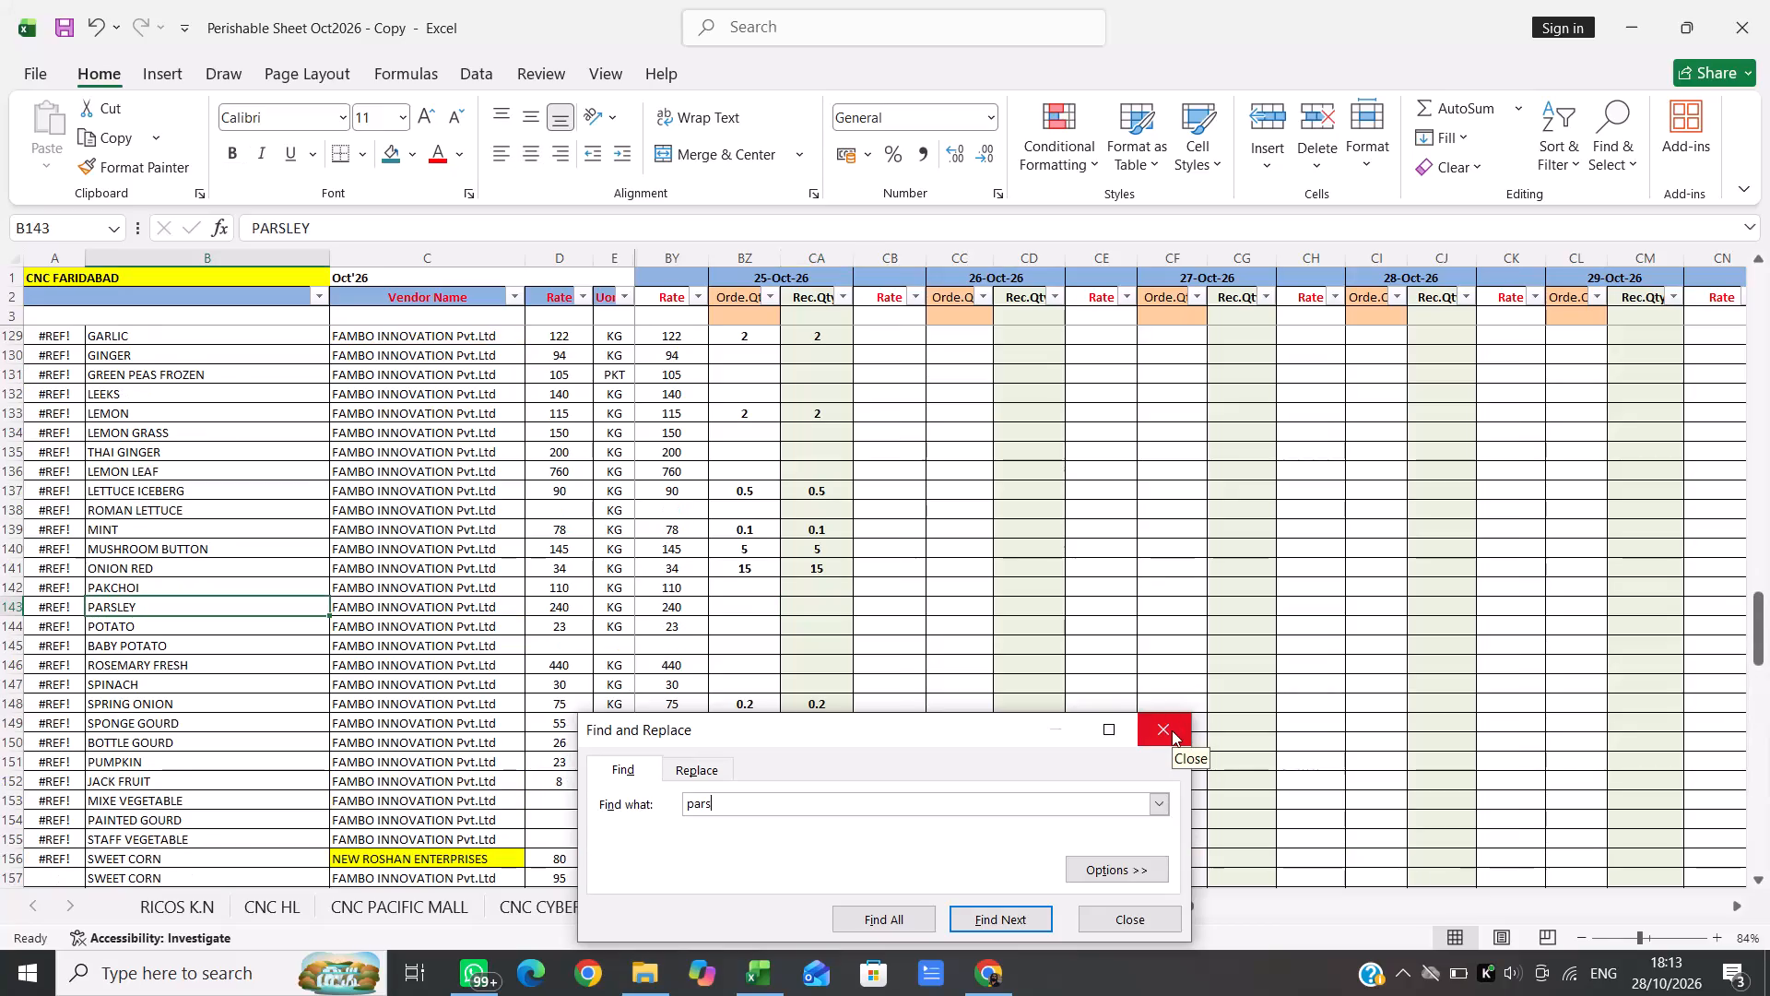
Enter 0.2 as the 25-Oct-26 order quantity in the FAMBO INNOVATION PARSLEY row.
click(1172, 730)
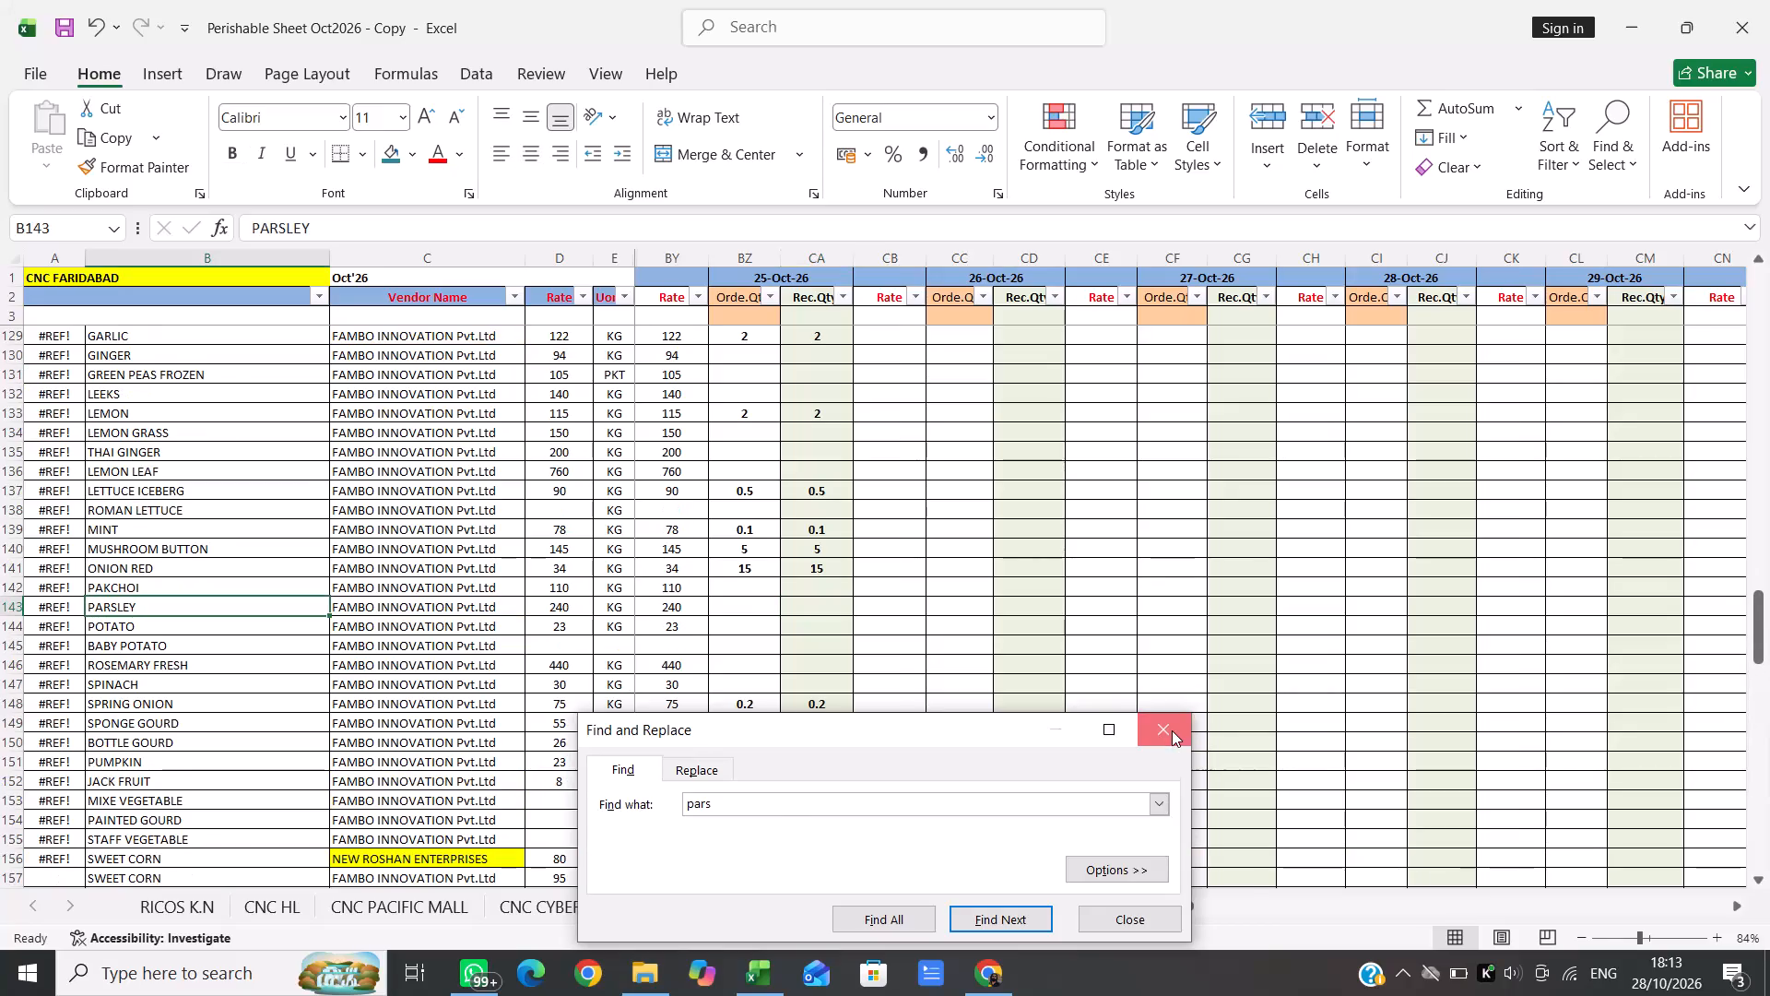
key(Right)
key(Right)
key(Right)
key(Right)
key(Right)
text(0.2)
key(Right)
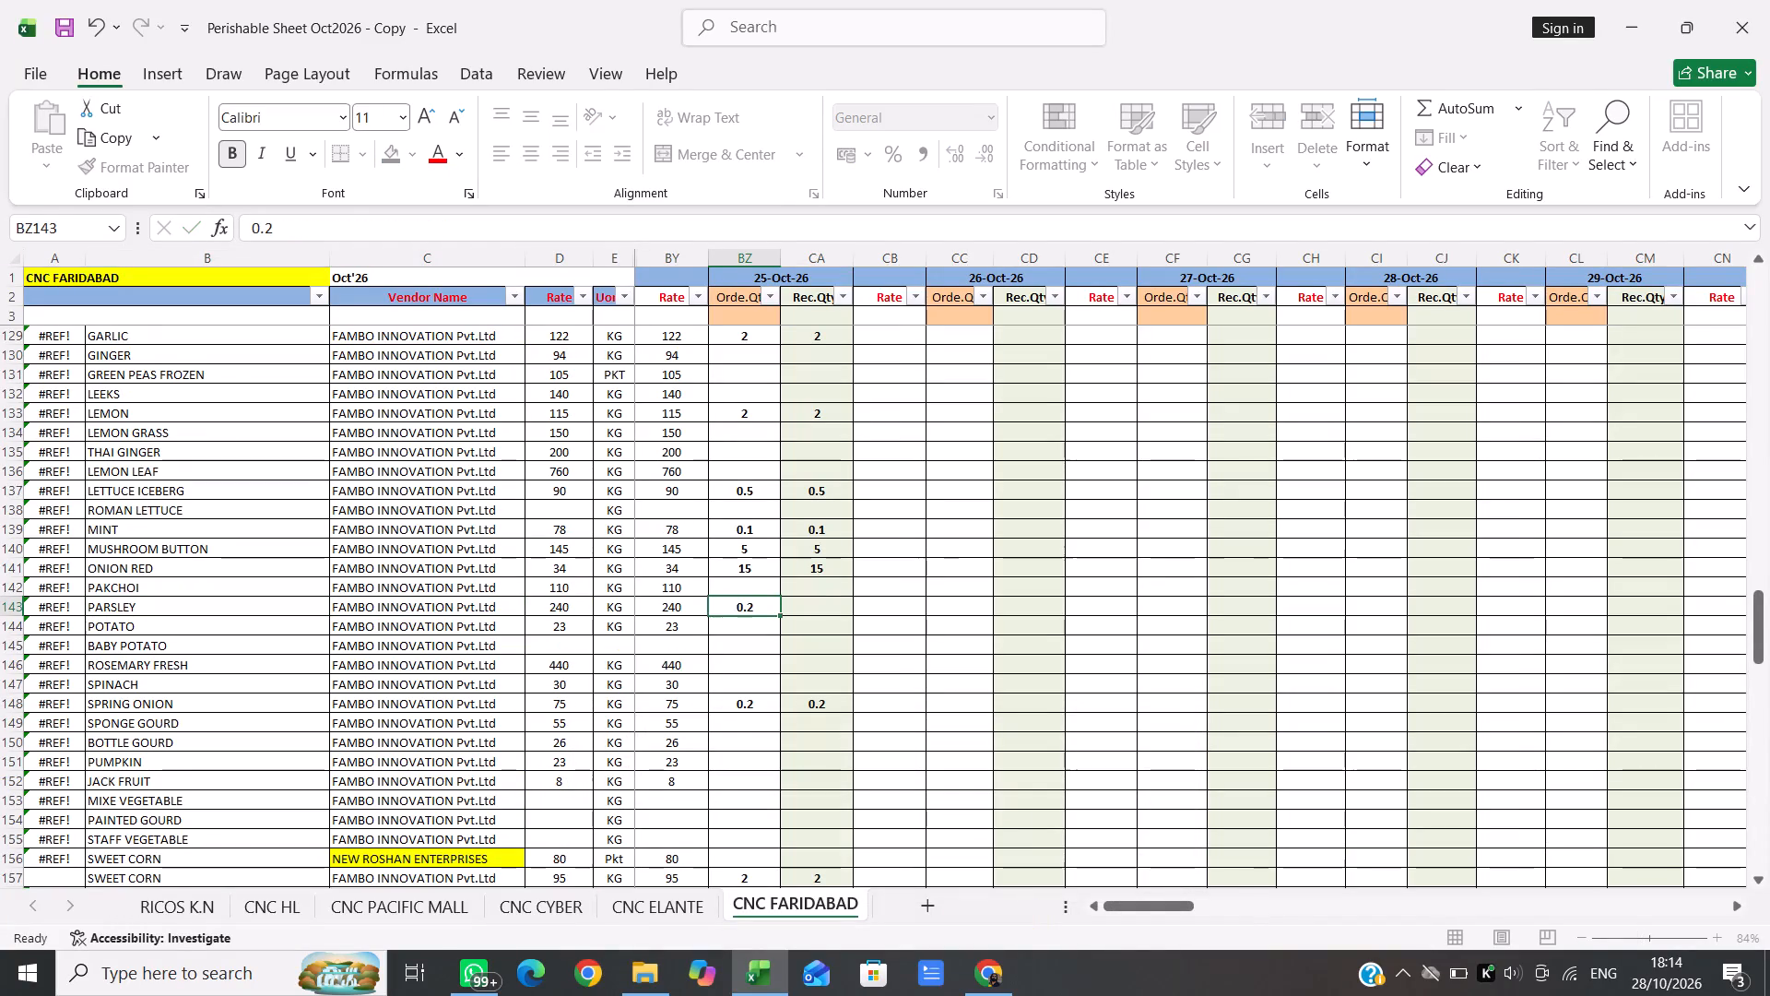
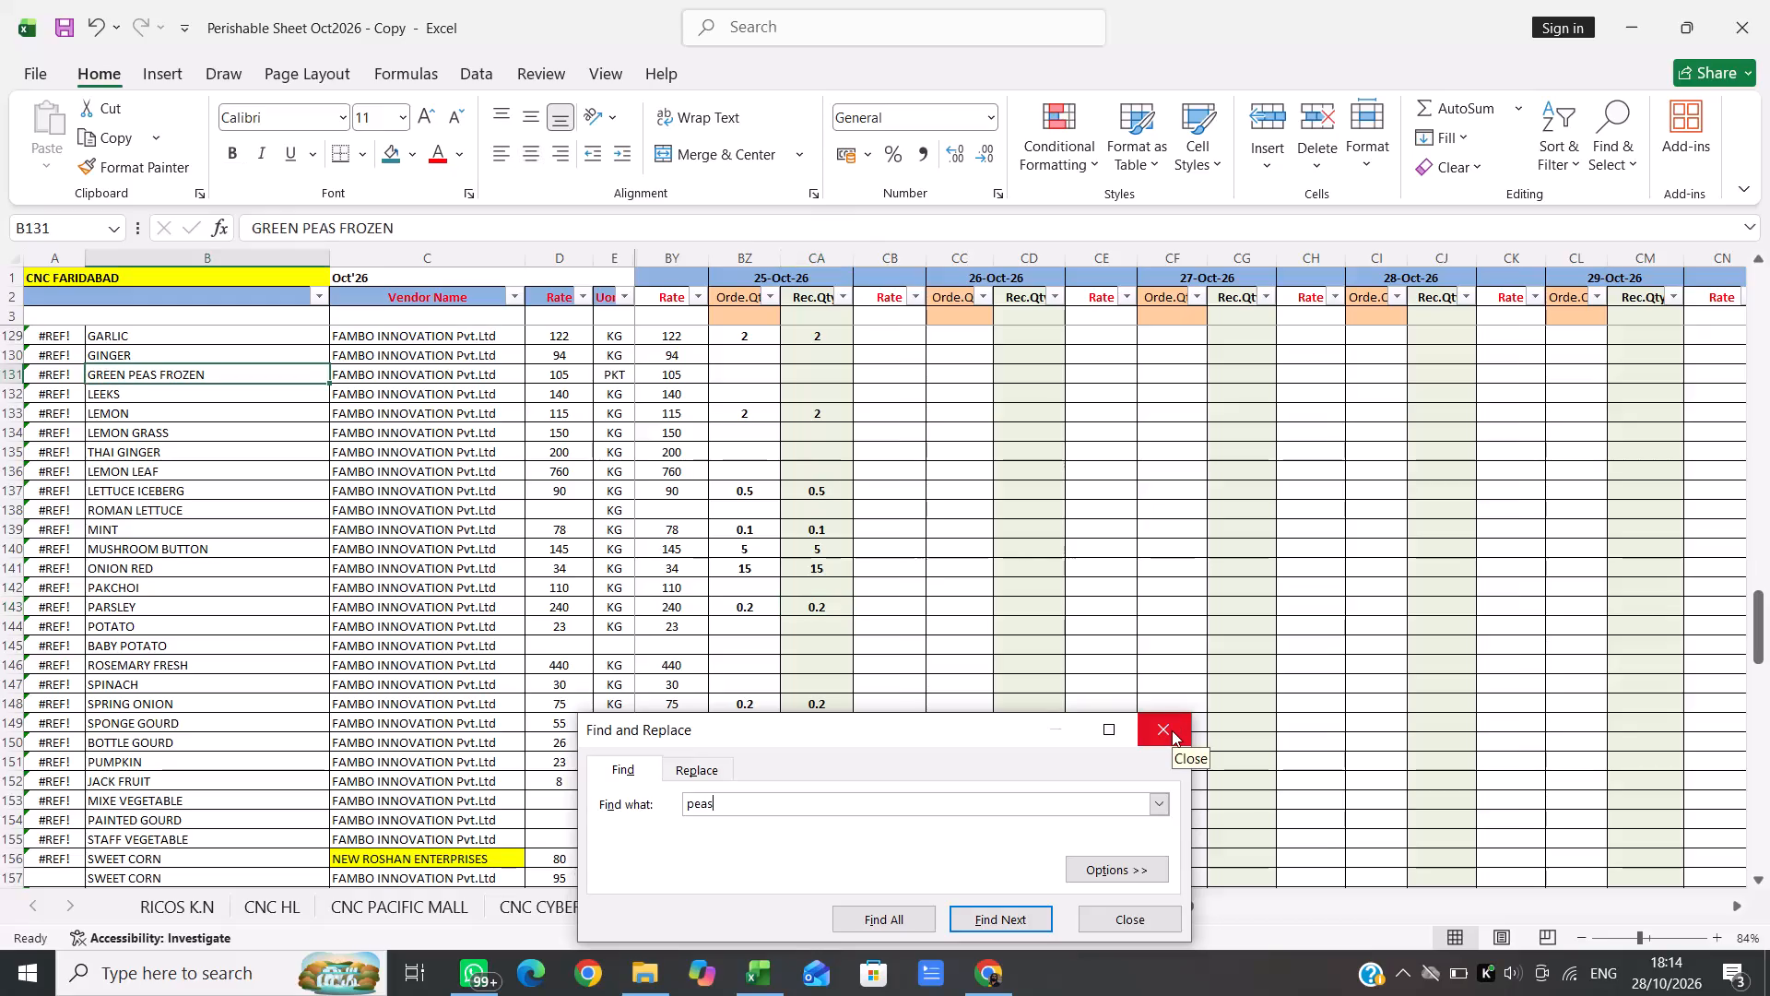
Enter the 25-Oct-26 order quantity in the FAMBO INNOVATION GREEN PEAS FROZEN row.
click(1172, 730)
key(Right)
key(Right)
key(Right)
key(Right)
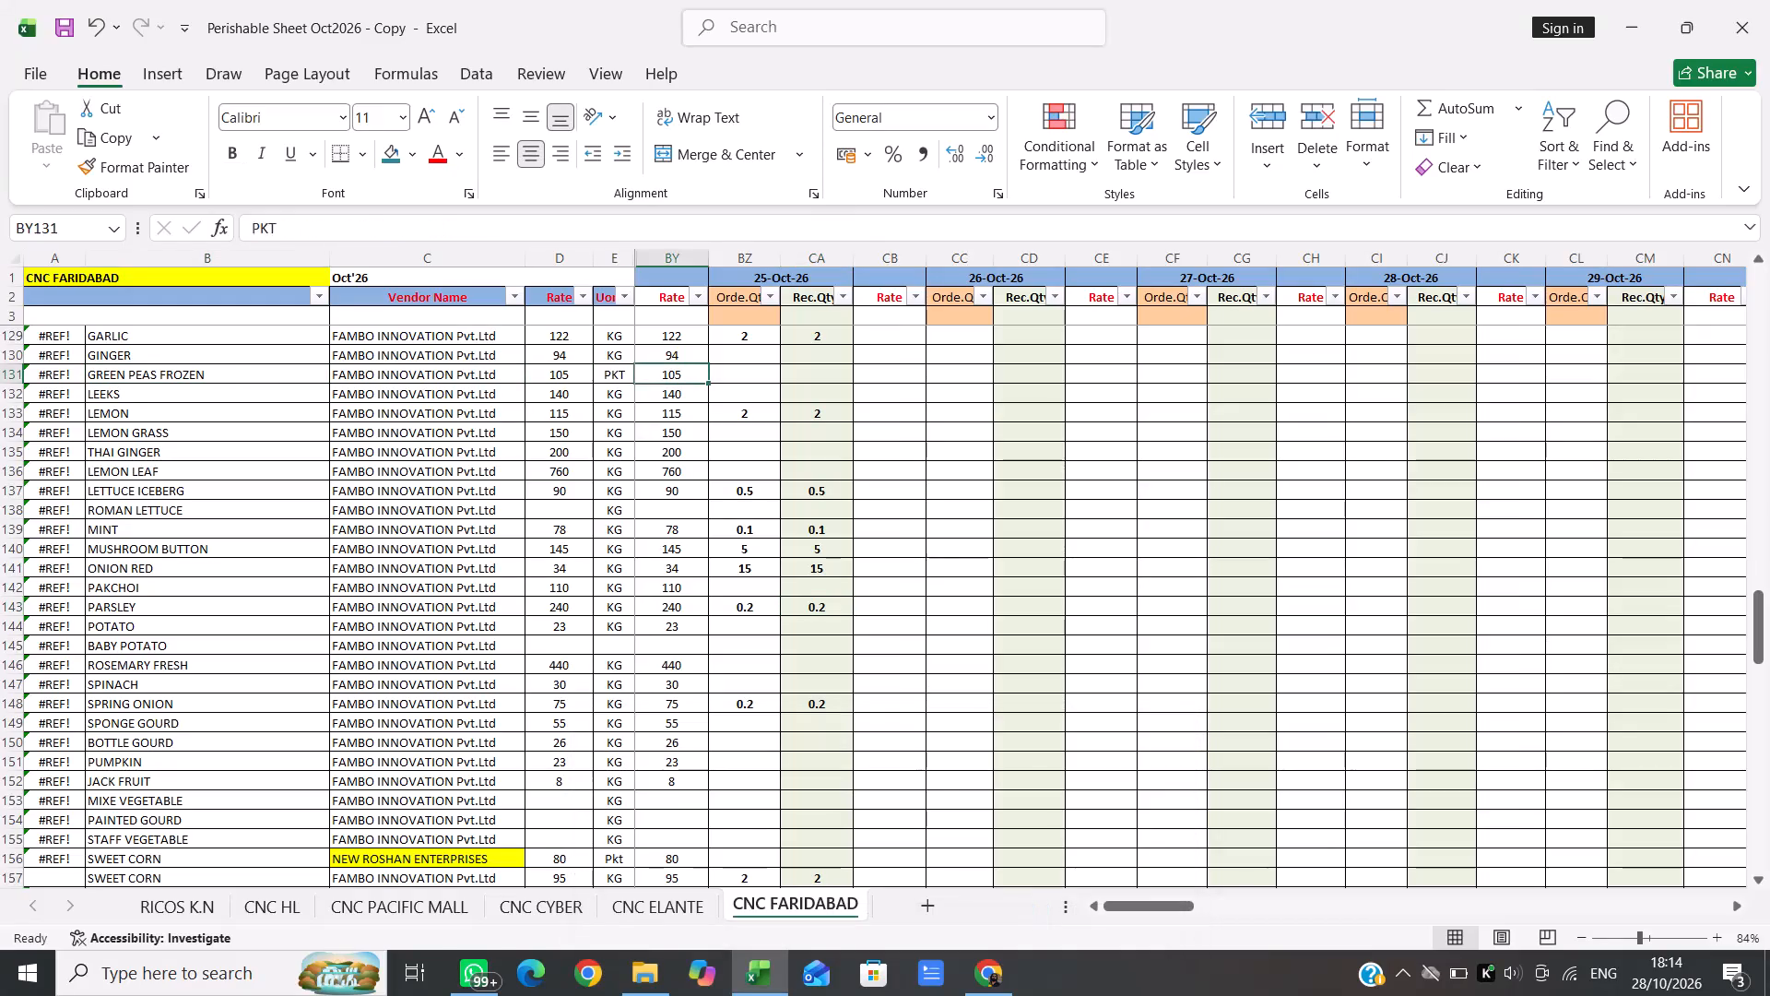
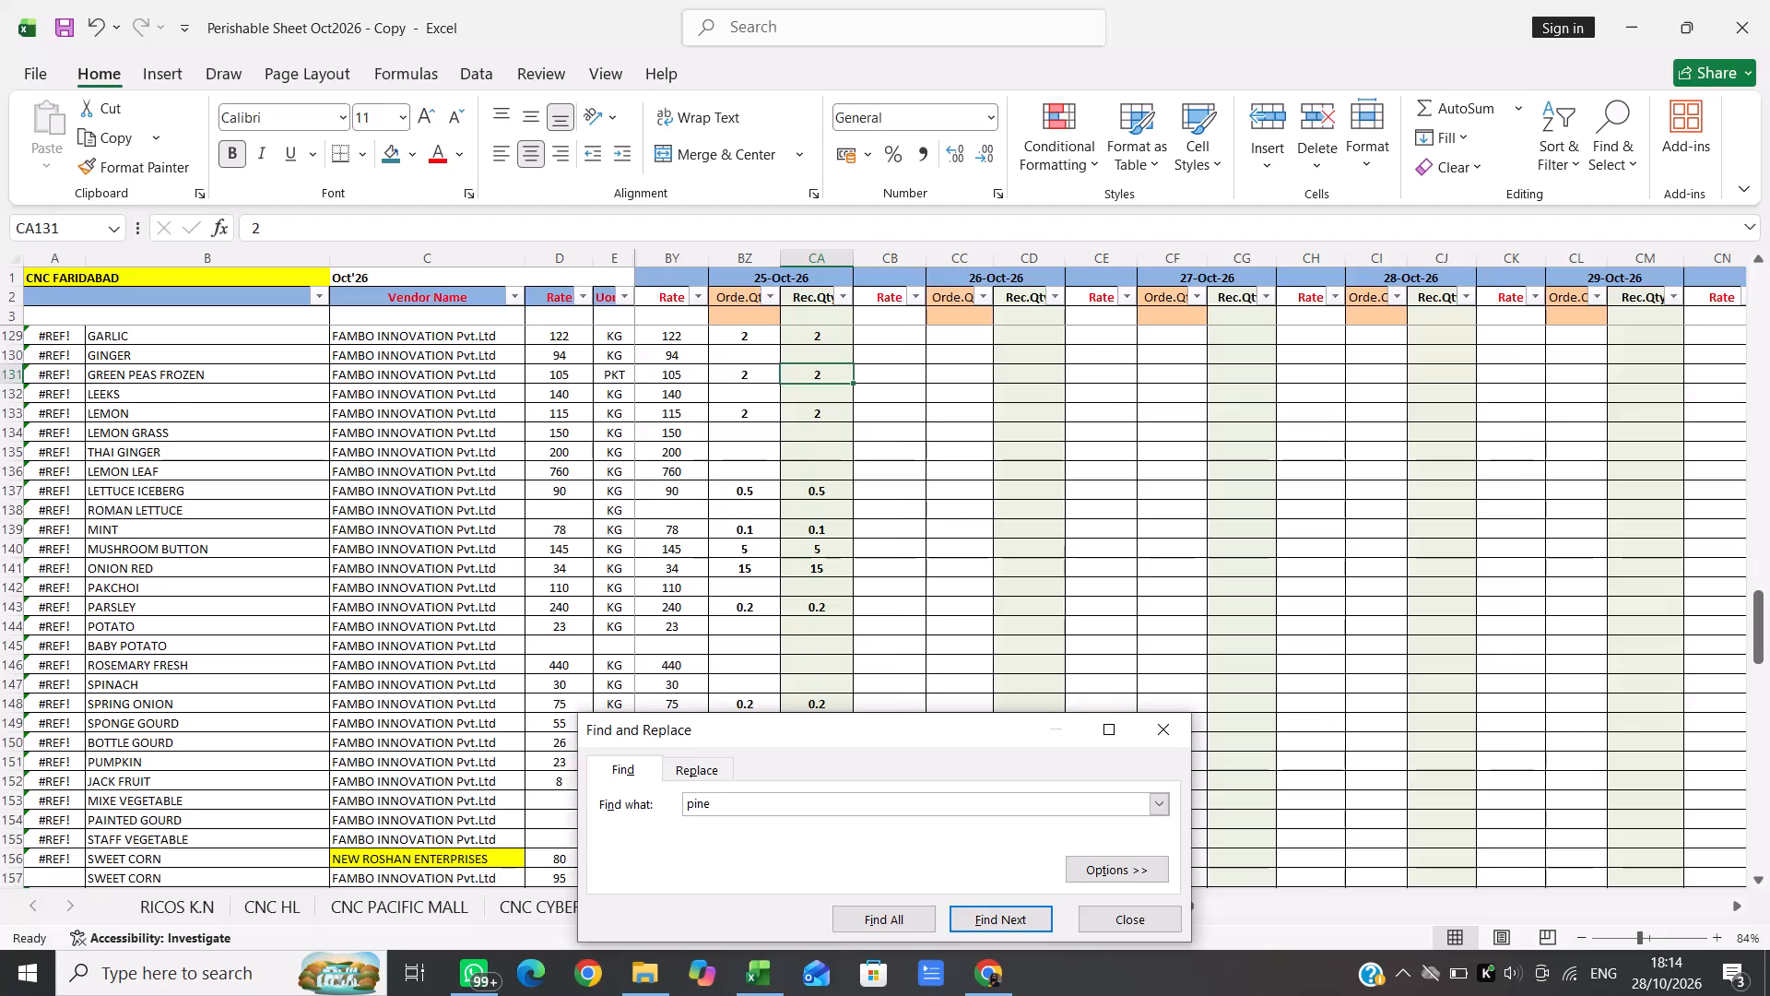
Find the FAMBO INNOVATION PINEAPPLE row using the search term pine and enter 2.5 as its 25-Oct-26 order quantity.
key(Return)
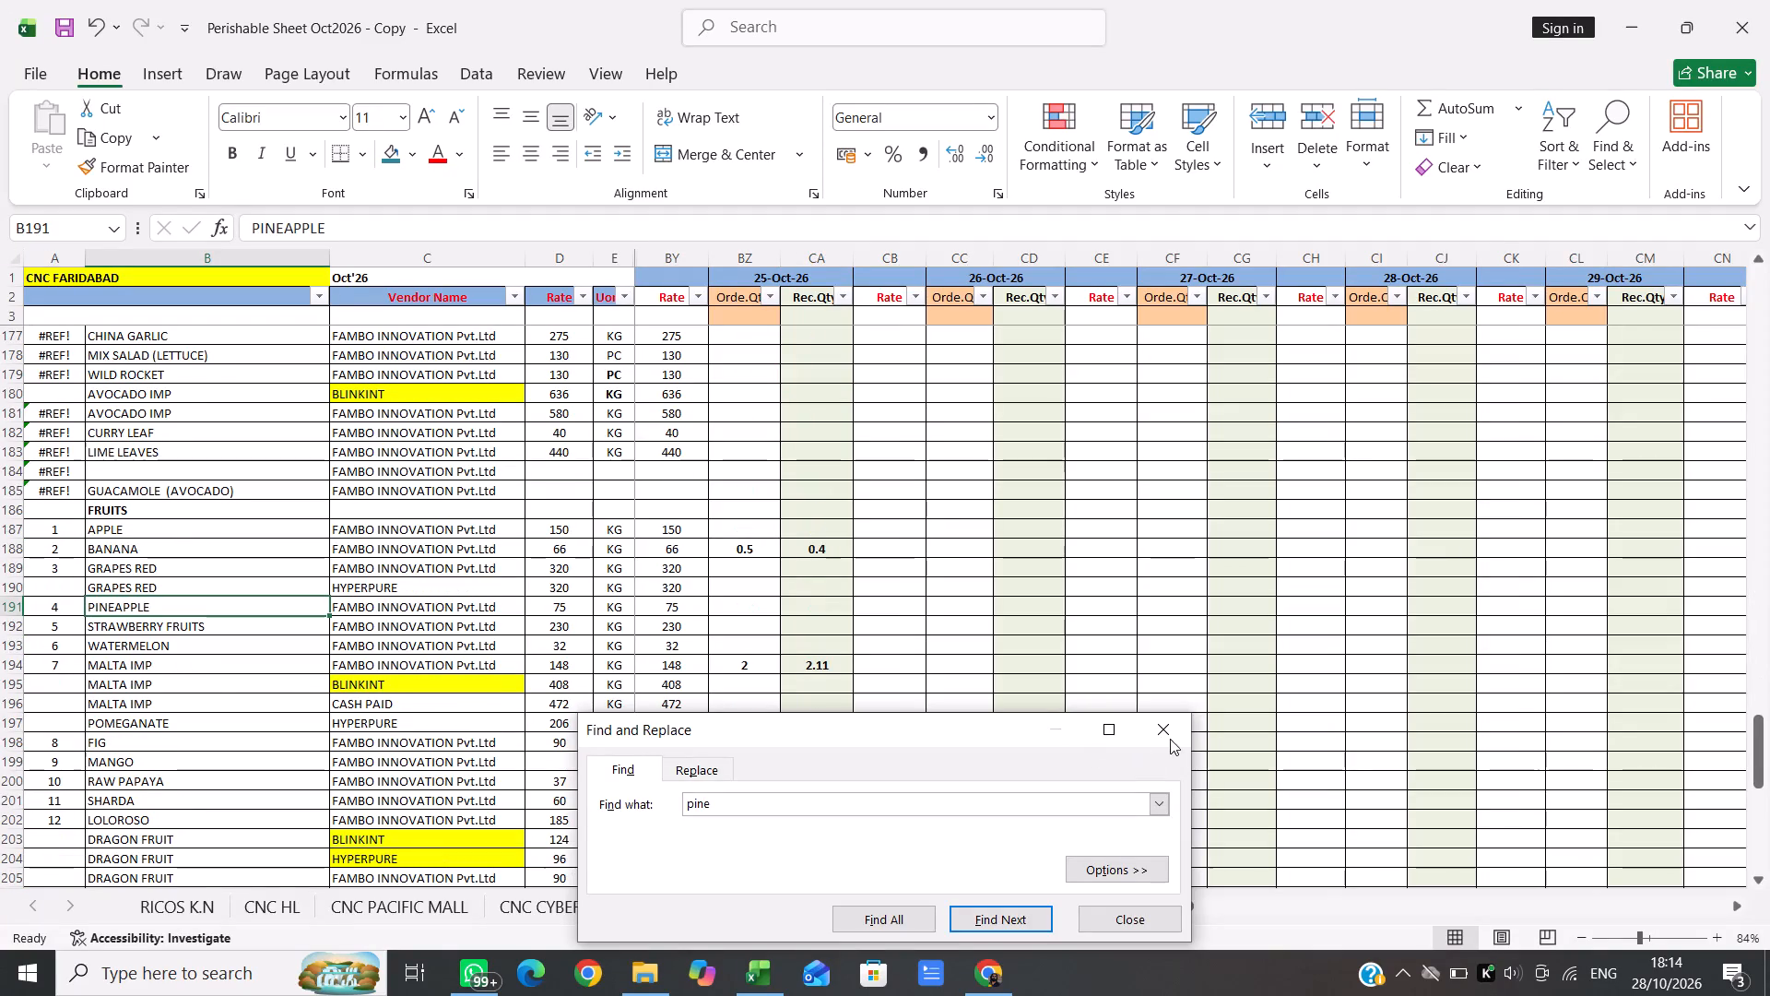
click(1173, 727)
key(Right)
key(Right)
key(Right)
key(Right)
key(Right)
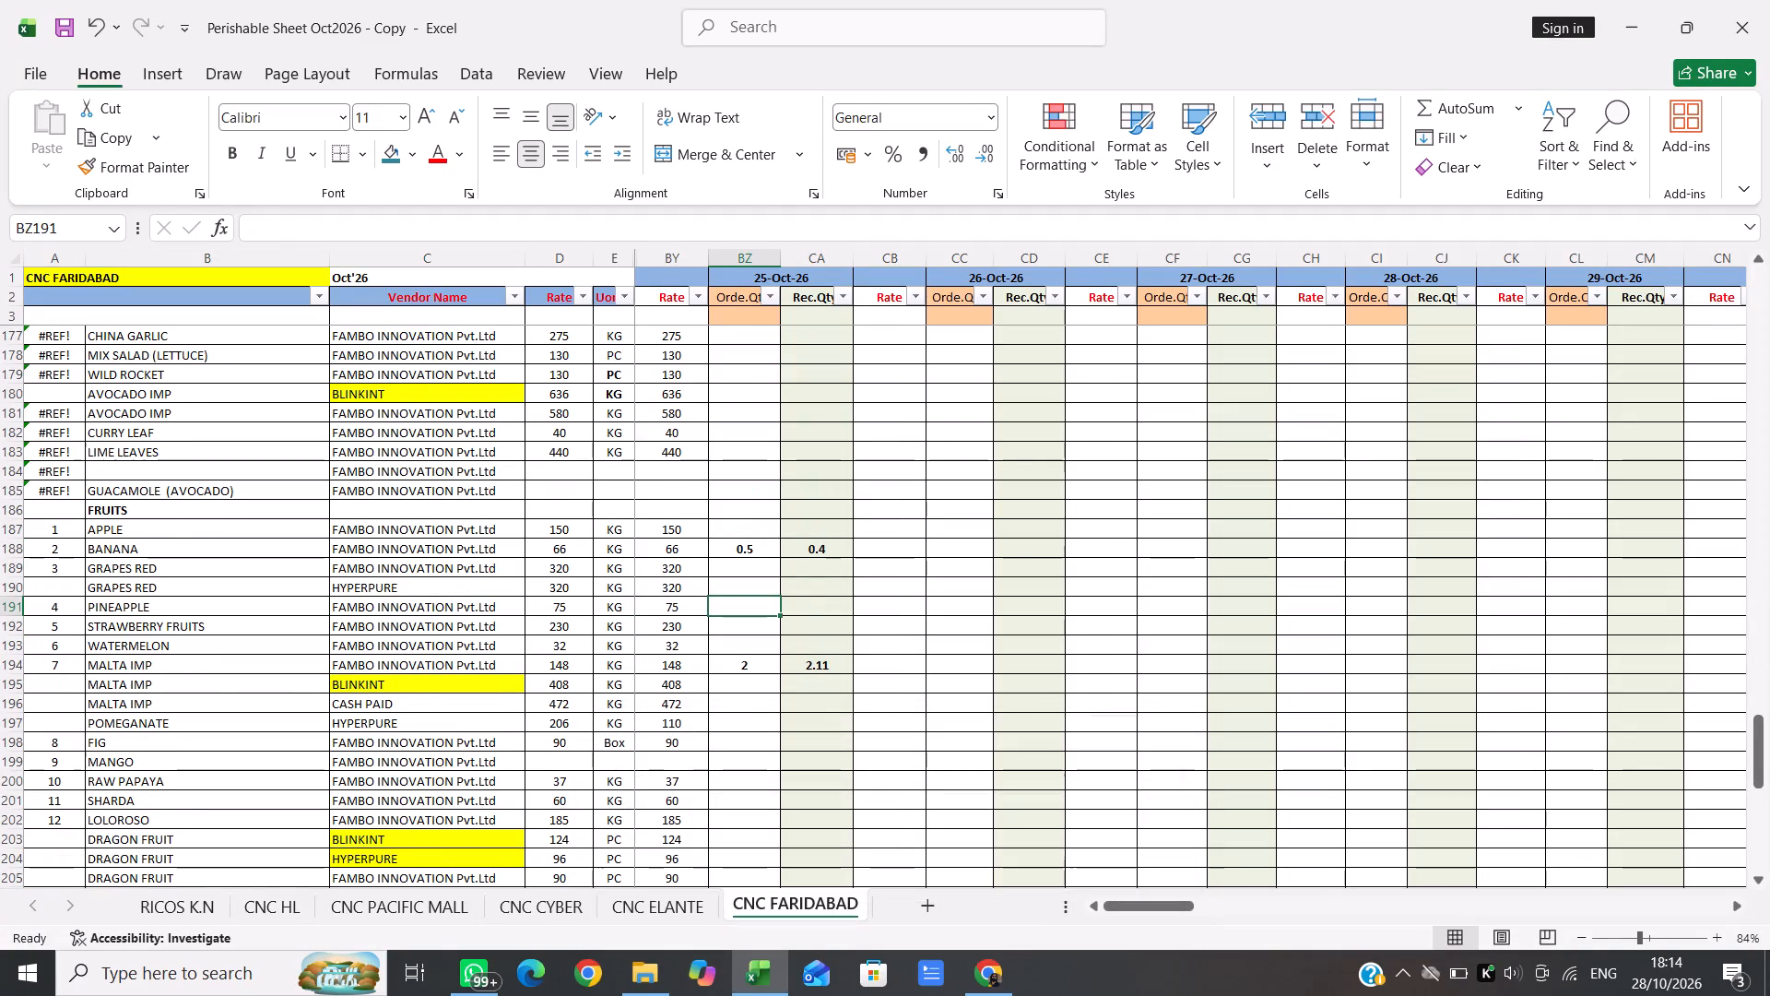
text(2.5)
key(Right)
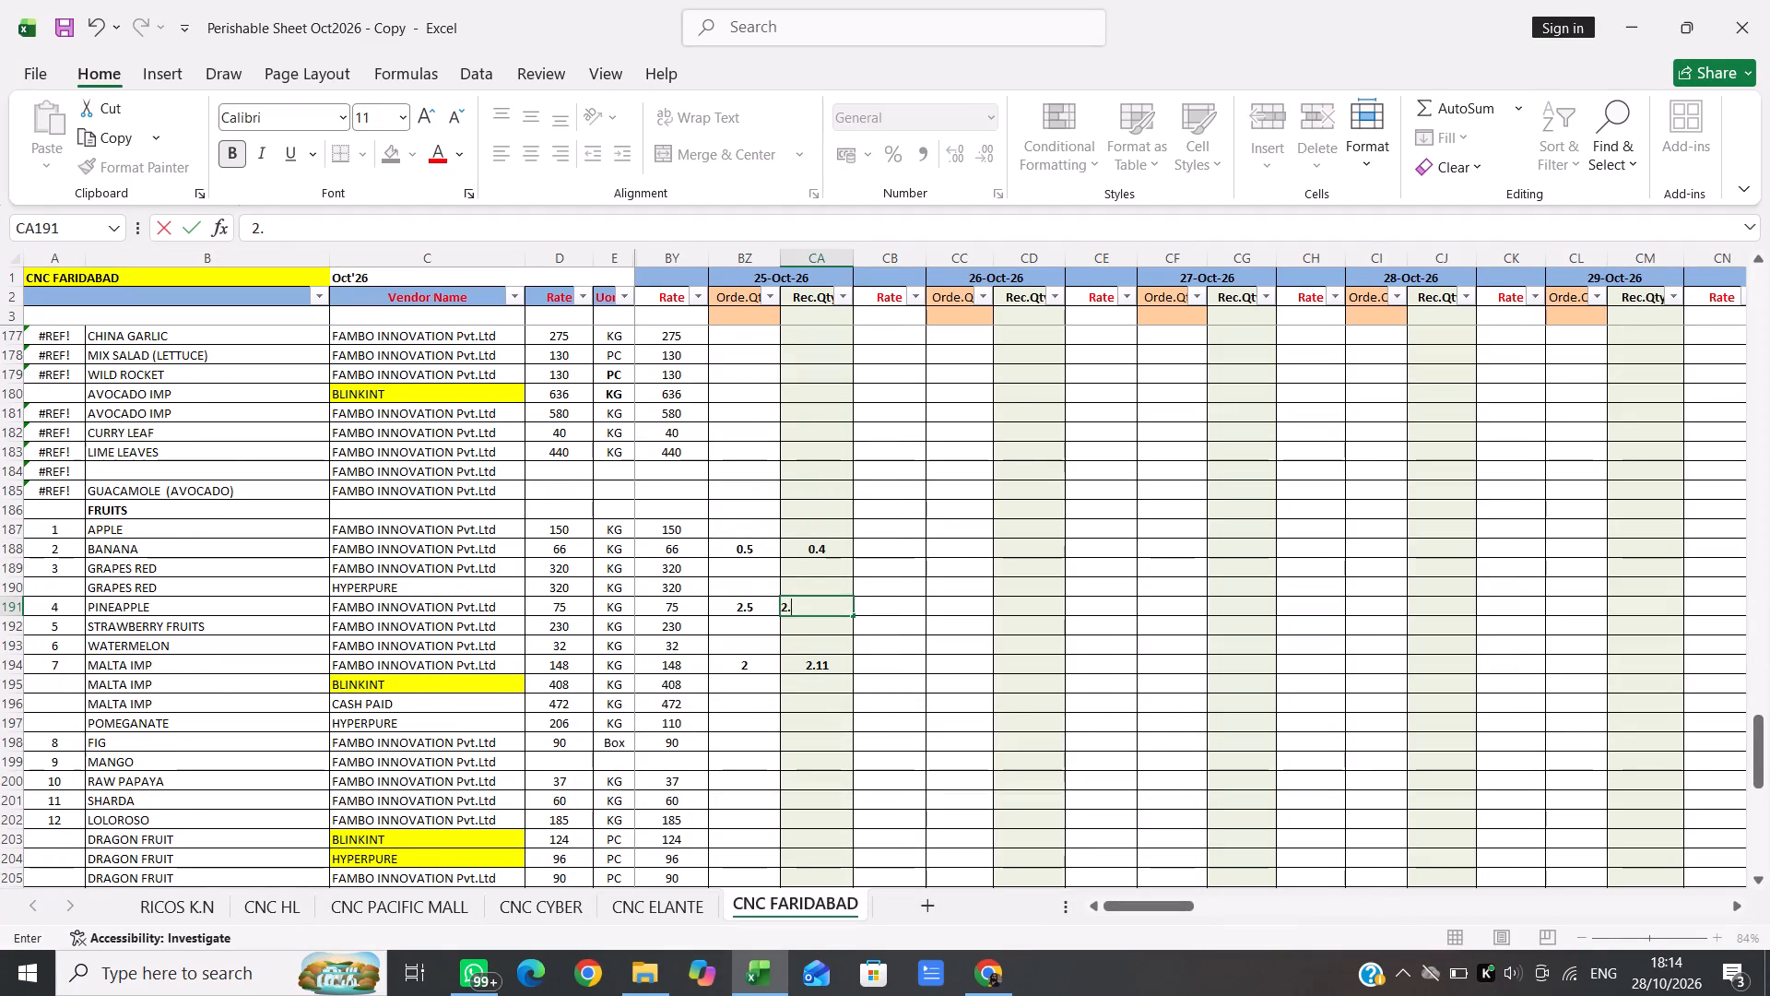
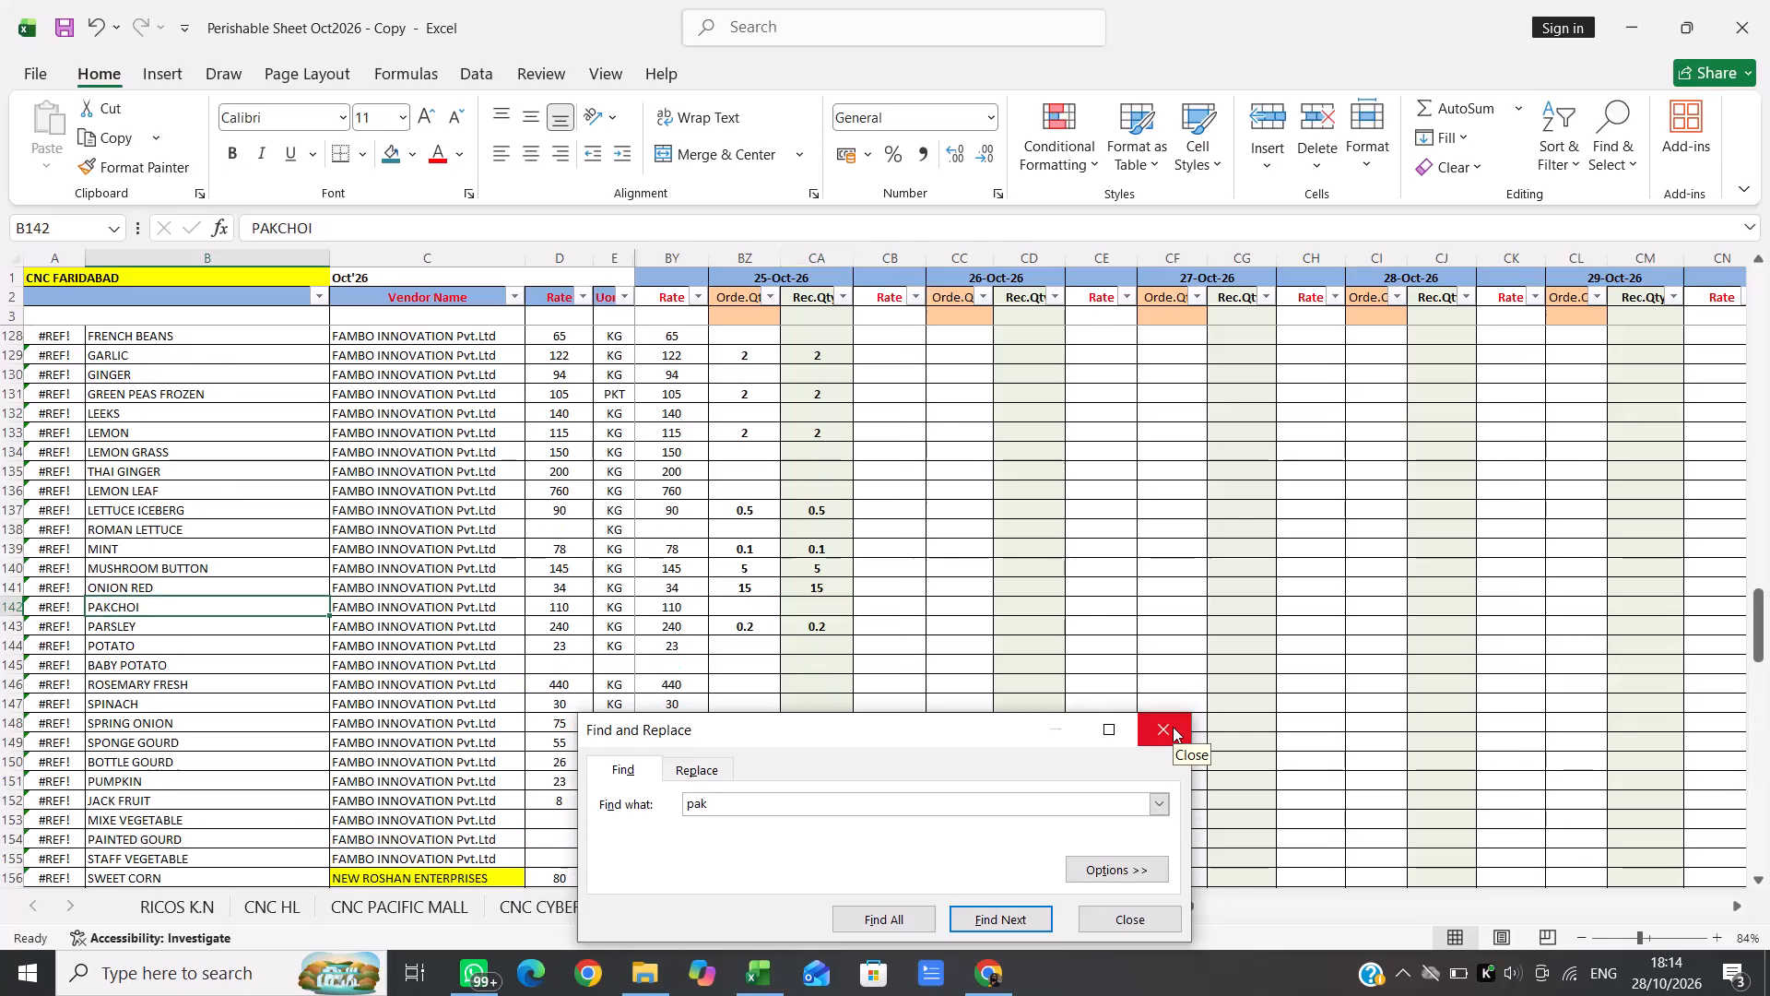
Enter 0.2 as the 25-Oct-26 order quantity in the FAMBO INNOVATION PAKCHOI row.
click(1173, 727)
key(Right)
key(Right)
key(Right)
key(Right)
key(Right)
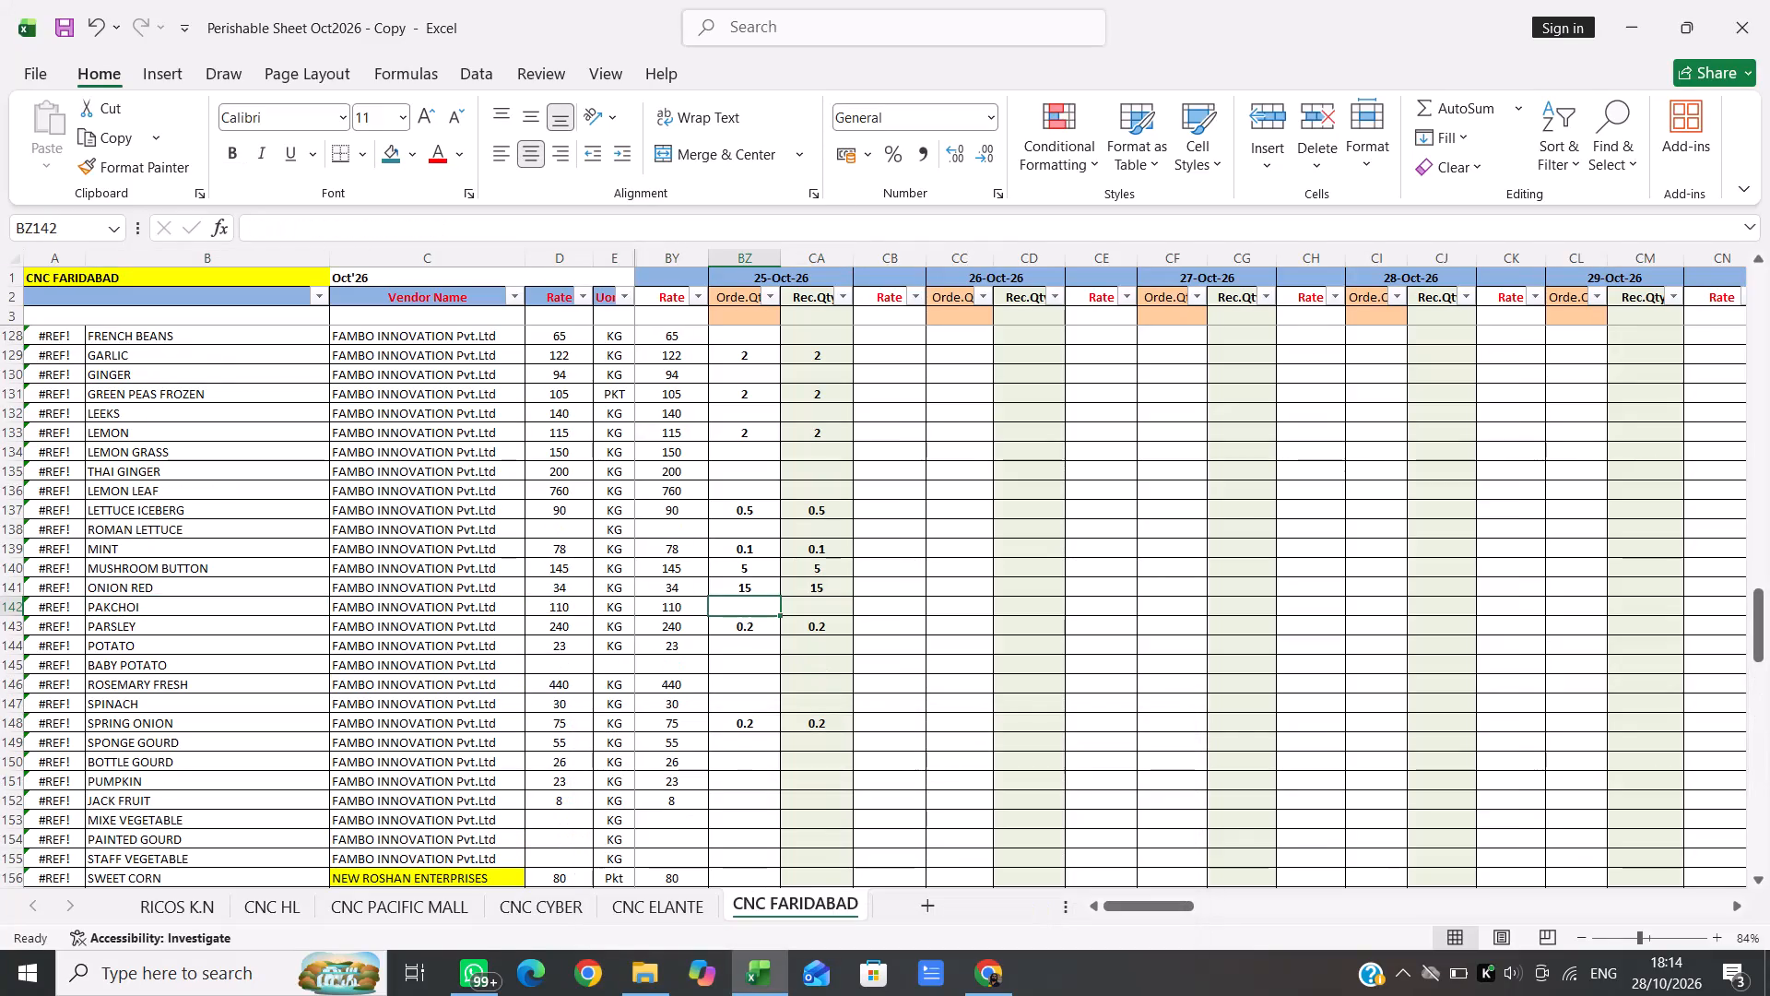
text(0.2)
key(Right)
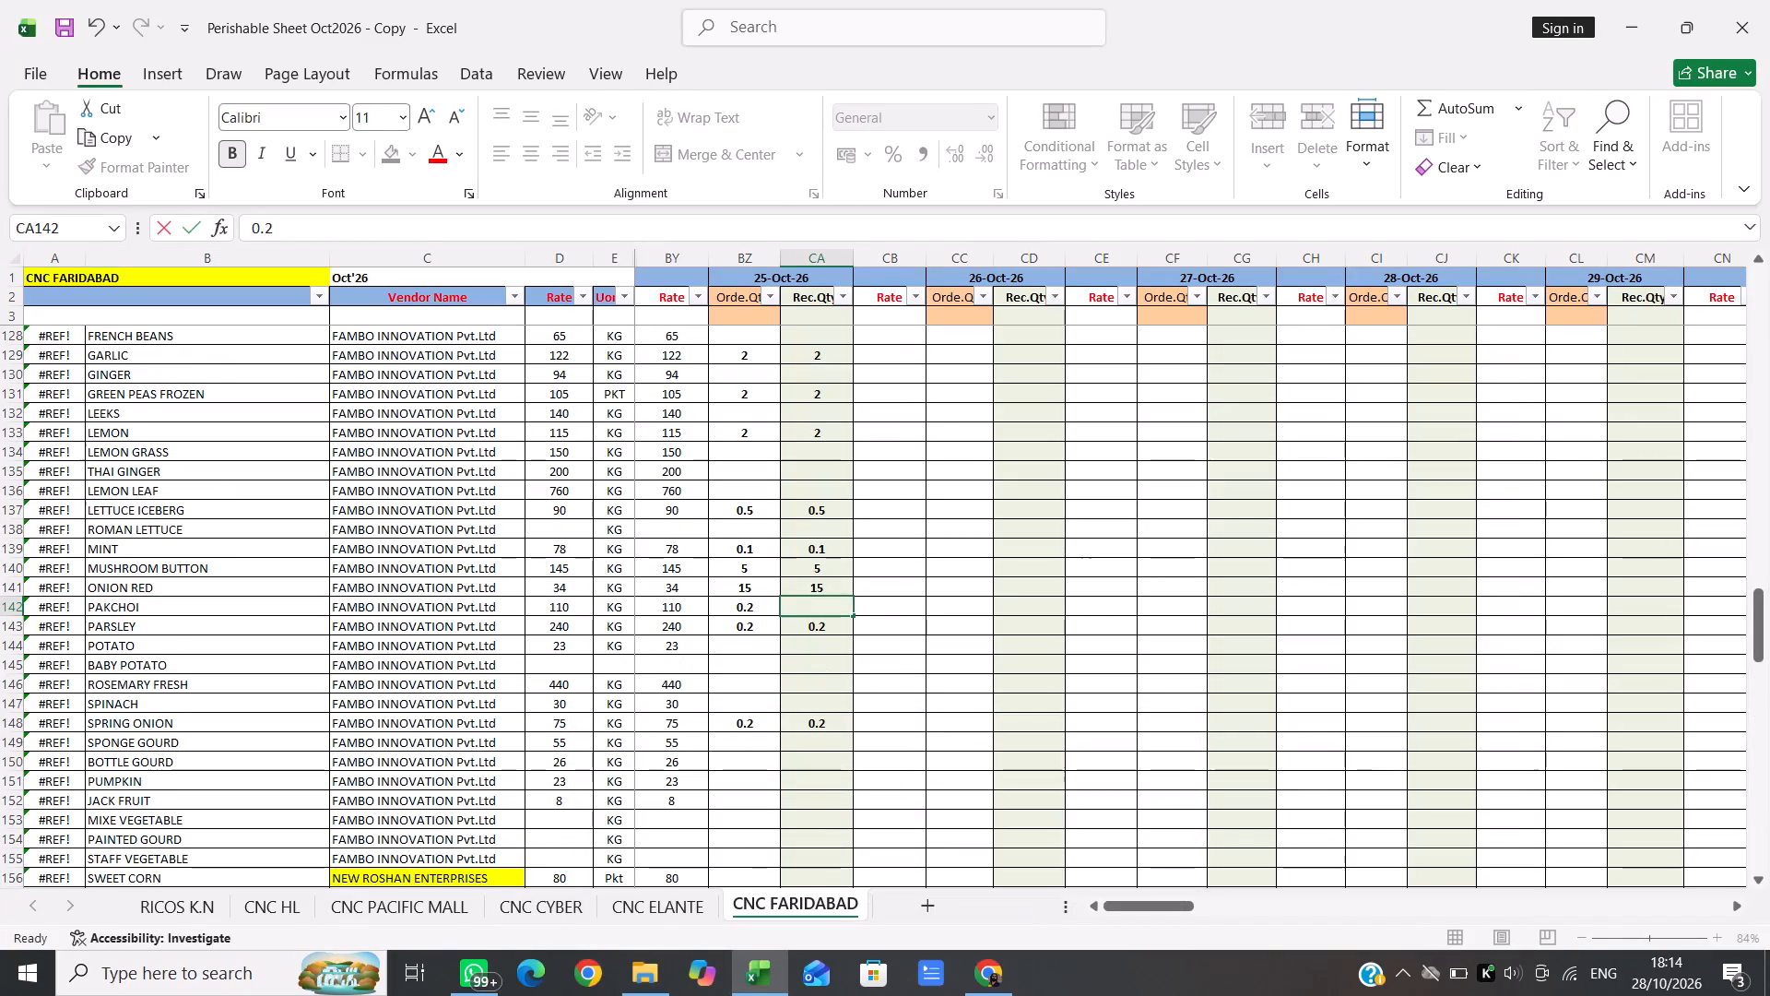
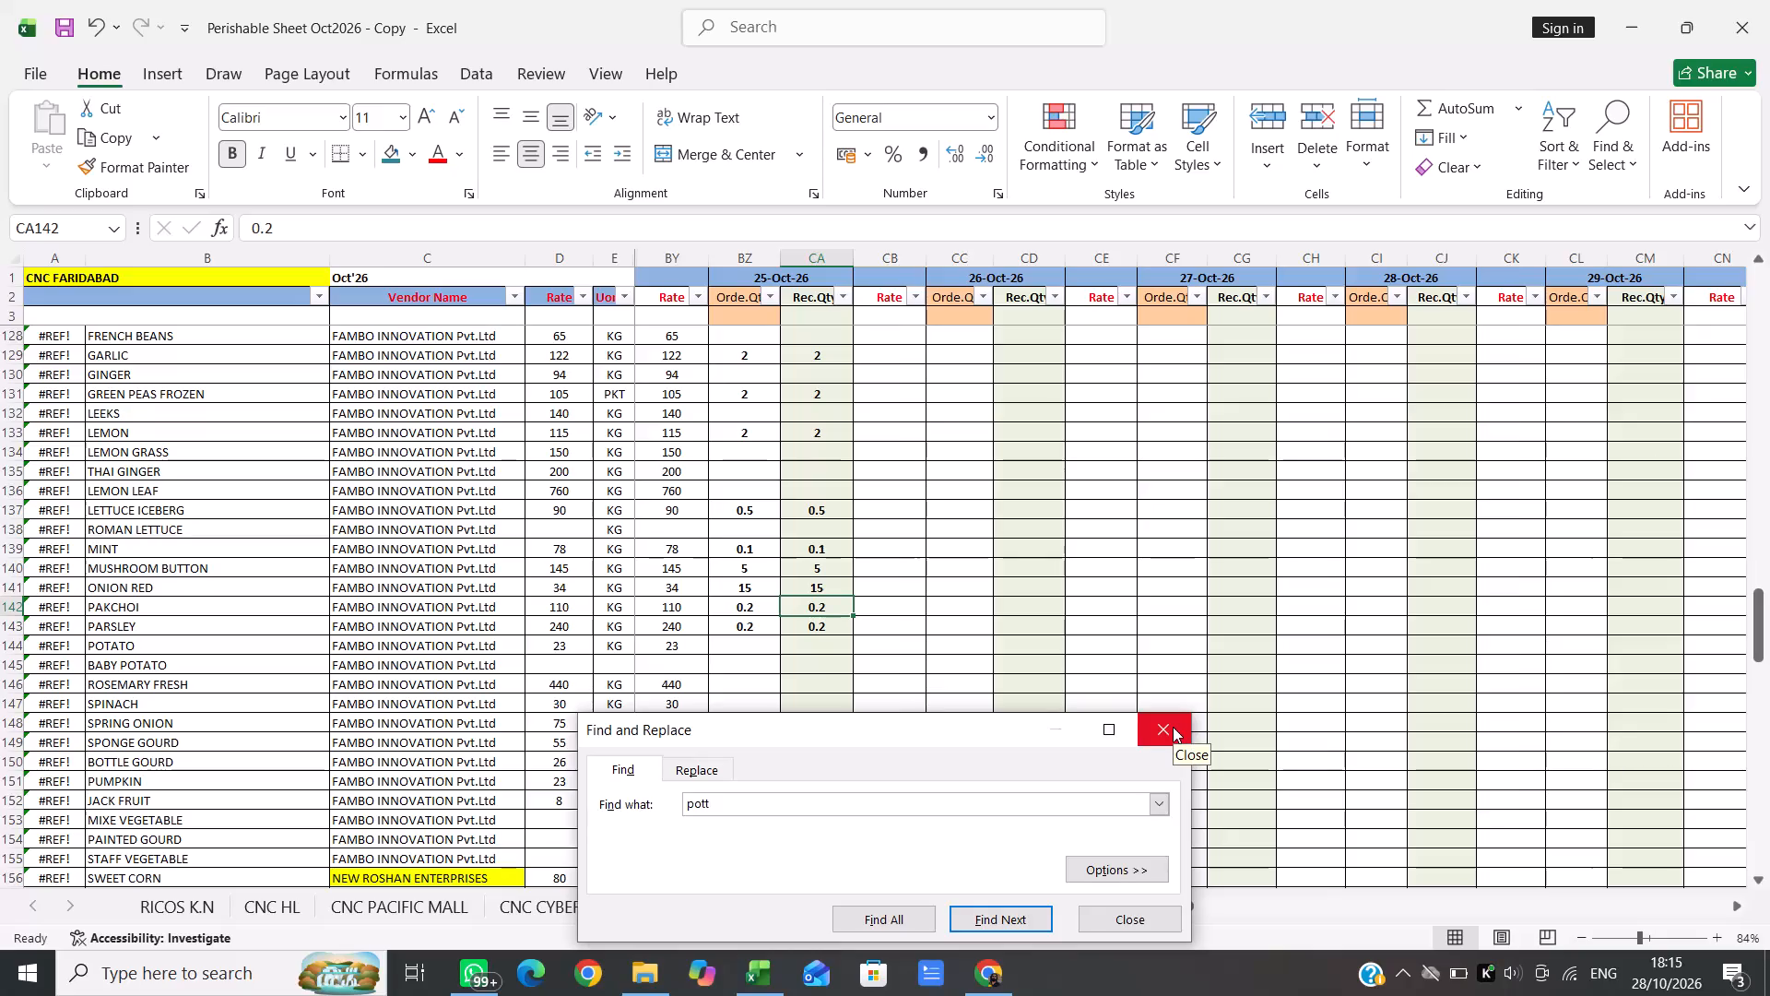
Search the sheet for "pota" and go to the 25-Oct-26 order quantity cell in the FAMBO INNOVATION POTATO row.
key(BackSpace)
key(a)
key(Return)
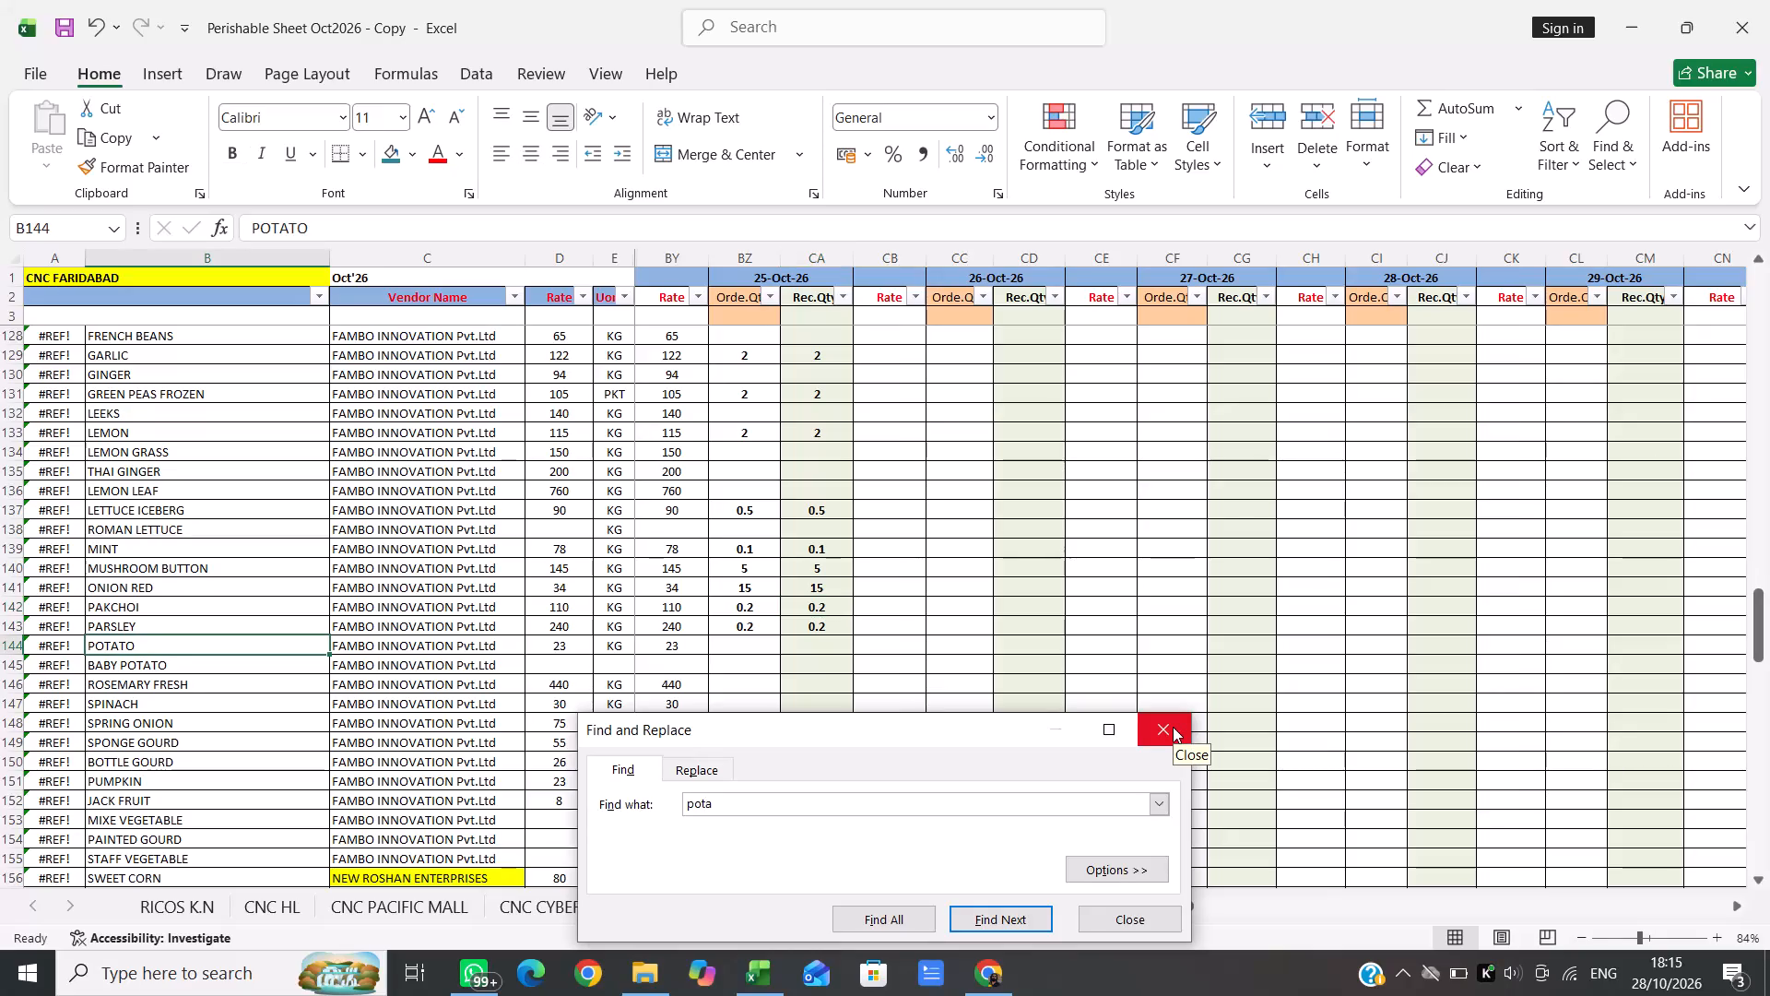
click(1173, 727)
key(Right)
key(Right)
key(Right)
key(Right)
key(Right)
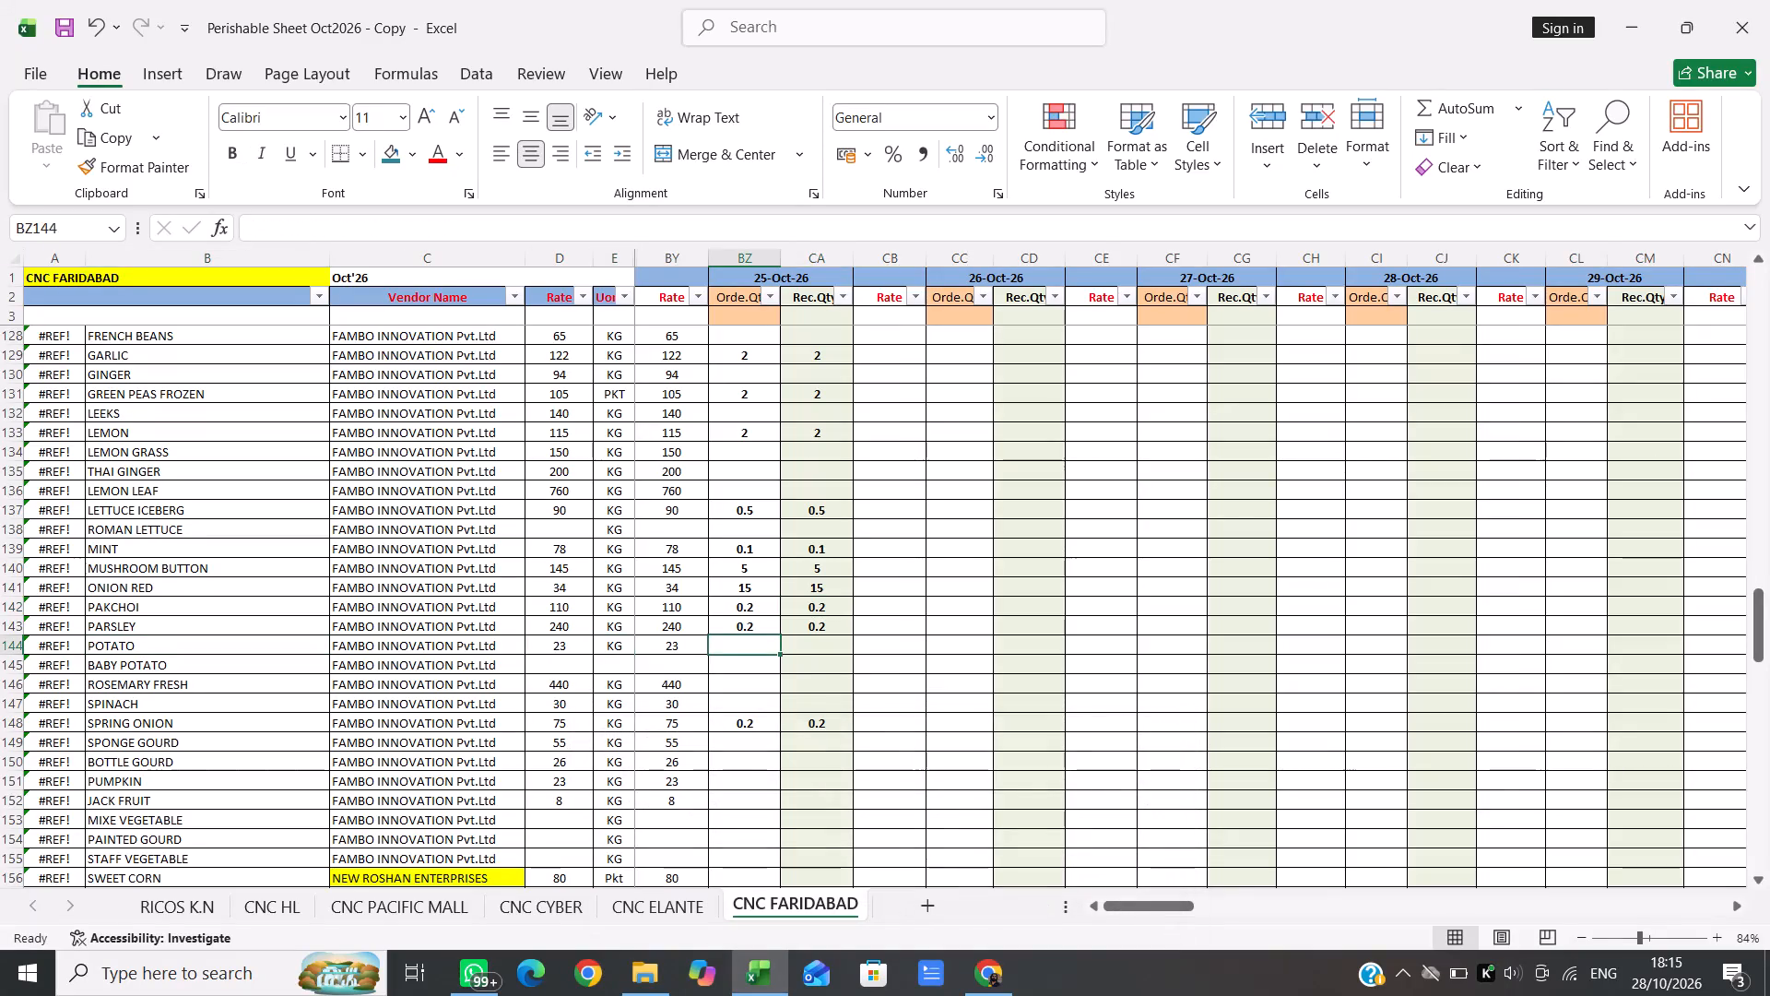
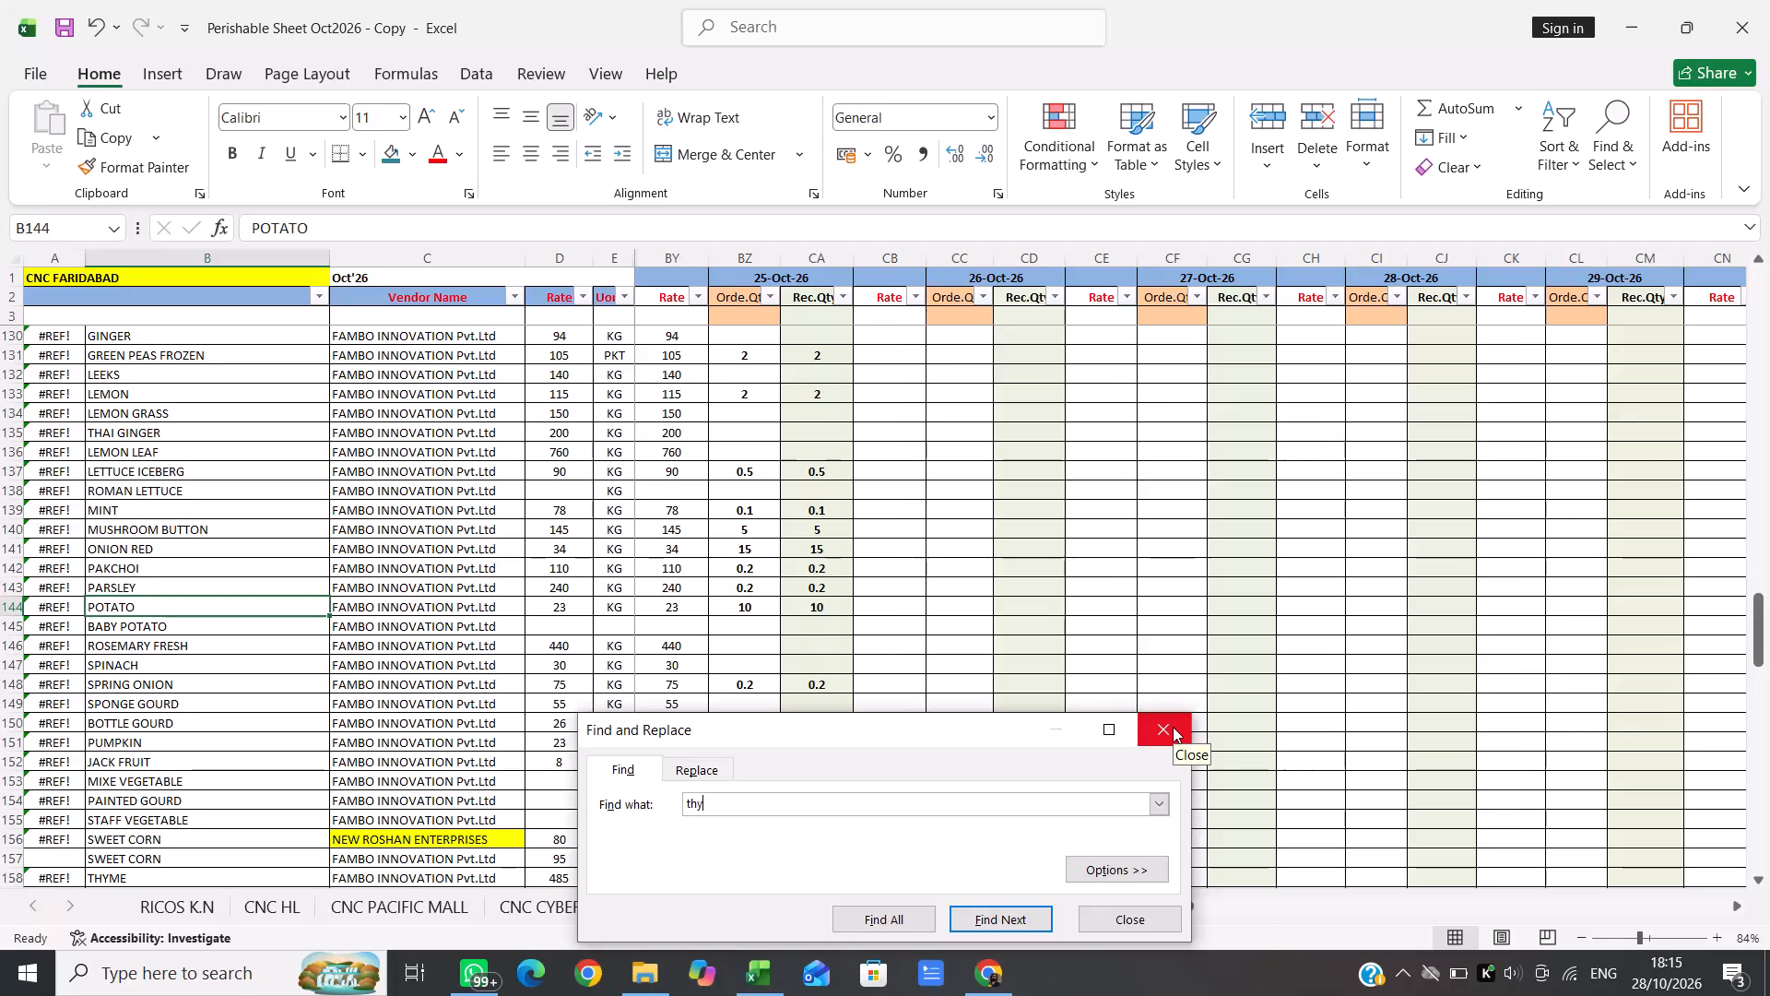
Search the sheet for "thy" and move along the FAMBO INNOVATION THYME row toward its 25-Oct-26 order quantity cell.
click(1173, 727)
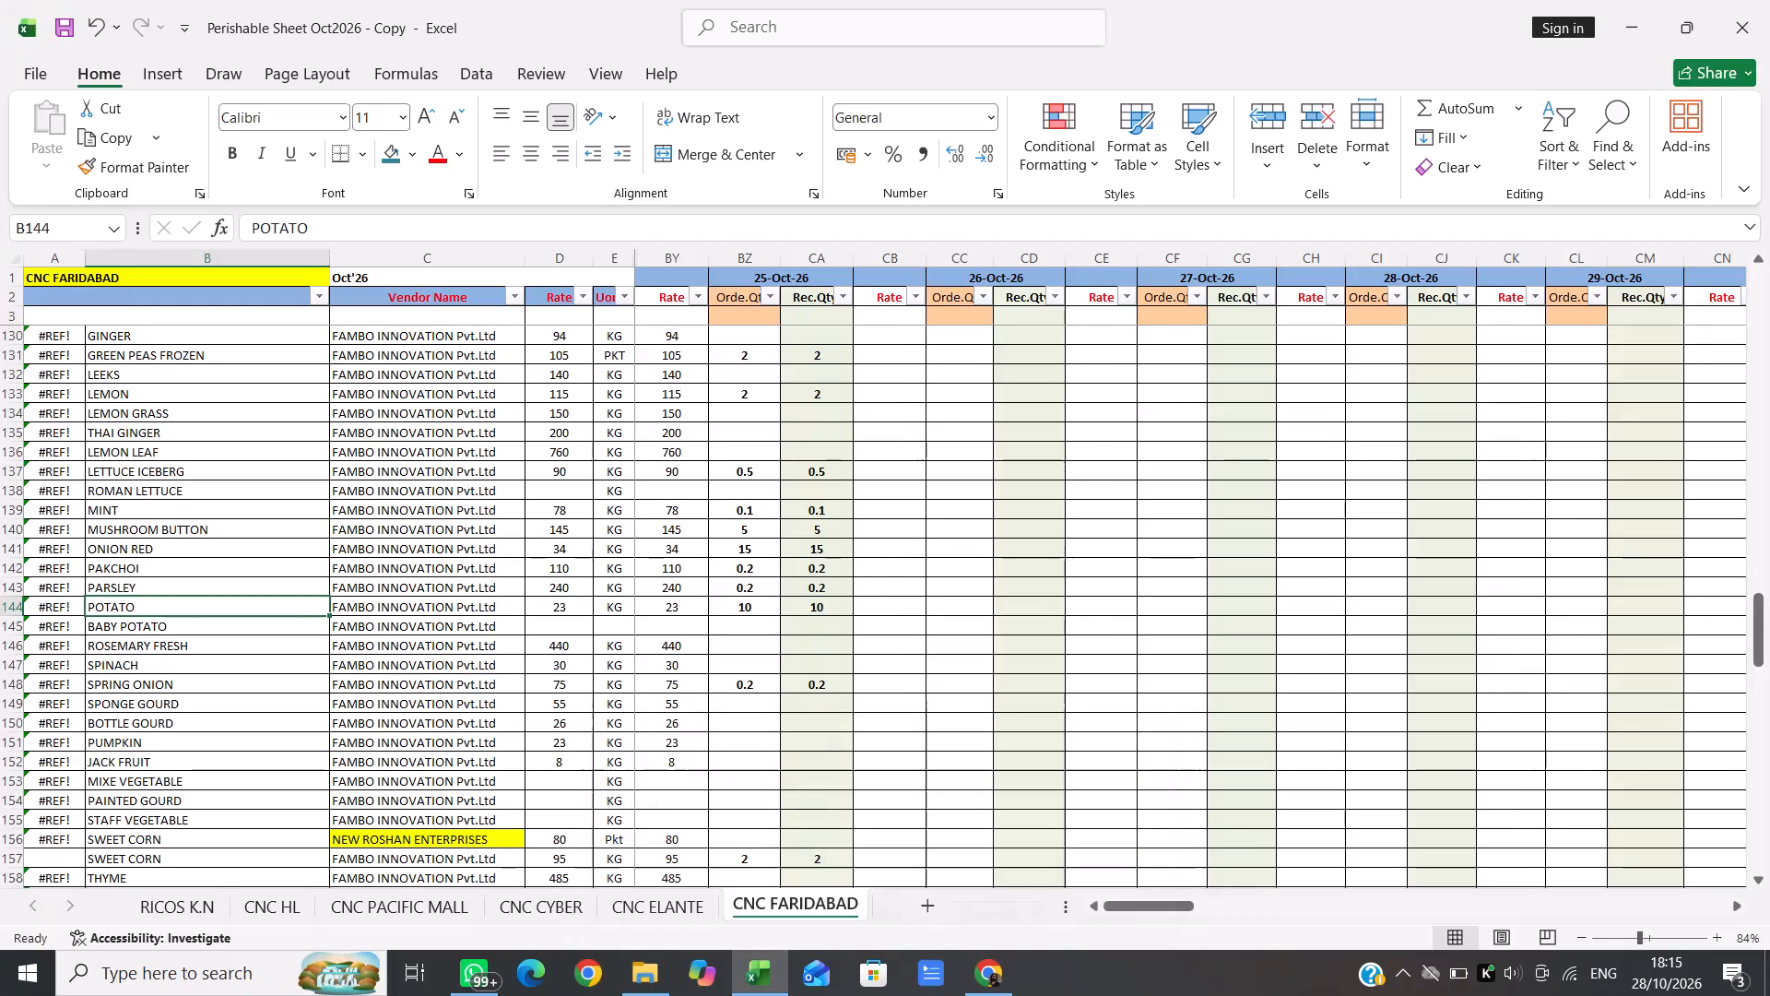
key(ctrl+f)
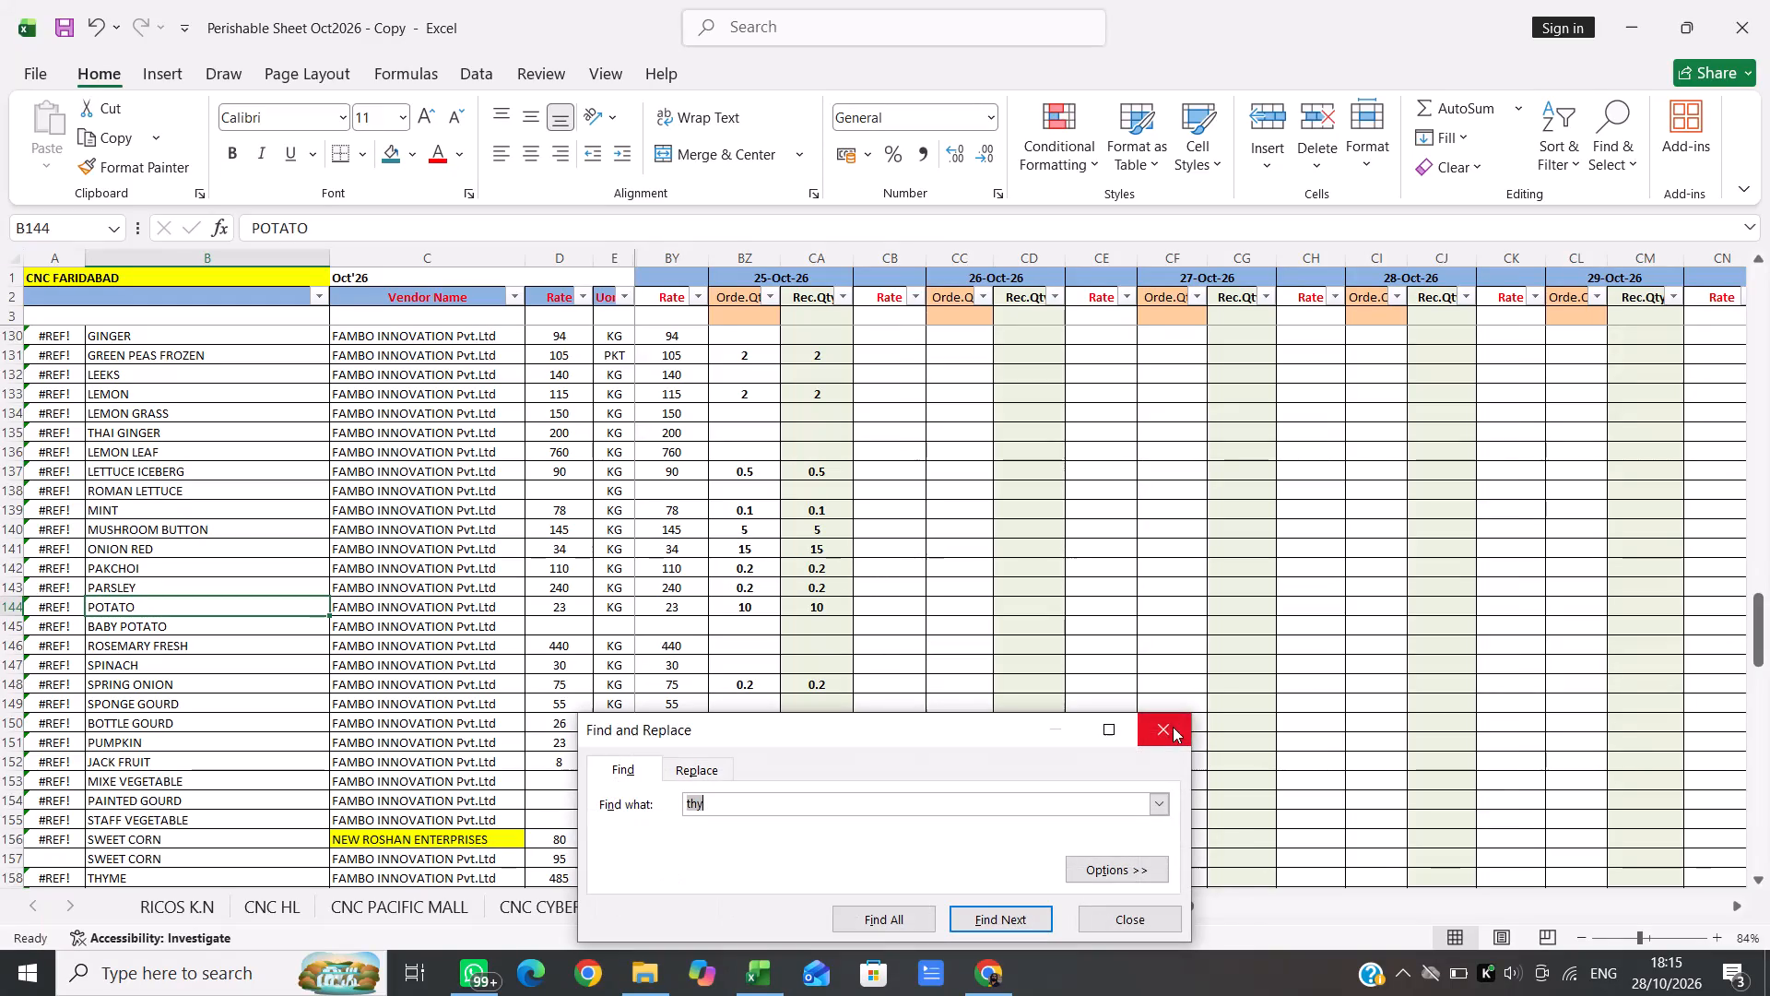
key(Return)
click(1173, 727)
key(Right)
key(Right)
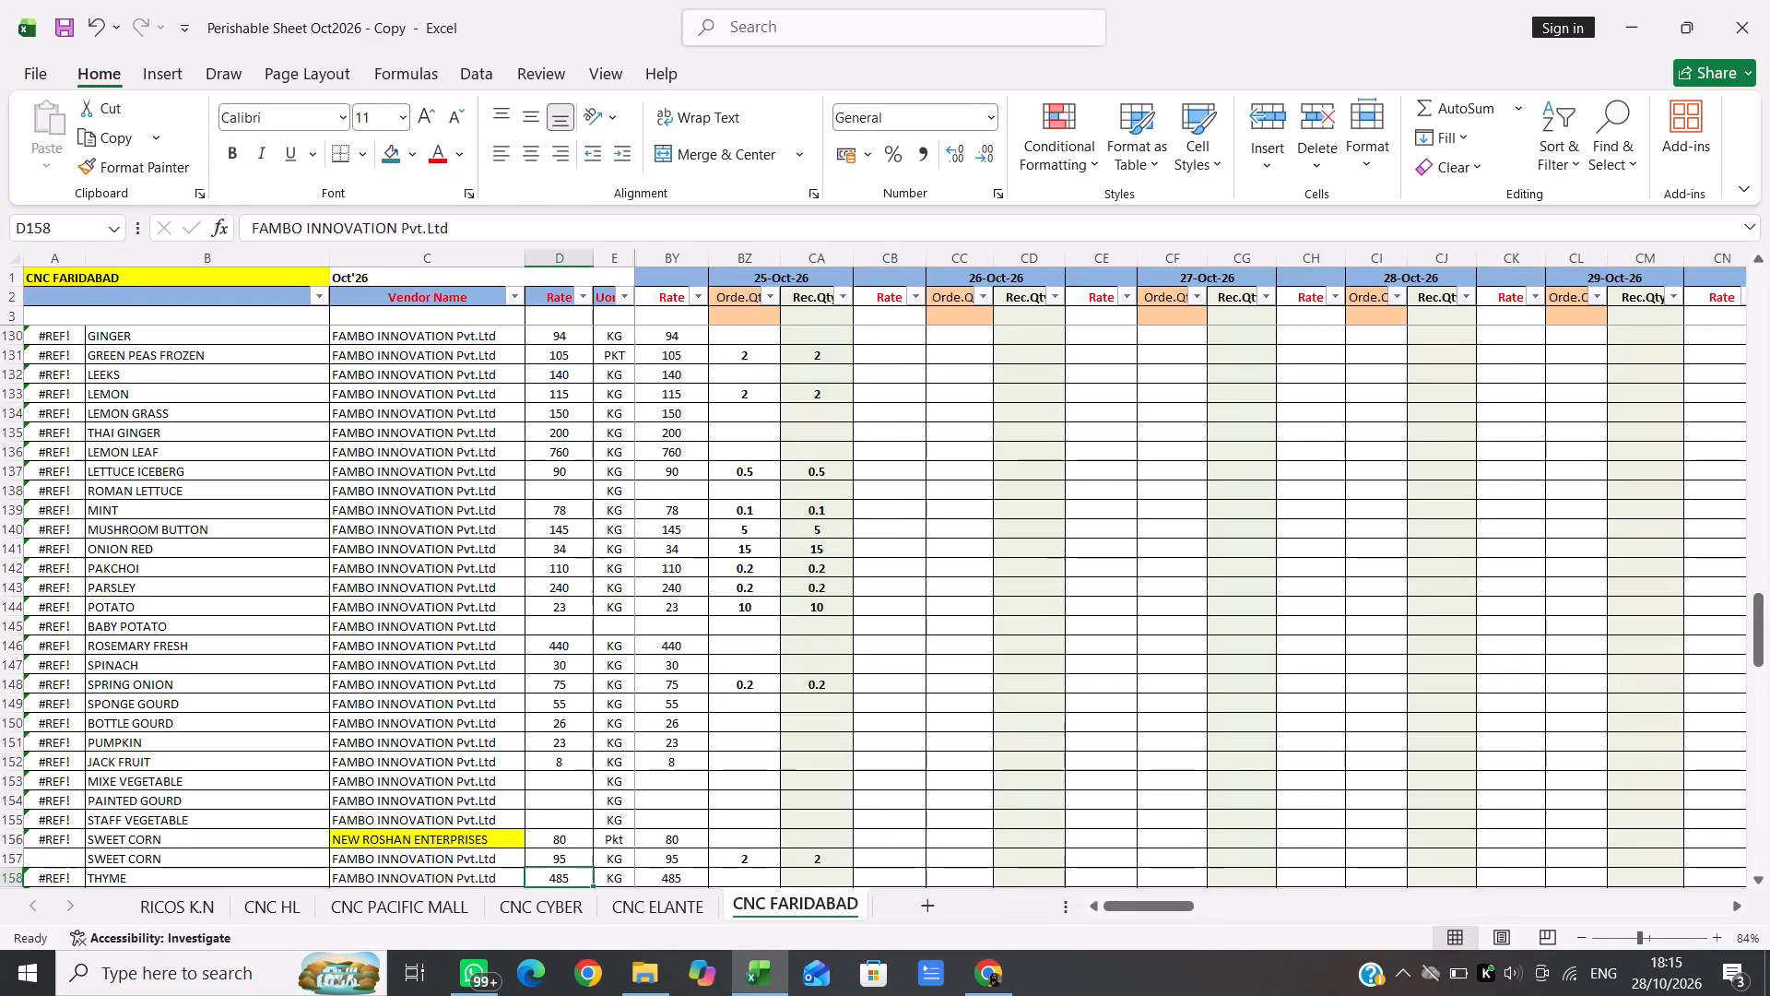
key(Right)
key(Right)
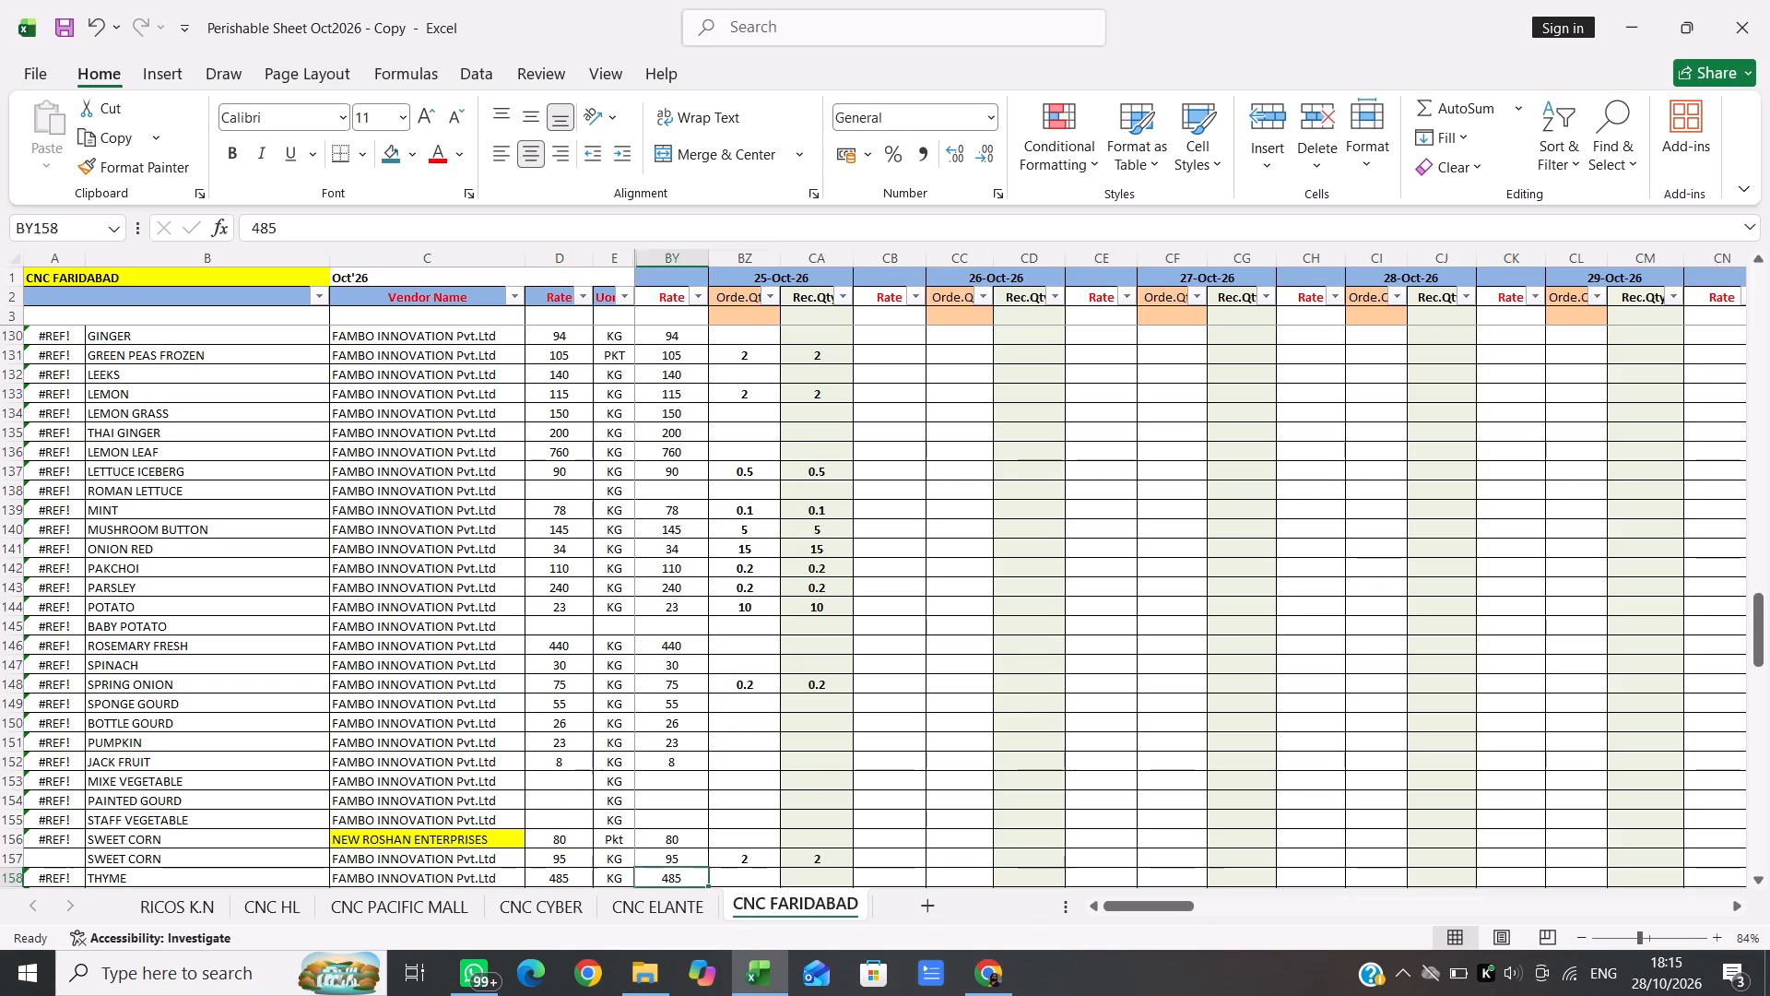
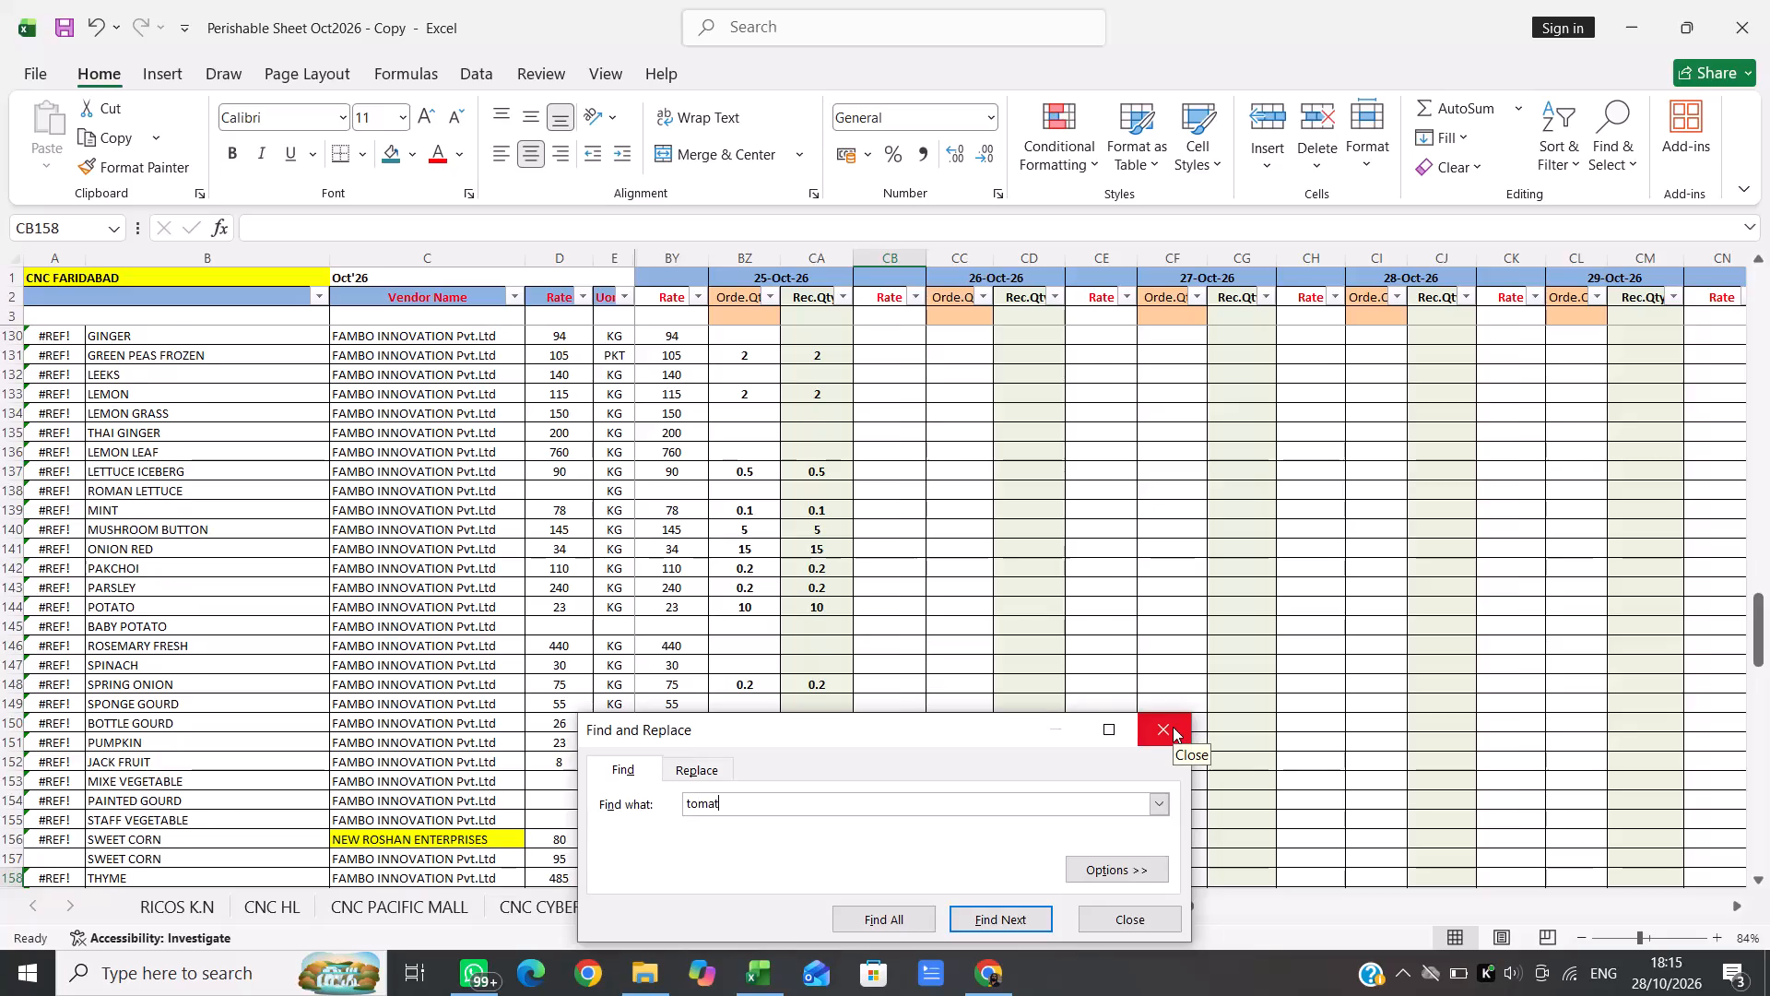
Search the sheet for "tomat" and move along the FAMBO INNOVATION TOMATO row toward its 25-Oct-26 order quantity cell.
key(Return)
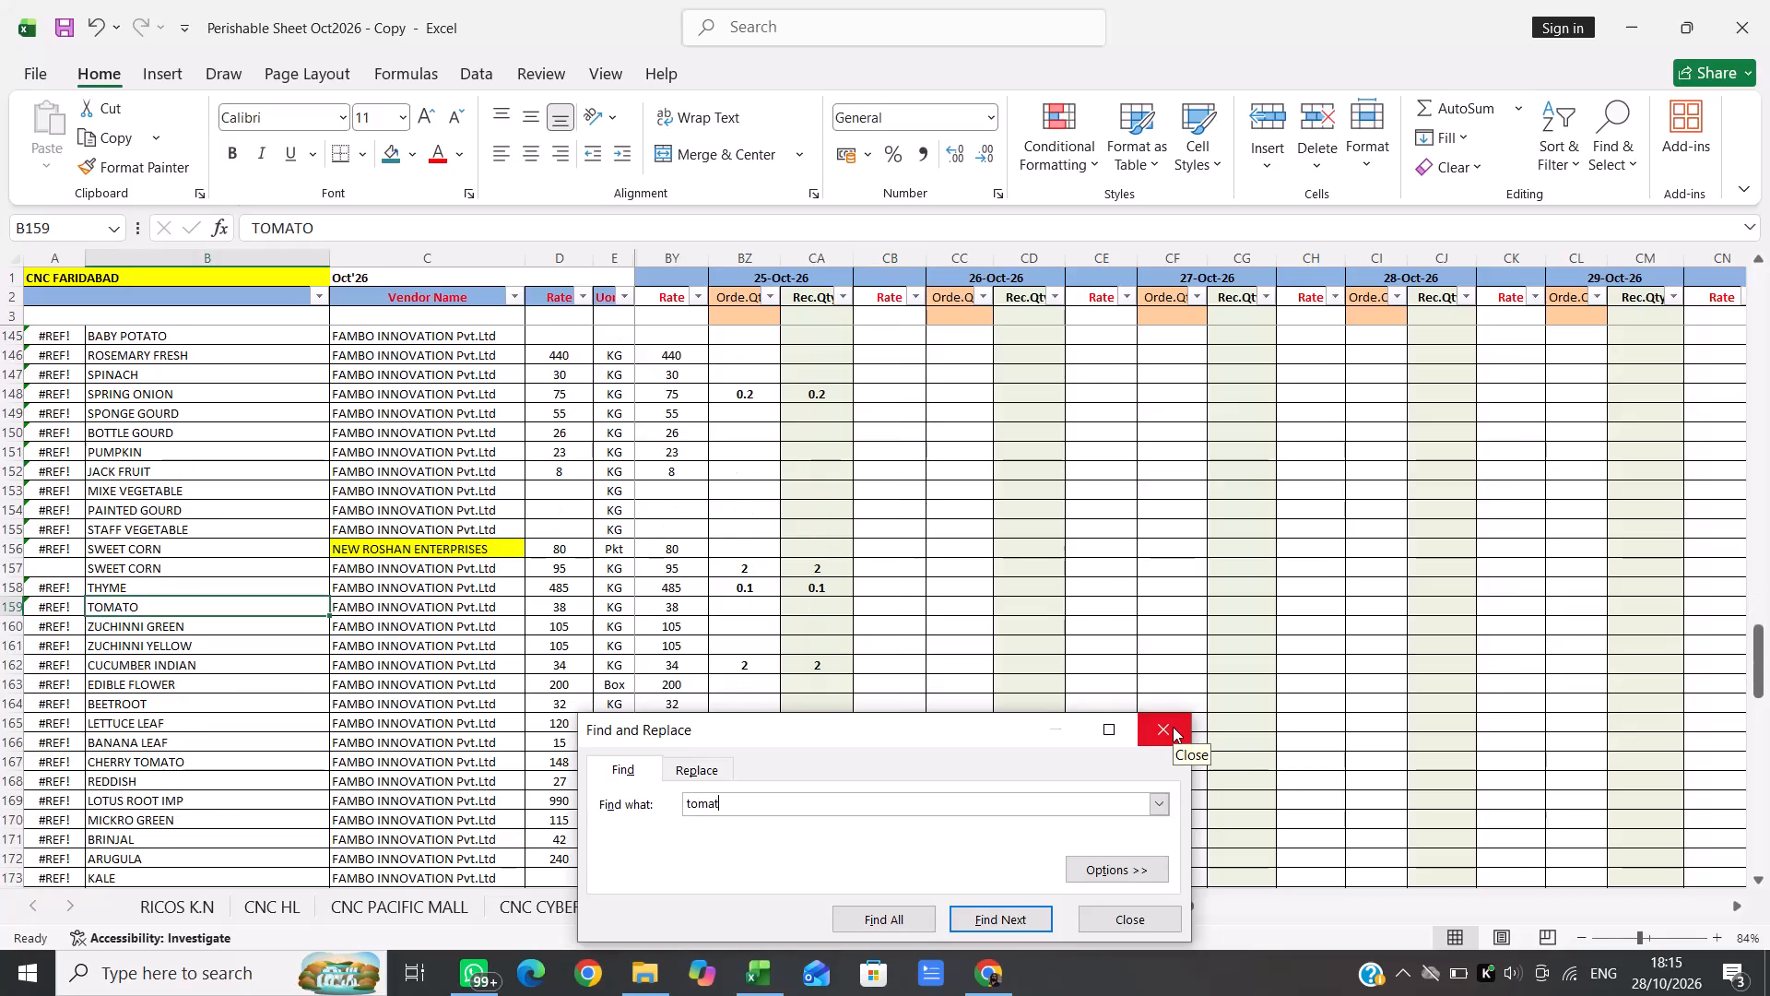
click(1173, 727)
key(Right)
key(Right)
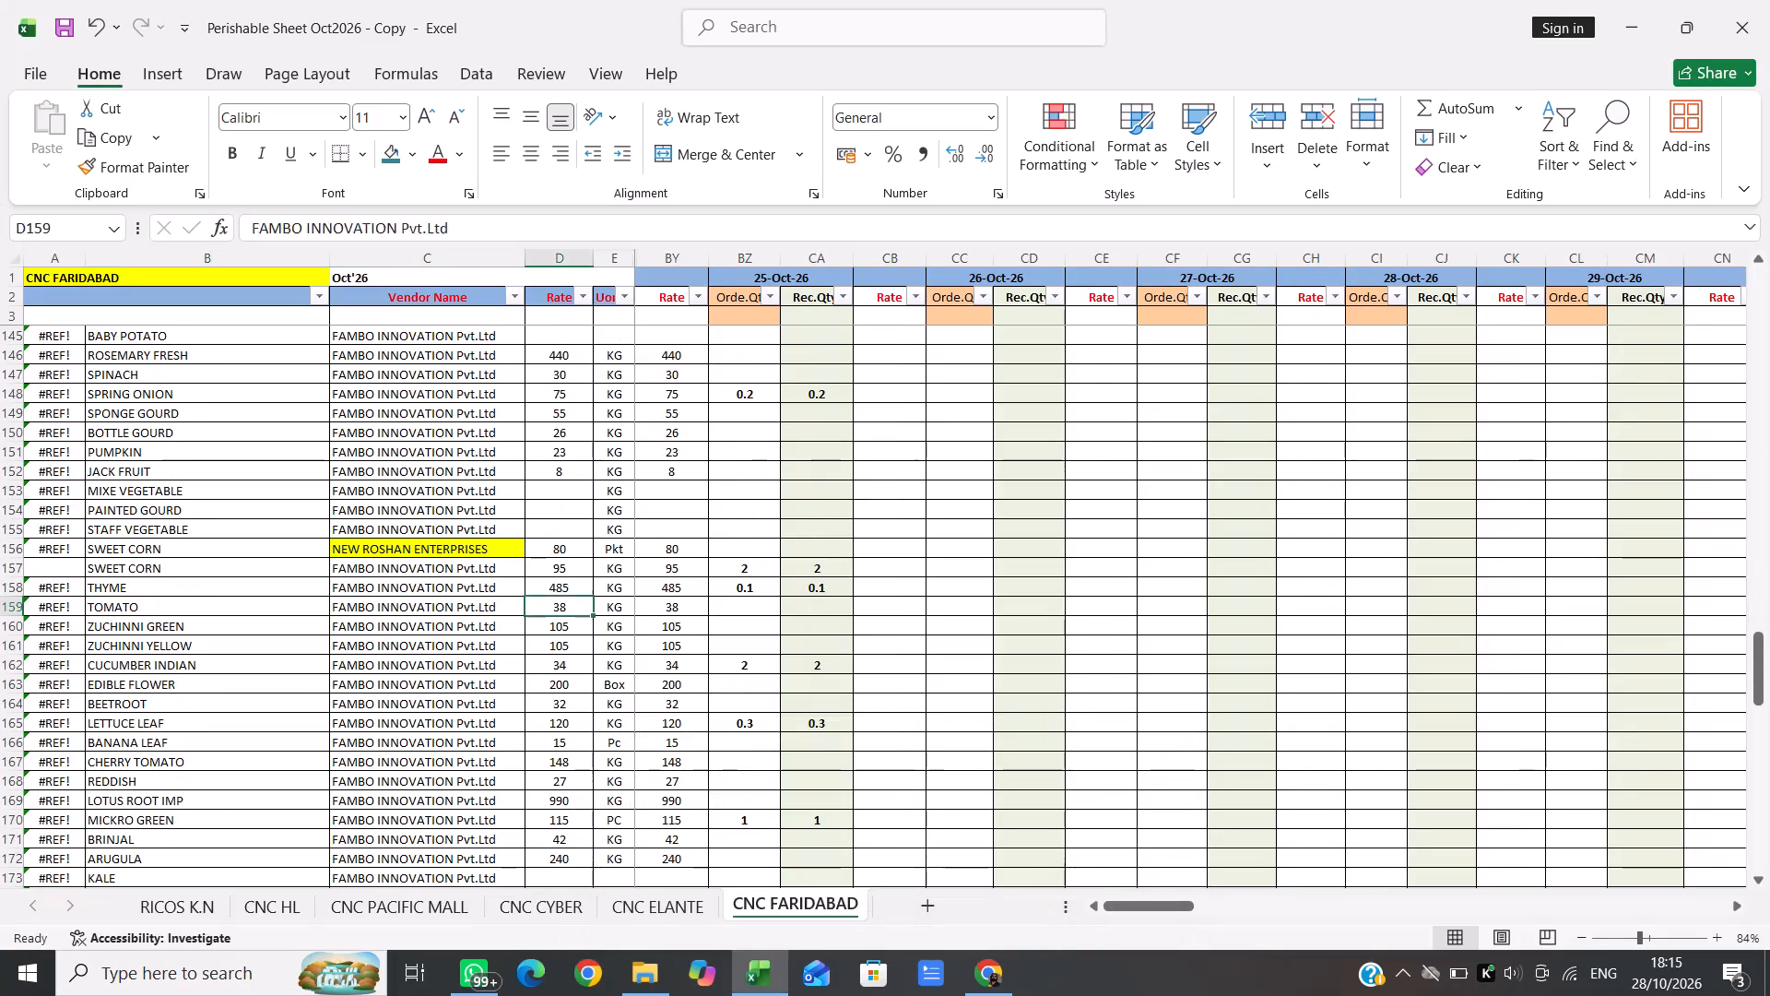
key(Right)
key(Right)
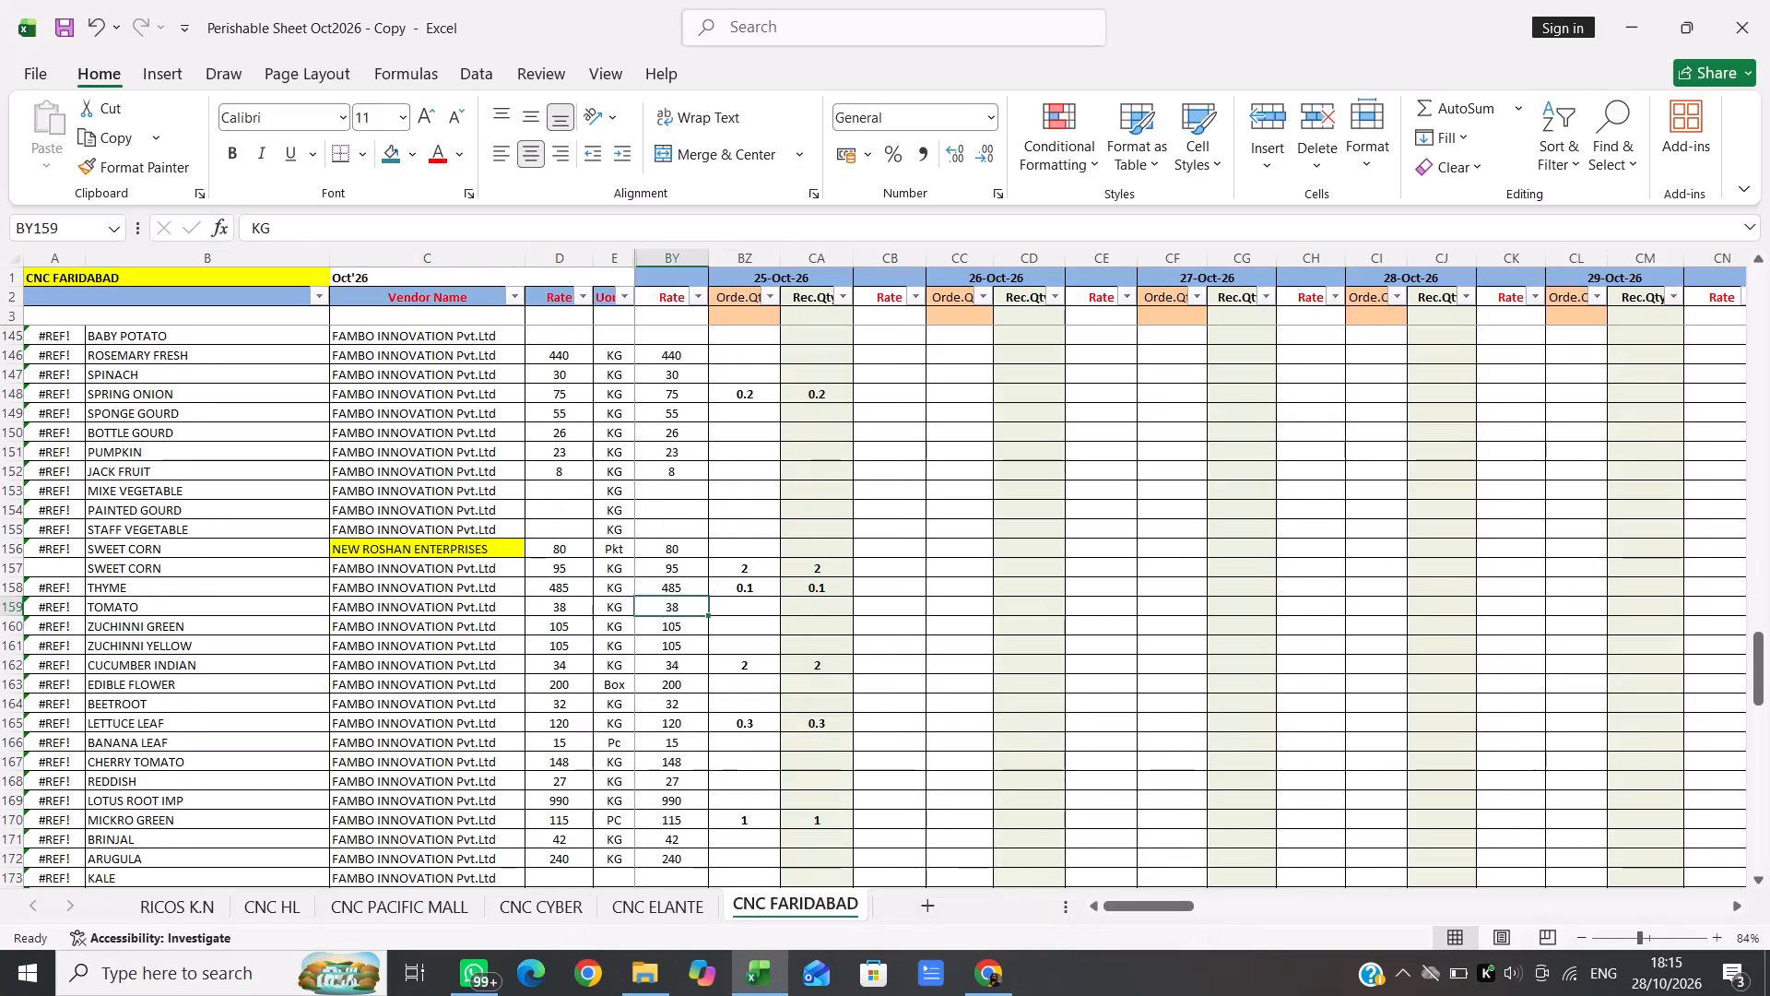
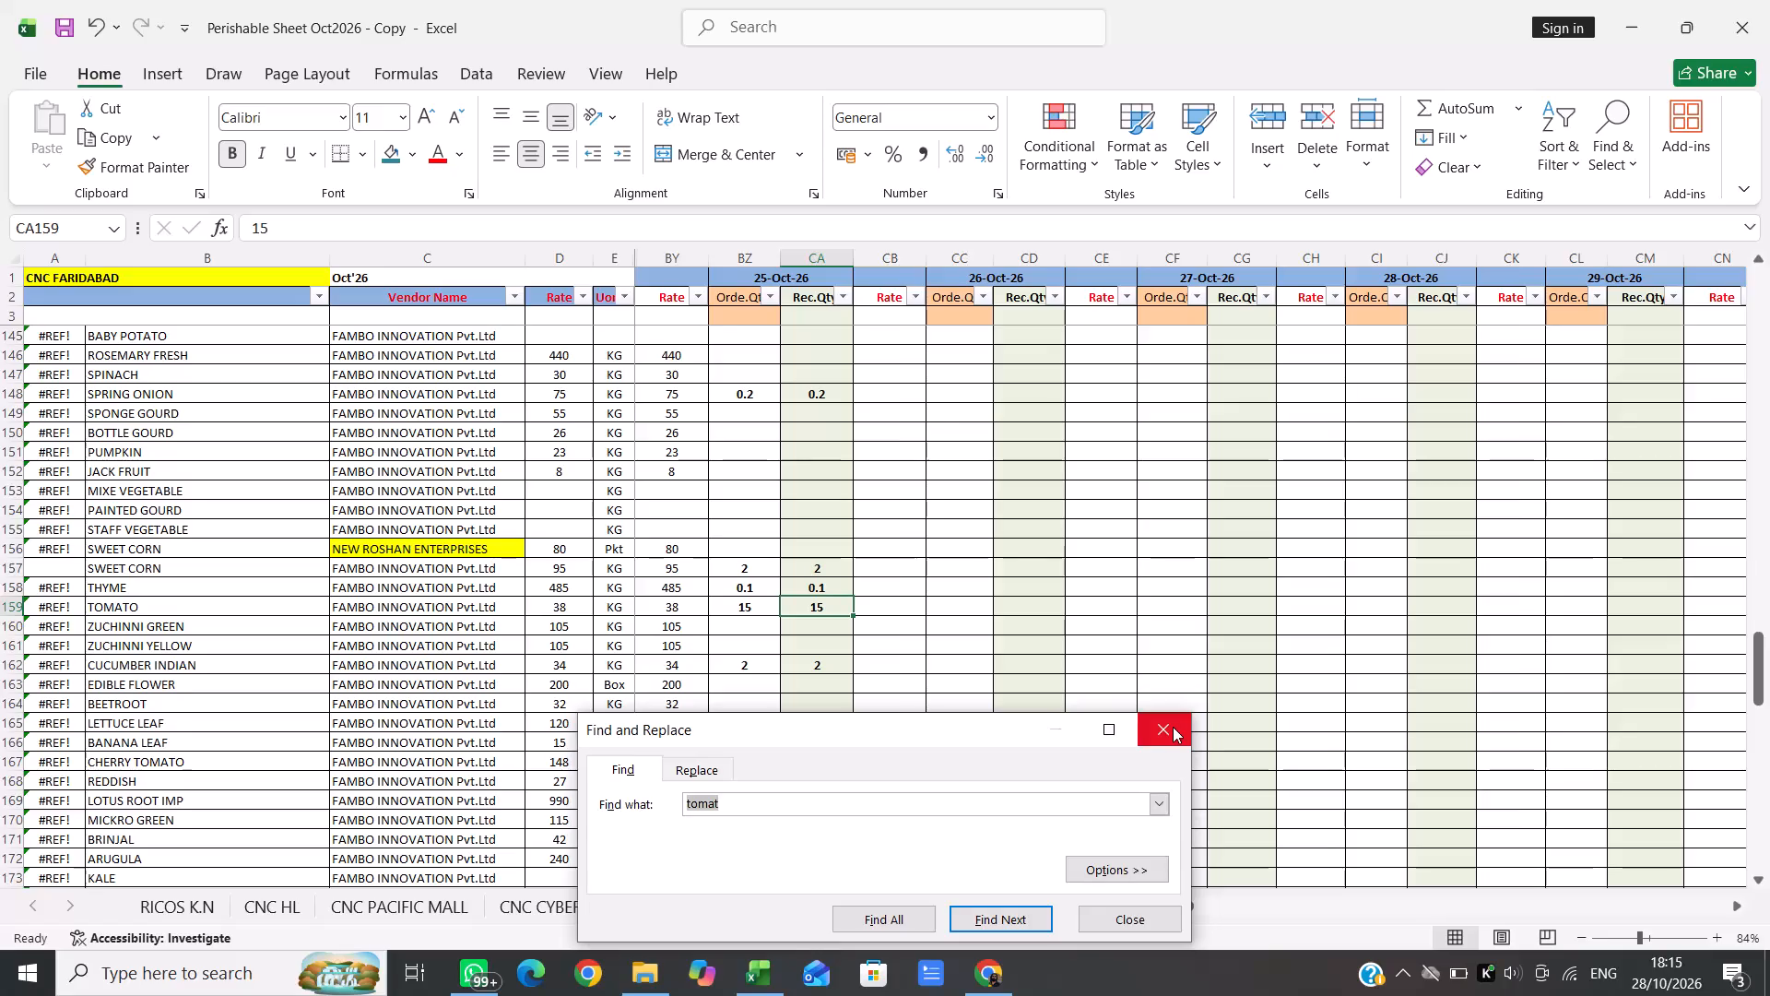
Search the sheet for "pota" and move along the FAMBO INNOVATION POTATO row toward its 25-Oct-26 quantity cells.
key(BackSpace)
key(BackSpace)
text(pota)
key(Return)
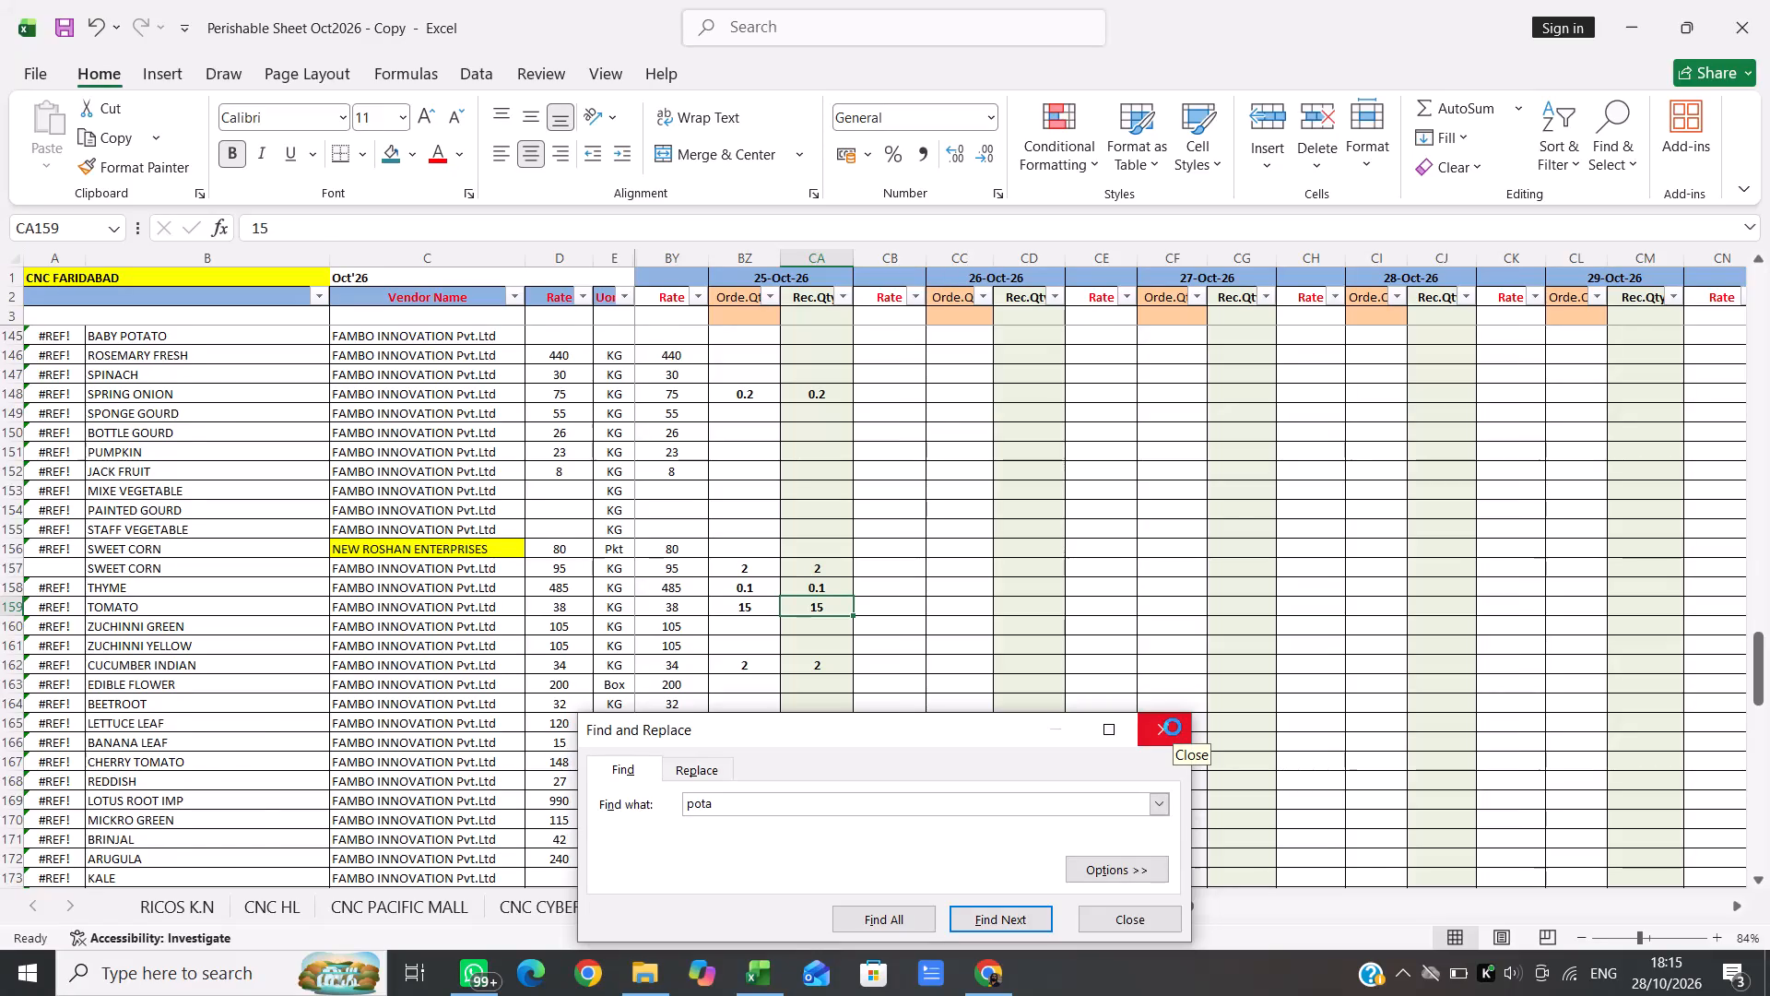
key(Return)
key(Return)
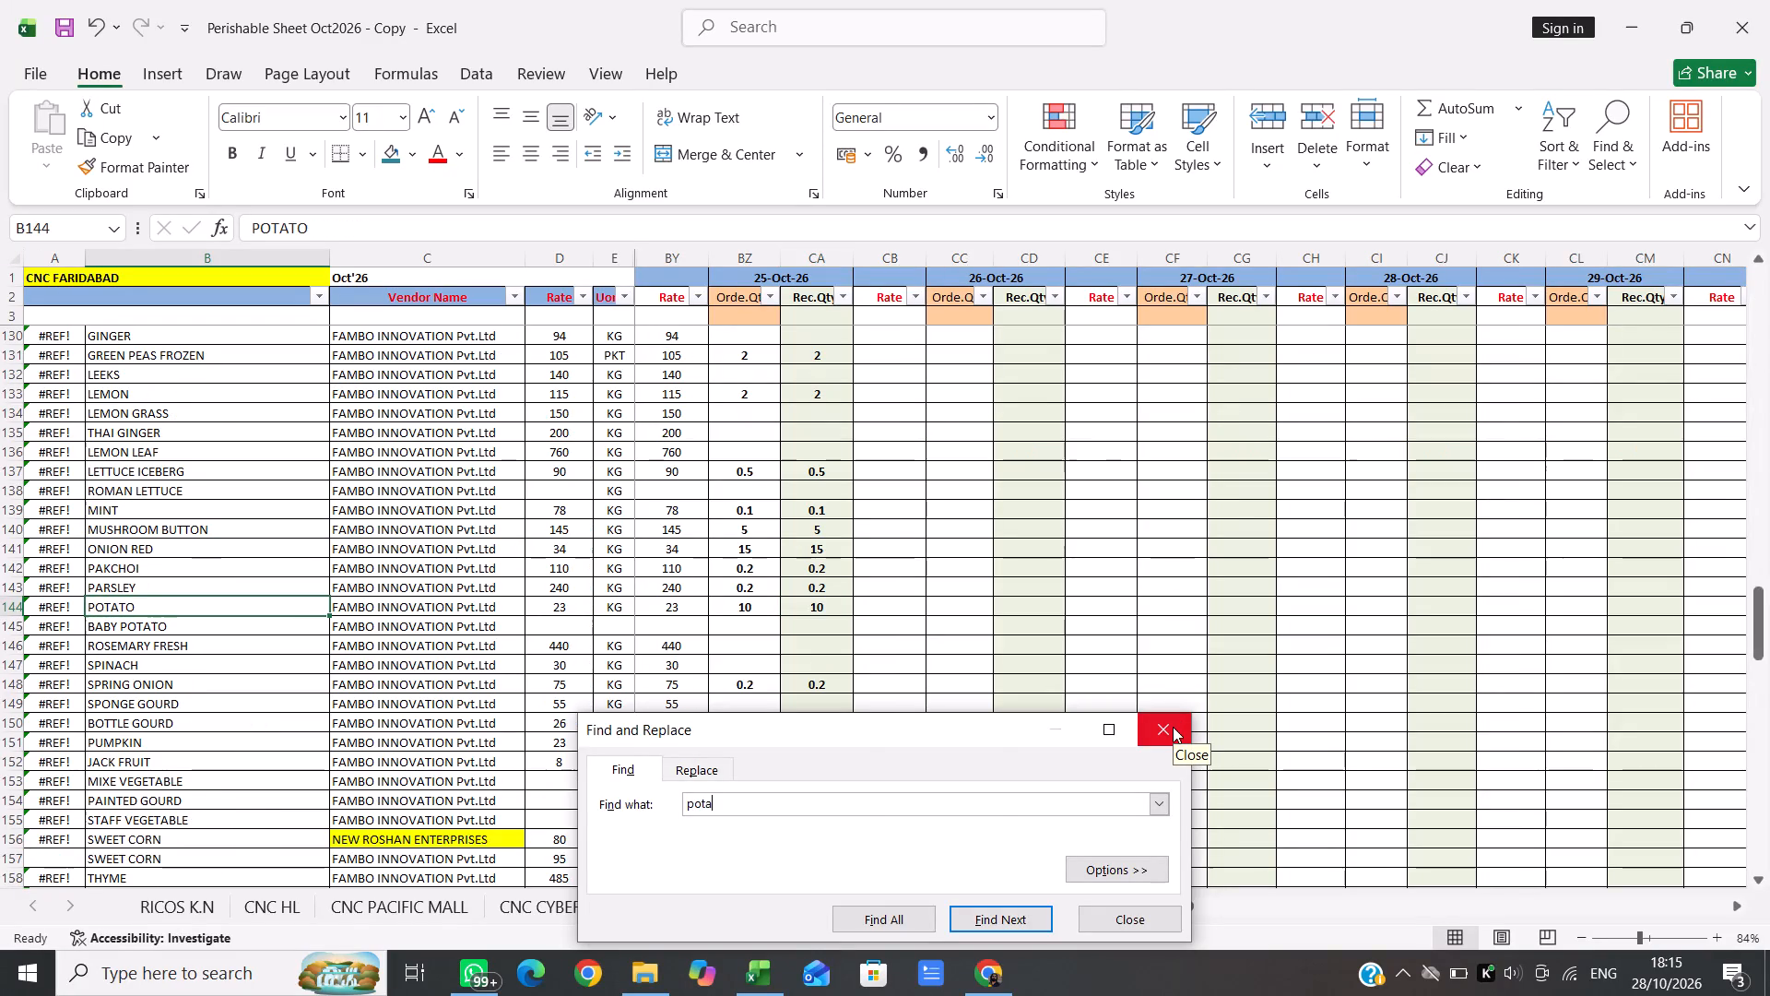
click(1173, 727)
key(Right)
key(Right)
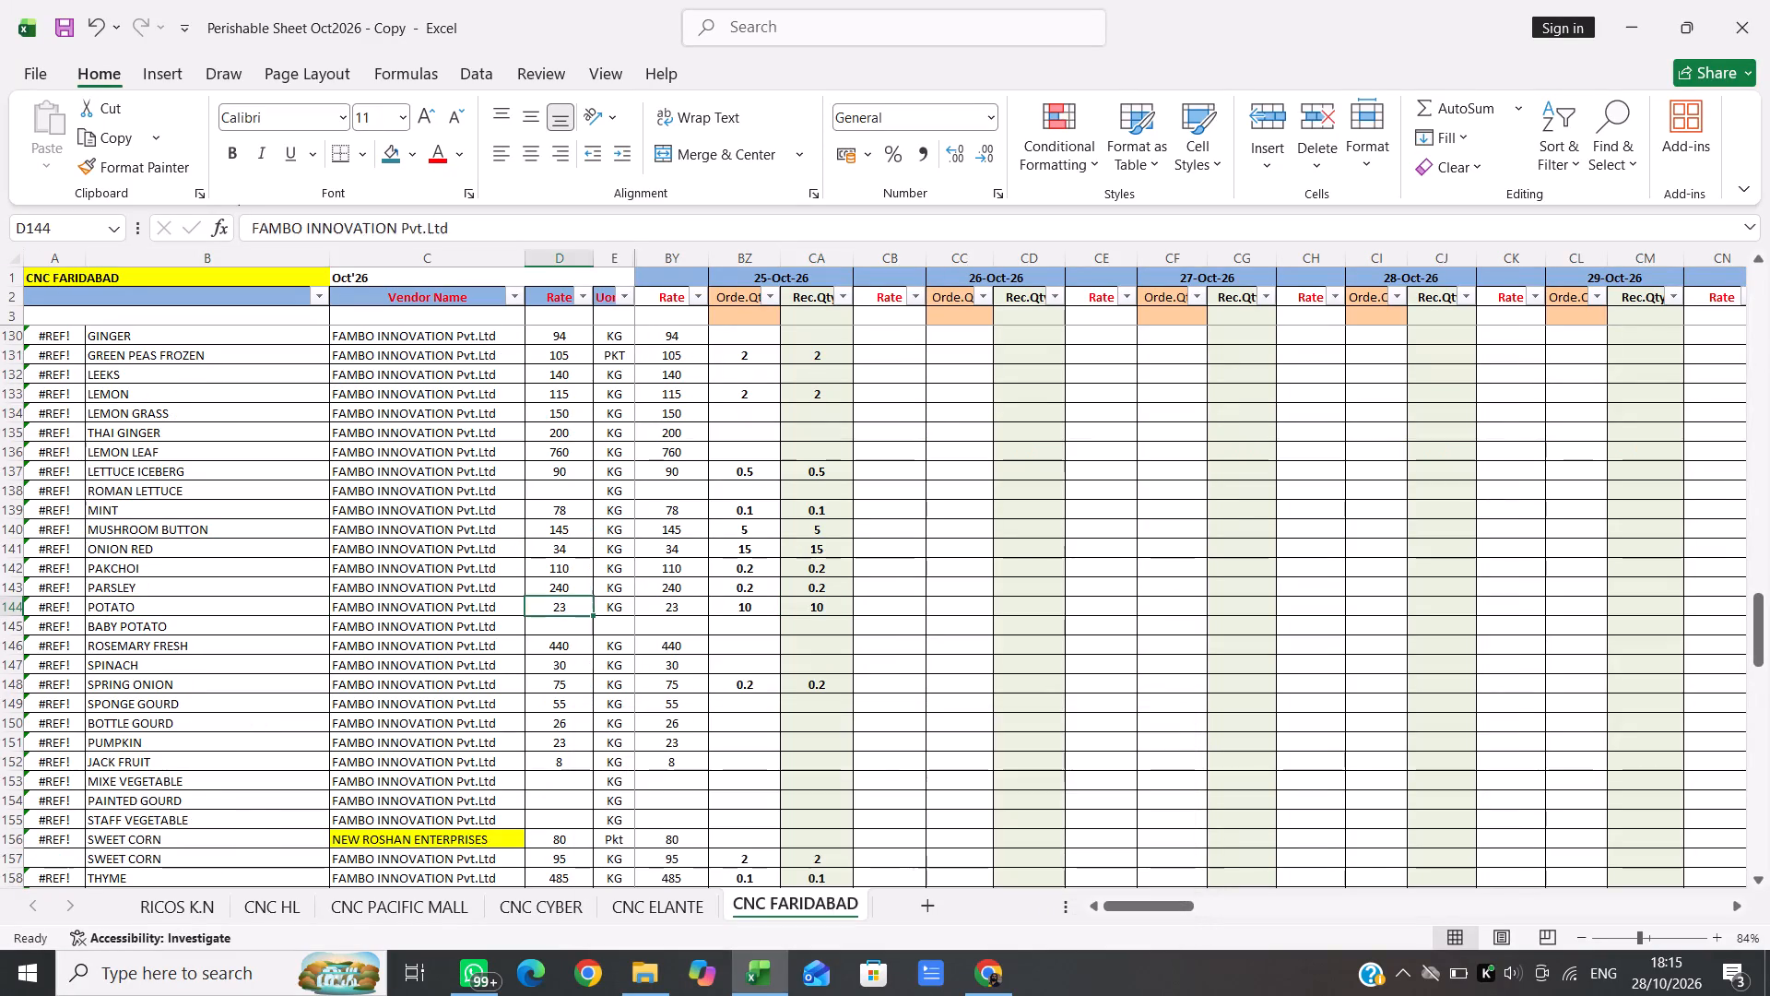
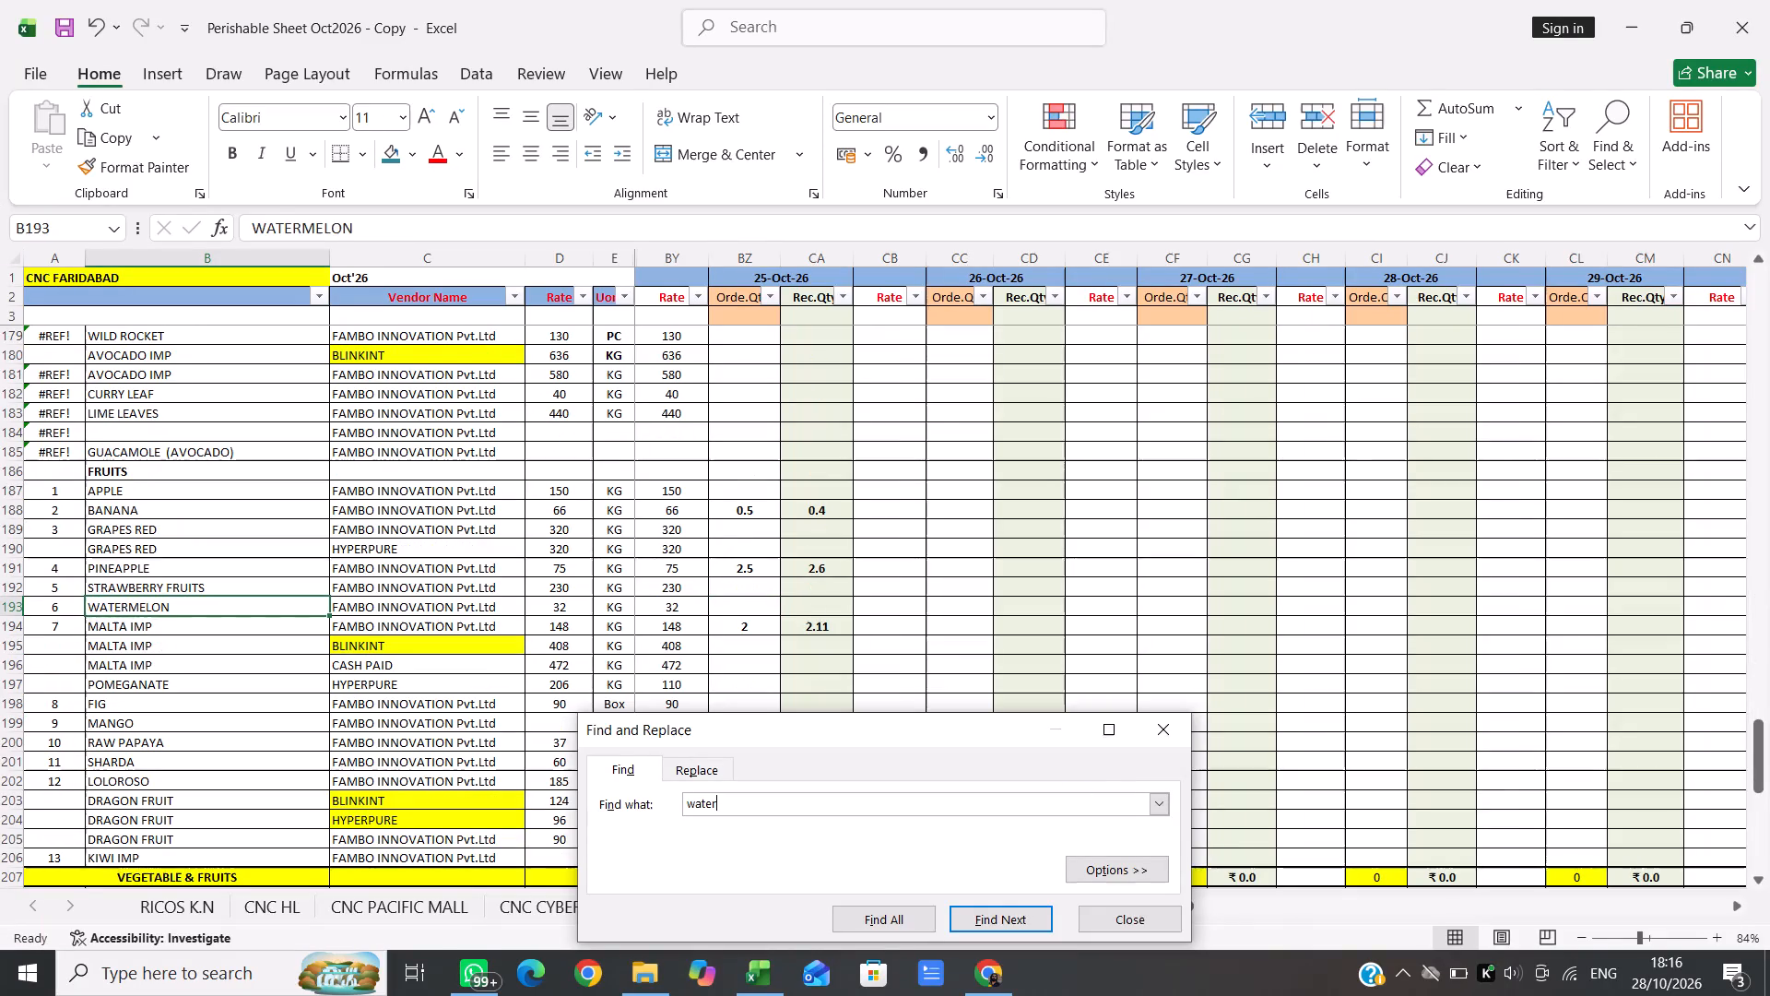
Close the search and enter 10 as the 25-Oct-26 order quantity for the FAMBO INNOVATION WATERMELON row.
click(1169, 736)
key(Right)
key(Right)
key(Right)
key(Right)
key(Right)
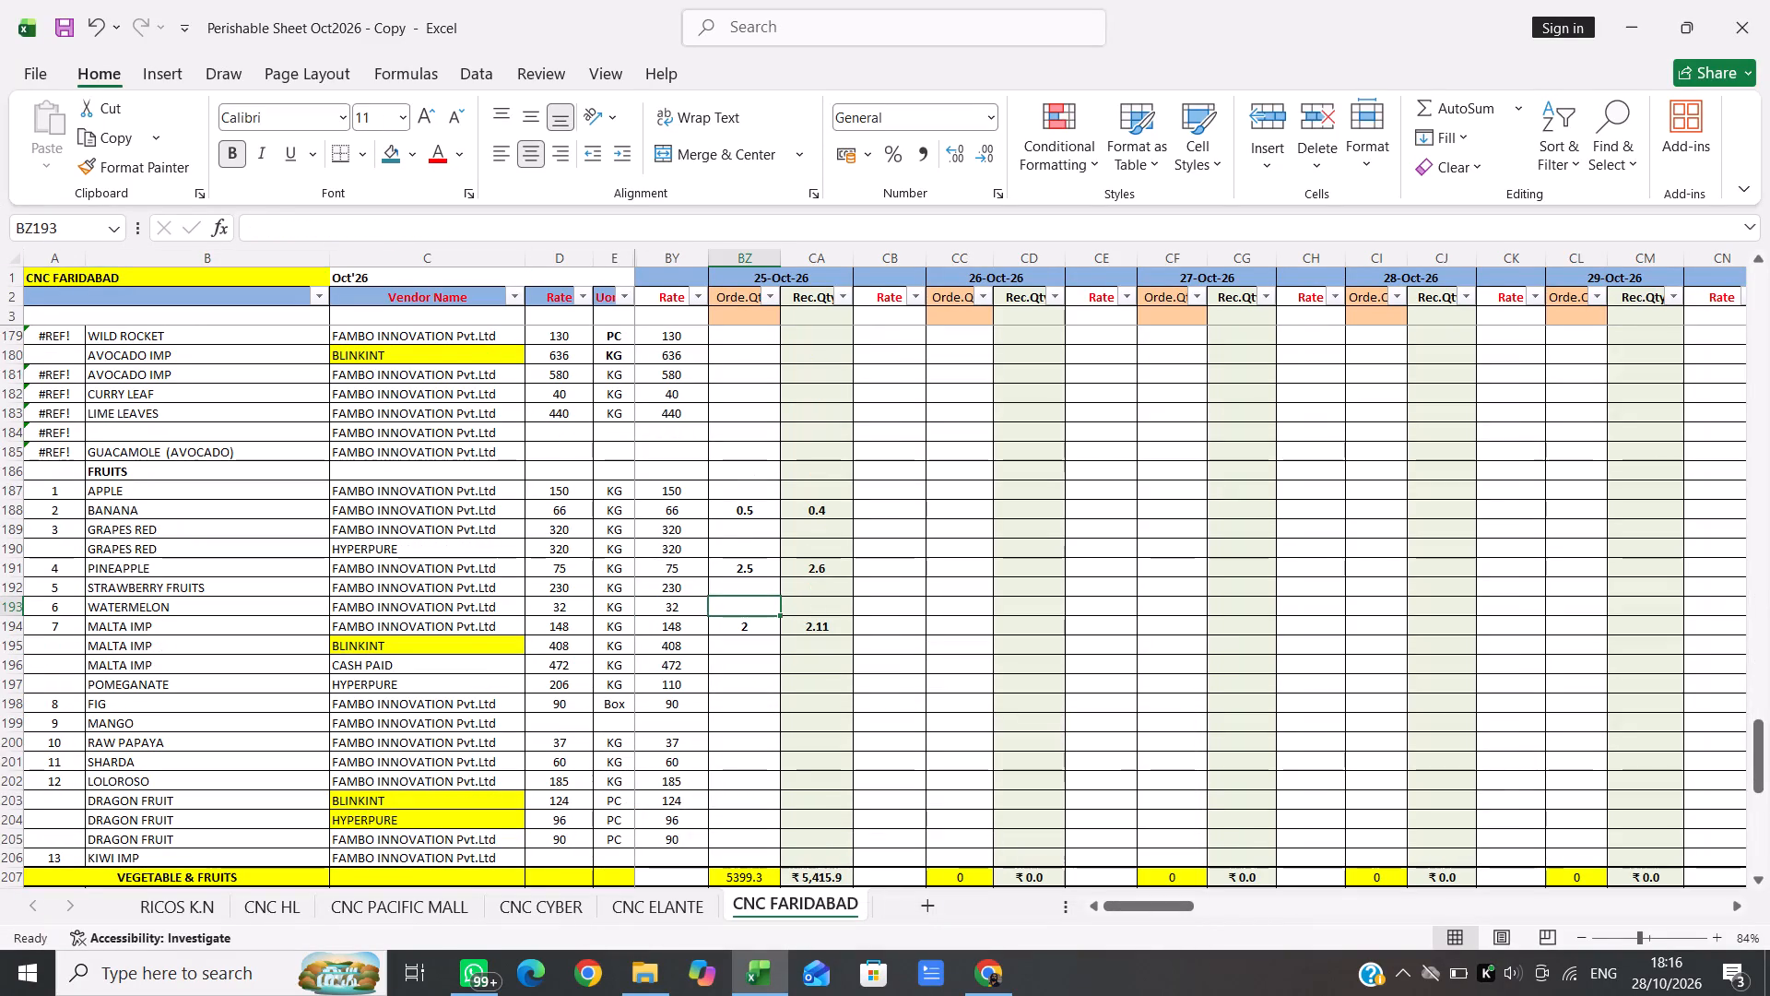
text(10)
key(Right)
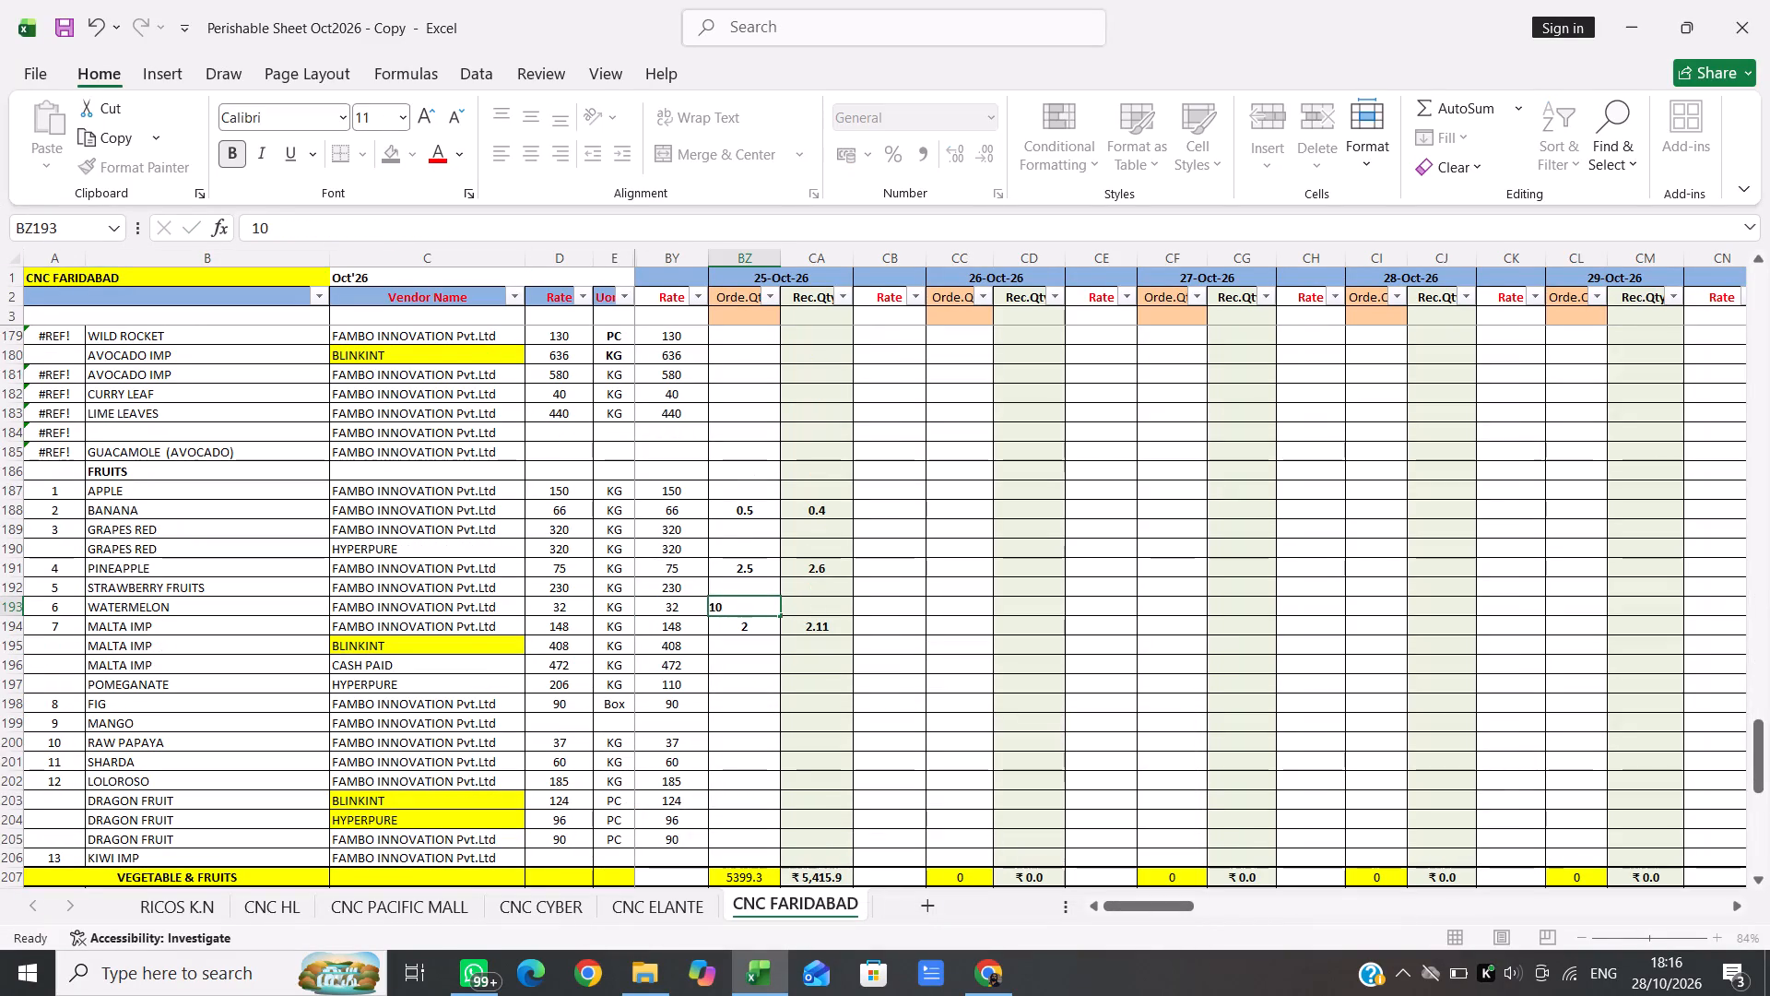
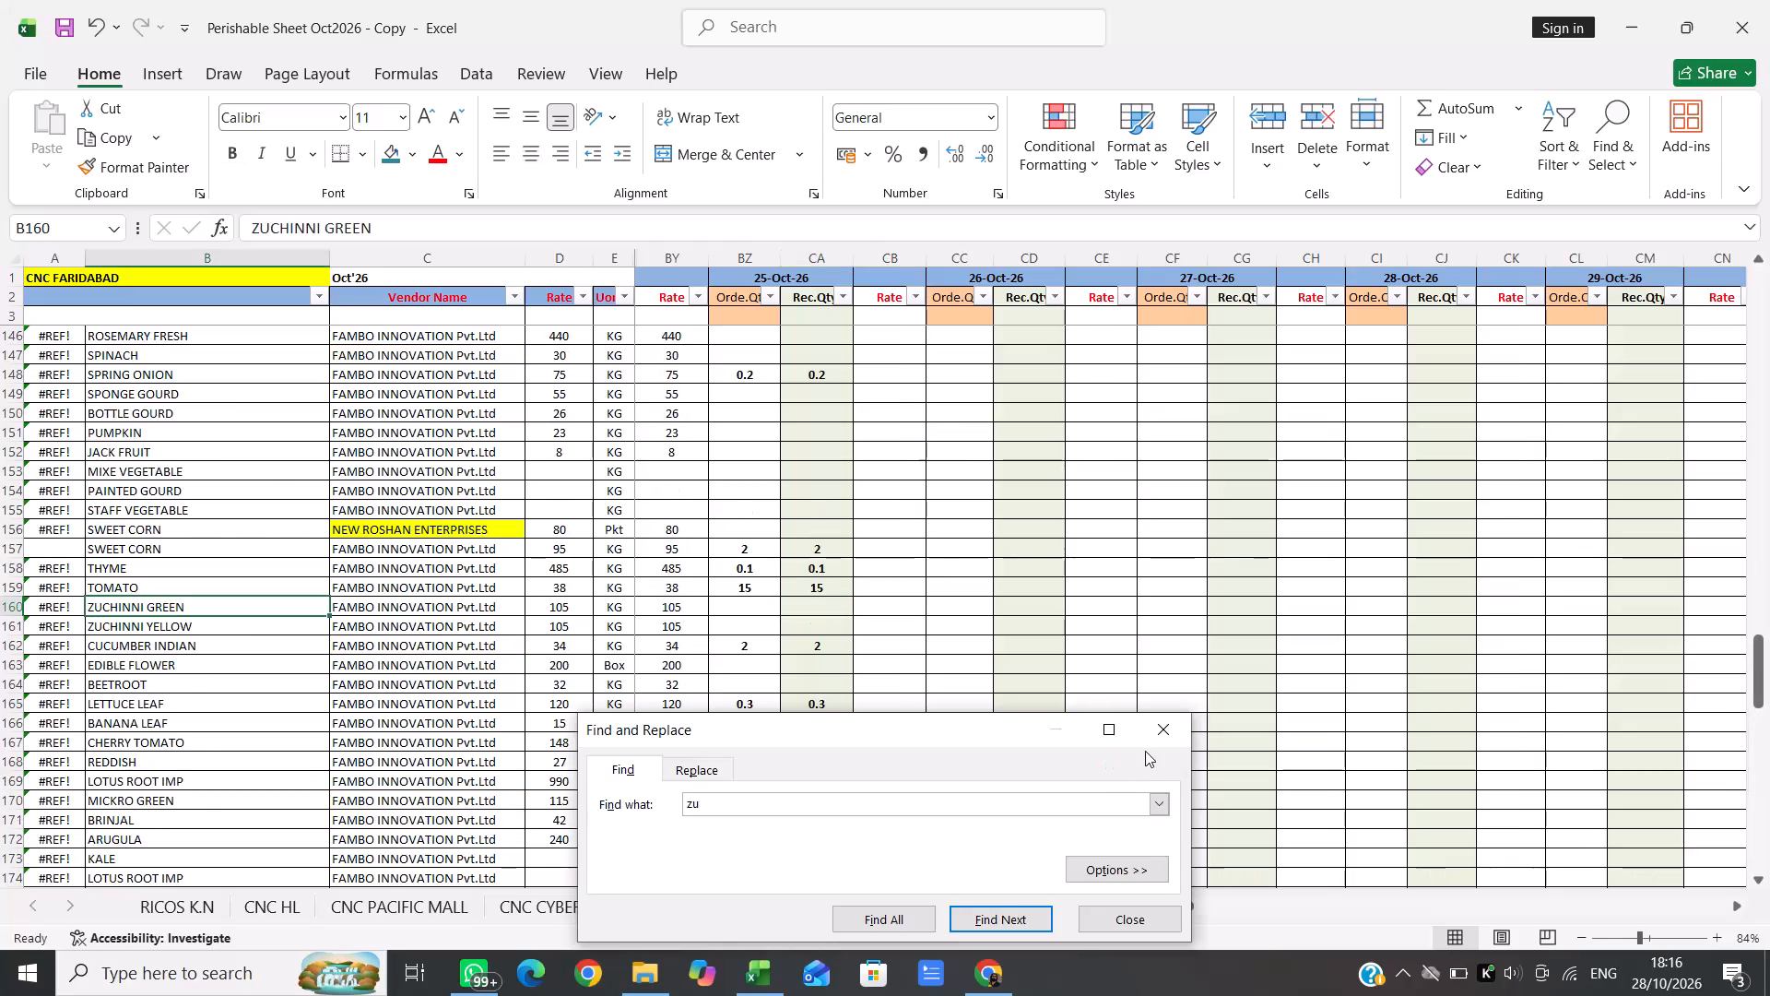
Close the search and go across the ZUCHINNI GREEN row to its 25-Oct-26 order quantity cell.
click(1157, 727)
key(Right)
key(Right)
key(Right)
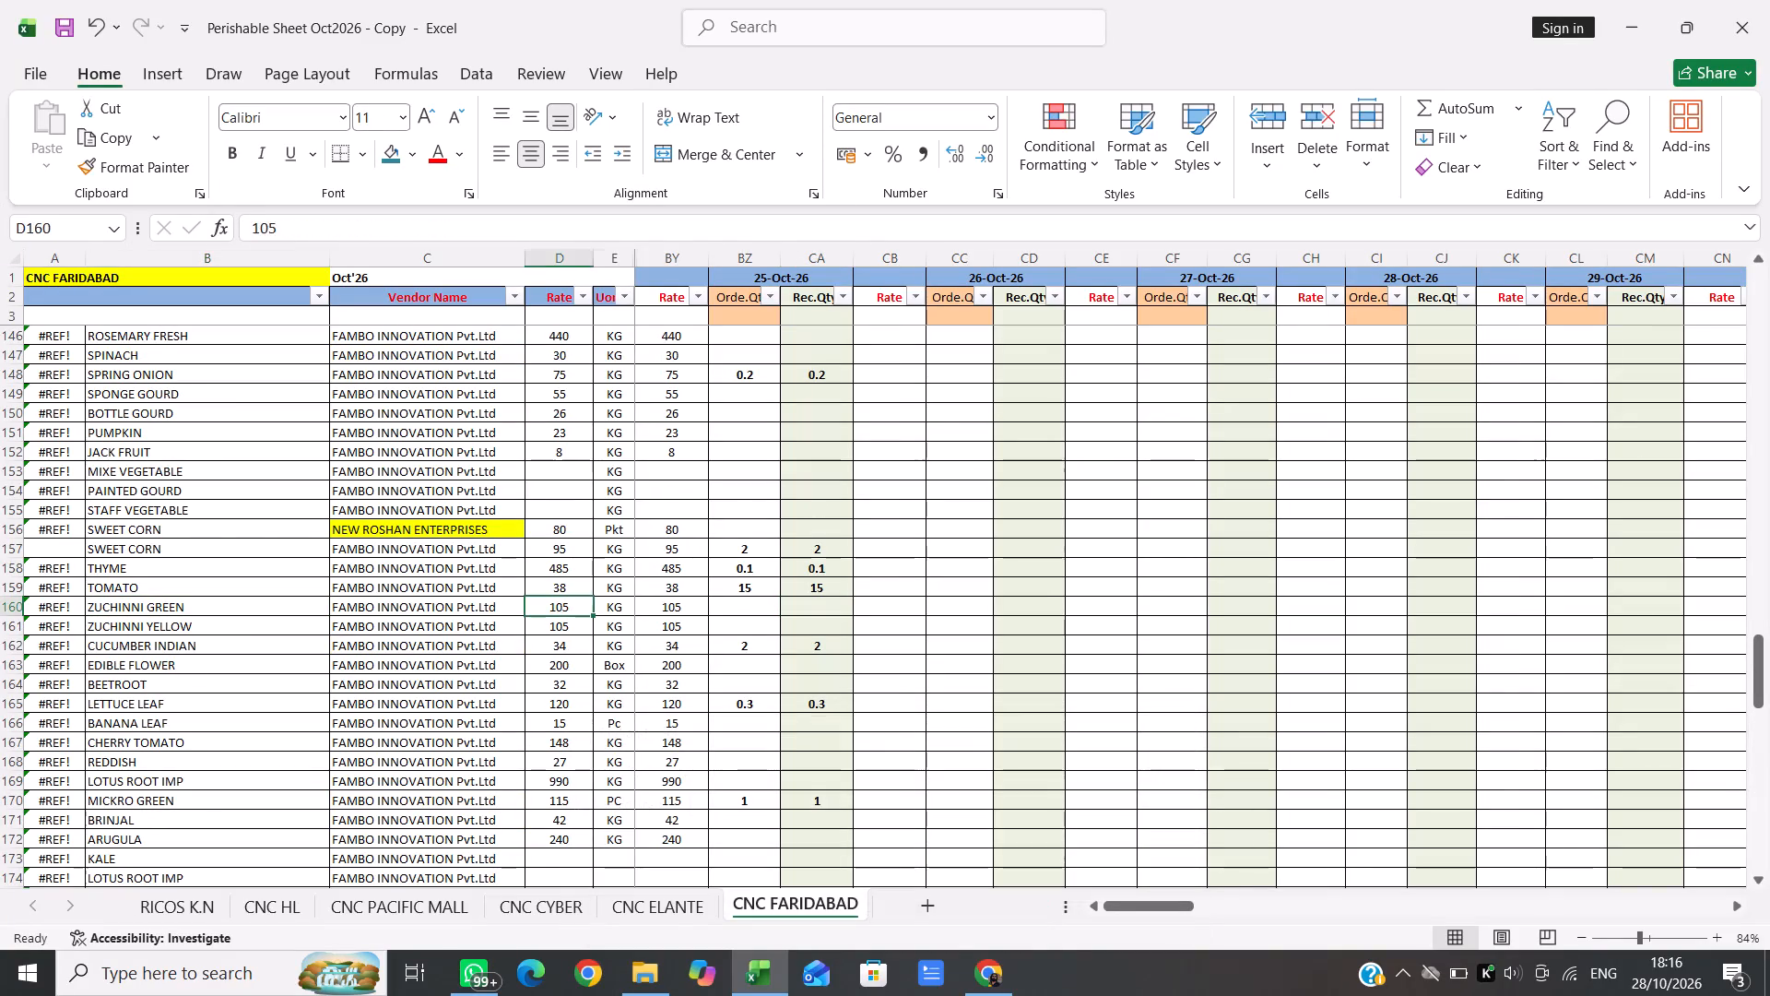
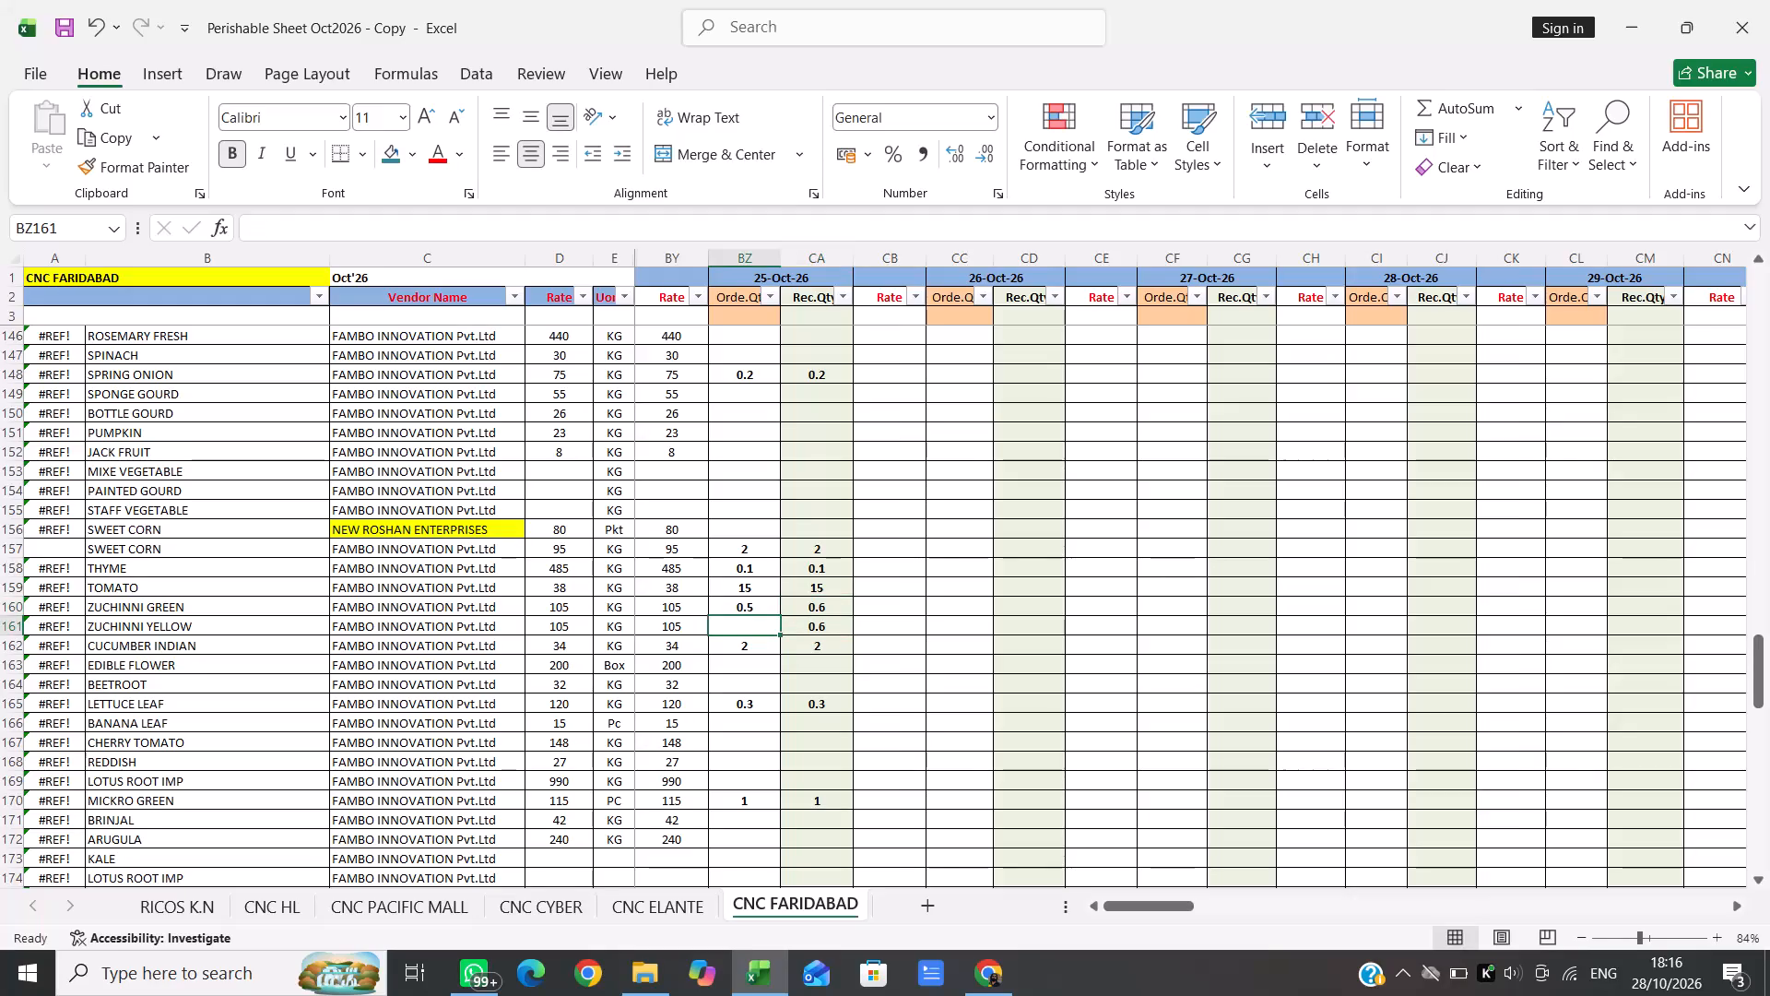
Enter 0.5 as both the order quantity and the received quantity for ZUCHINNI YELLOW under 25-Oct-26.
text(0.5)
key(Right)
text(0.5)
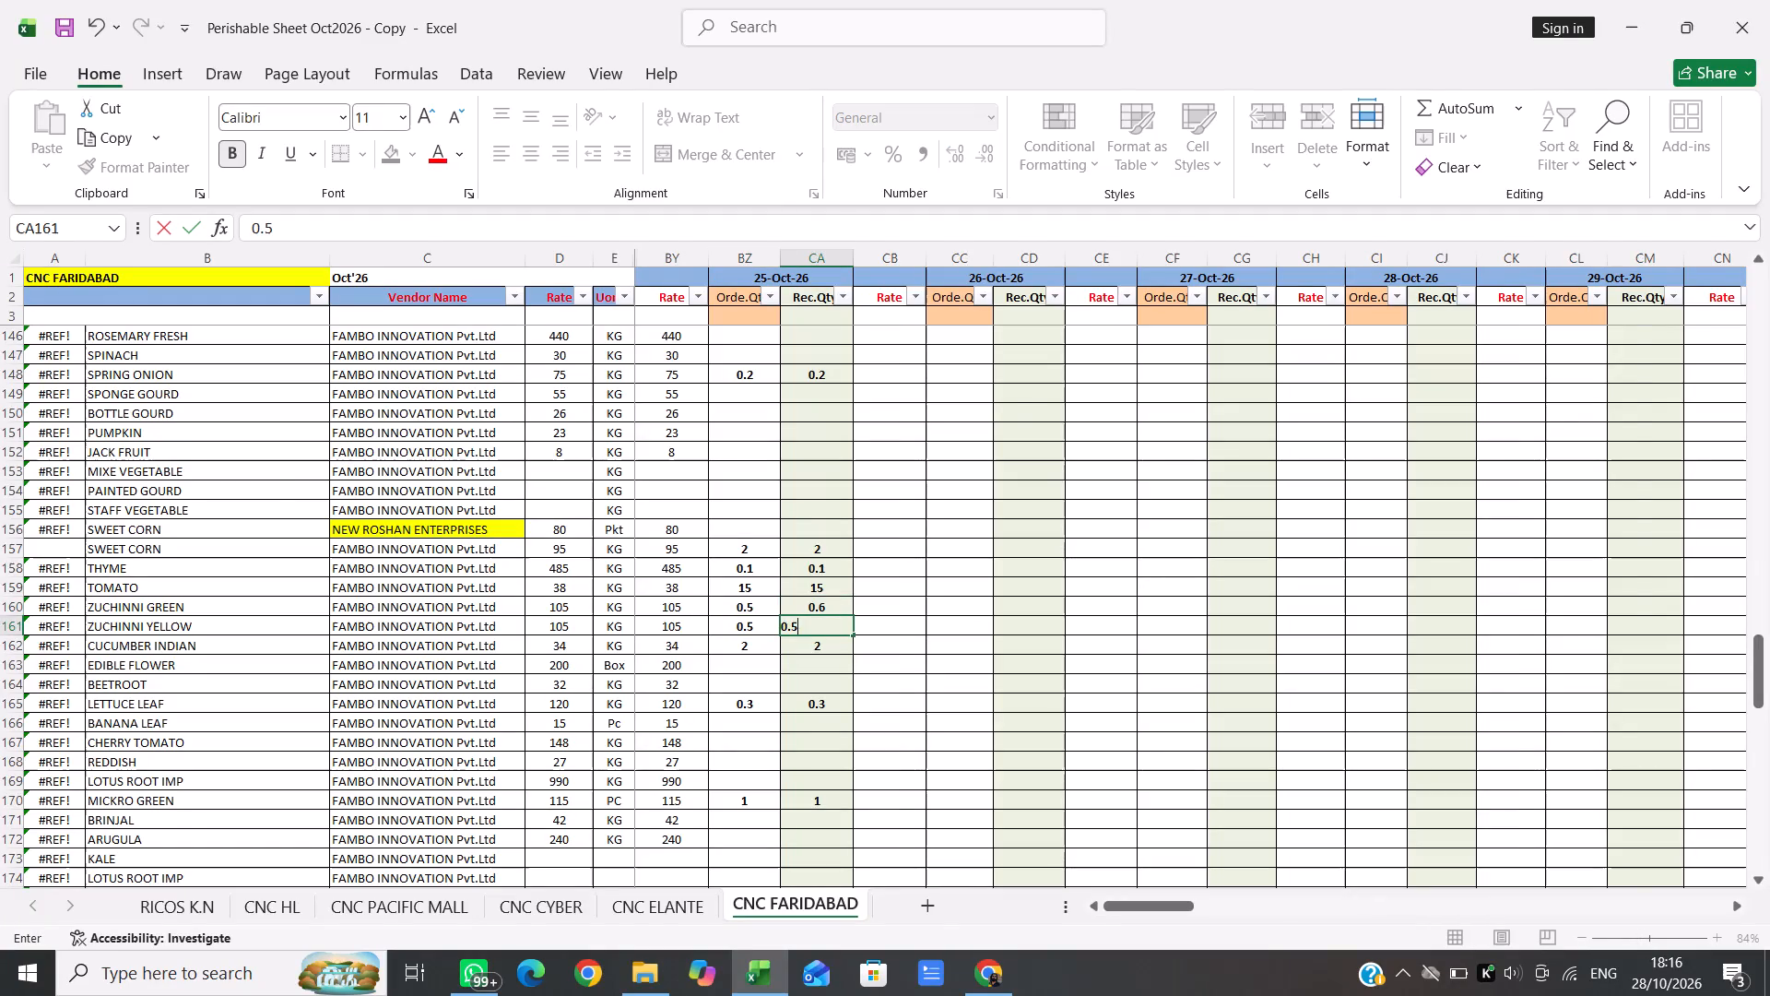
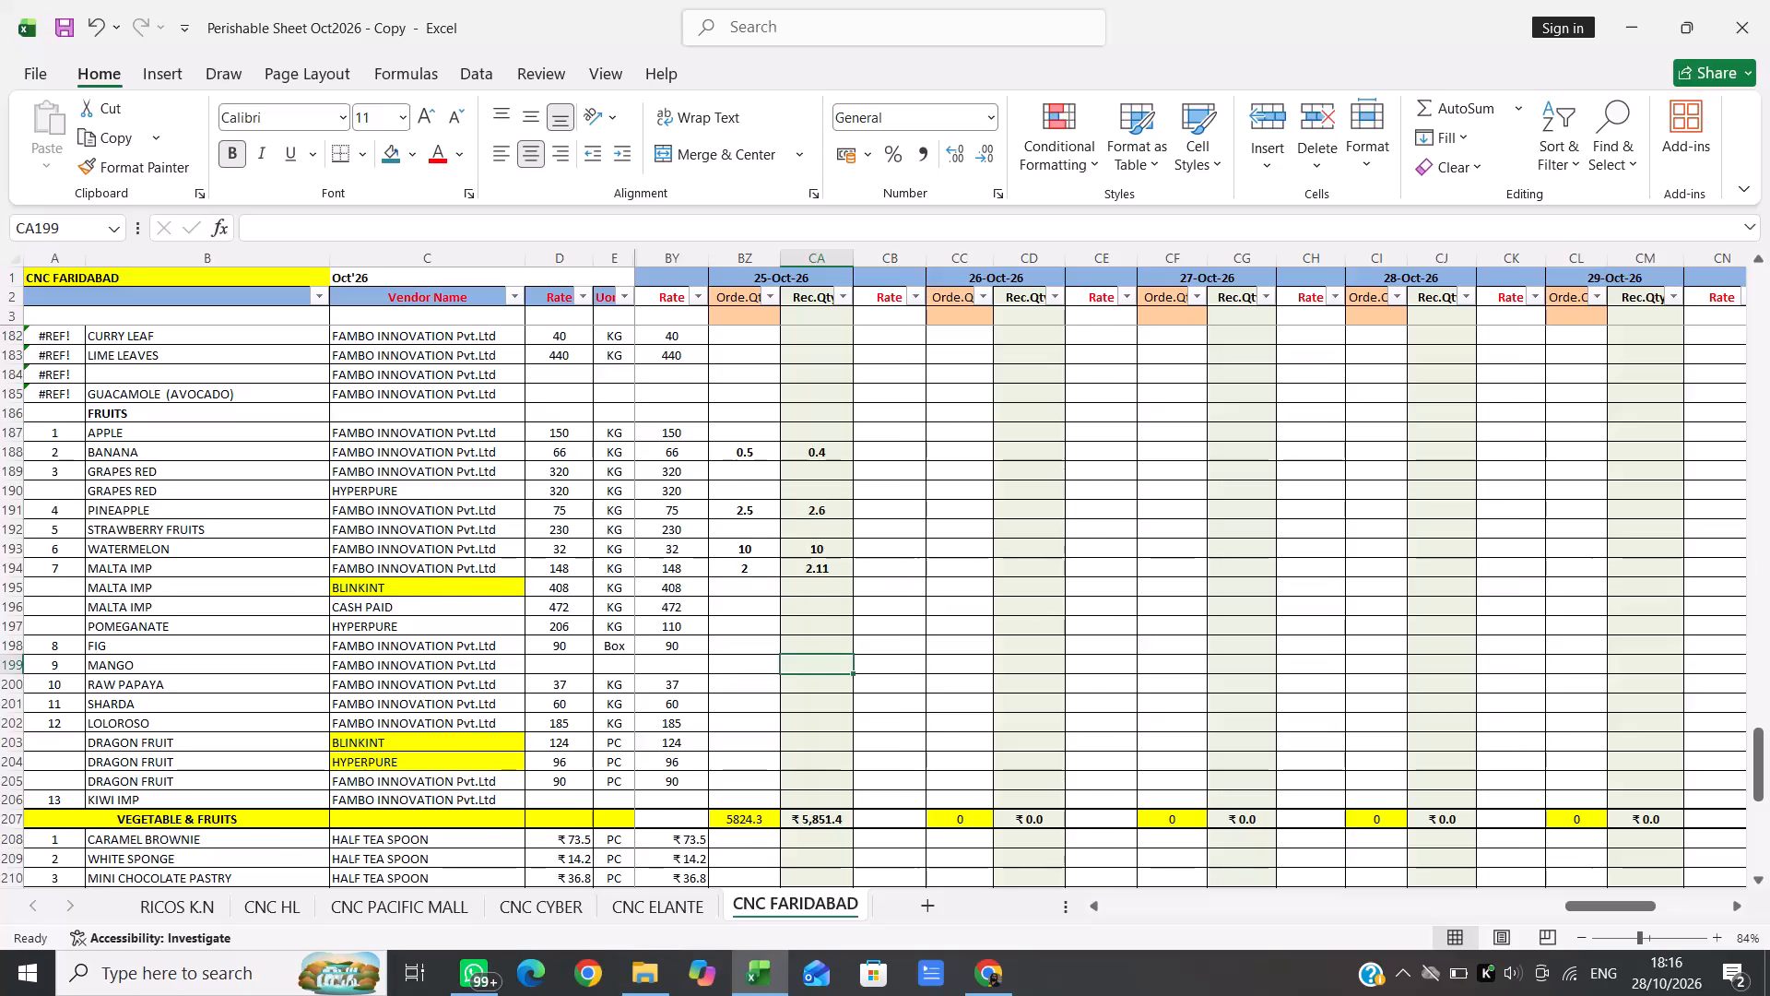
Review the 25-Oct-26 order and received quantities across the vegetable and fruit rows, through to the VEGETABLE & FRUITS total row.
scroll(814, 658, up, 2)
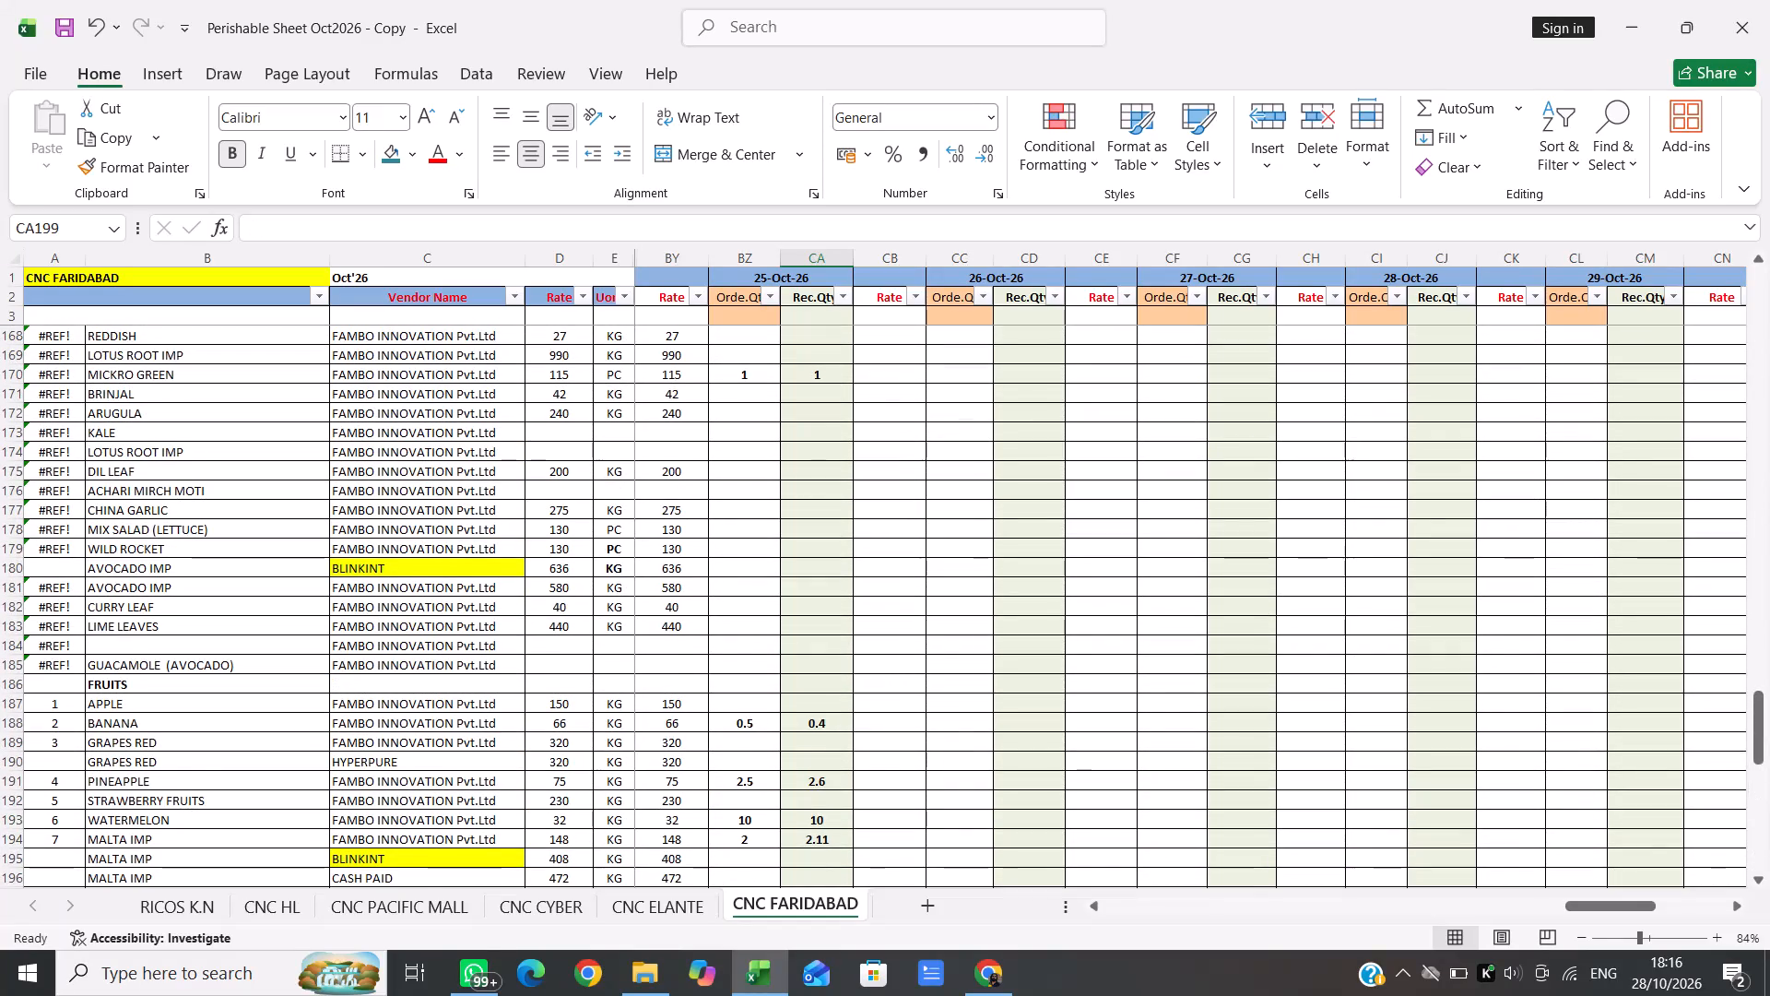
scroll(814, 658, up, 2)
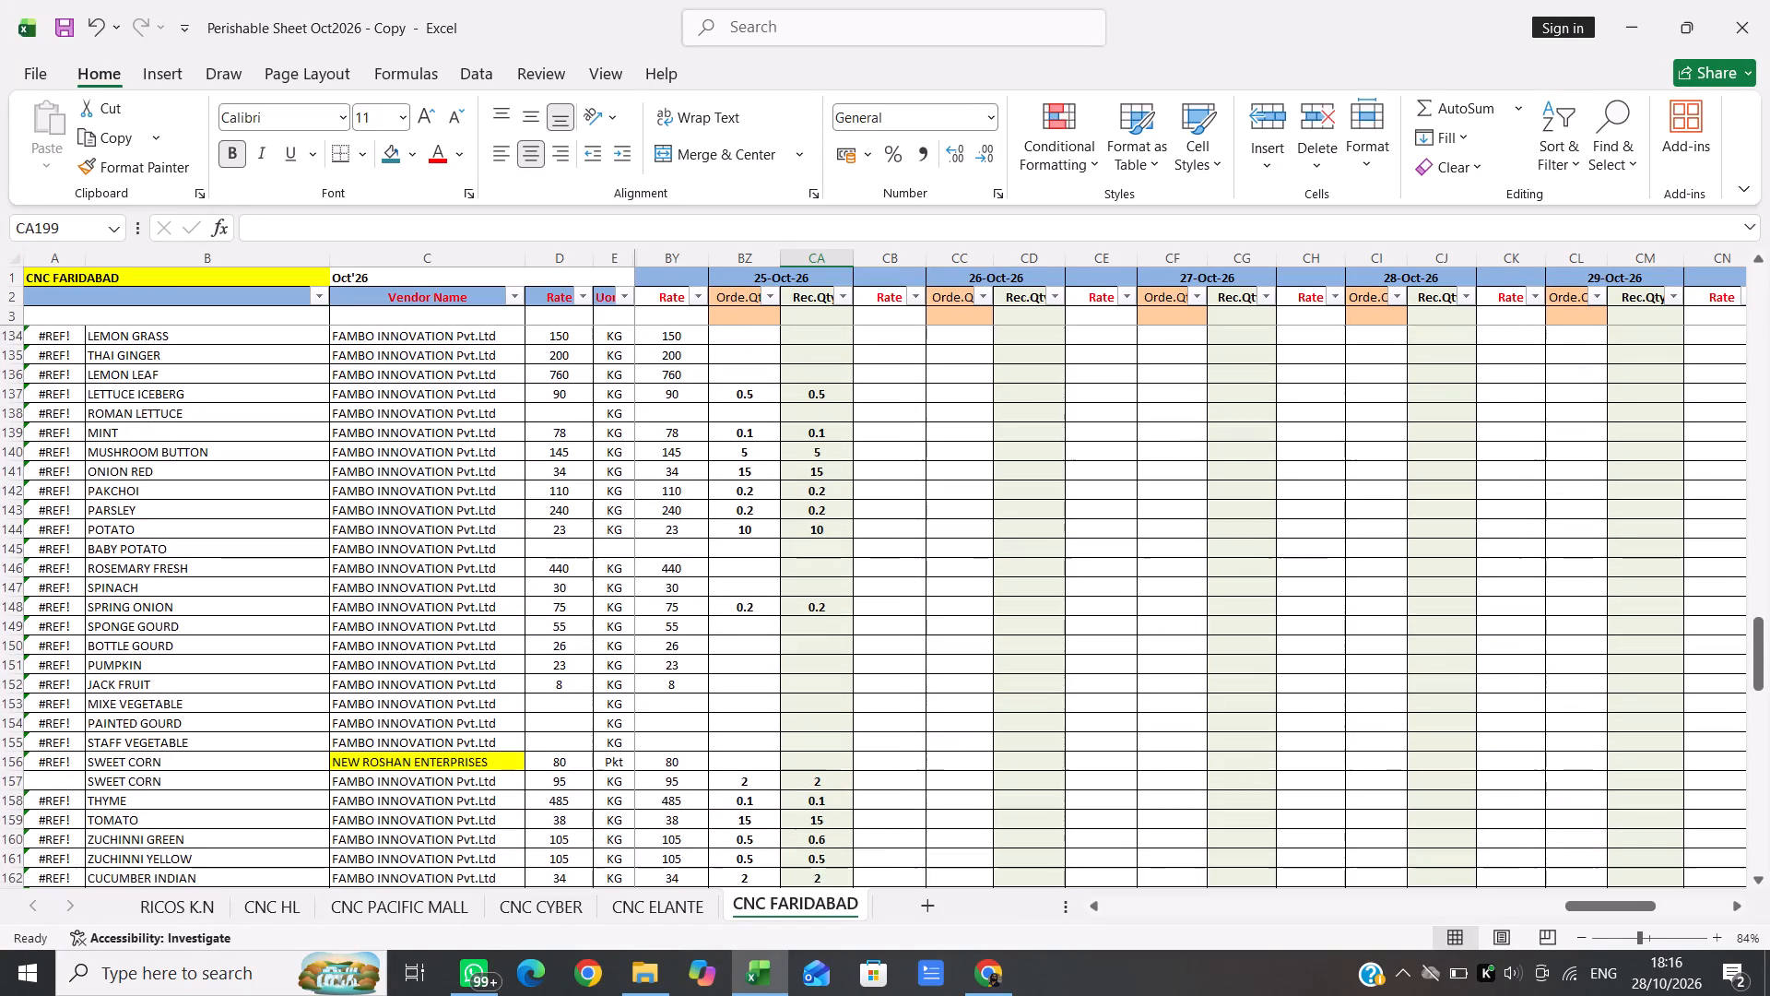
scroll(814, 658, up, 3)
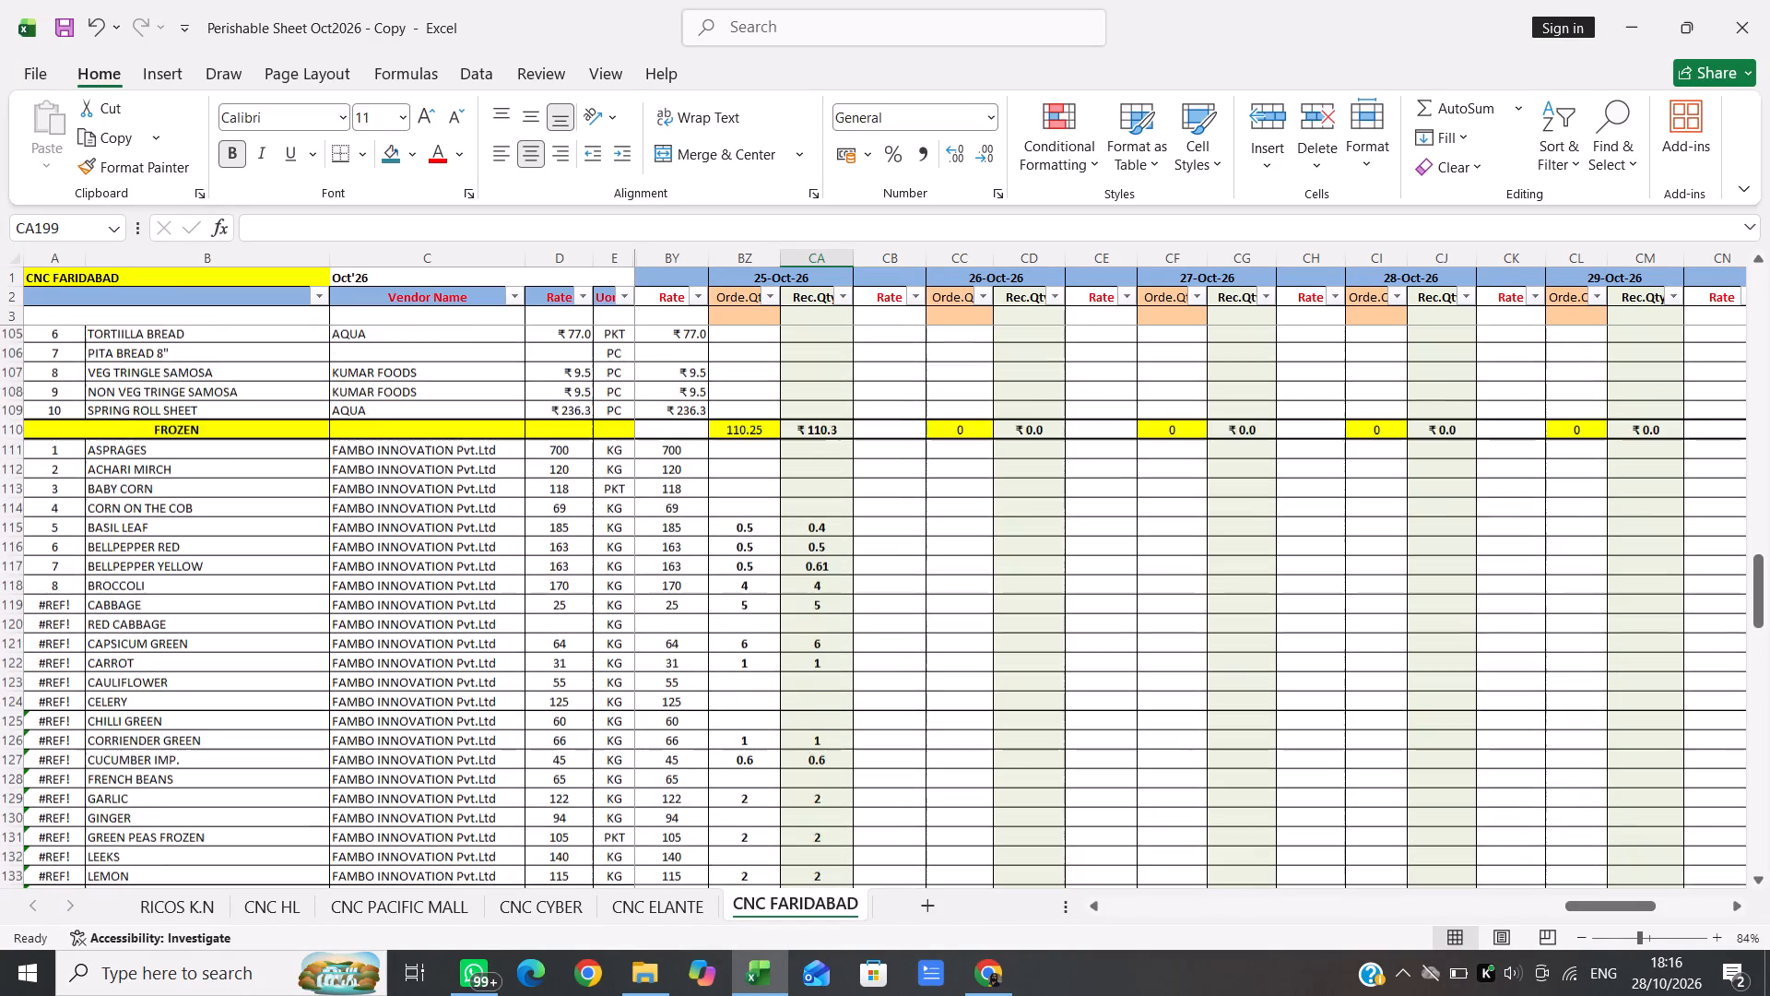
scroll(814, 658, down, 3)
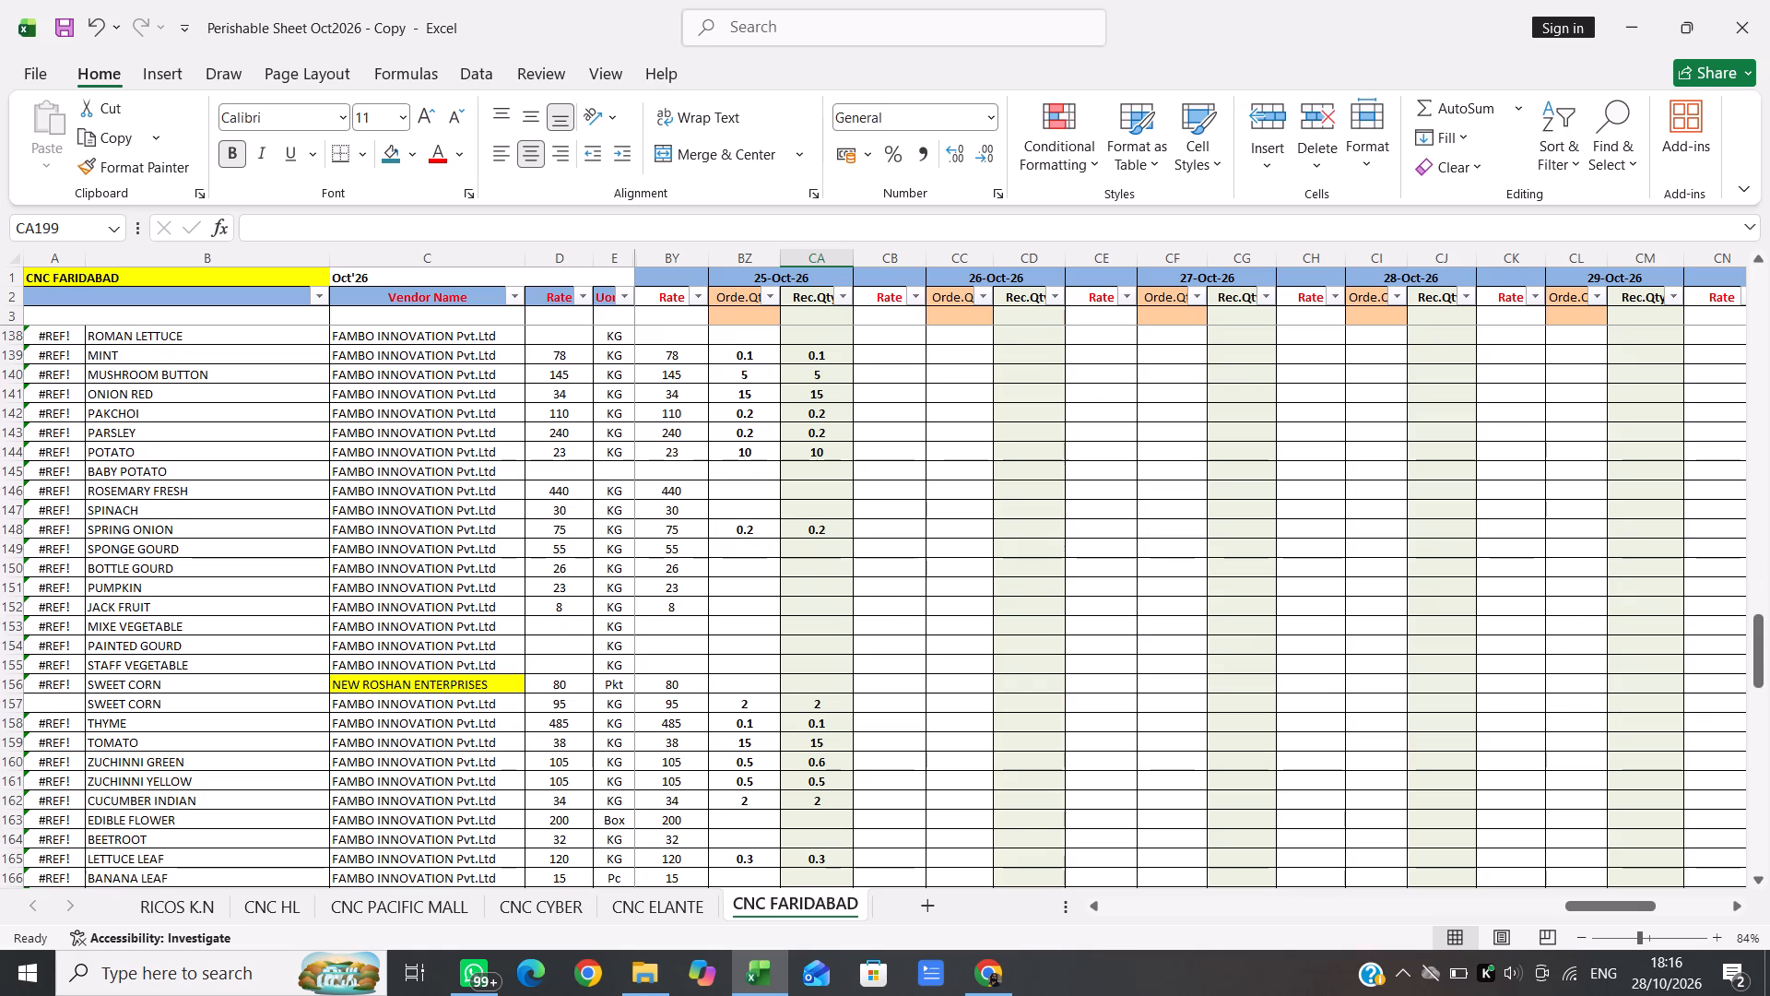
scroll(814, 658, down, 3)
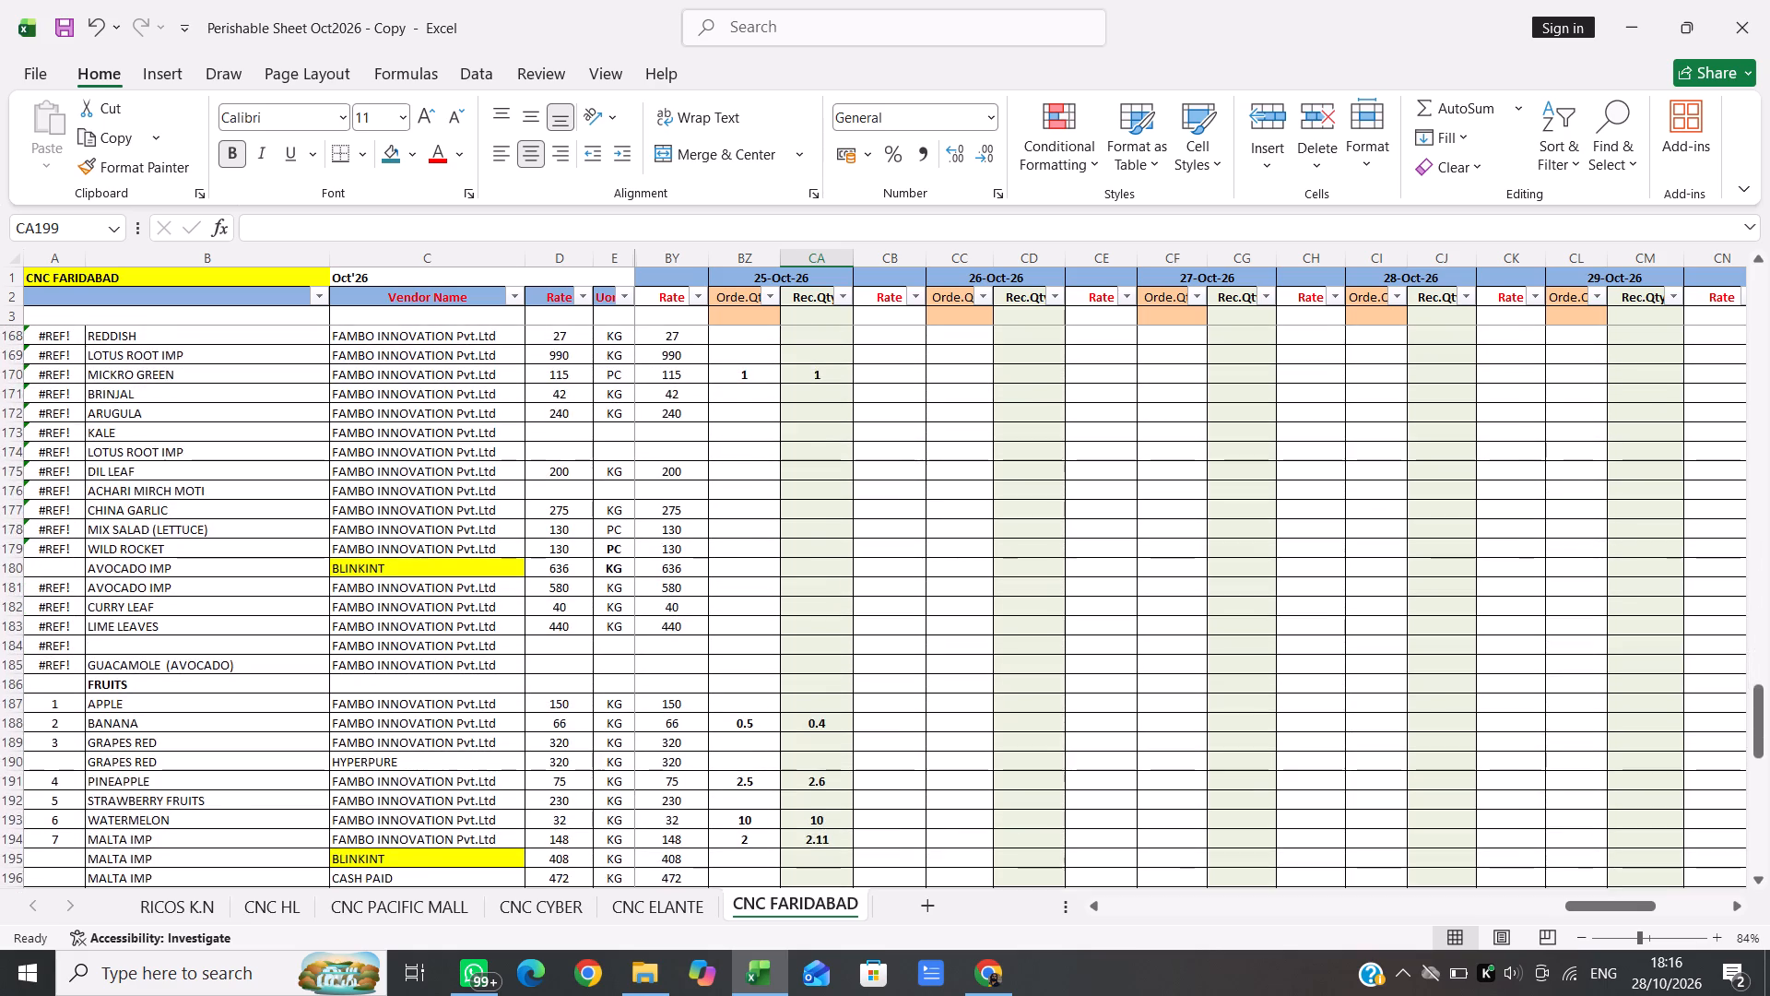
scroll(814, 658, down, 1)
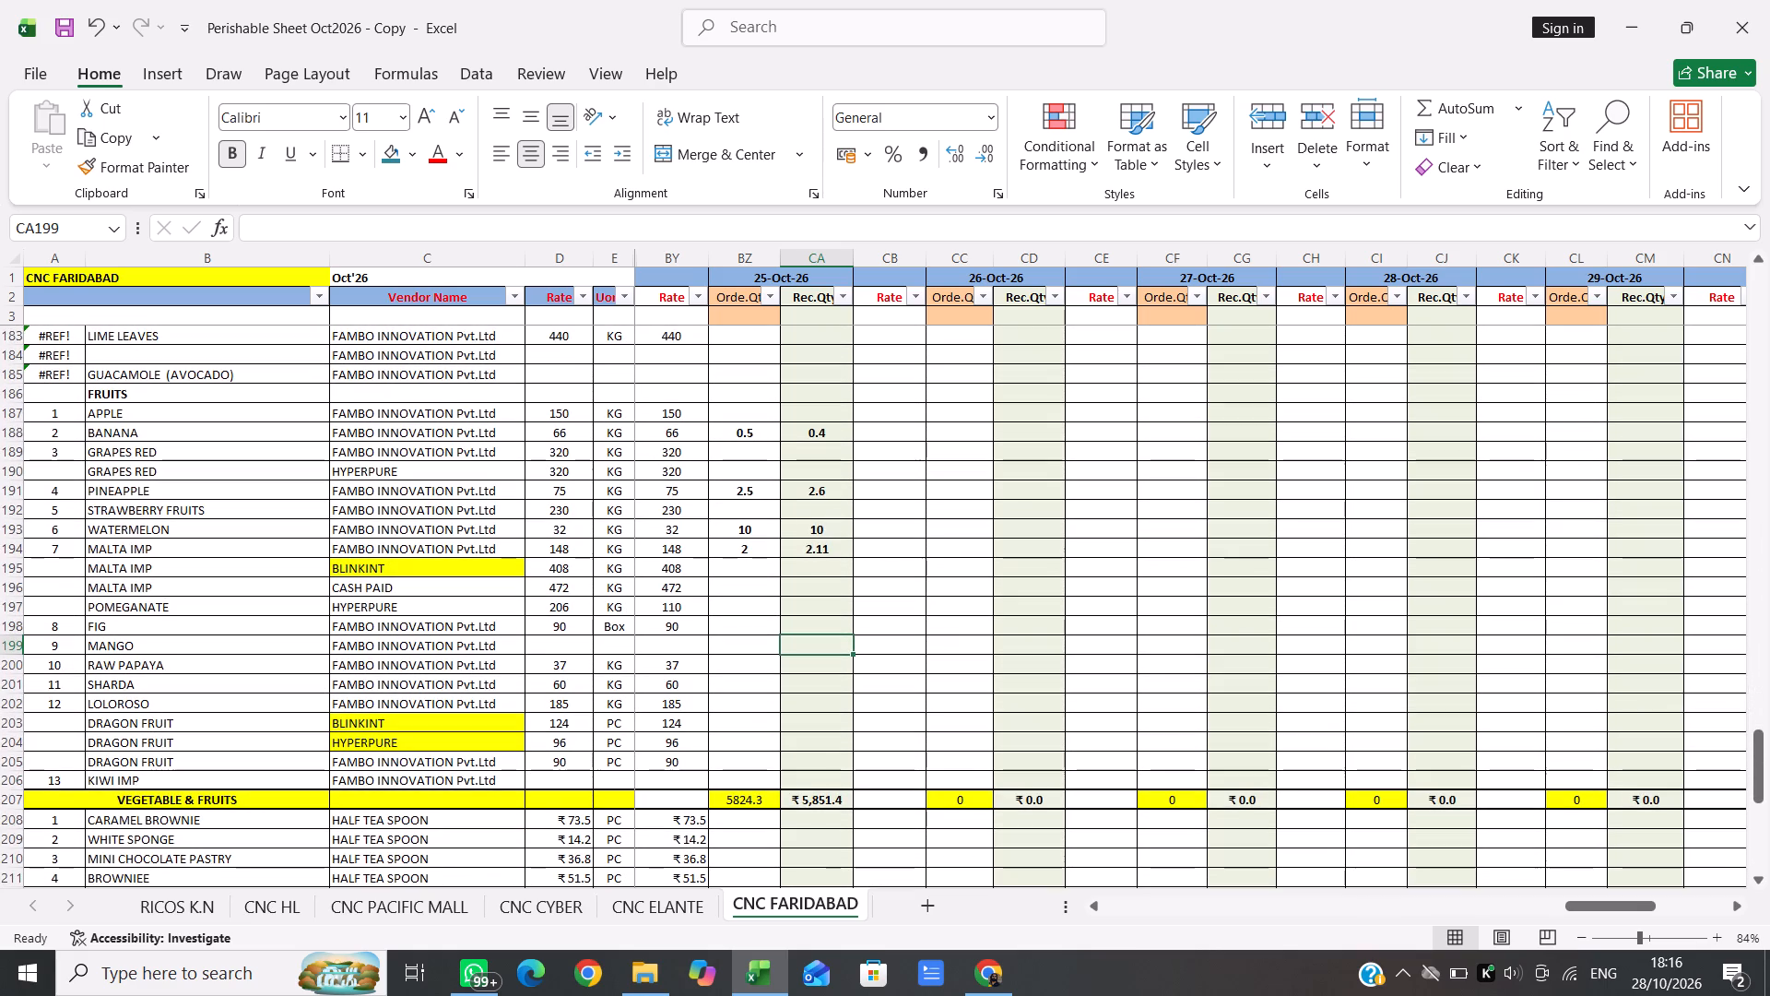
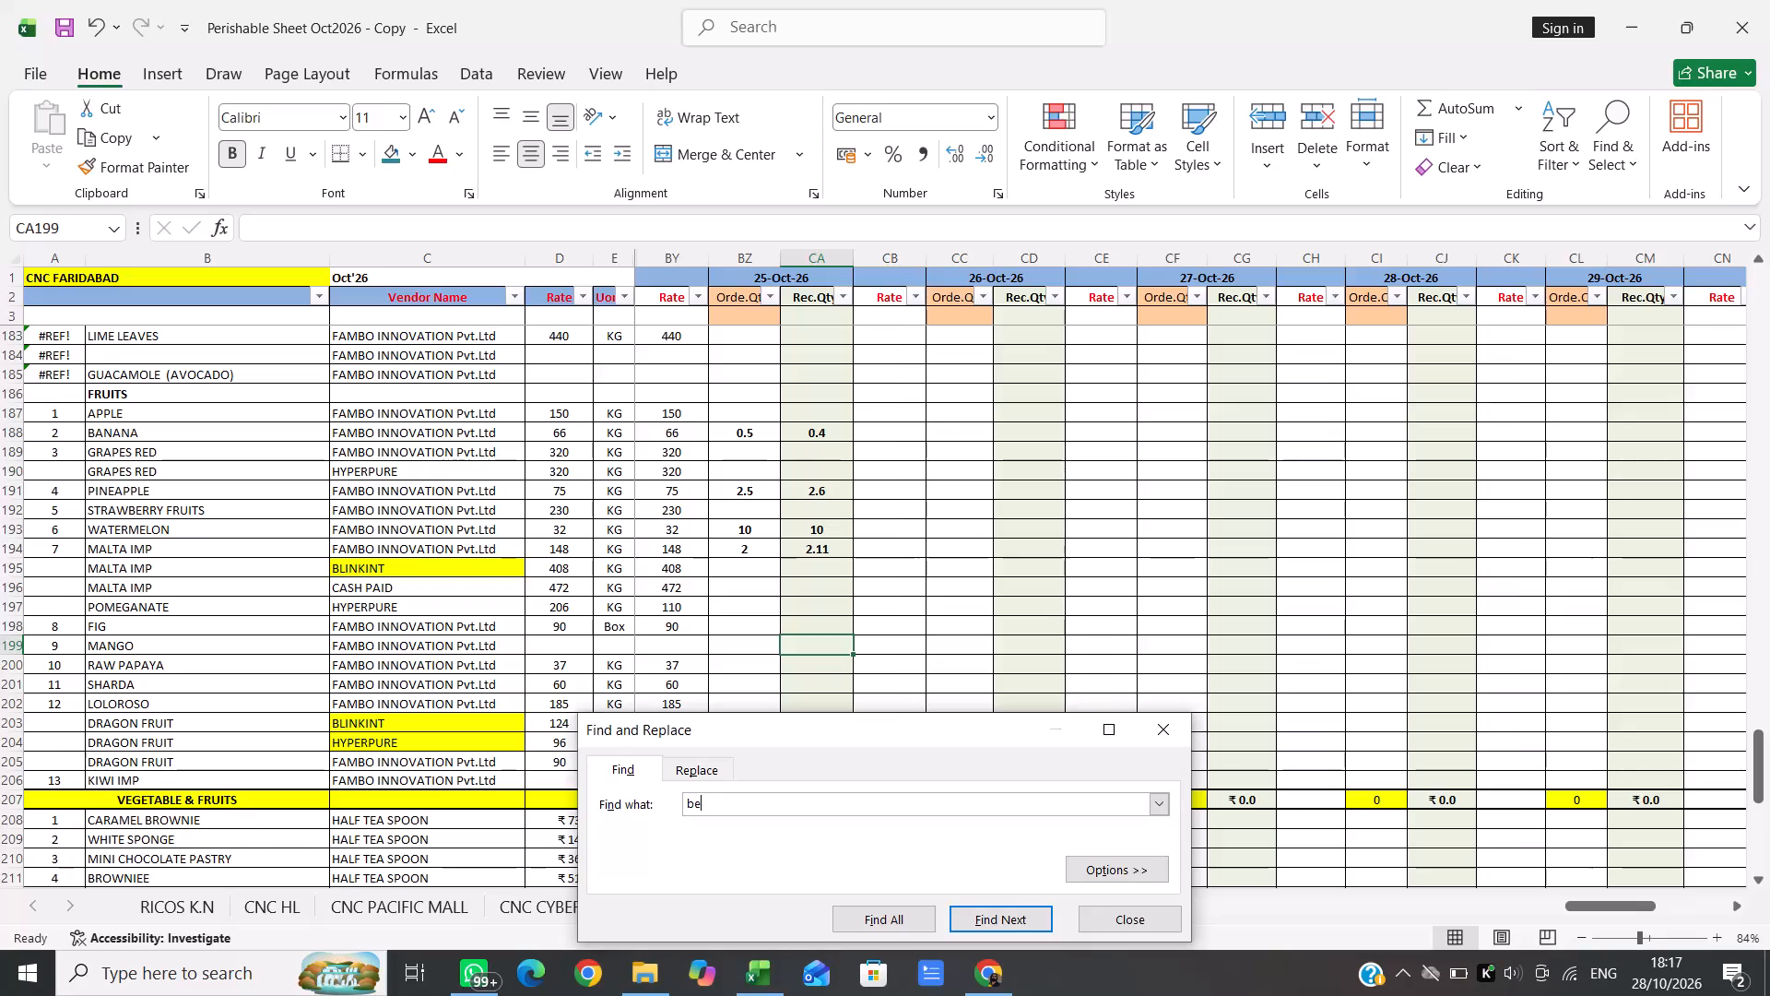
Search the sheet for "bell" and go to the 25-Oct-26 received quantity for BELLPEPPER YELLOW.
key(Return)
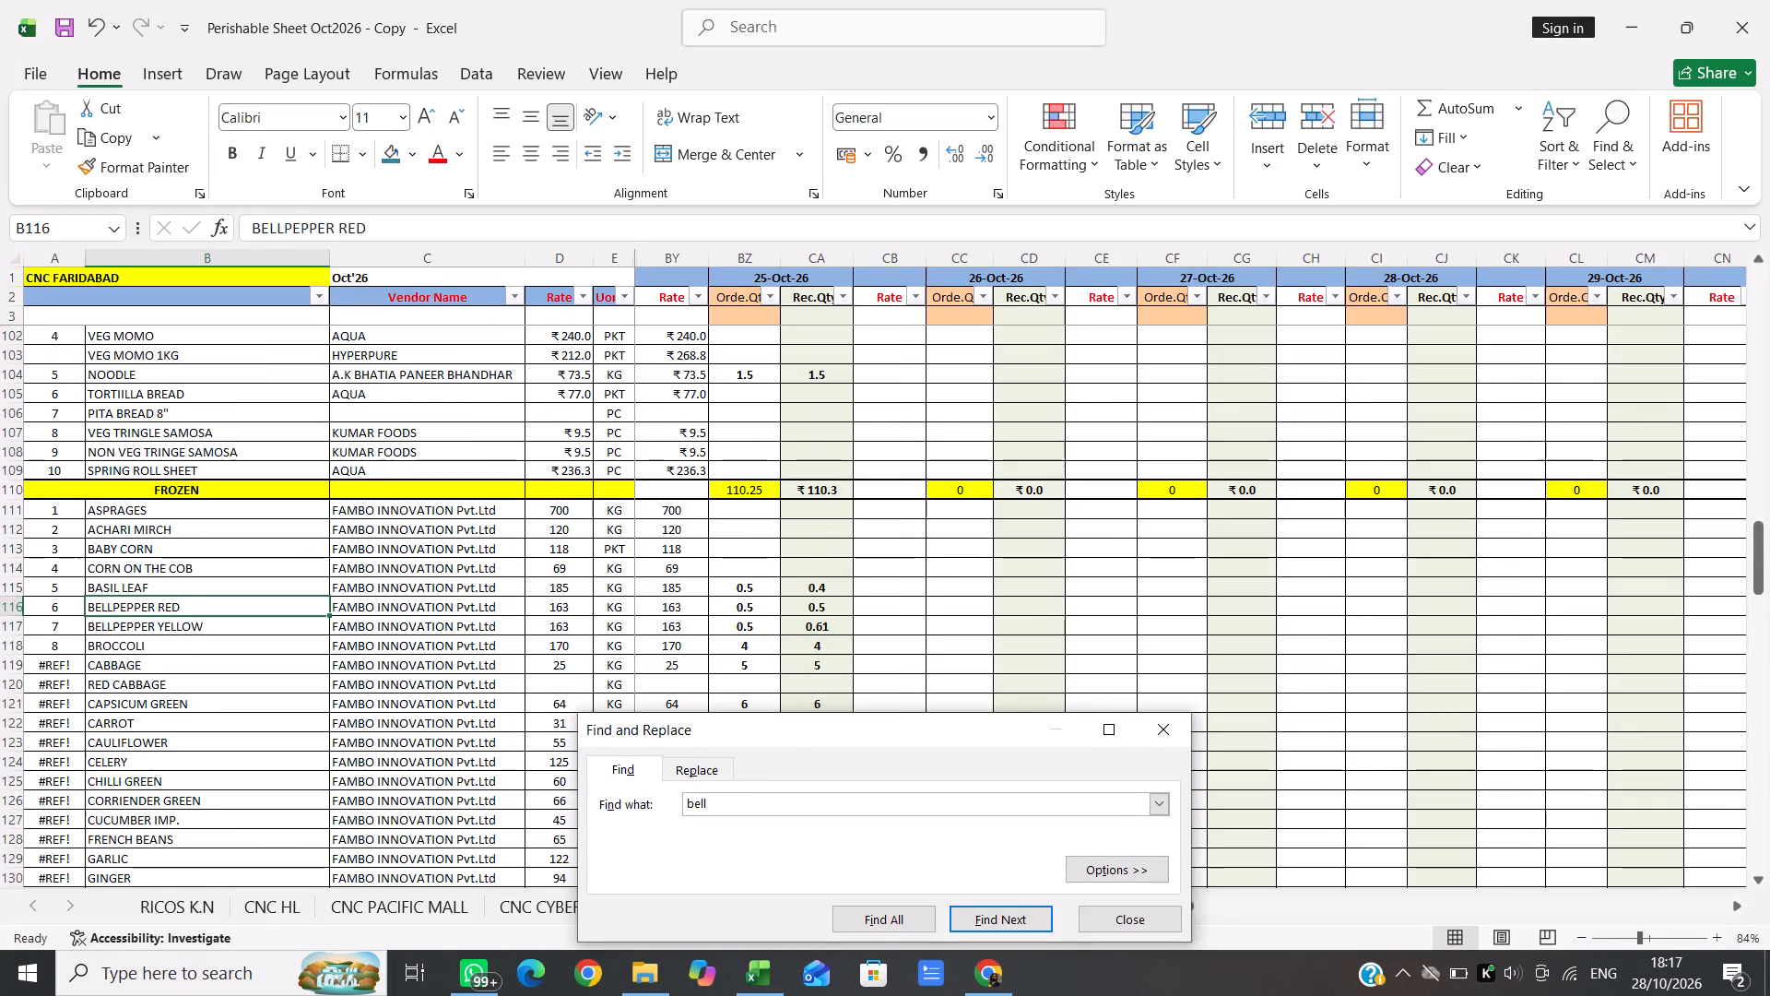
click(1143, 724)
key(Down)
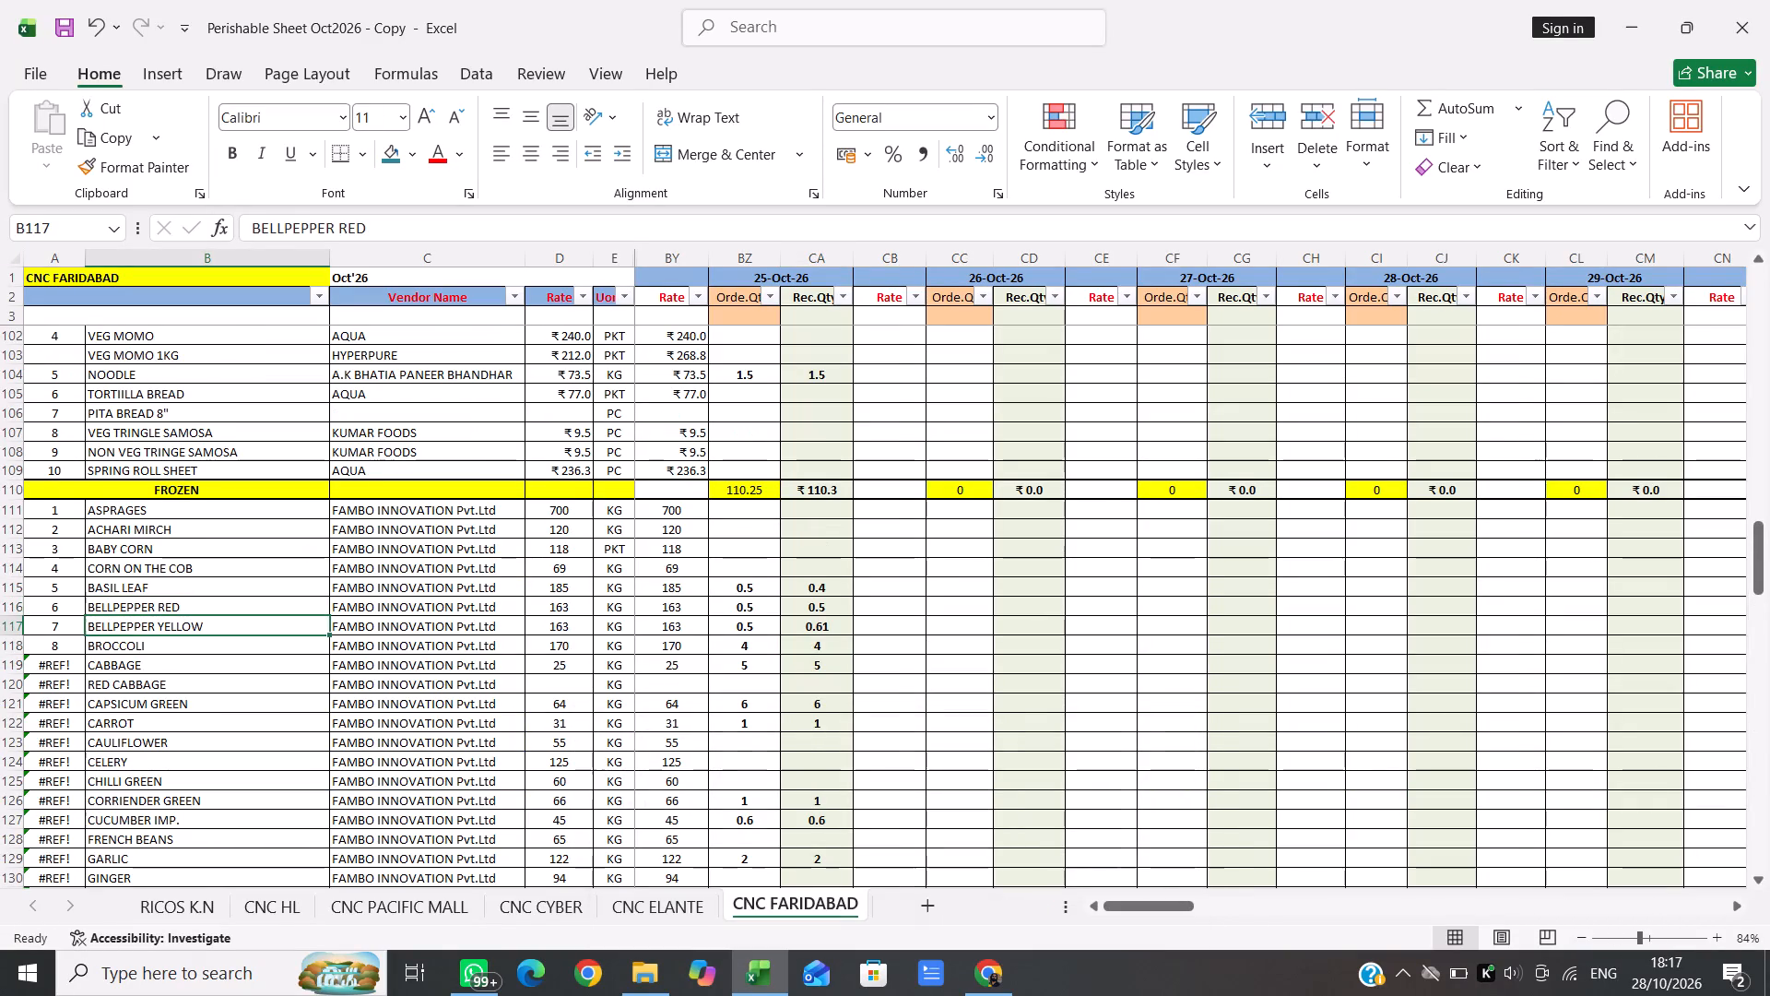
key(Right)
key(Right)
key(Right)
key(Right)
key(Right)
key(Right)
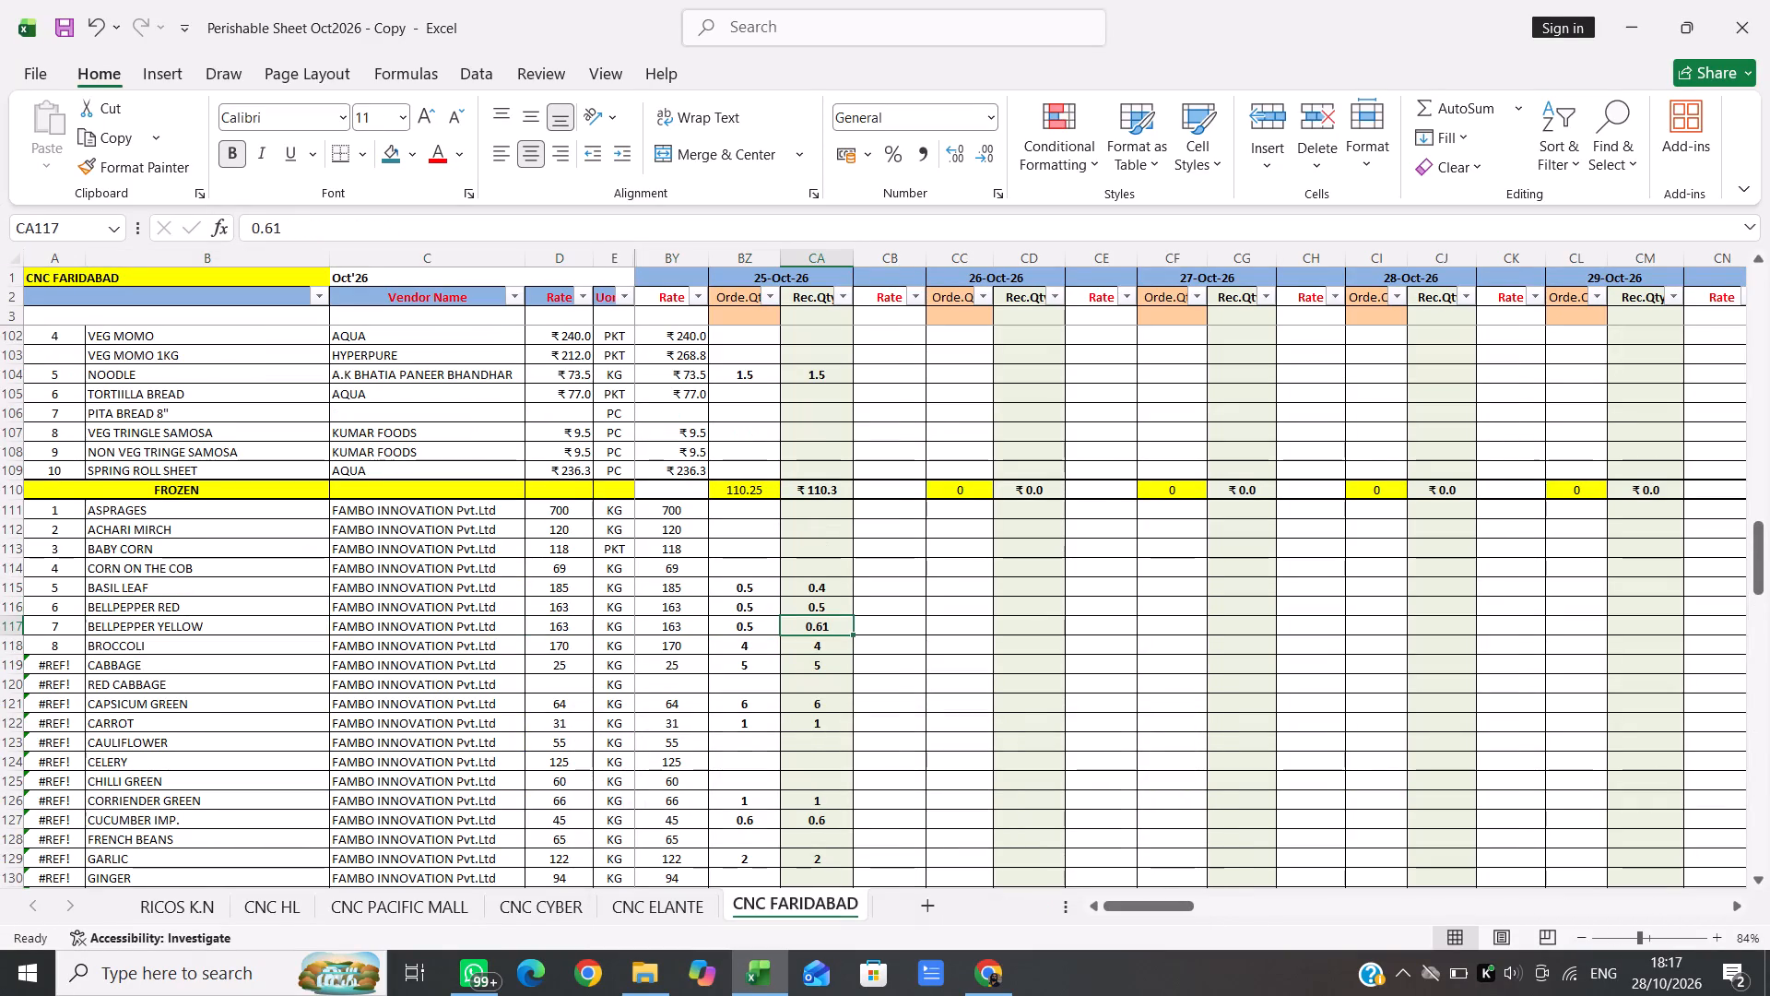
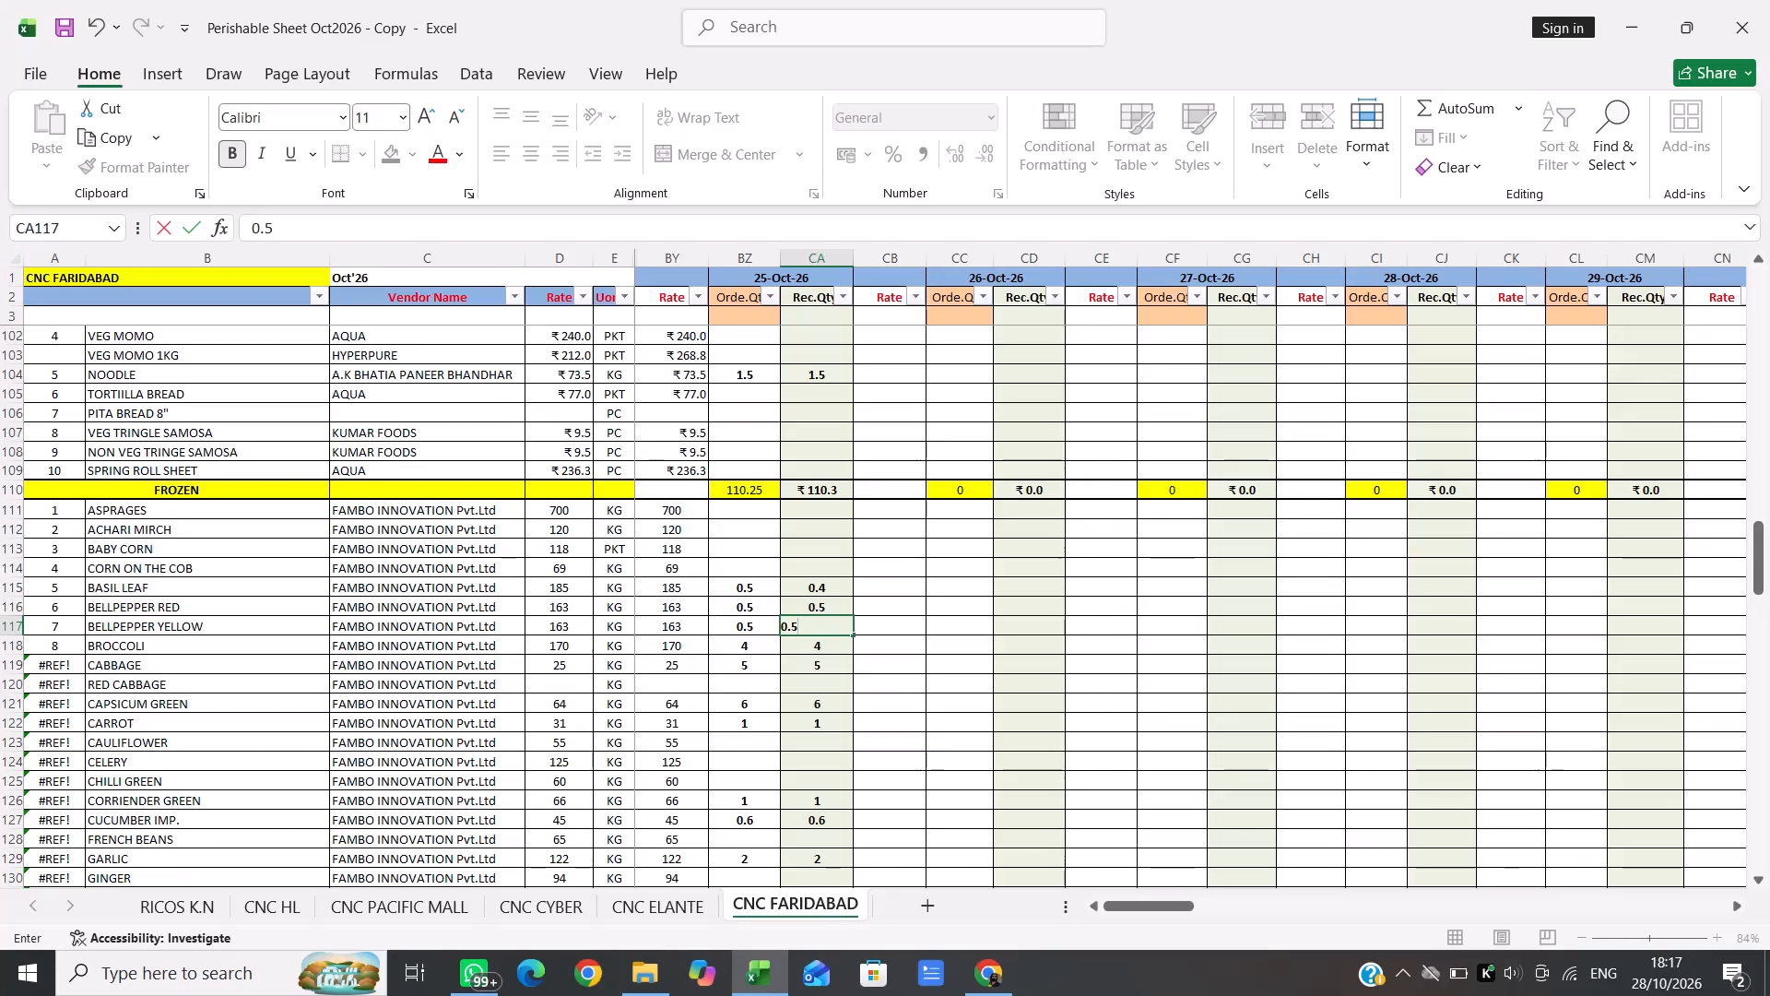
Set the 25-Oct-26 received quantity for BELLPEPPER YELLOW to 0.51.
key(1)
key(Right)
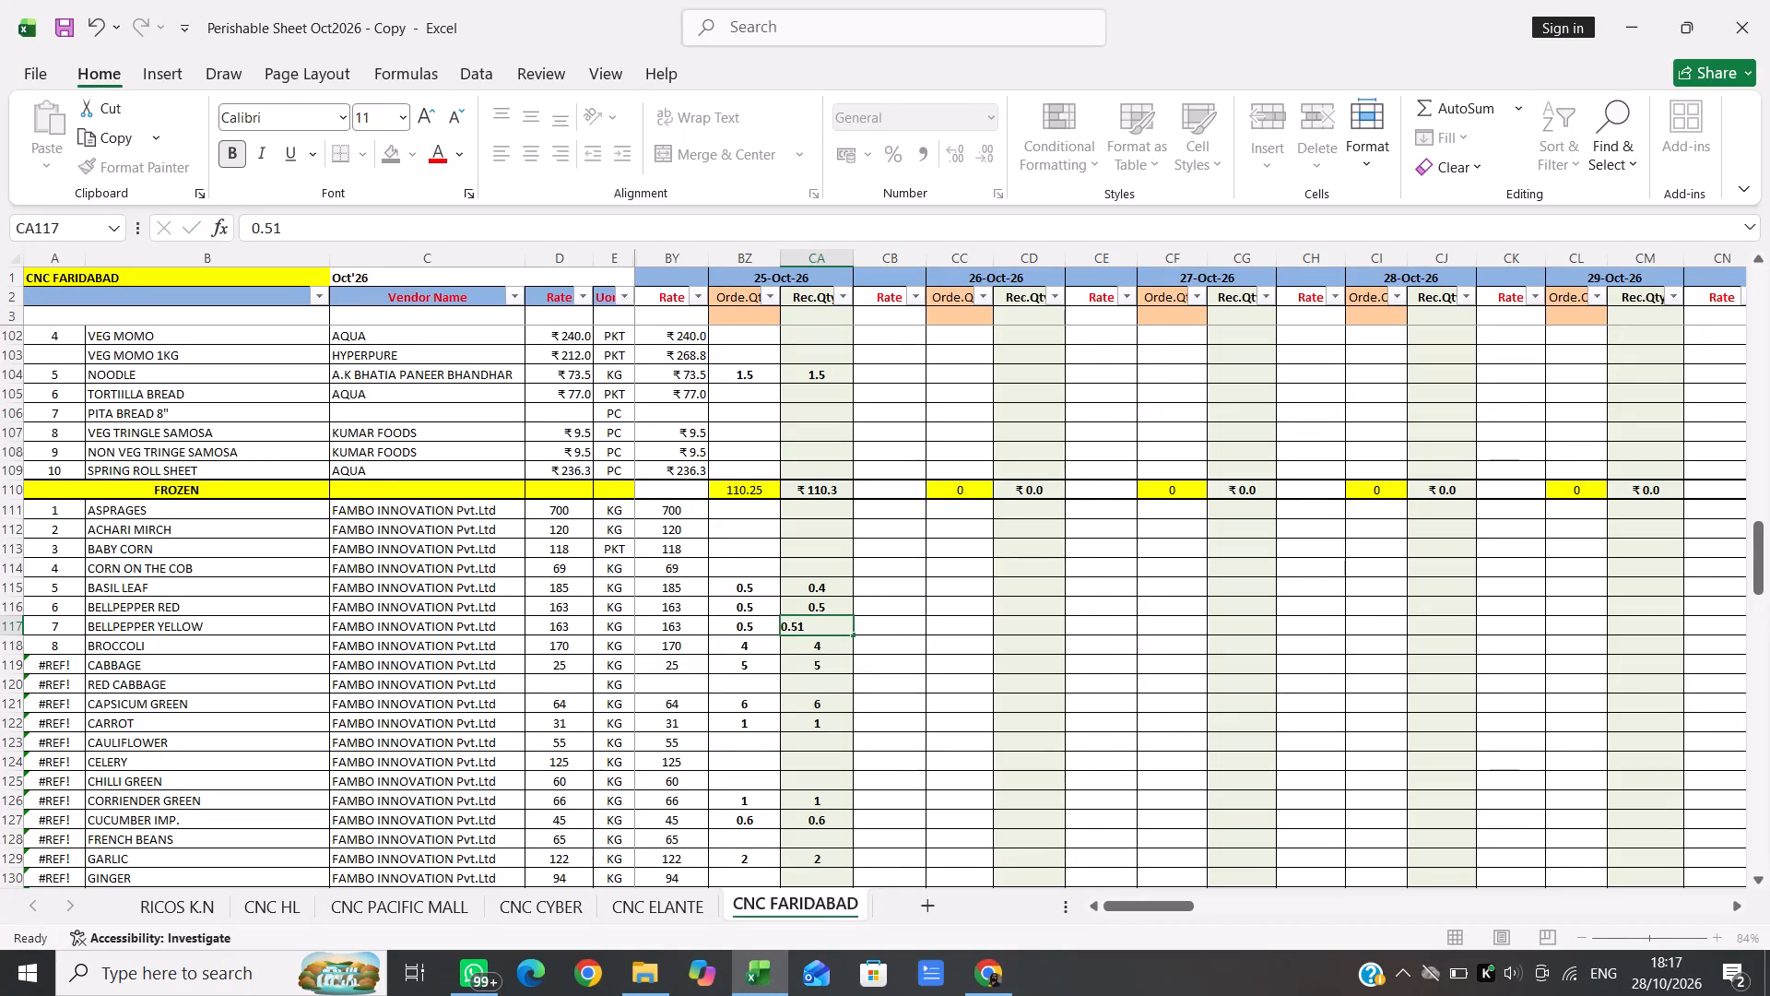
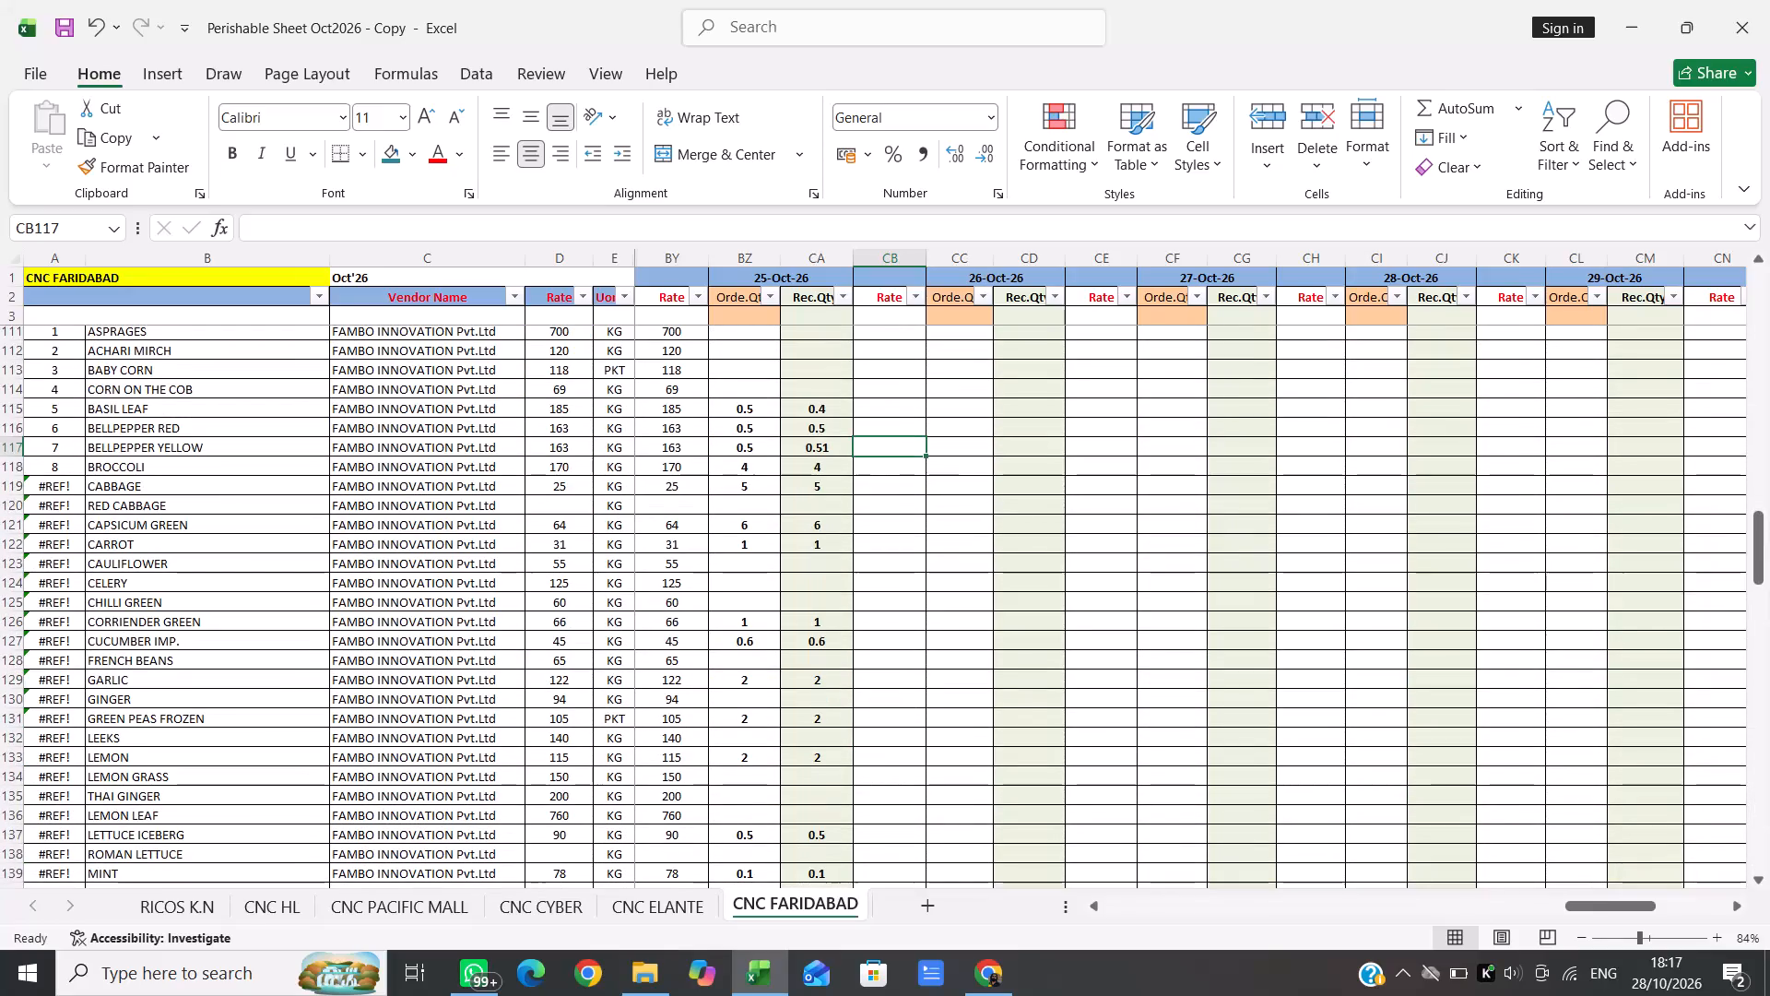
Review the 25-Oct-26 order and received quantities from the remaining vegetables through the fruits to the VEGETABLE & FRUITS total row.
scroll(1124, 601, down, 1)
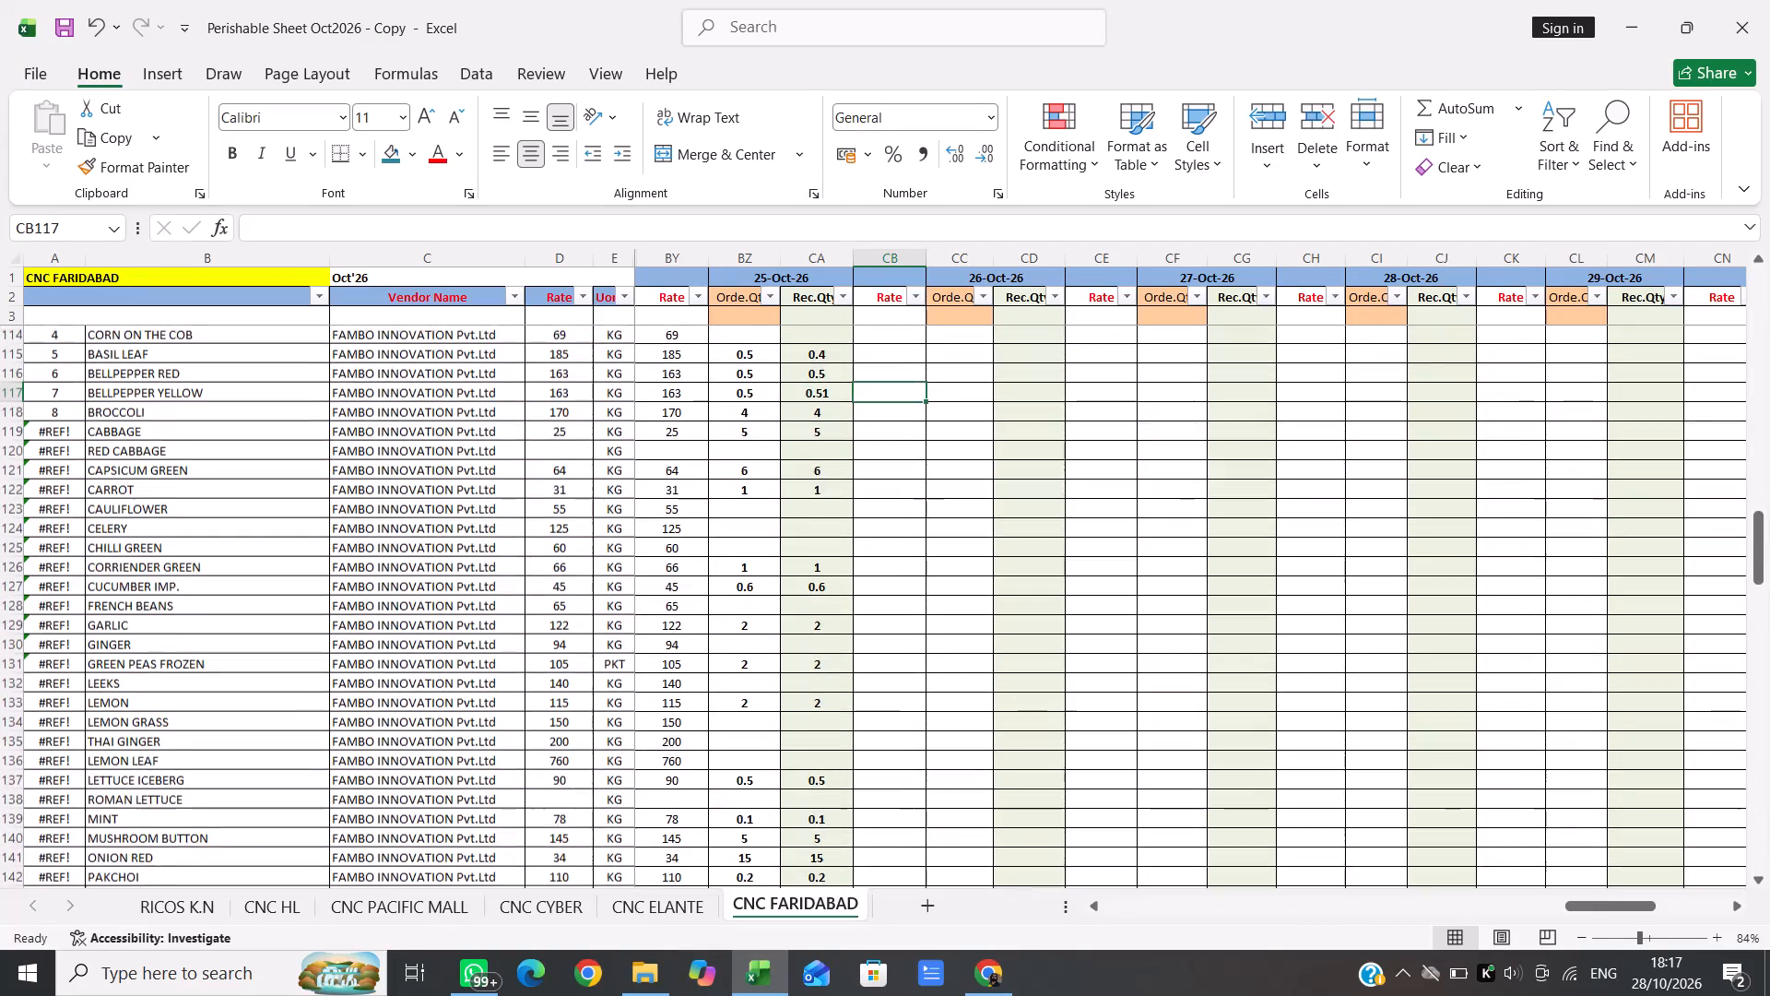
scroll(1124, 601, down, 1)
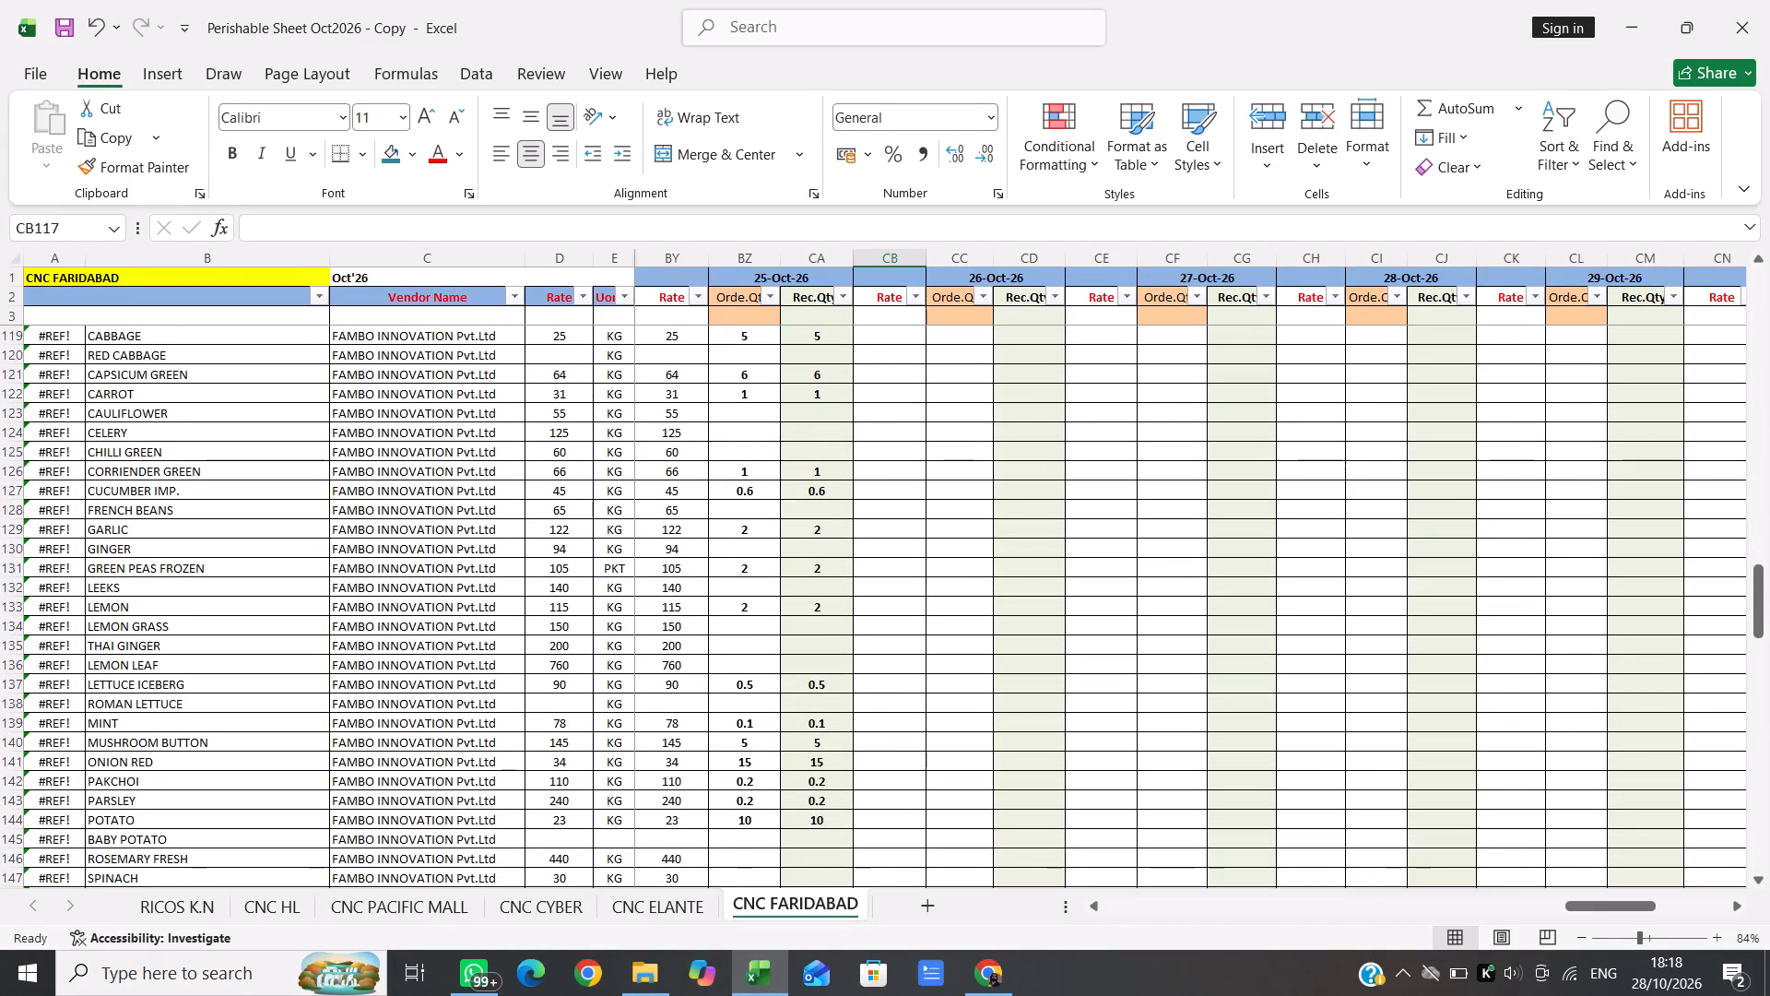
scroll(1124, 601, down, 1)
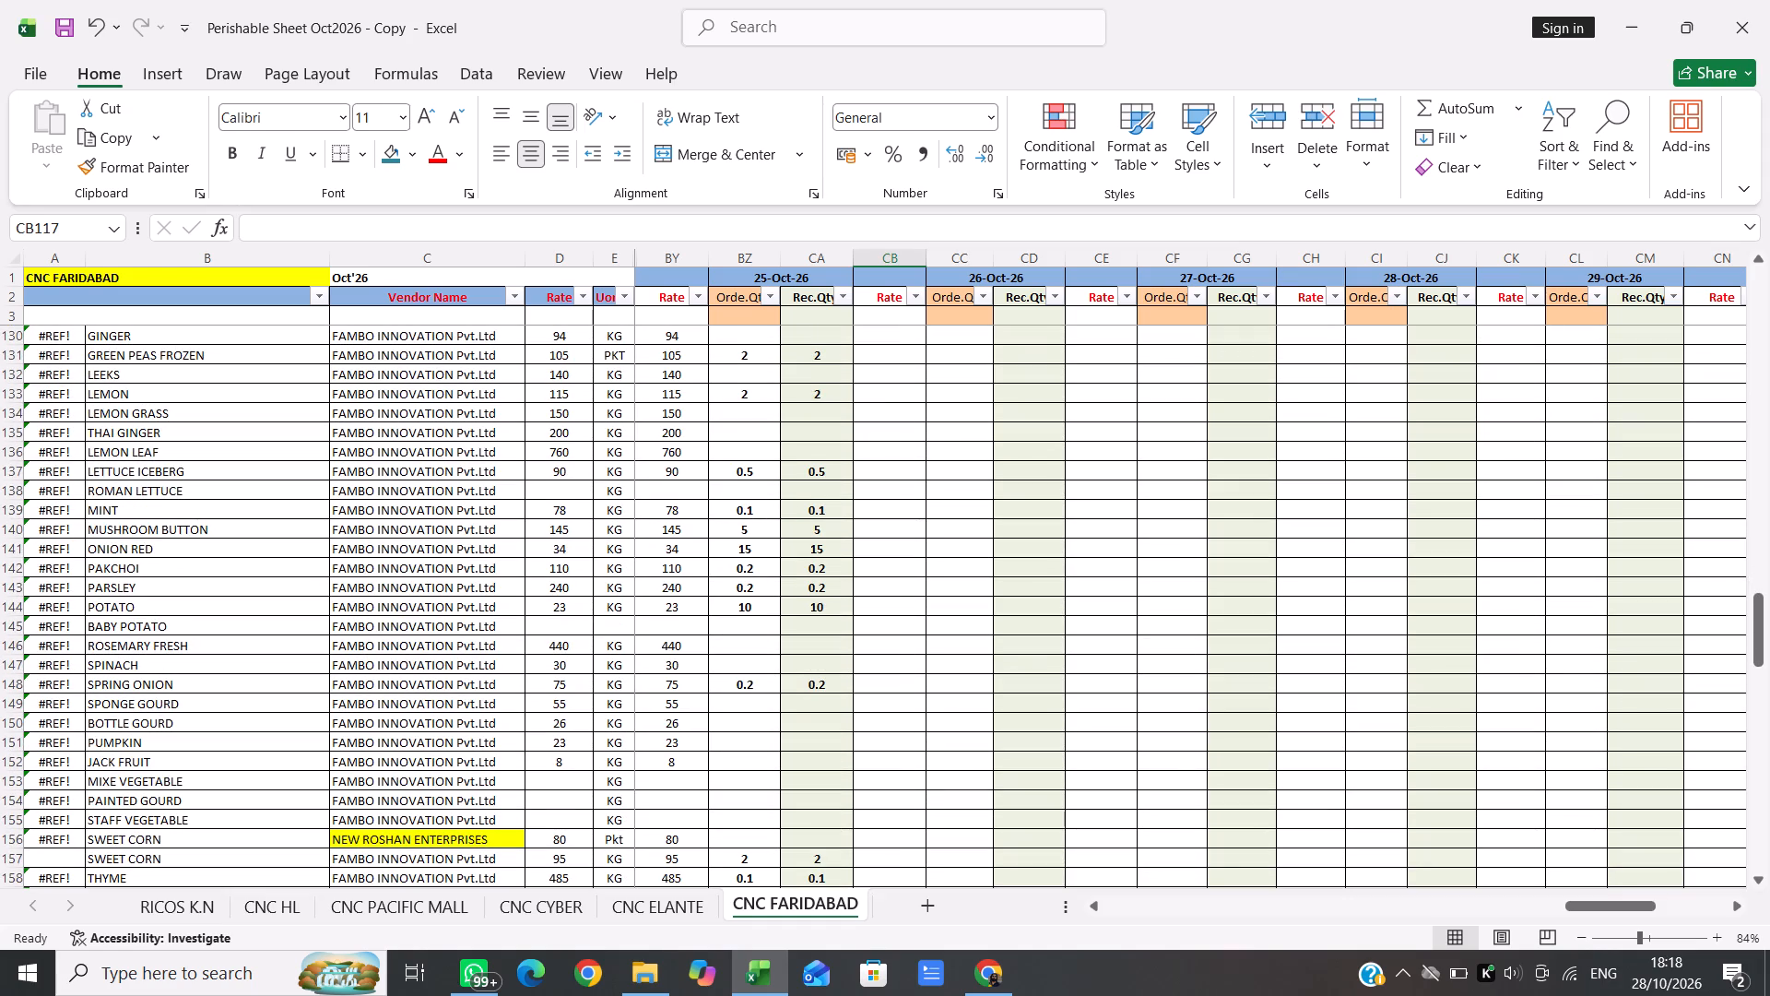
scroll(1124, 601, down, 1)
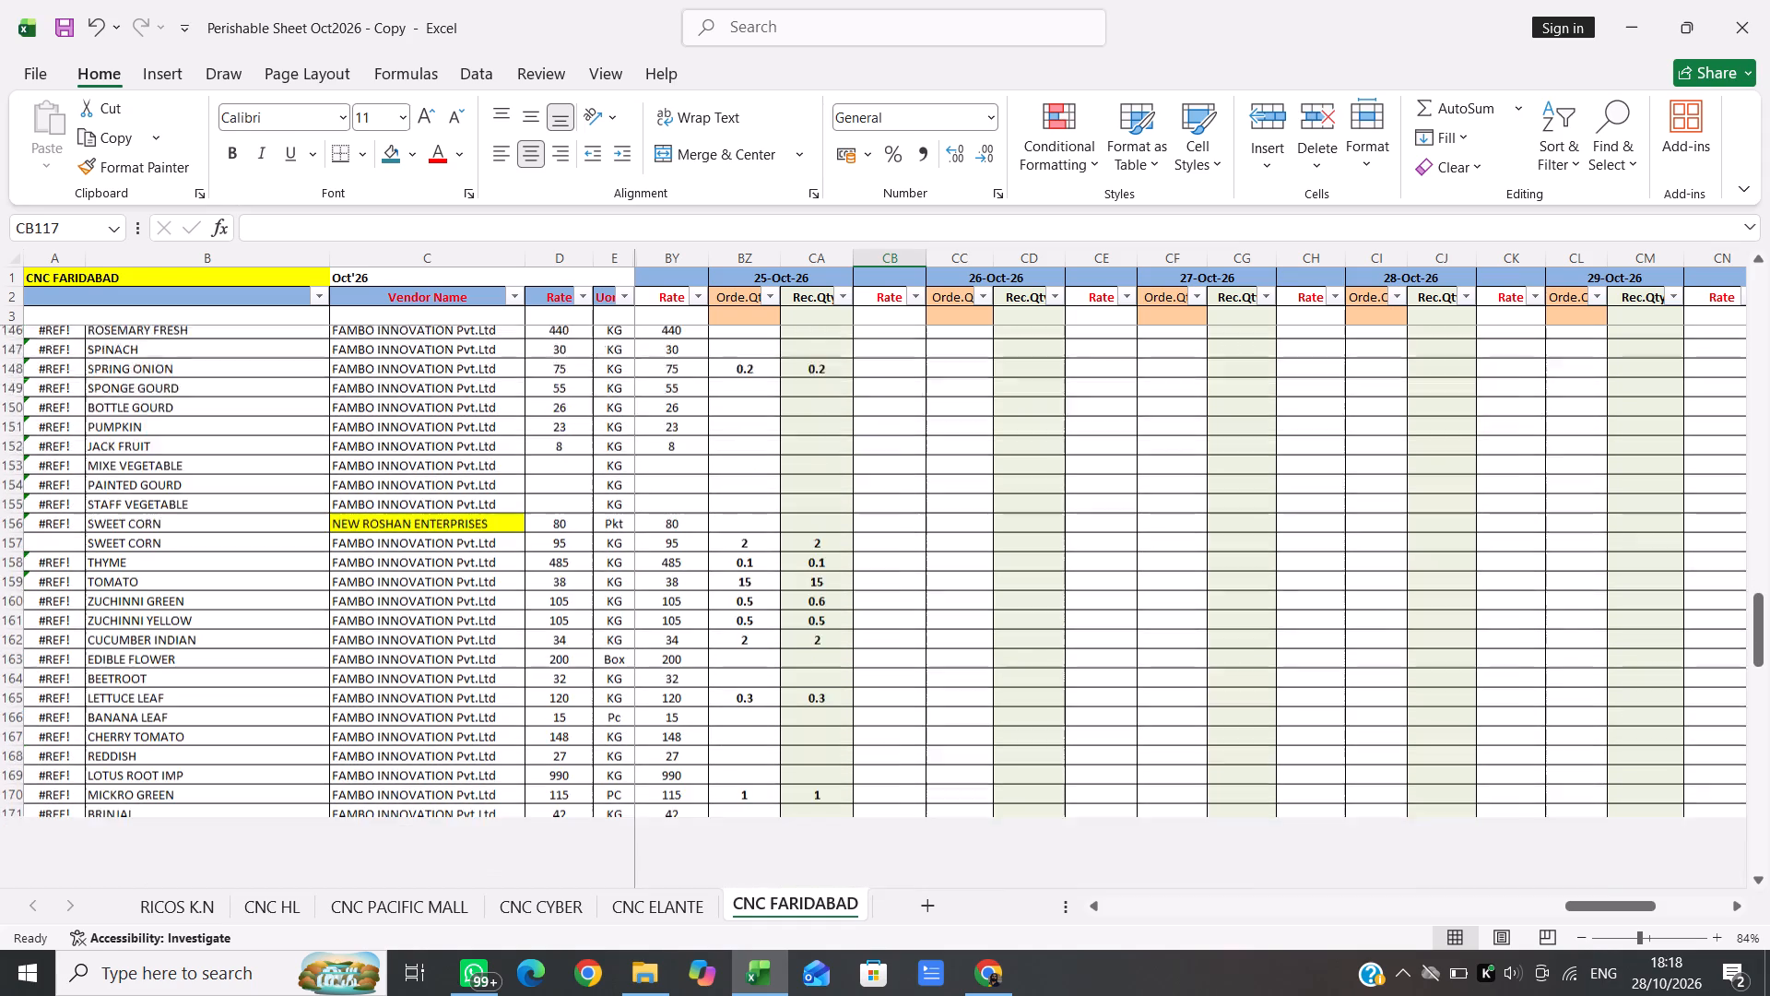
scroll(1124, 601, down, 5)
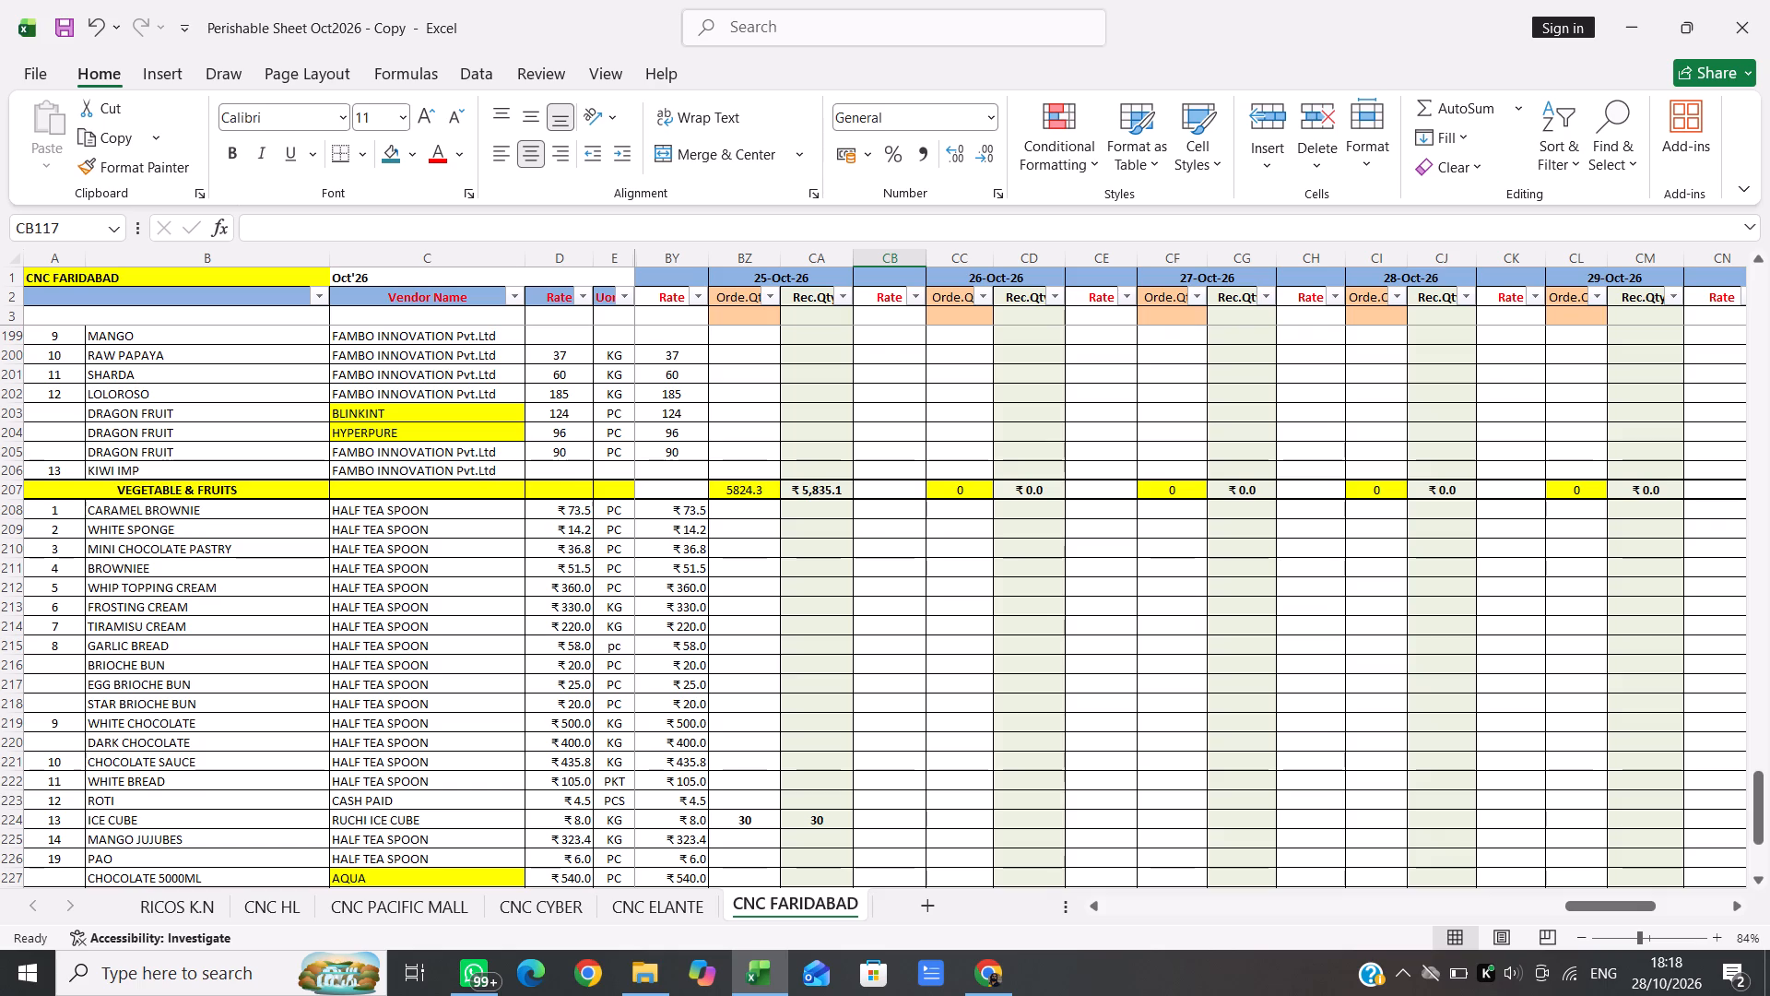
scroll(1124, 601, up, 2)
scroll(1124, 601, down, 2)
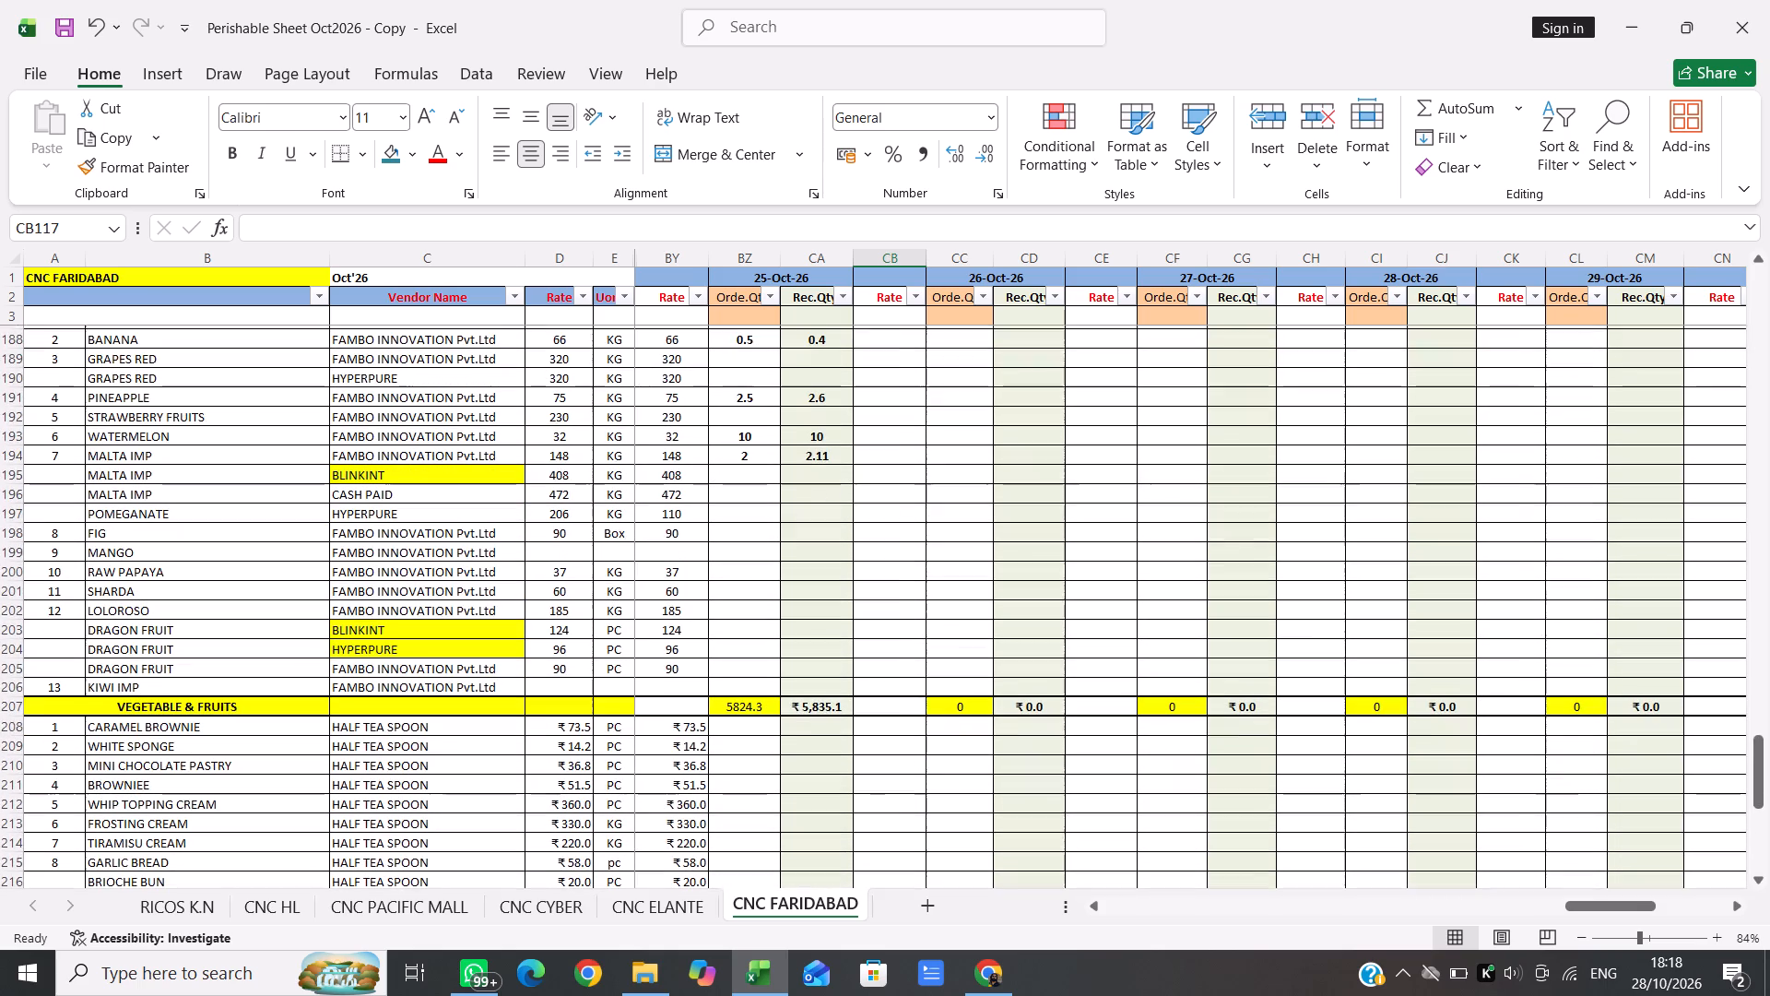
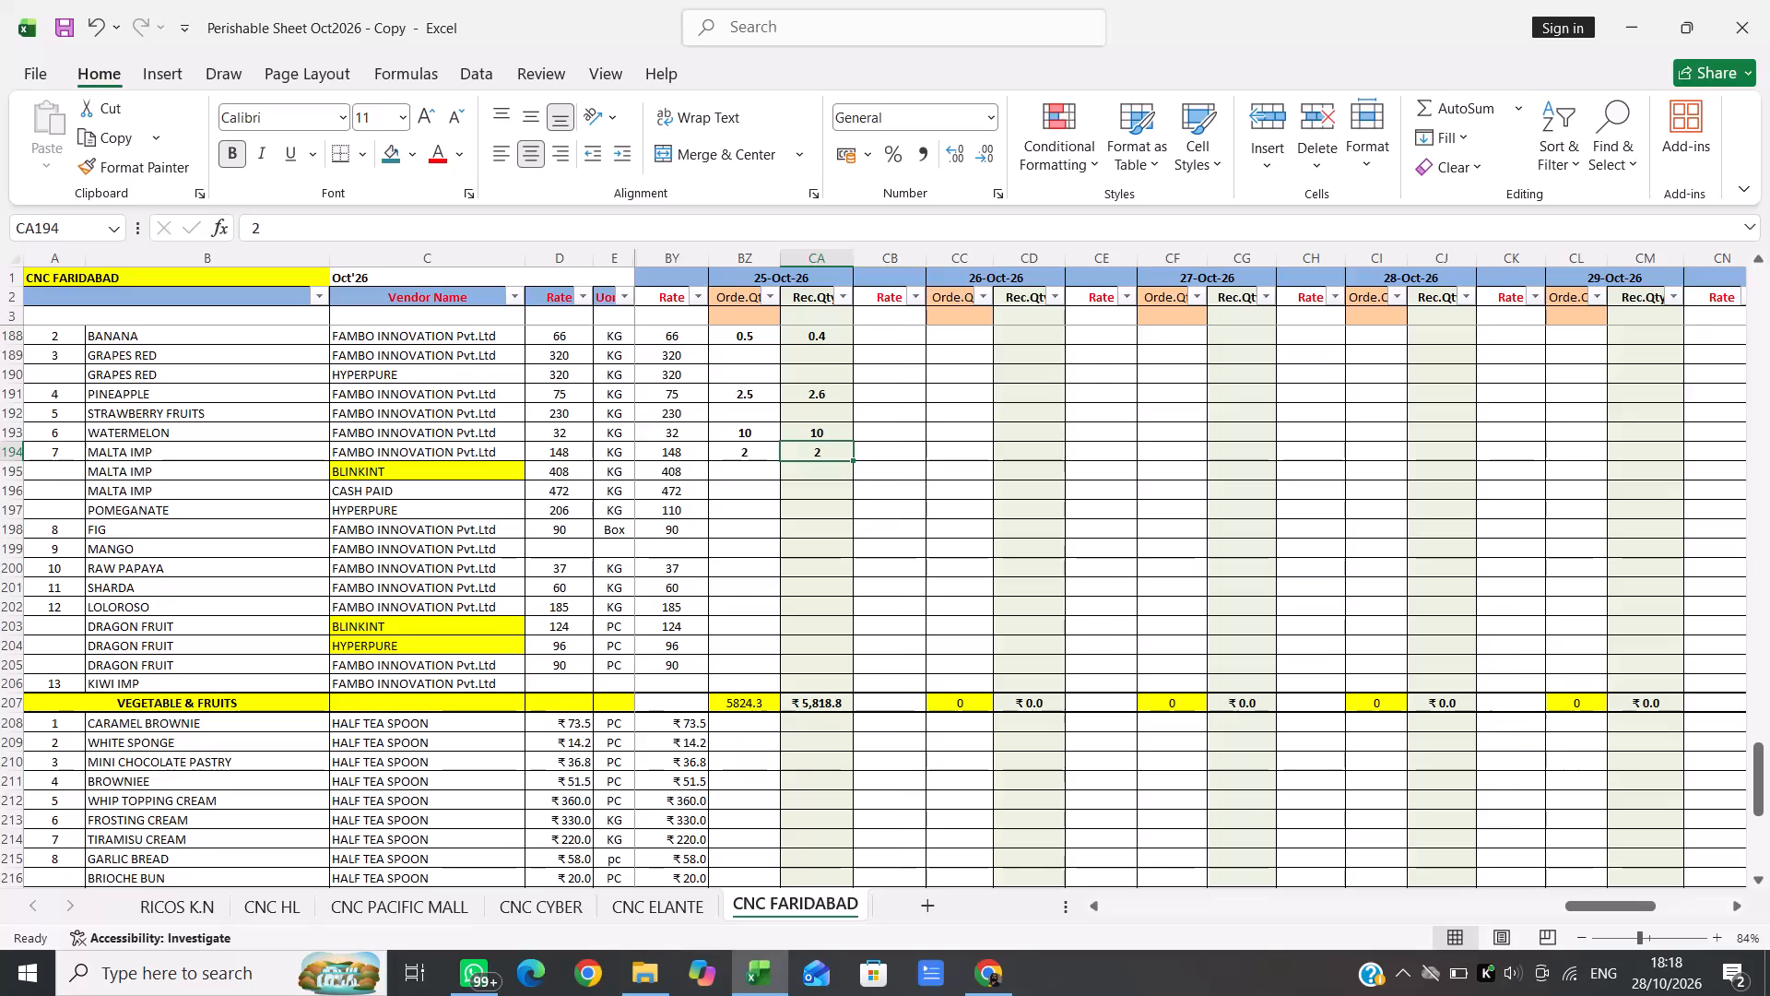
Set the 25-Oct-26 received quantity for MALTA IMP from FAMBO INNOVATION to 2.11.
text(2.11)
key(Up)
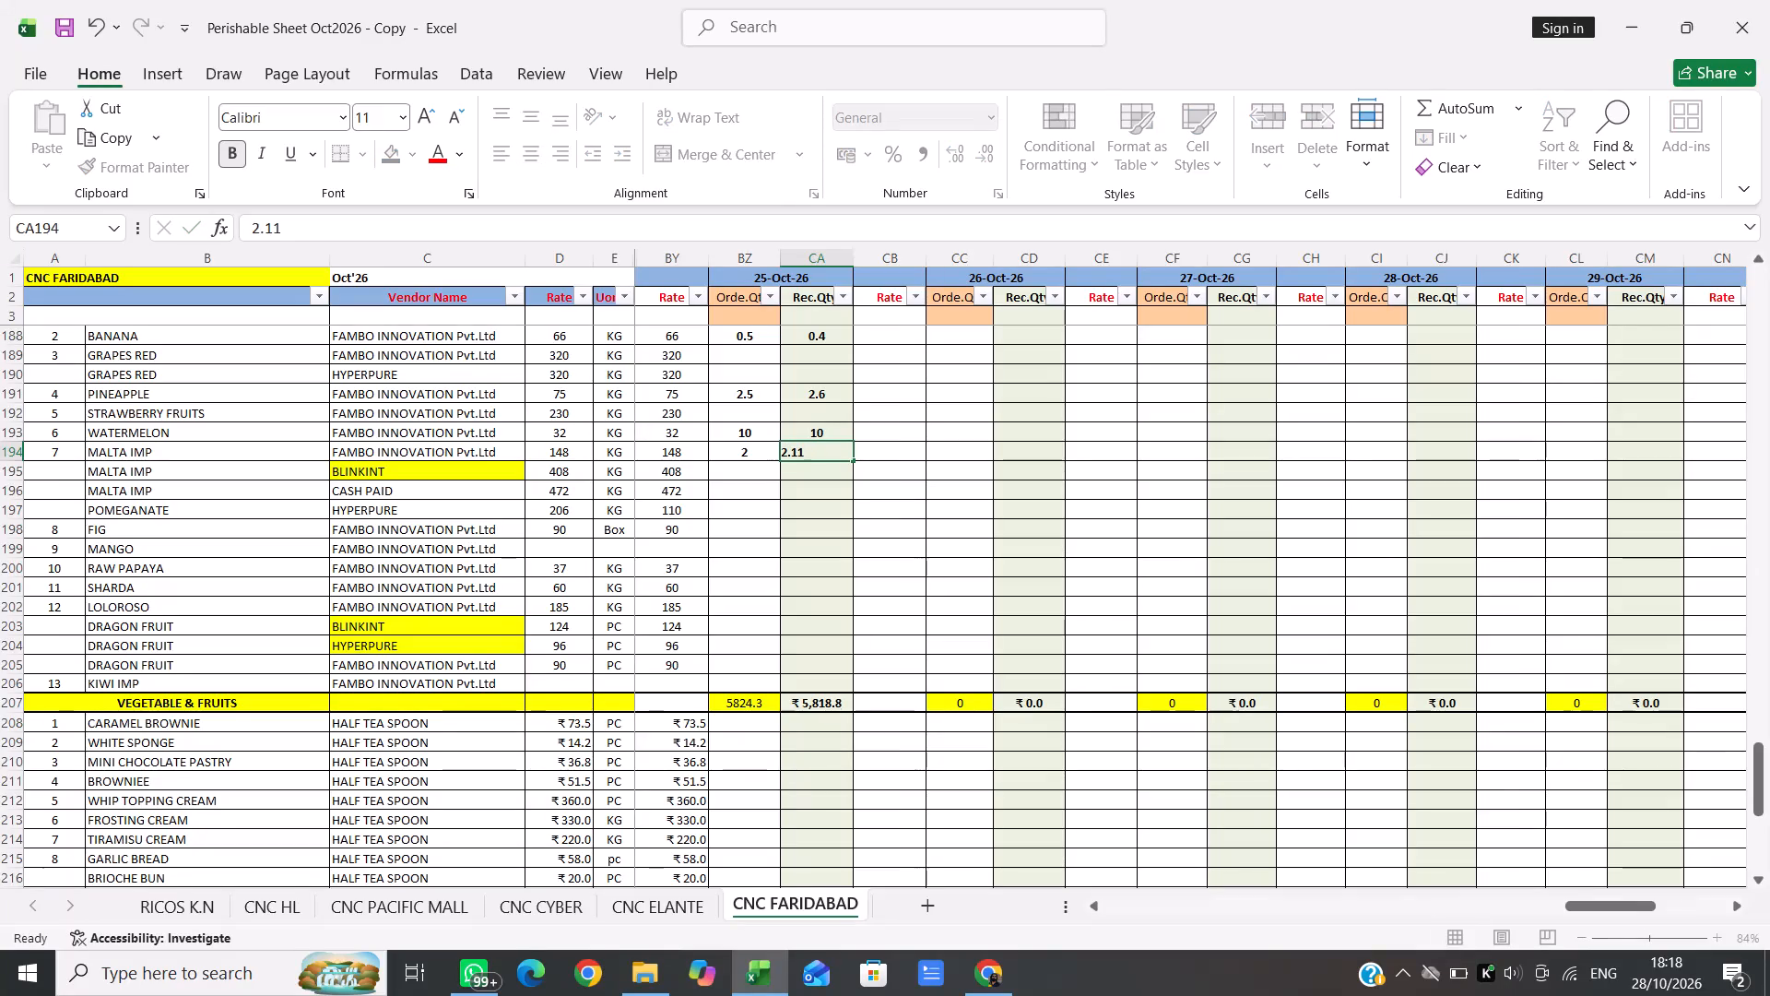
Review the 25-Oct-26 order and received quantities from the fruits back up through the vegetables to the FROZEN total row.
scroll(826, 391, up, 3)
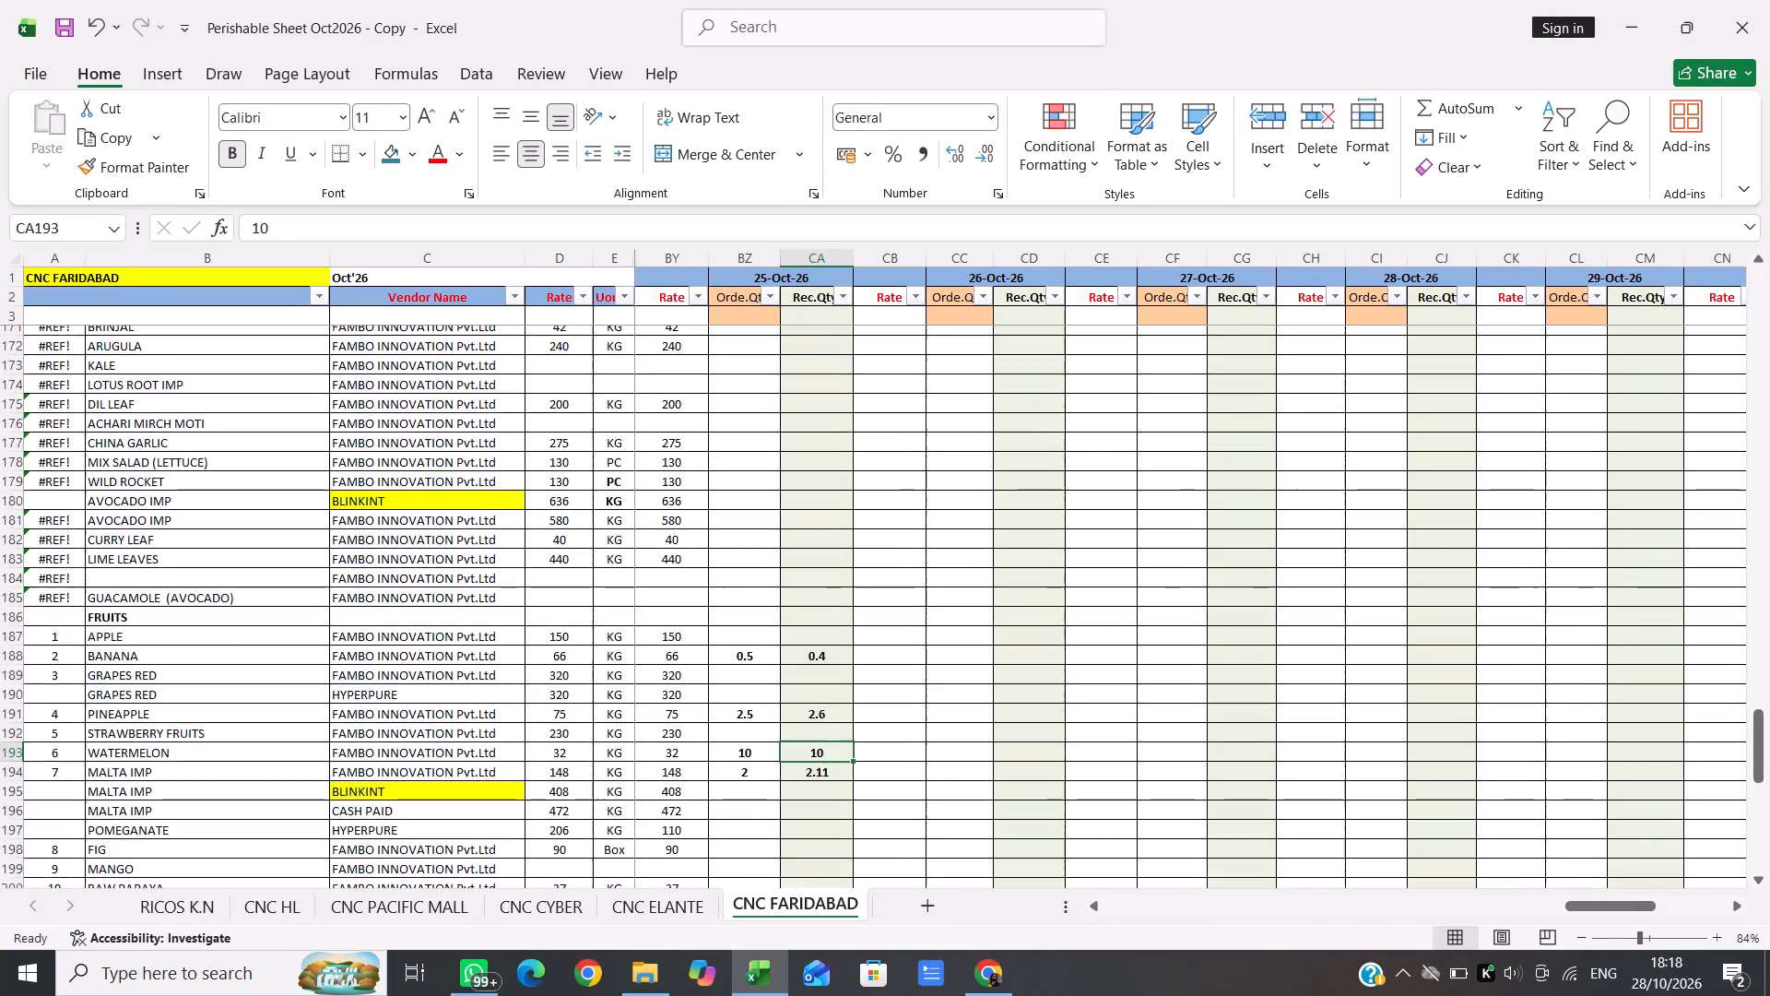
scroll(826, 391, up, 2)
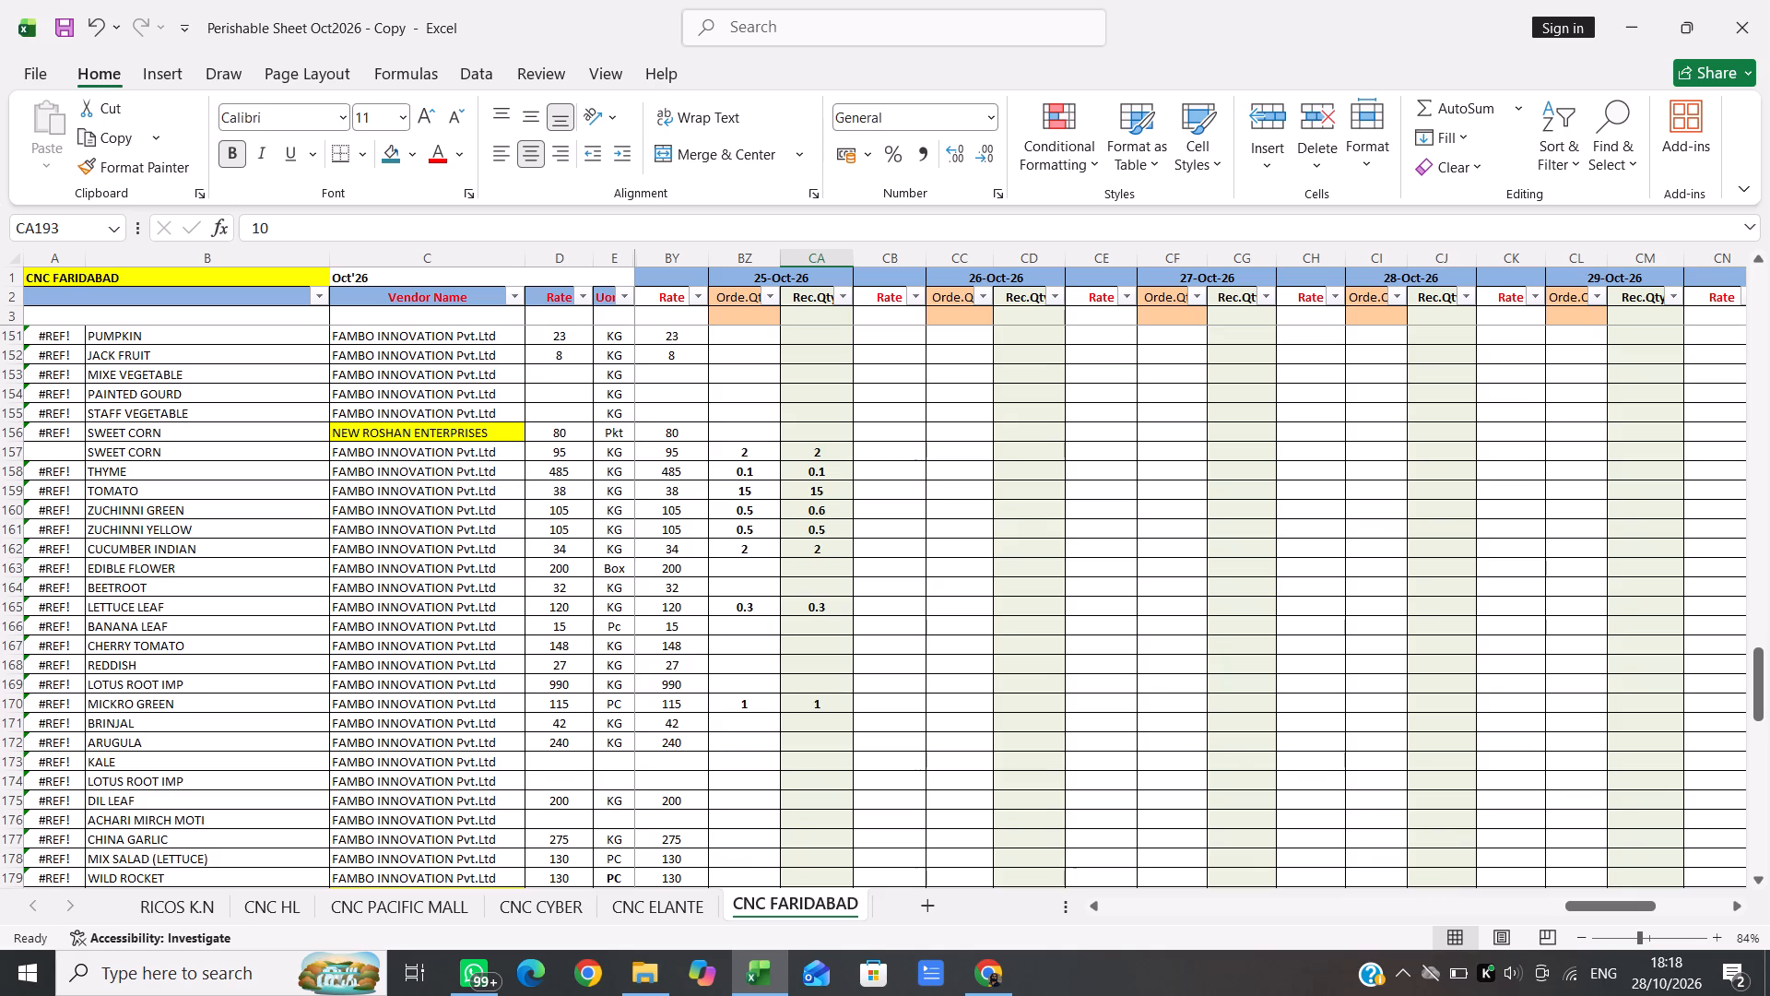
click(754, 540)
scroll(754, 540, up, 2)
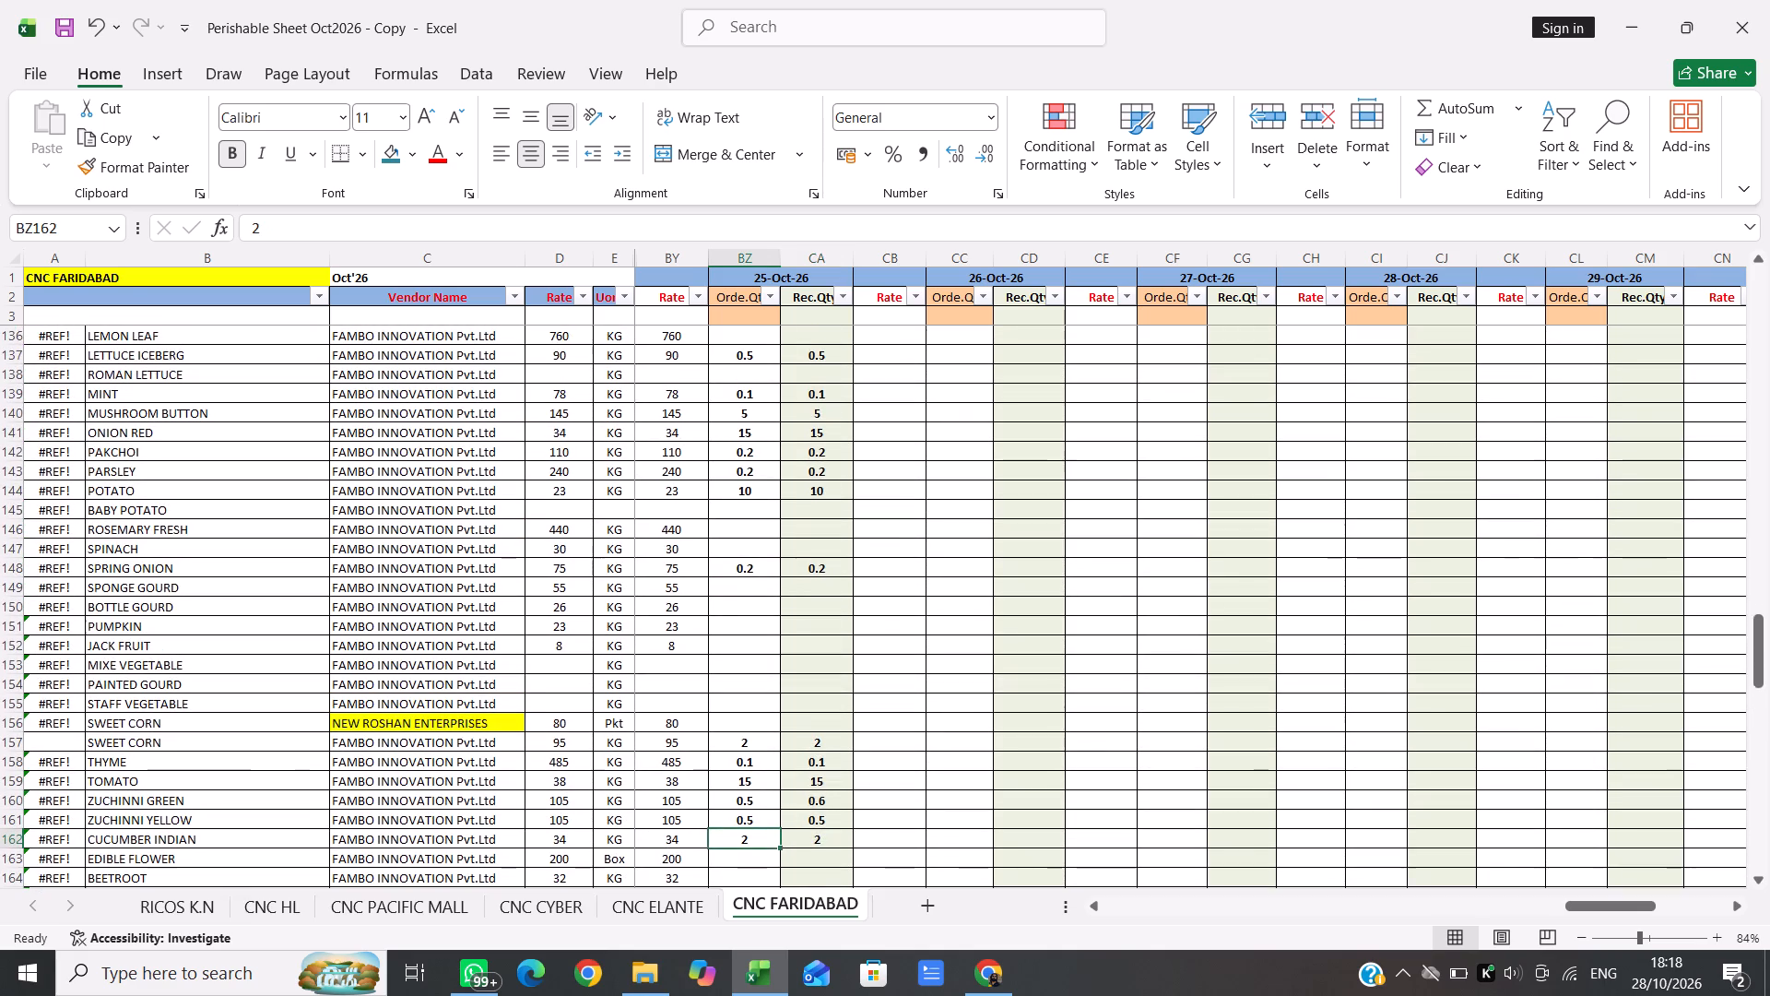
scroll(762, 579, up, 1)
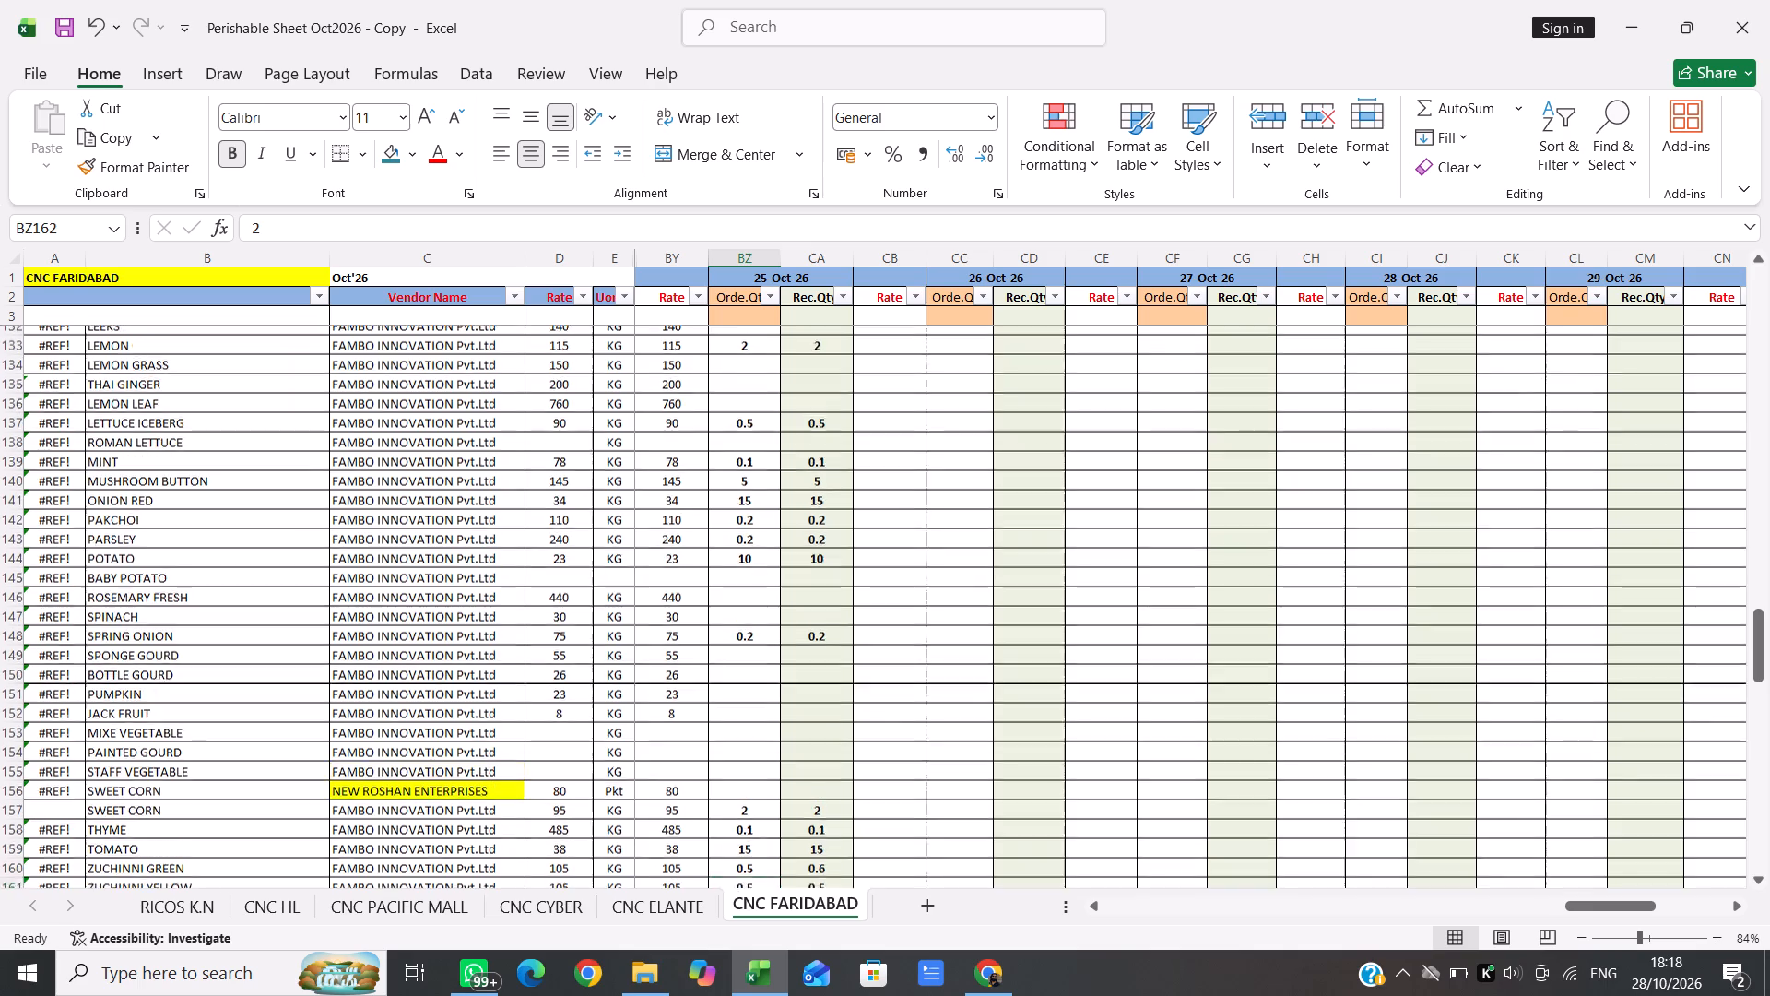
scroll(762, 579, up, 1)
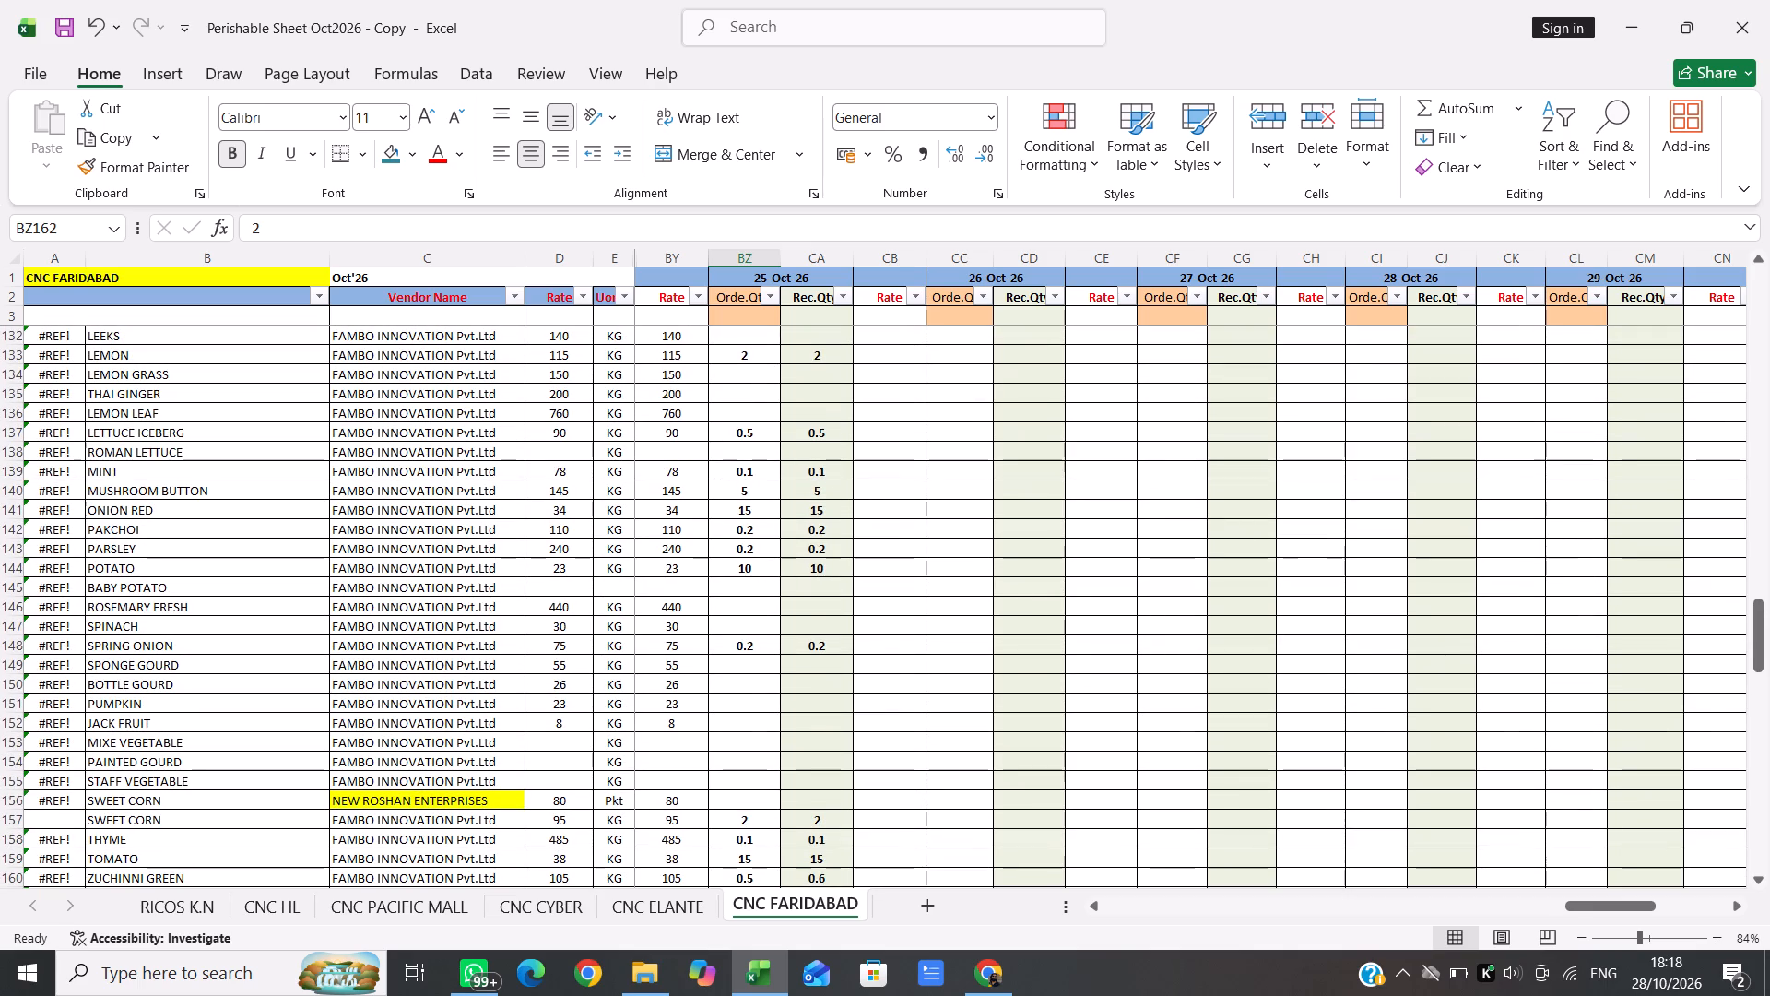
scroll(761, 628, up, 1)
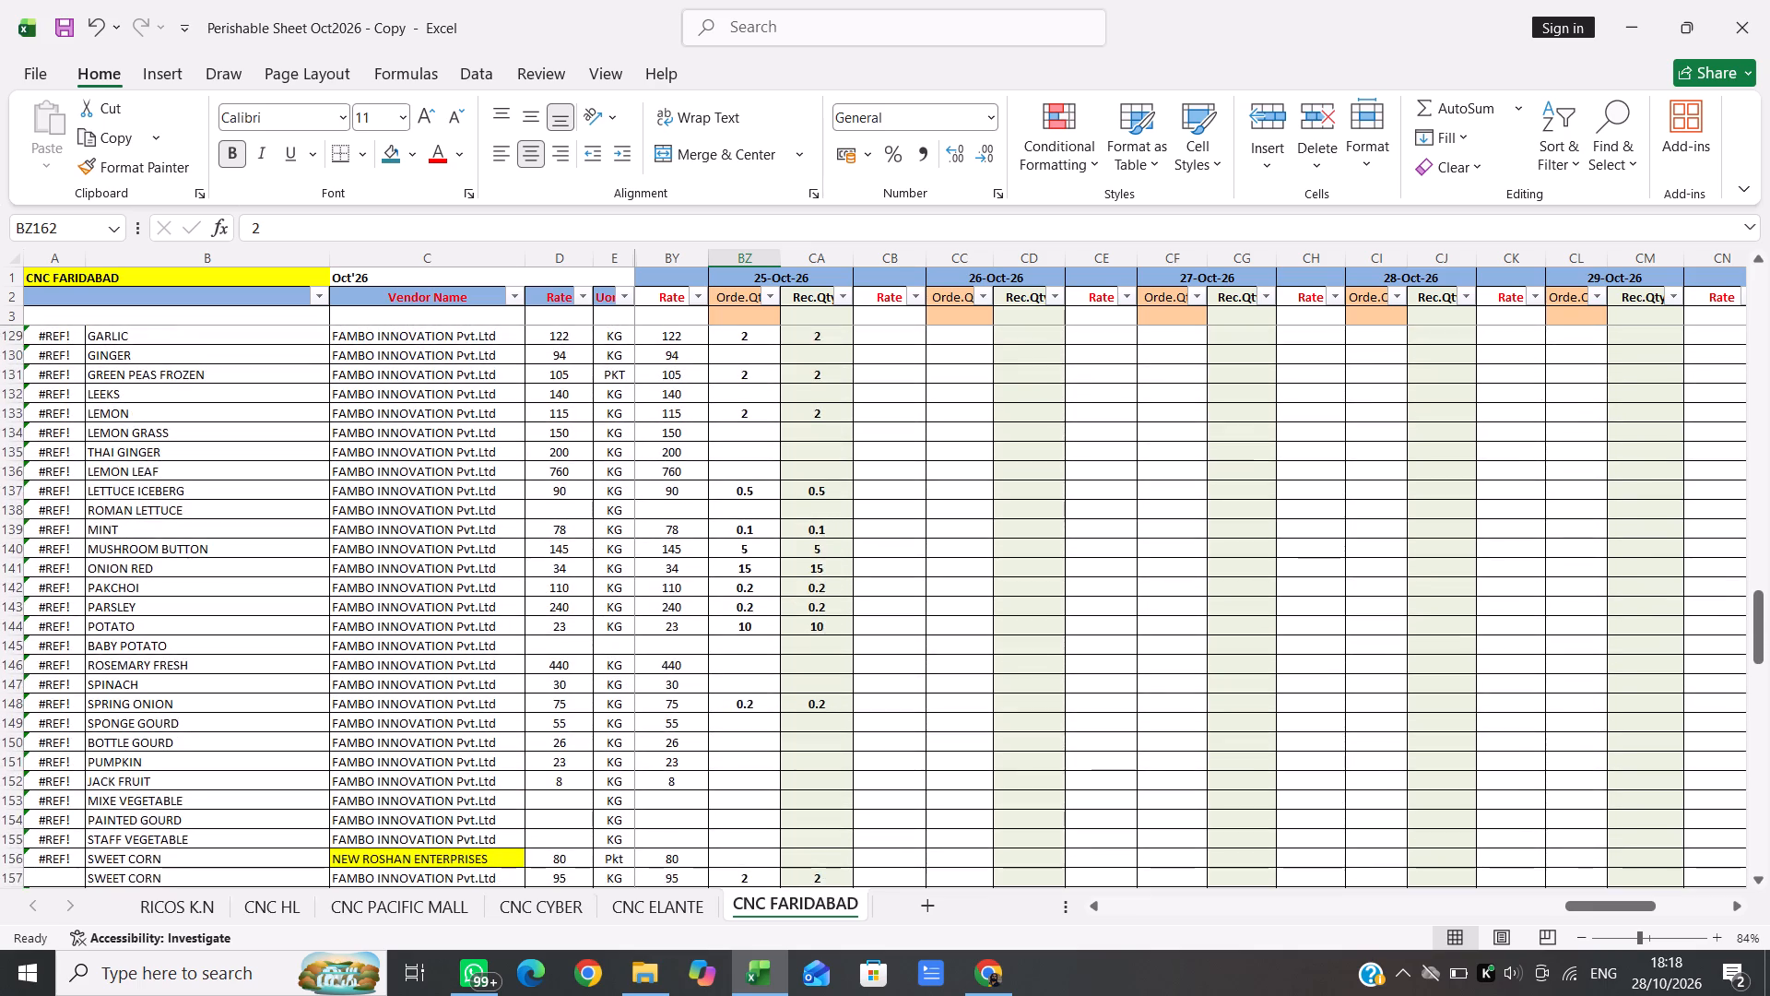
scroll(761, 628, up, 3)
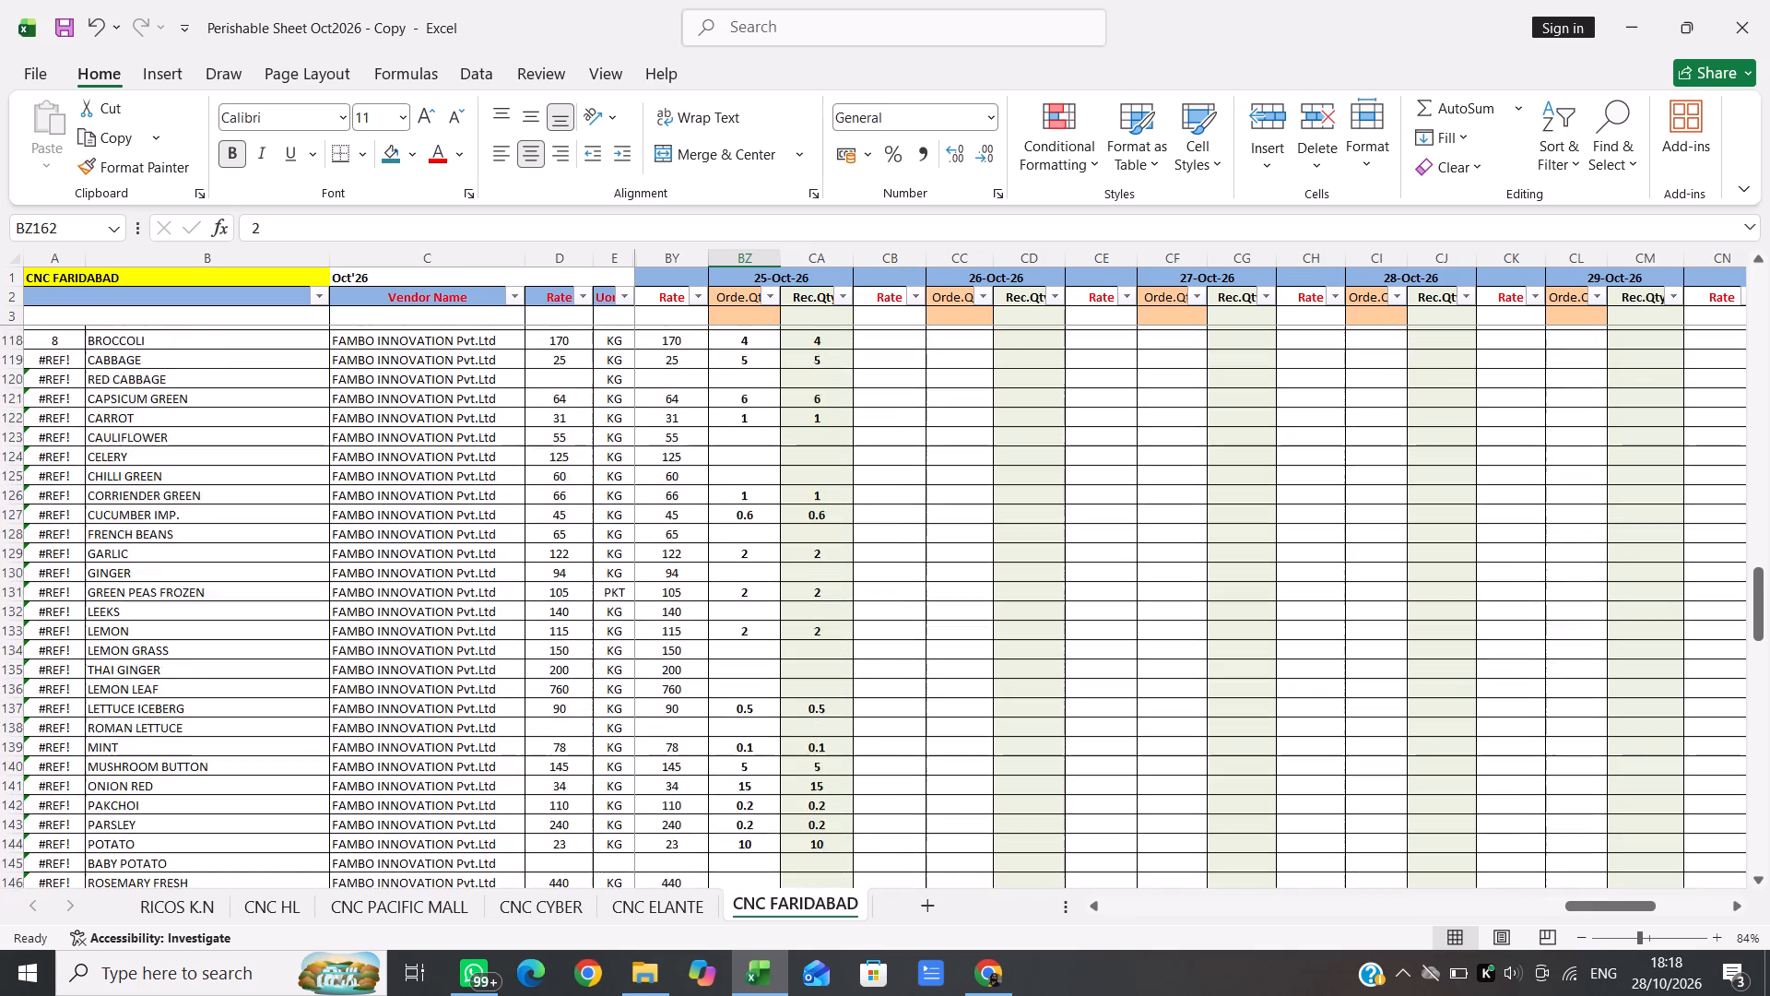
scroll(761, 628, up, 2)
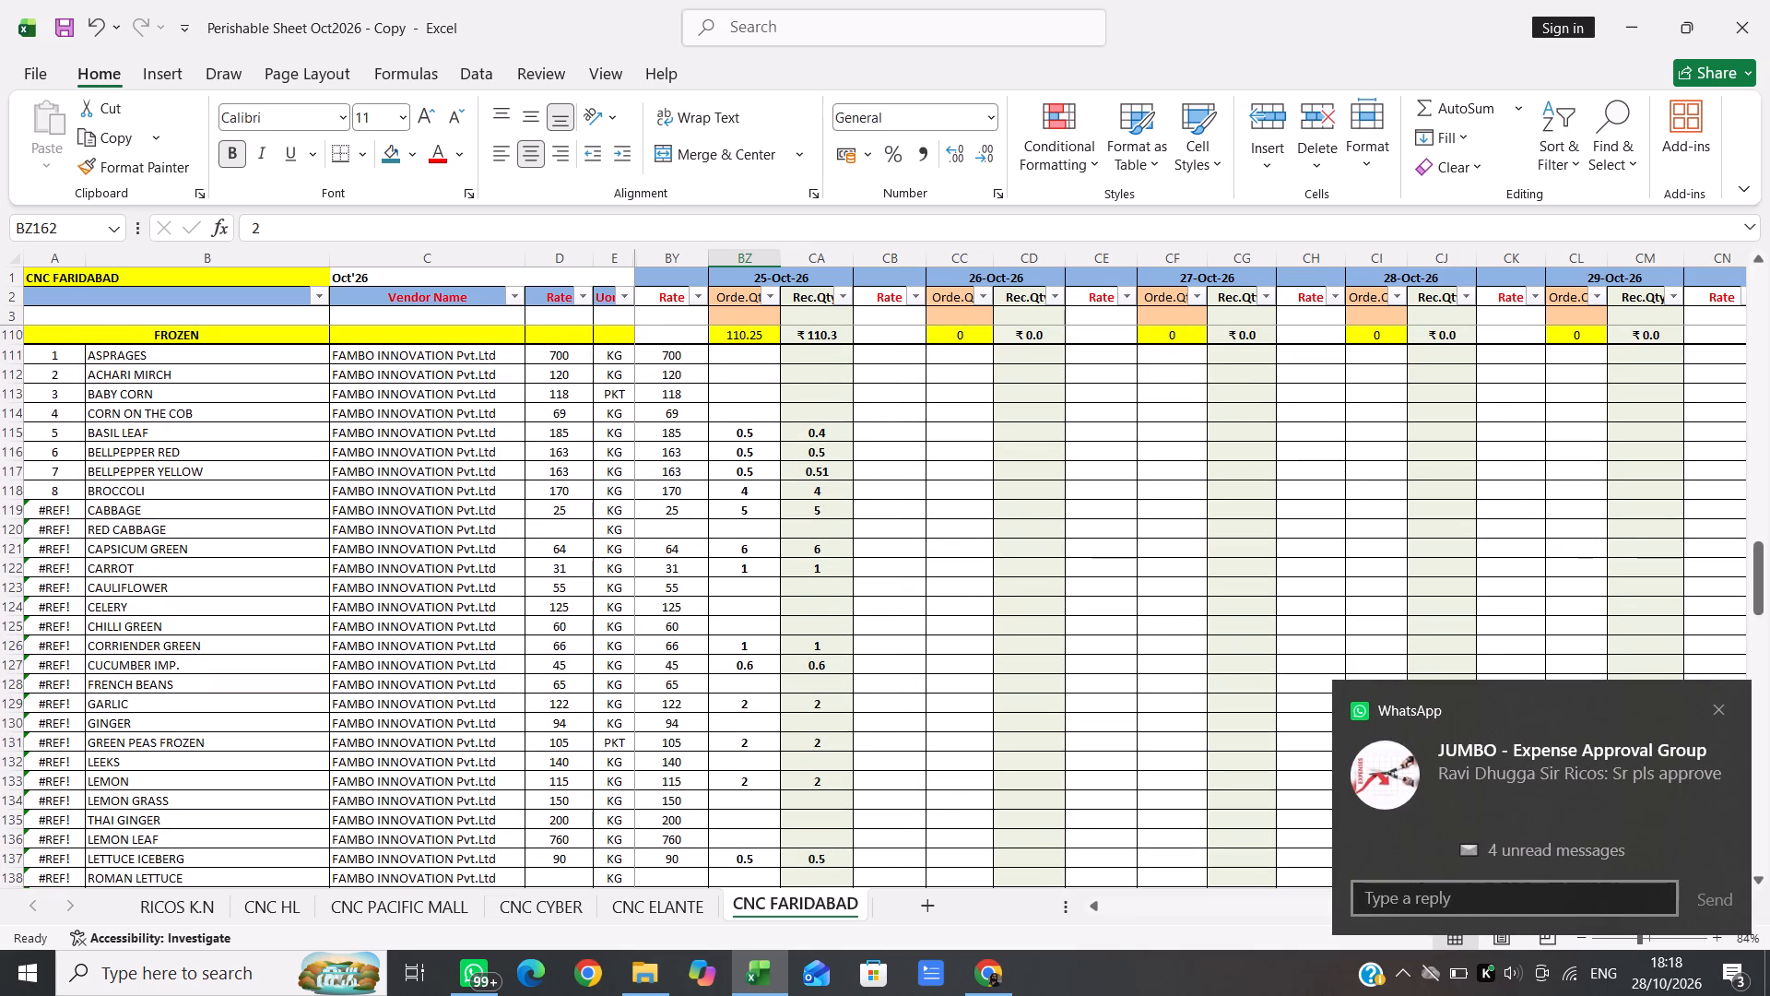
scroll(761, 628, up, 1)
Check the 25-Oct-26 VEGETABLE & FRUITS total row and the fruit quantities again, going to the WATERMELON order quantity.
scroll(761, 628, down, 4)
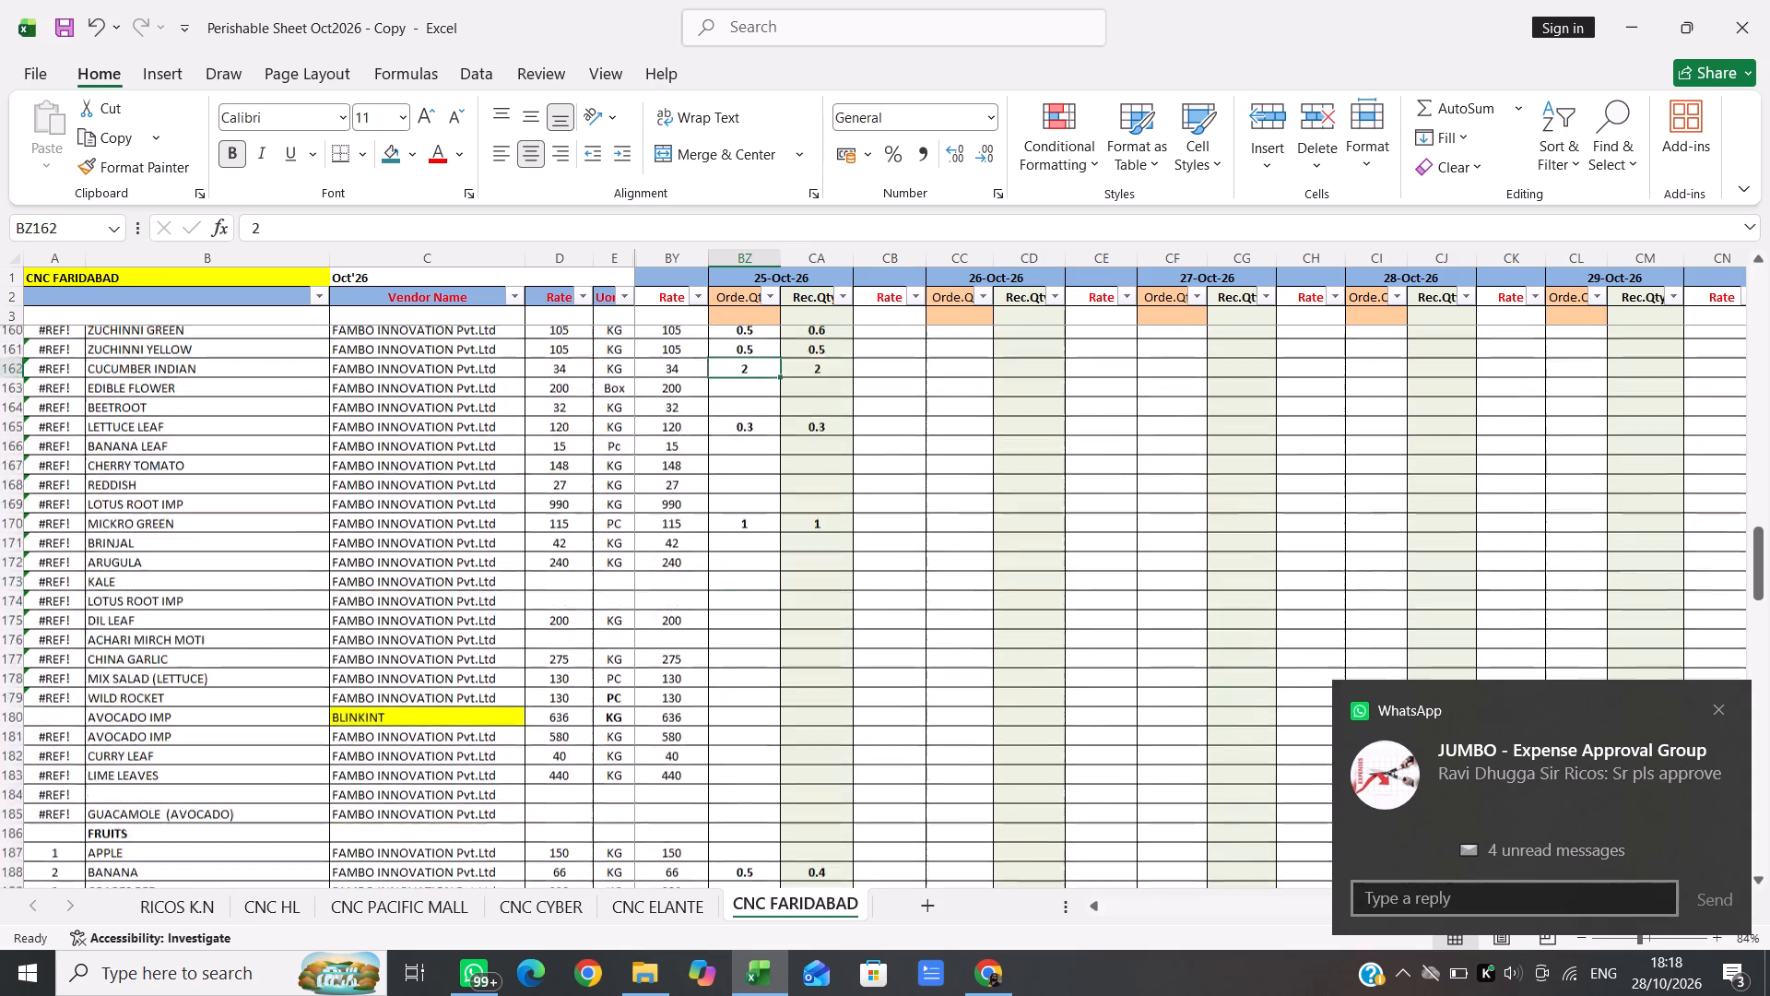
scroll(761, 628, down, 5)
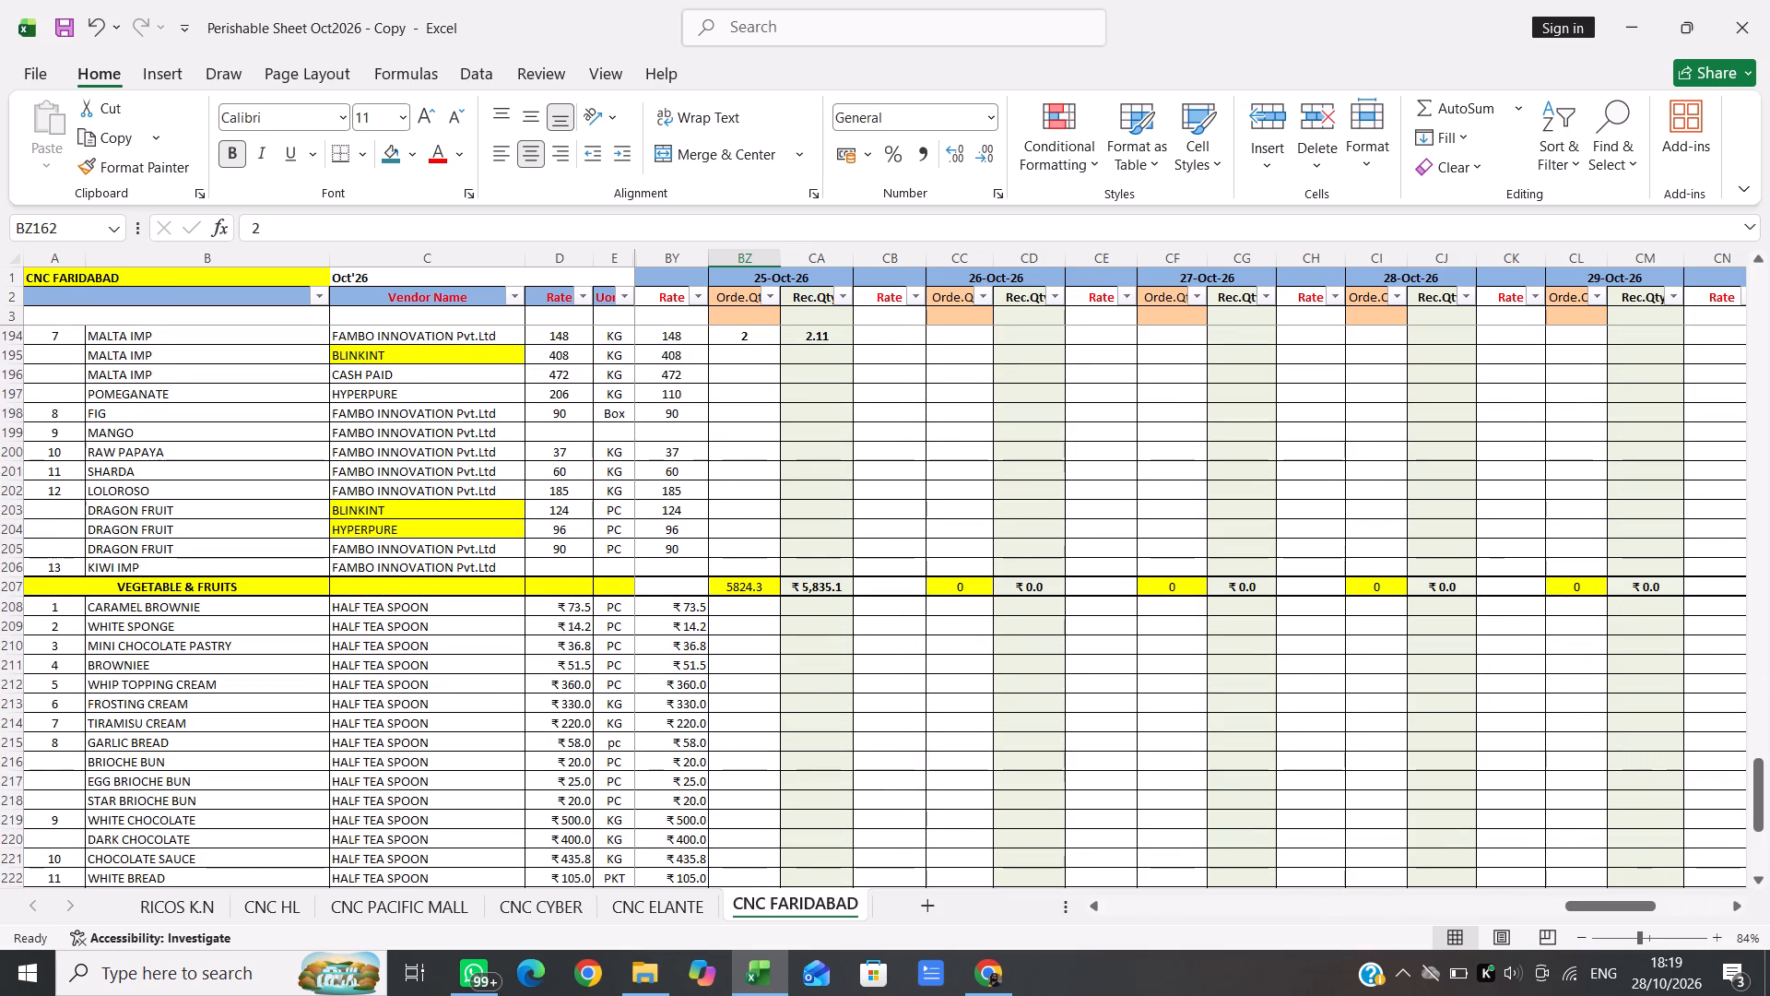
scroll(761, 628, up, 3)
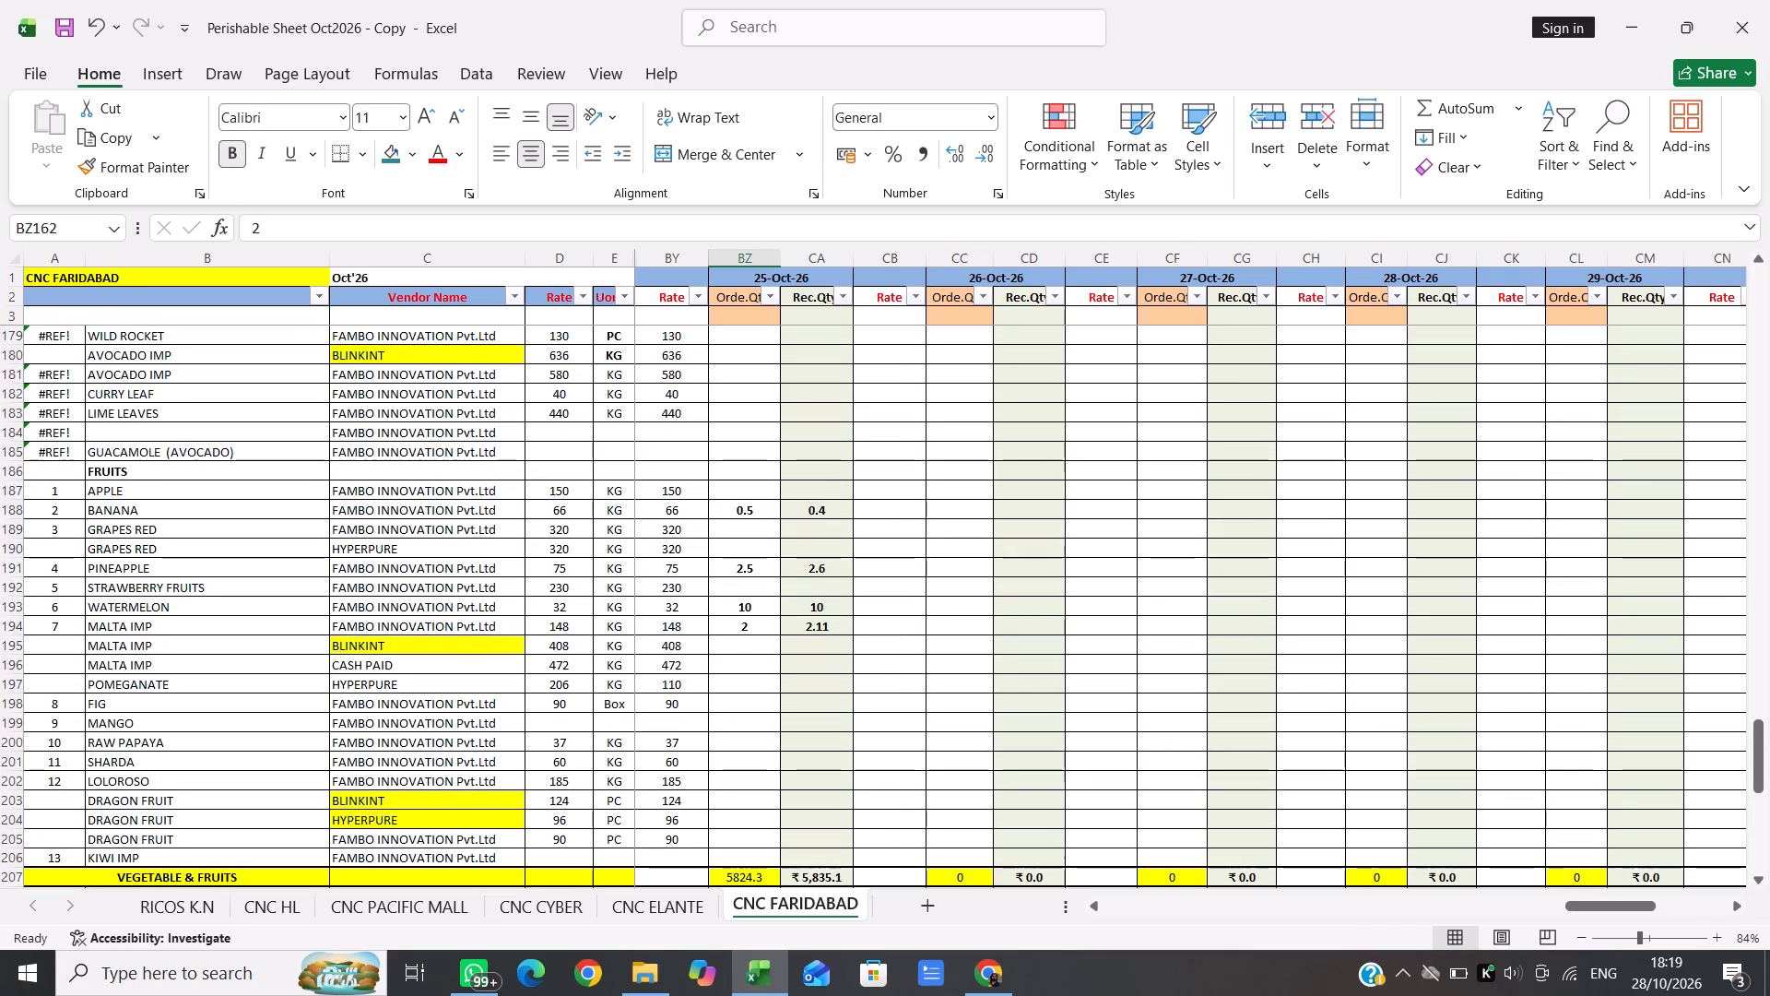
click(752, 610)
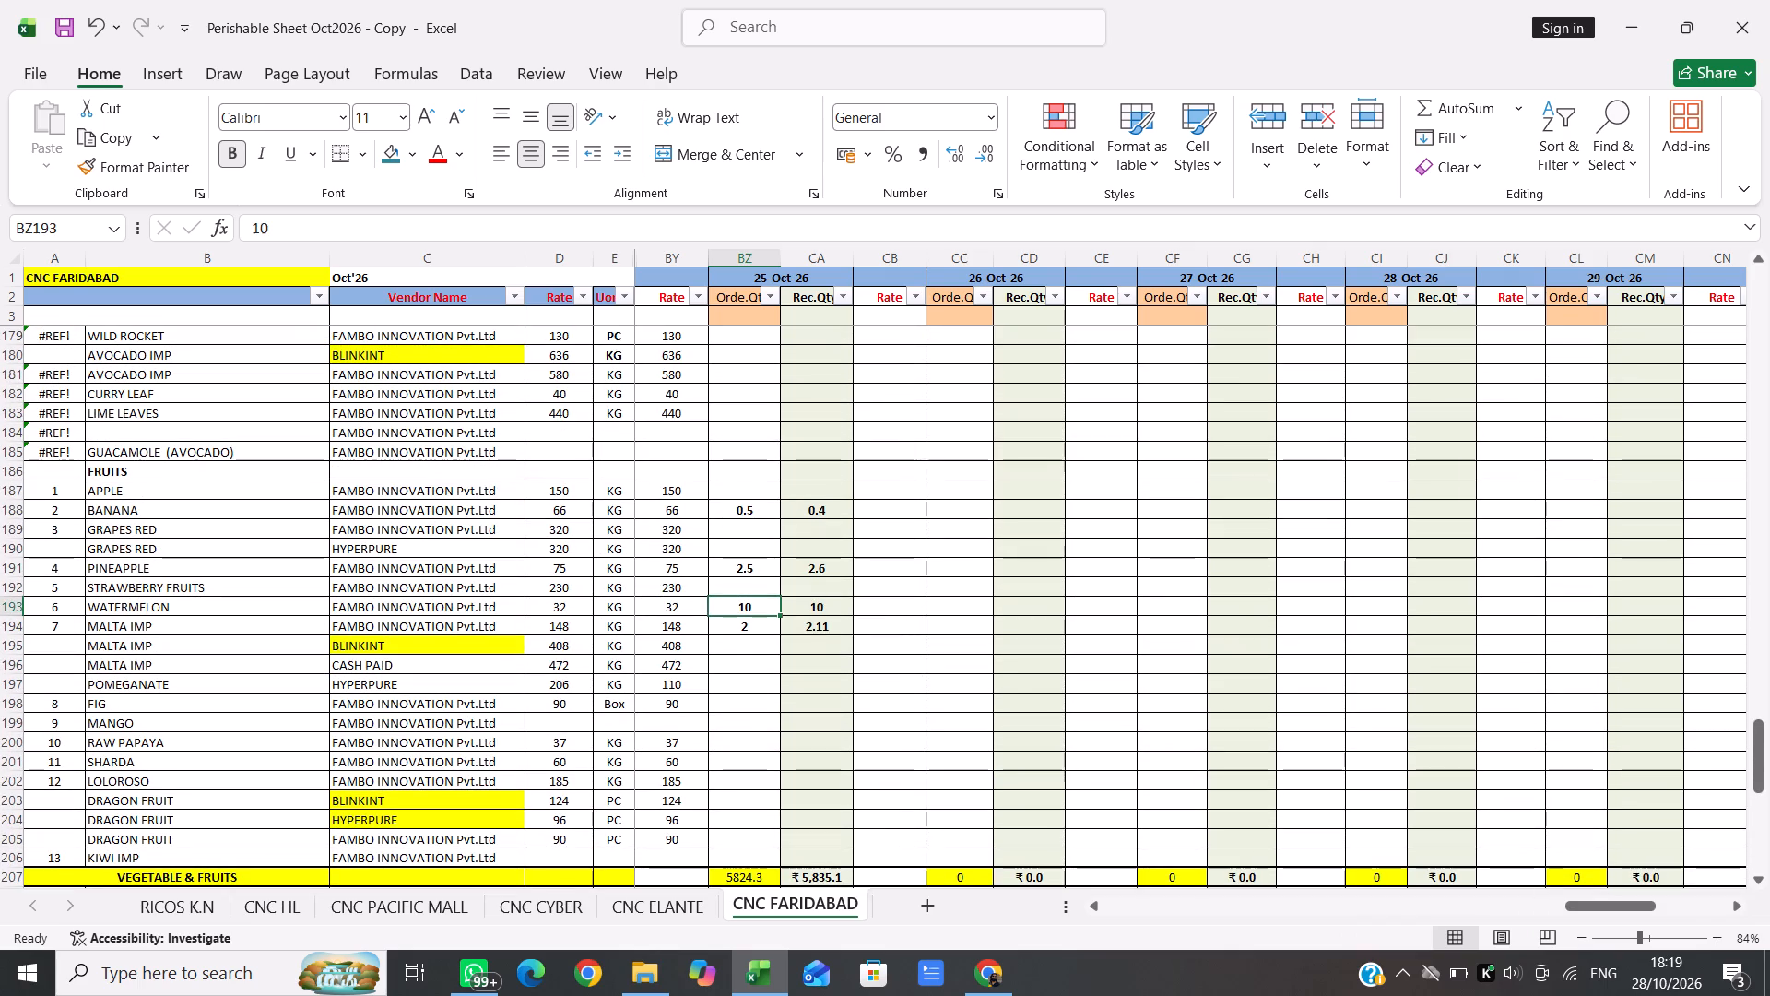
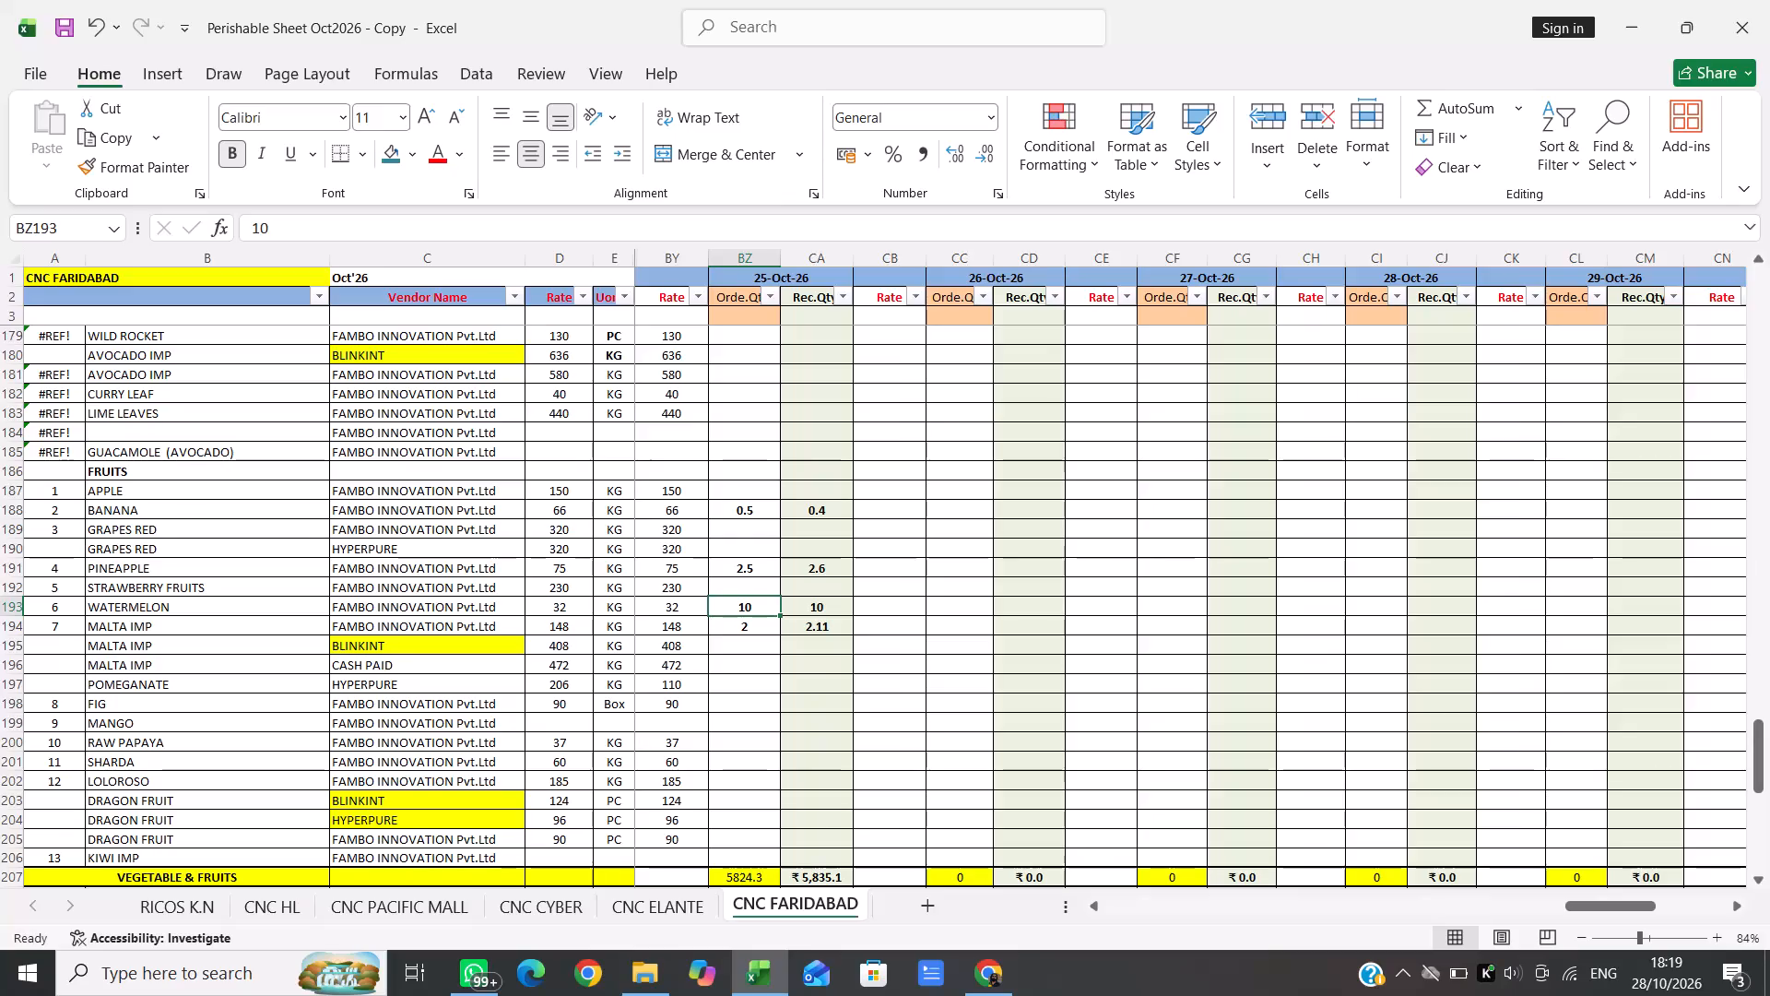
Set the 25-Oct-26 received quantity for WATERMELON to 5.
key(Right)
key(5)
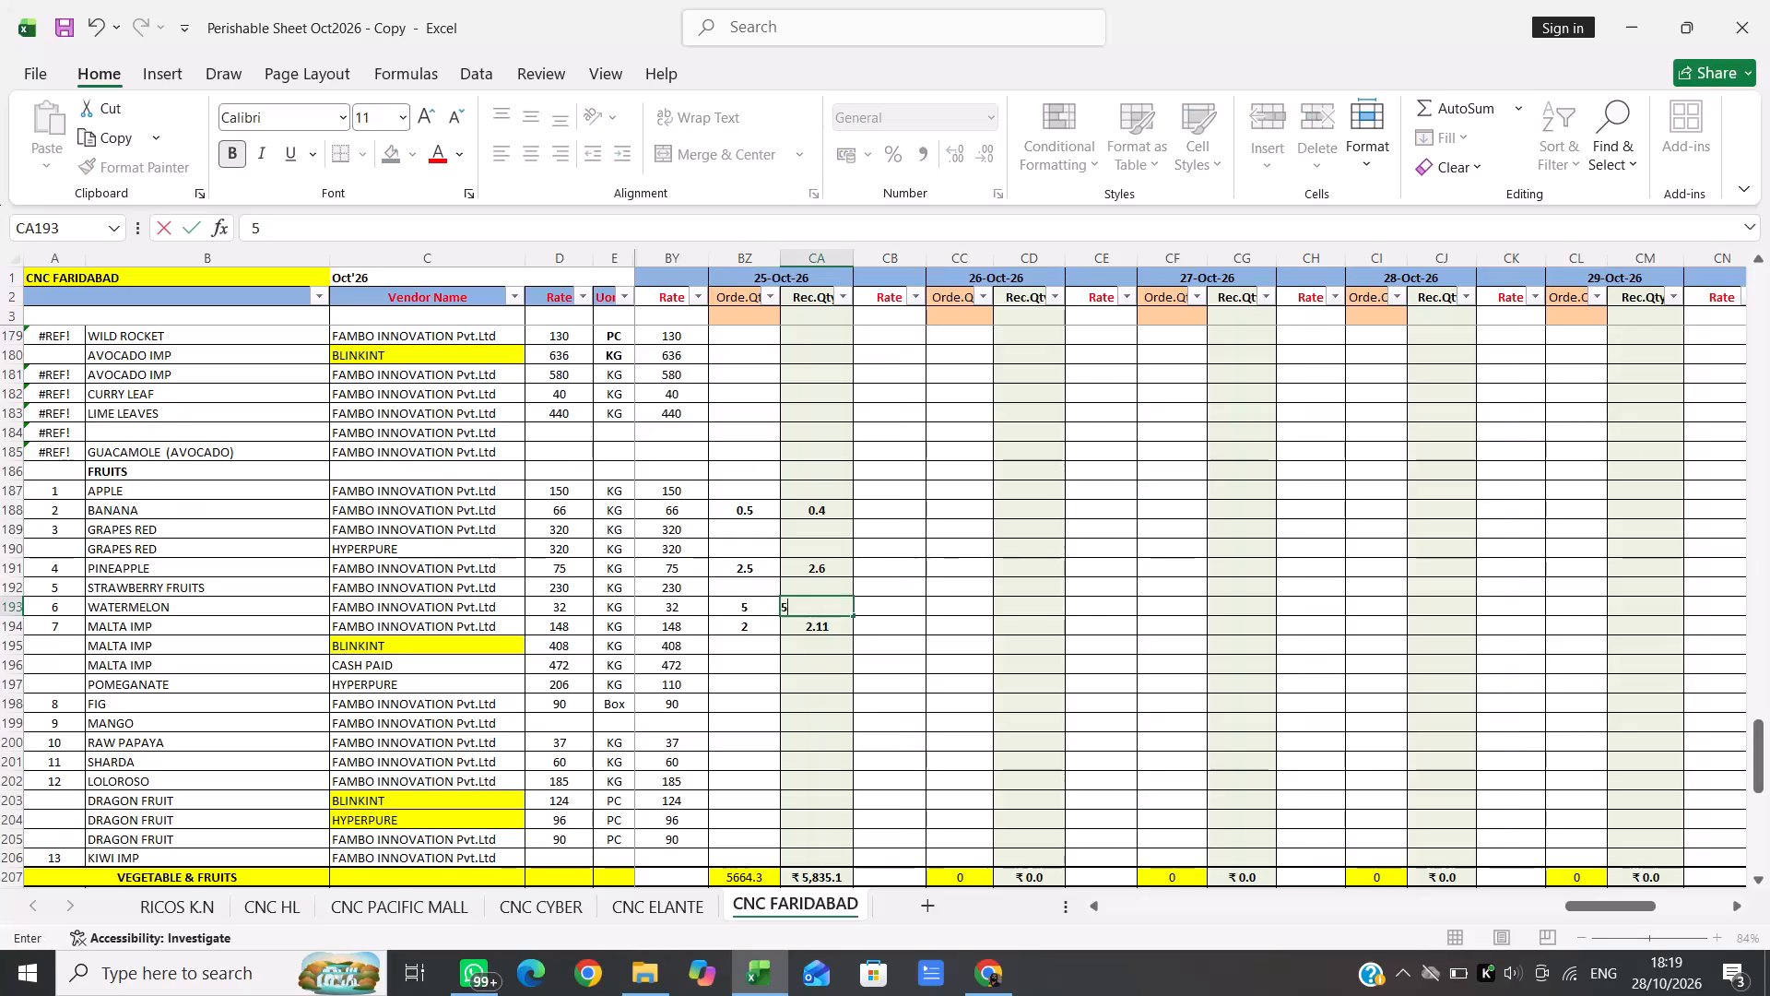
key(Down)
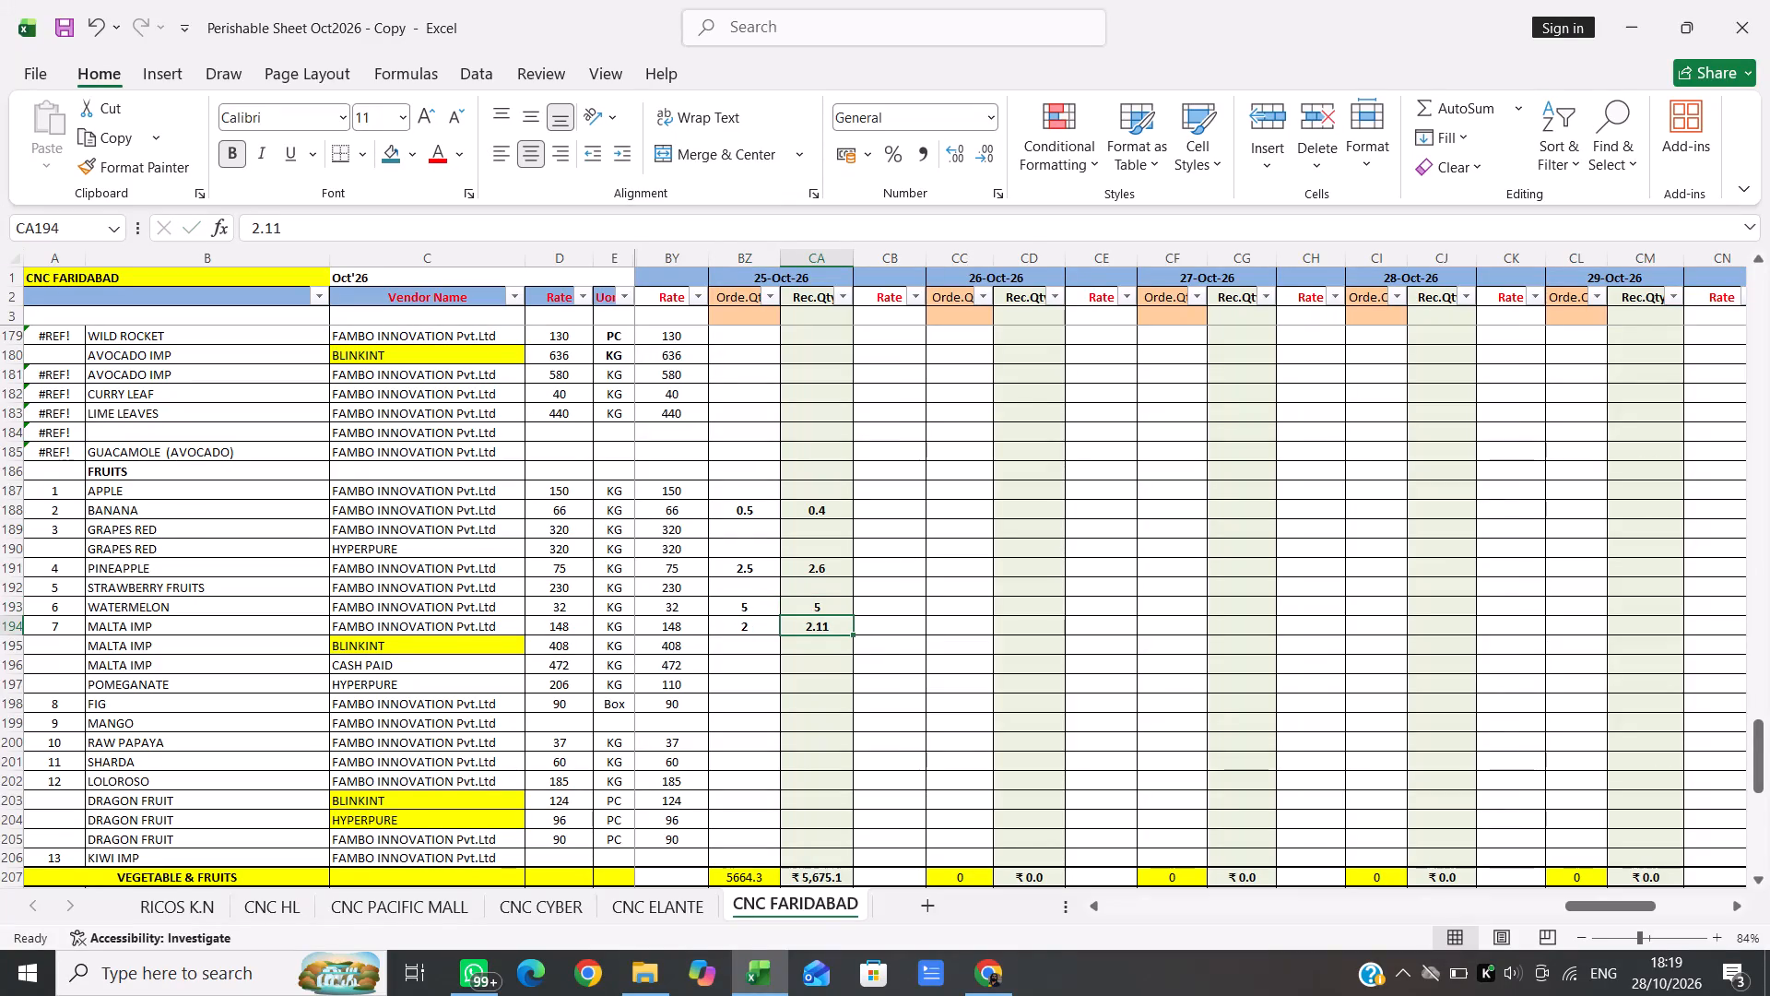
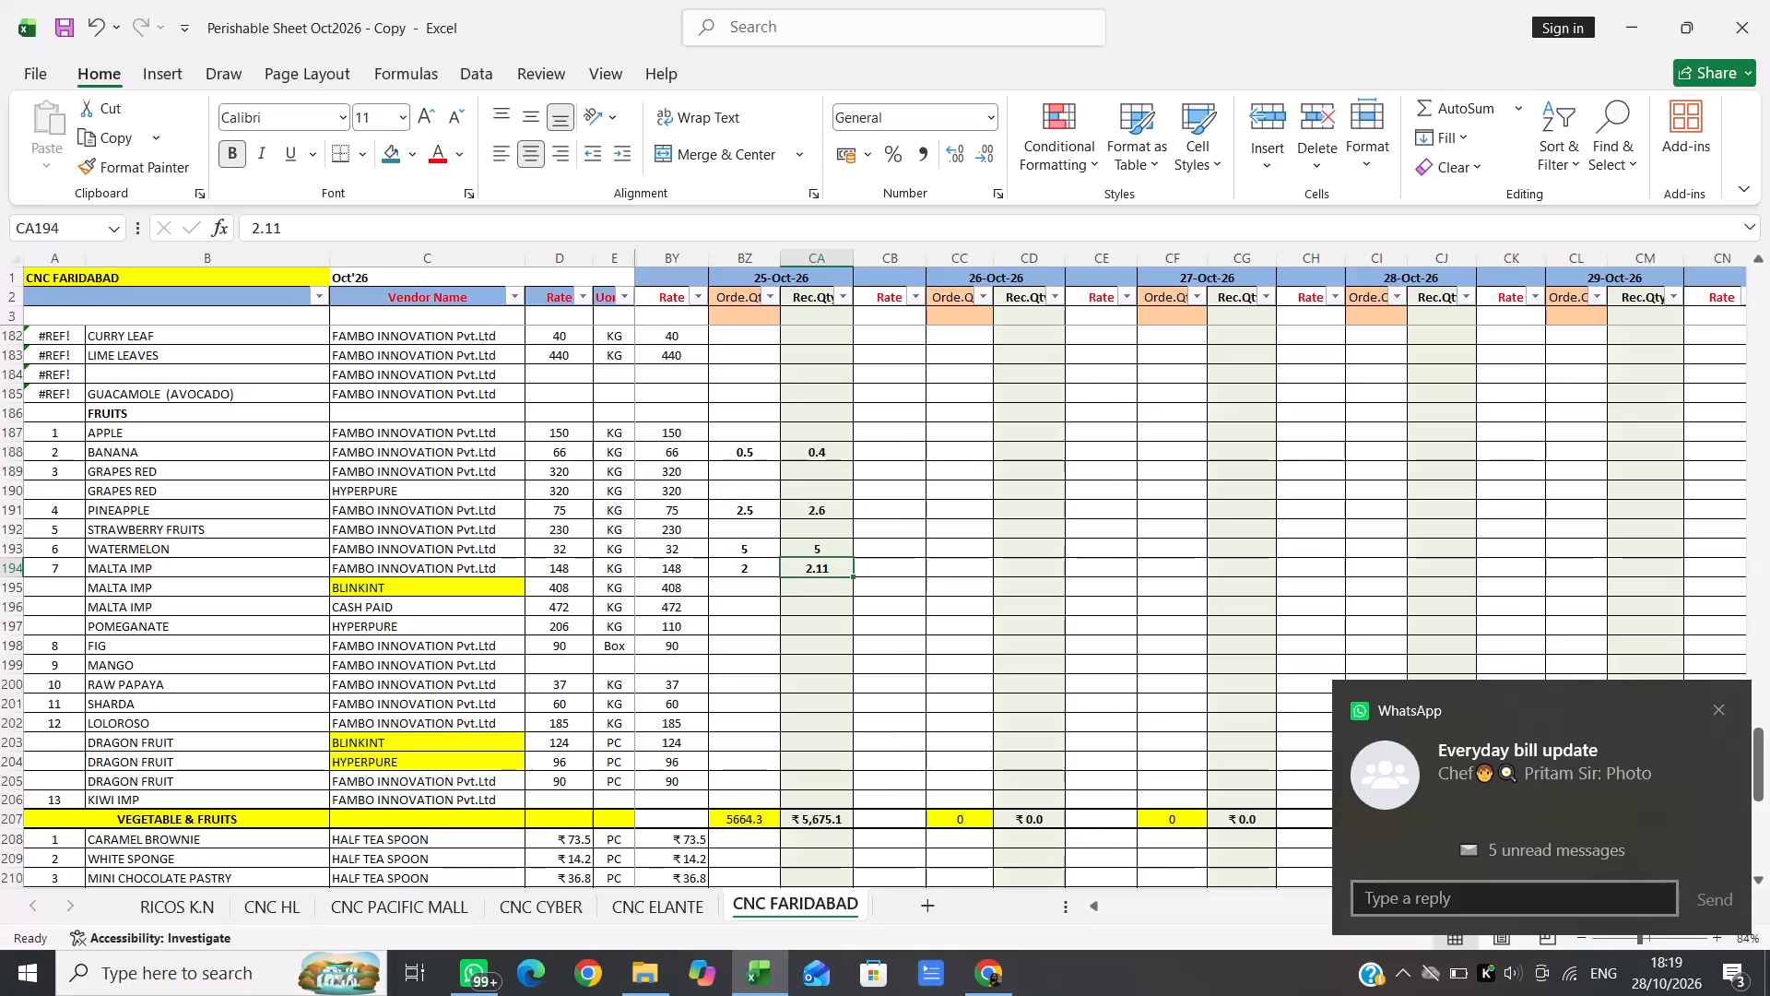
Return to the BELLPEPPER YELLOW row and set its 25-Oct-26 received quantity to 0.61.
click(812, 642)
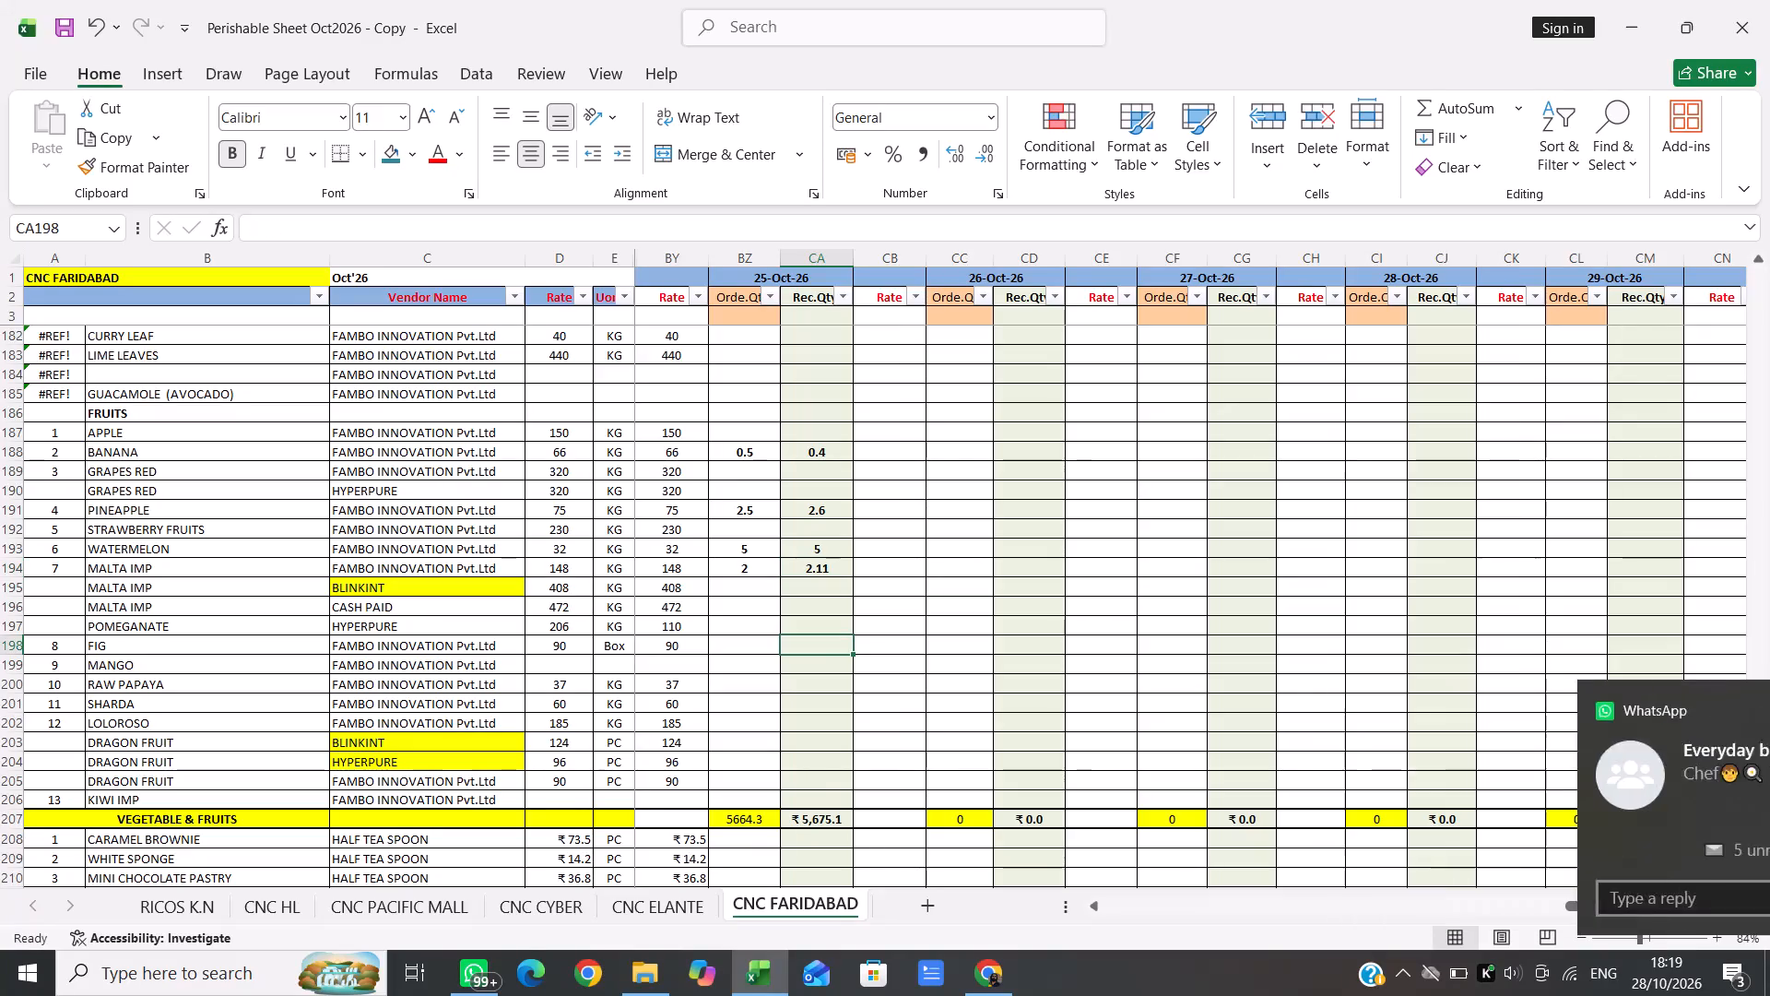
scroll(812, 642, up, 3)
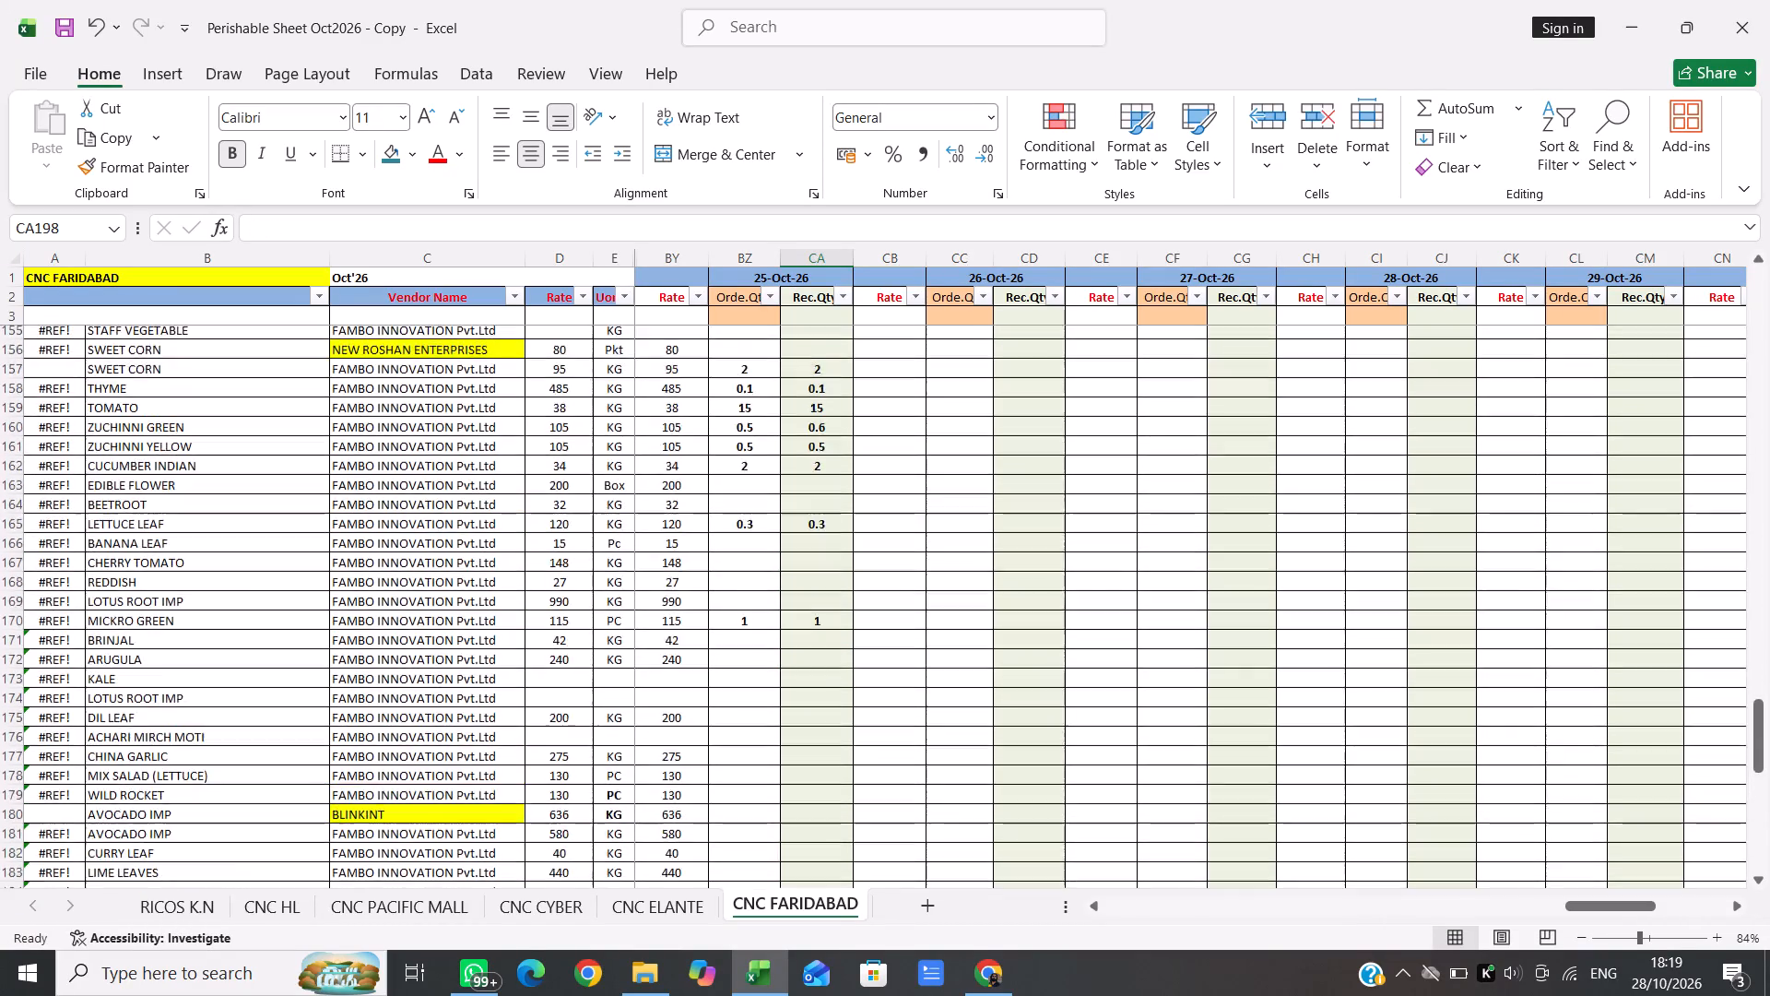
scroll(812, 642, up, 2)
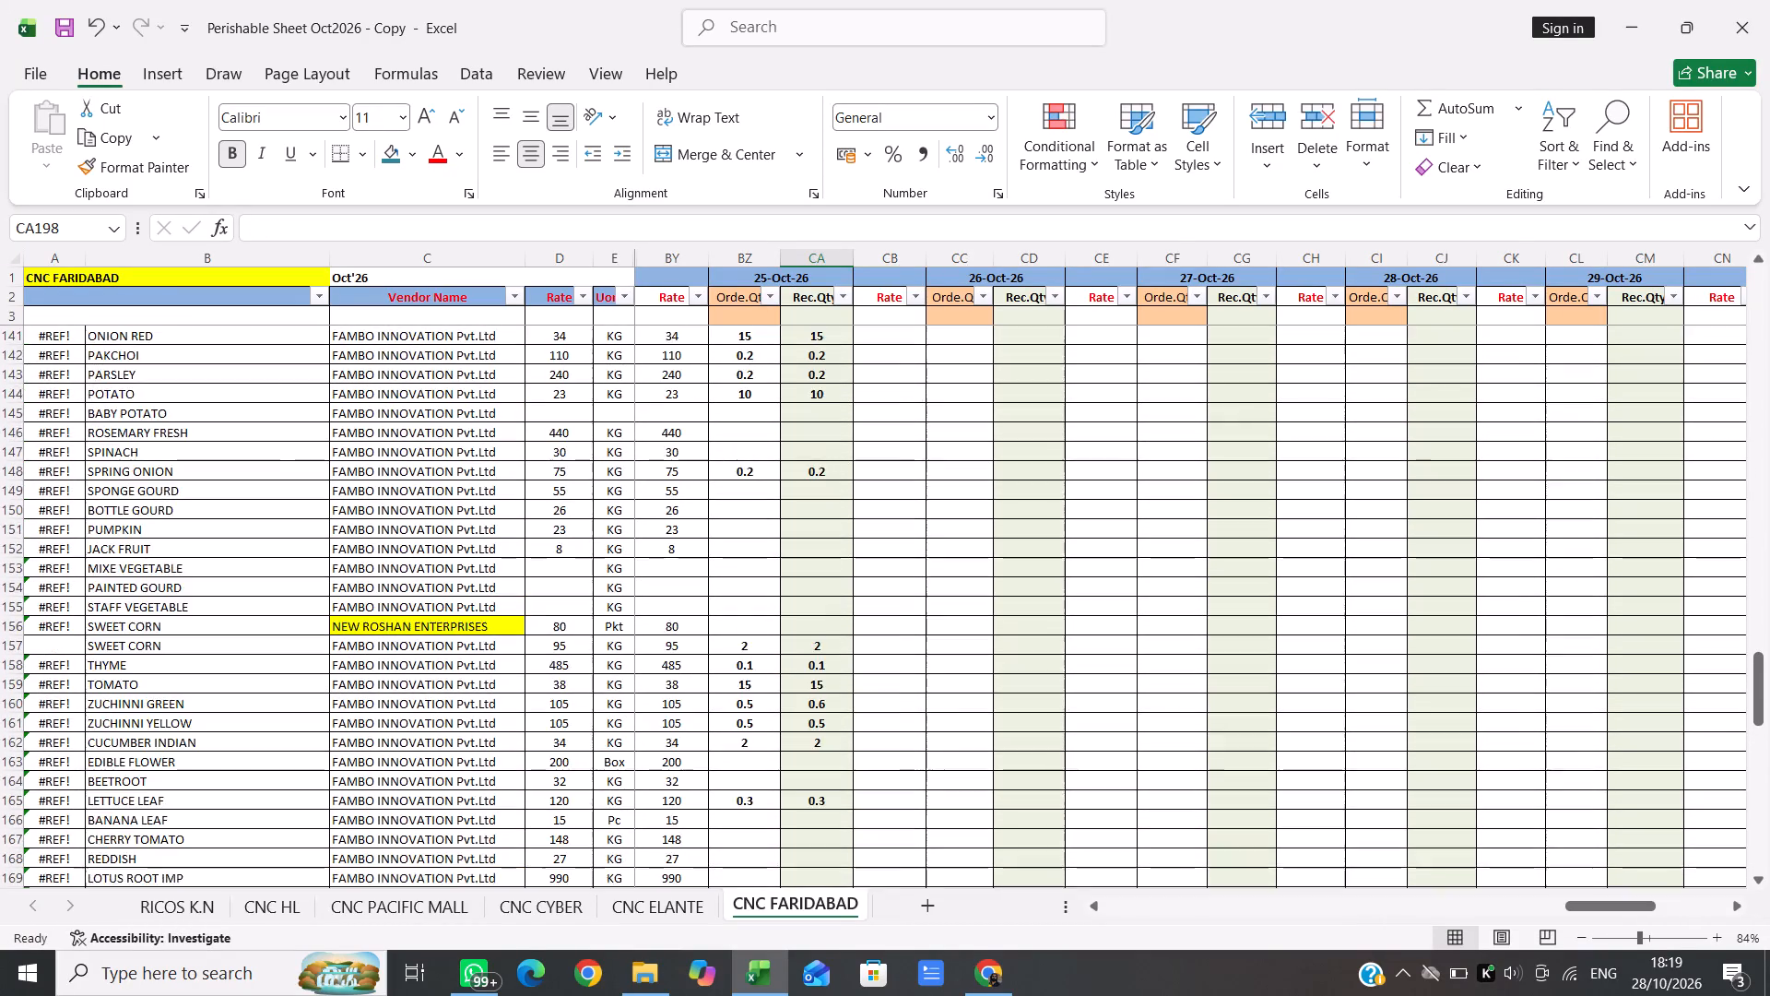
scroll(812, 642, up, 1)
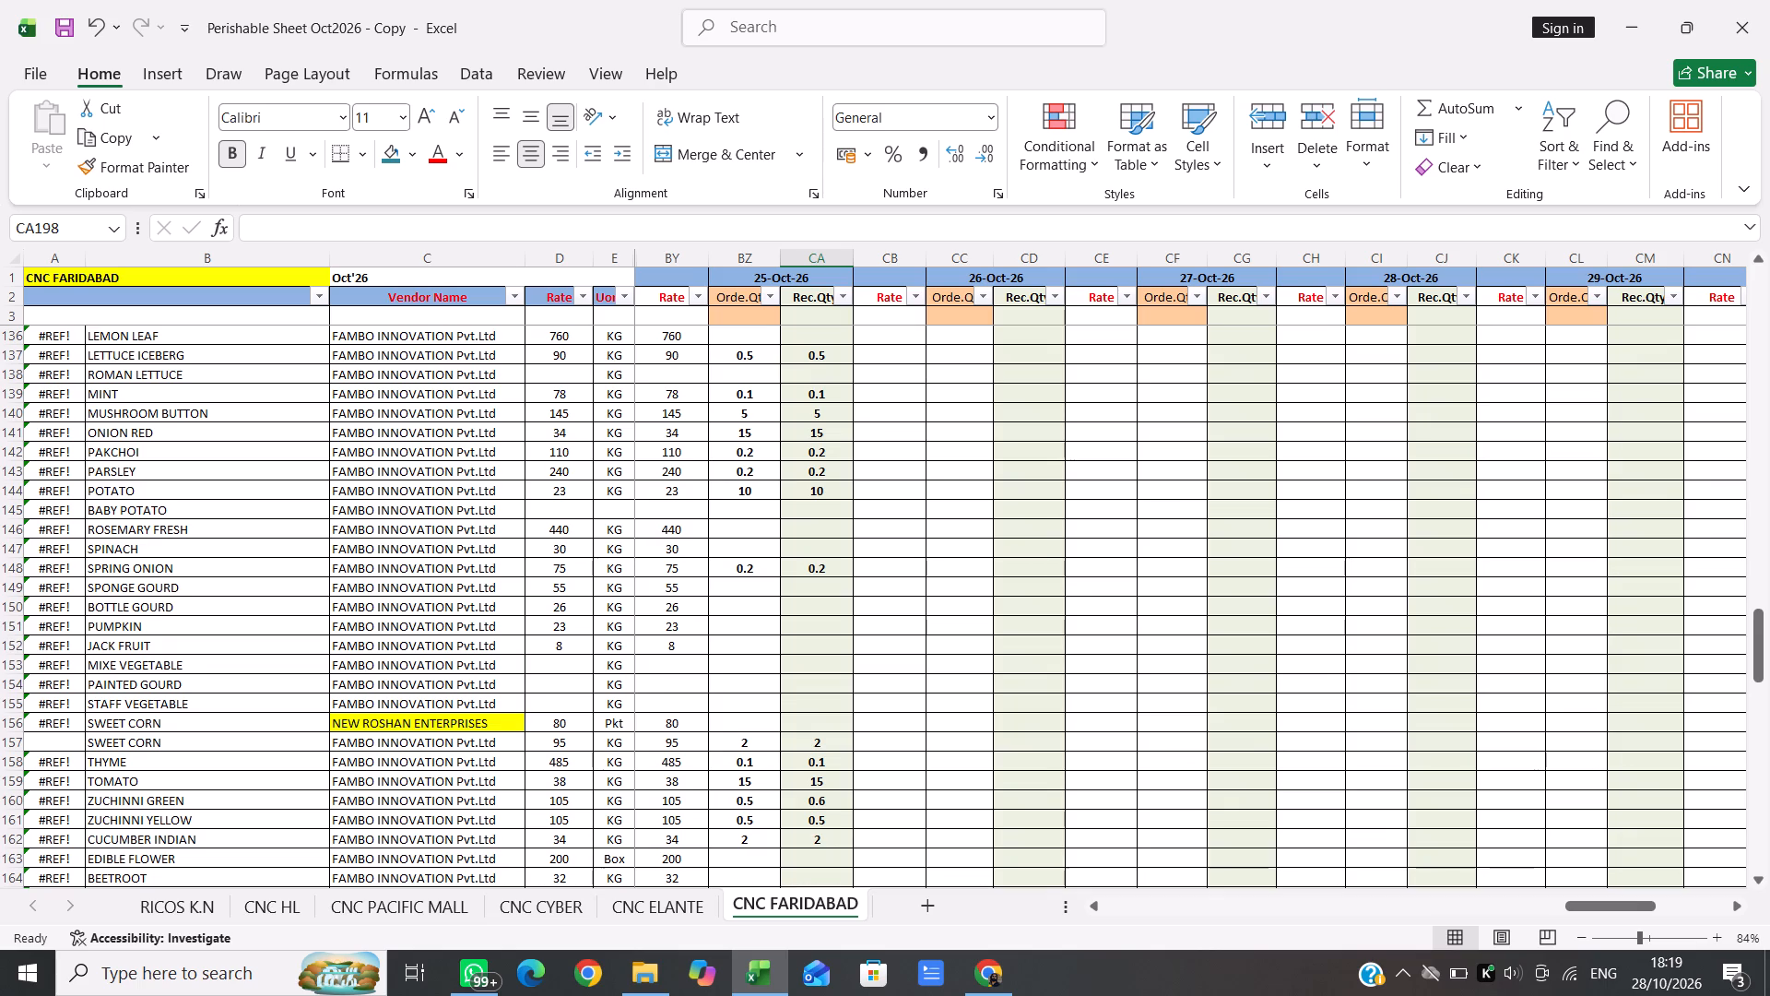
scroll(812, 642, up, 2)
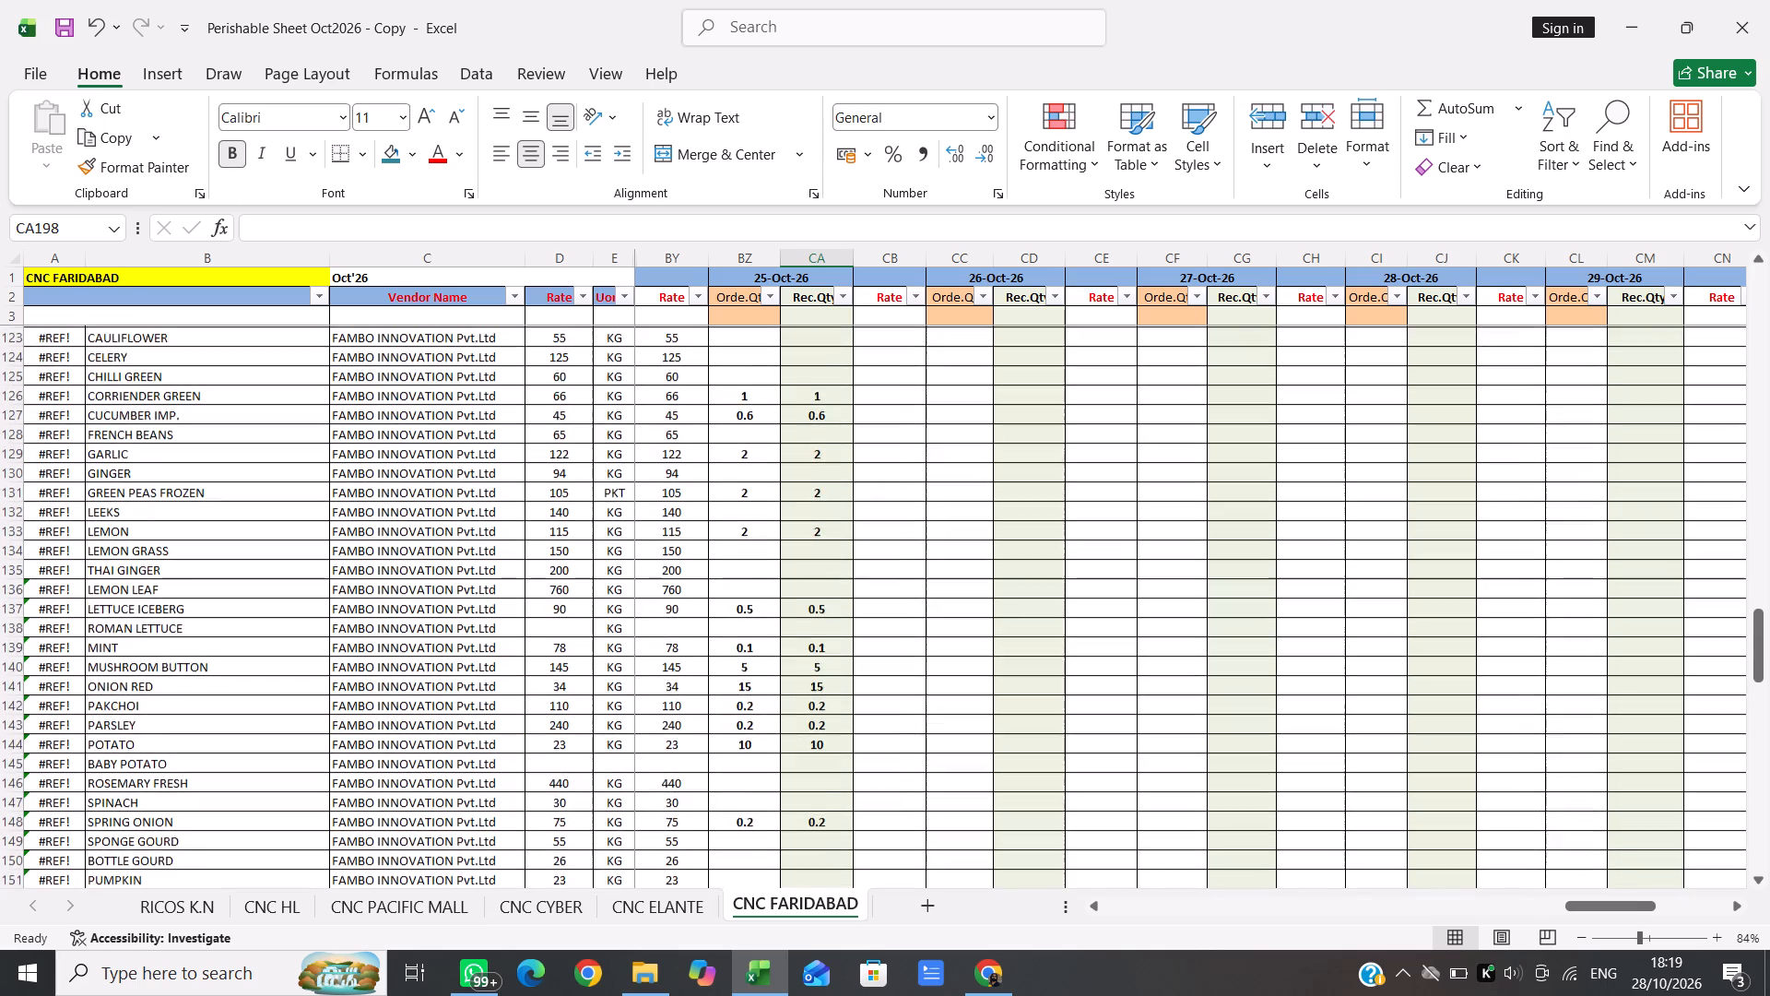
scroll(812, 642, up, 2)
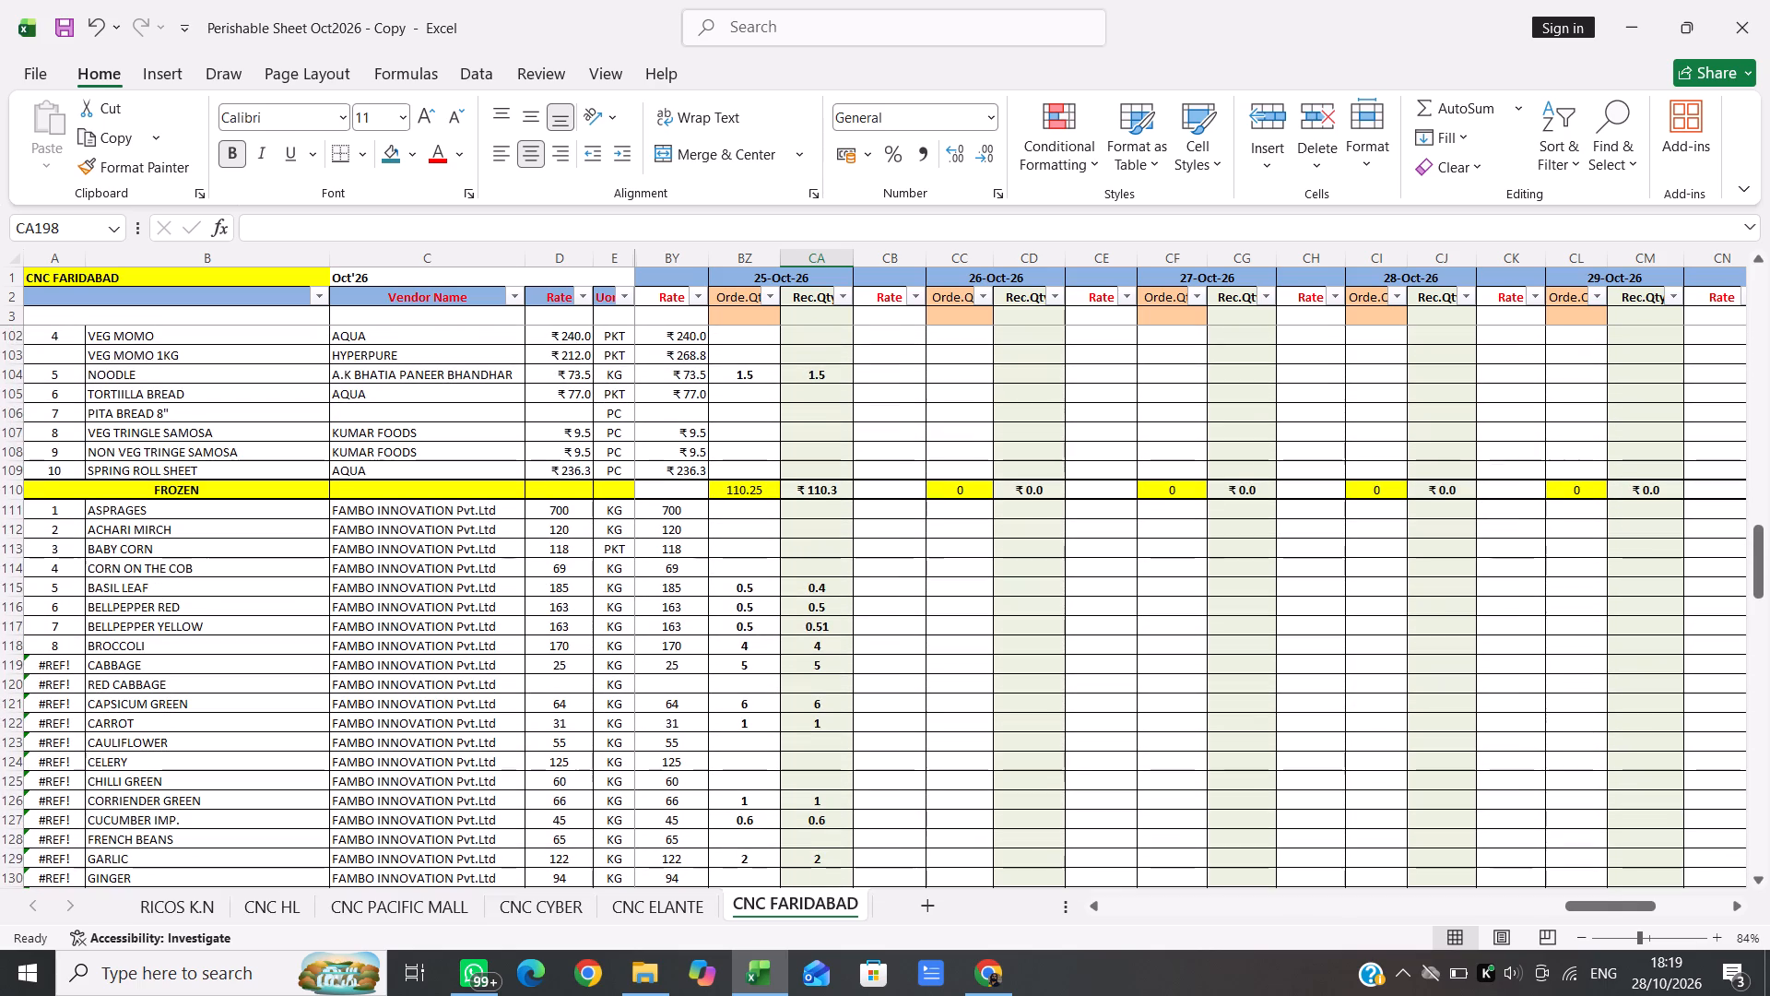
scroll(812, 642, down, 1)
click(812, 642)
scroll(832, 724, down, 1)
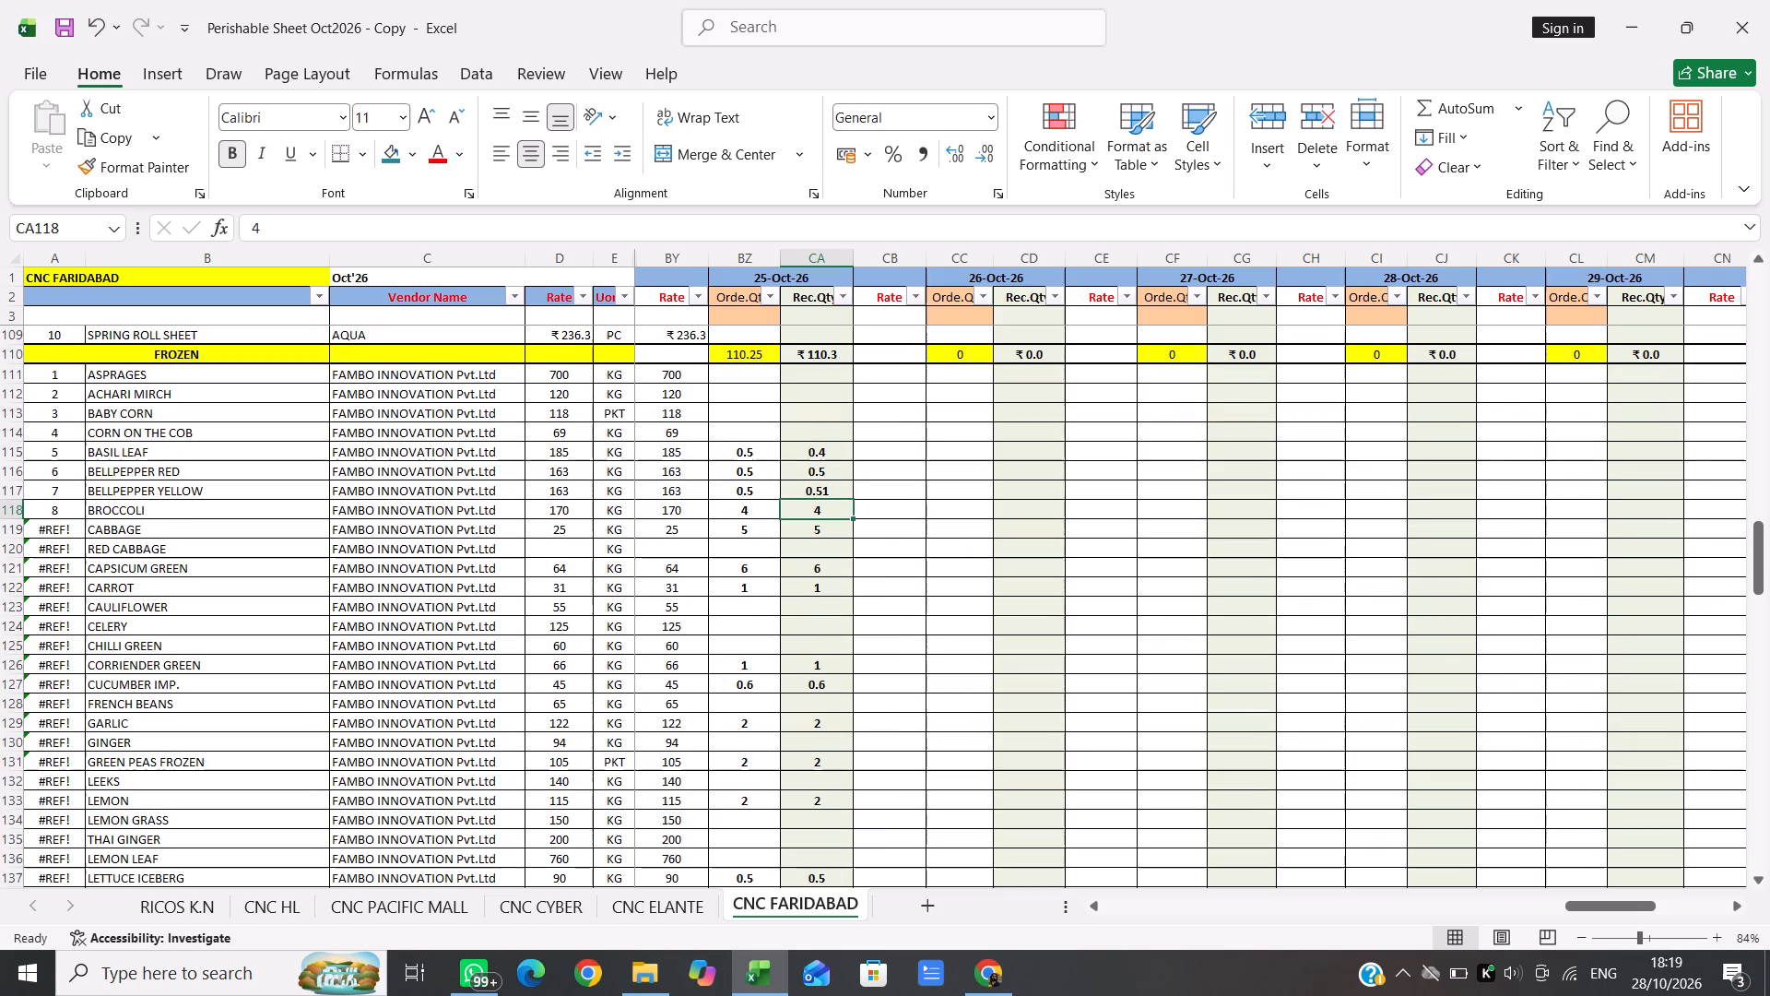
click(808, 493)
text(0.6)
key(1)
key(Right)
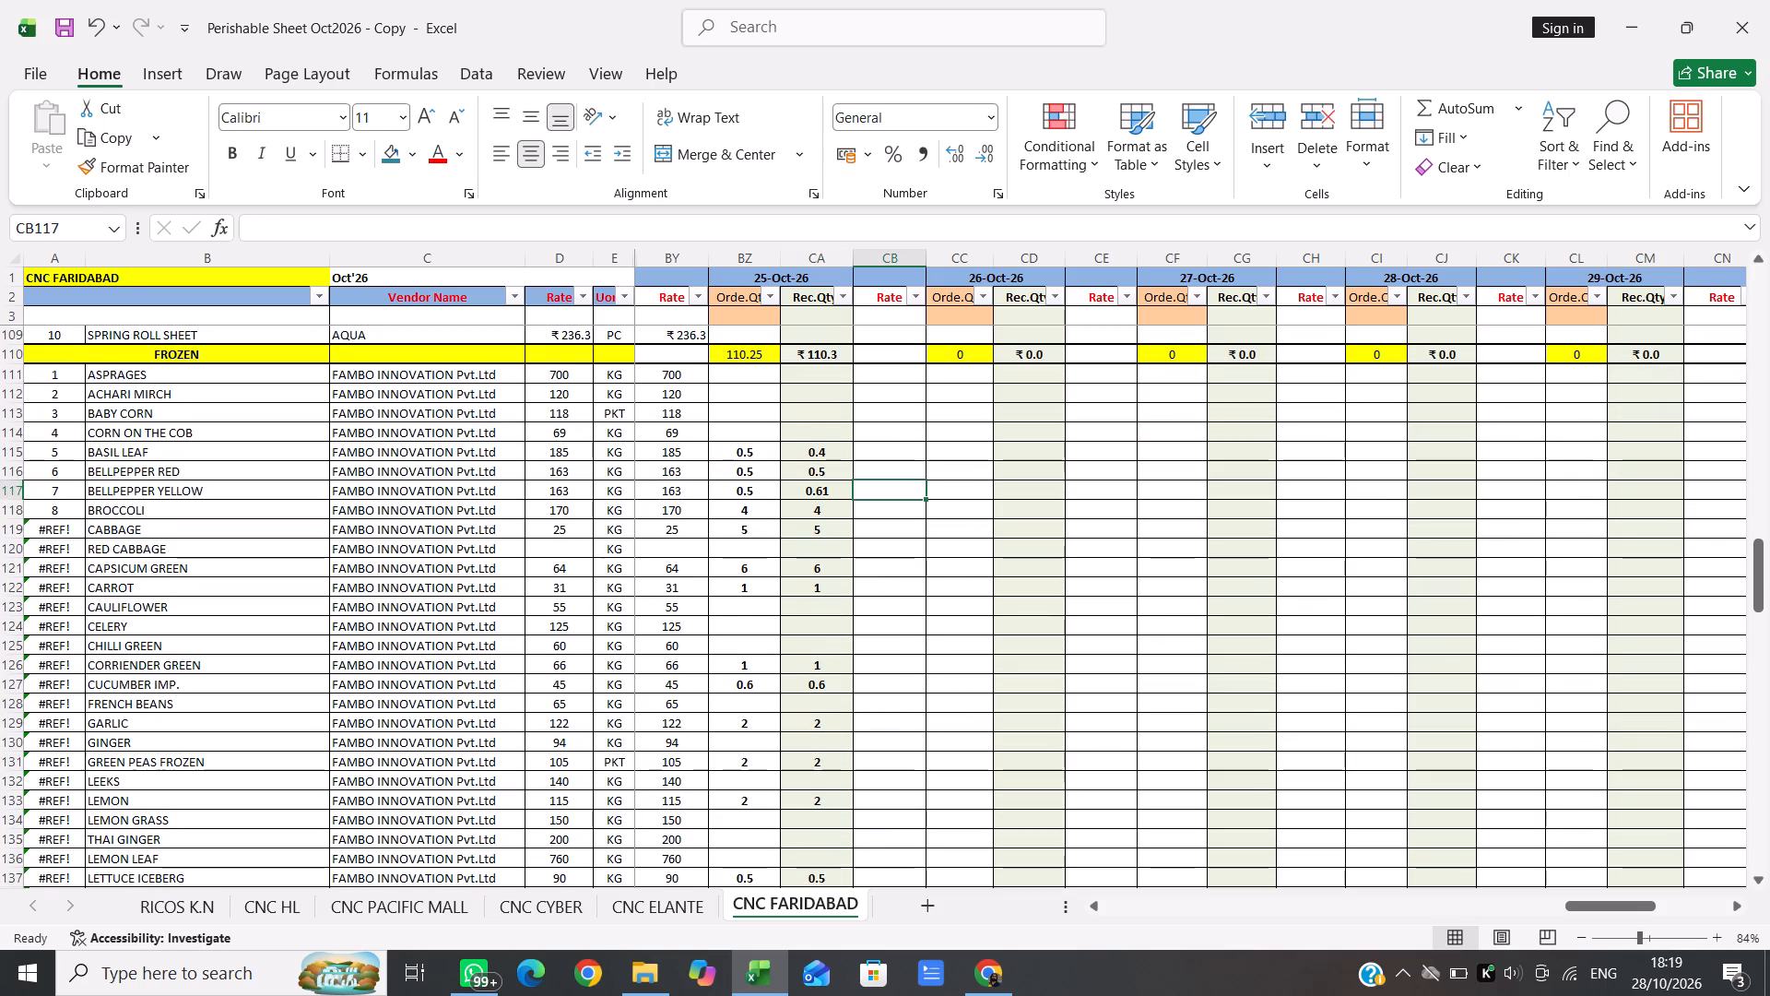
Check the 25-Oct-26 order and received totals in the VEGETABLE & FRUITS row.
scroll(808, 493, down, 9)
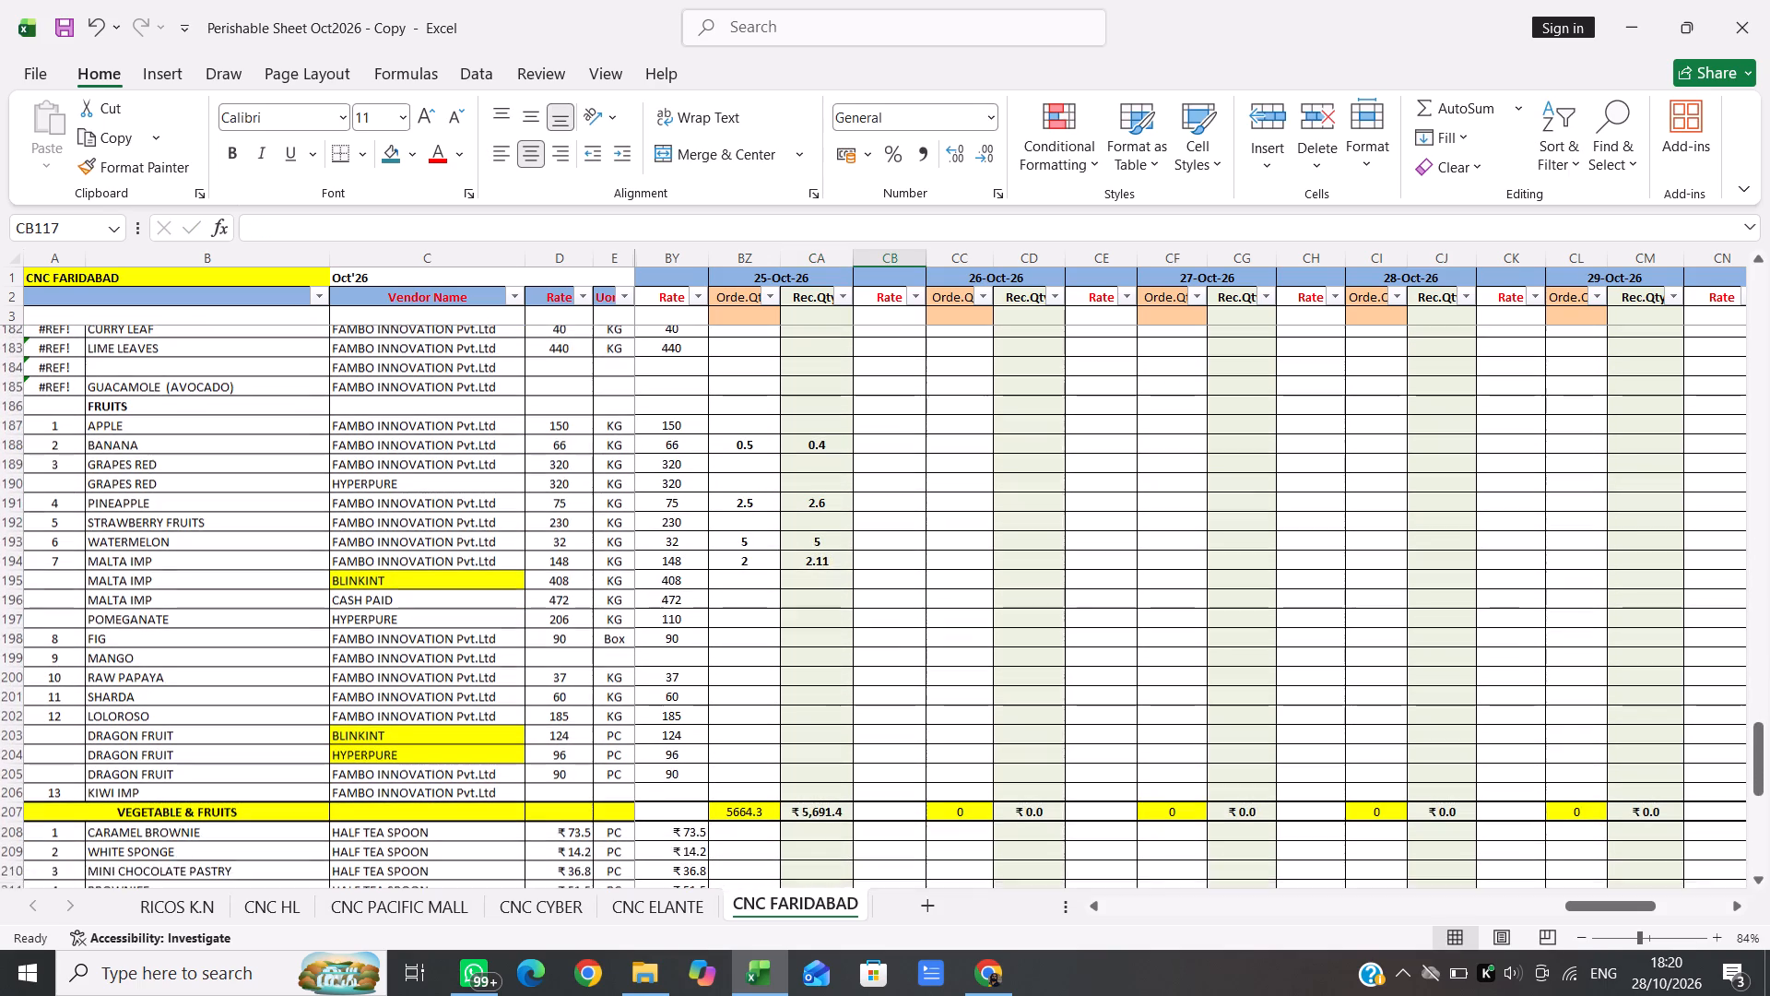
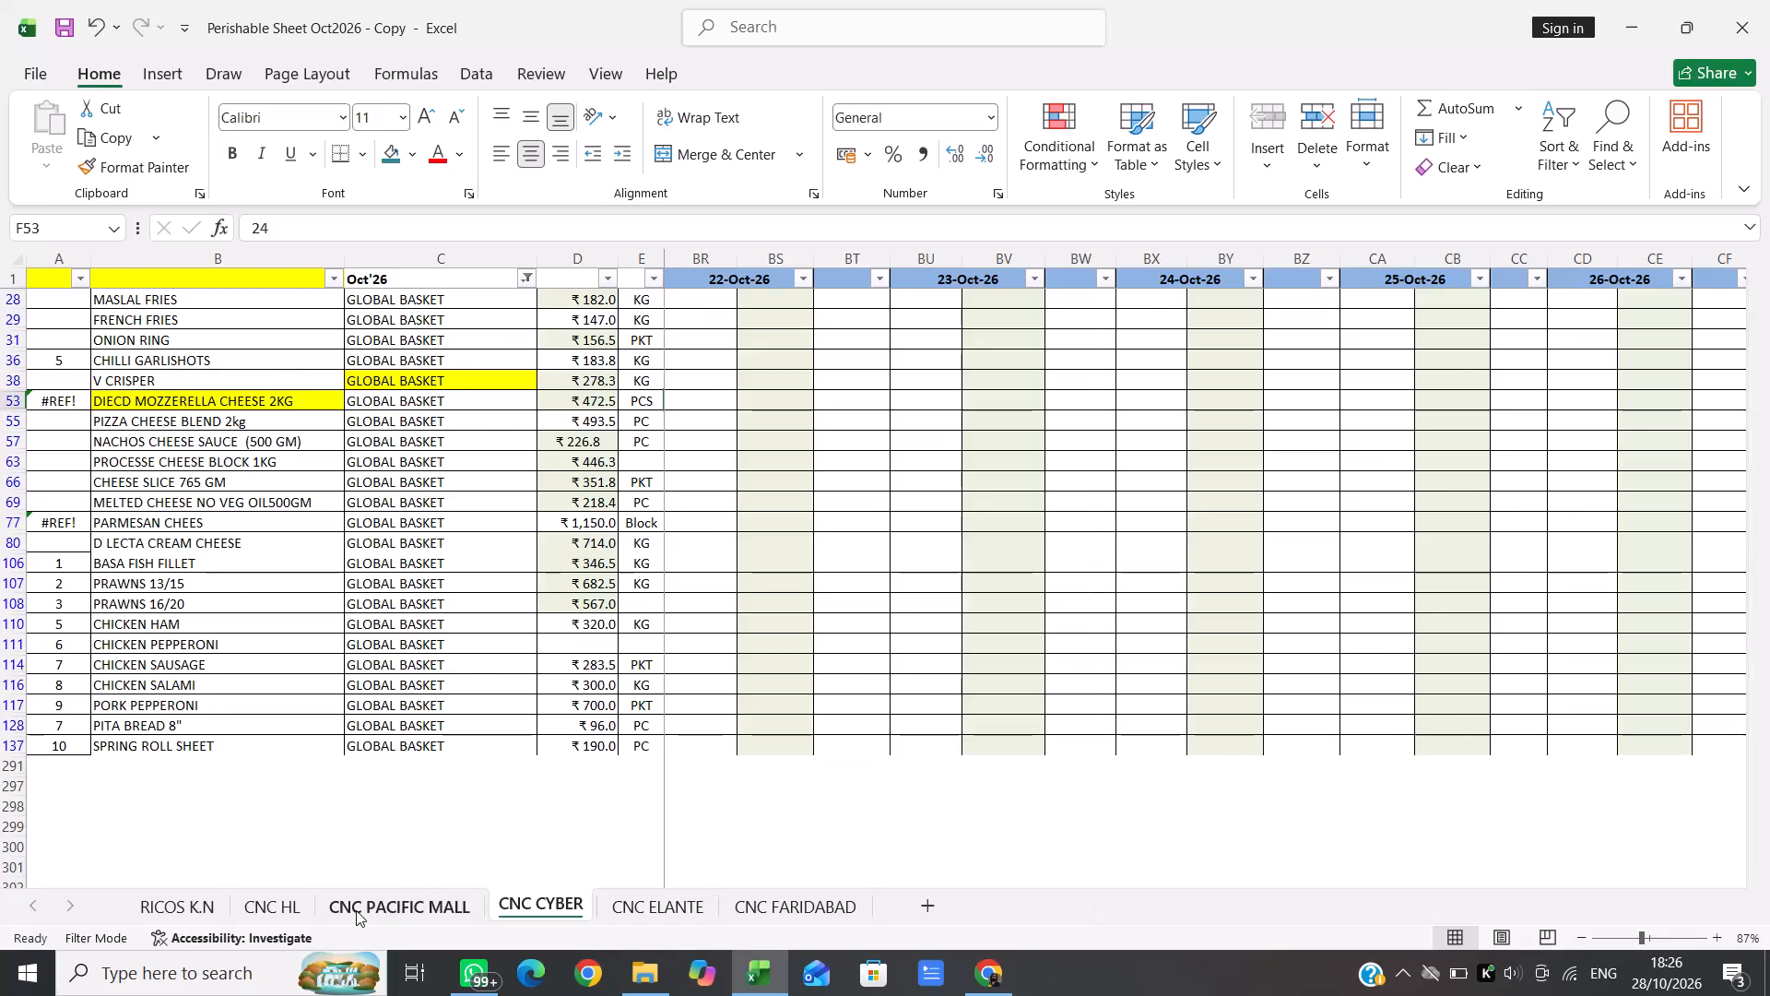
Save the workbook on the CNC ELANTE sheet, and save it again on the CNC FARIDABAD sheet.
click(661, 916)
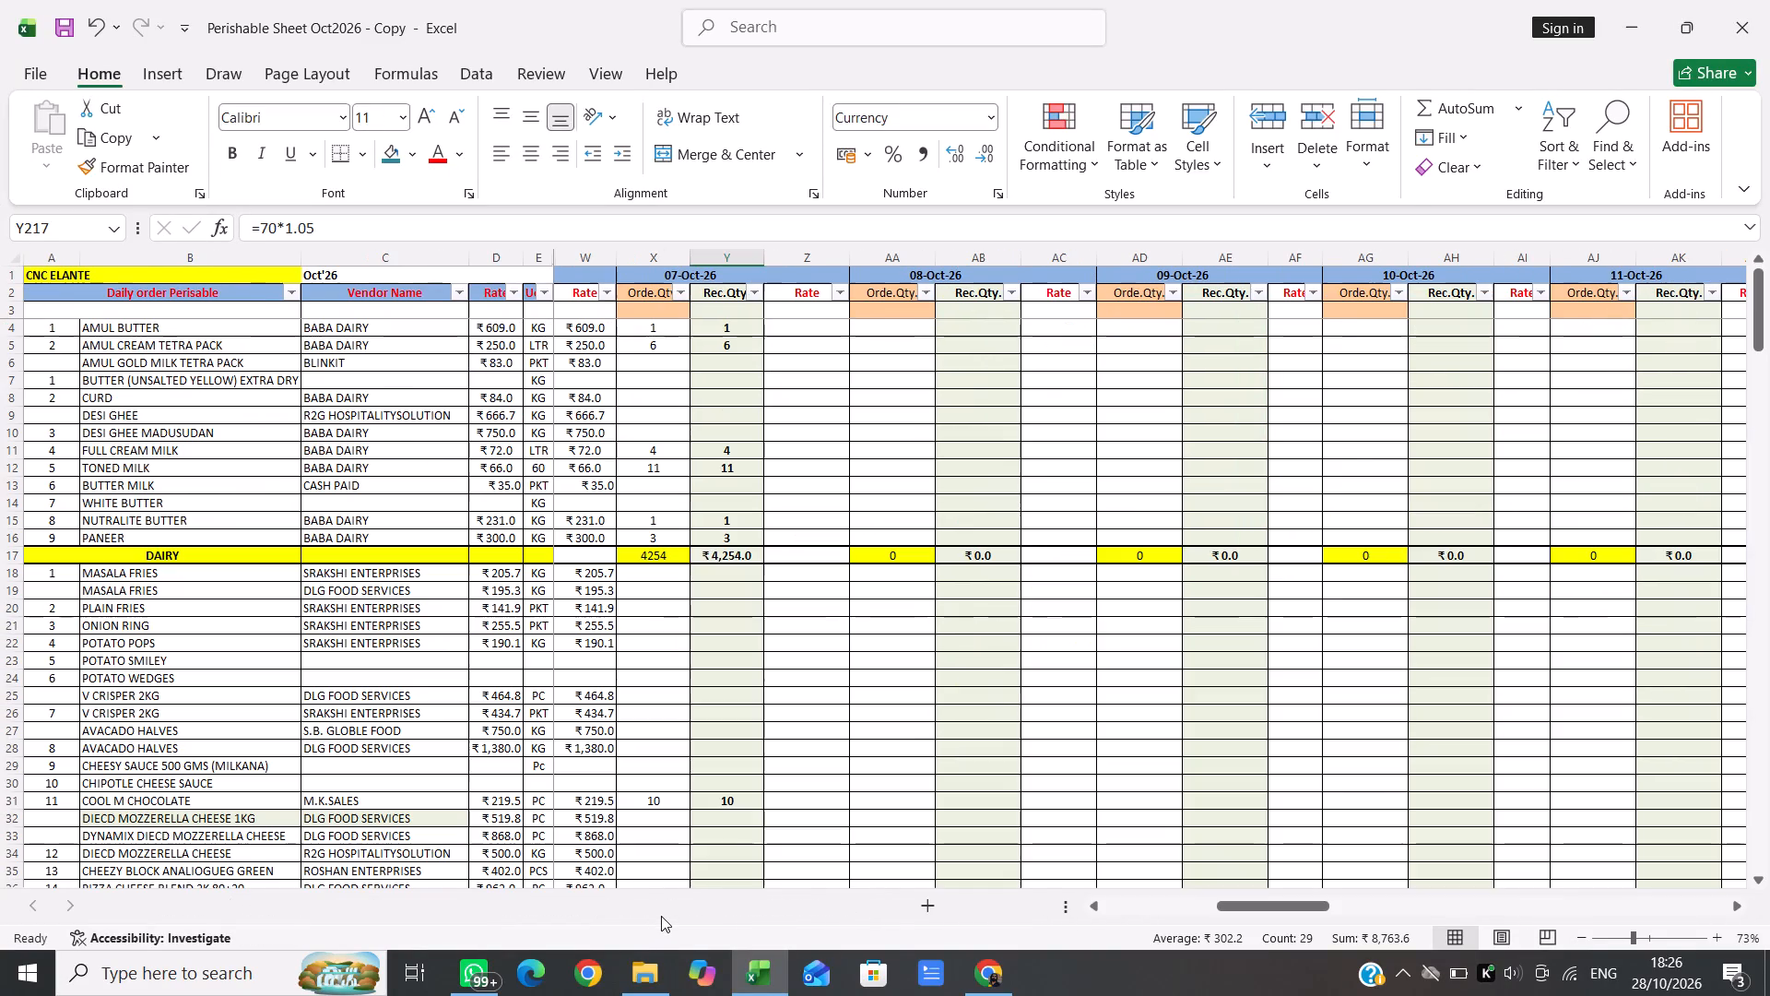
key(ctrl+s)
key(ctrl+s)
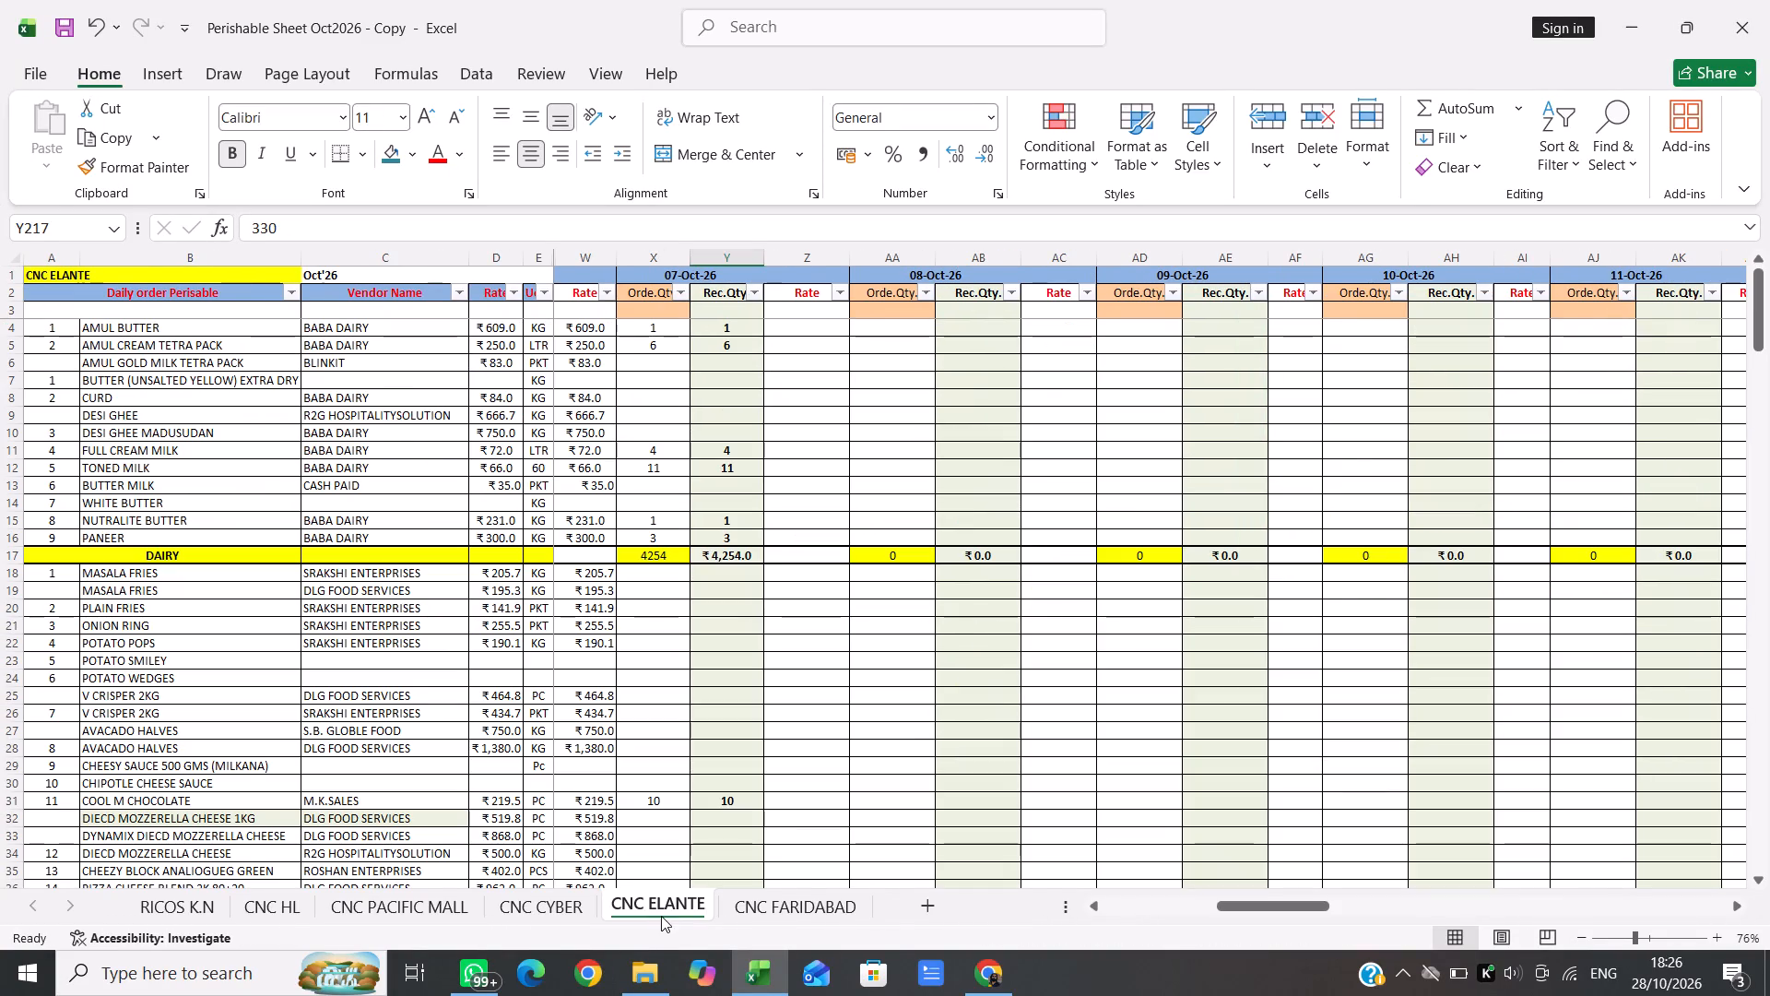
click(763, 903)
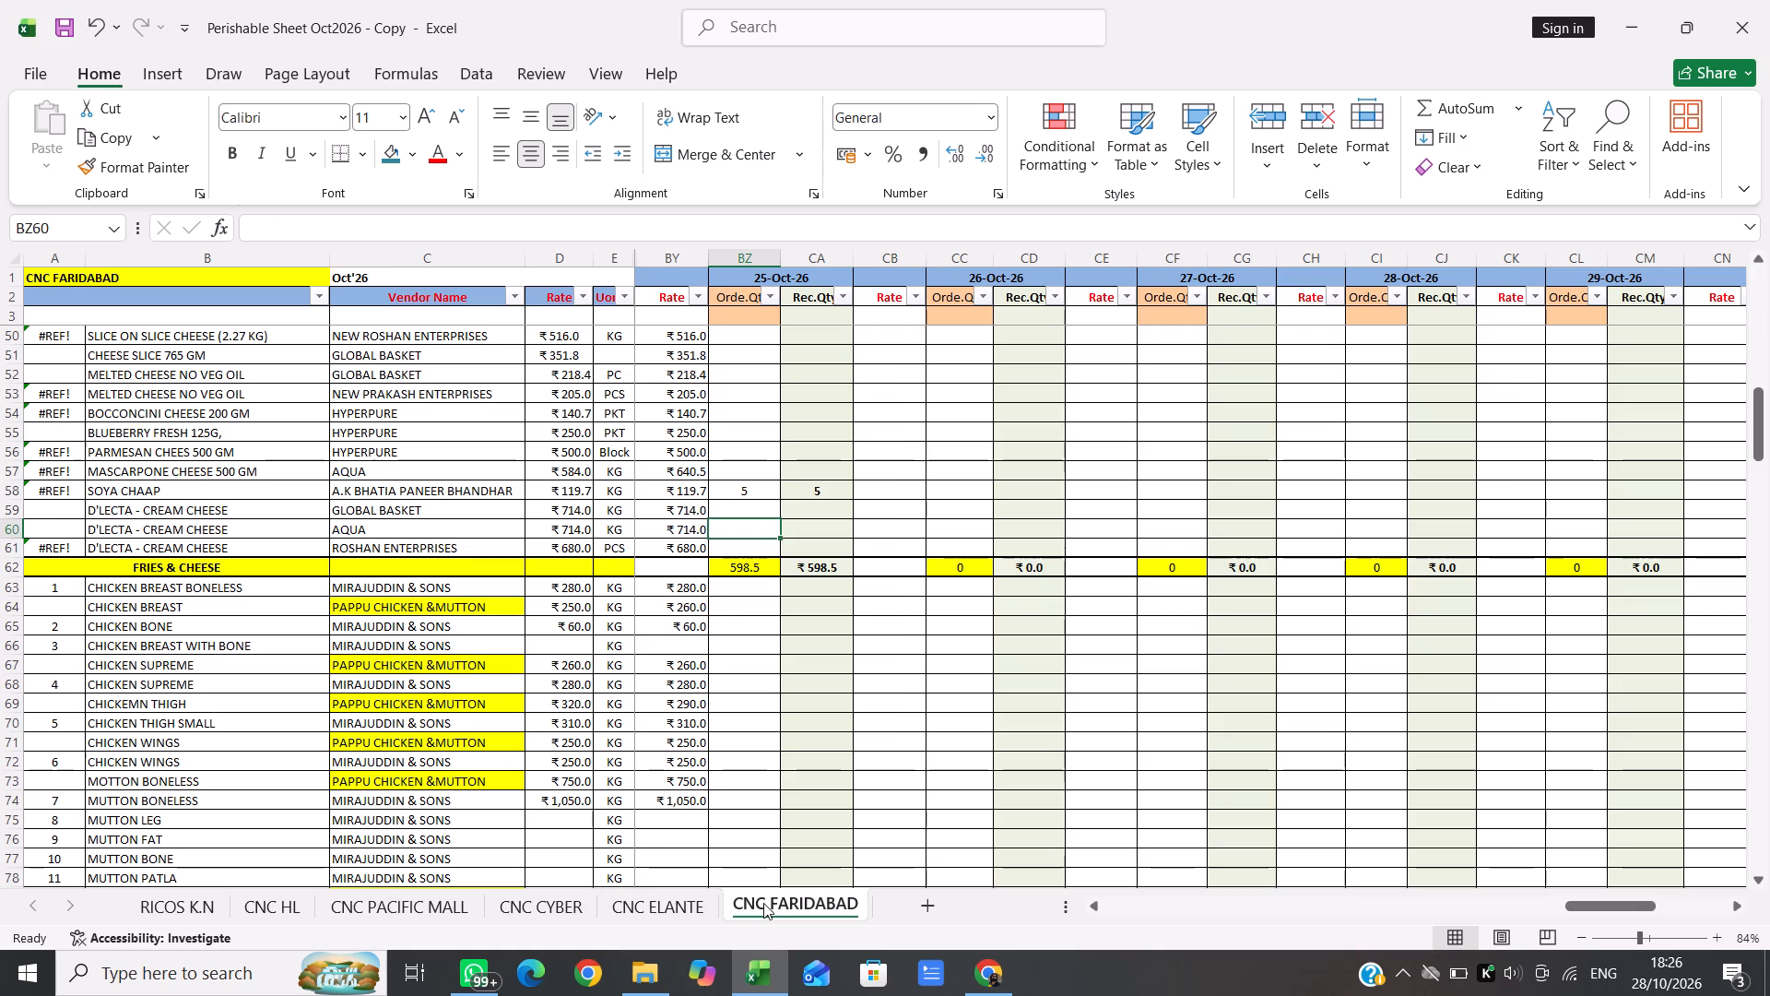
key(ctrl+s)
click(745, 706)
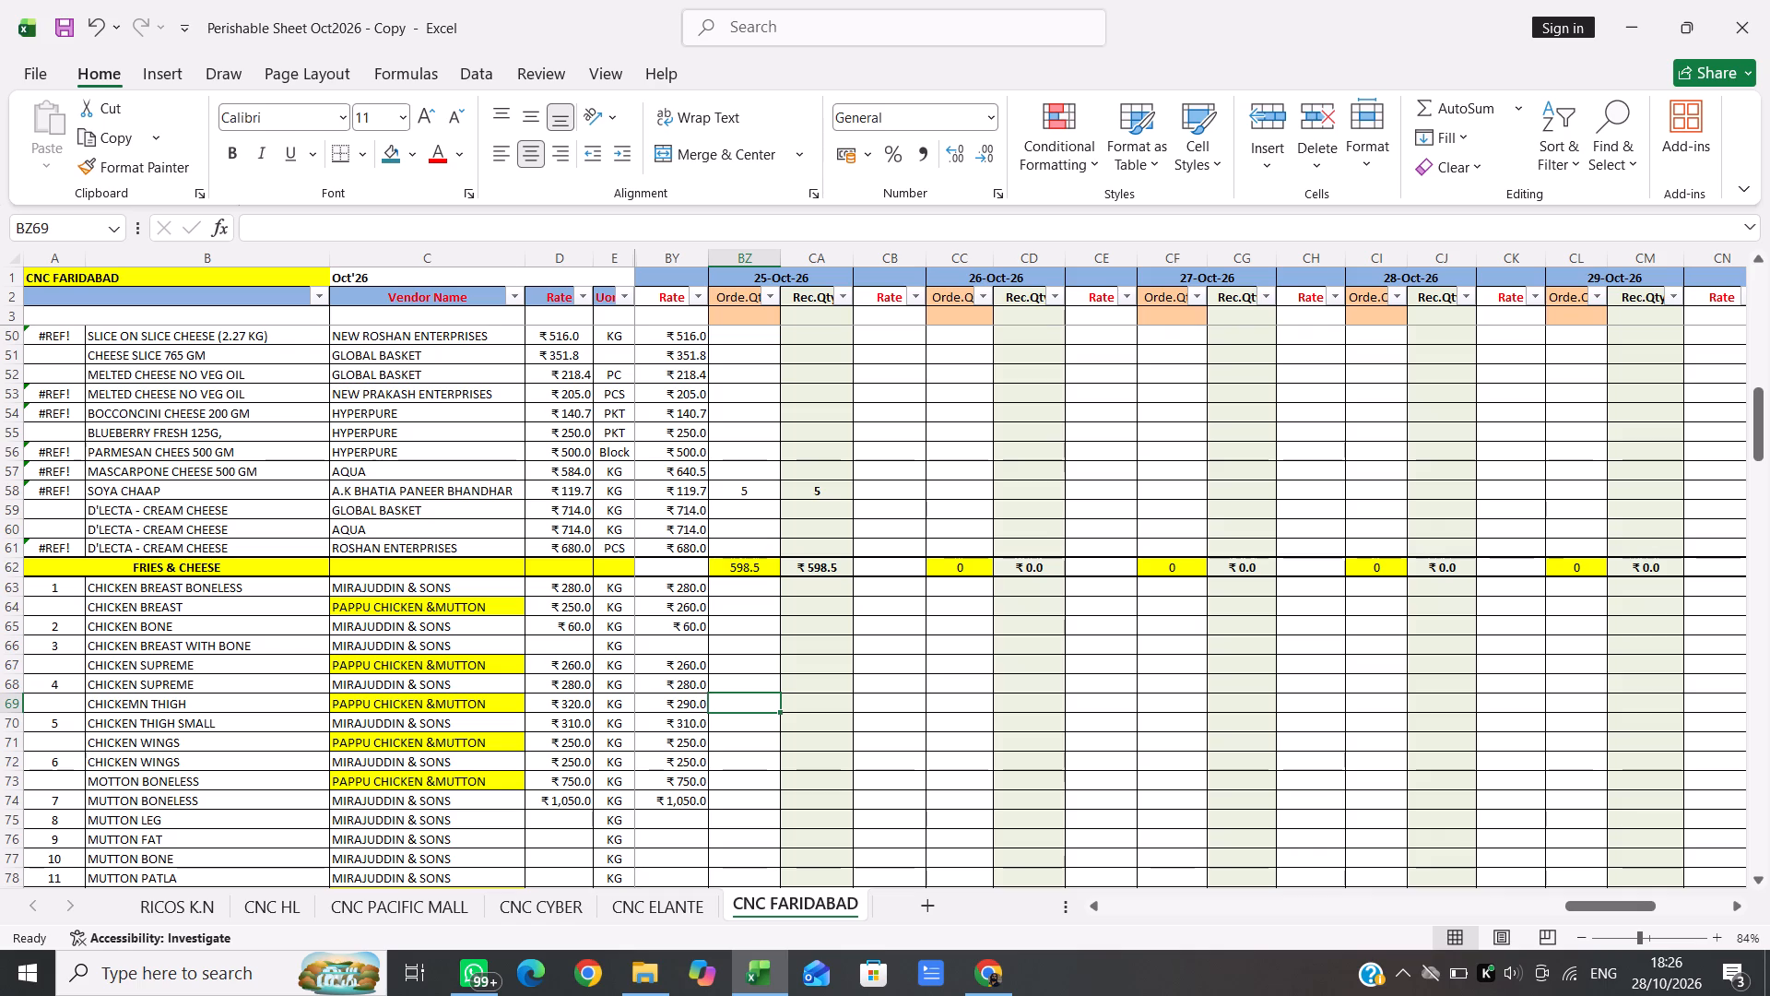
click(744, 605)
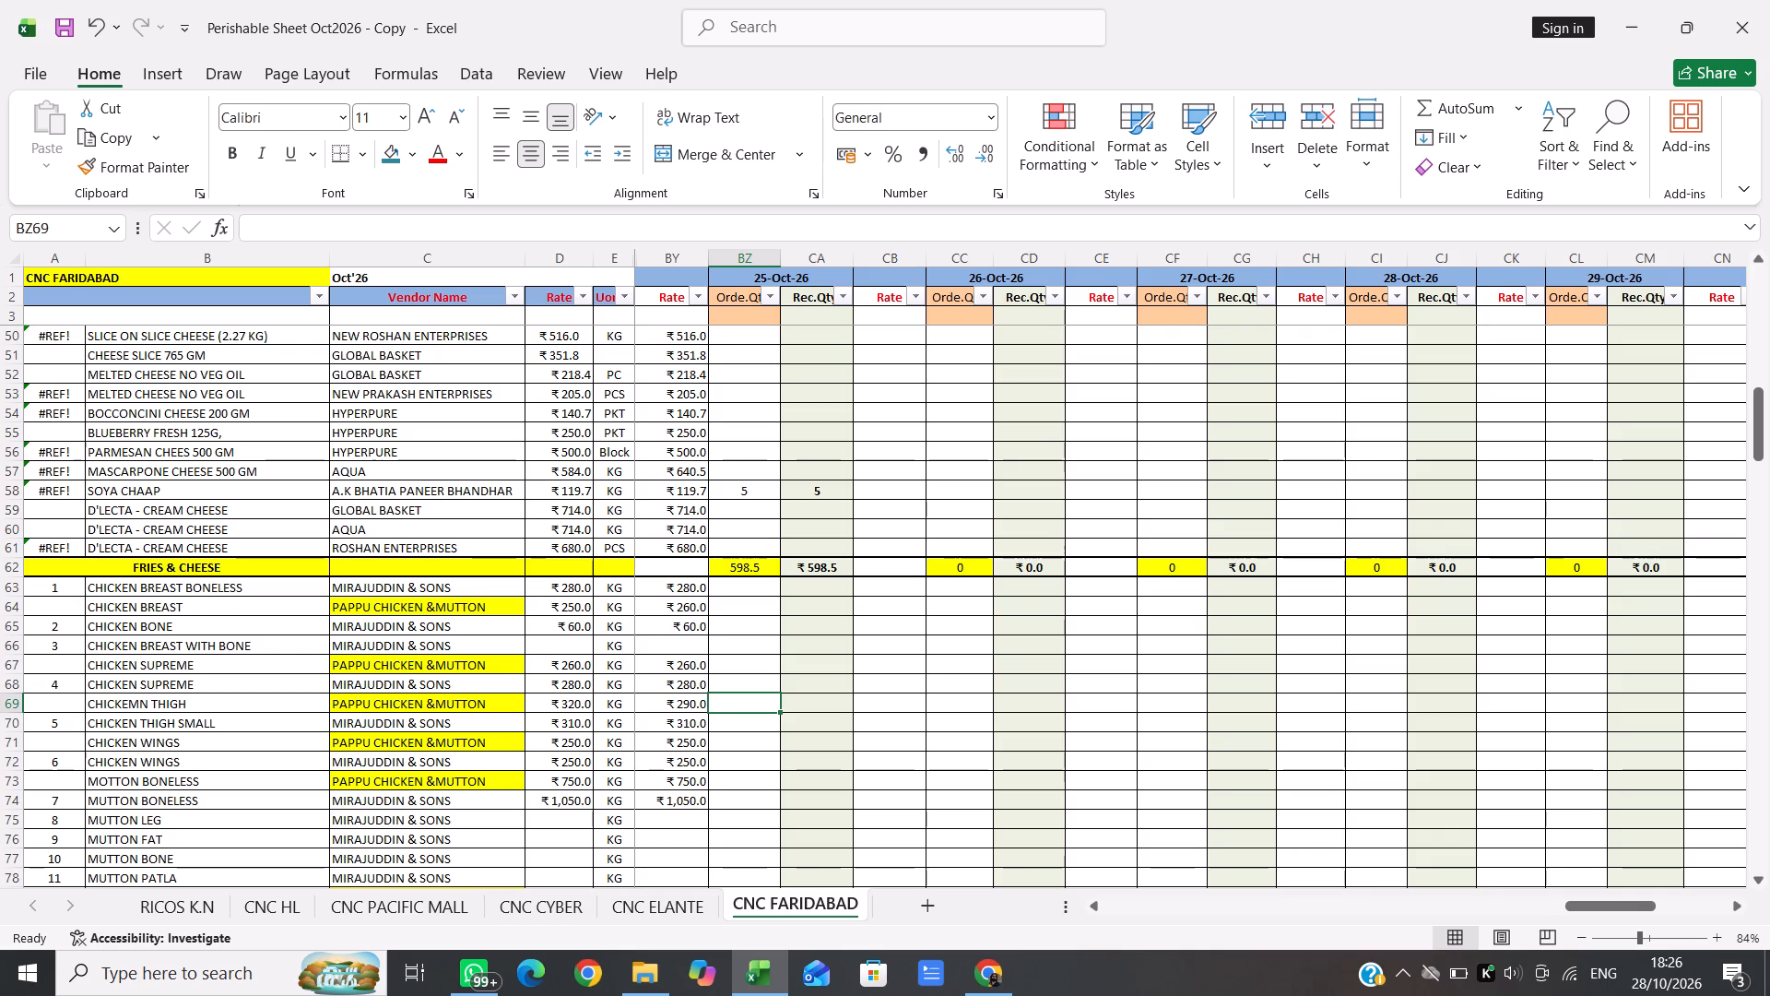
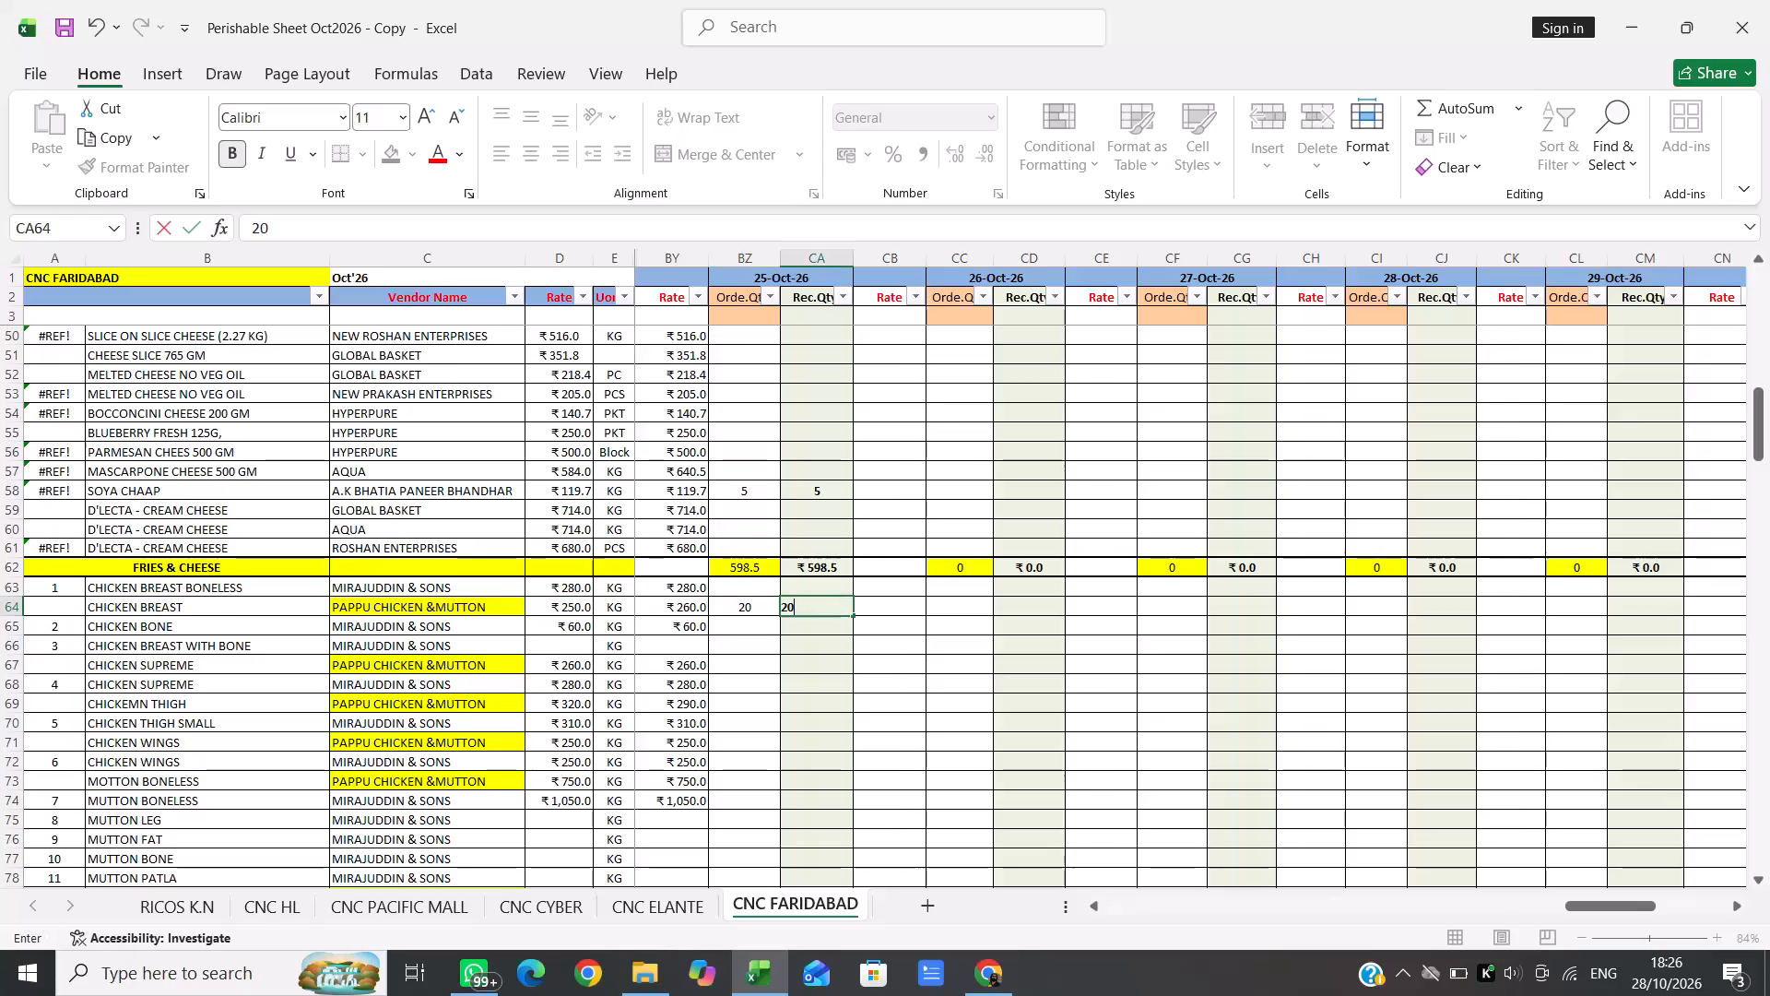
Set the 25-Oct-26 rate for the chicken breast supplied by PAPPU CHICKEN &MUTTON to 240.
click(685, 602)
text(240)
key(Right)
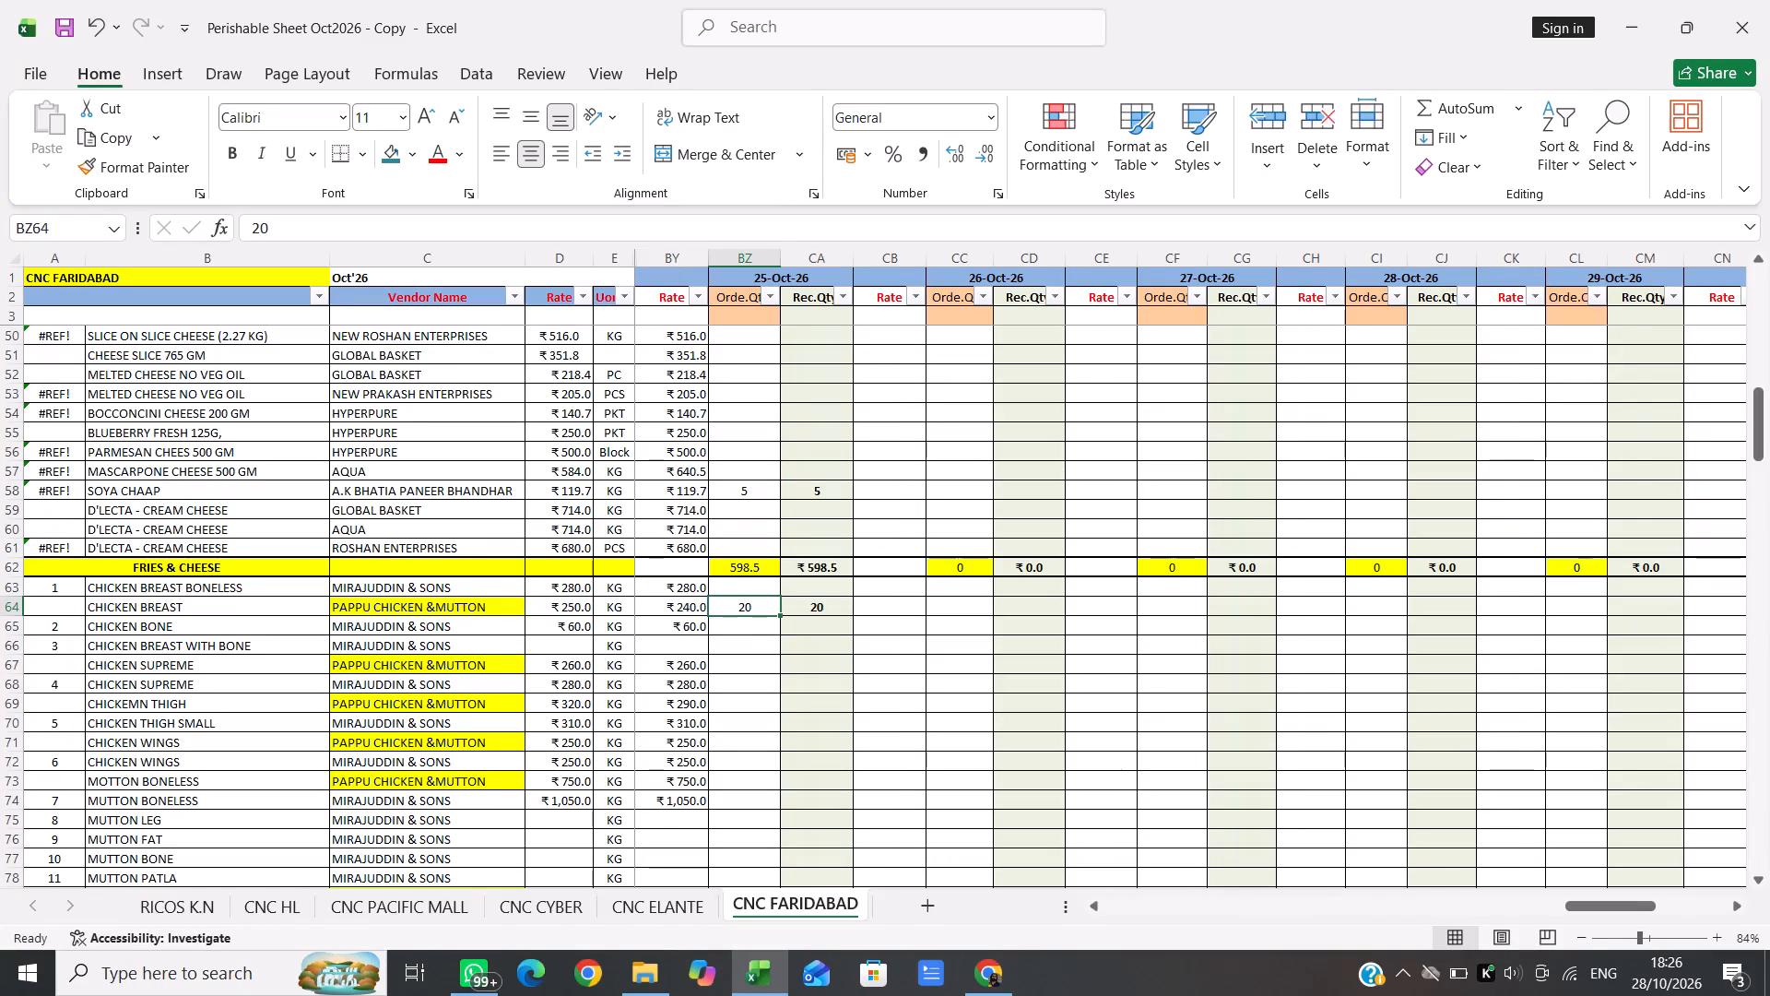
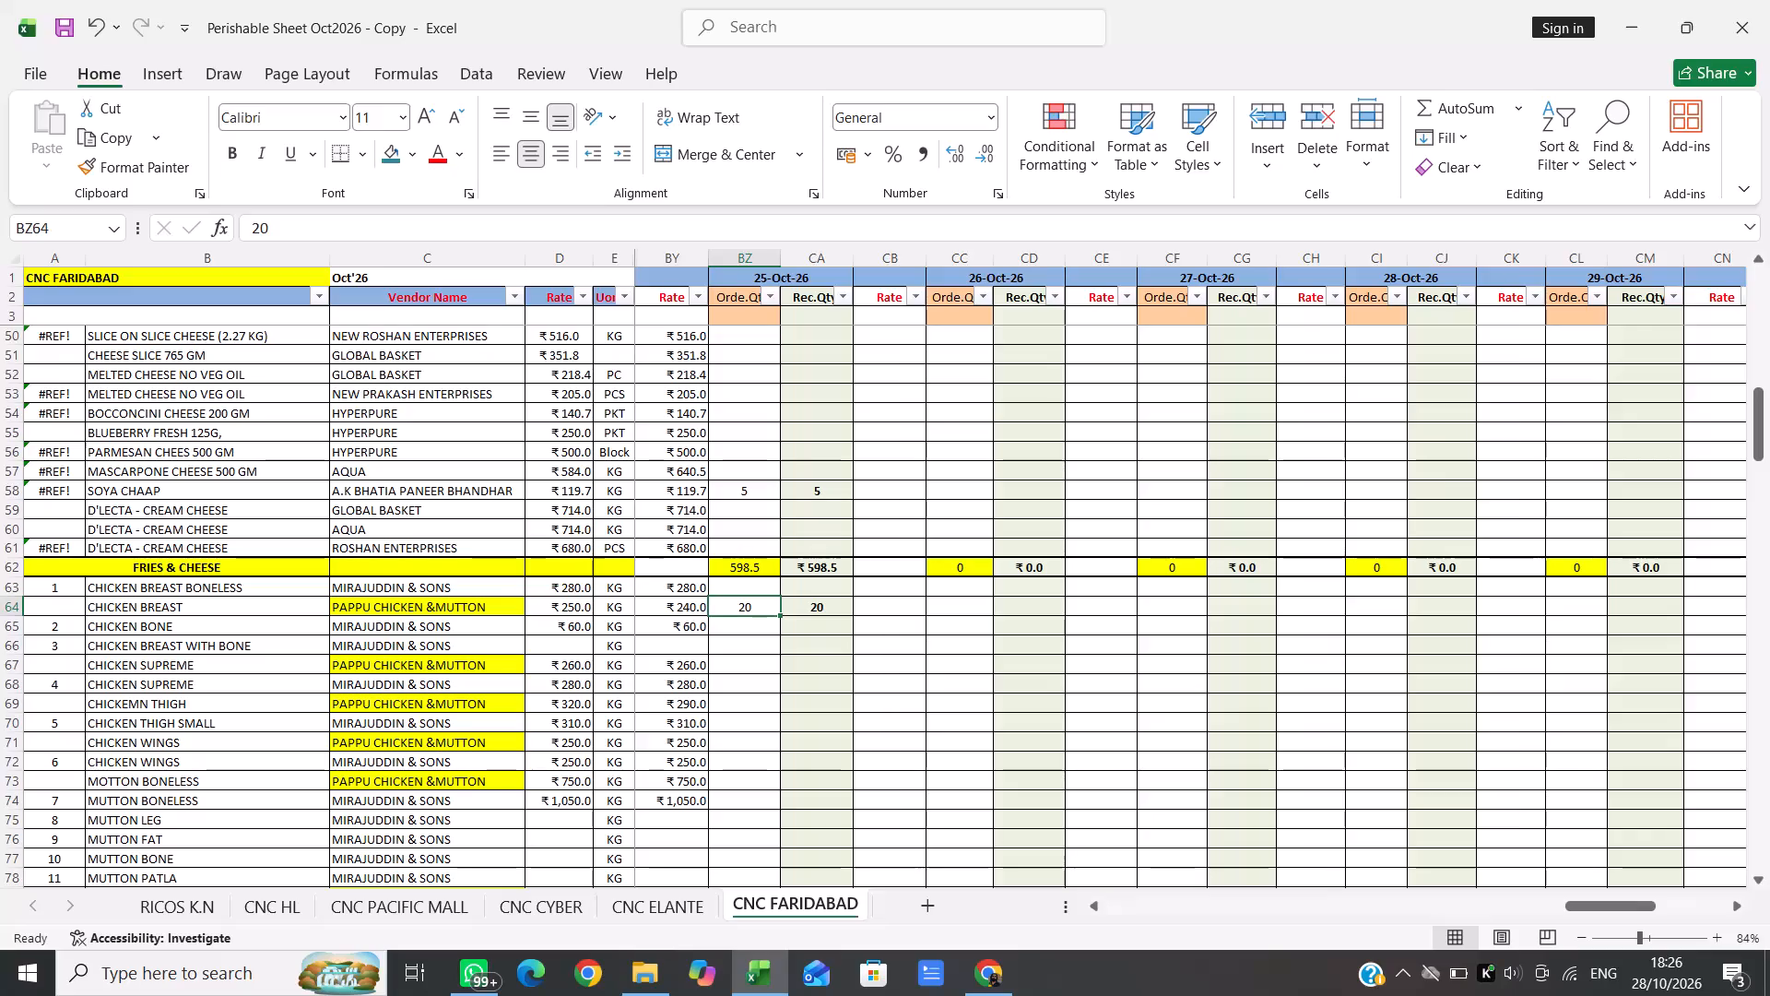
For the chicken thigh supplied by PAPPU CHICKEN &MUTTON, set the 25-Oct-26 rate to 280 and the order quantity to 50.
click(697, 699)
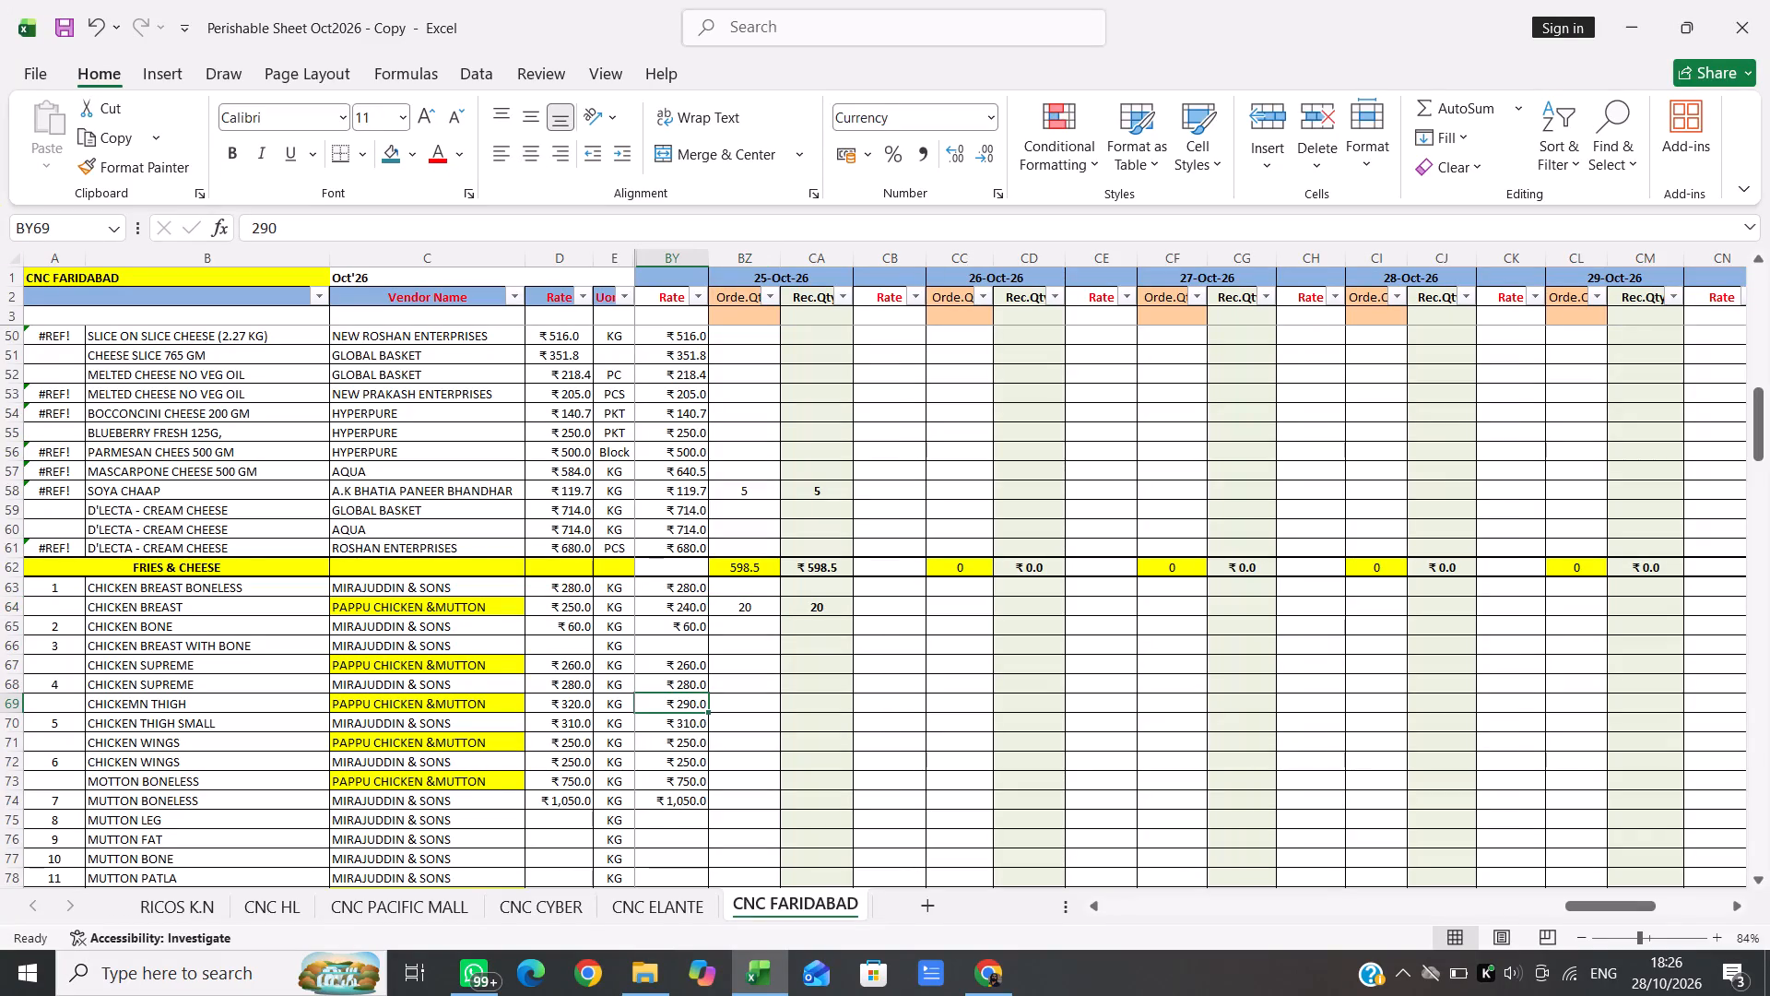
text(280)
key(Right)
text(50)
key(Right)
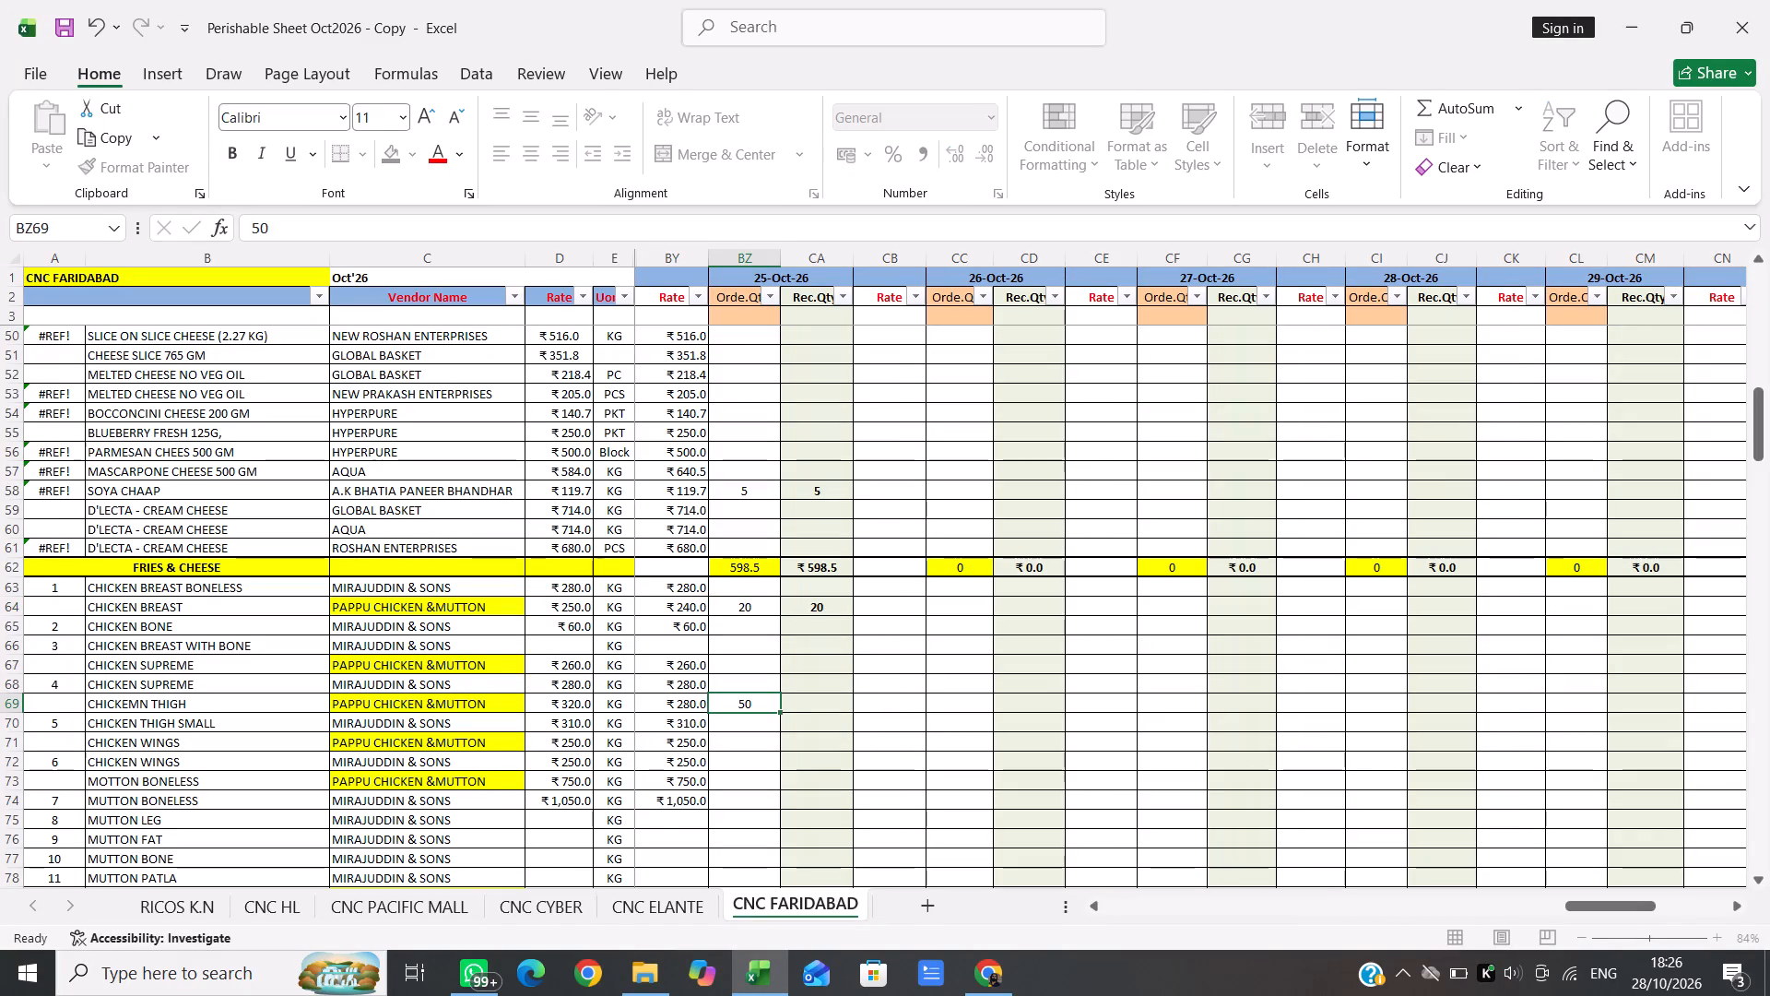
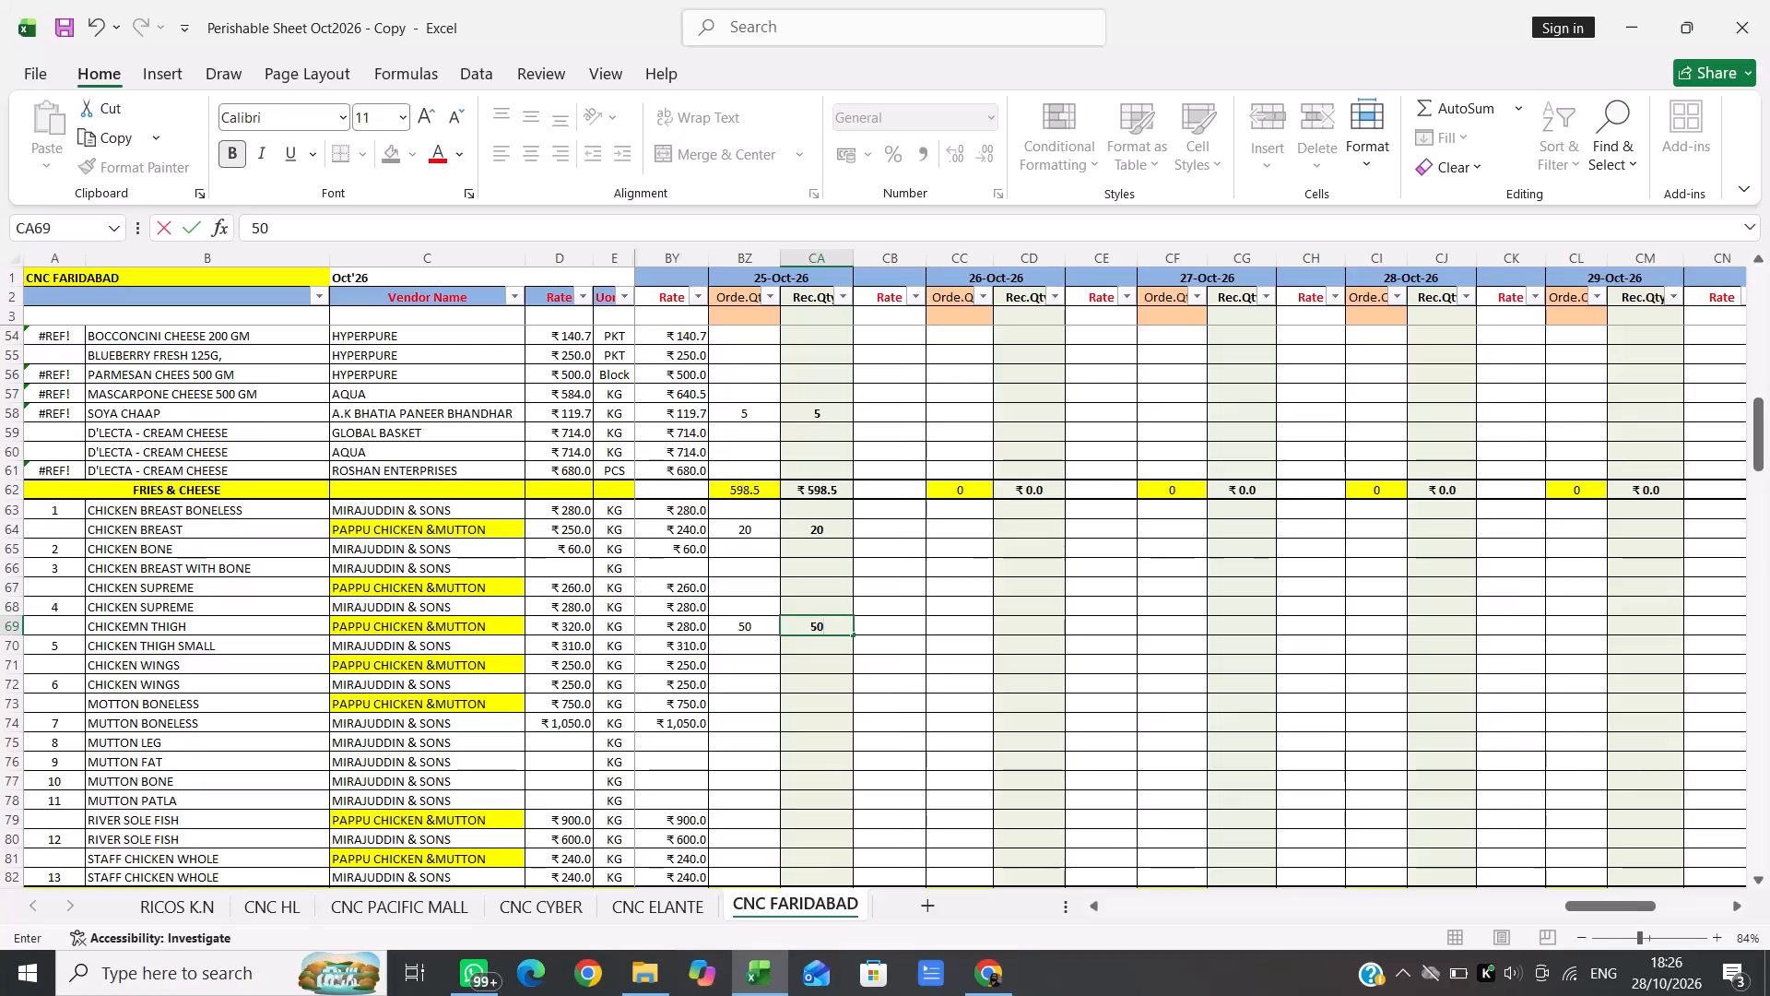
Enter 3 as the 25-Oct-26 order quantity for the chicken supreme supplied by PAPPU CHICKEN &MUTTON.
click(756, 584)
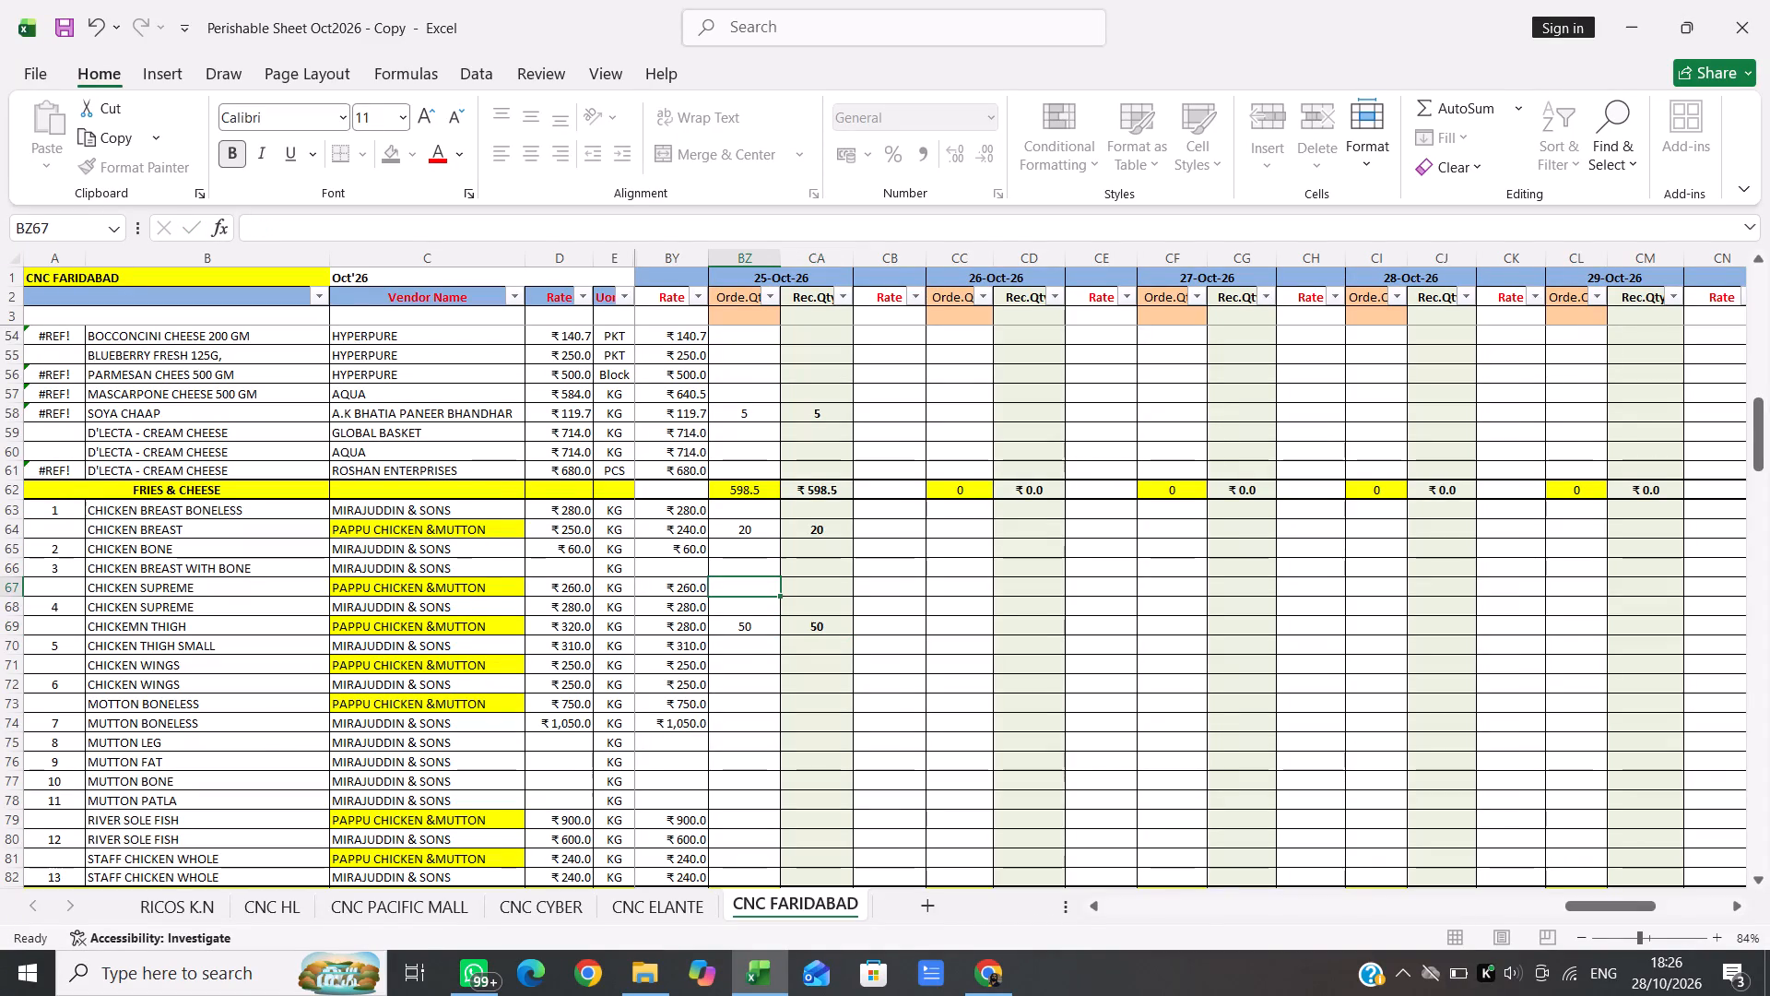
key(3)
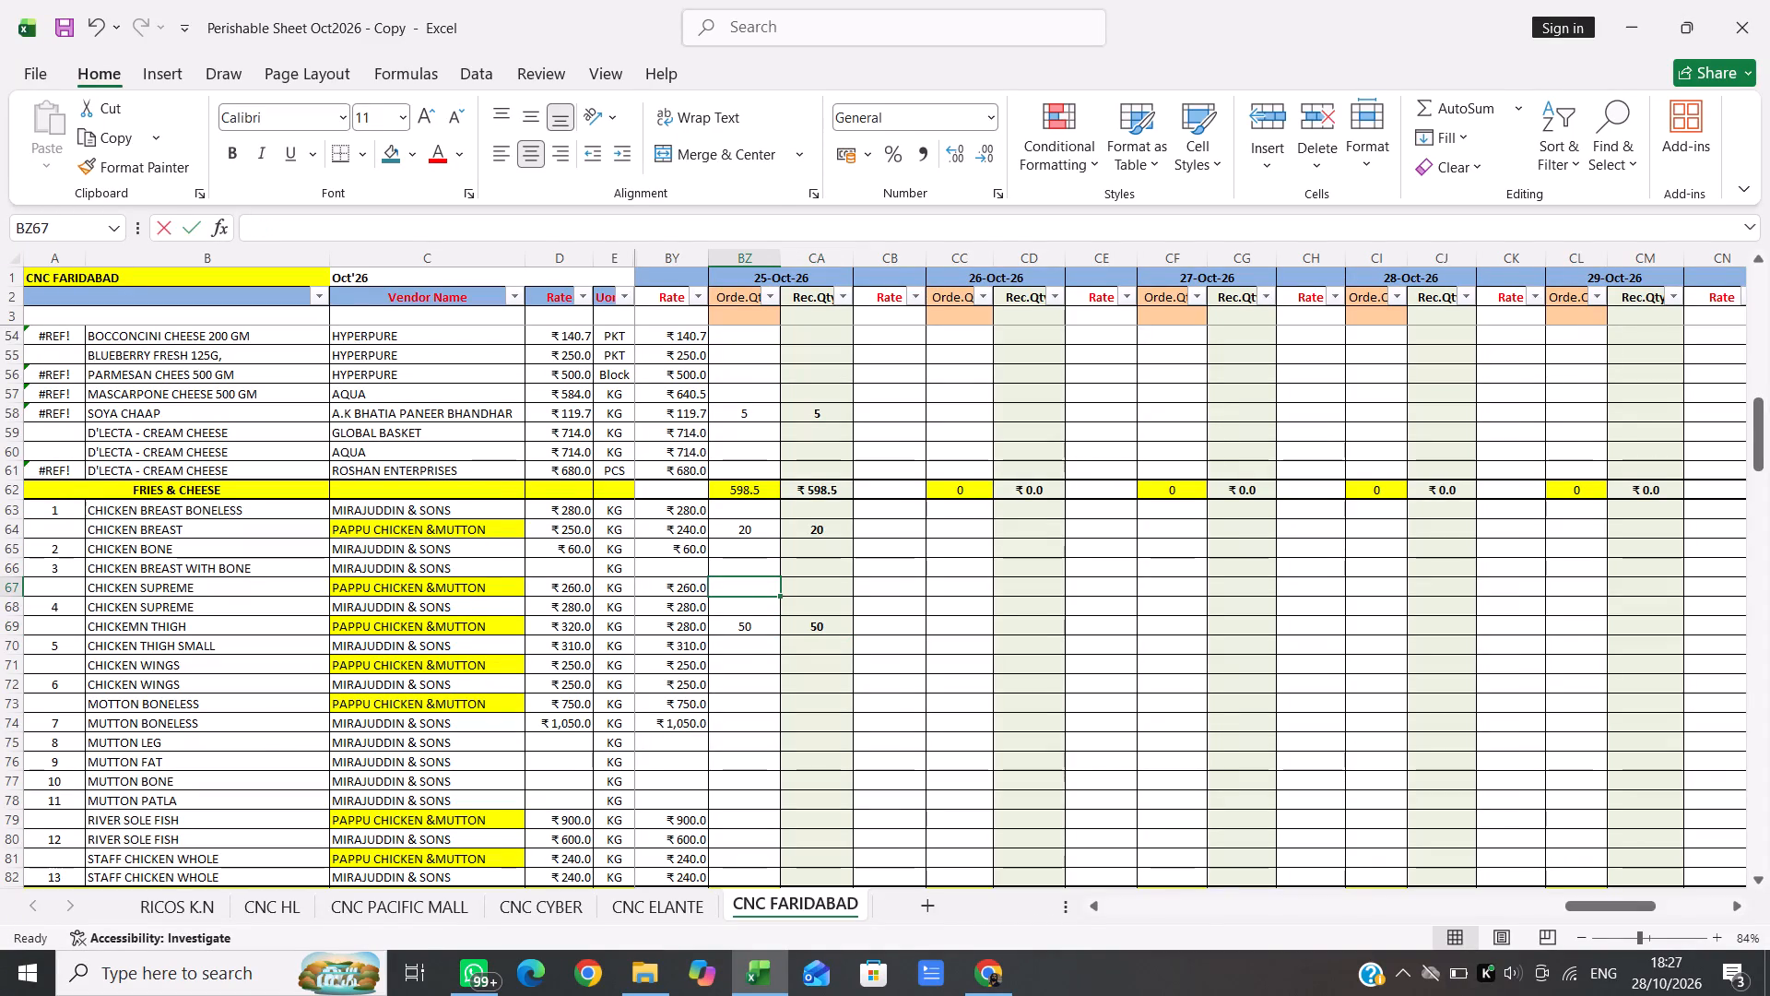
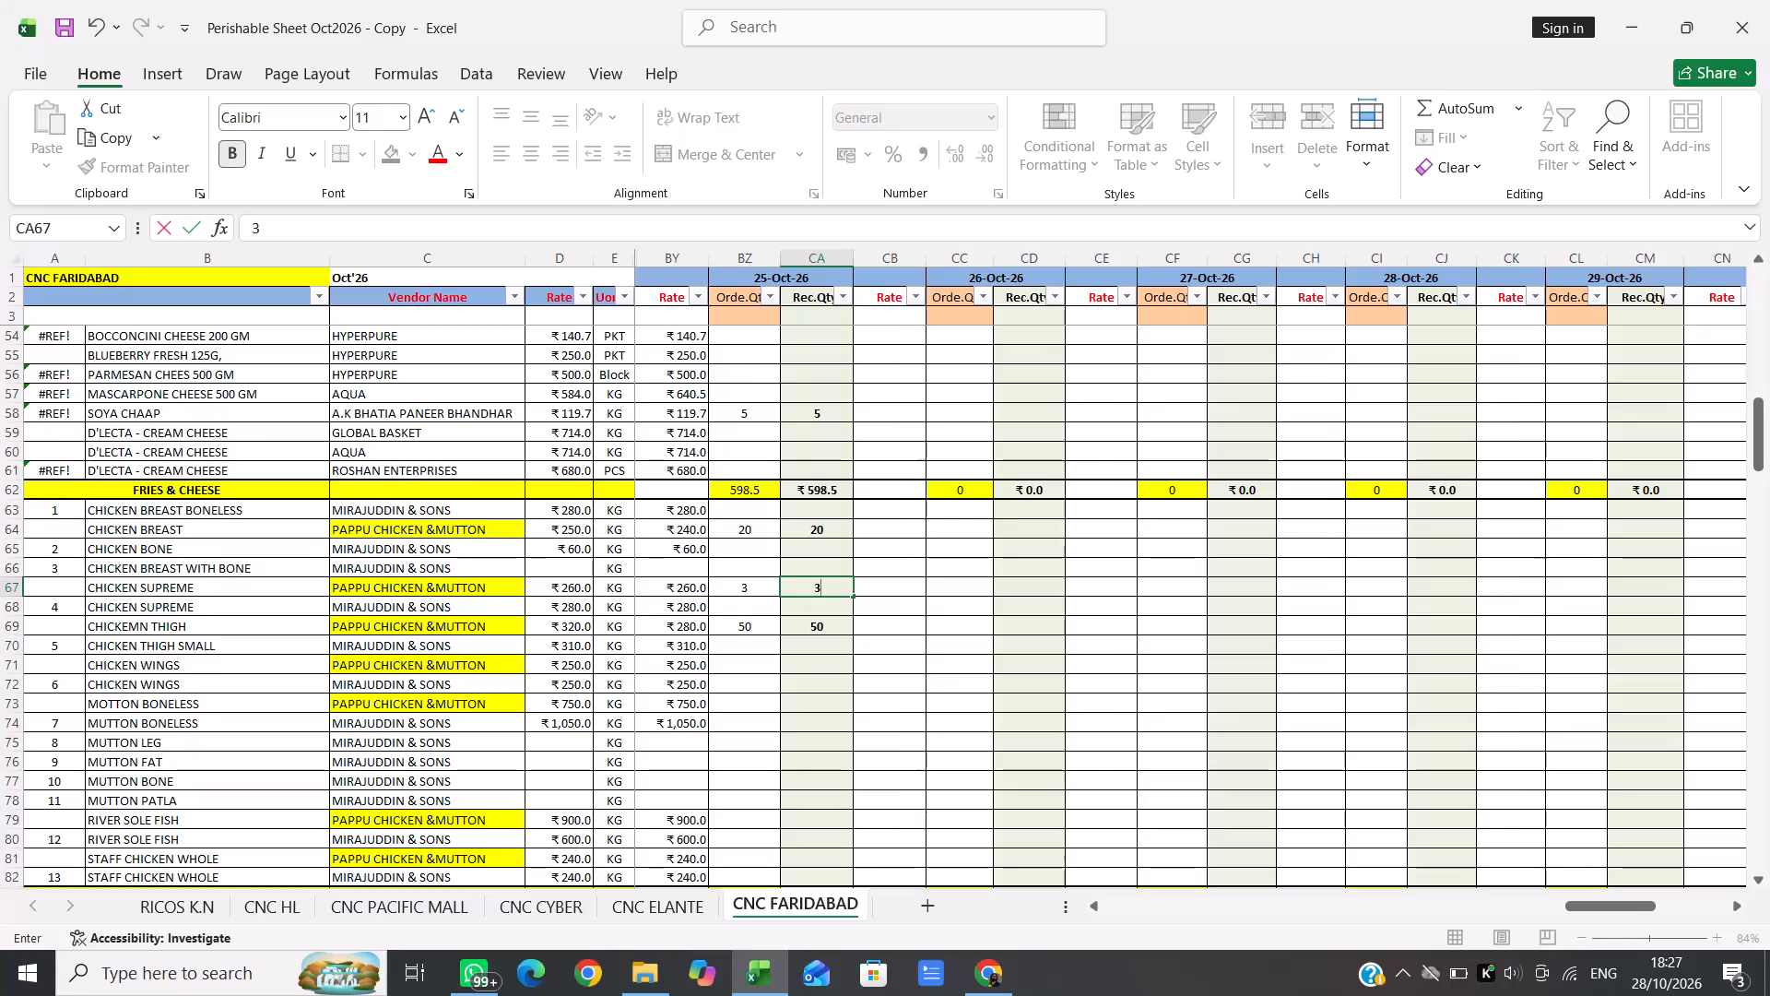
Enter 2 as the 25-Oct-26 order quantity for the chicken wings supplied by PAPPU CHICKEN &MUTTON.
click(734, 662)
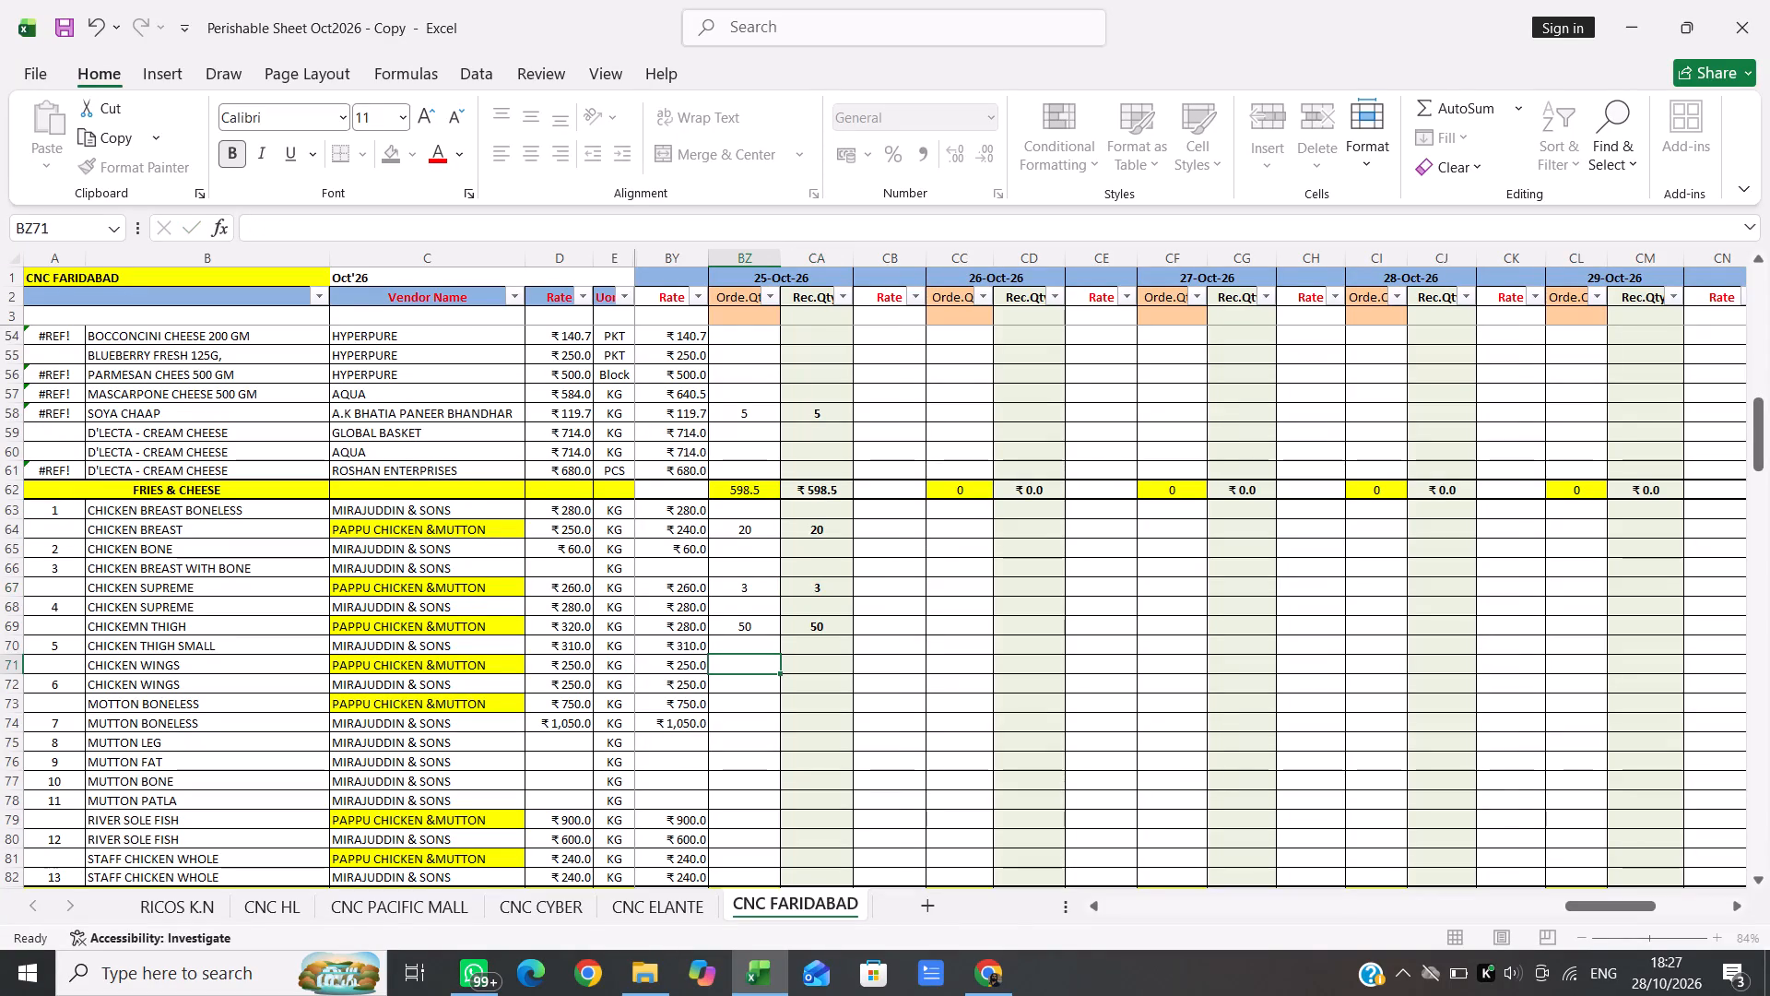
key(2)
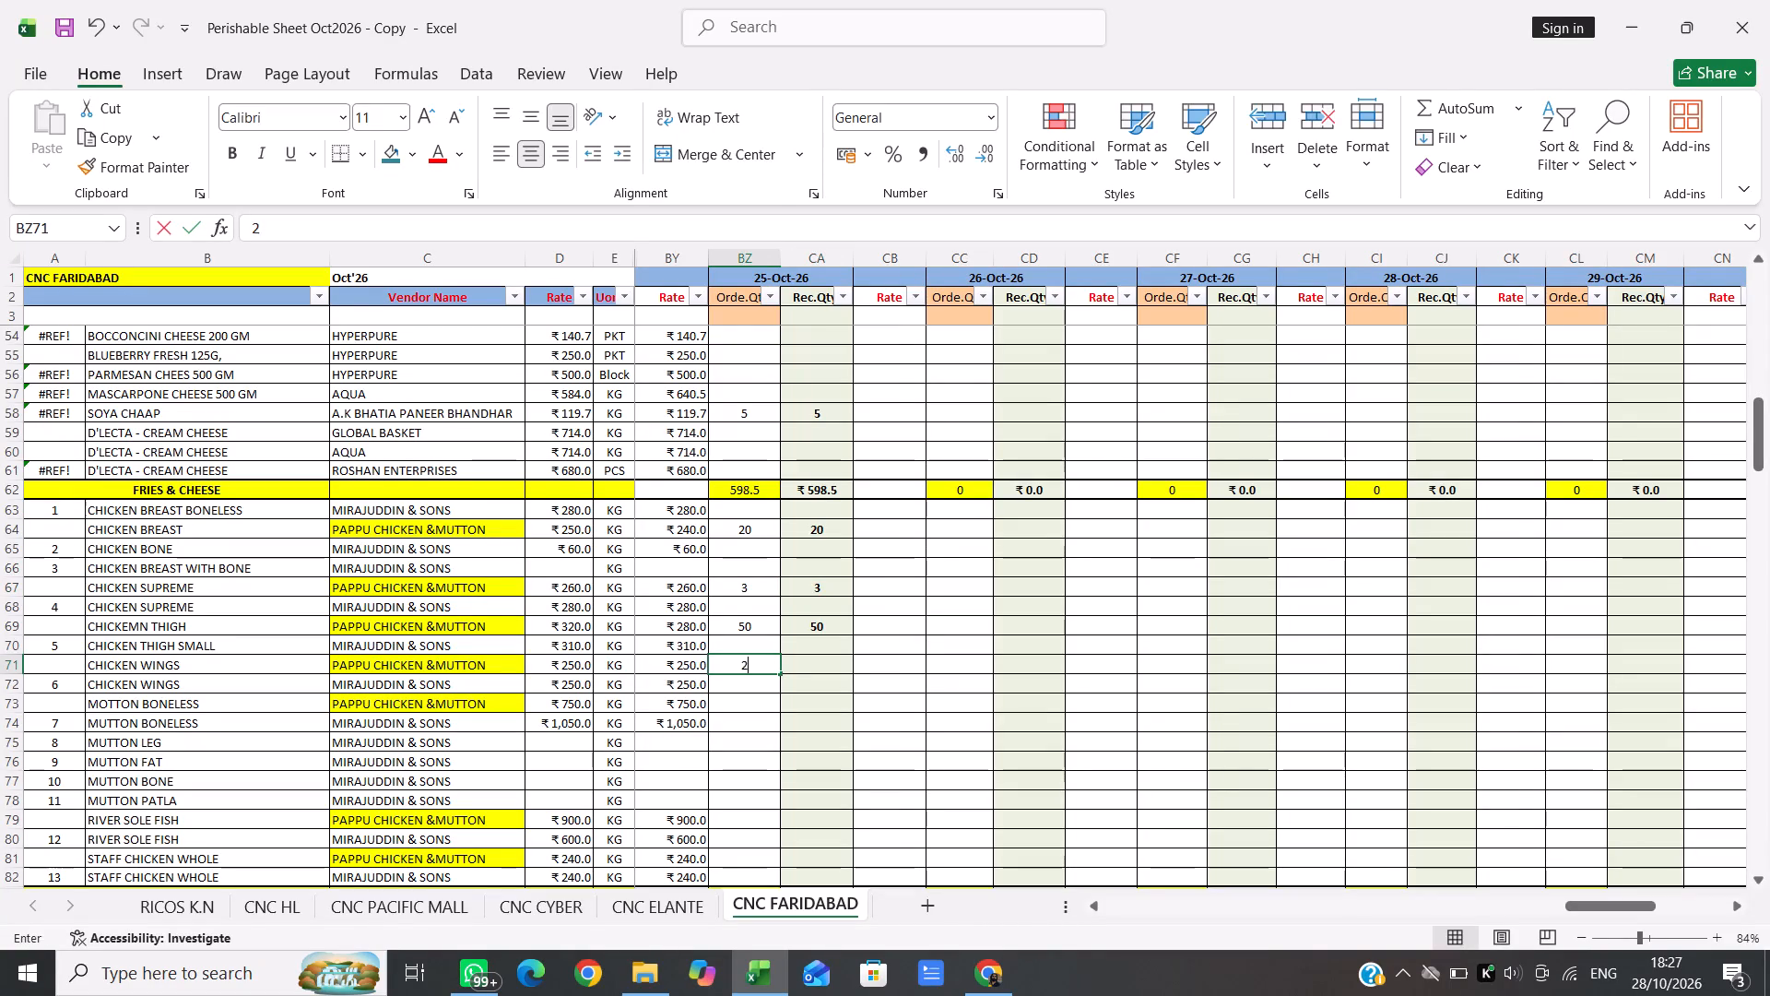
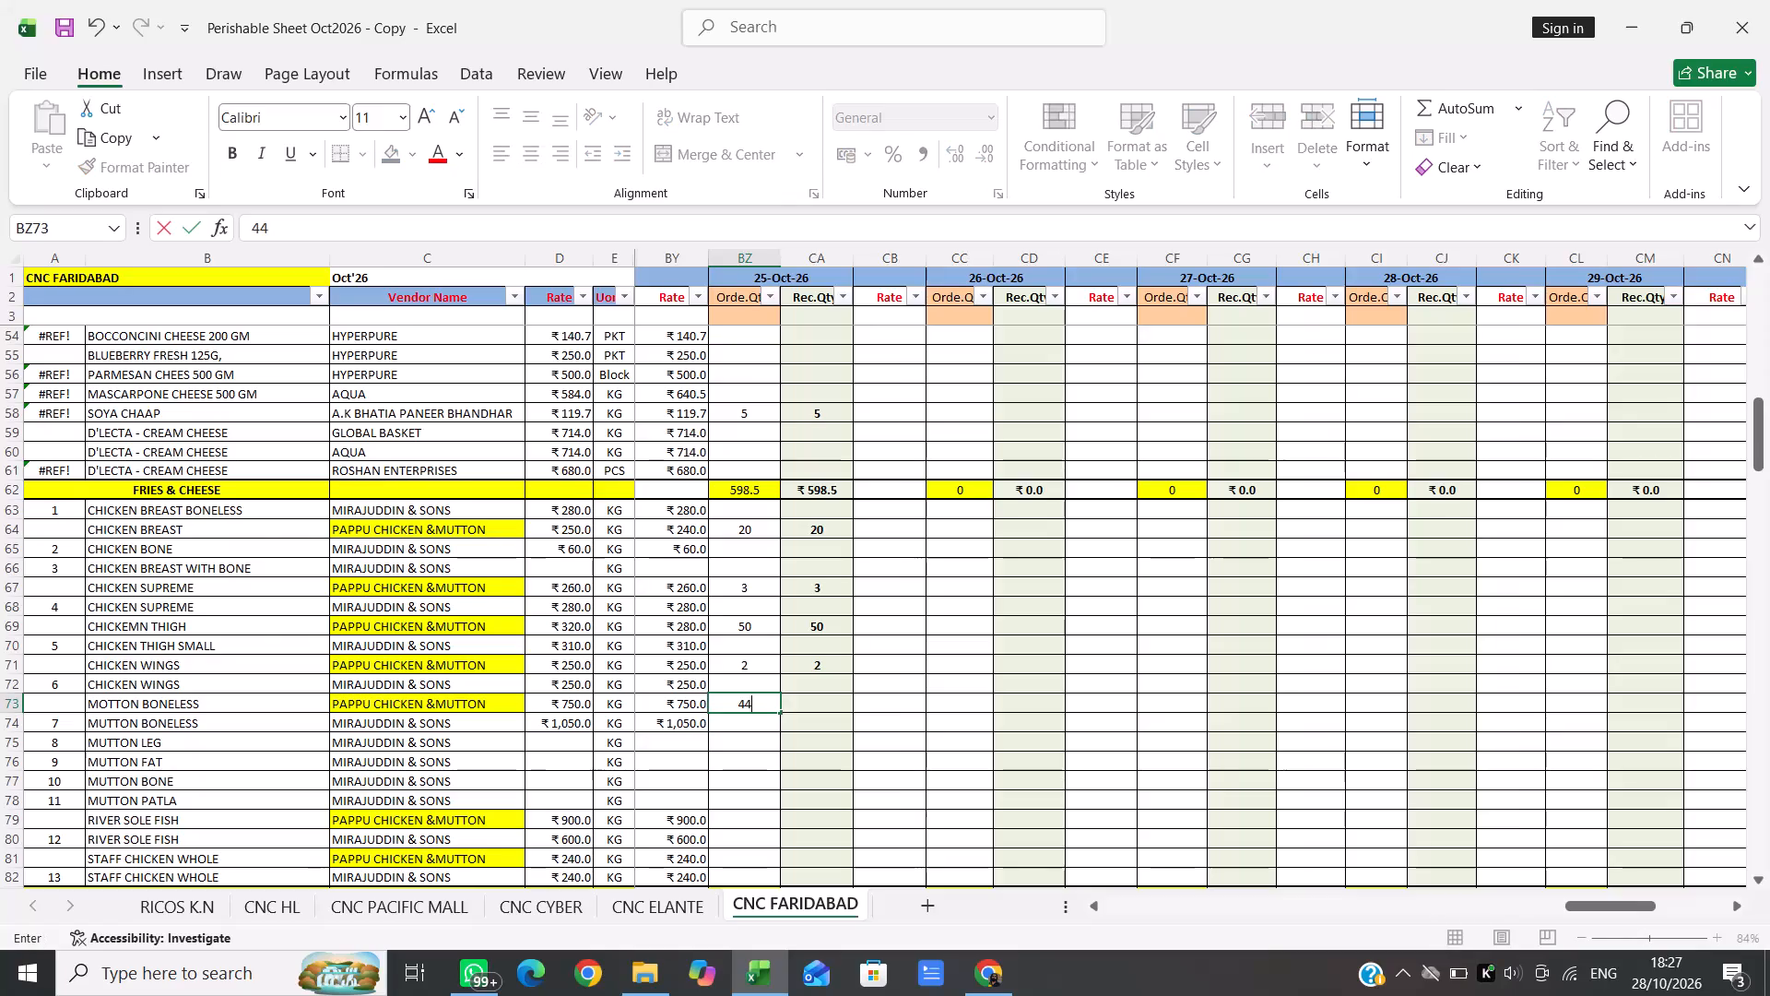
Enter 4 as both the 25-Oct-26 order and received quantity for the MOTTON BONELESS supplied by PAPPU CHICKEN &MUTTON.
key(BackSpace)
key(Right)
key(1)
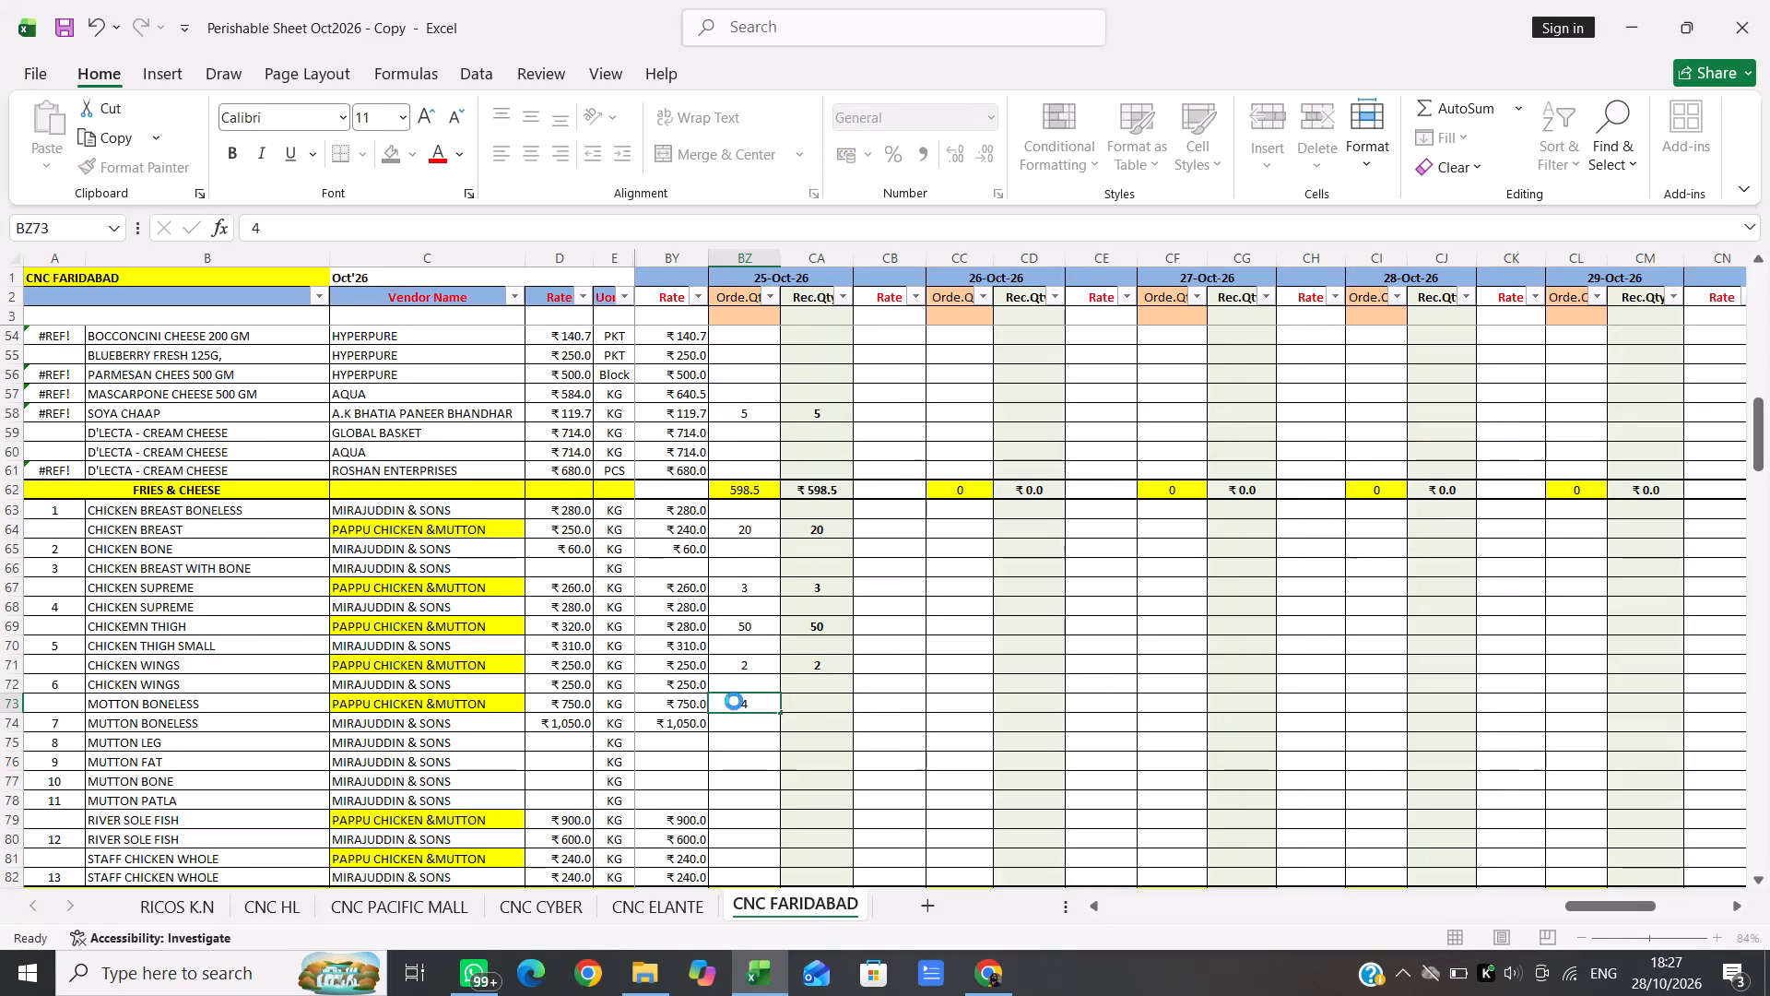
key(BackSpace)
key(4)
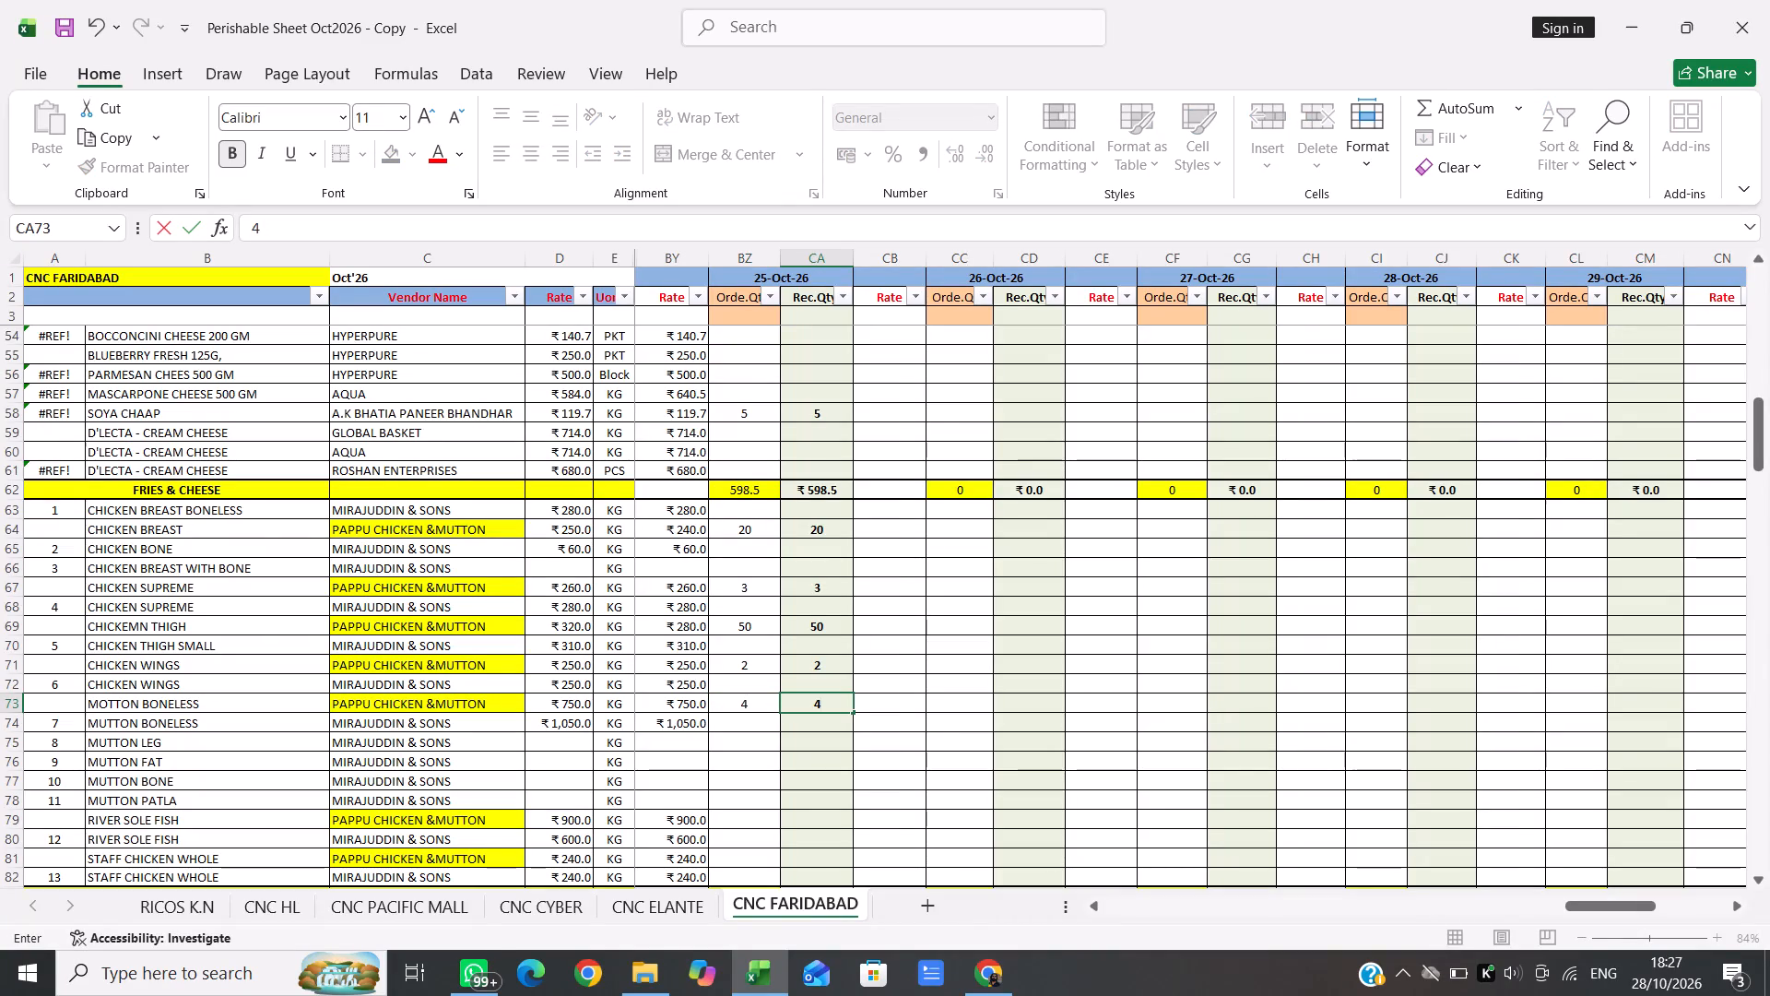
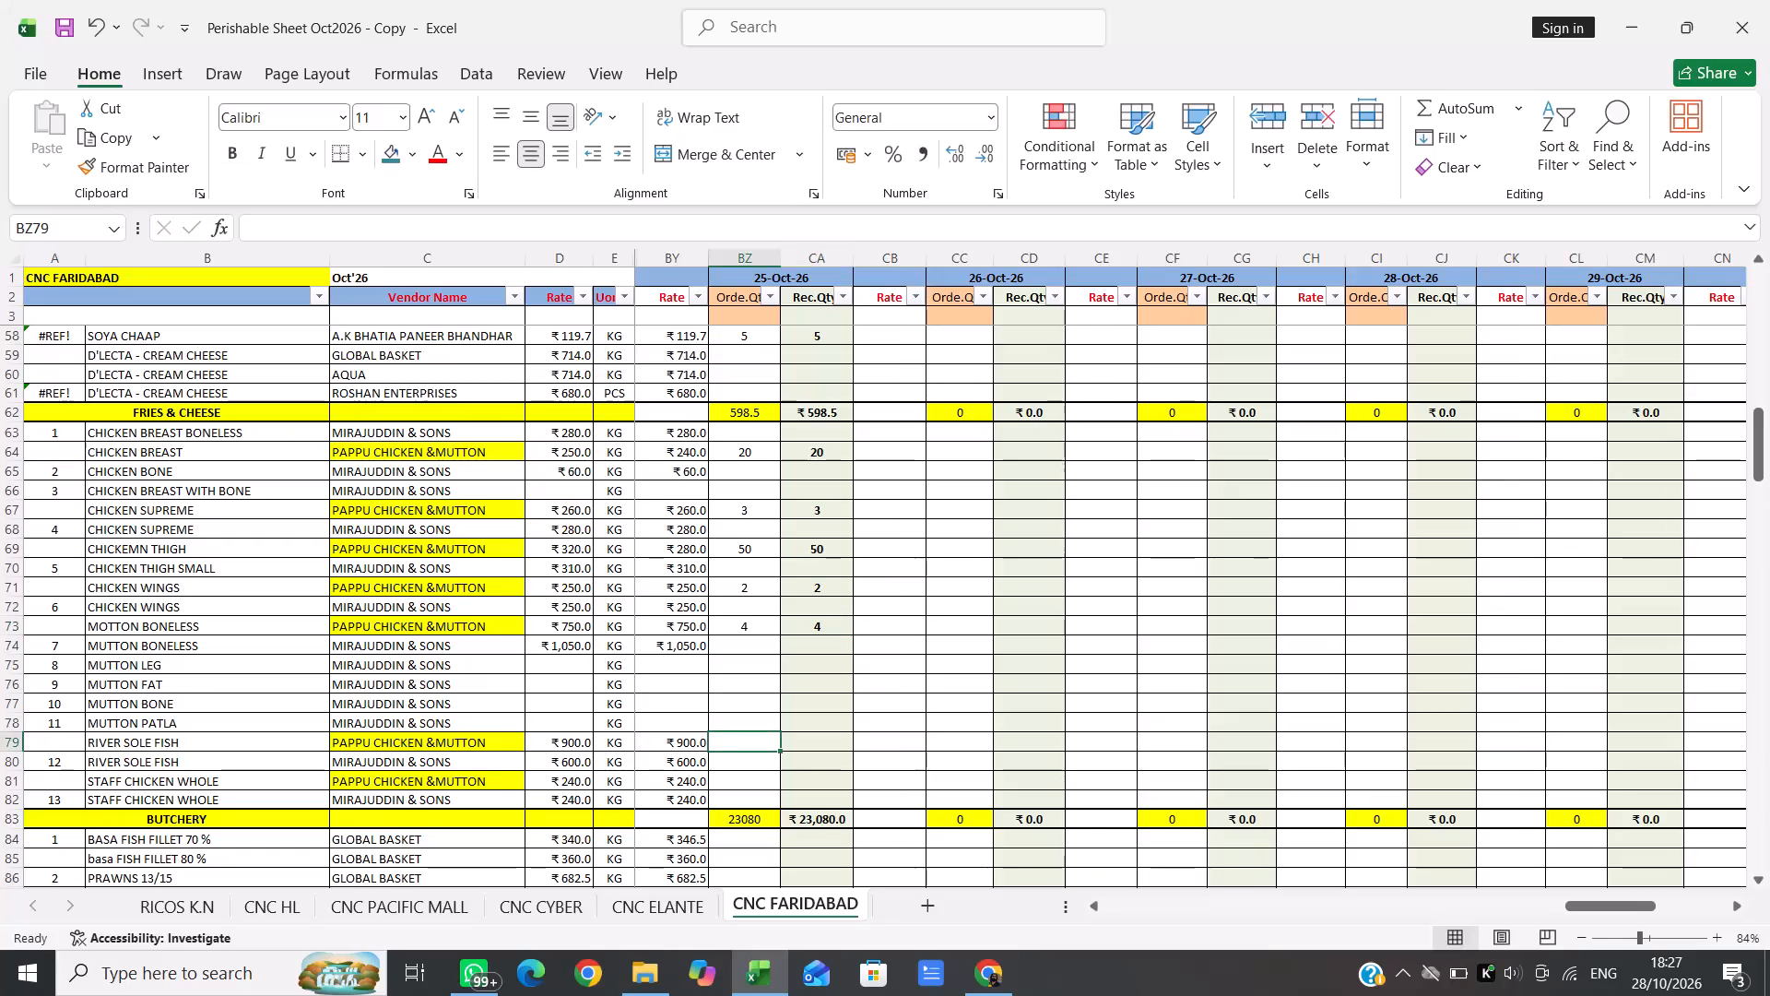
Enter 4 as both the 25-Oct-26 order and received quantity for the RIVER SOLE FISH supplied by PAPPU CHICKEN &MUTTON.
key(4)
key(Right)
key(4)
key(Up)
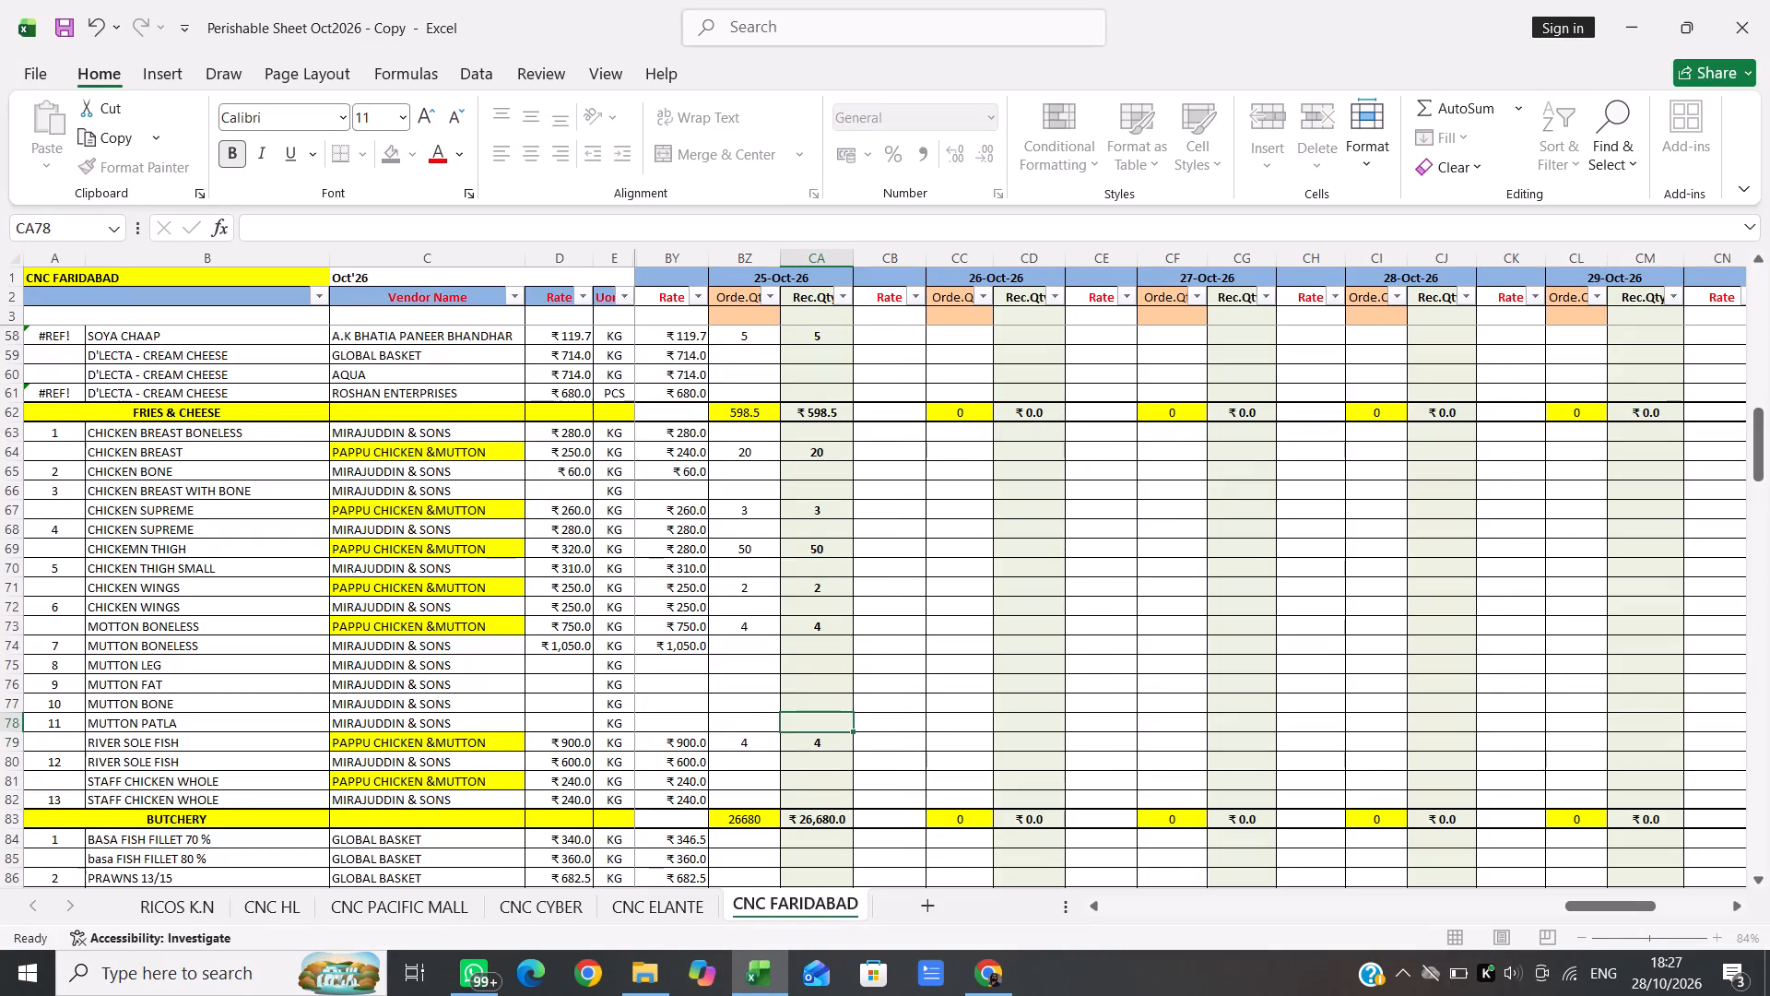
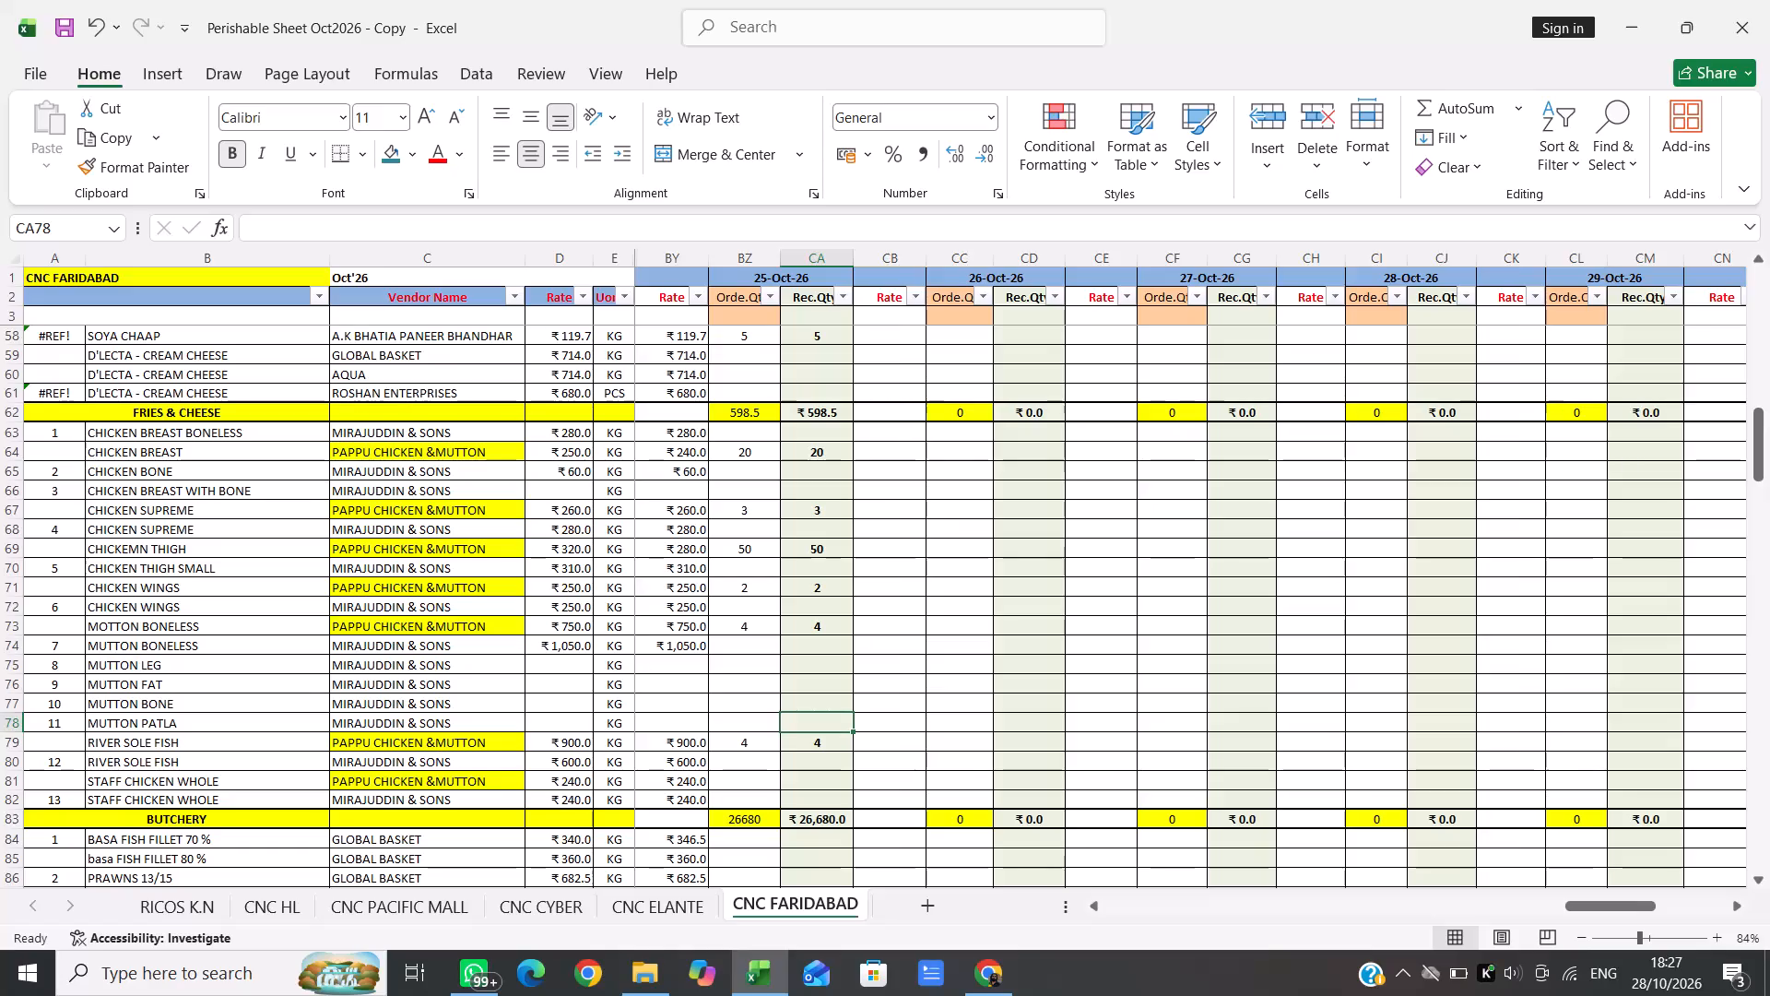
Select the 25-Oct-26 received quantity of the RIVER SOLE FISH supplied by PAPPU CHICKEN &MUTTON to check it.
click(805, 742)
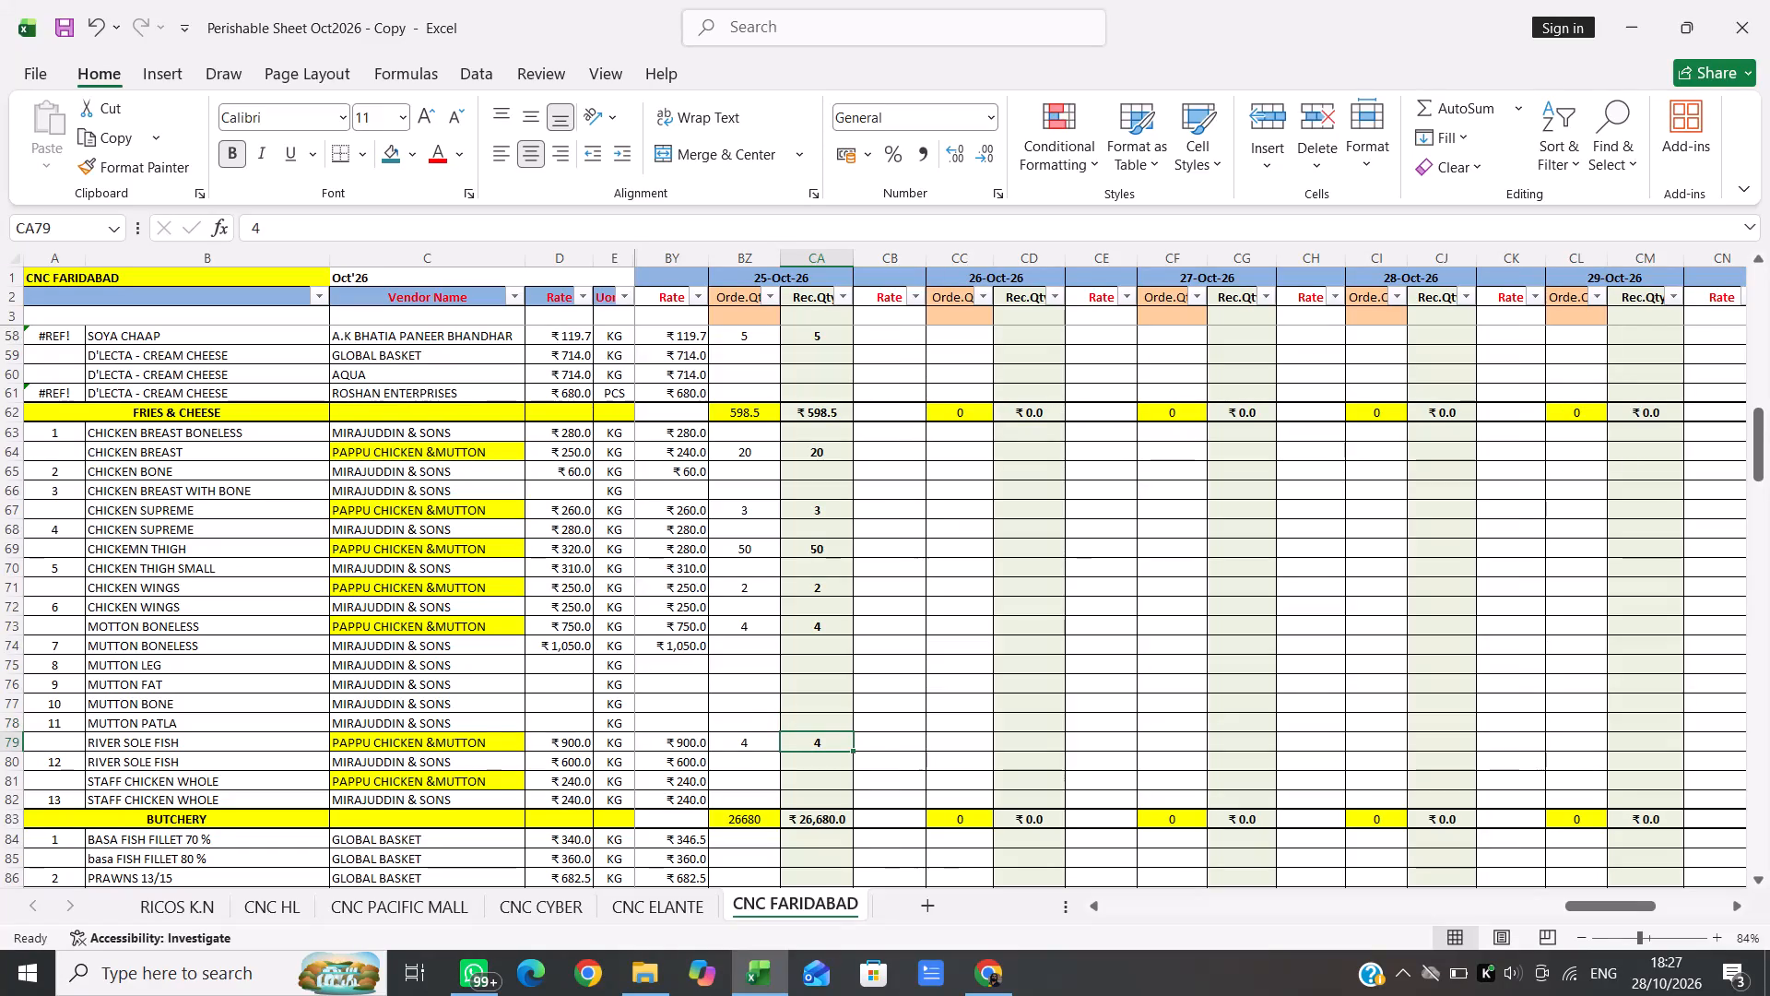
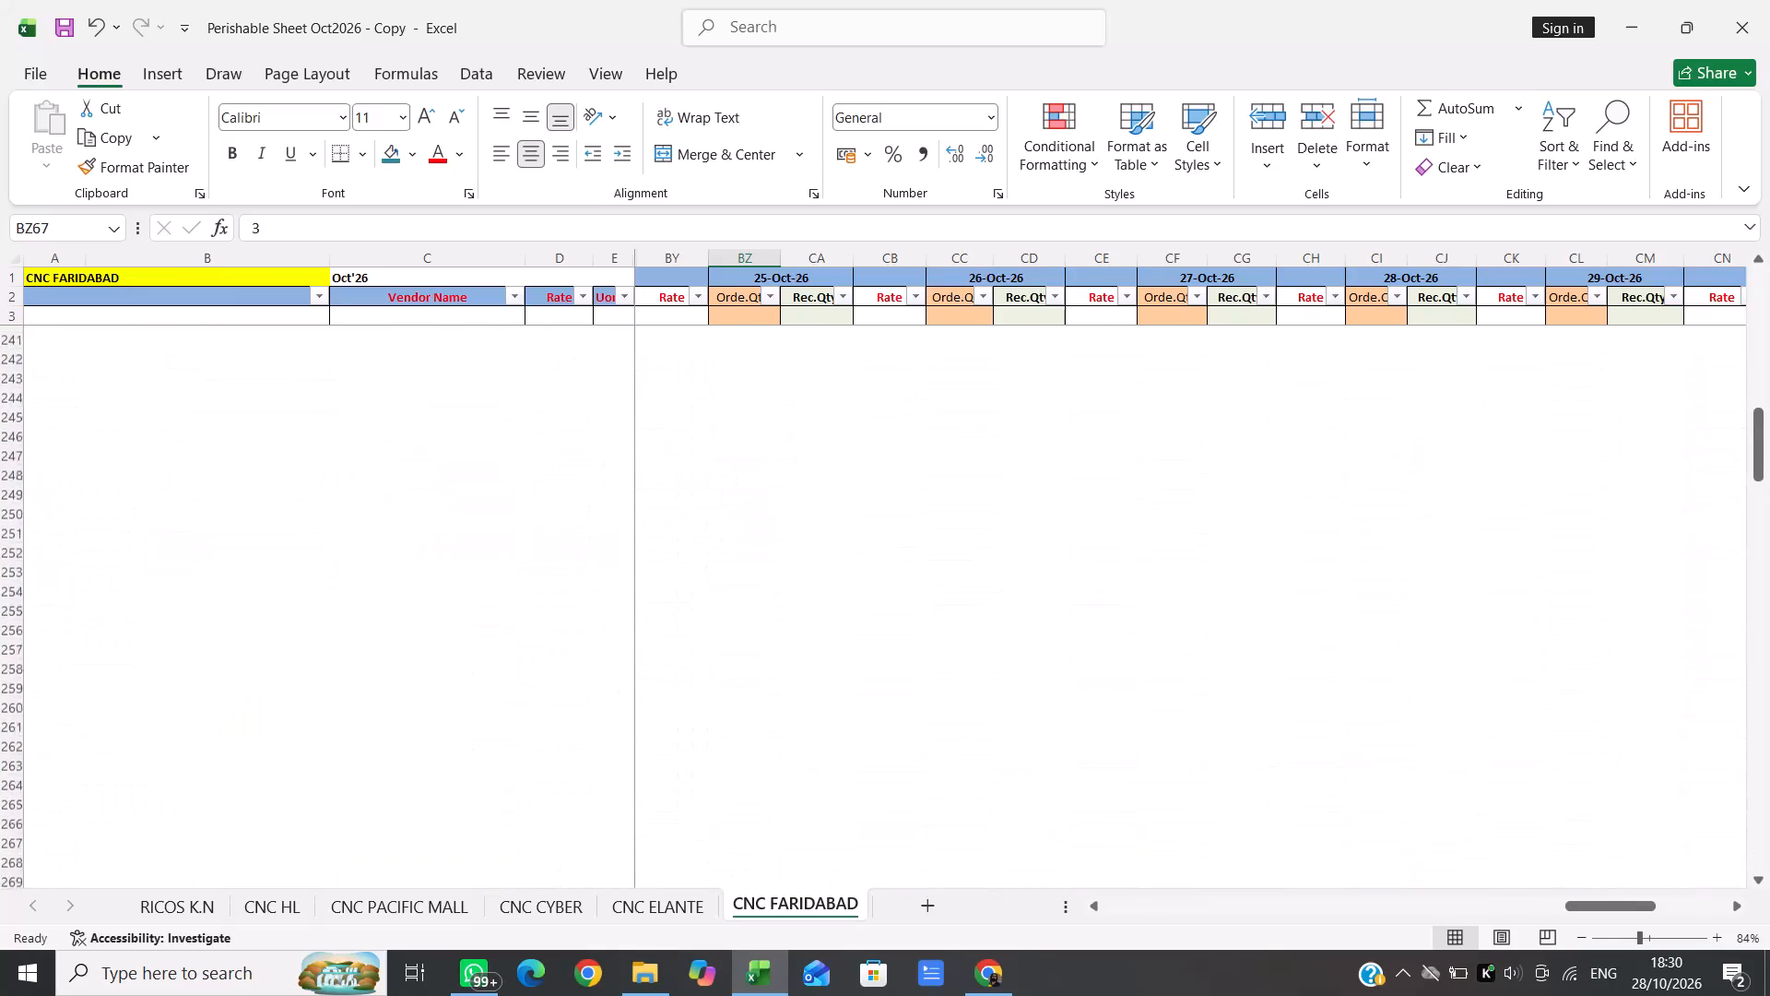
Hide the 25-Oct-26 order and received quantity columns, BZ and CA, on the CNC FARIDABAD sheet.
scroll(871, 558, up, 20)
scroll(871, 558, down, 1)
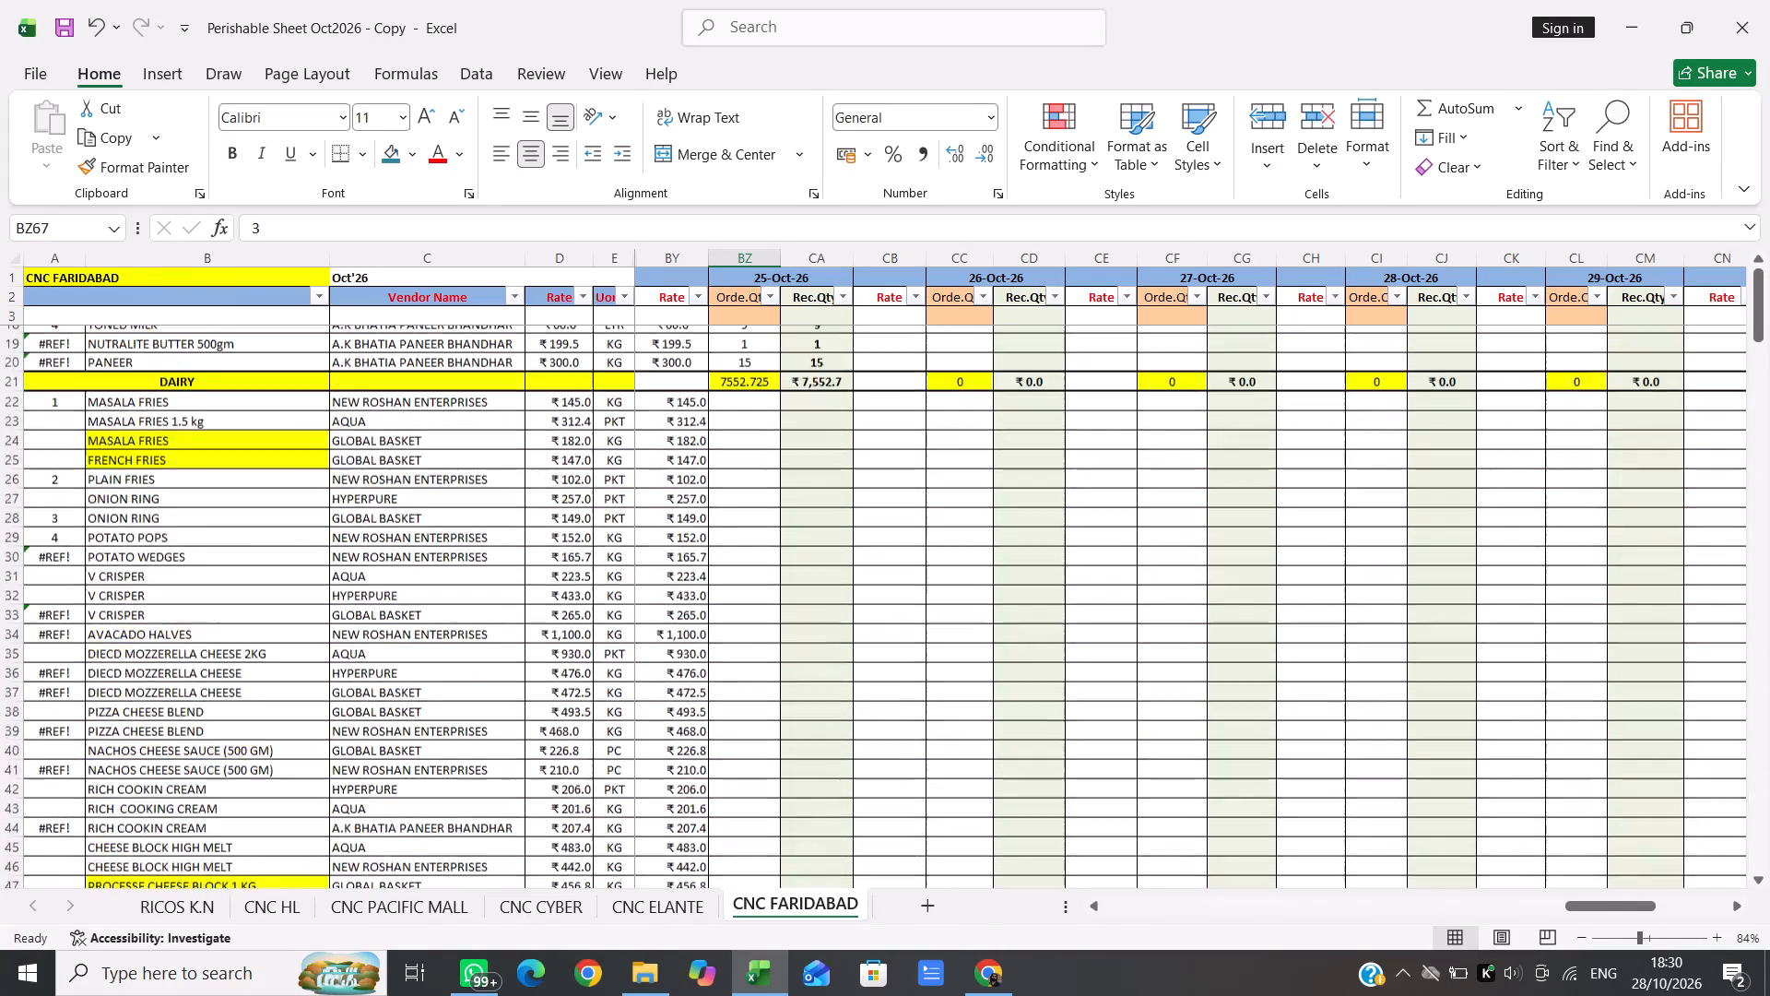
scroll(871, 558, down, 5)
scroll(871, 558, up, 5)
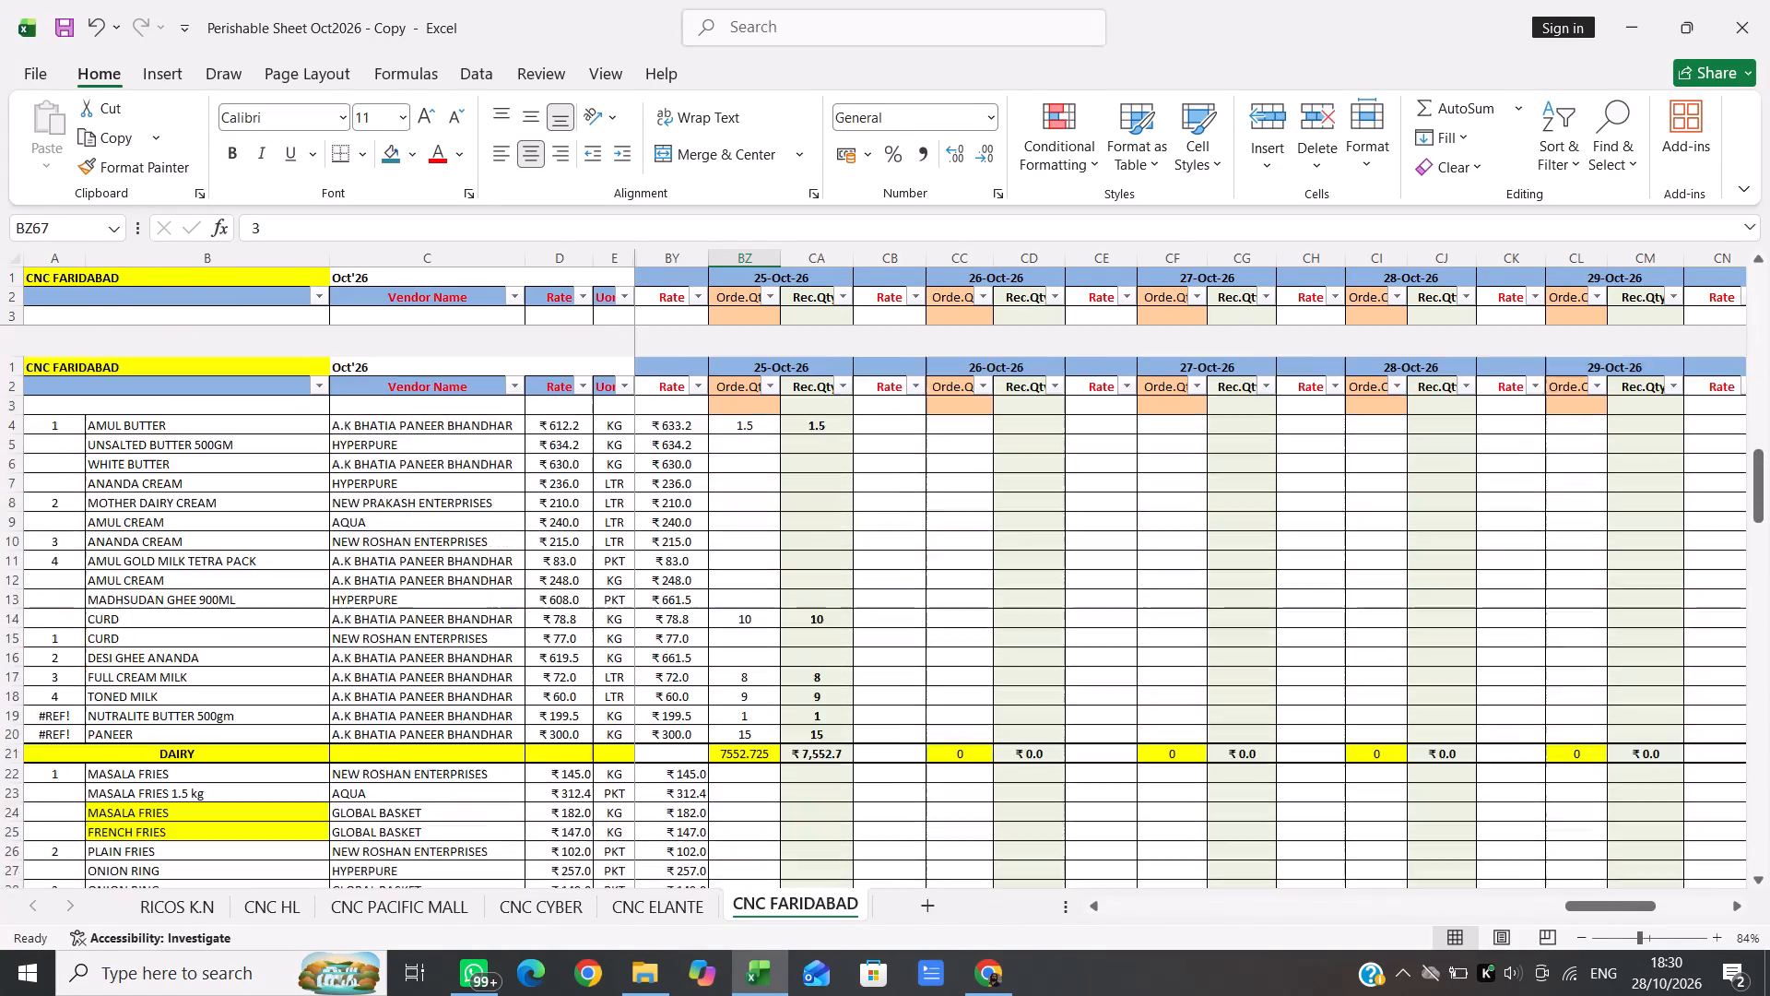
scroll(871, 558, up, 5)
click(749, 258)
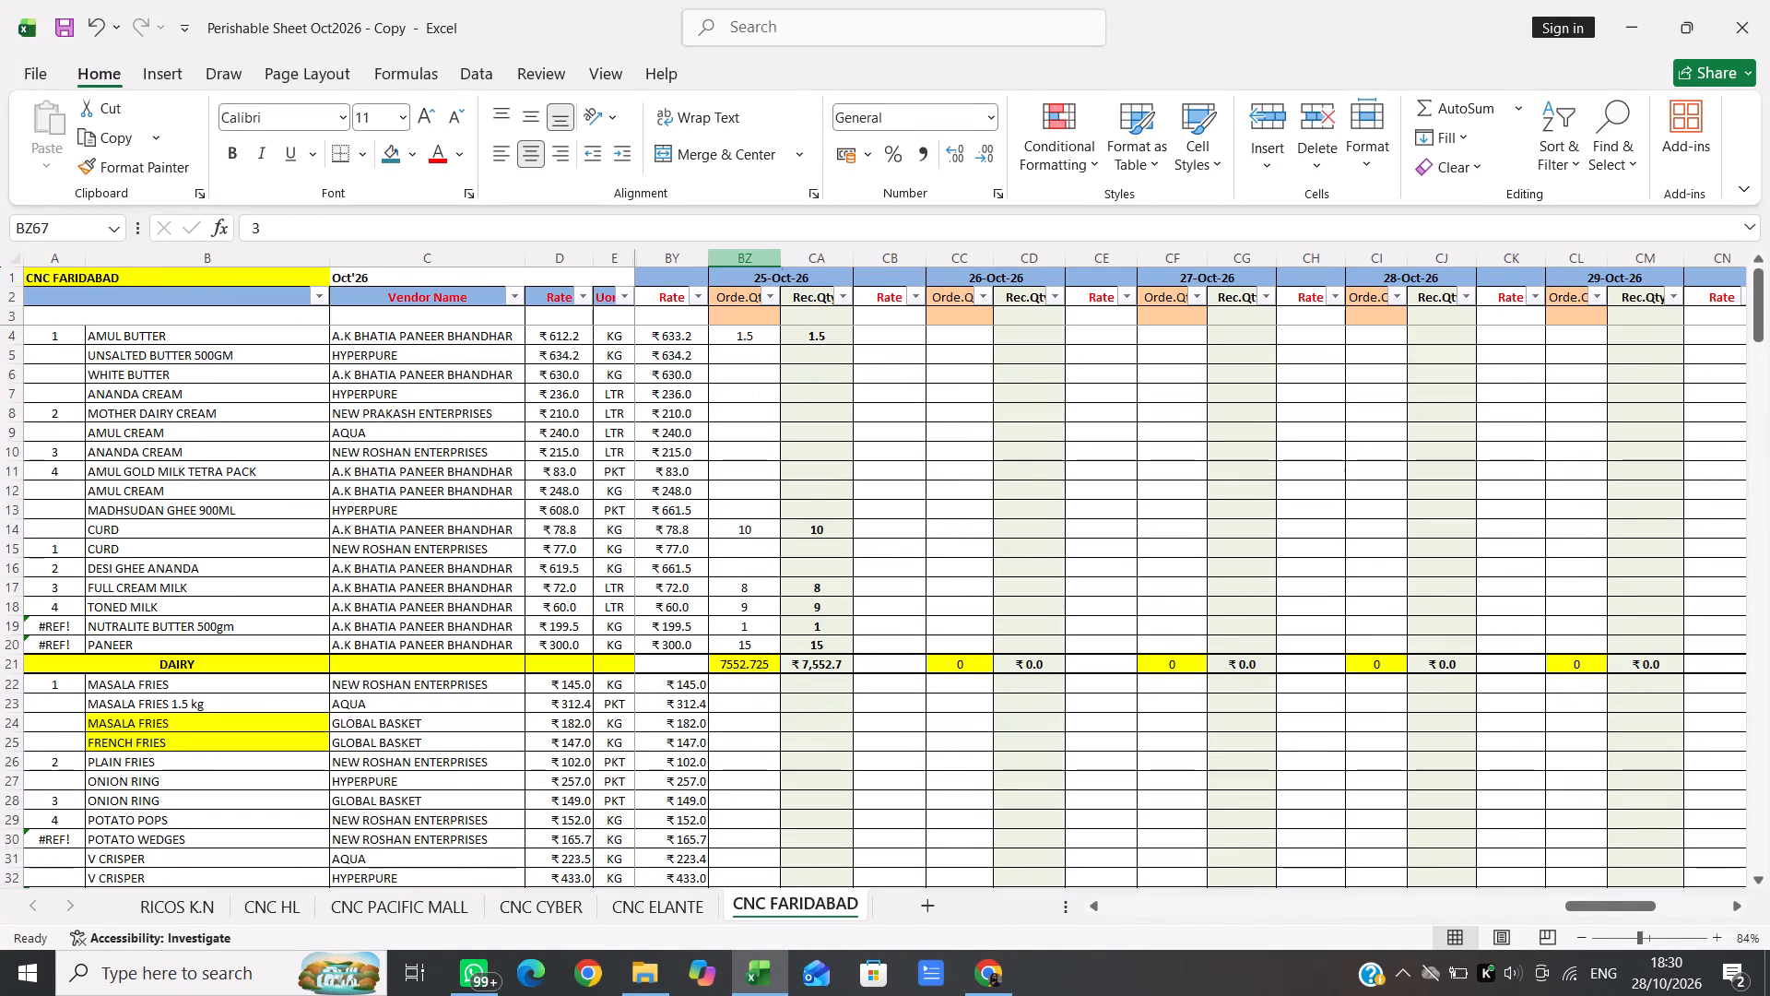
key(shift+Right)
key(shift+Left)
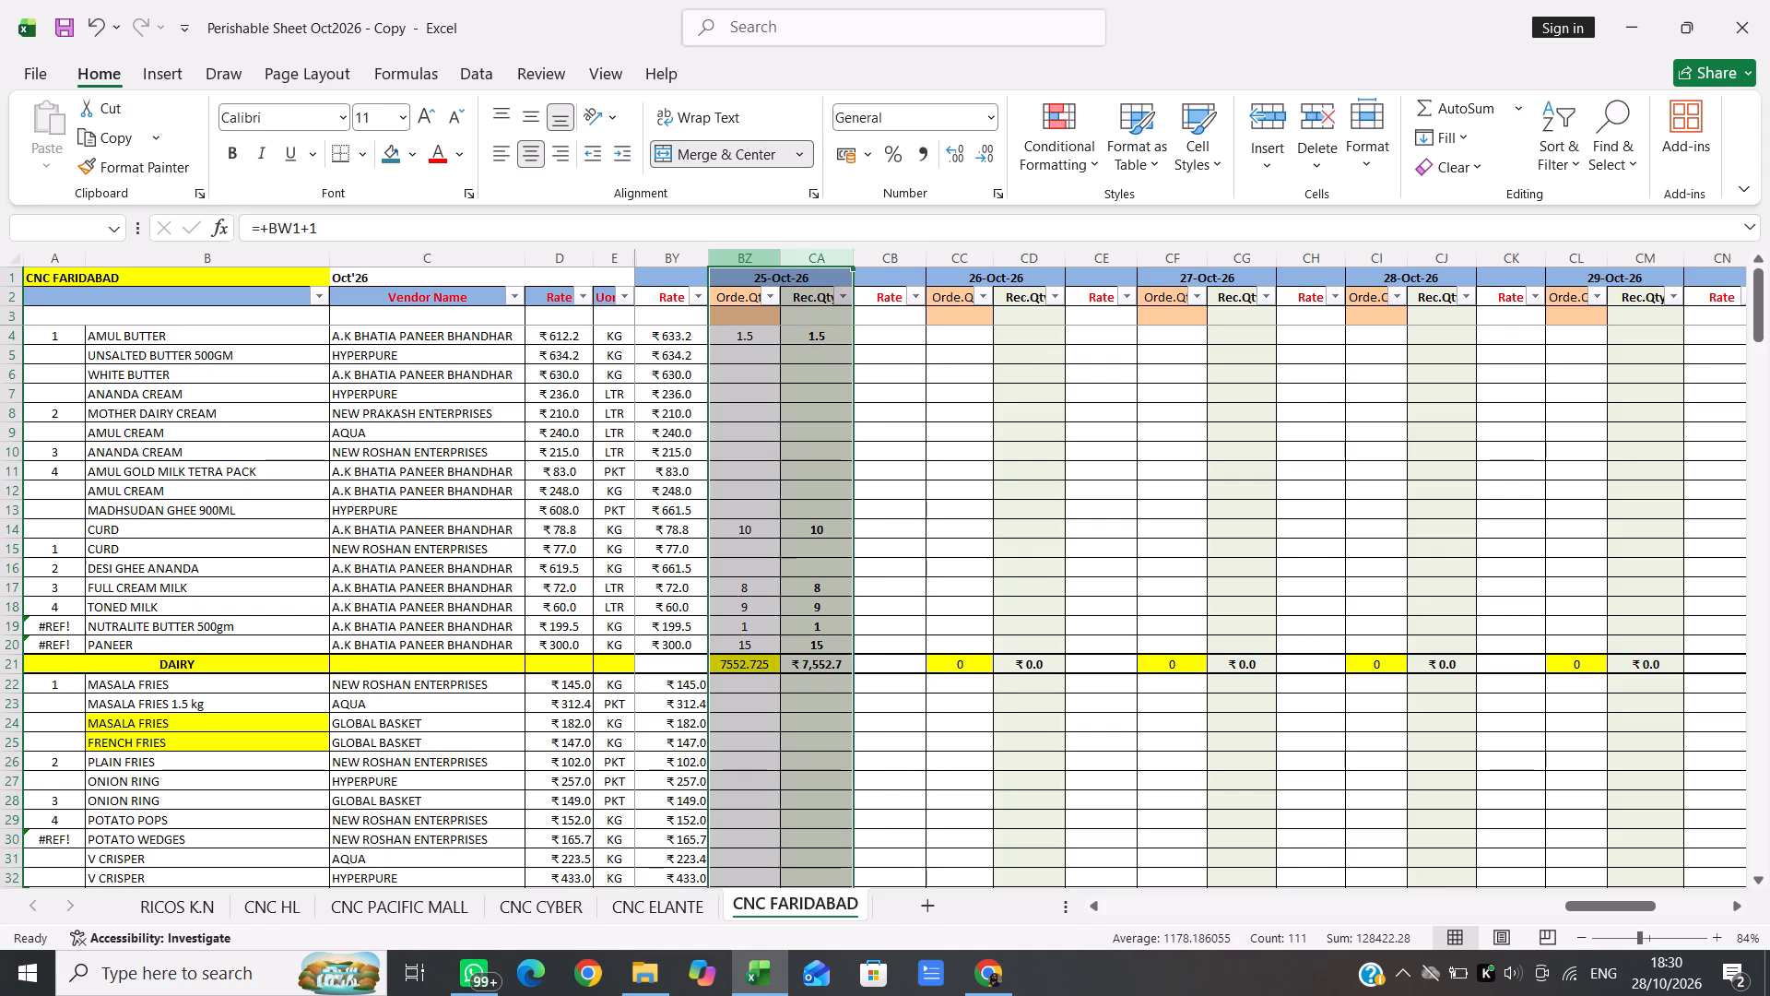
right_click(749, 258)
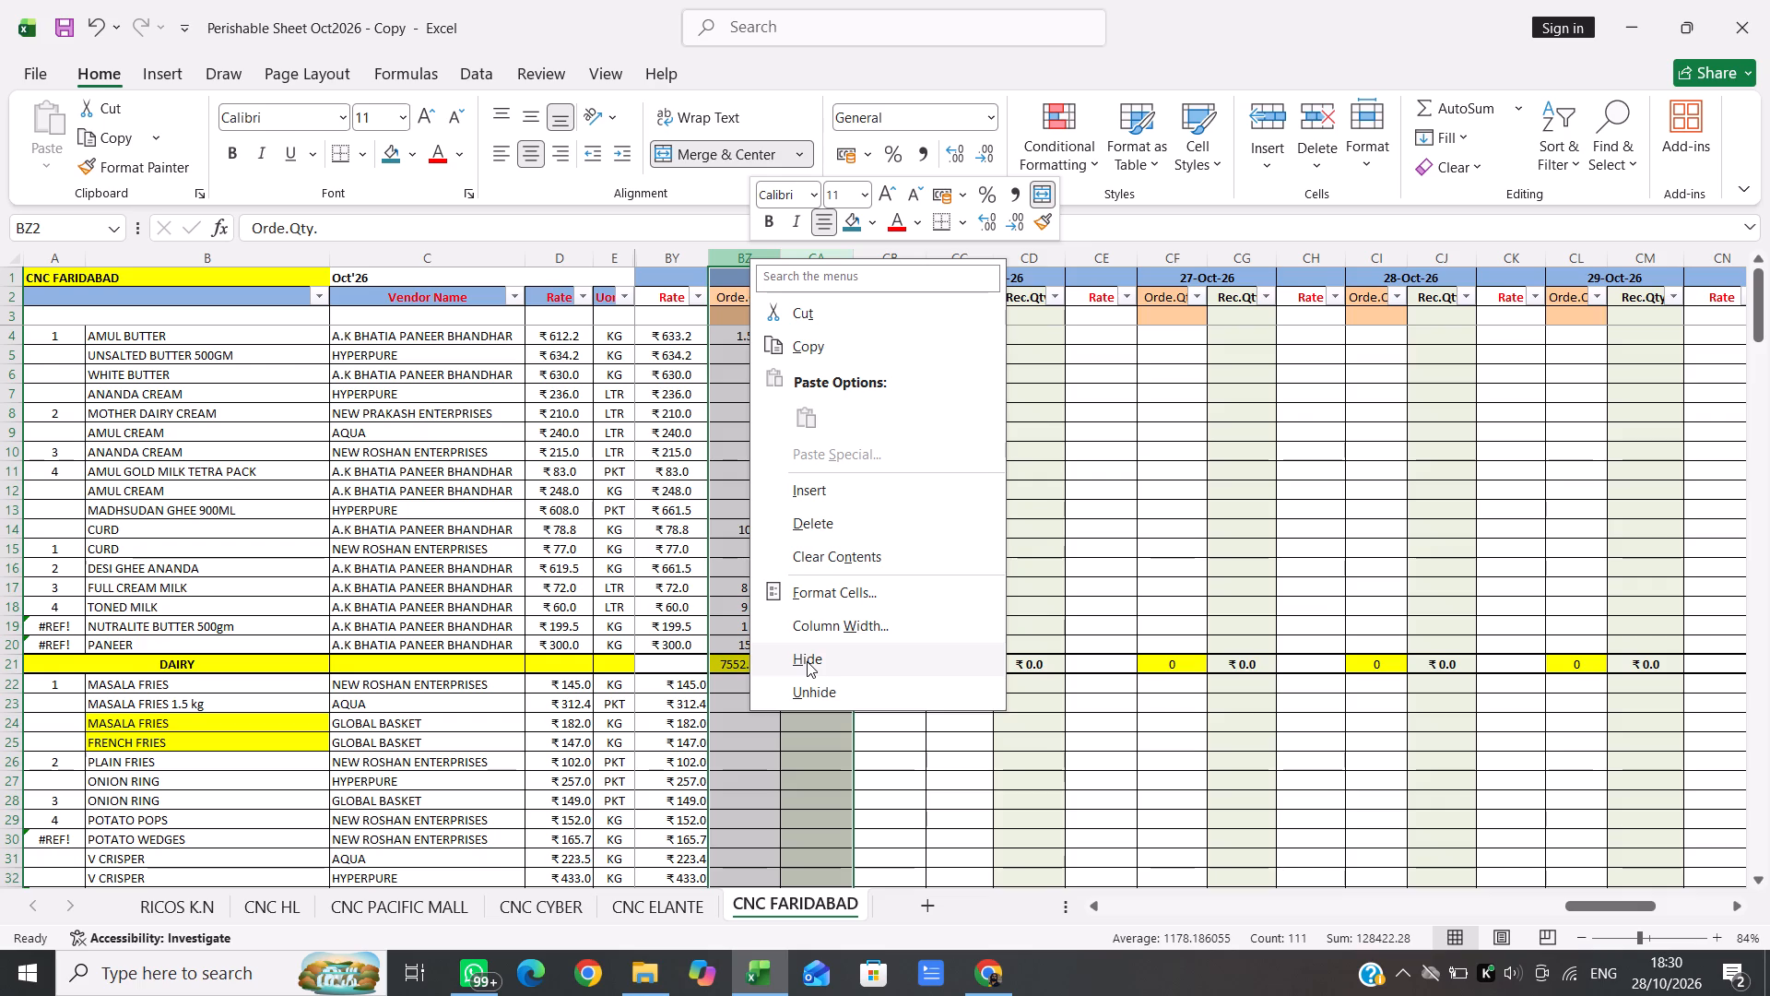
click(807, 661)
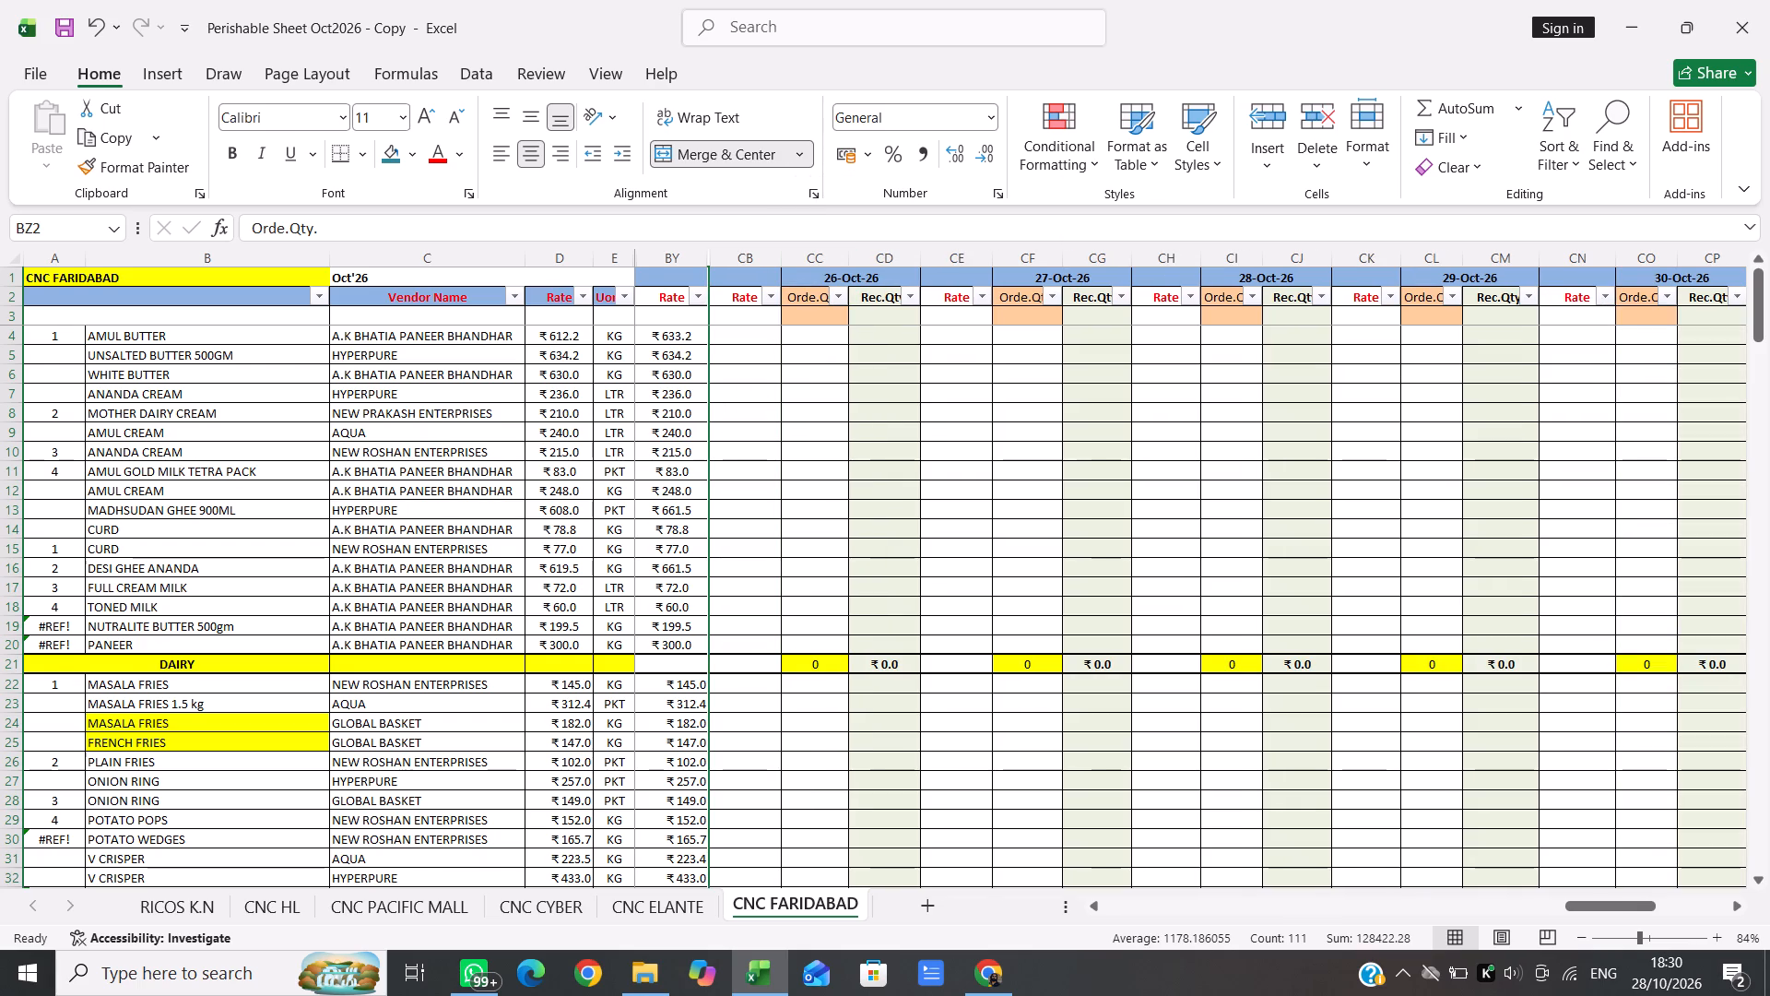
Copy the 25-Oct-26 rates of the dairy items, Amul Butter to Paneer, into the 26-Oct-26 rate column from CB4.
scroll(712, 247, up, 5)
scroll(812, 425, up, 4)
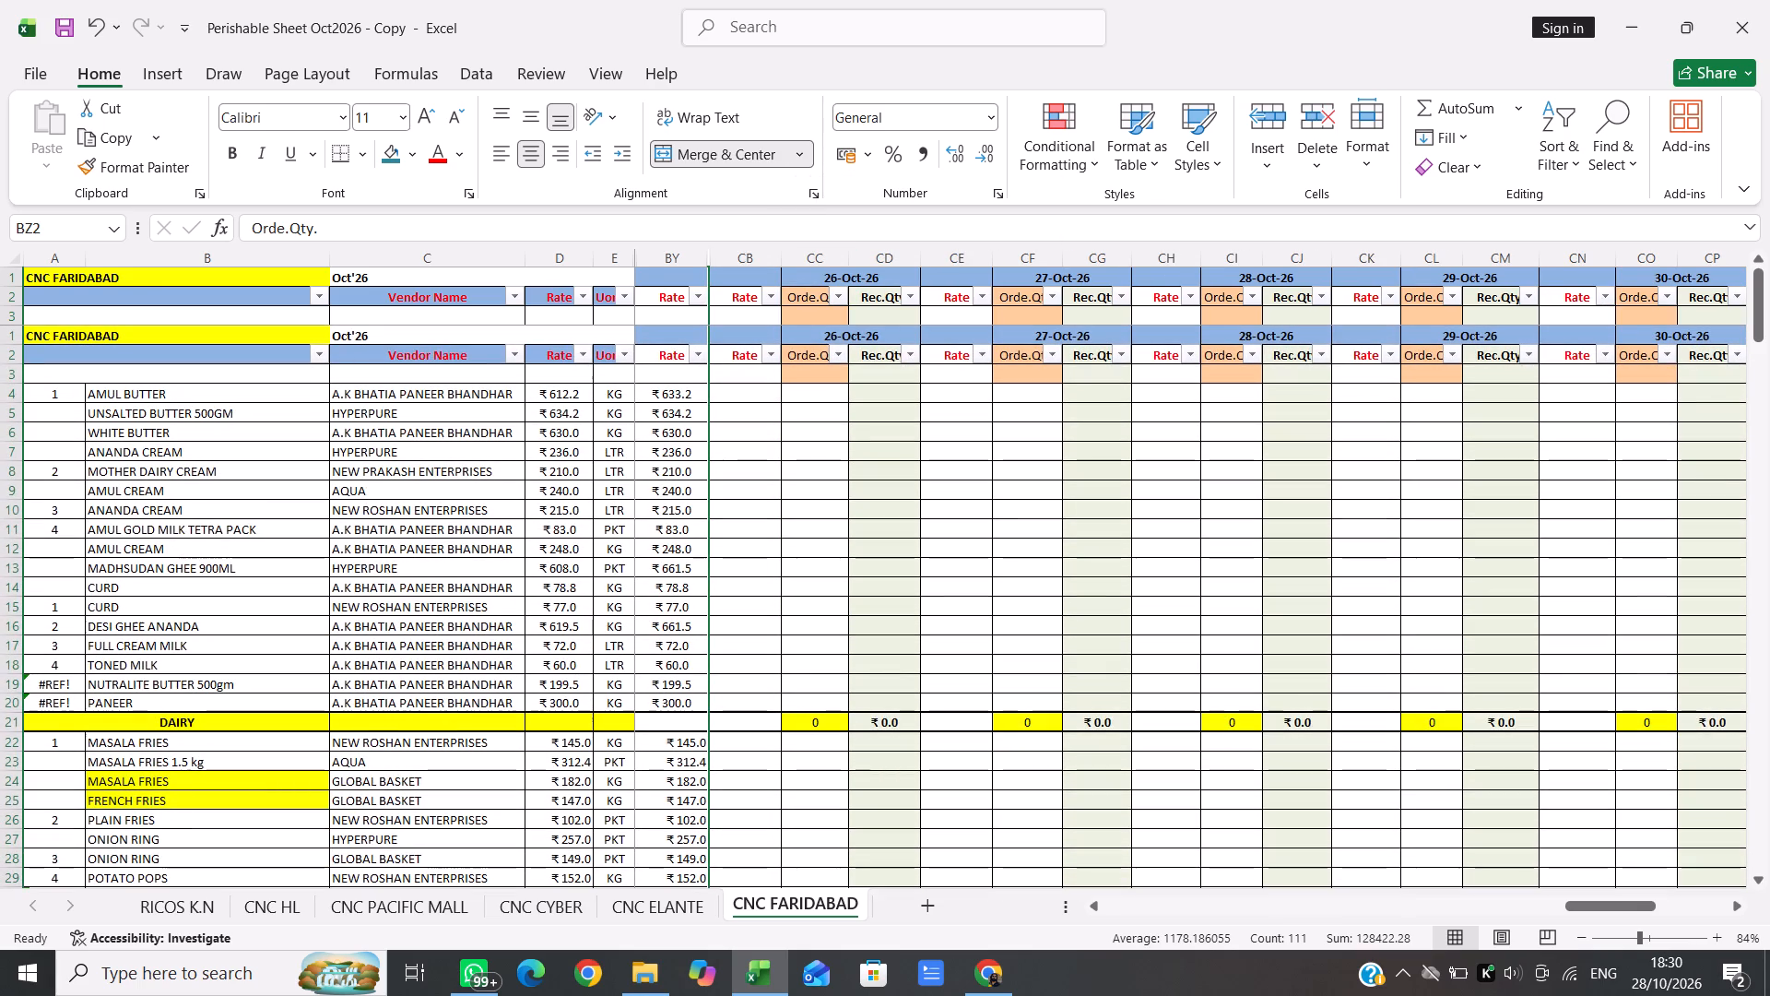
click(678, 338)
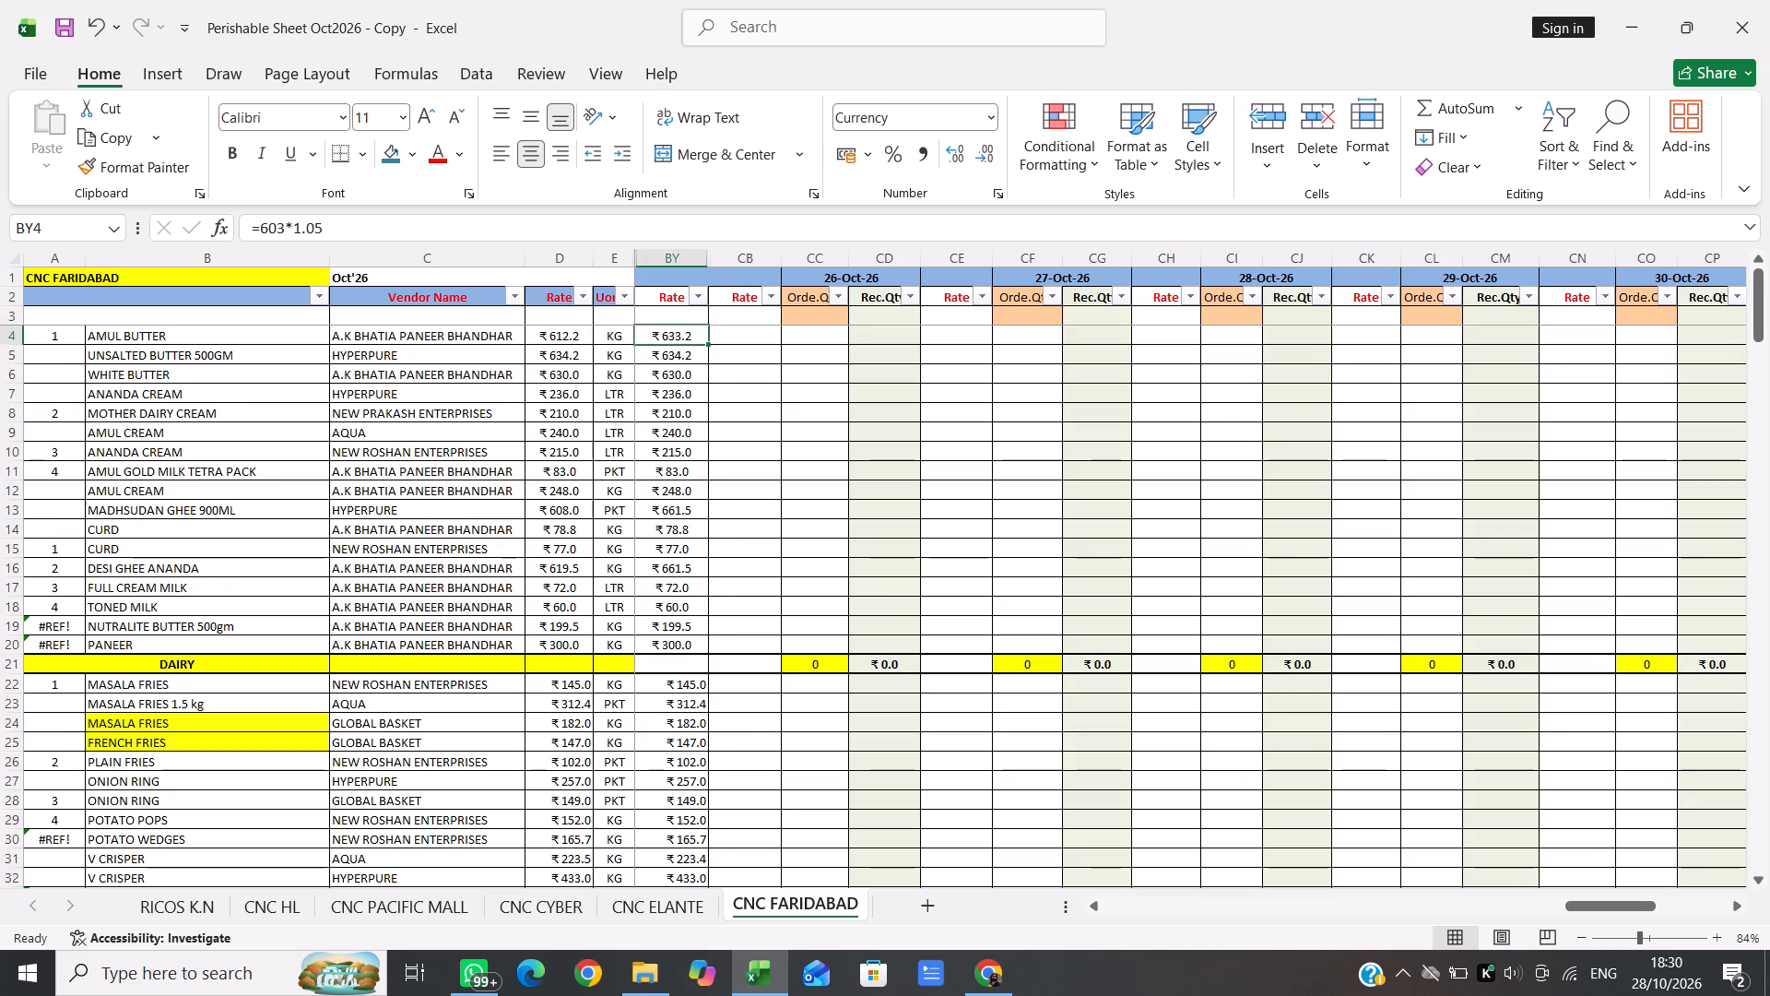
key(shift+Down)
key(shift+Down)
key(shift+Down)
key(shift+Down)
key(shift+Down)
key(shift+Down)
key(shift+Down)
key(shift+Down)
key(shift+Down)
key(shift+Down)
key(shift+Down)
key(shift+Down)
key(shift+Down)
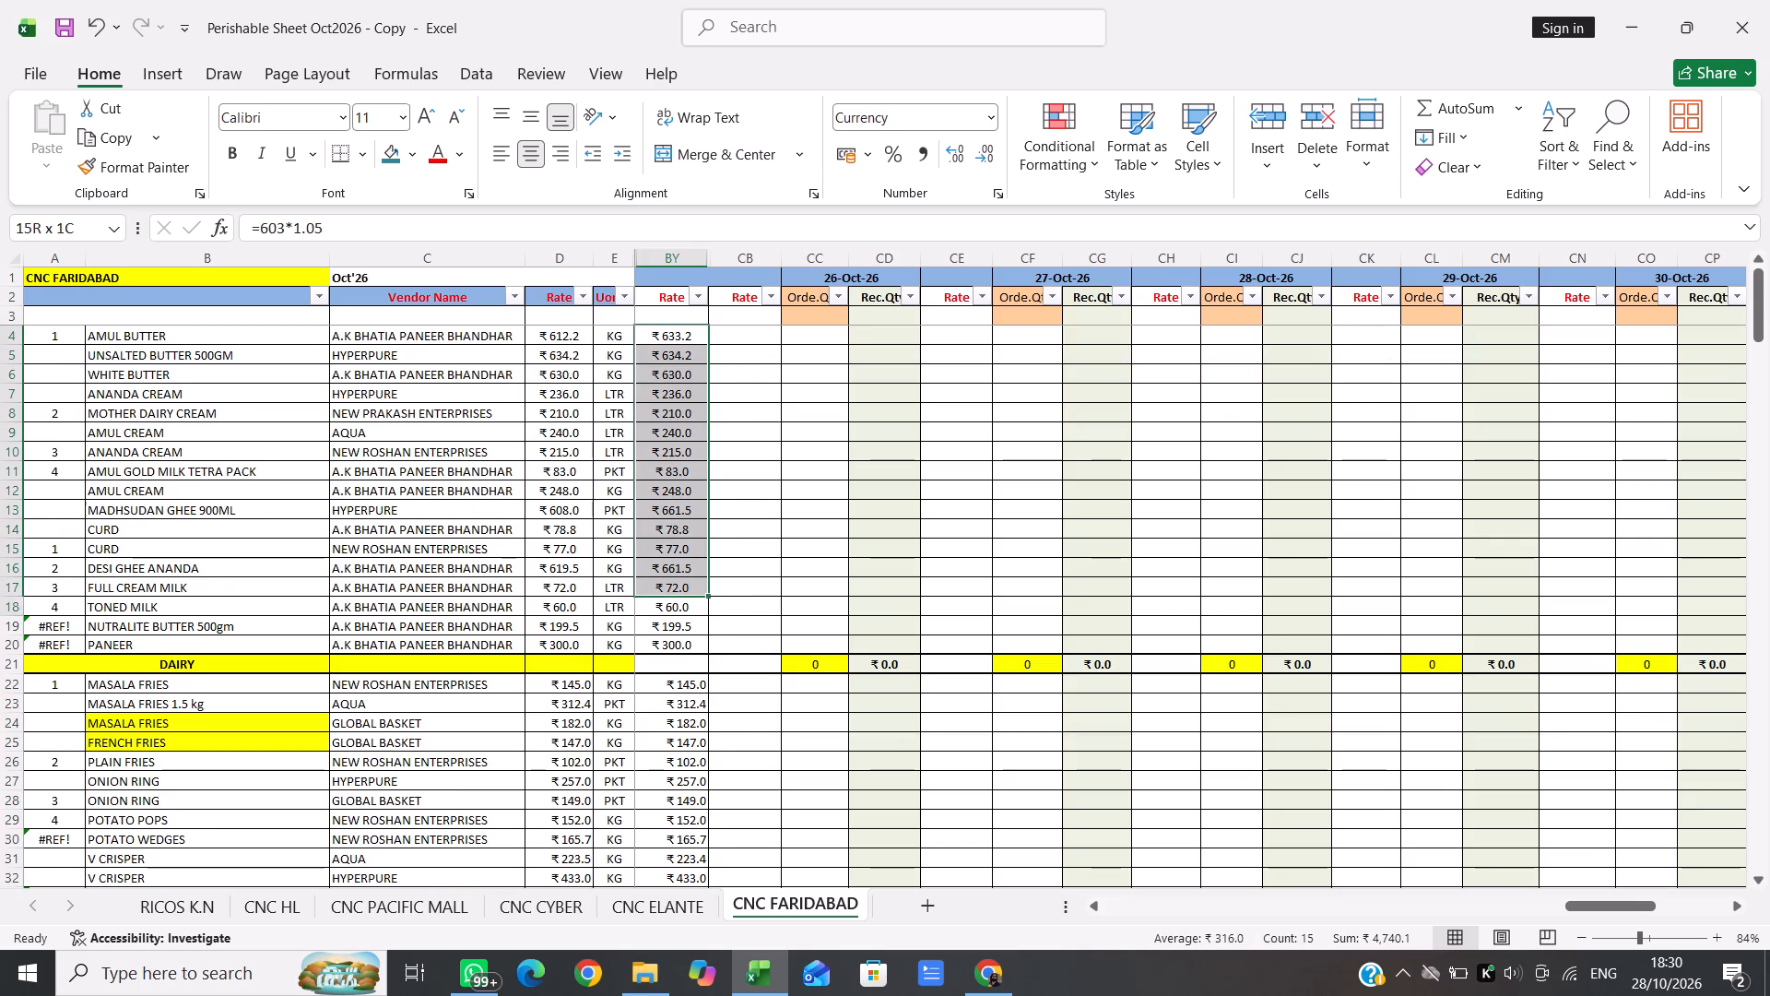
key(shift+Down)
key(shift+Down)
key(shift+Down)
key(ctrl+c)
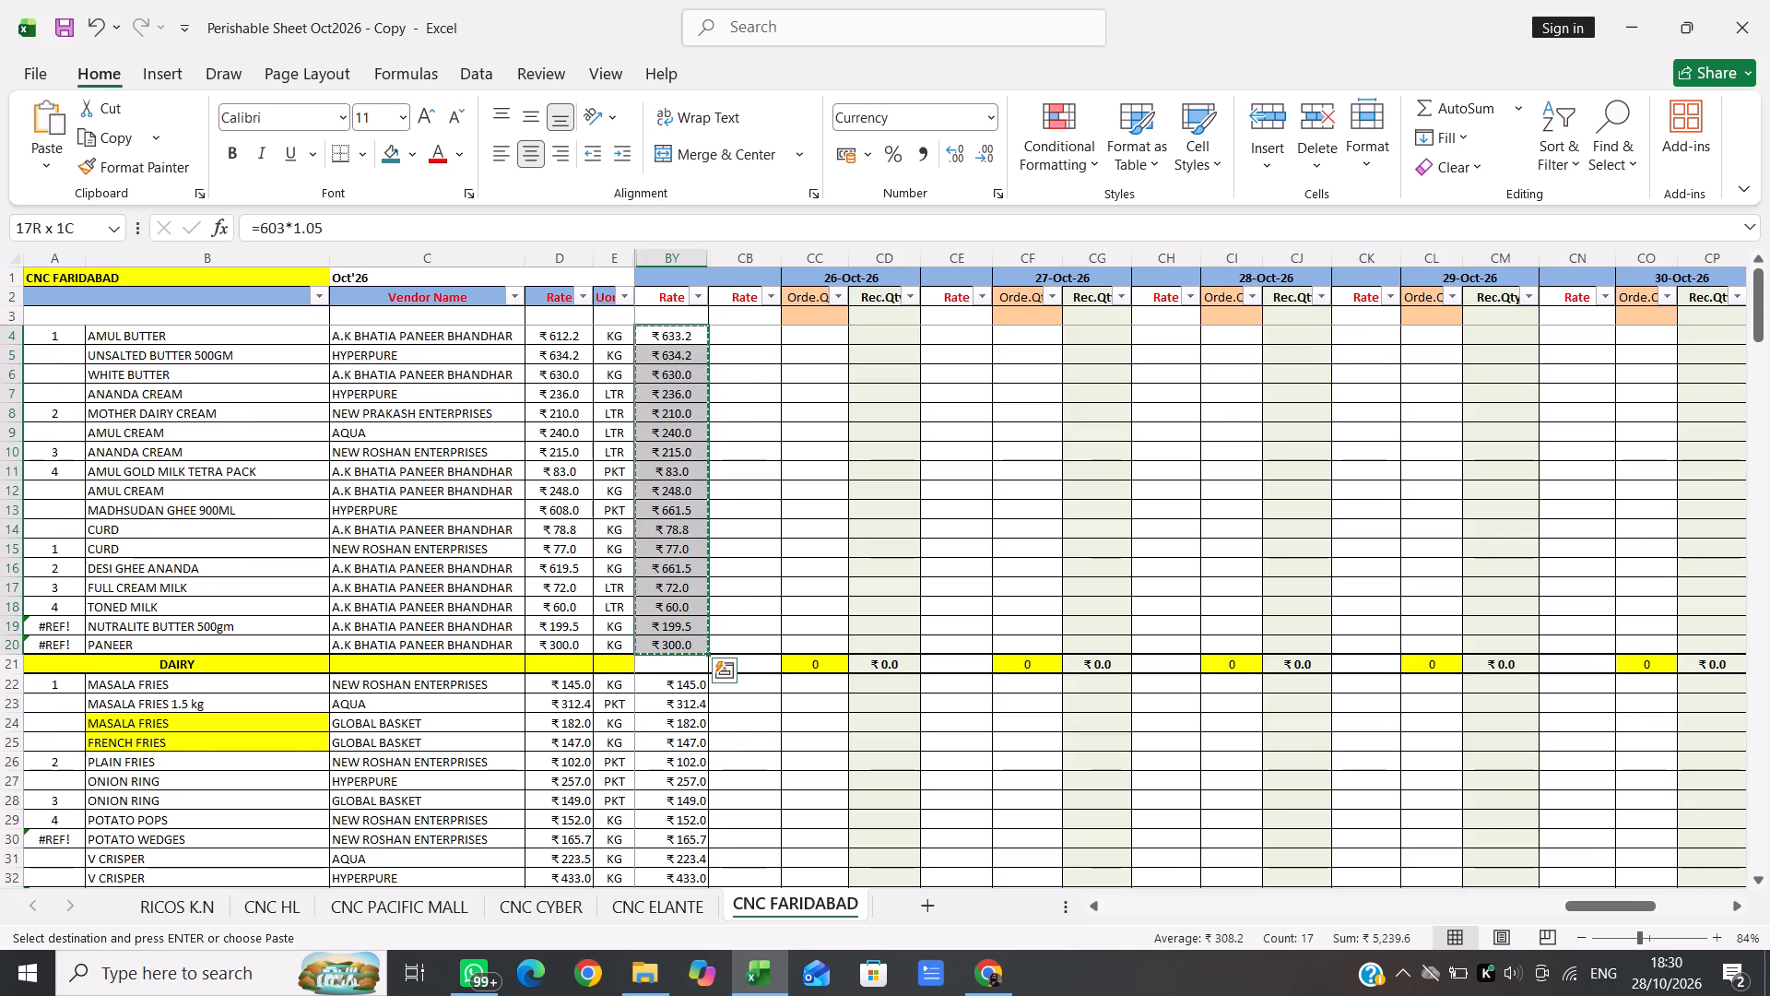
key(Right)
key(Return)
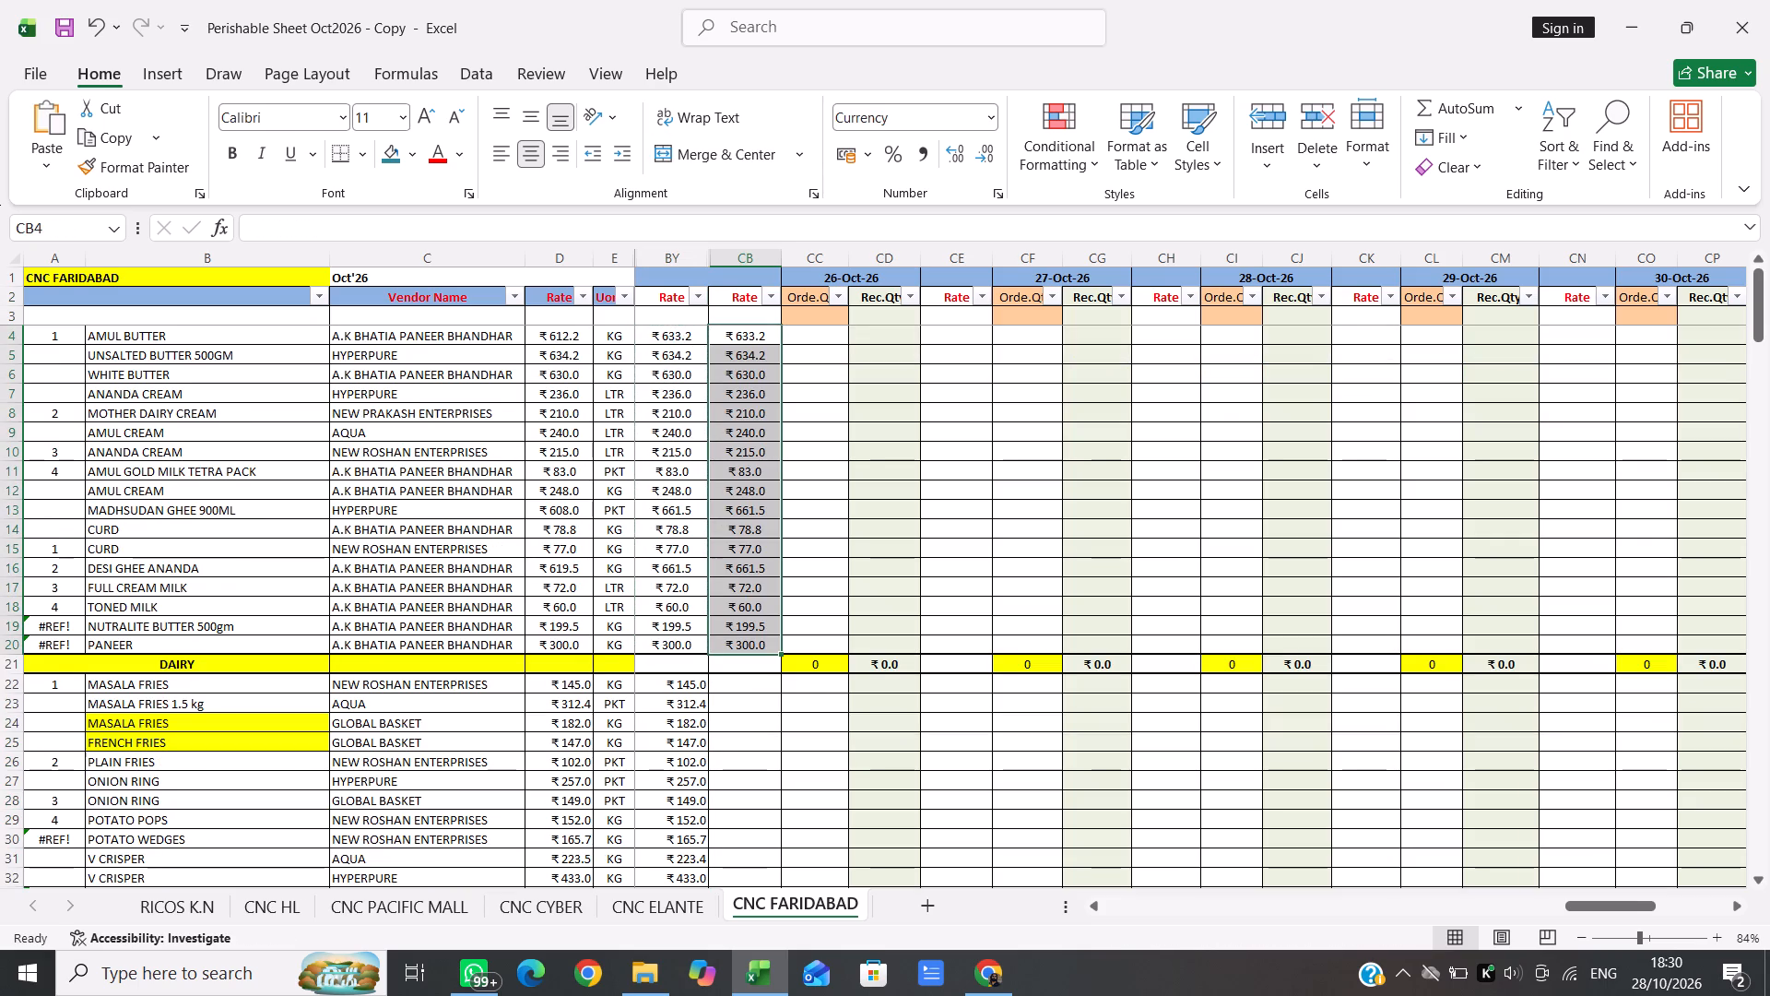
Copy the 25-Oct-26 rates of the fries and cheese items, rows 22 to 61, into the 26-Oct-26 rate column.
scroll(691, 629, down, 1)
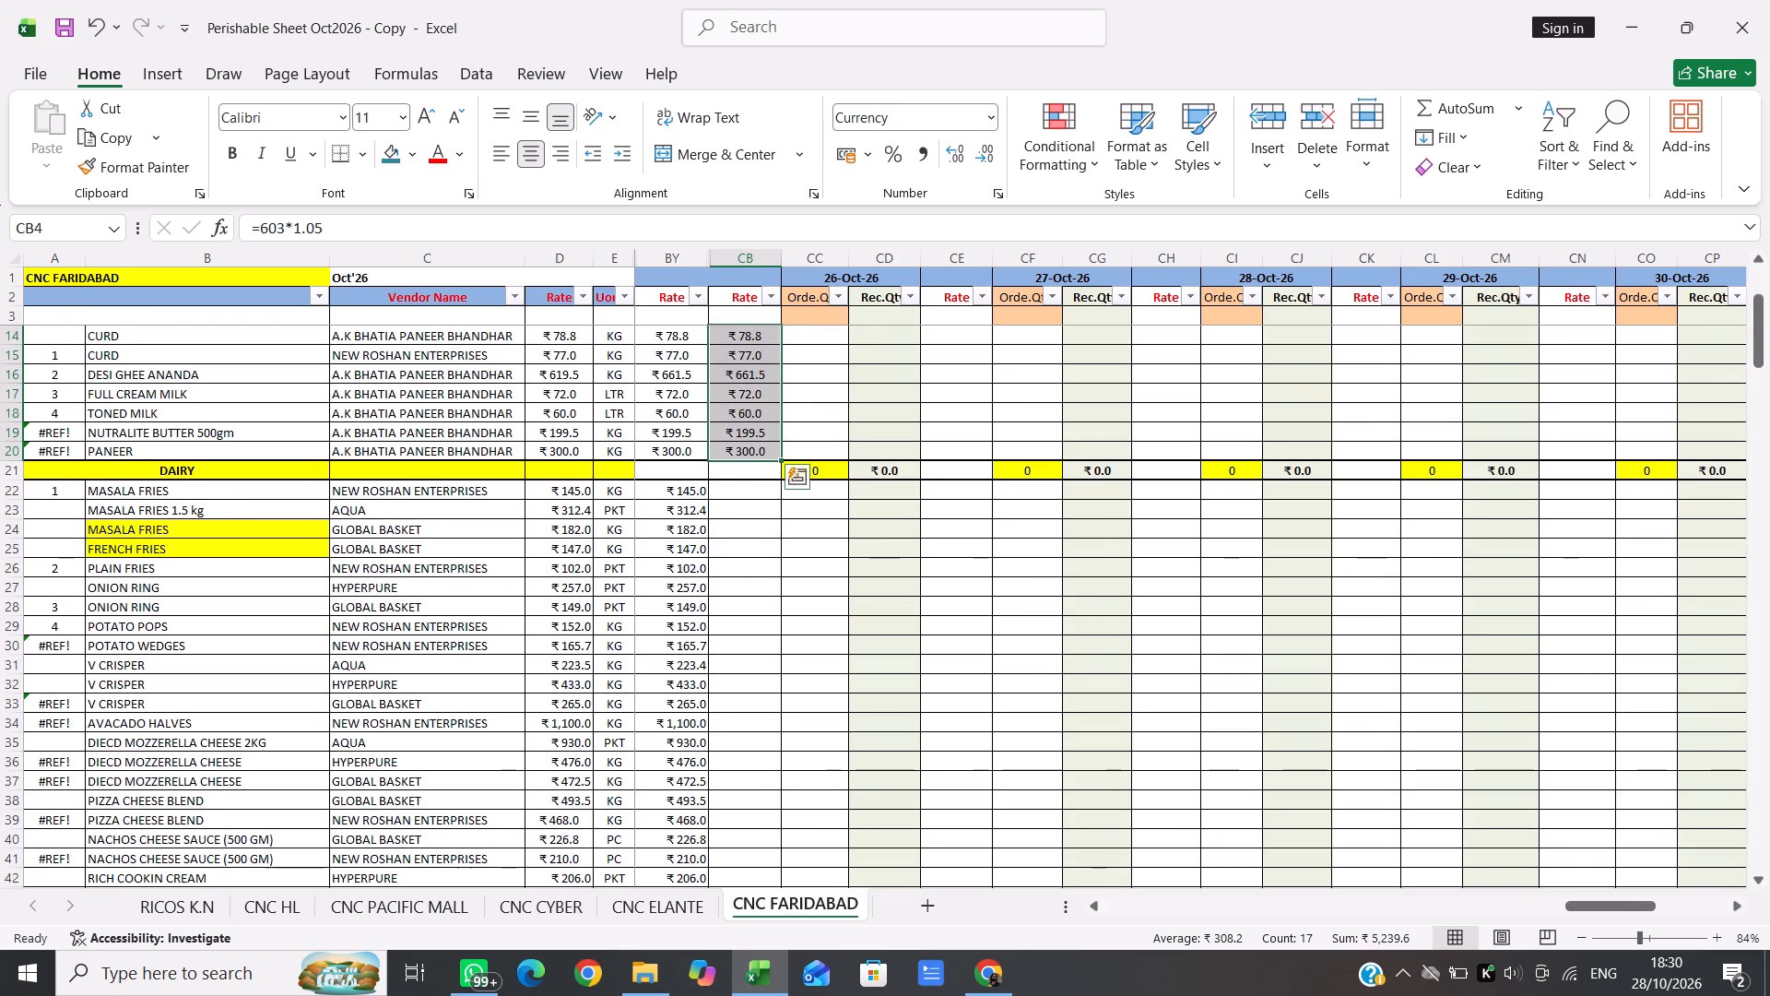
click(694, 486)
key(shift+Down)
key(shift+Down)
key(shift+Down)
key(shift+Down)
key(shift+Down)
key(shift+Down)
key(shift+Down)
key(shift+Down)
key(shift+Down)
key(shift+Down)
key(shift+Down)
key(shift+Down)
key(shift+Down)
key(shift+Down)
key(shift+Down)
key(shift+Down)
key(shift+Down)
key(shift+Down)
key(shift+Down)
key(shift+Down)
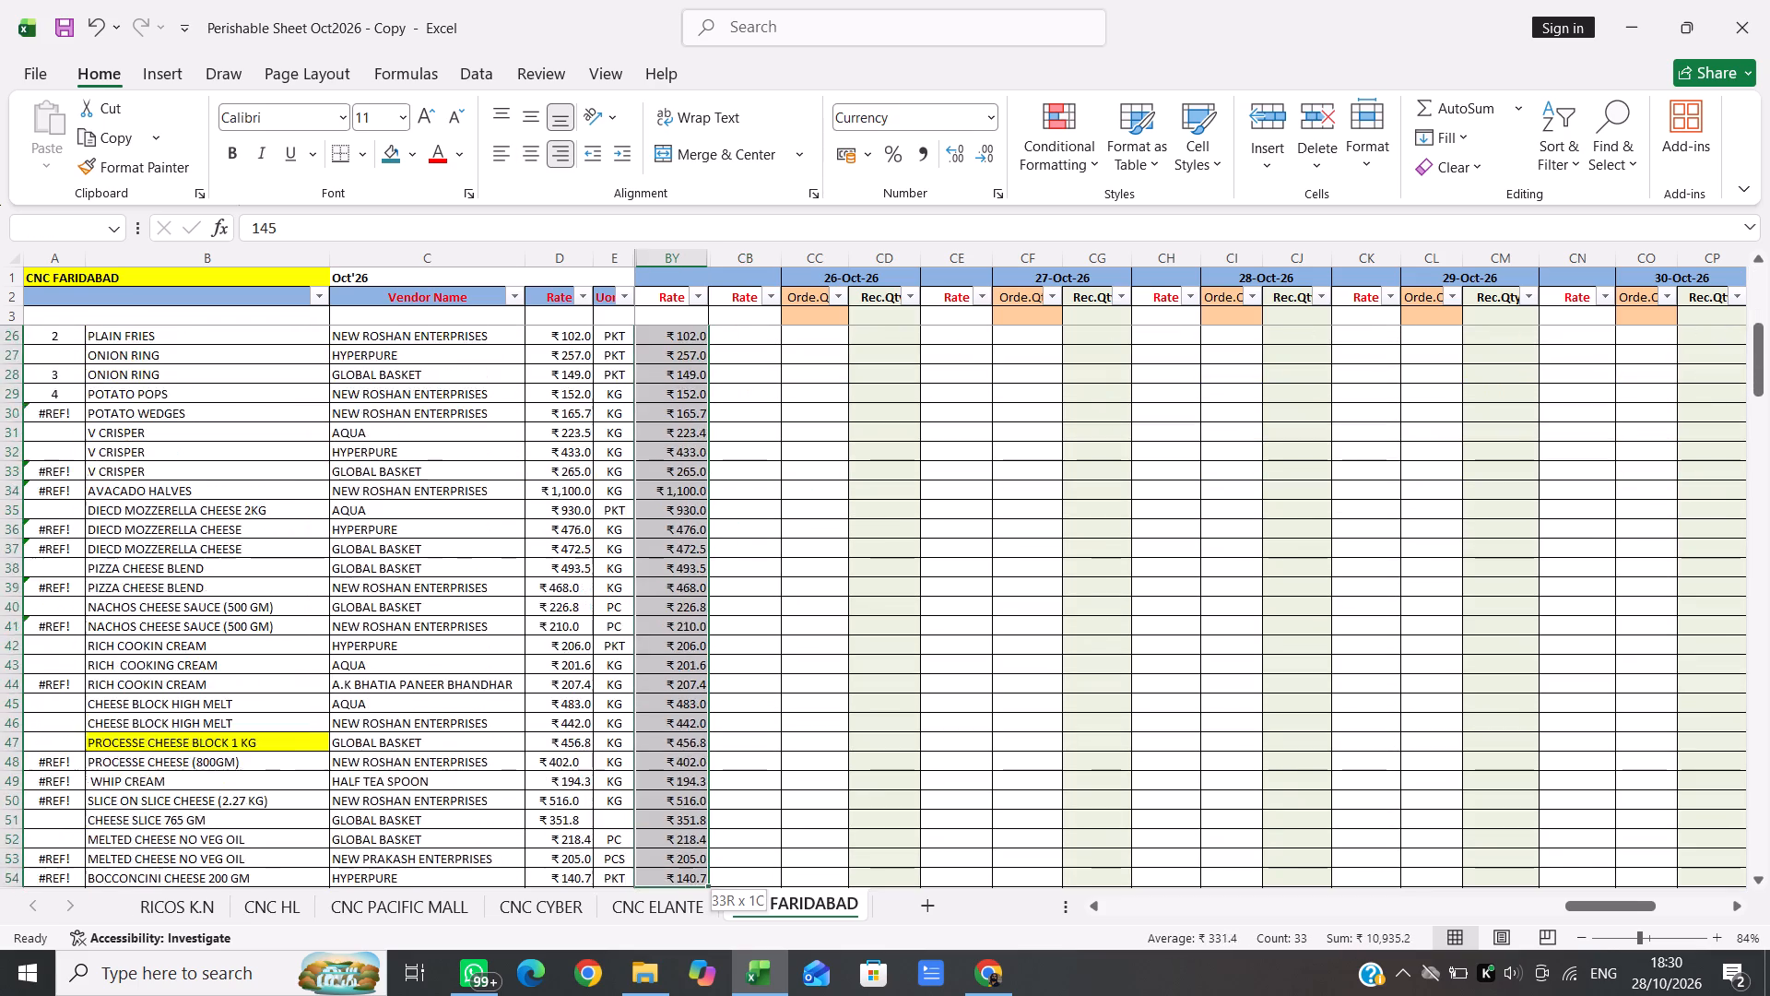
key(shift+Up)
key(shift+Up)
key(shift+Up)
key(shift+Up)
key(shift+Up)
key(shift+Up)
key(shift+Up)
key(shift+Up)
key(shift+Up)
key(shift+Up)
key(shift+Down)
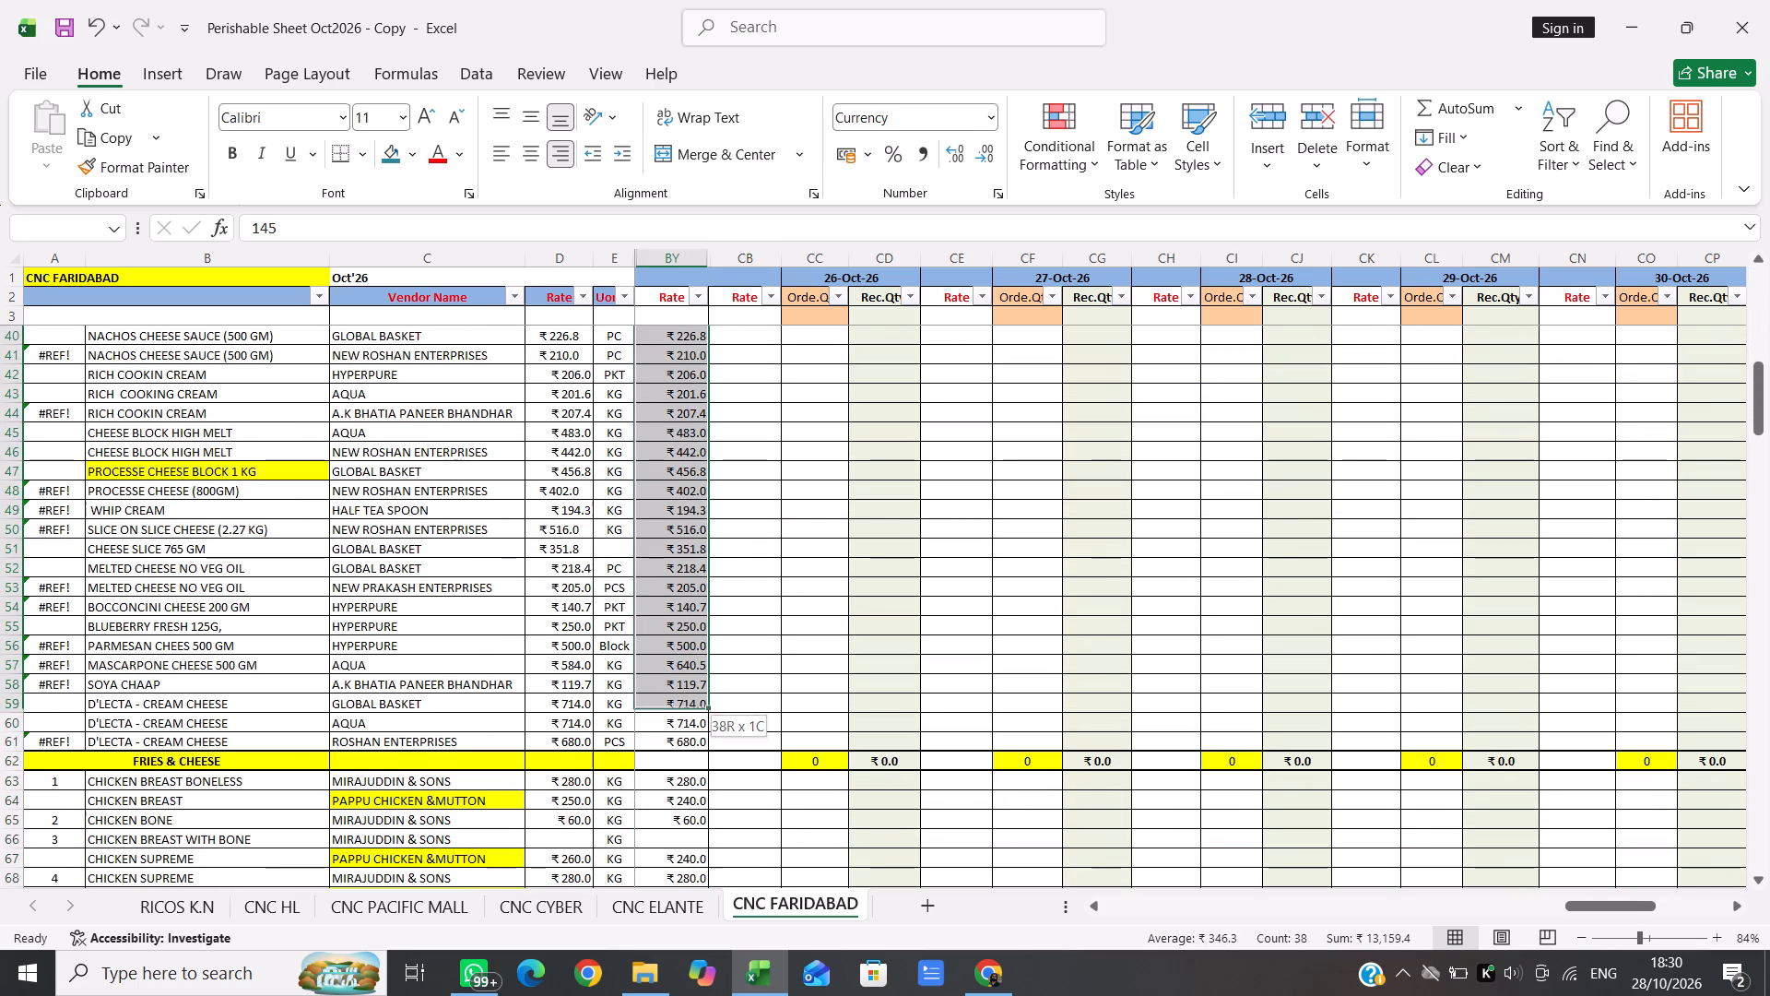
key(shift+Down)
key(shift+Down)
key(ctrl+c)
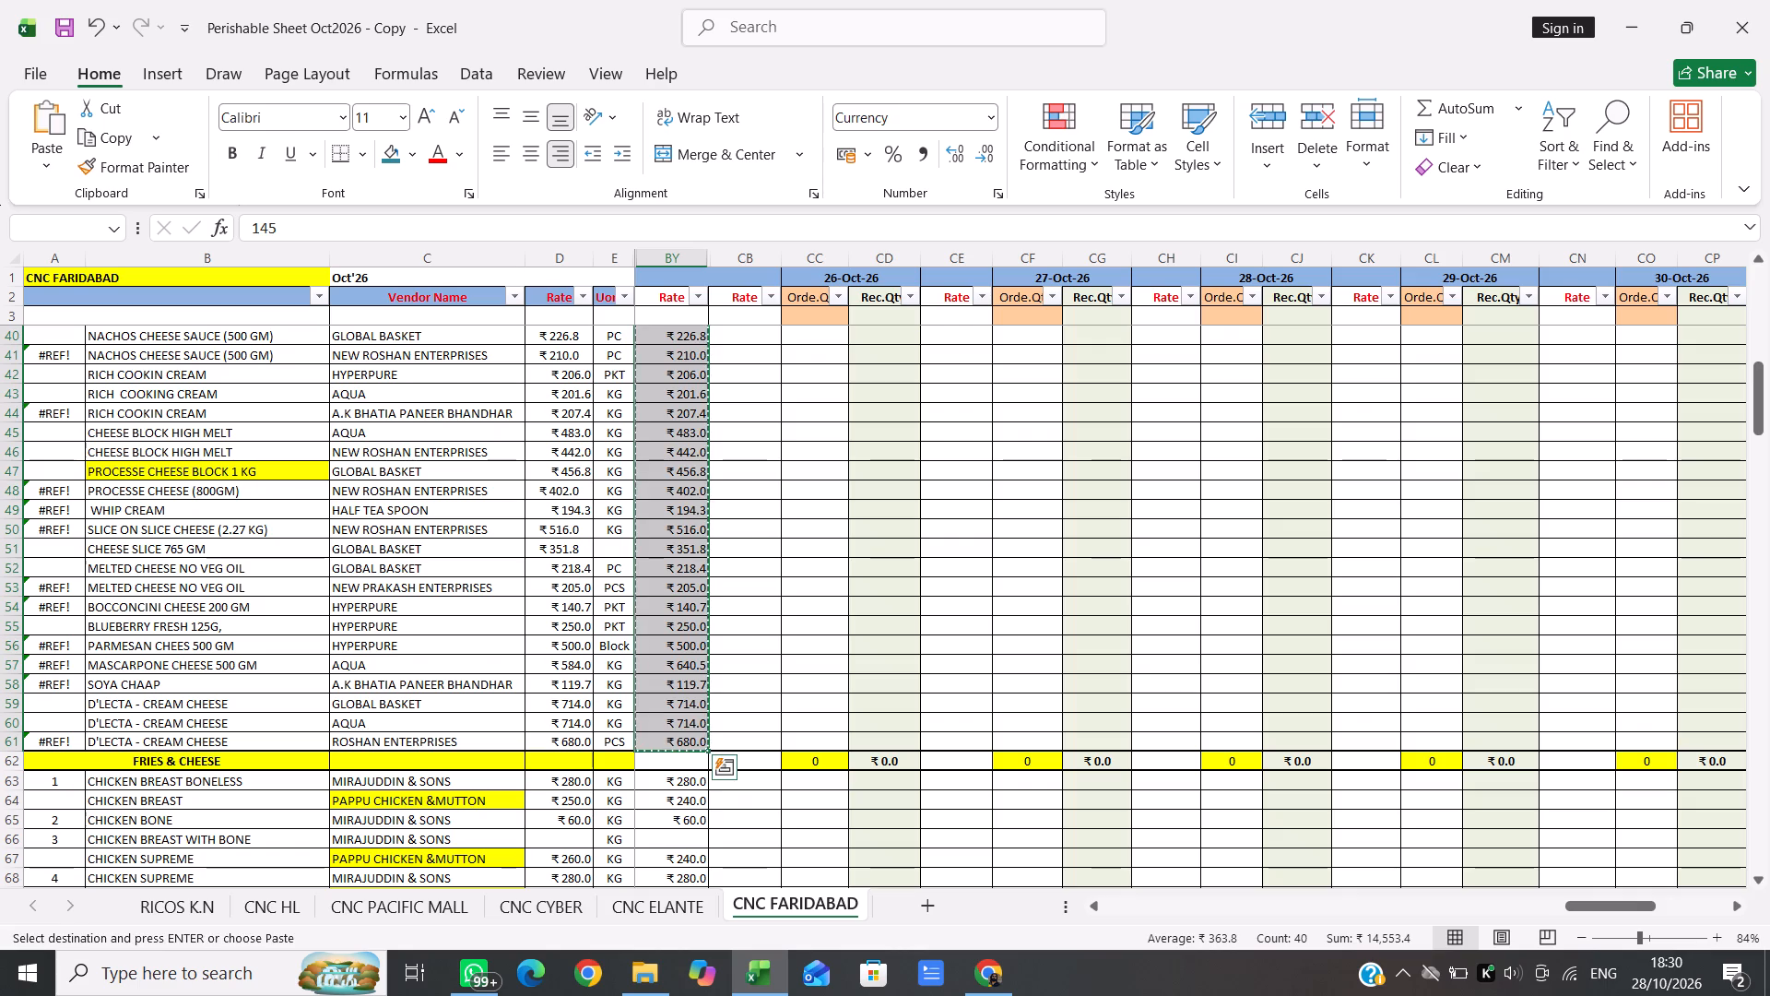
key(Right)
key(Return)
Copy the 25-Oct-26 rates of the butchery items, rows 63 to 82, into the 26-Oct-26 rate column.
scroll(810, 774, down, 1)
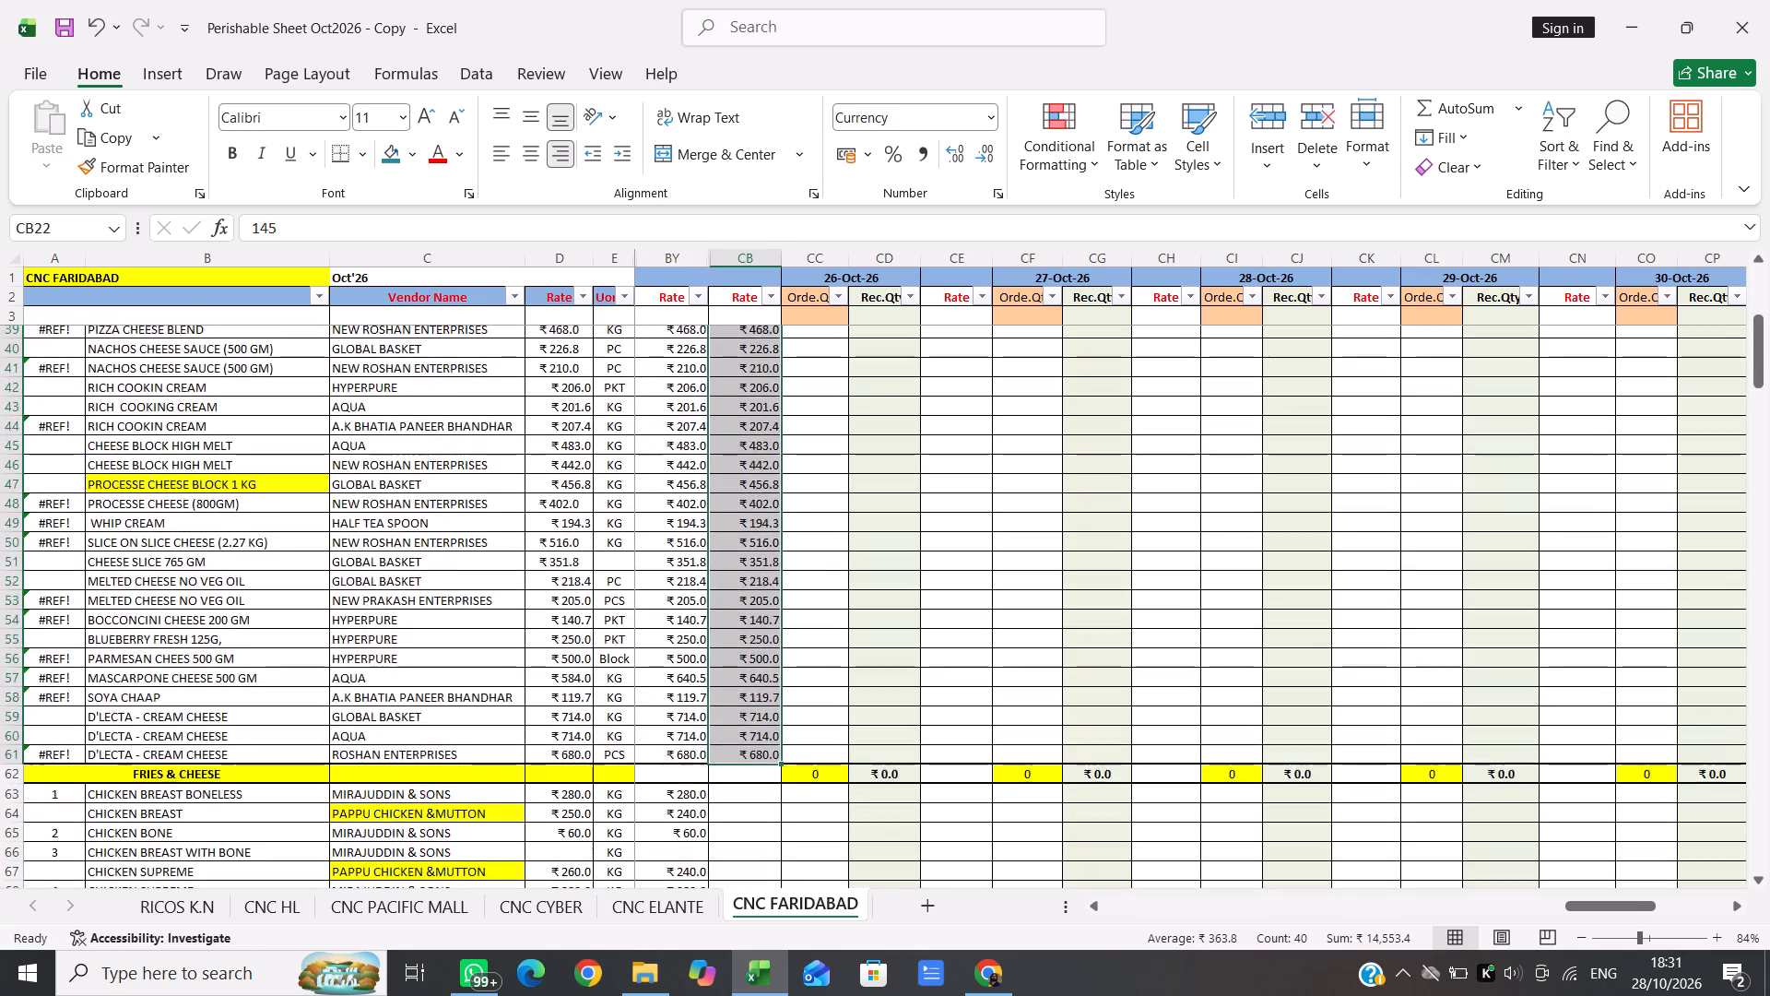
scroll(810, 774, down, 2)
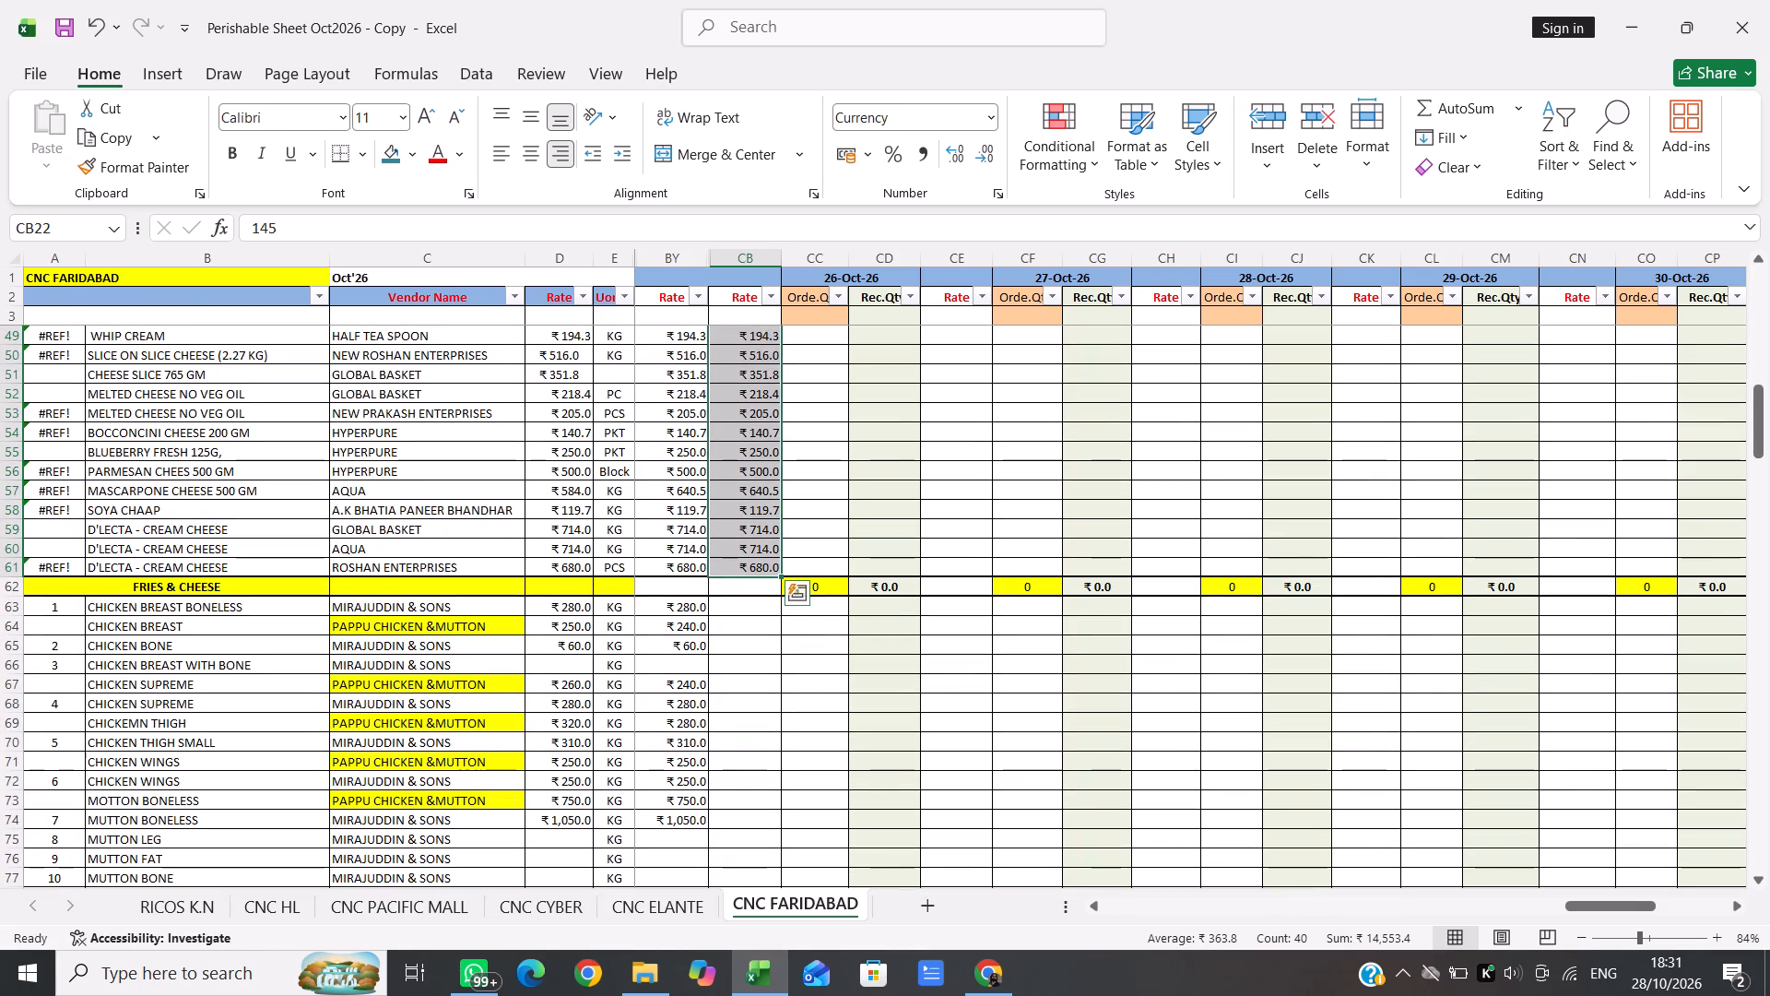
click(685, 612)
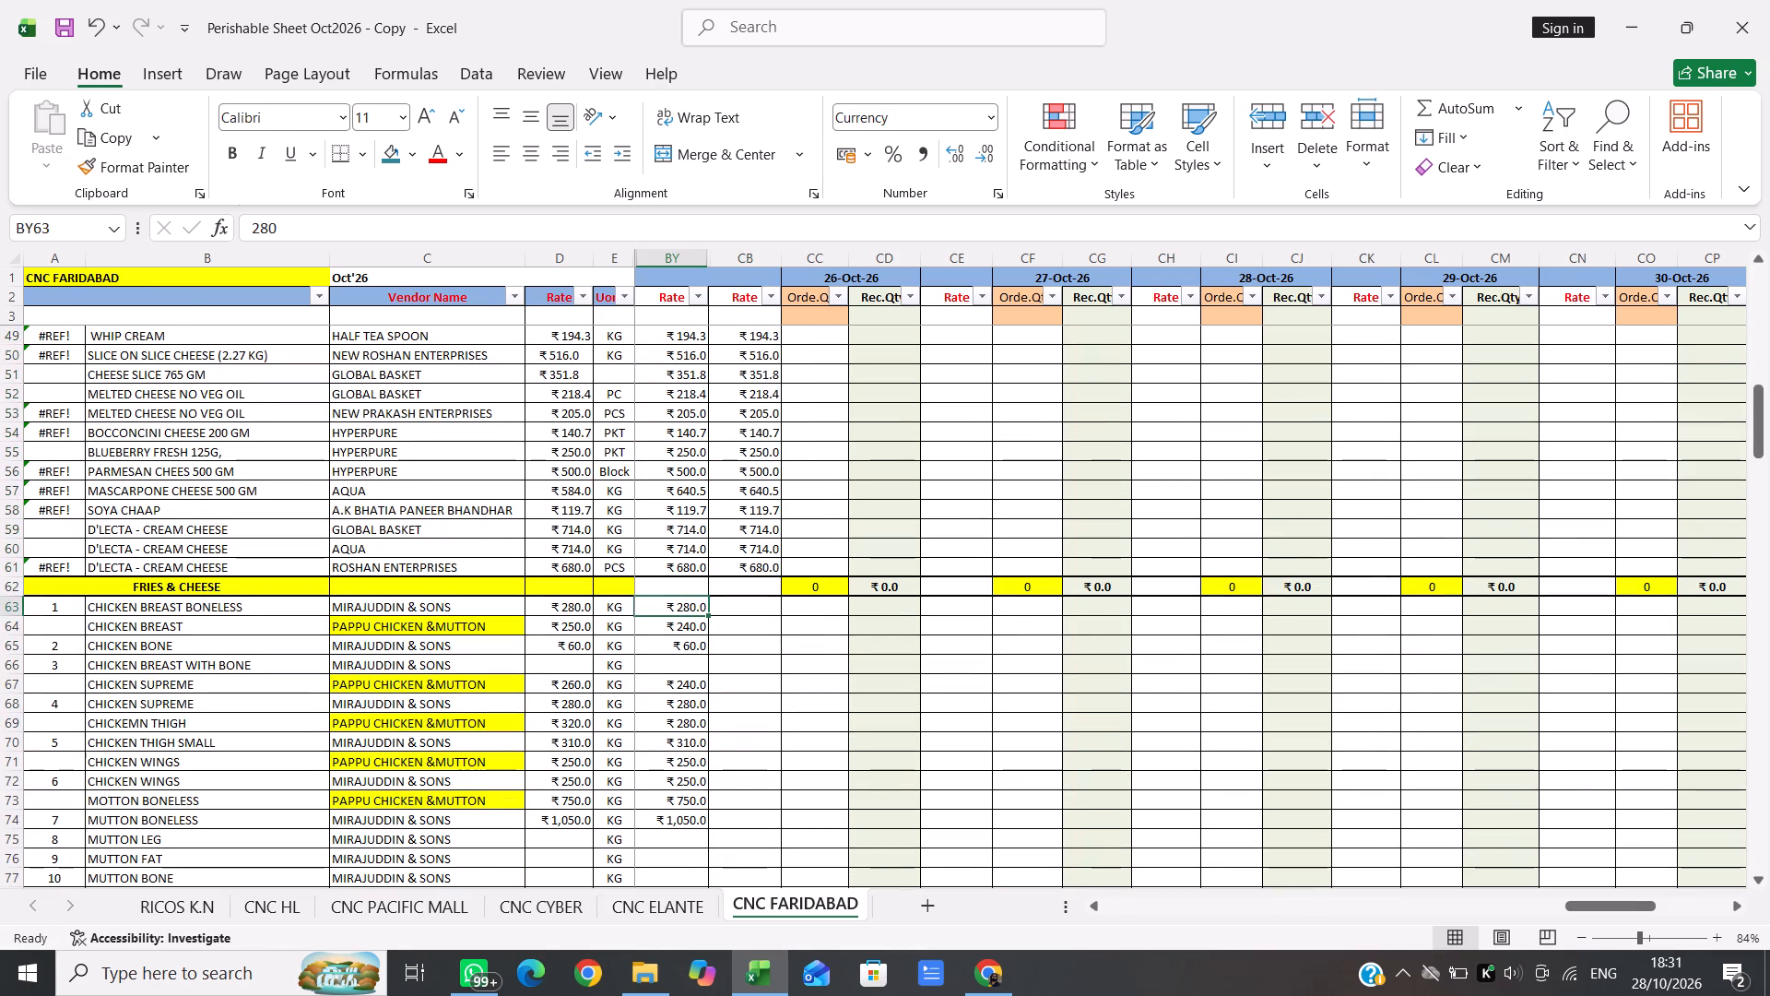
key(shift+Down)
key(shift+Down)
key(shift+Down)
key(shift+Down)
key(shift+Down)
key(shift+Down)
key(shift+Down)
key(shift+Down)
key(shift+Down)
key(shift+Down)
key(shift+Down)
key(shift+Down)
key(shift+Down)
key(shift+Down)
key(shift+Down)
key(shift+Down)
key(shift+Down)
key(shift+Down)
key(shift+Down)
key(shift+Down)
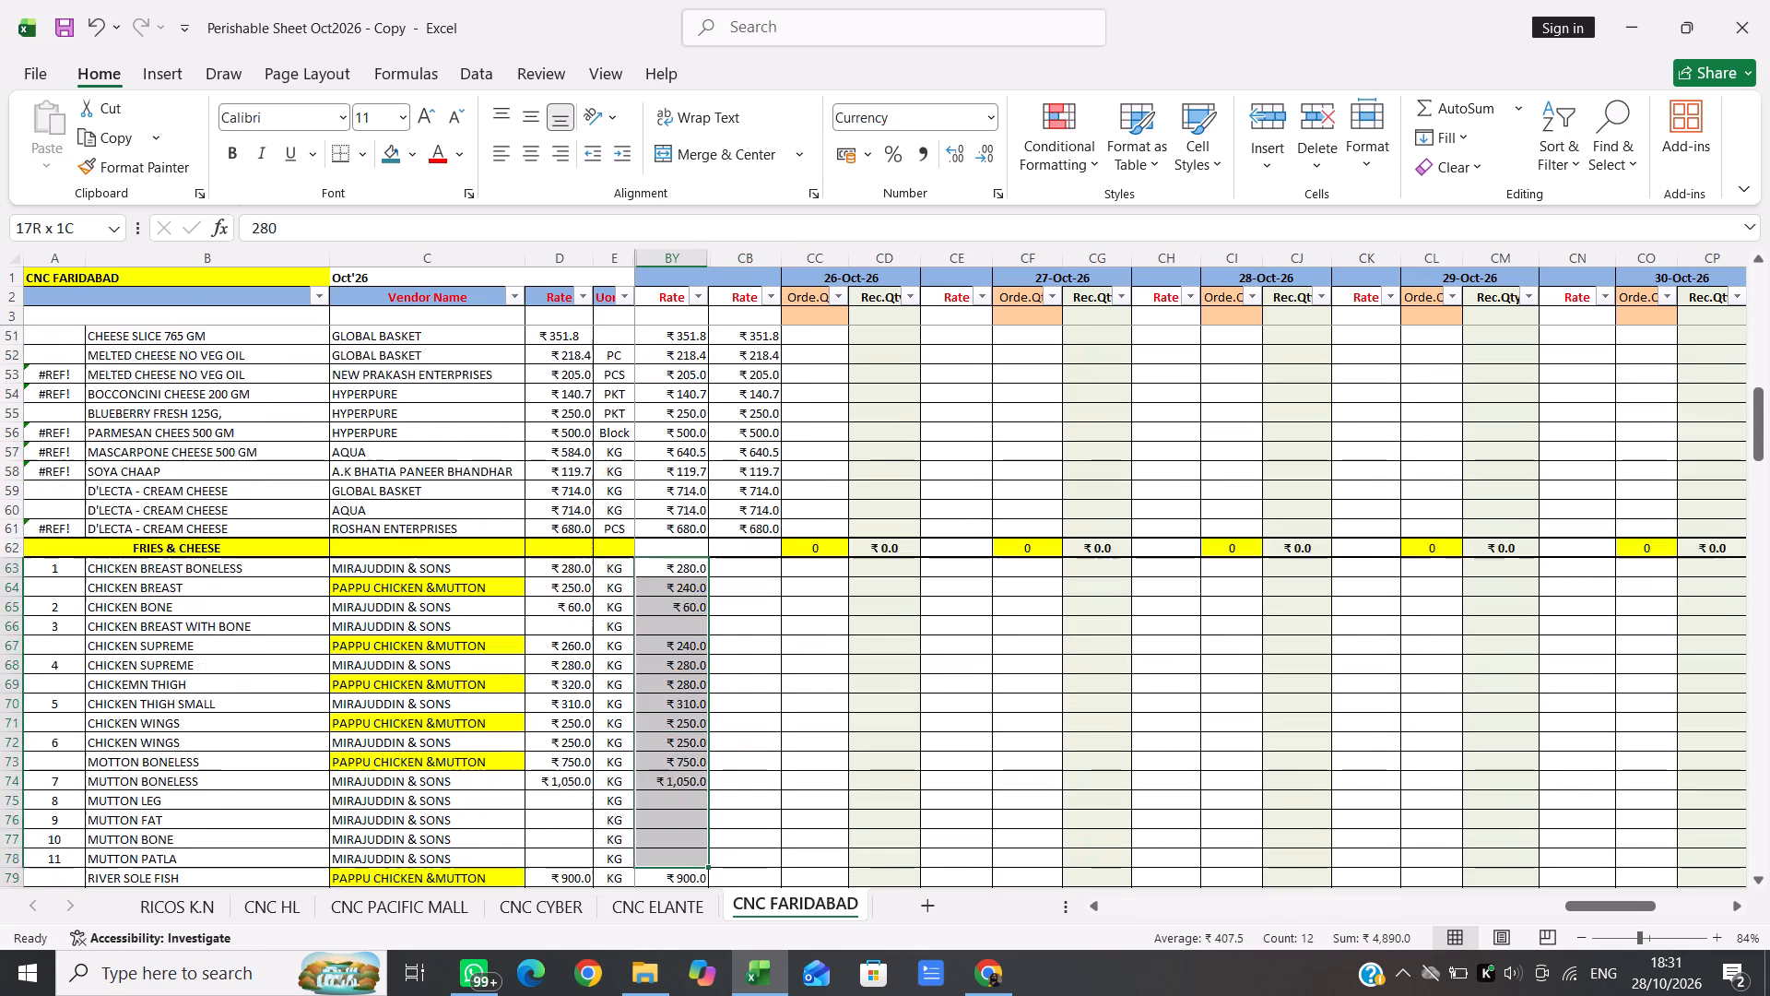
key(shift+Up)
key(shift+Up)
key(shift+Up)
key(shift+Up)
key(shift+Up)
key(shift+Up)
key(shift+Up)
key(shift+Up)
key(shift+Up)
key(shift+Up)
key(shift+Up)
key(shift+Up)
key(shift+Up)
key(shift+Up)
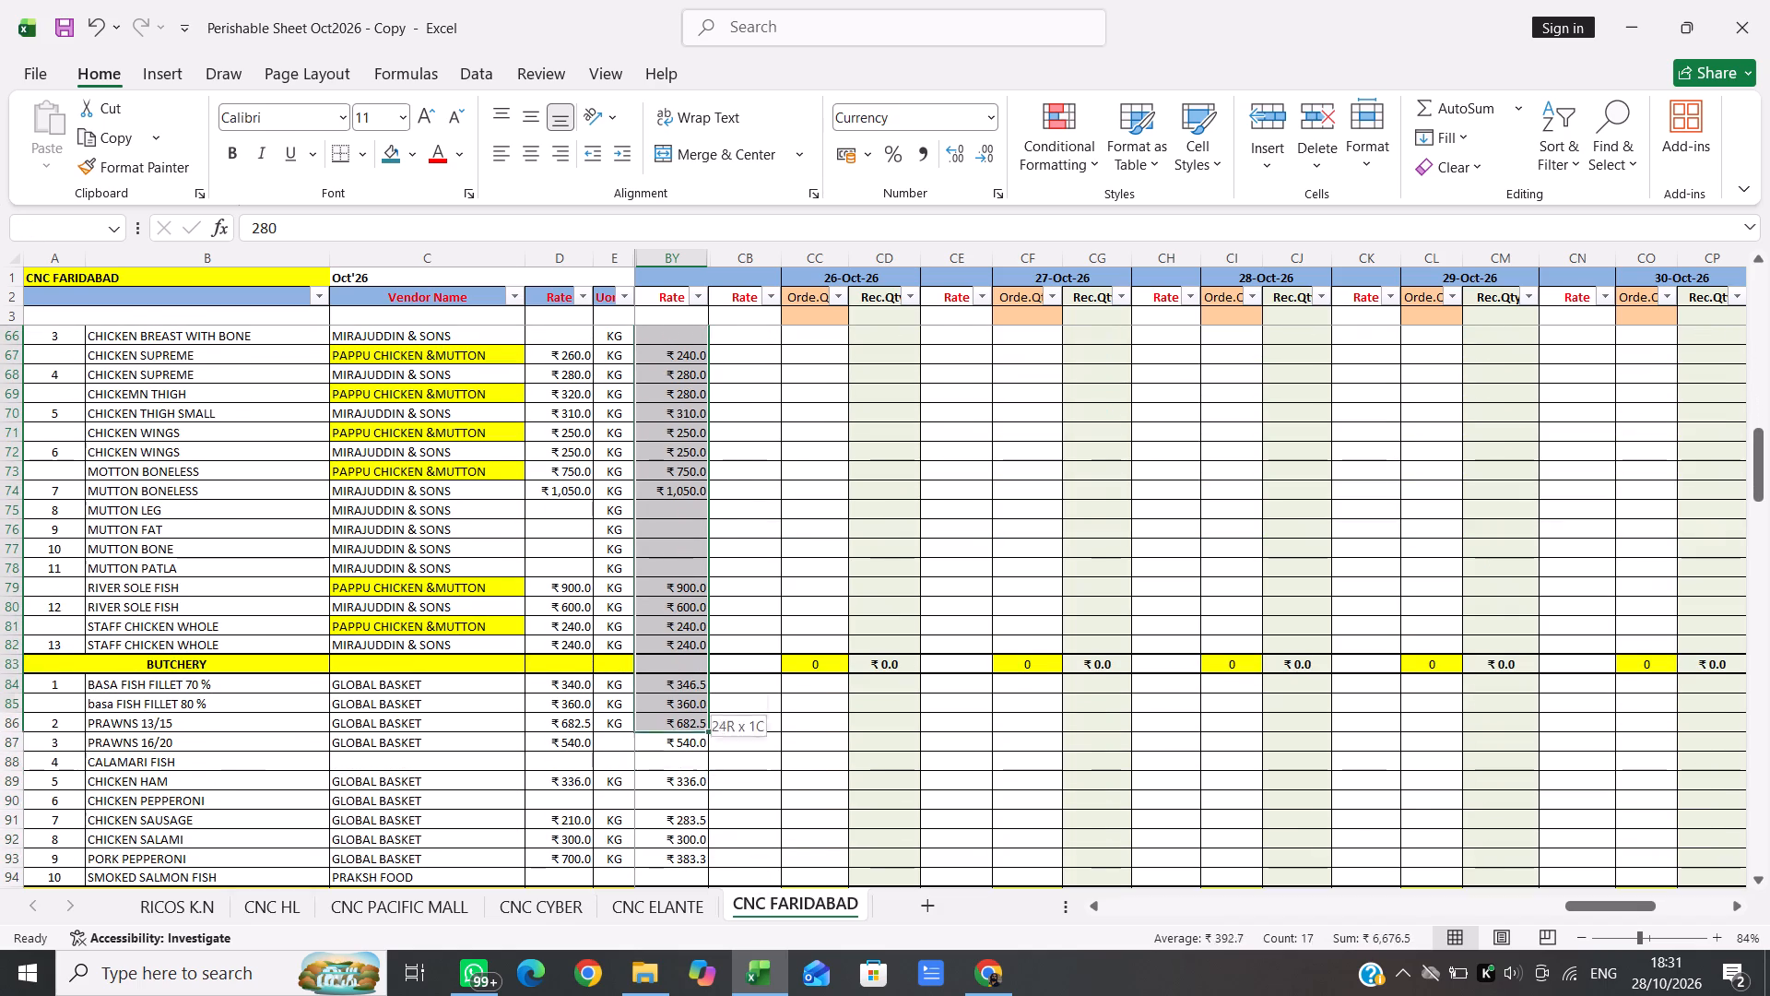
key(shift+Down)
key(shift+Down)
key(ctrl+c)
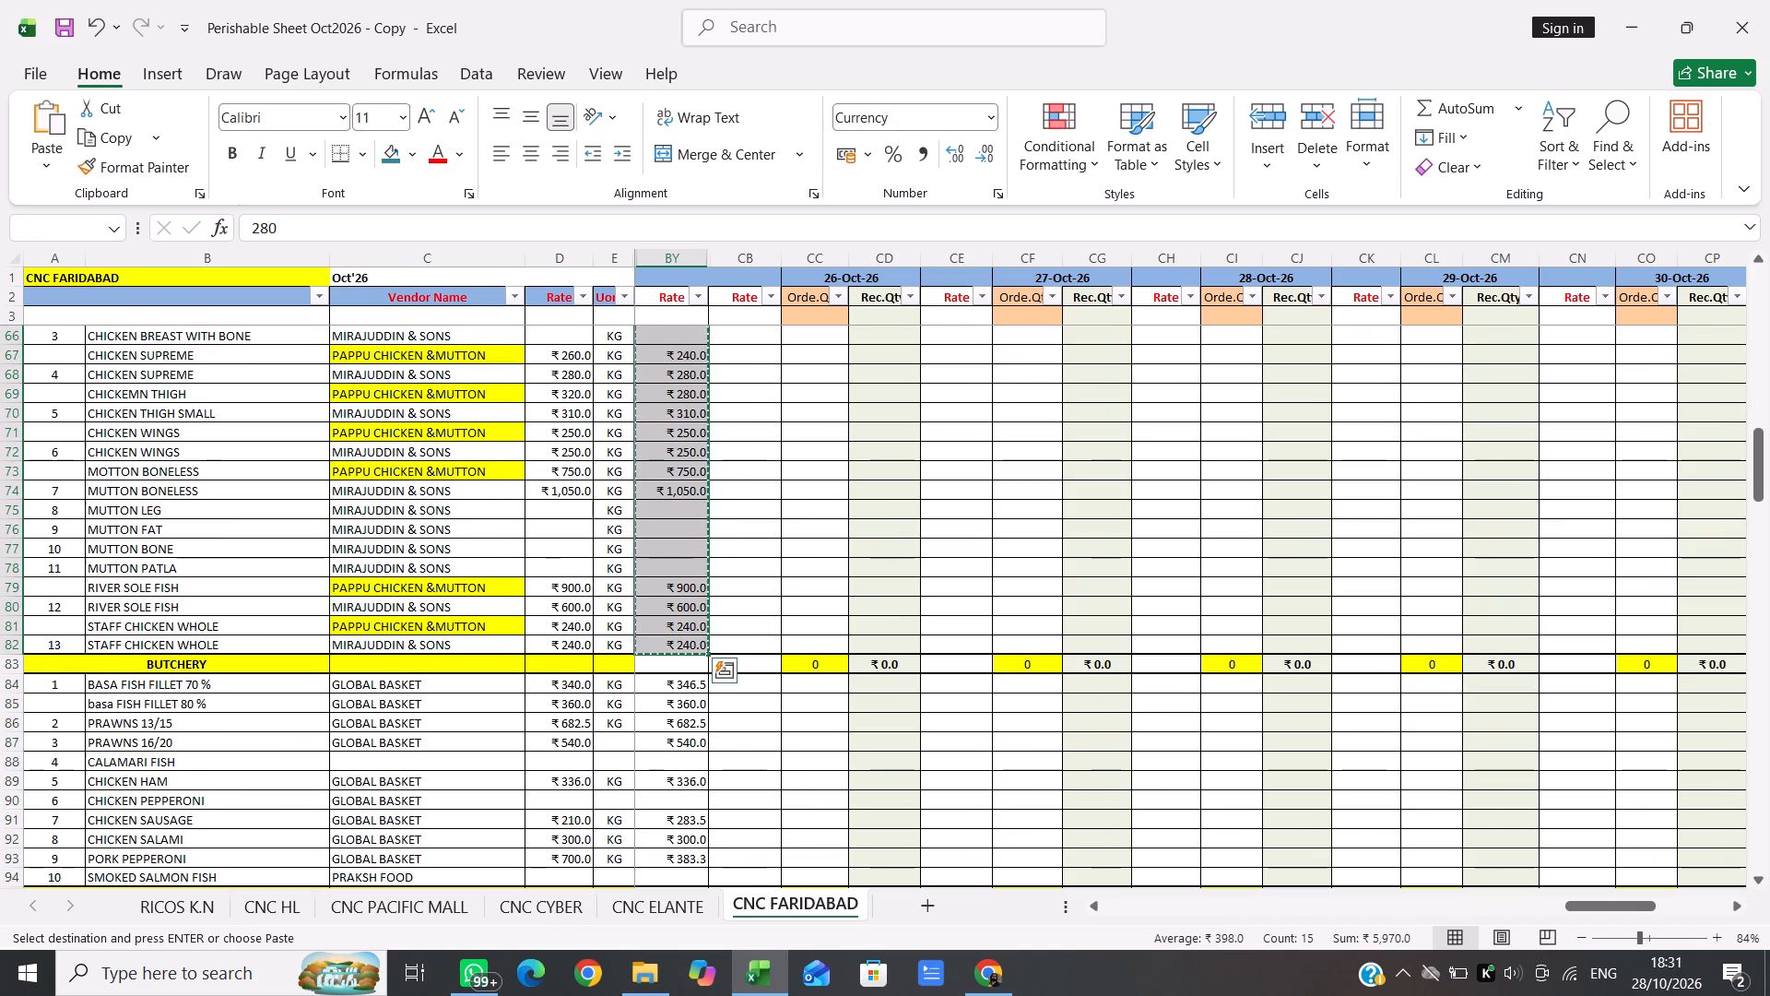
key(Right)
key(Return)
Copy the 25-Oct-26 rates of the sea food and cold cut items, rows 84 to 94, into the 26-Oct-26 rate column.
scroll(816, 794, down, 2)
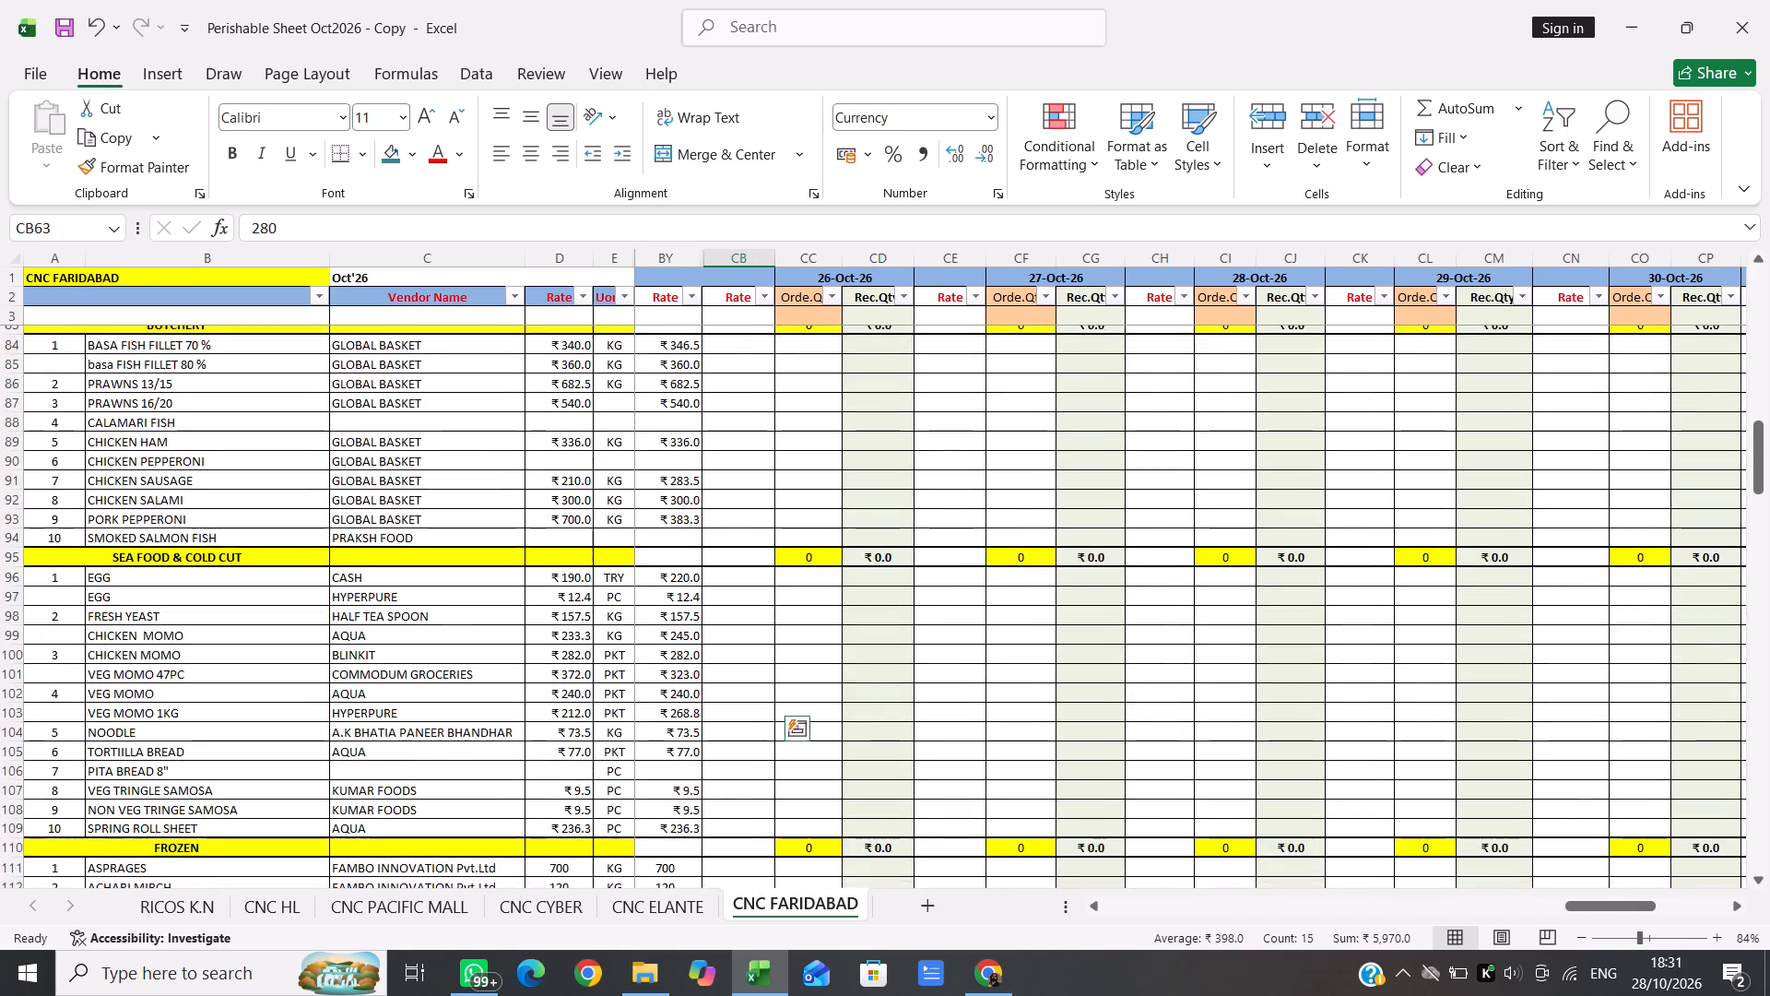
scroll(816, 794, up, 1)
click(691, 491)
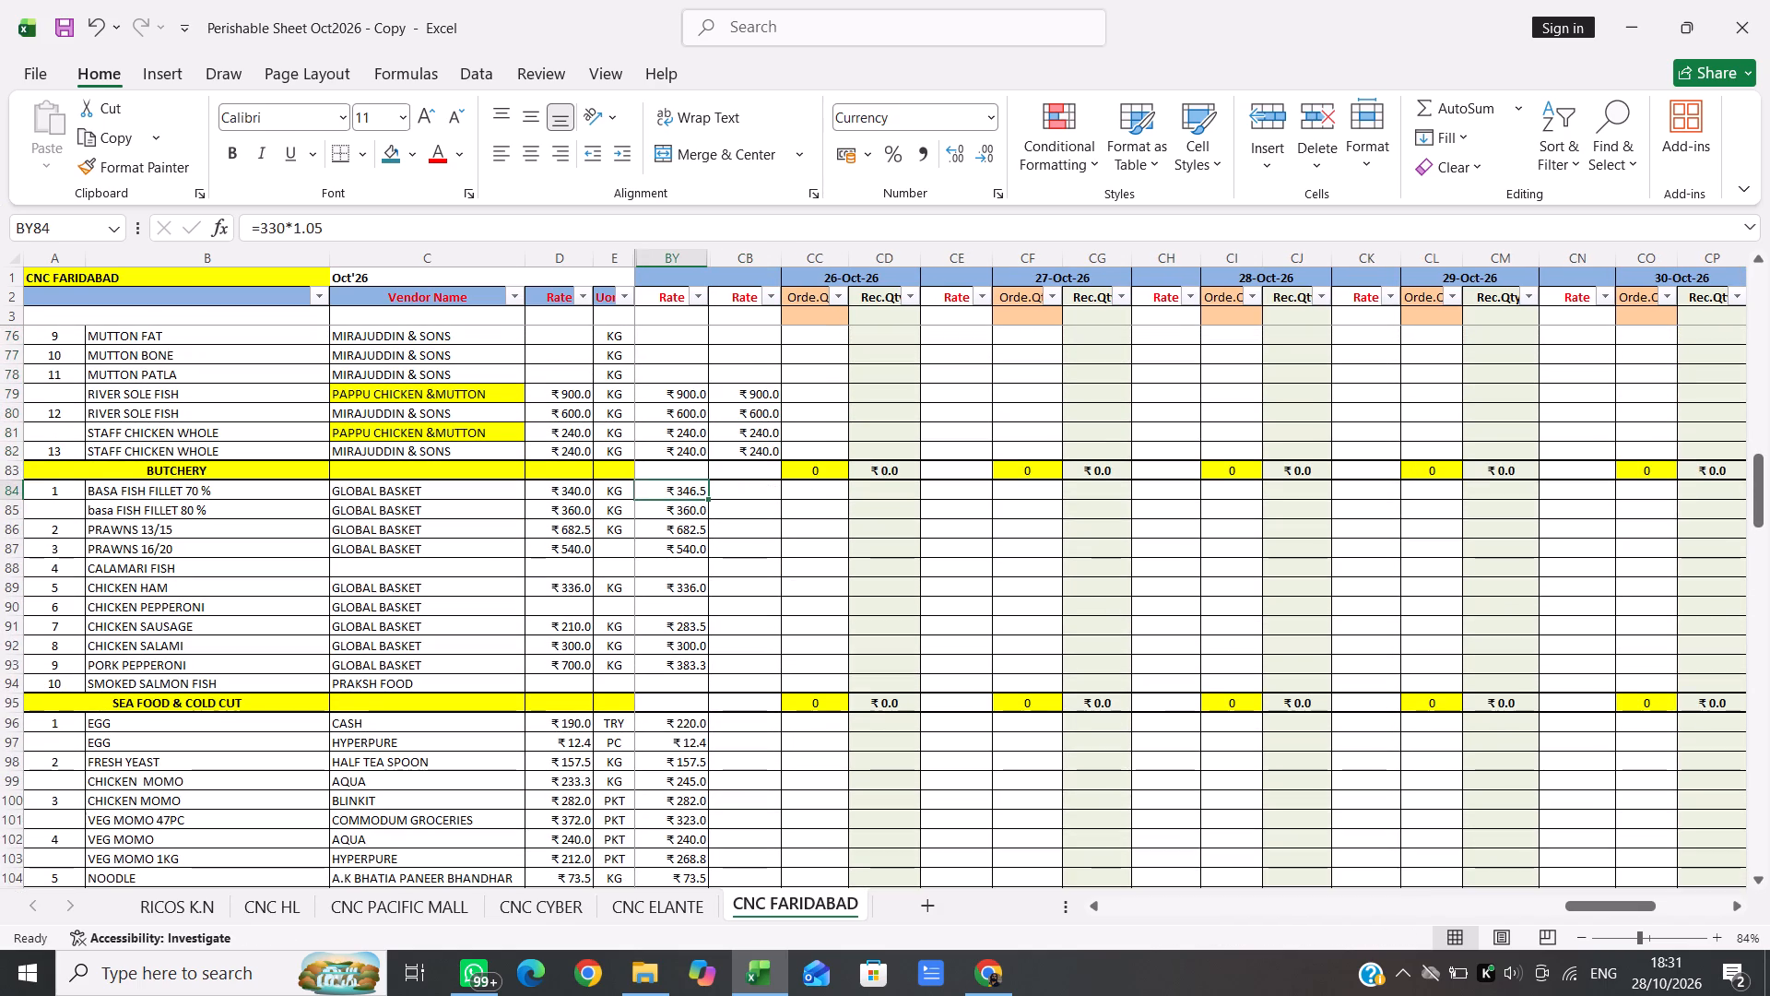
key(shift+Down)
key(shift+Down)
key(shift+Down)
key(shift+Down)
key(shift+Down)
key(shift+Down)
key(shift+Down)
key(shift+Down)
key(shift+Down)
key(shift+Down)
key(shift+Down)
key(shift+Down)
key(shift+Down)
key(shift+Down)
key(shift+Down)
key(shift+Down)
key(shift+Down)
key(shift+Down)
key(shift+Down)
key(shift+Down)
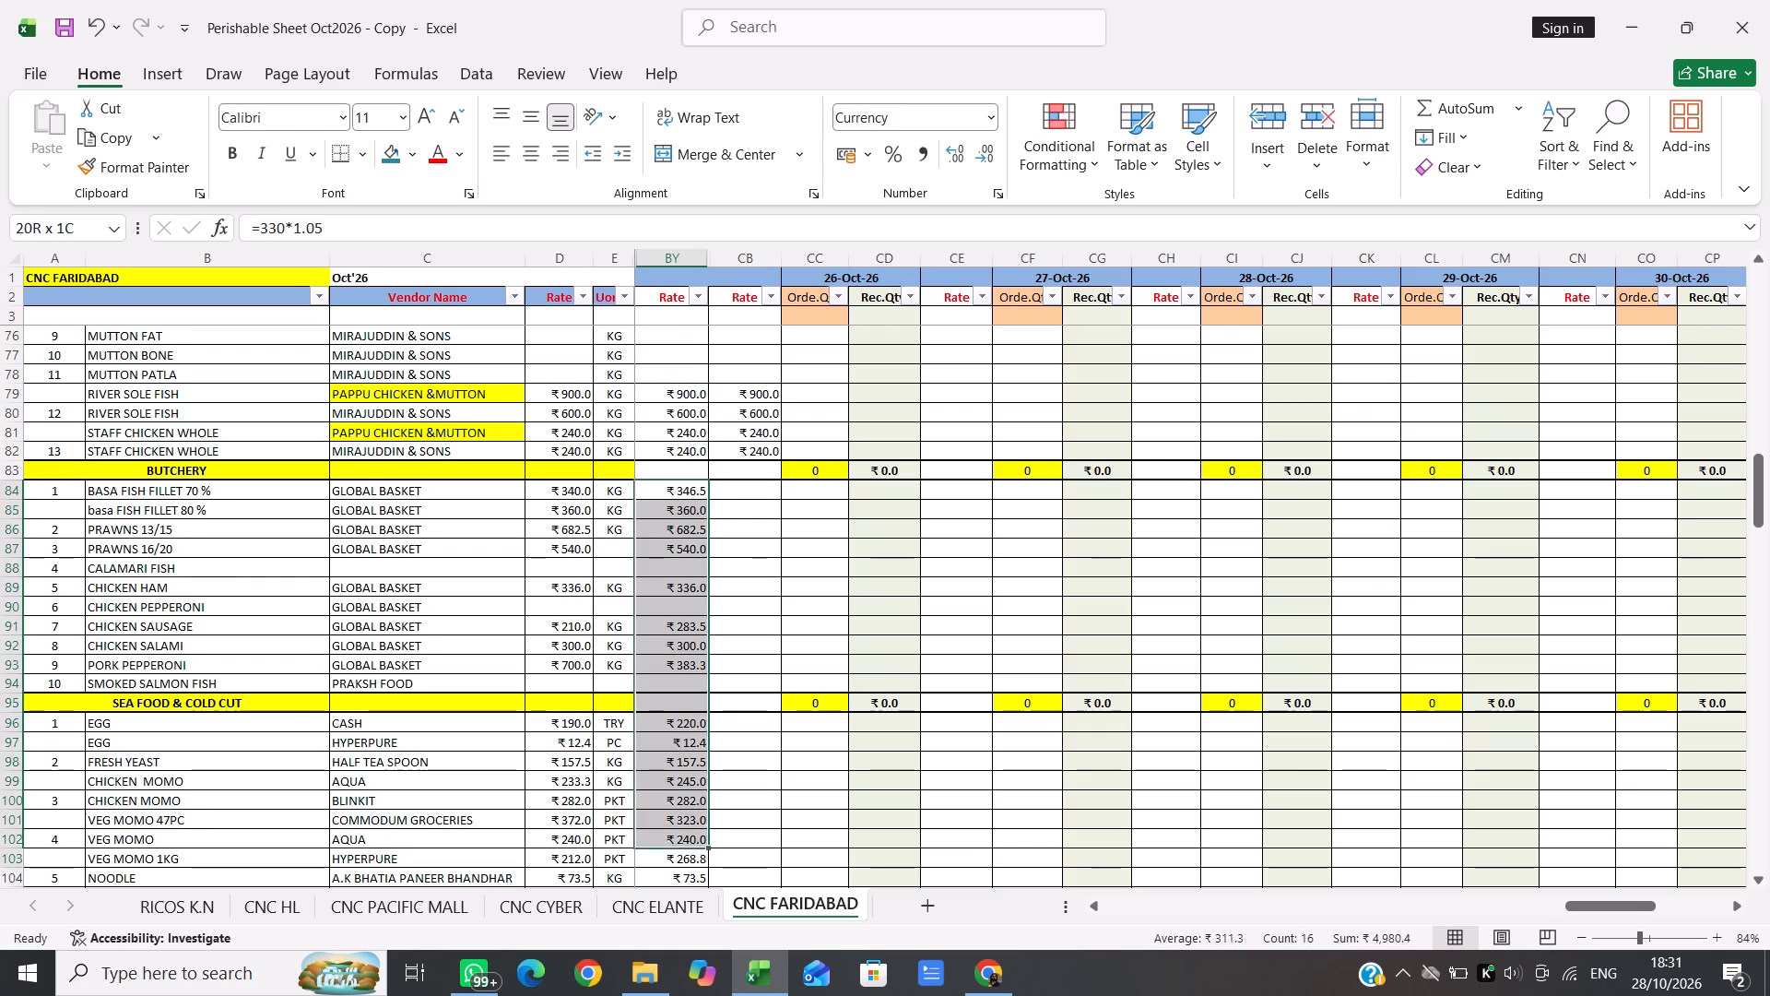
key(shift+Up)
key(shift+Up)
key(shift+Up)
key(shift+Up)
key(shift+Up)
key(shift+Up)
key(shift+Up)
key(shift+Up)
key(shift+Up)
key(shift+Up)
key(shift+Up)
key(shift+Up)
key(shift+Up)
key(shift+Up)
key(shift+Up)
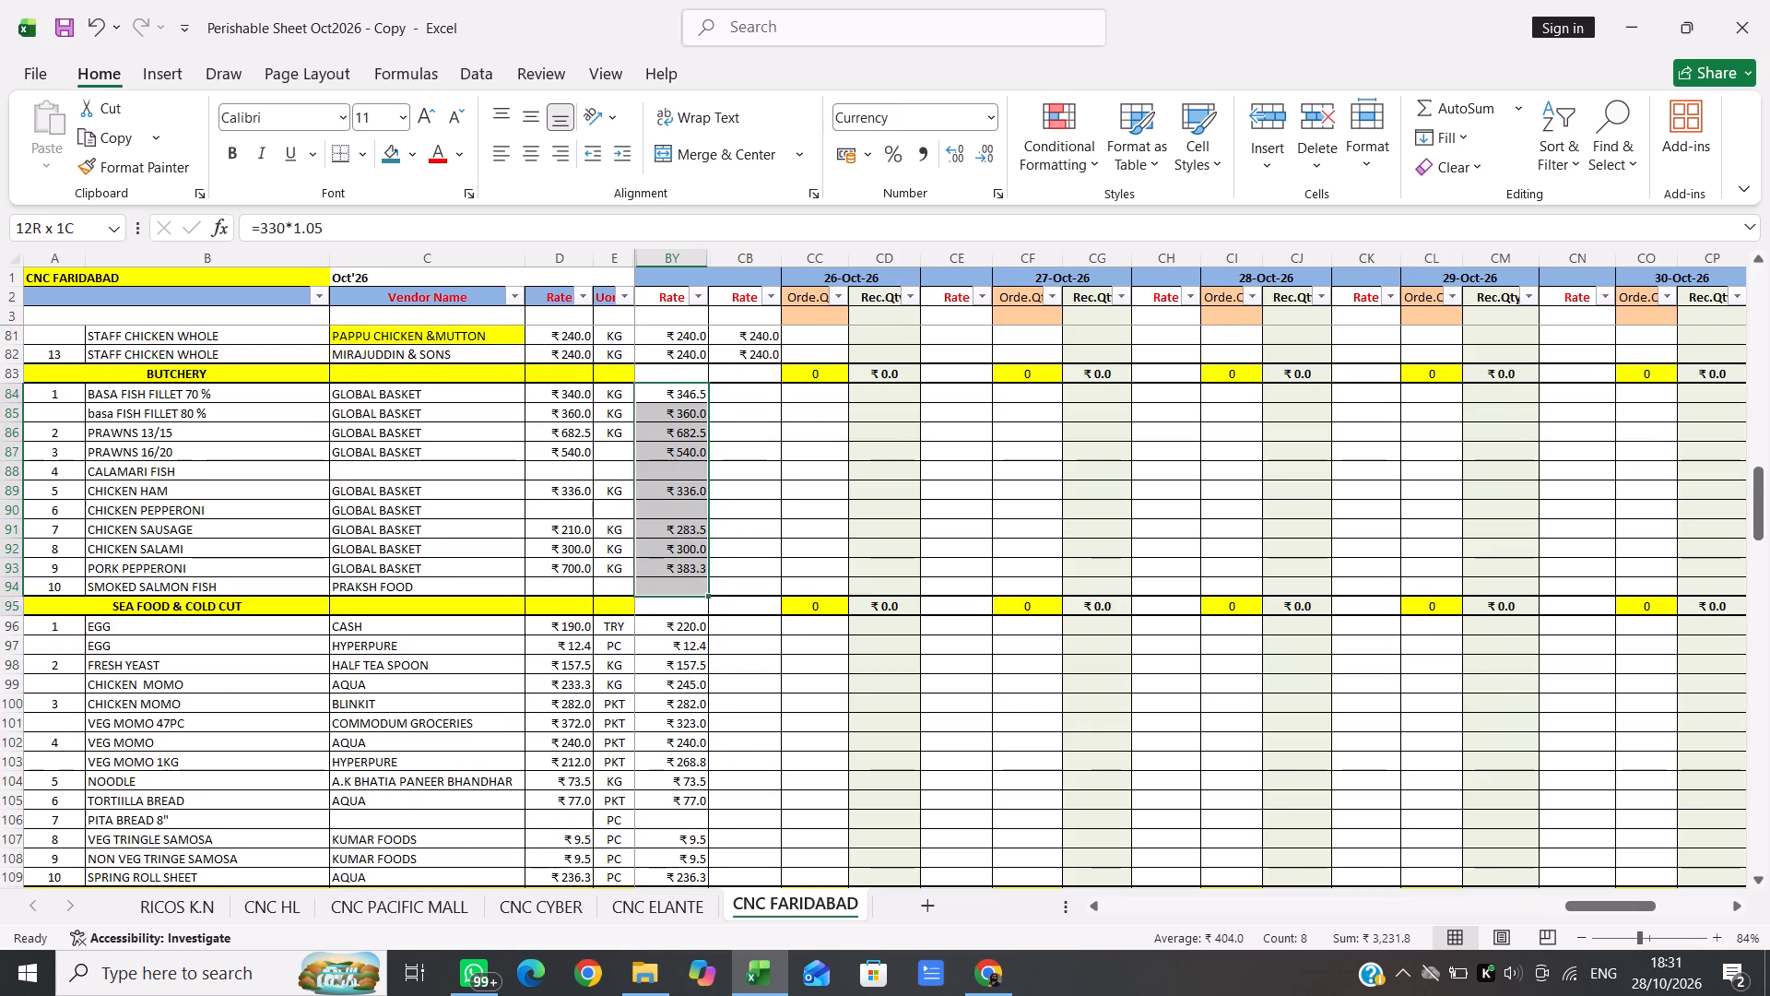
key(shift+Down)
key(shift+Up)
key(ctrl+c)
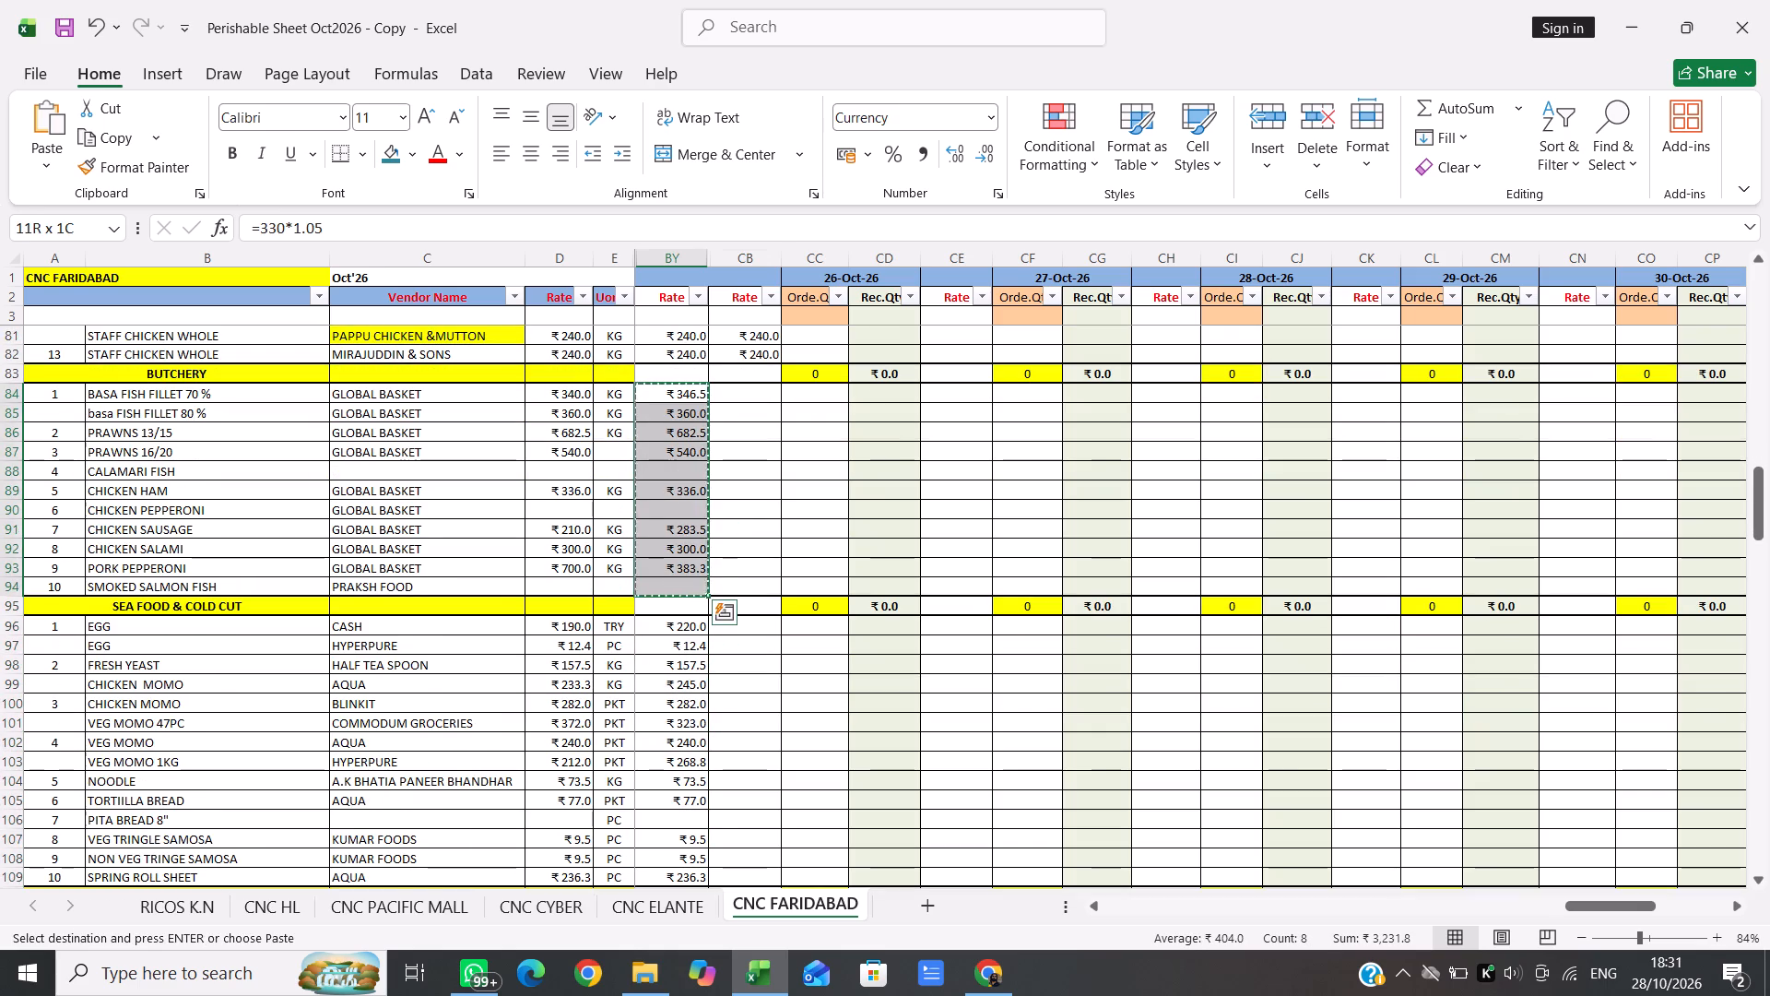
key(Right)
key(Return)
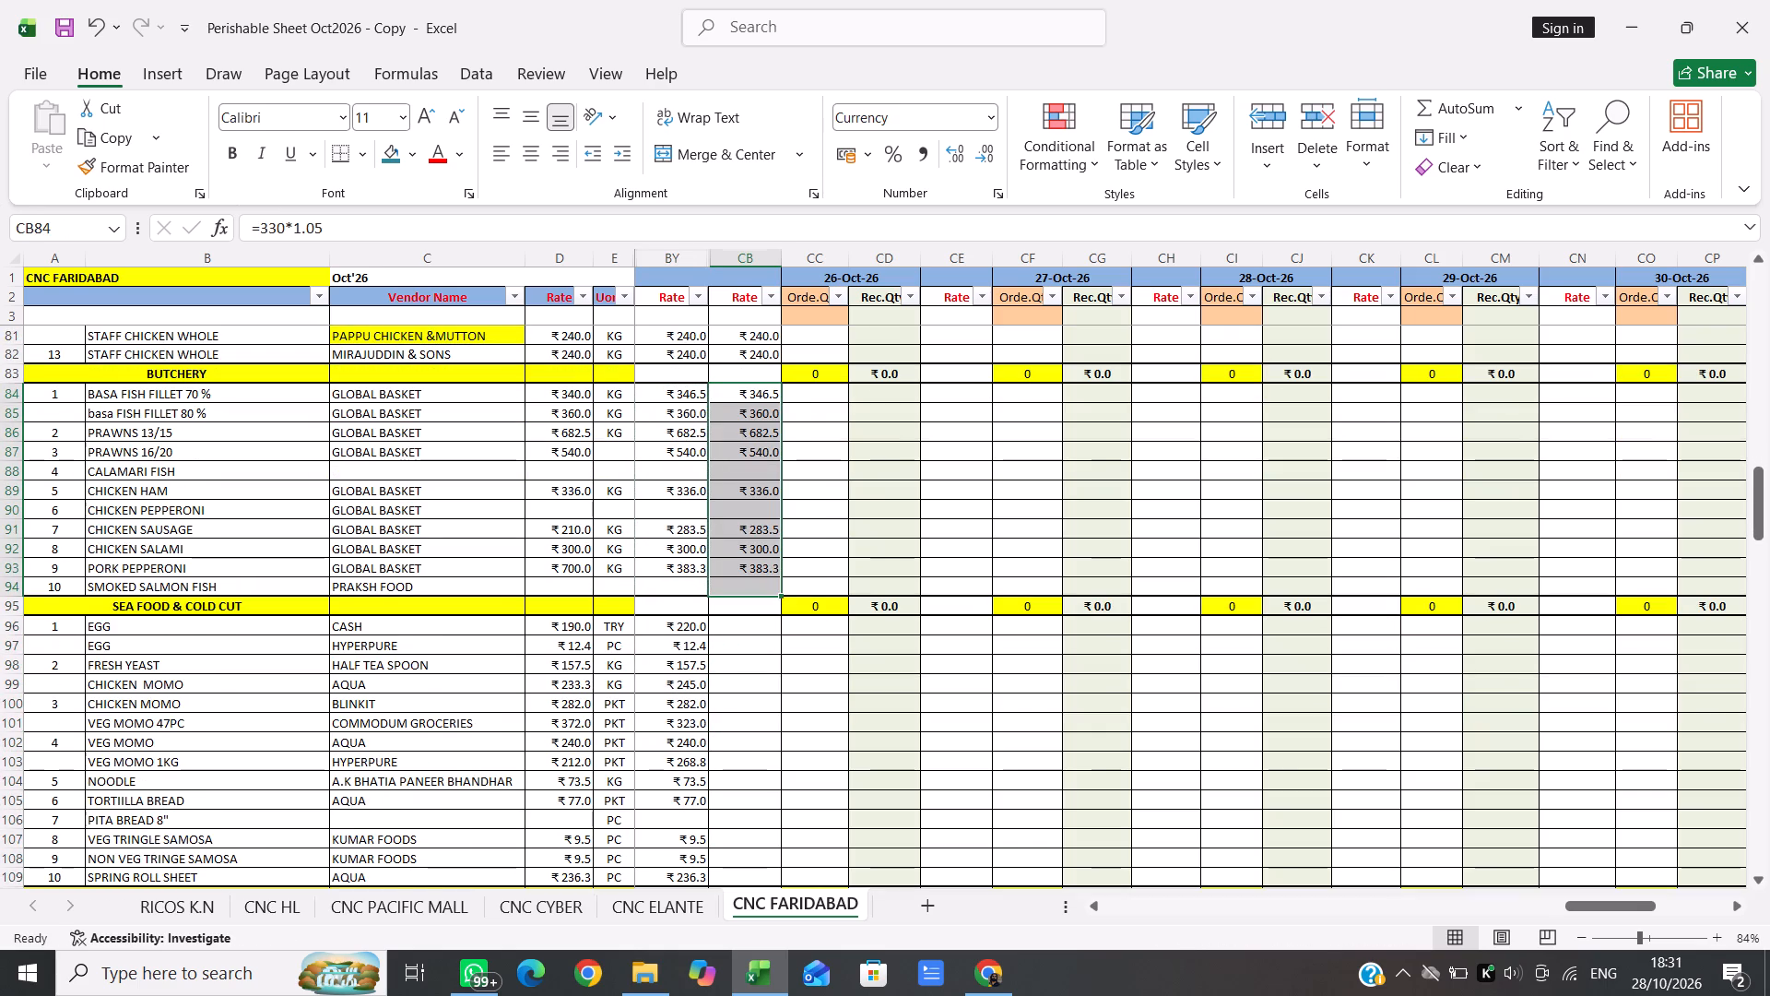
Copy the 25-Oct-26 rates of the frozen items, rows 96 to 109, into the 26-Oct-26 rate column.
click(697, 628)
key(shift+Down)
key(shift+Down)
key(shift+Down)
key(shift+Down)
key(shift+Down)
key(shift+Down)
key(shift+Down)
key(shift+Down)
key(shift+Down)
key(shift+Down)
key(shift+Down)
key(shift+Down)
key(shift+Down)
key(shift+Down)
key(shift+Down)
key(shift+Down)
key(shift+Down)
key(shift+Down)
key(shift+Down)
key(shift+Down)
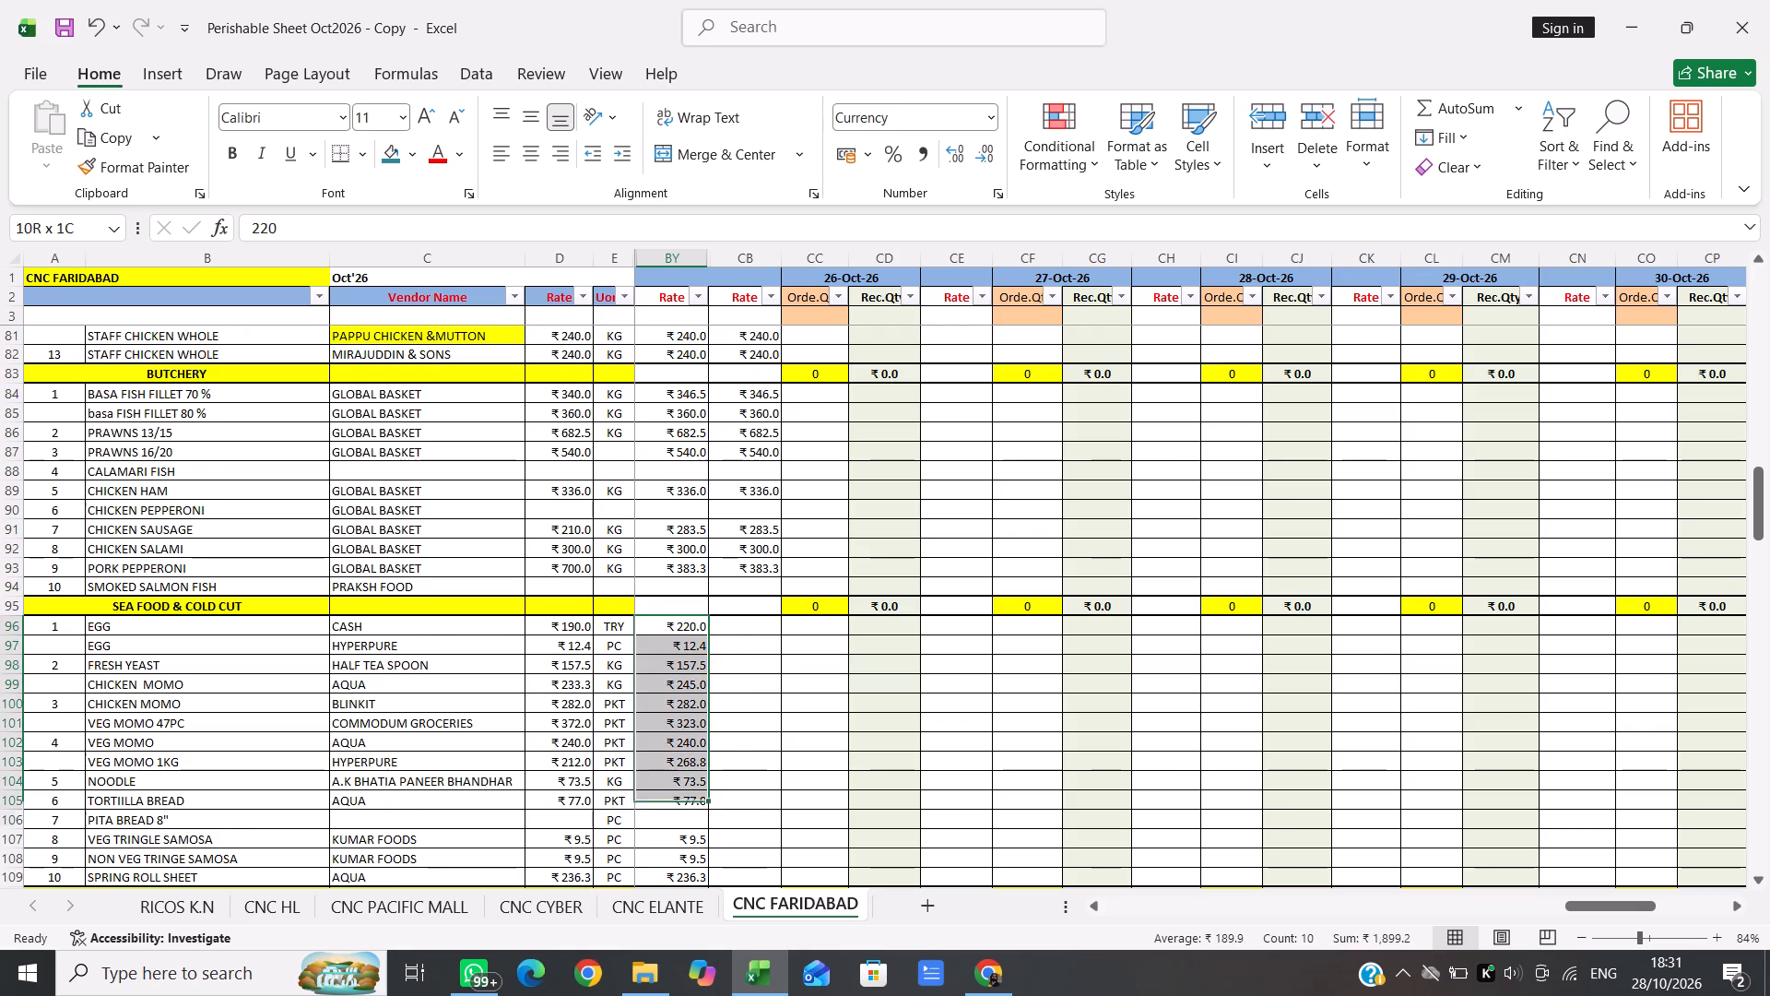
key(shift+Up)
key(shift+Up)
key(shift+Up)
key(shift+Up)
key(shift+Up)
key(shift+Up)
key(shift+Up)
key(shift+Up)
key(shift+Up)
key(shift+Up)
key(shift+Up)
key(shift+Up)
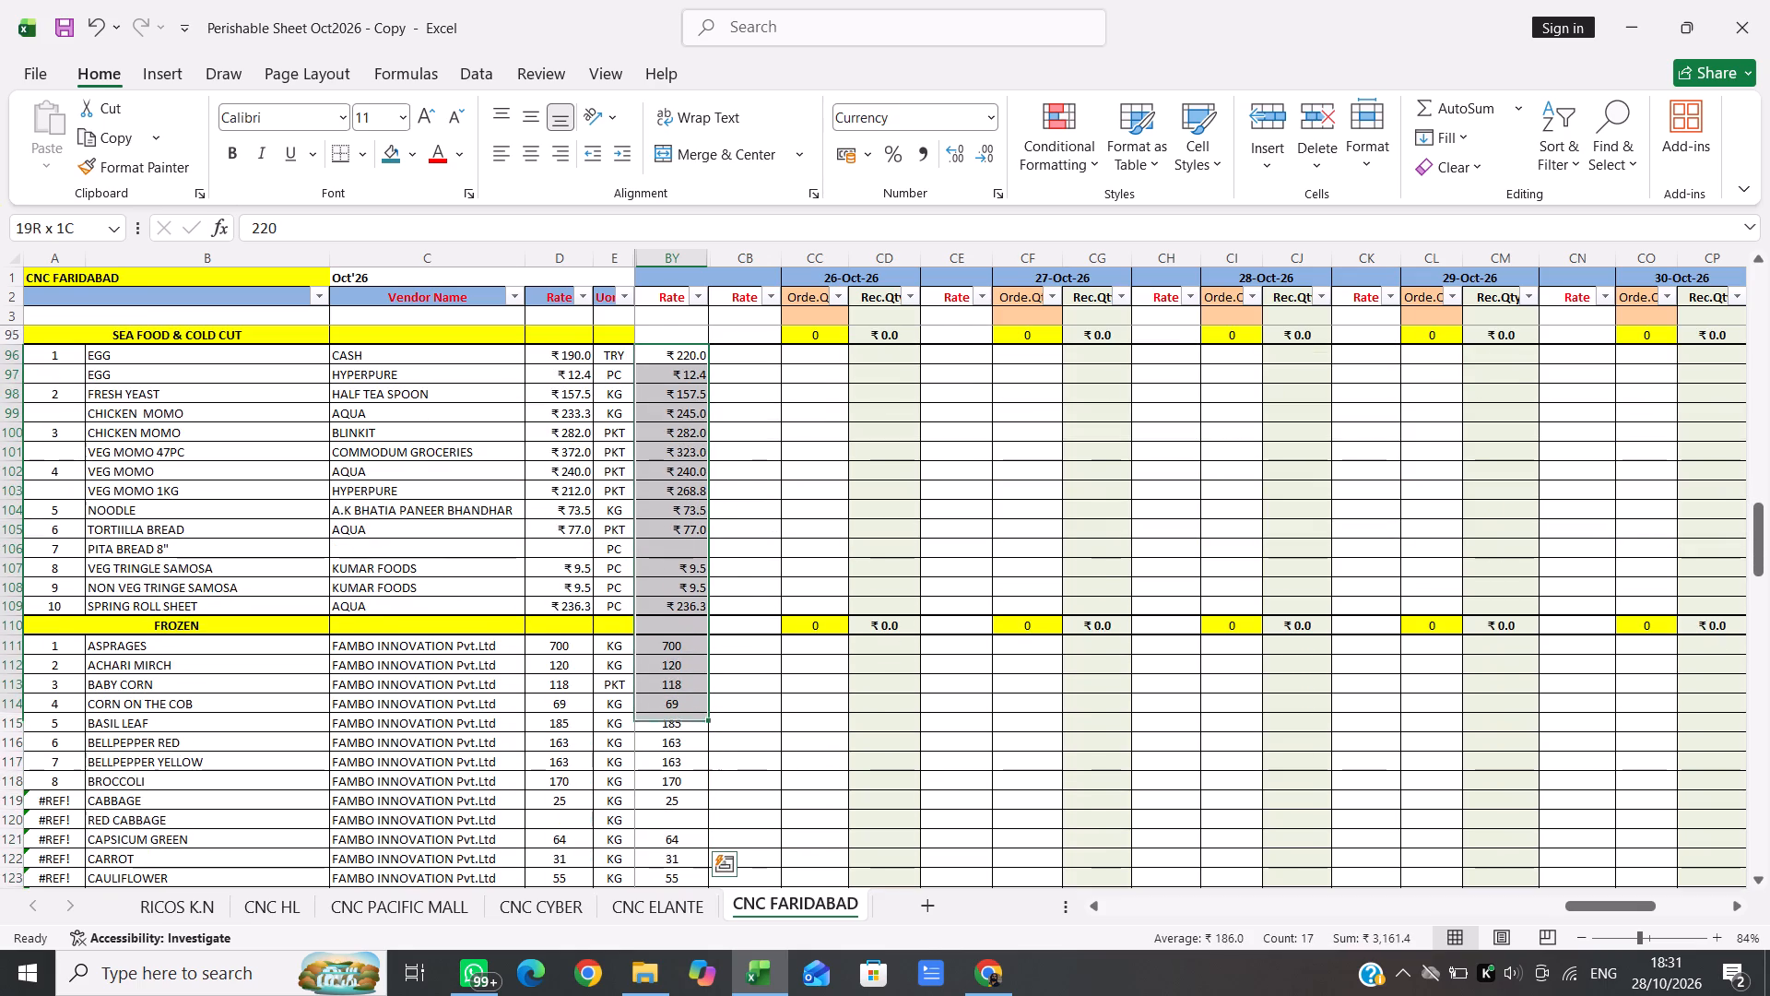
key(shift+Up)
key(shift+Up)
key(shift+Up)
key(shift+Down)
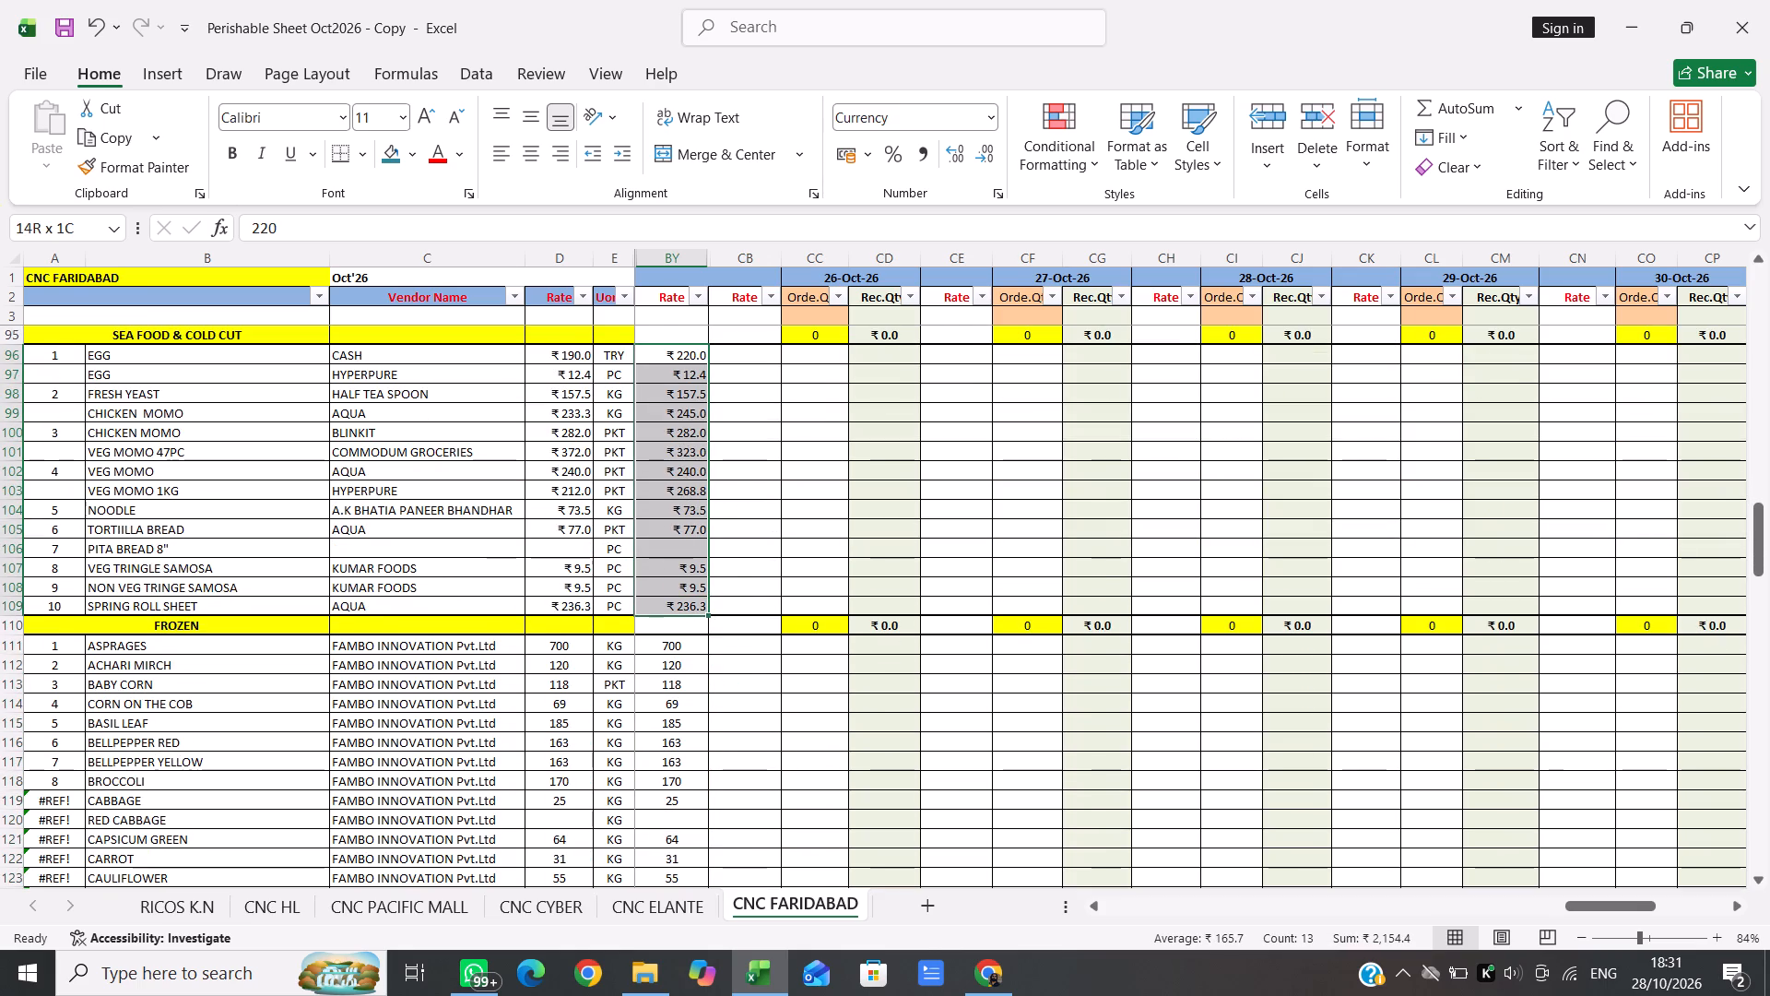
key(ctrl+c)
key(Right)
key(Return)
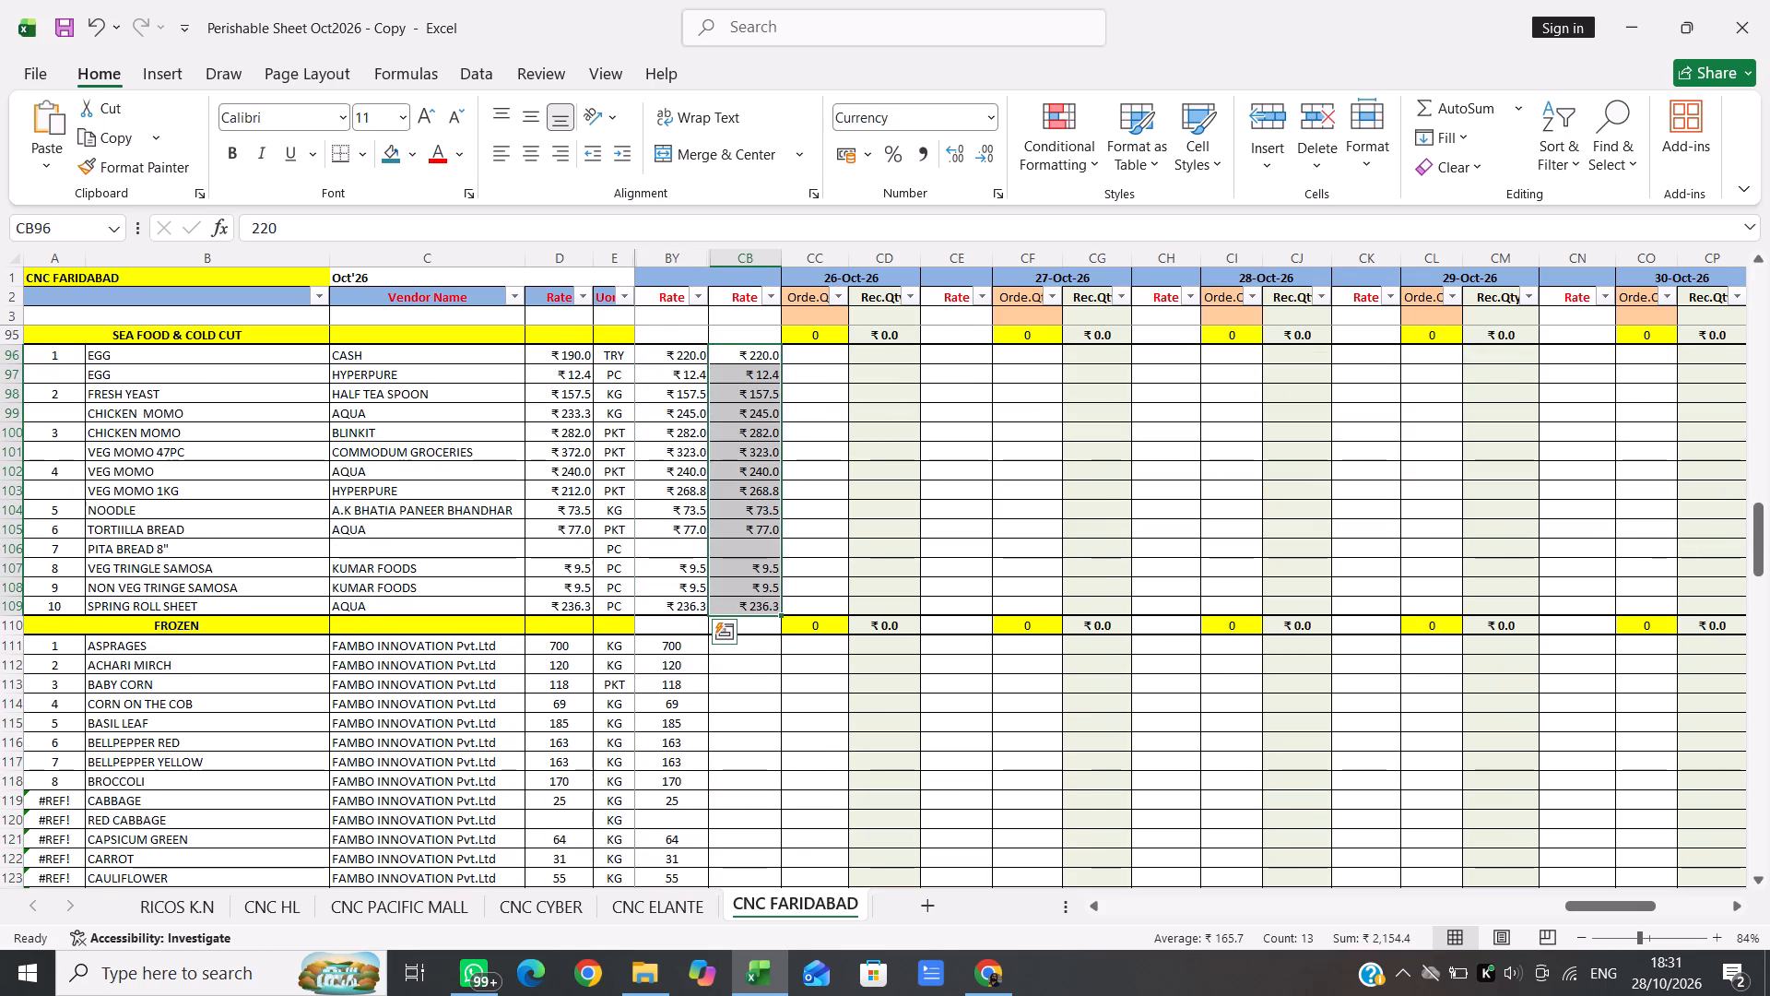
Copy the 25-Oct-26 rates of the vegetable and fruit items, rows 111 to 206, into the 26-Oct-26 rate column.
click(686, 646)
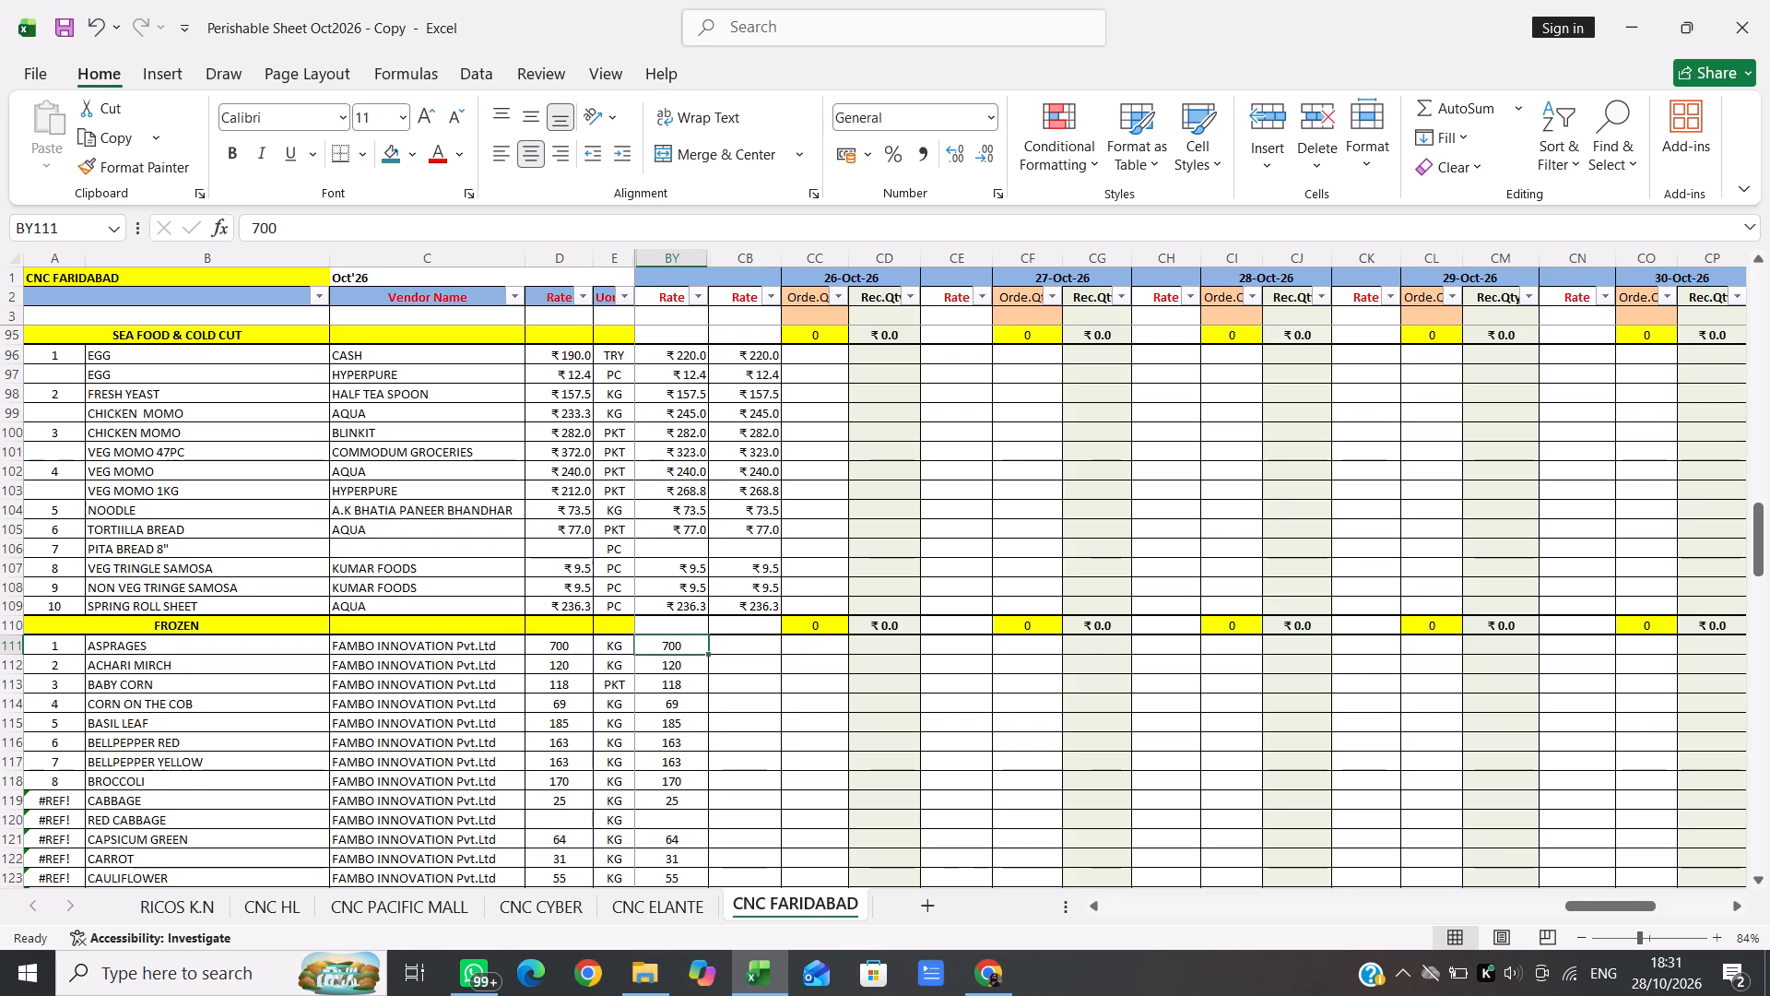
key(shift+Down)
key(shift+Down)
key(shift+Down)
key(shift+Down)
key(shift+Down)
key(shift+Down)
key(shift+Down)
key(shift+Down)
key(shift+Down)
key(shift+Down)
key(shift+Down)
key(shift+Down)
key(shift+Down)
key(shift+Down)
key(shift+Down)
key(shift+Down)
key(shift+Down)
key(shift+Down)
key(shift+Down)
key(shift+Down)
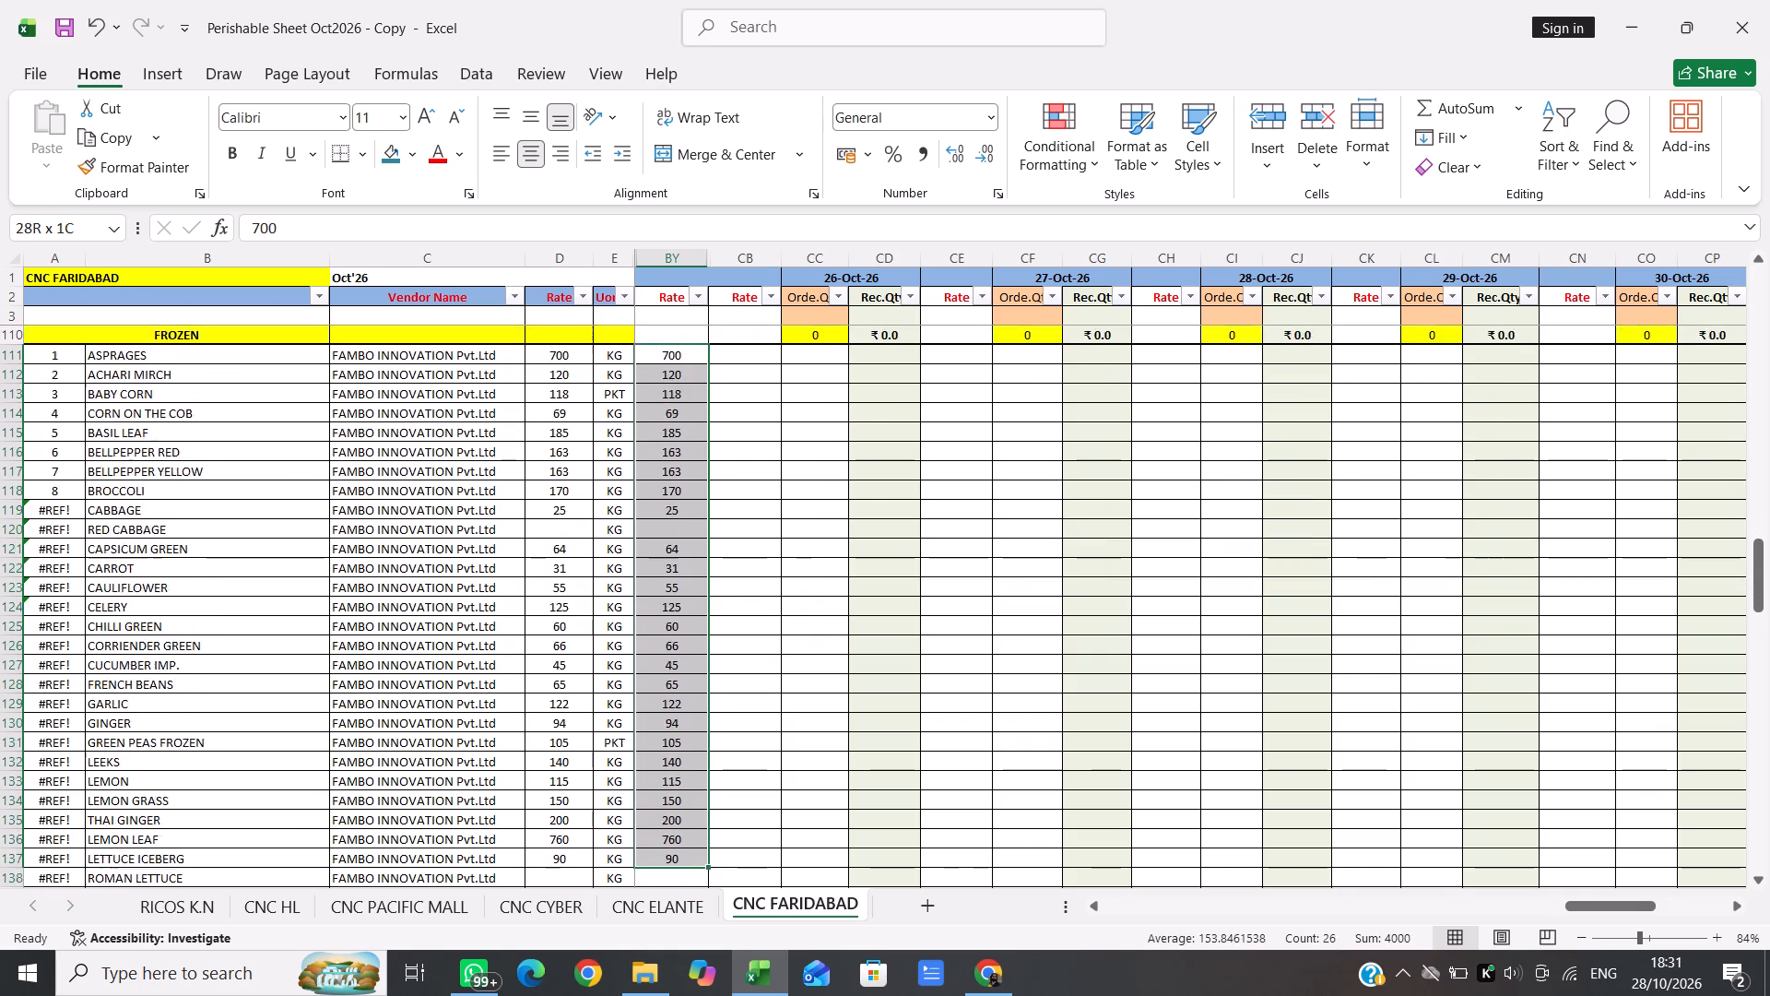
key(shift+Down)
key(shift+Down)
key(shift+Down)
key(shift+Down)
key(shift+Down)
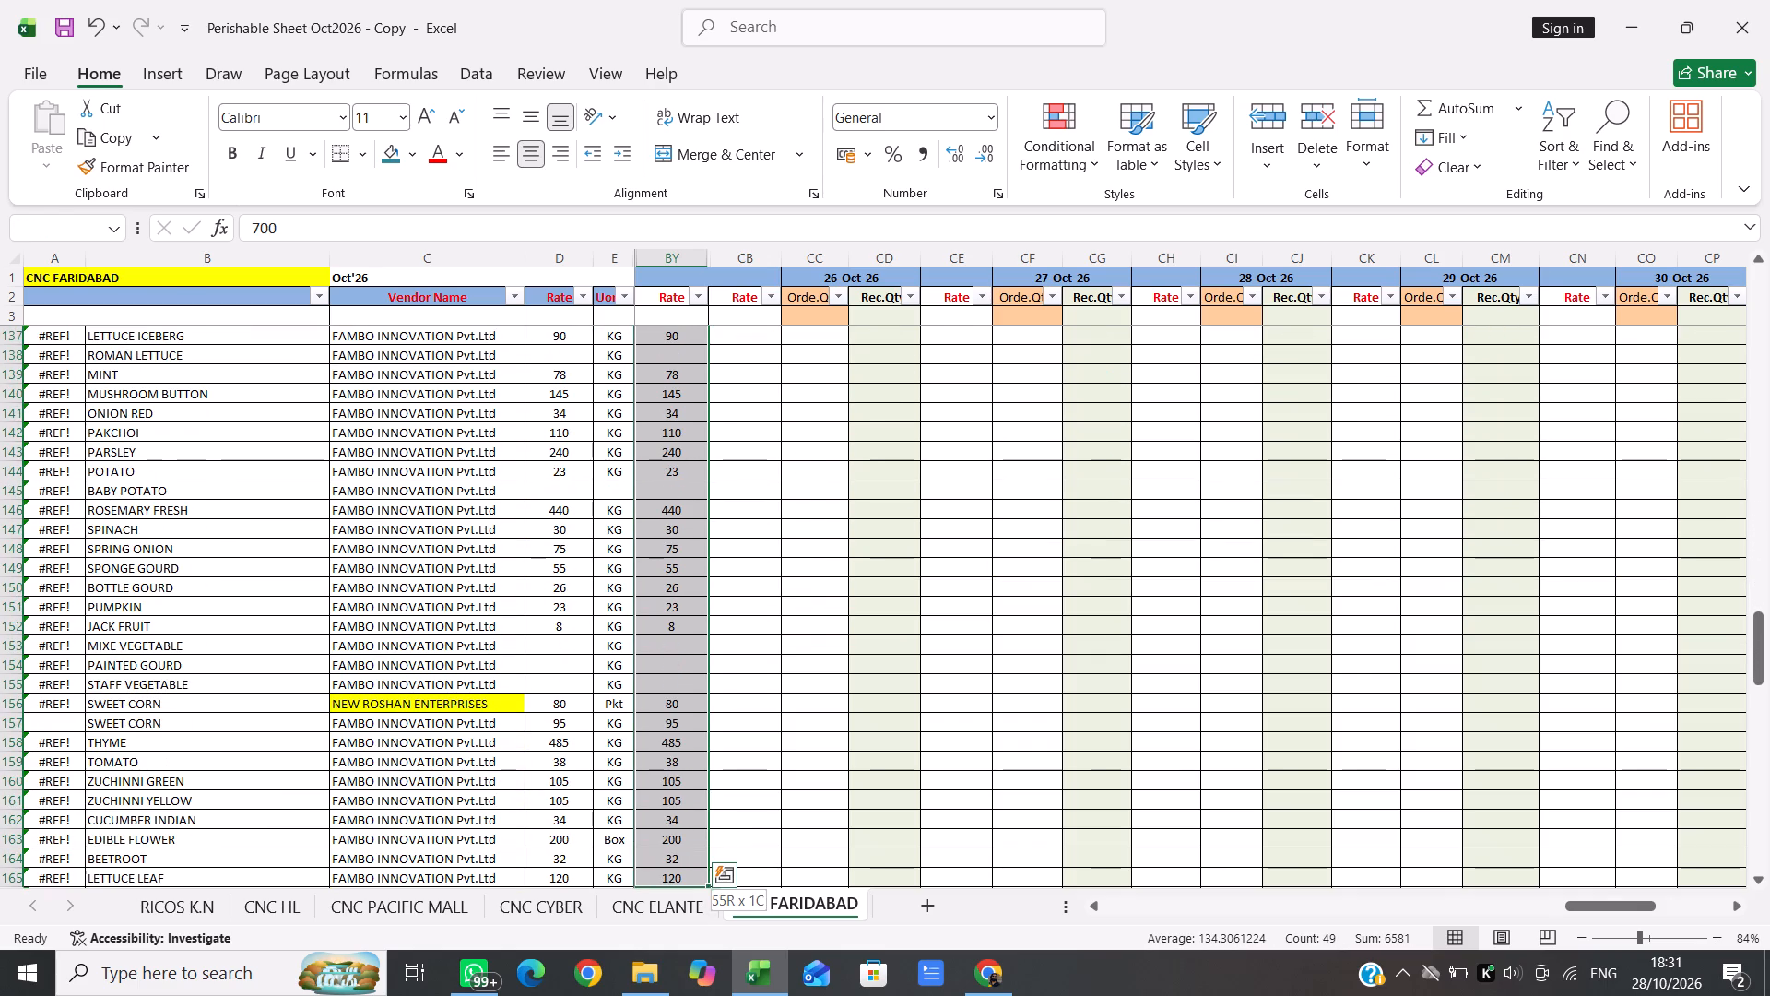
key(shift+Down)
key(shift+Down)
key(shift+Down)
key(shift+Down)
key(shift+Down)
key(shift+Down)
key(shift+Down)
key(shift+Down)
key(shift+Down)
key(shift+Down)
key(shift+Down)
key(shift+Down)
key(shift+Down)
key(shift+Down)
key(shift+Down)
key(shift+Down)
key(shift+Down)
key(shift+Down)
key(shift+Down)
key(shift+Down)
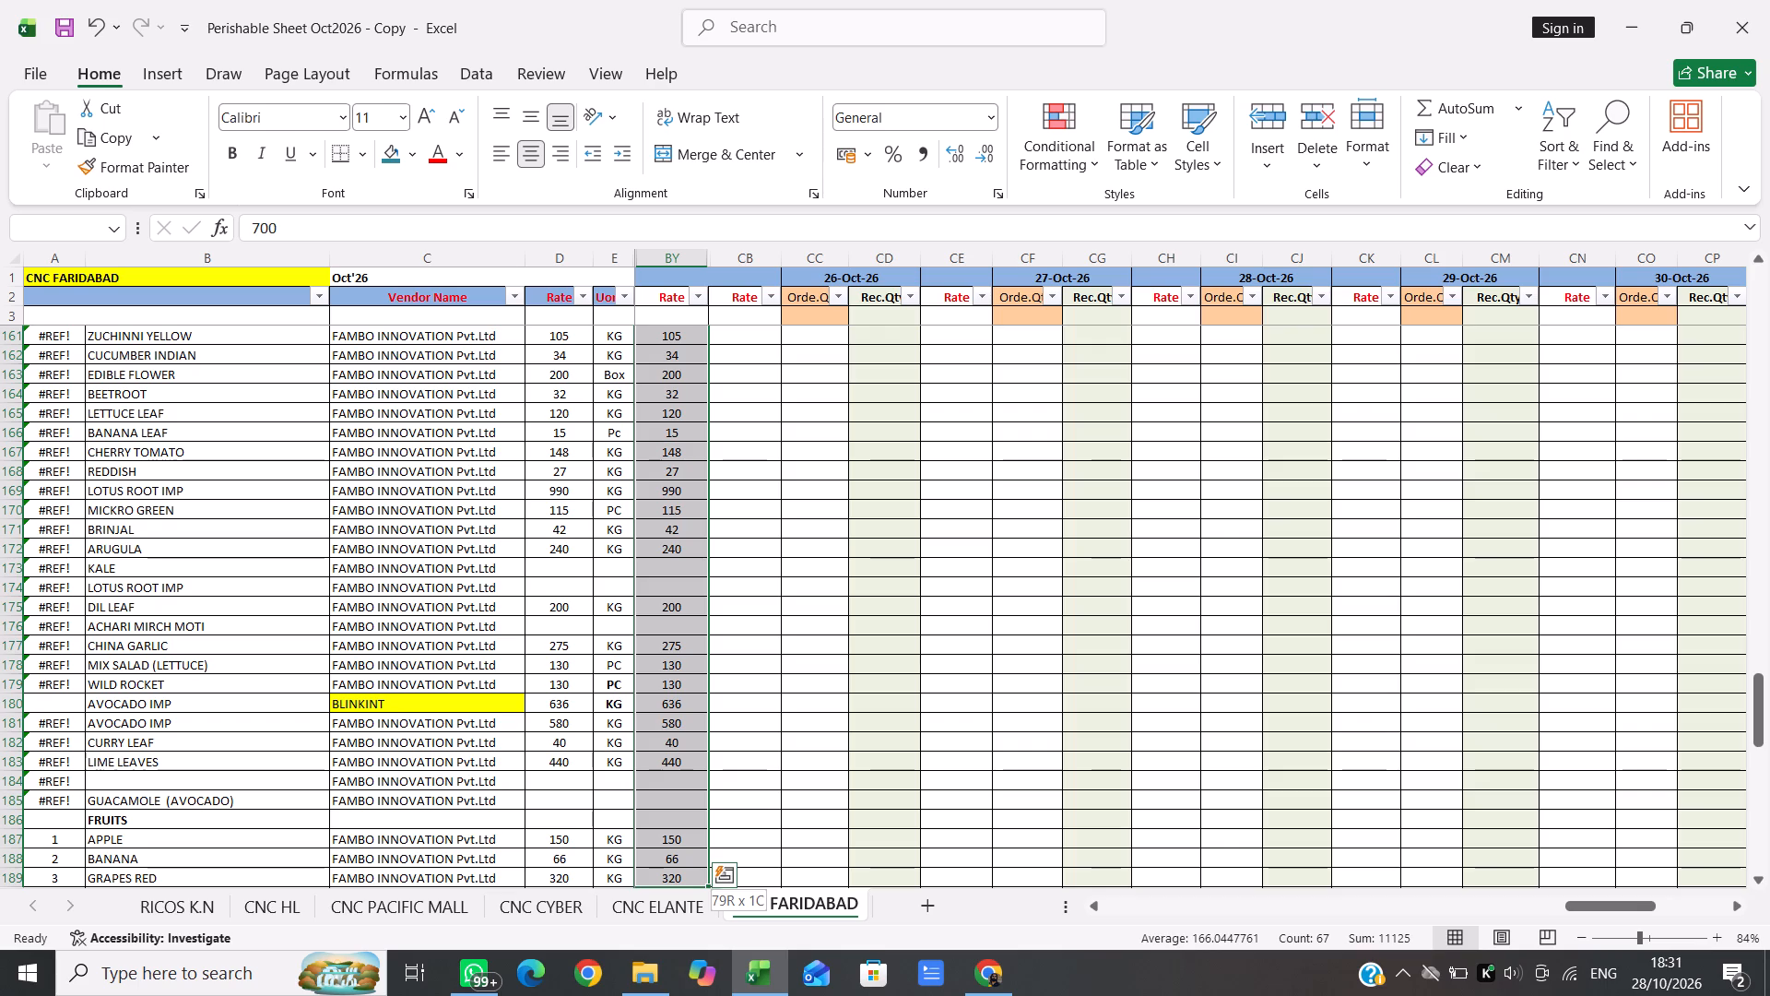
key(shift+Down)
key(shift+Down)
key(shift+Down)
key(shift+Down)
key(shift+Down)
key(shift+Down)
key(shift+Down)
key(shift+Down)
key(shift+Down)
key(shift+Down)
key(shift+Down)
key(shift+Down)
key(shift+Down)
key(shift+Down)
key(shift+Down)
key(shift+Down)
key(shift+Down)
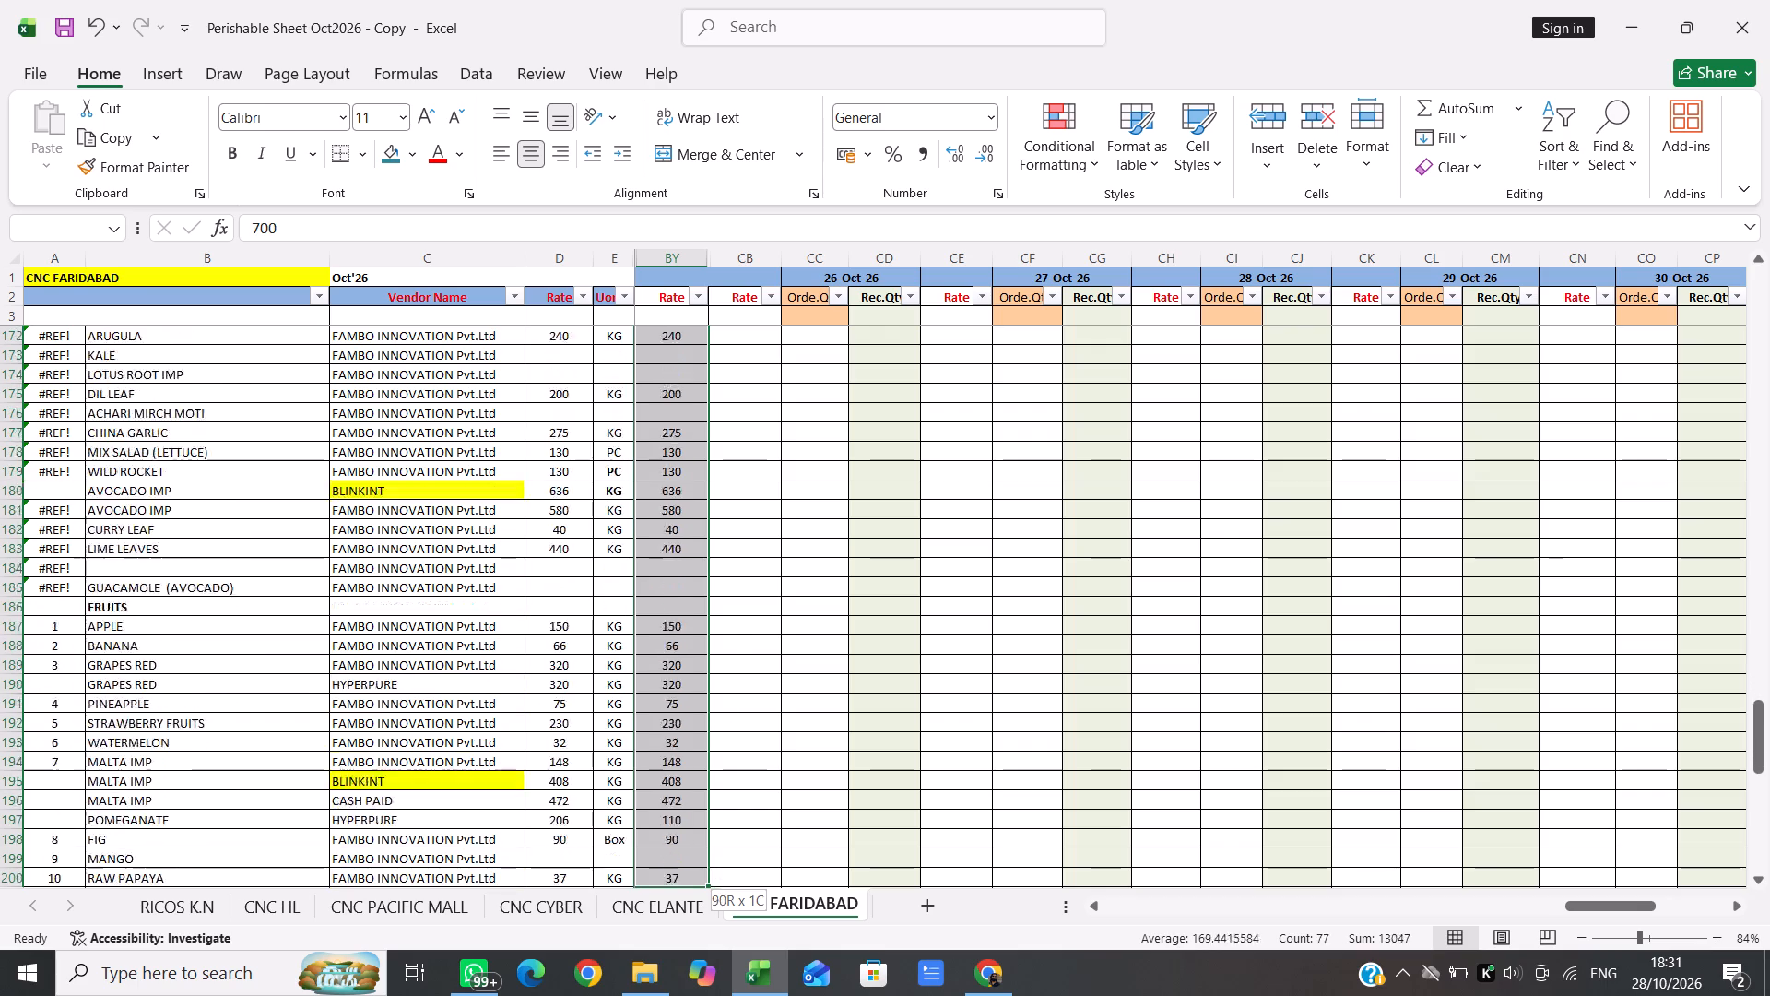
key(shift+Down)
key(shift+Down)
key(shift+Down)
key(shift+Down)
key(shift+Down)
key(shift+Up)
key(shift+Up)
key(shift+Up)
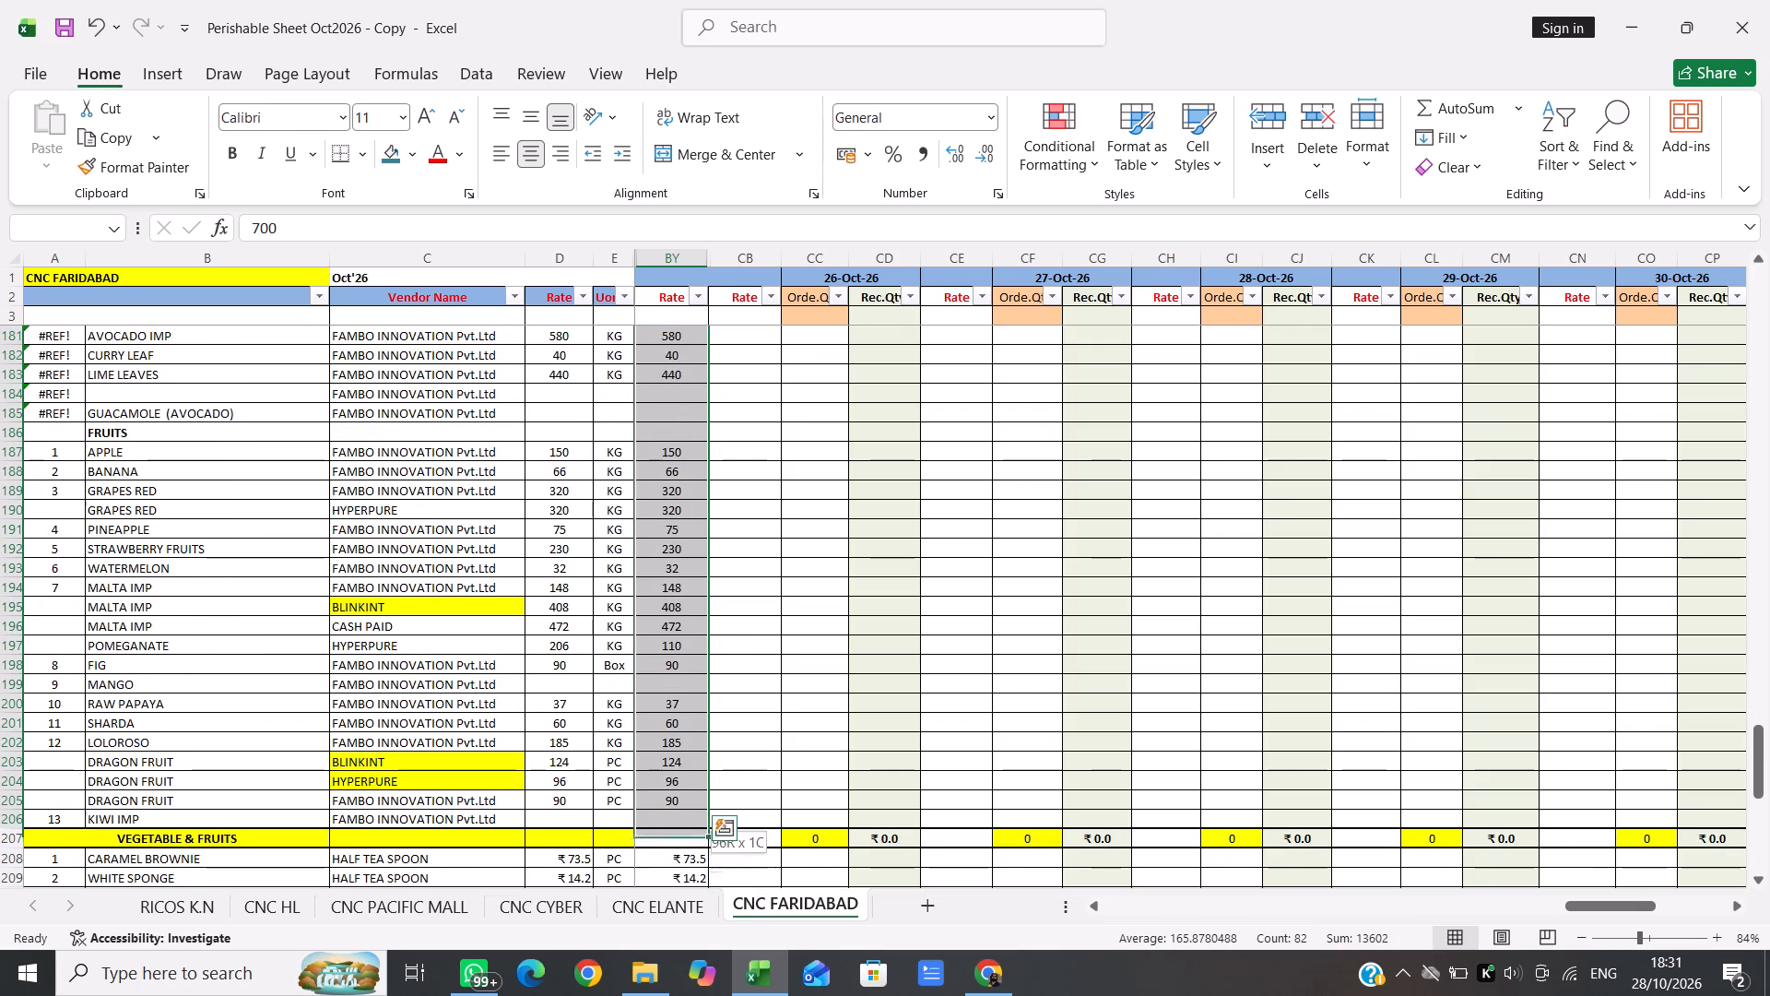
key(shift+Up)
key(shift+Up)
key(shift+Up)
key(shift+Down)
key(shift+Down)
key(shift+Down)
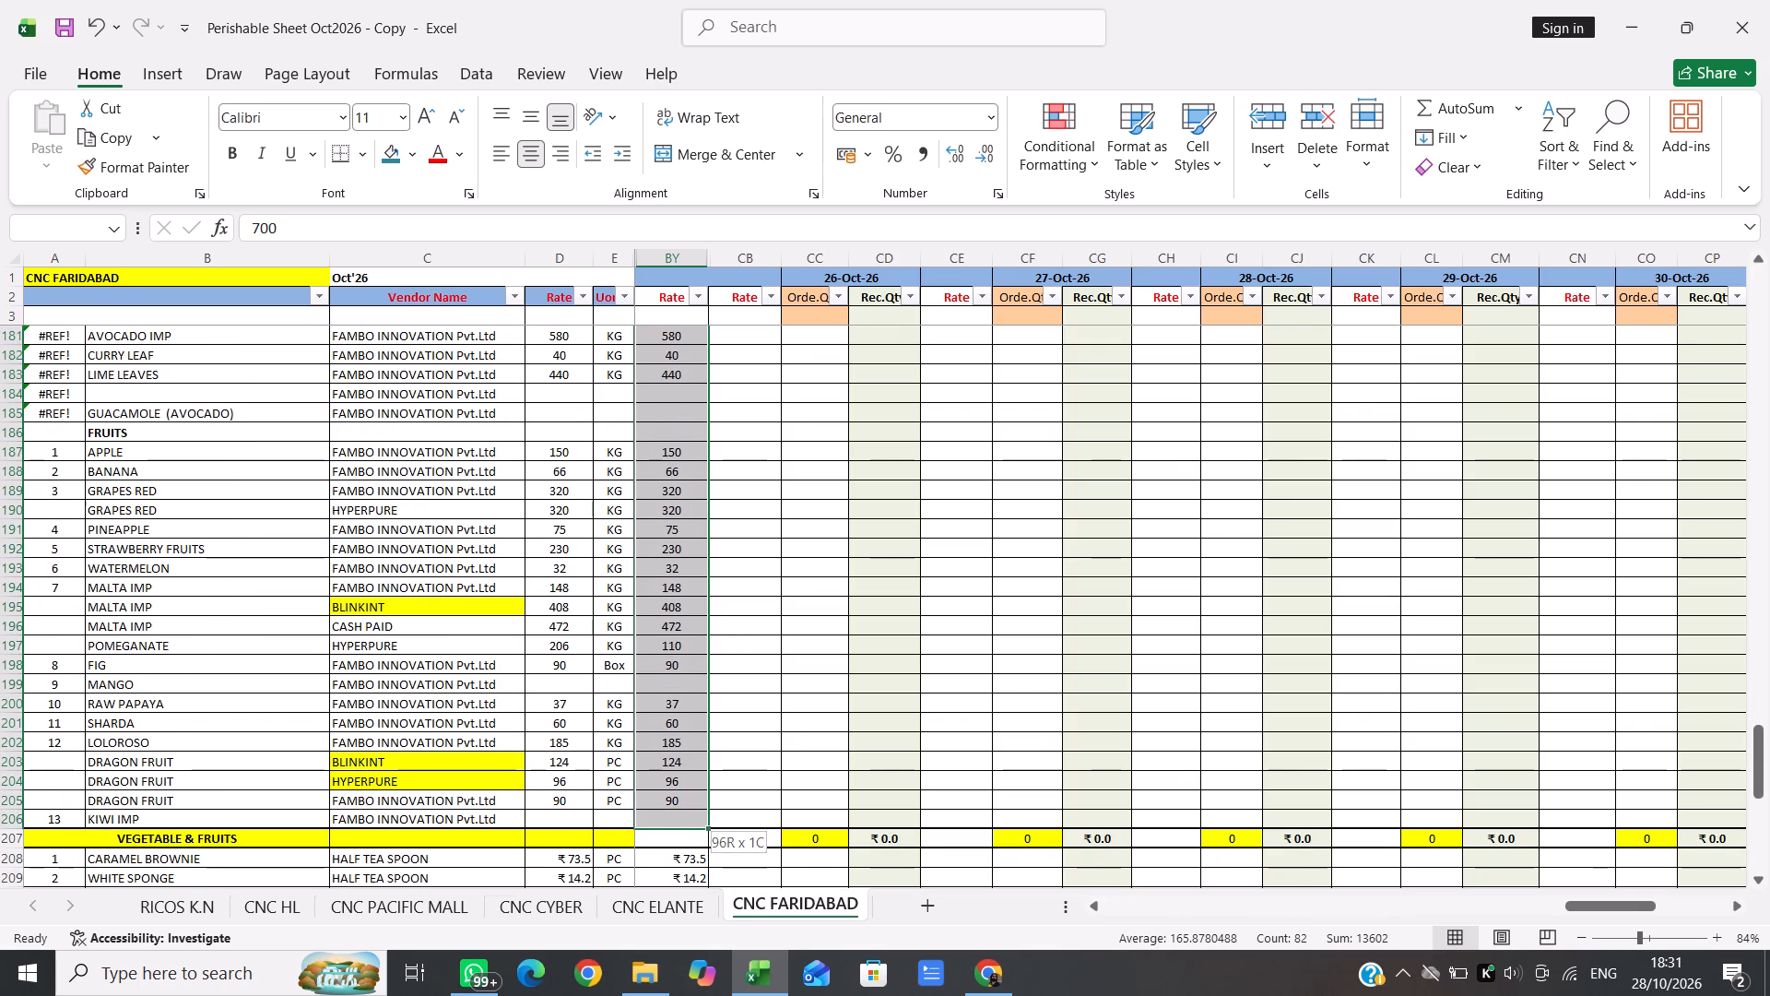
key(ctrl+c)
key(Right)
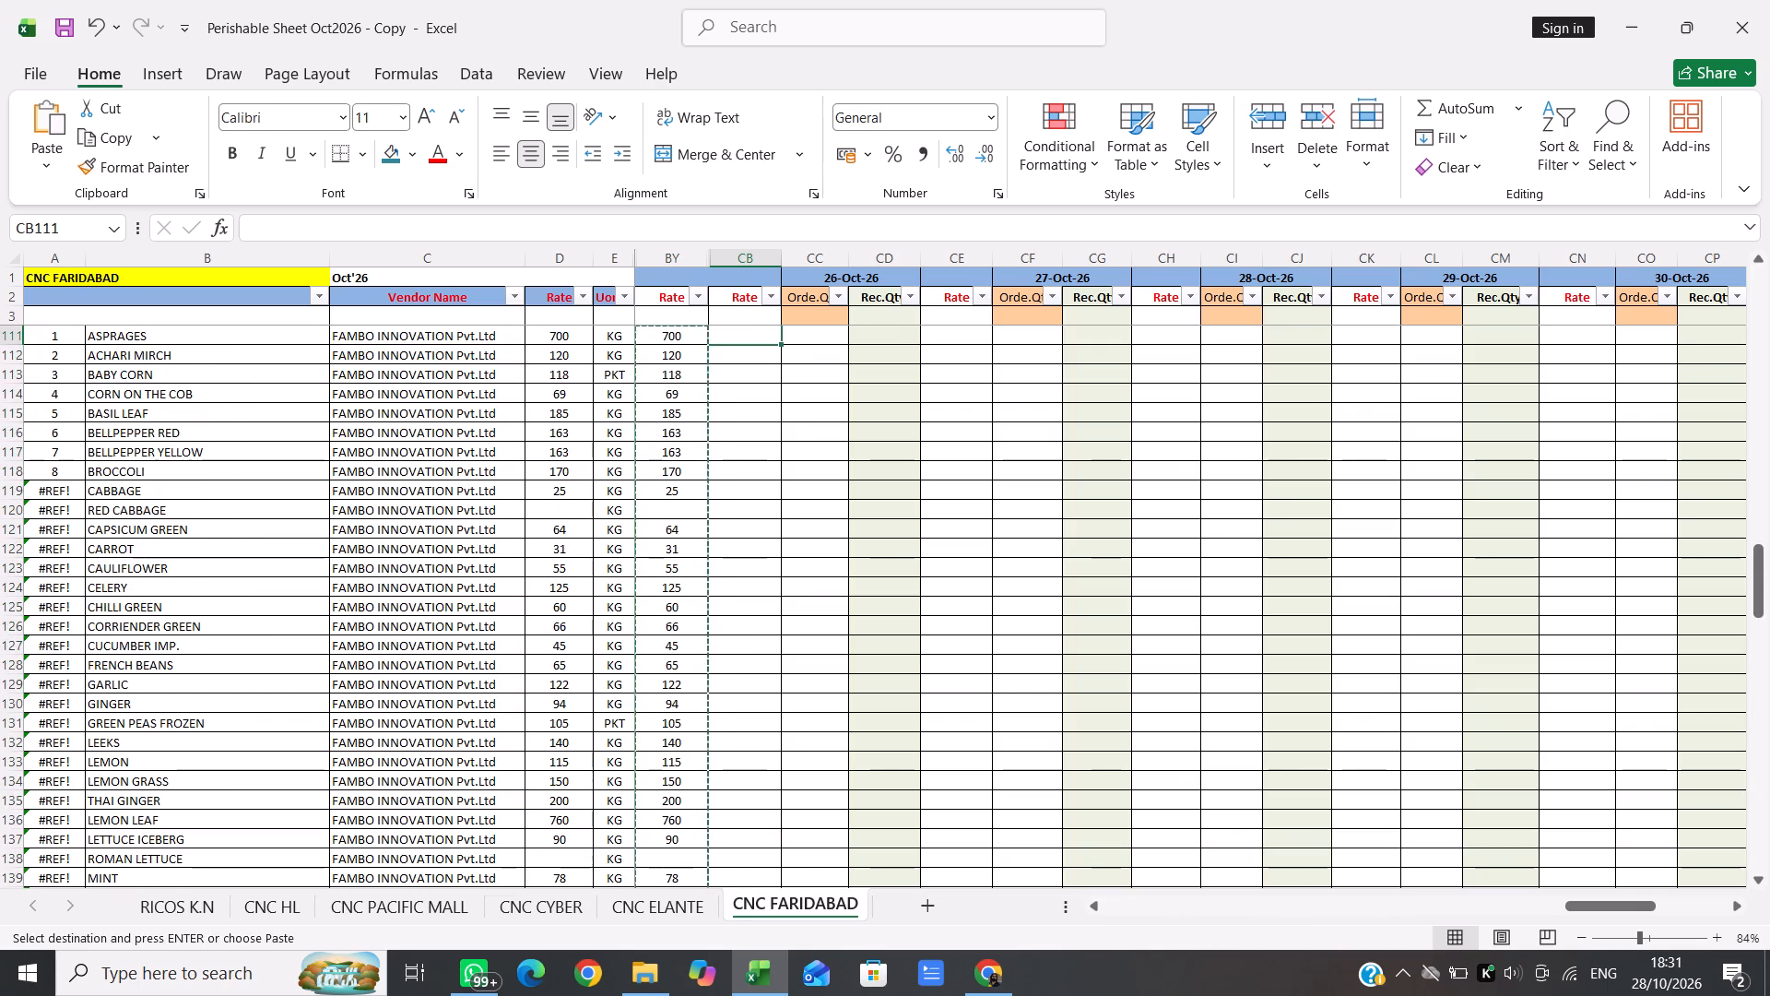
key(Return)
Copy the 25-Oct-26 rates of the bakery items, rows 208 to 236, into the 26-Oct-26 rate column.
scroll(804, 777, down, 3)
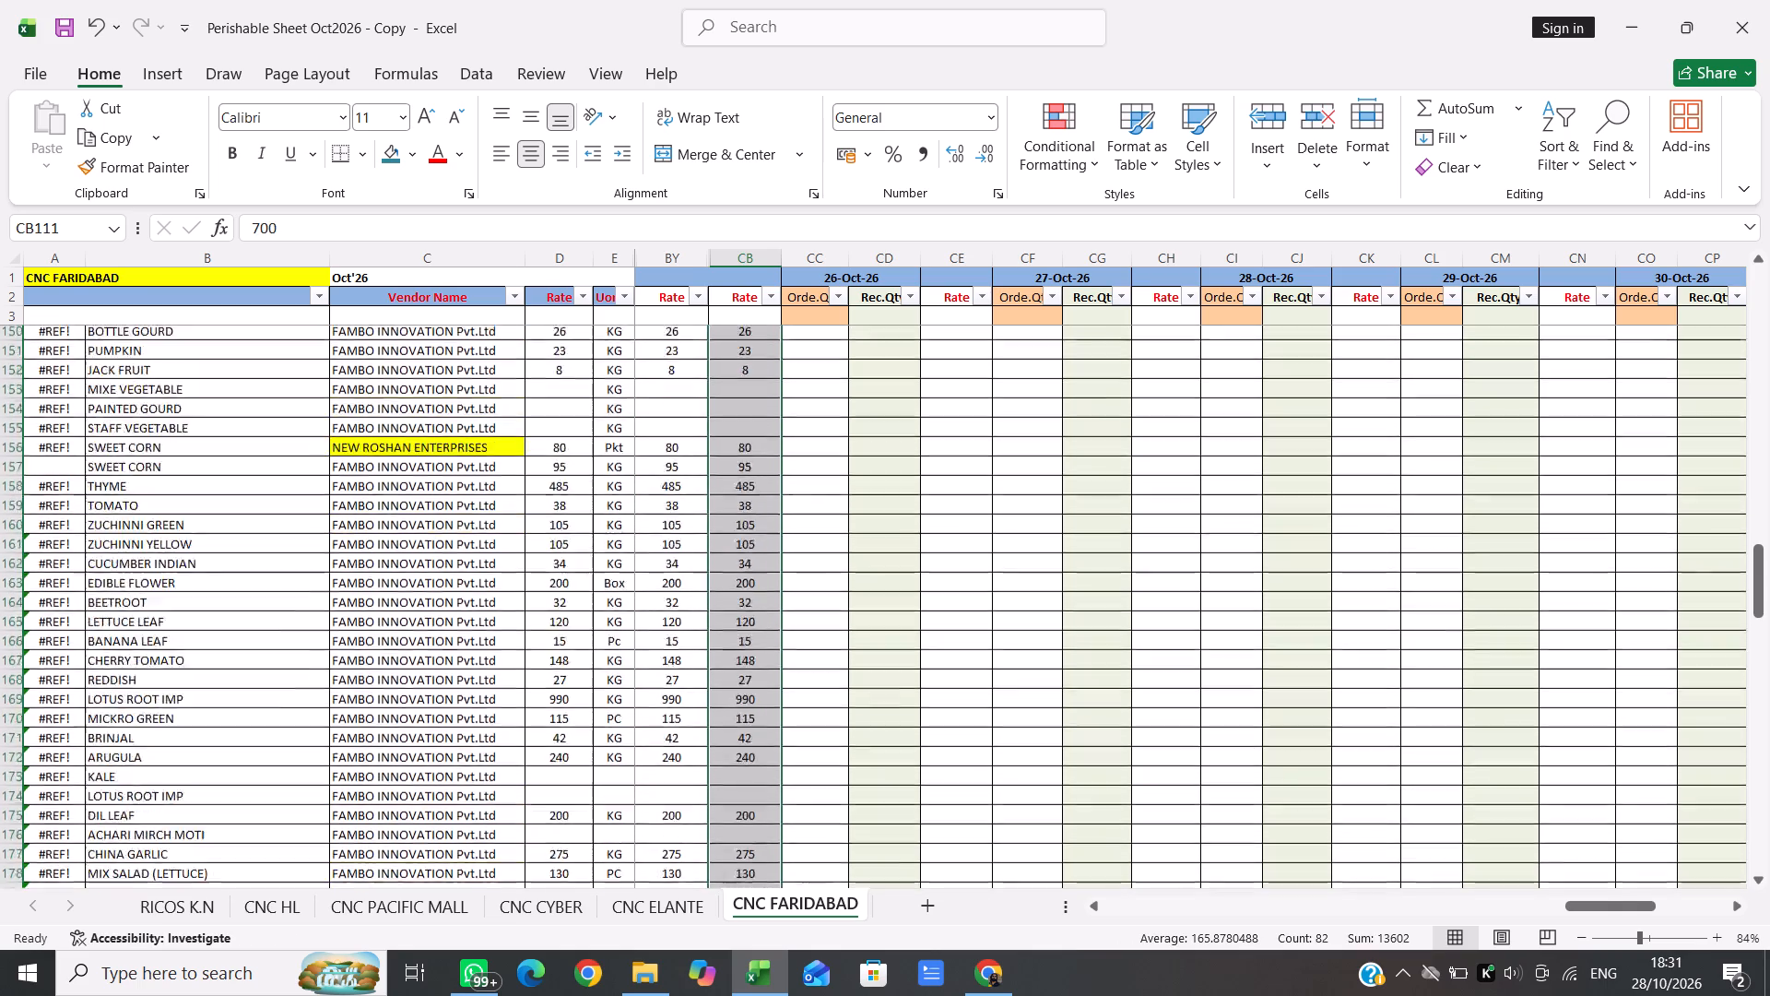
scroll(804, 777, down, 6)
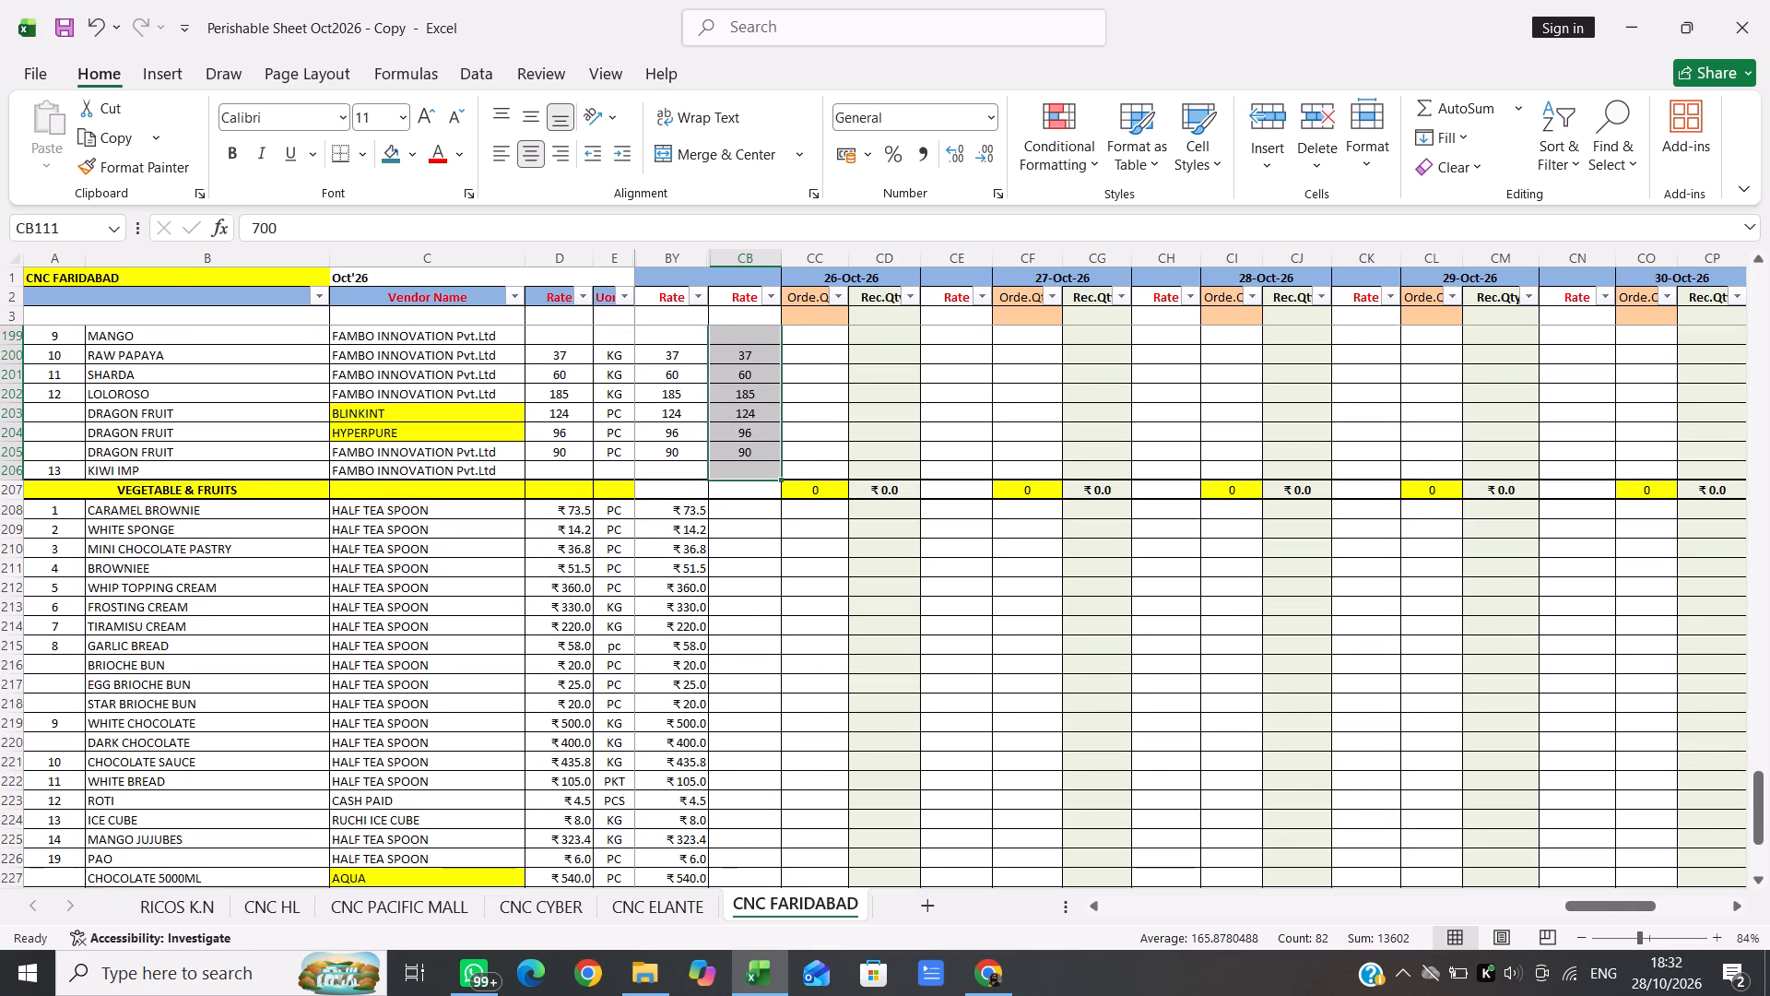
click(733, 520)
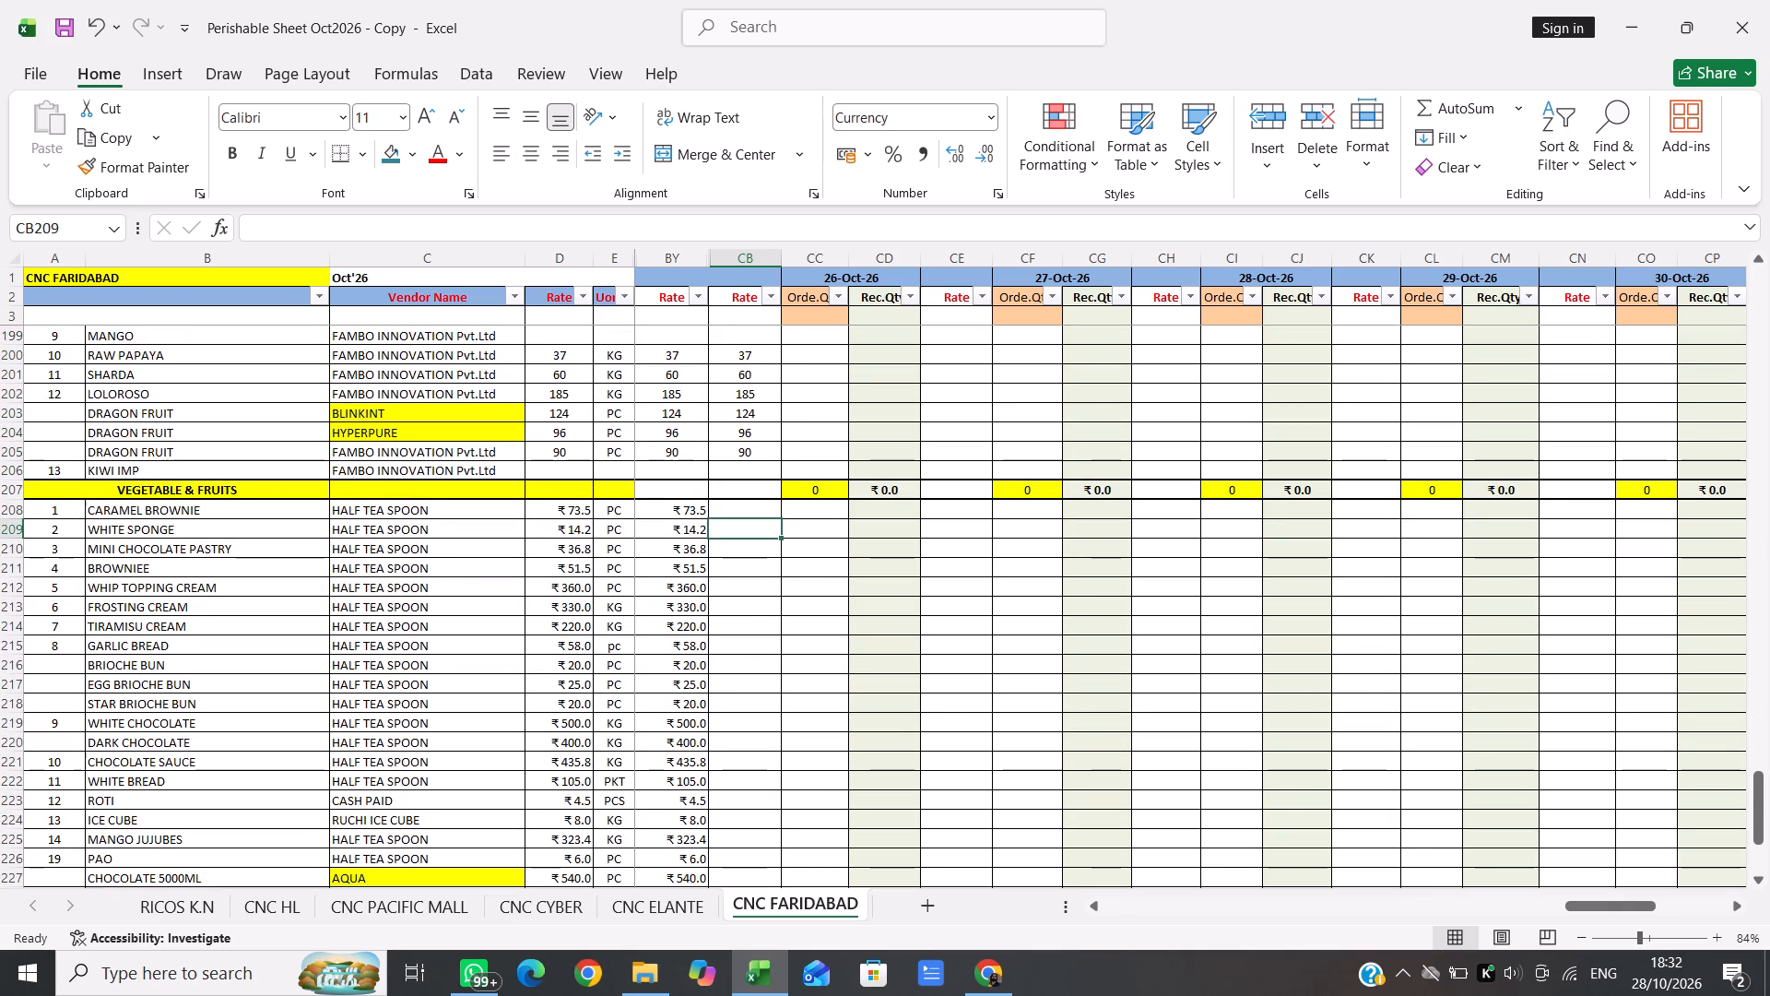
click(696, 507)
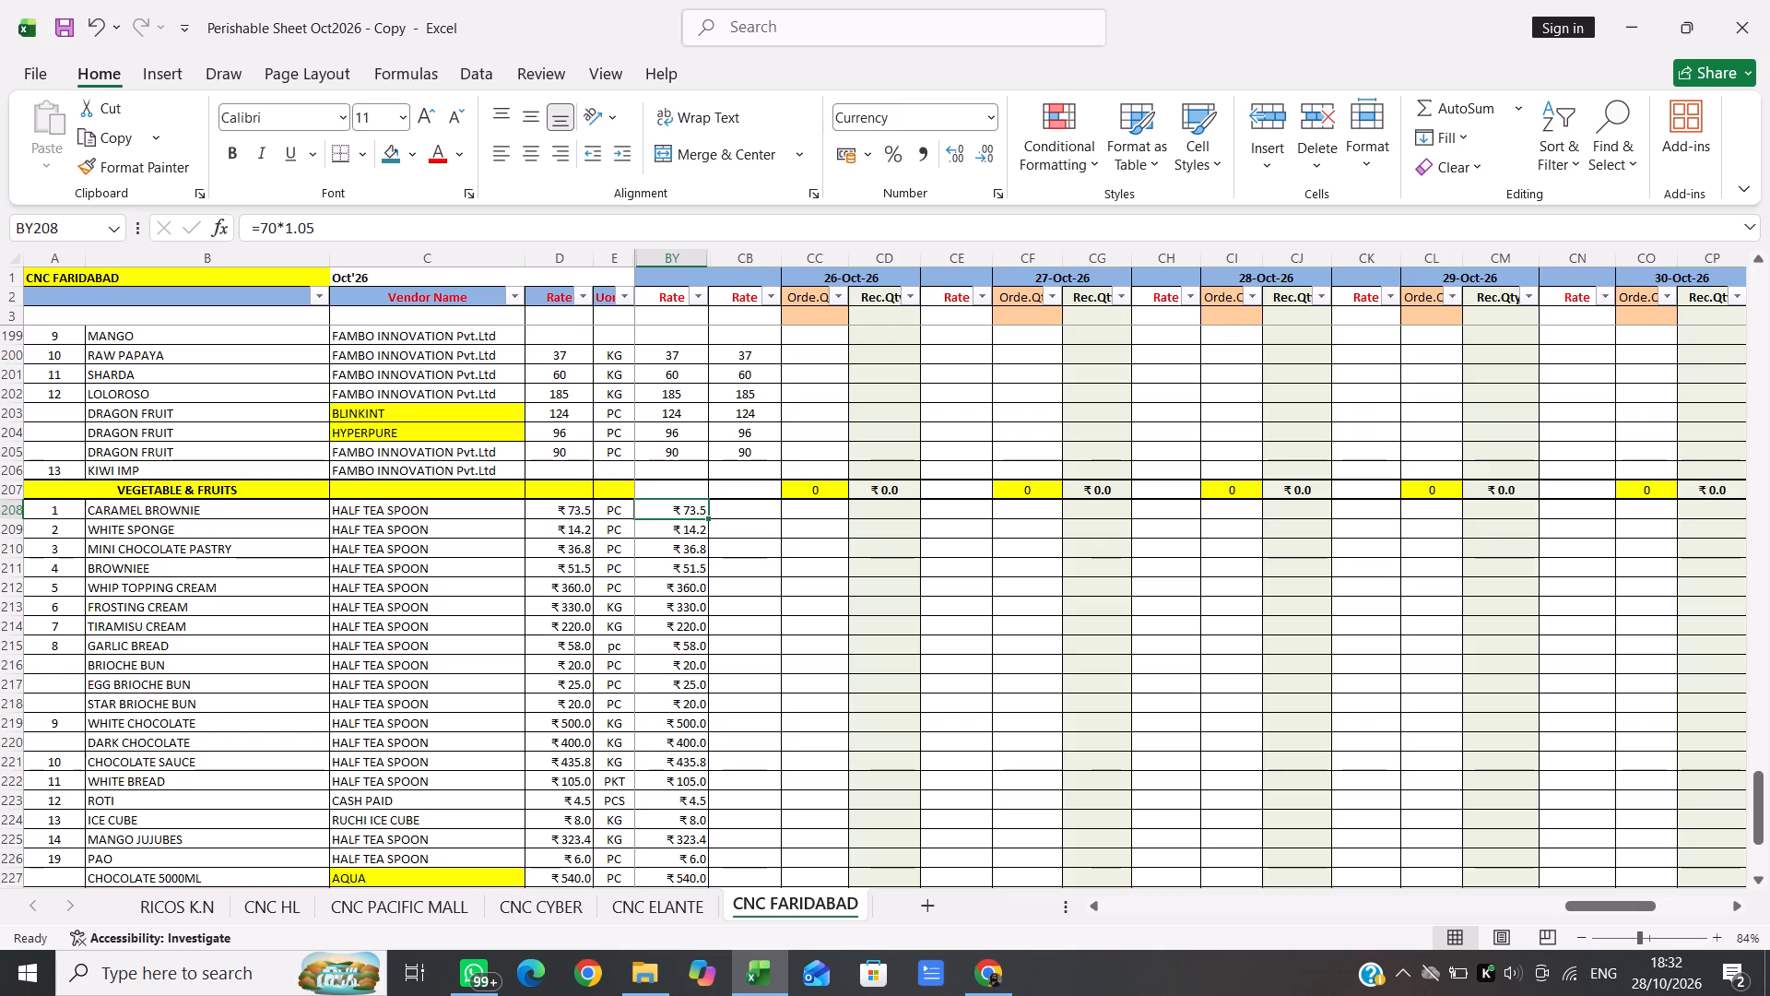
scroll(660, 649, down, 1)
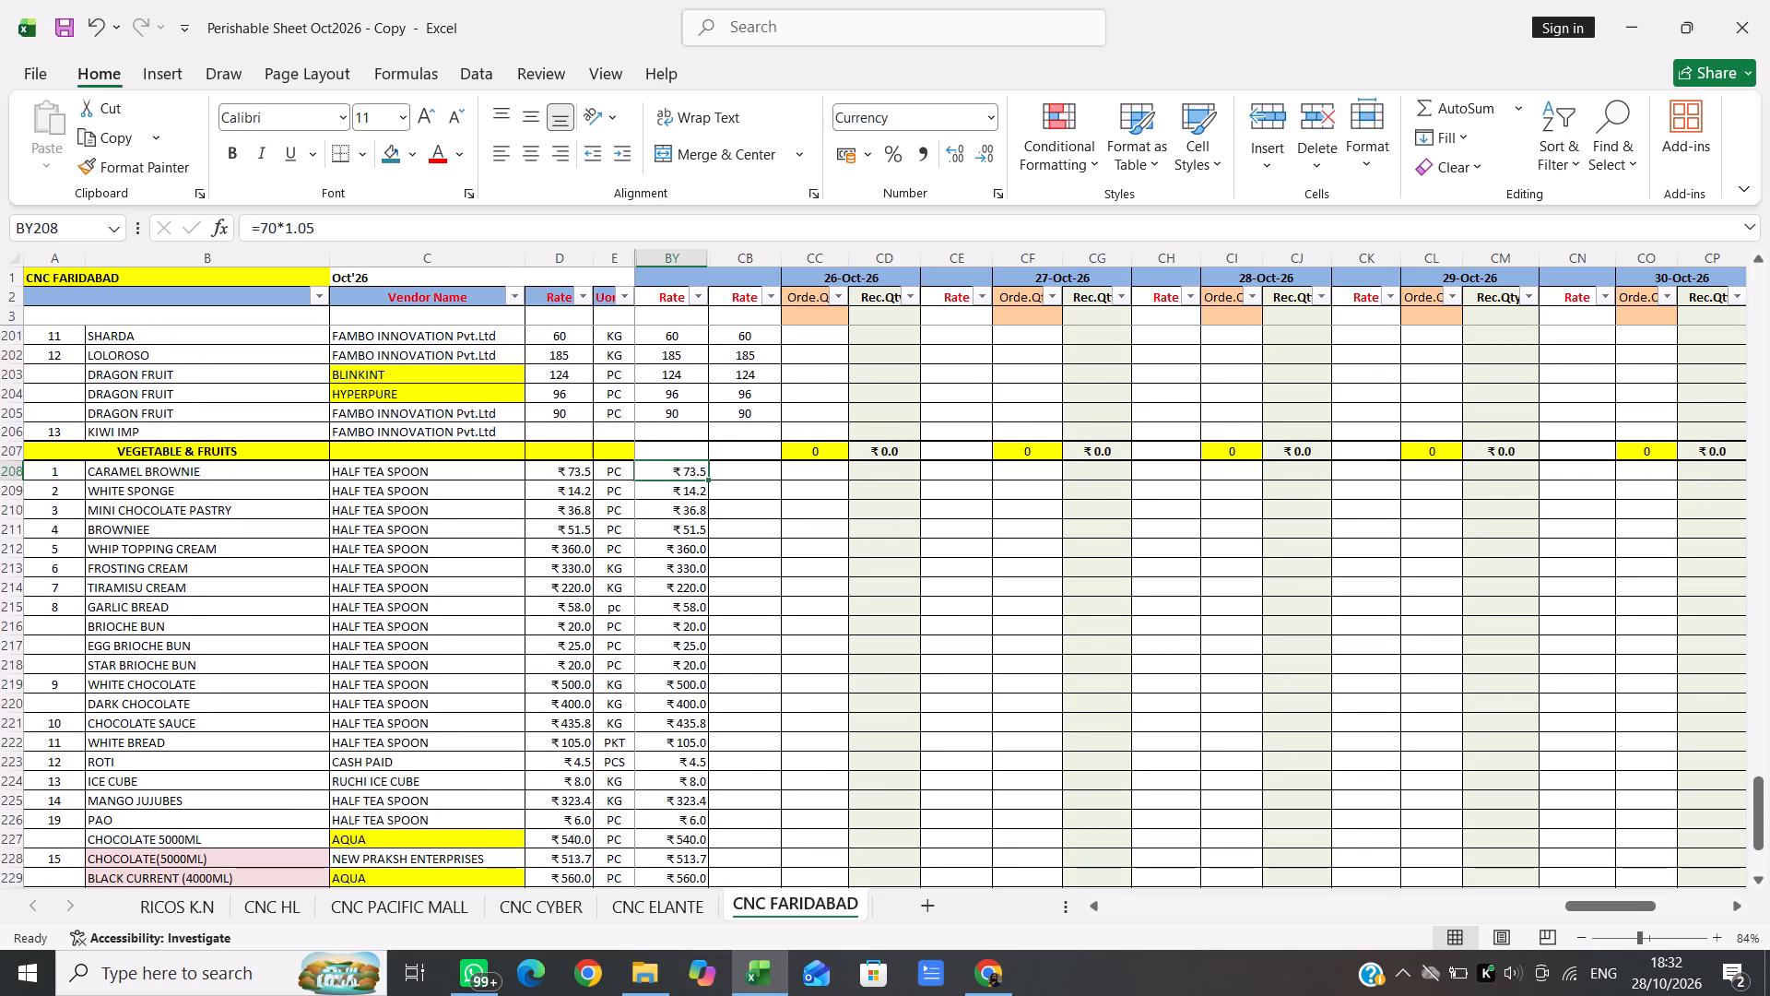
key(shift+Down)
key(shift+Down)
key(shift+Down)
key(shift+Down)
key(shift+Down)
key(shift+Down)
key(shift+Down)
key(shift+Down)
key(shift+Down)
key(shift+Down)
key(shift+Down)
key(shift+Down)
key(shift+Down)
key(shift+Down)
key(shift+Down)
key(shift+Down)
key(shift+Down)
key(shift+Down)
key(shift+Down)
key(shift+Down)
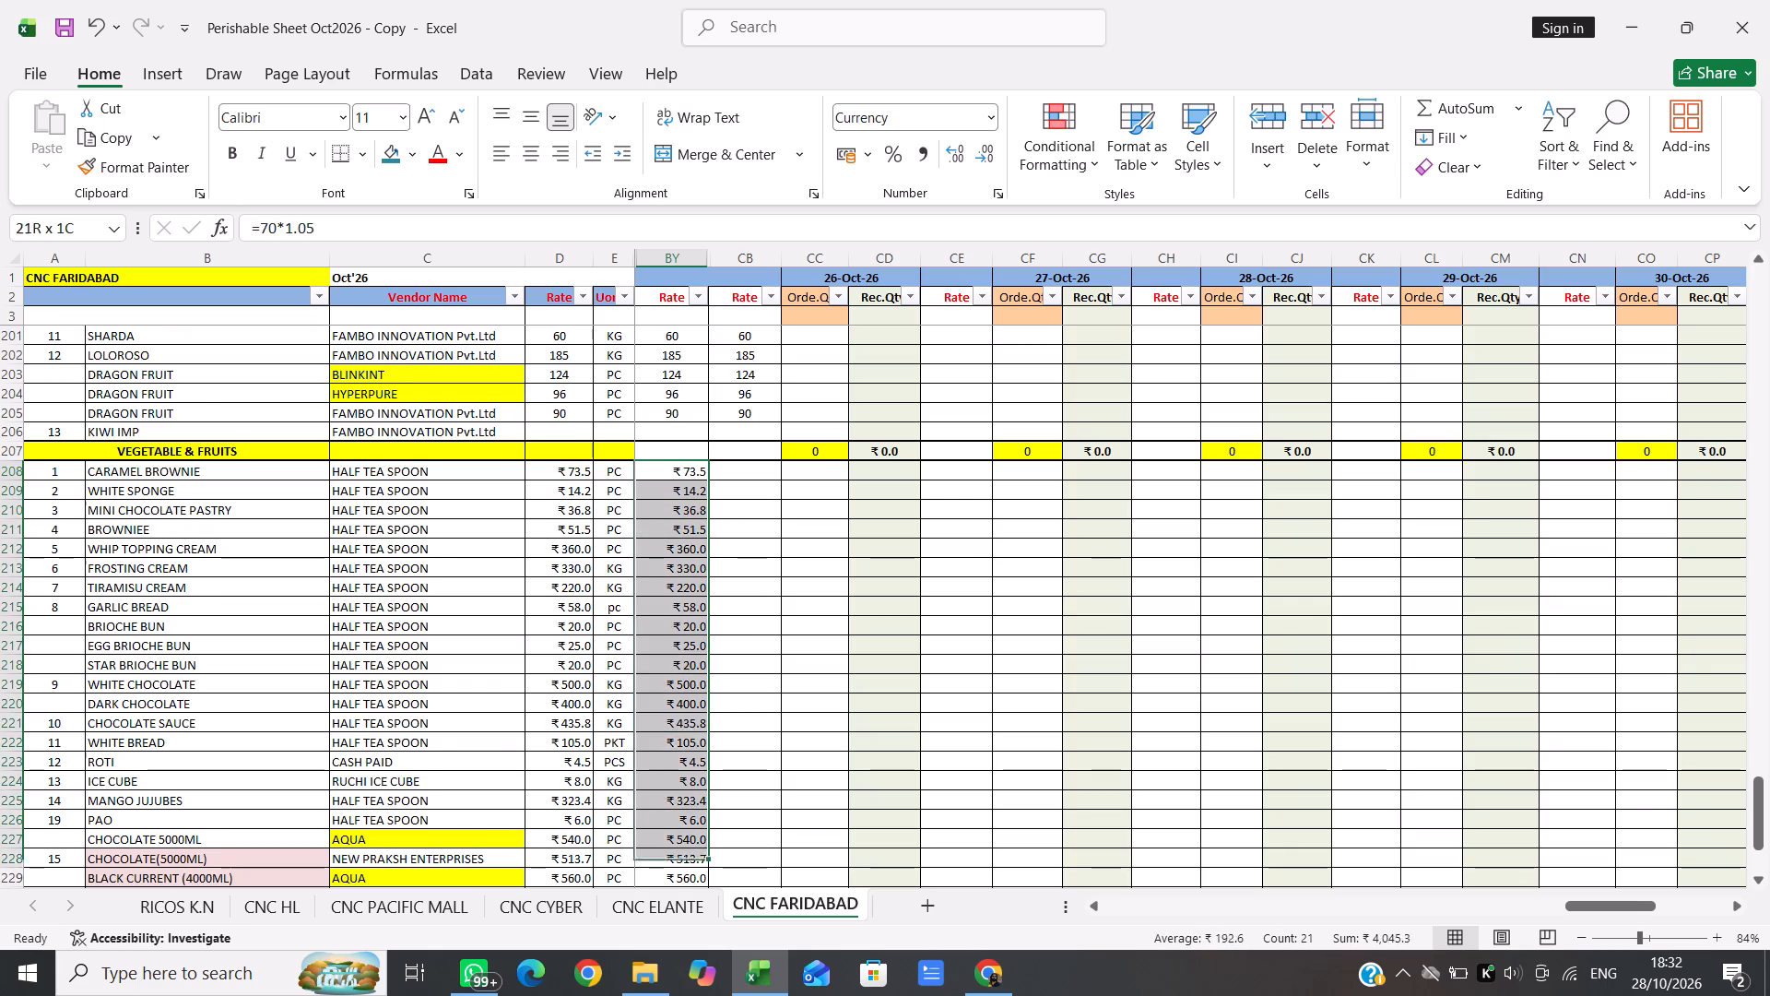
key(shift+Down)
key(shift+Up)
key(shift+Up)
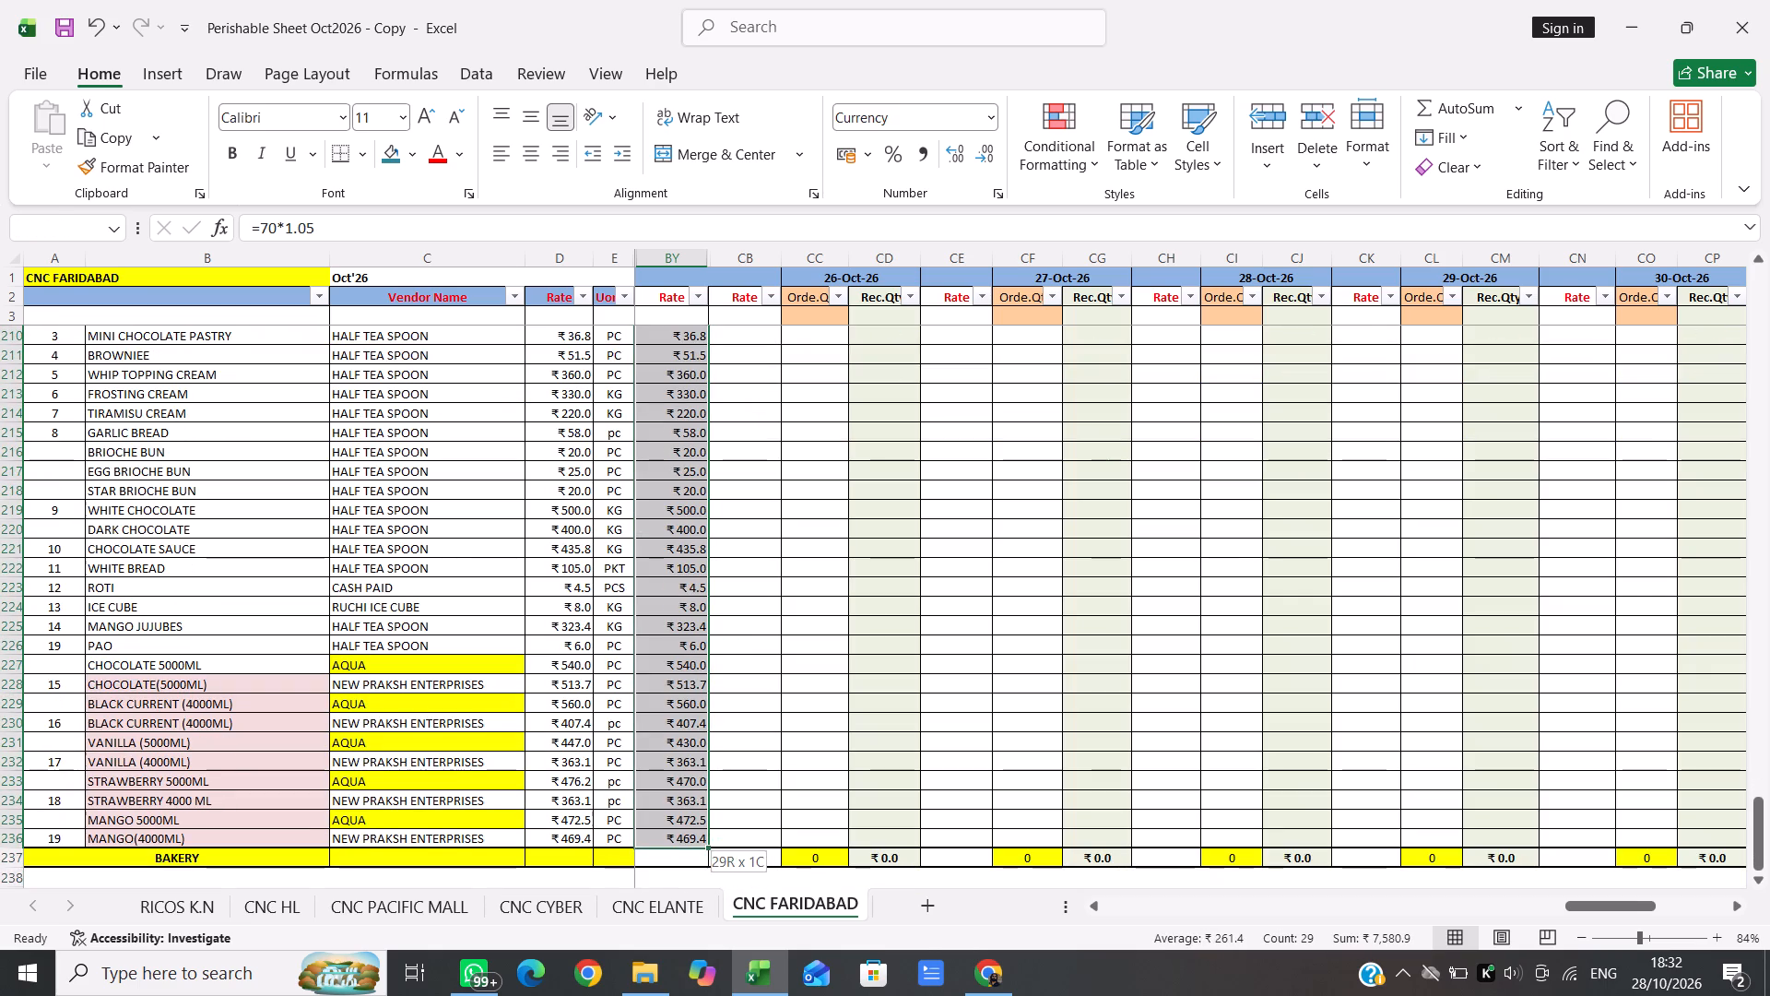
key(ctrl+c)
key(Right)
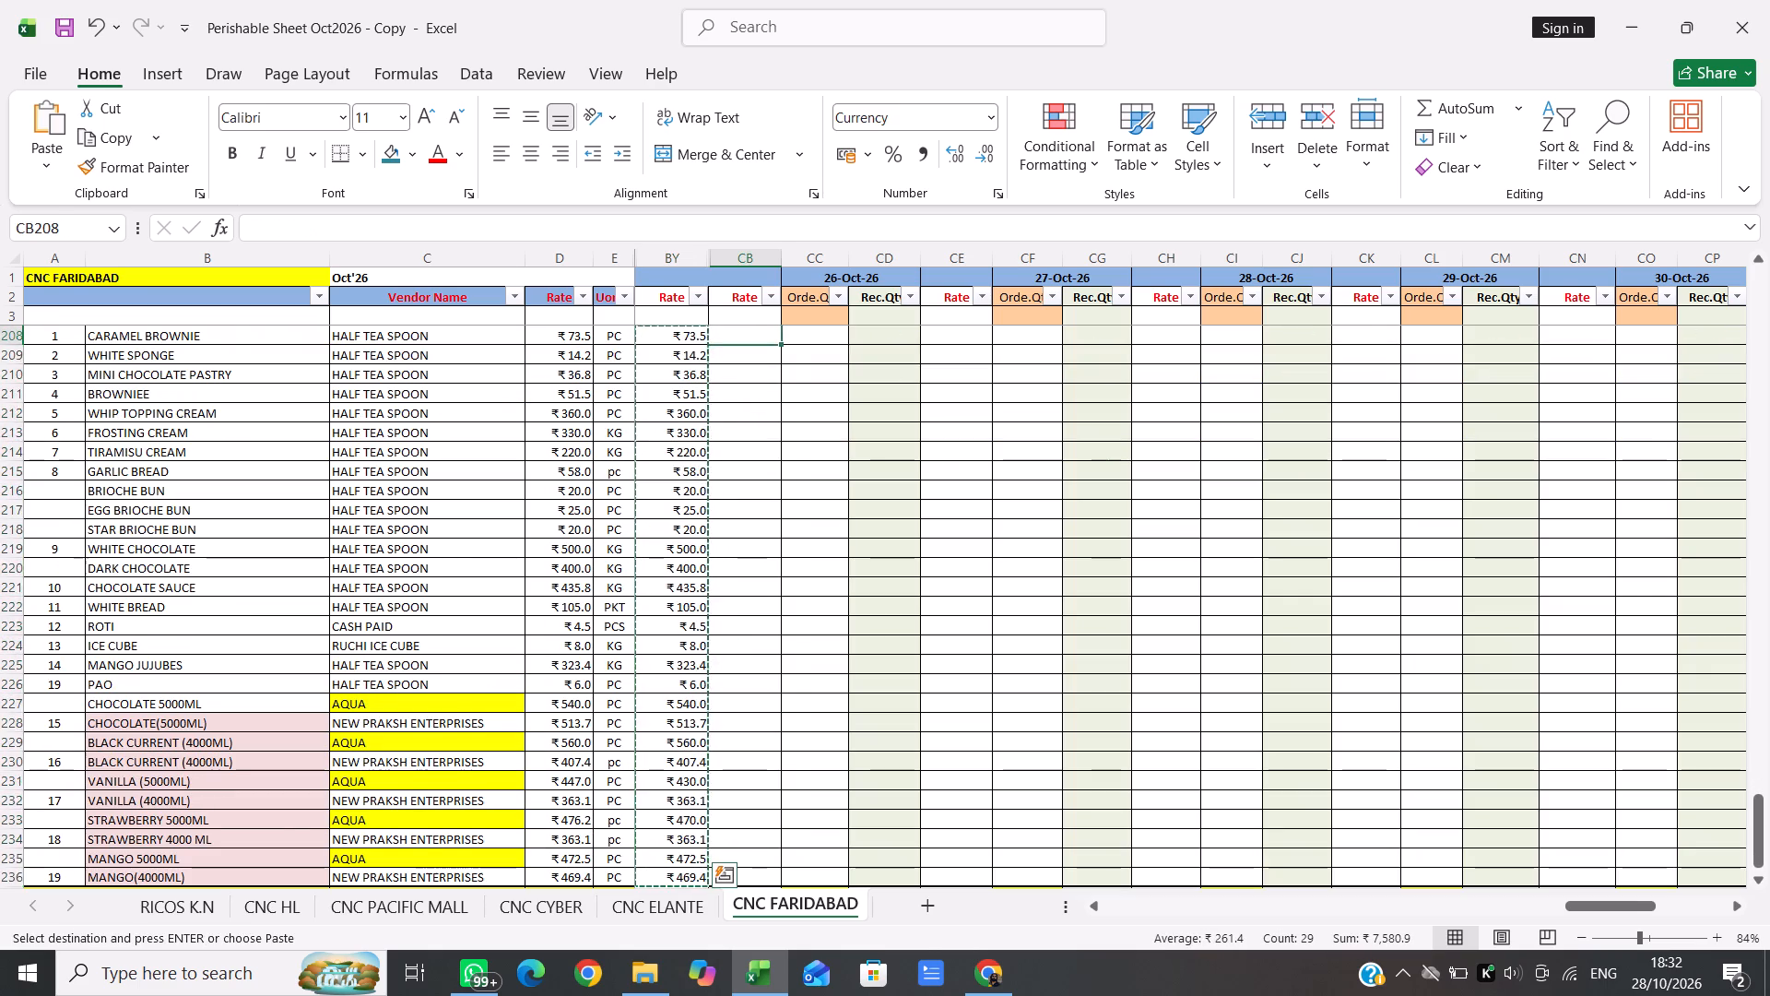
key(Return)
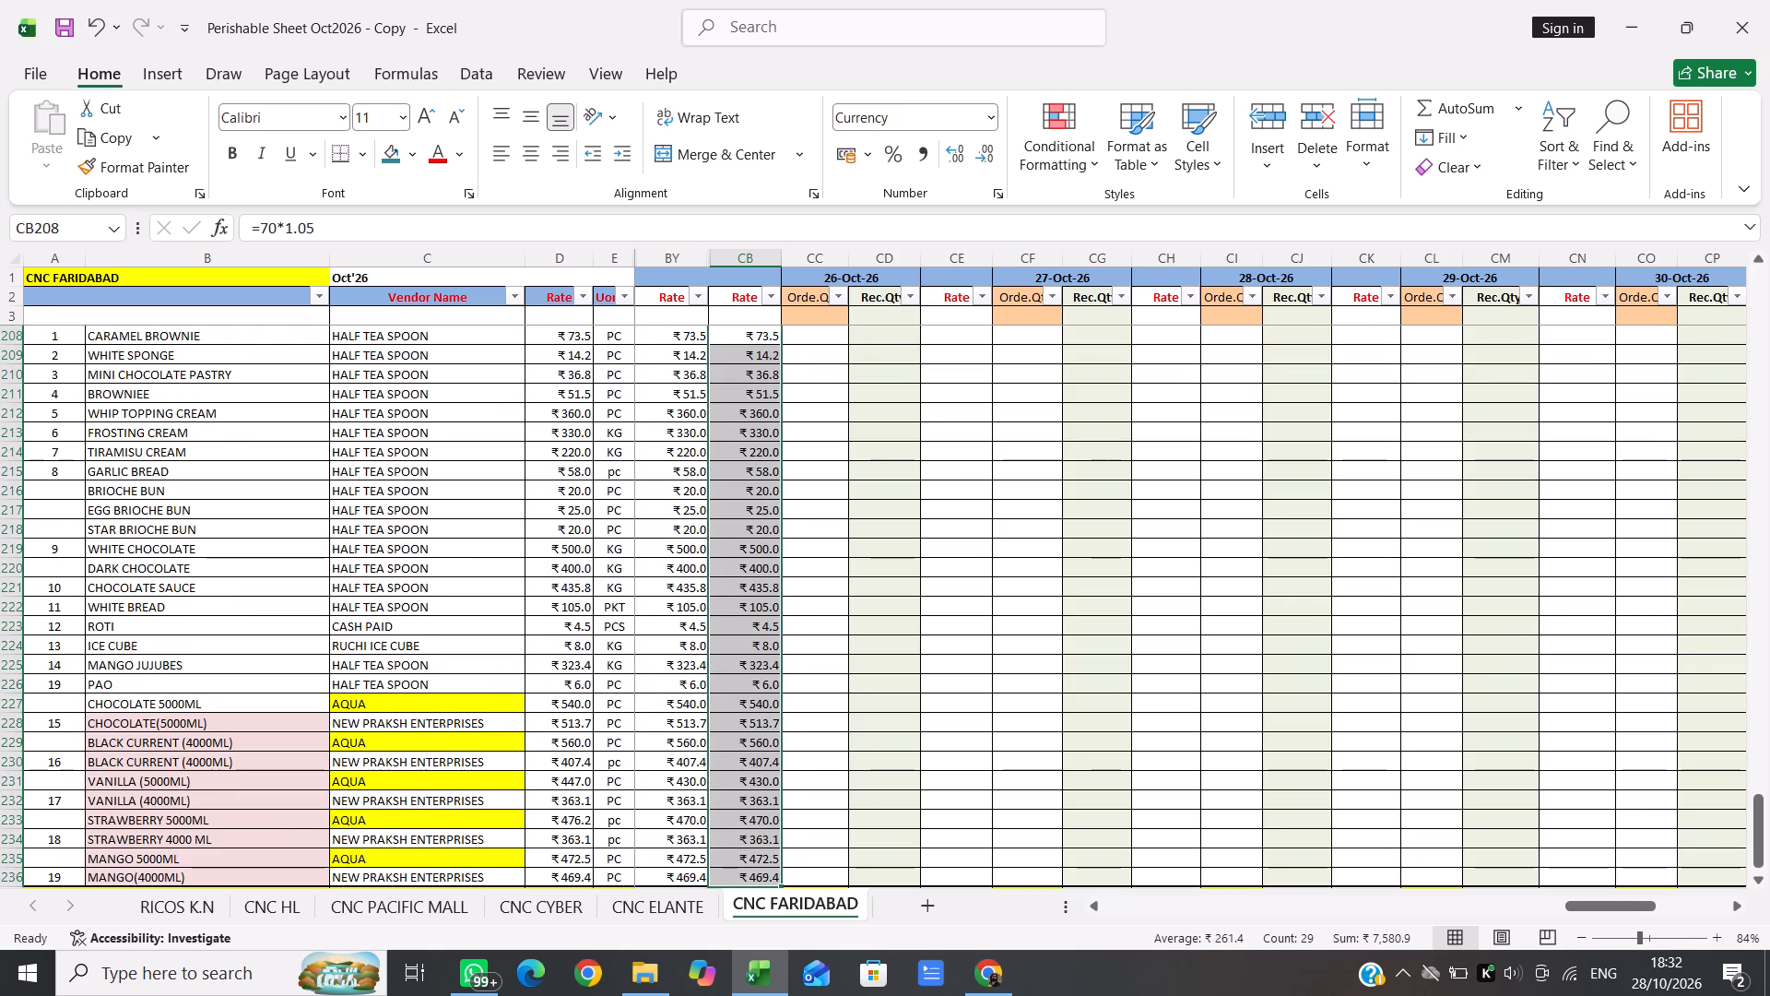
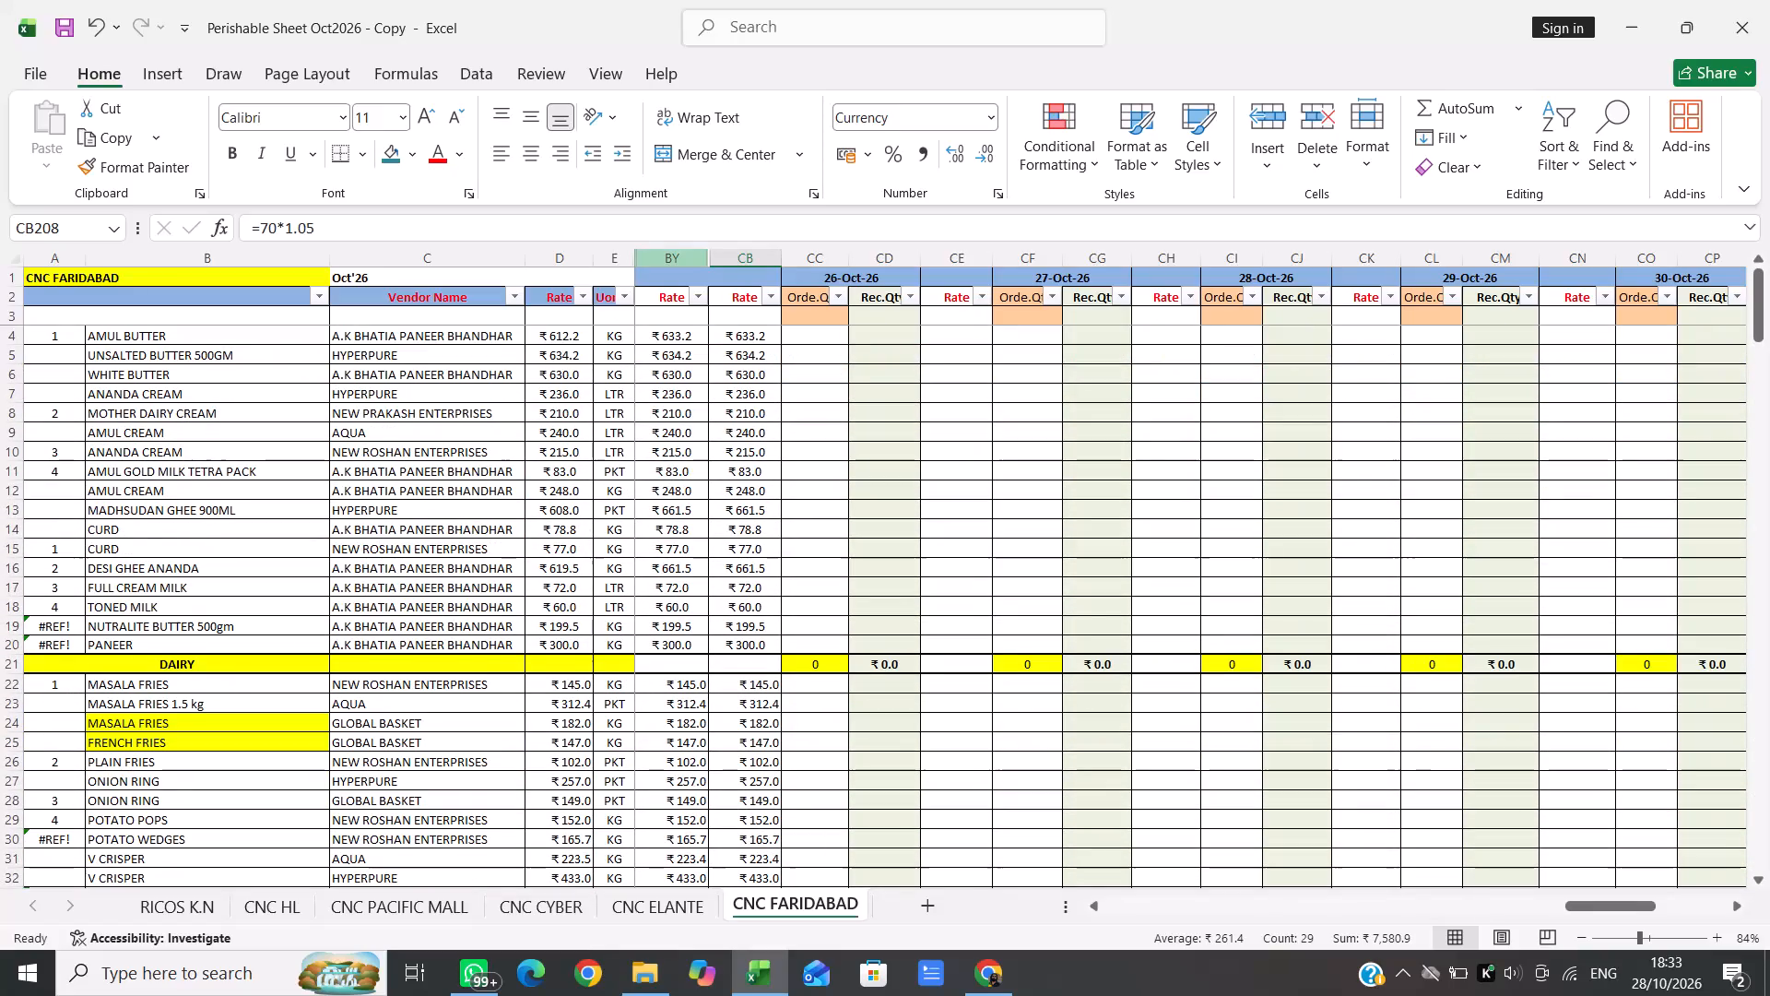
Hide the 25-Oct-26 rate column BY and go to the AMUL BUTTER order quantity cell for 26-Oct-26.
click(674, 254)
right_click(674, 254)
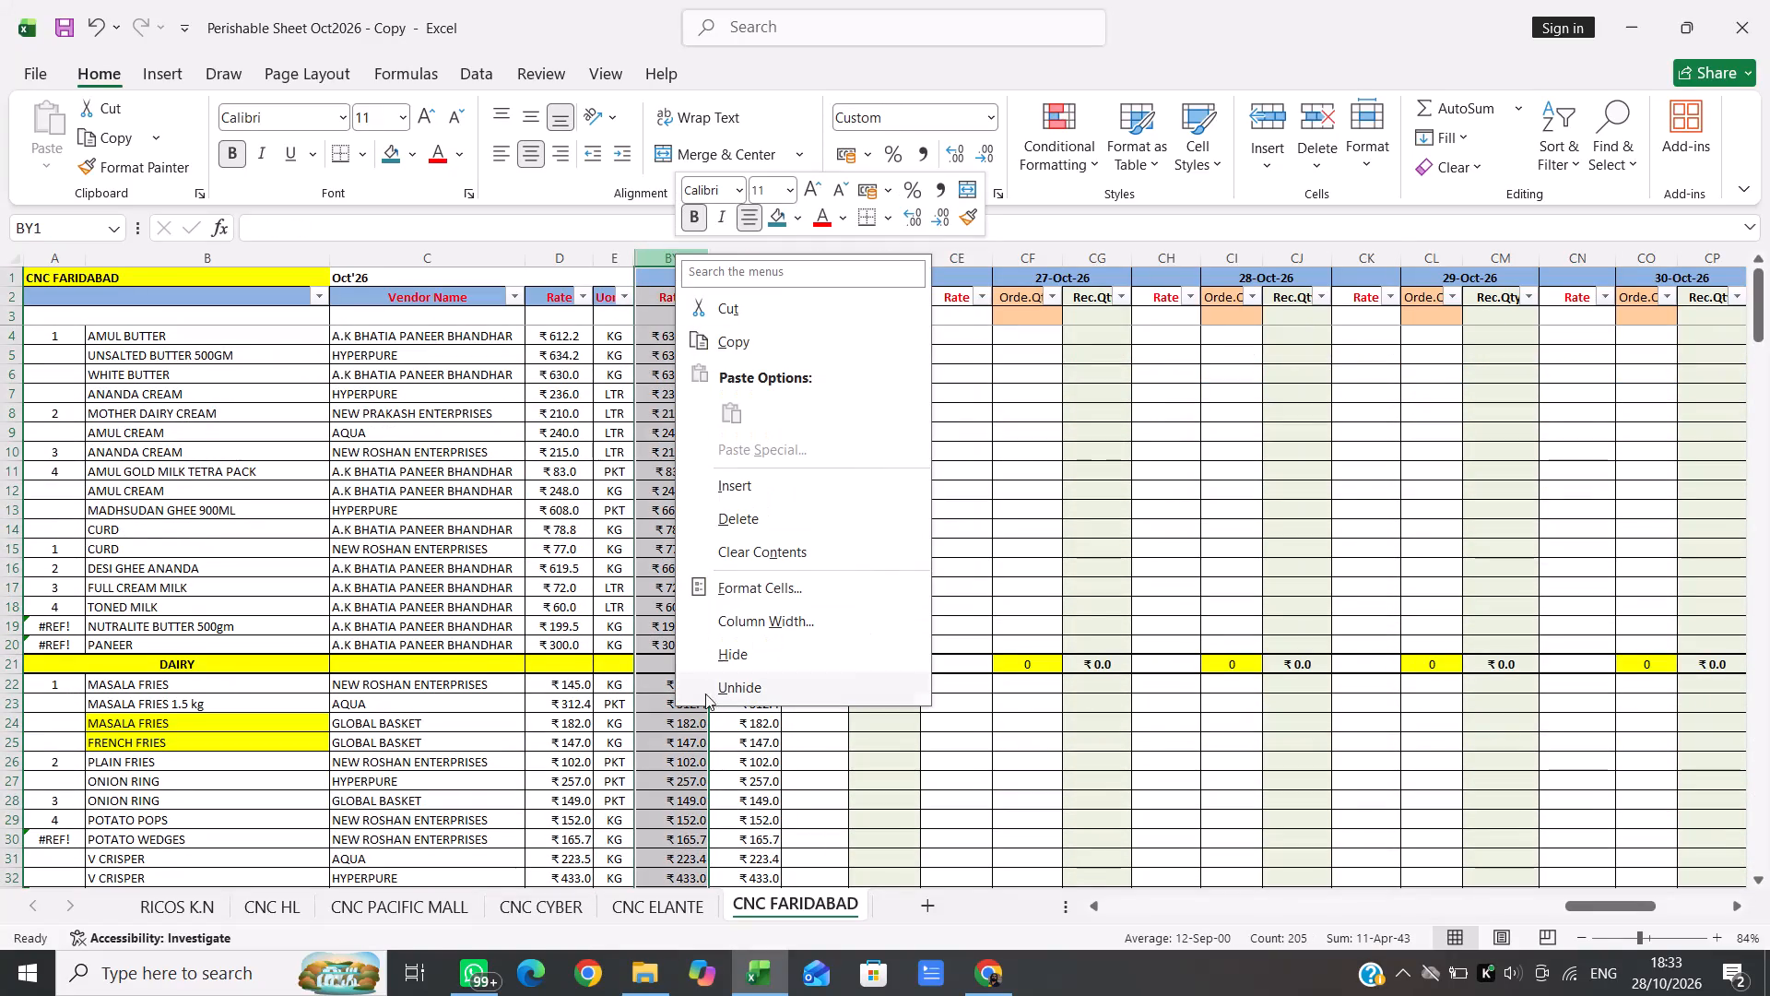
click(722, 651)
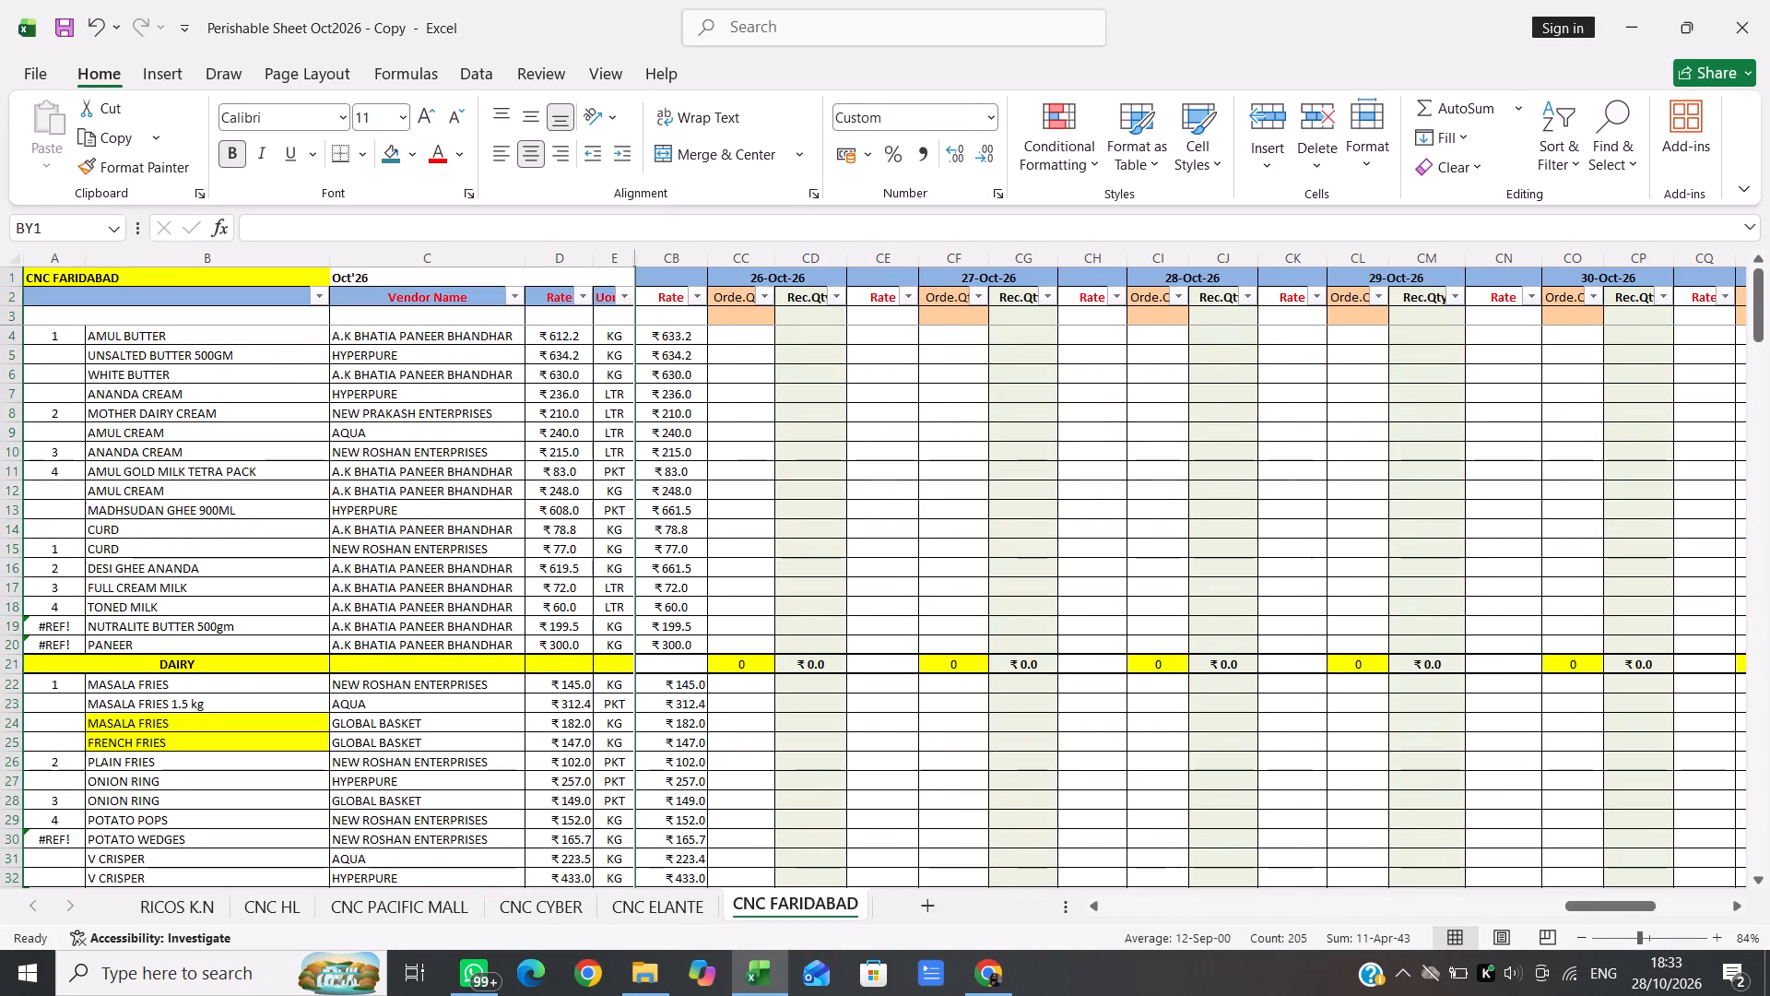
click(749, 335)
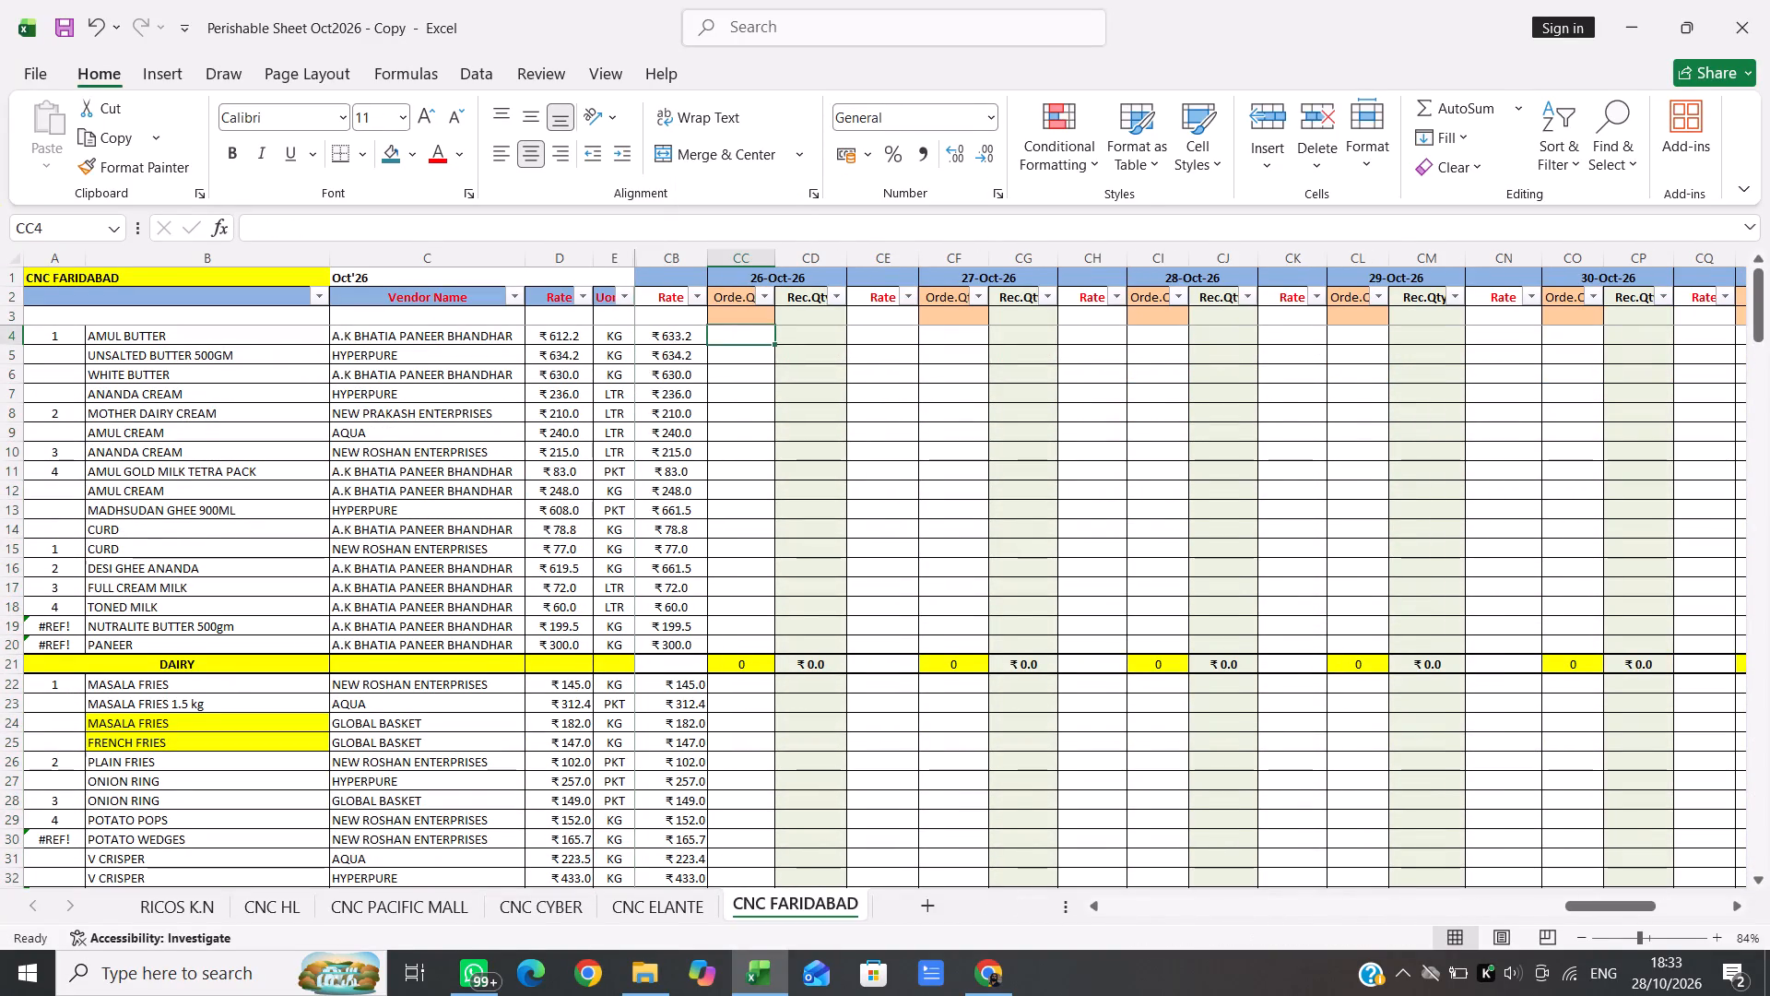
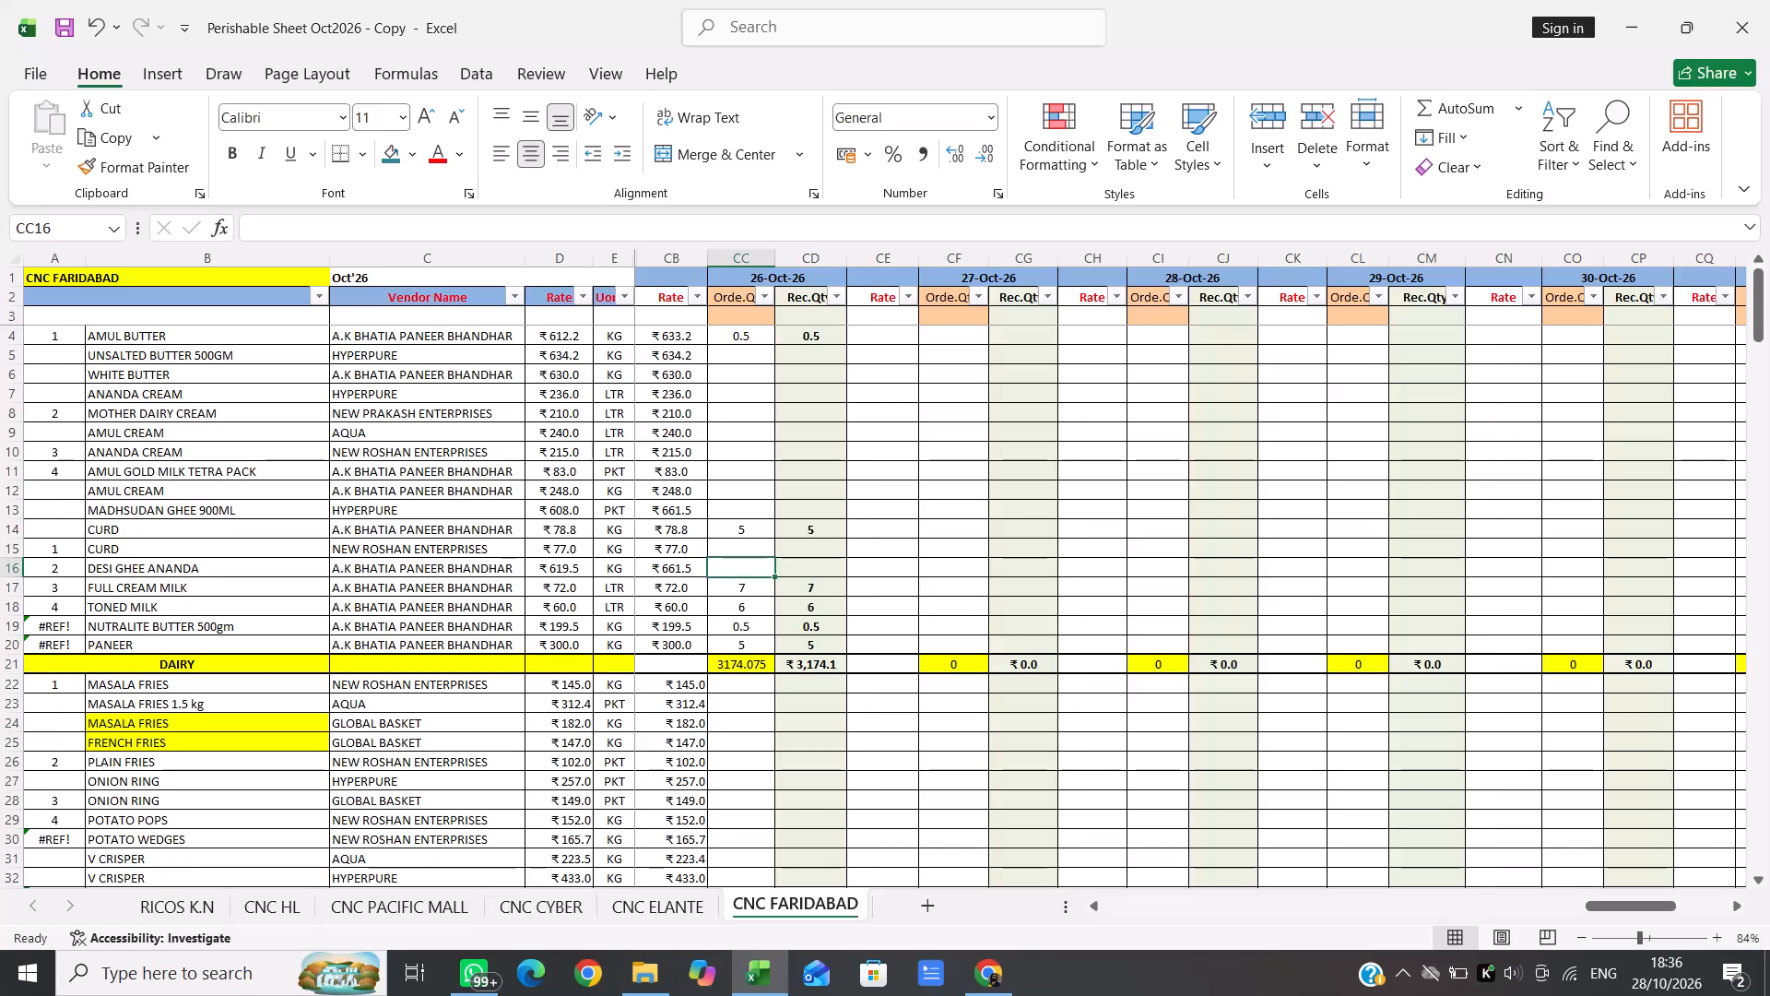
Enter 2 as both the order and received quantity of DESI GHEE ANANDA for 26-Oct-26.
key(2)
key(Right)
key(2)
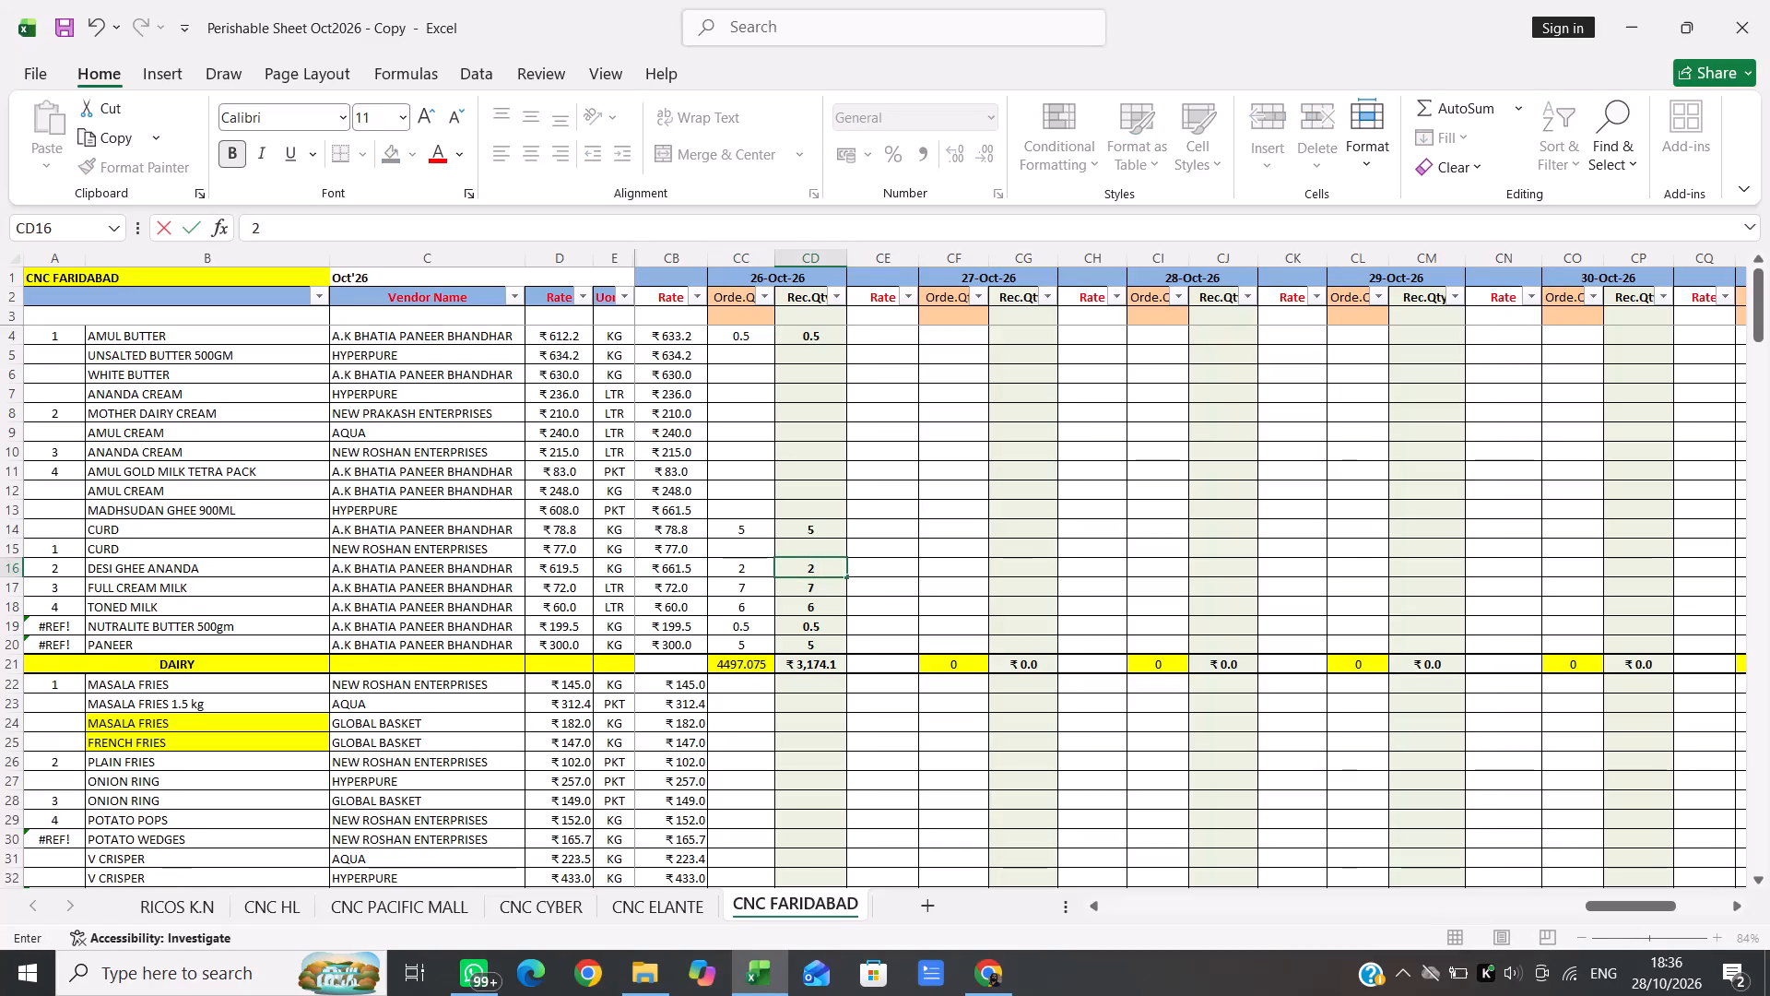
Set the 26-Oct-26 rate of DESI GHEE ANANDA with the formula =630*1.05, then return to its order quantity cell.
click(675, 569)
key(equal)
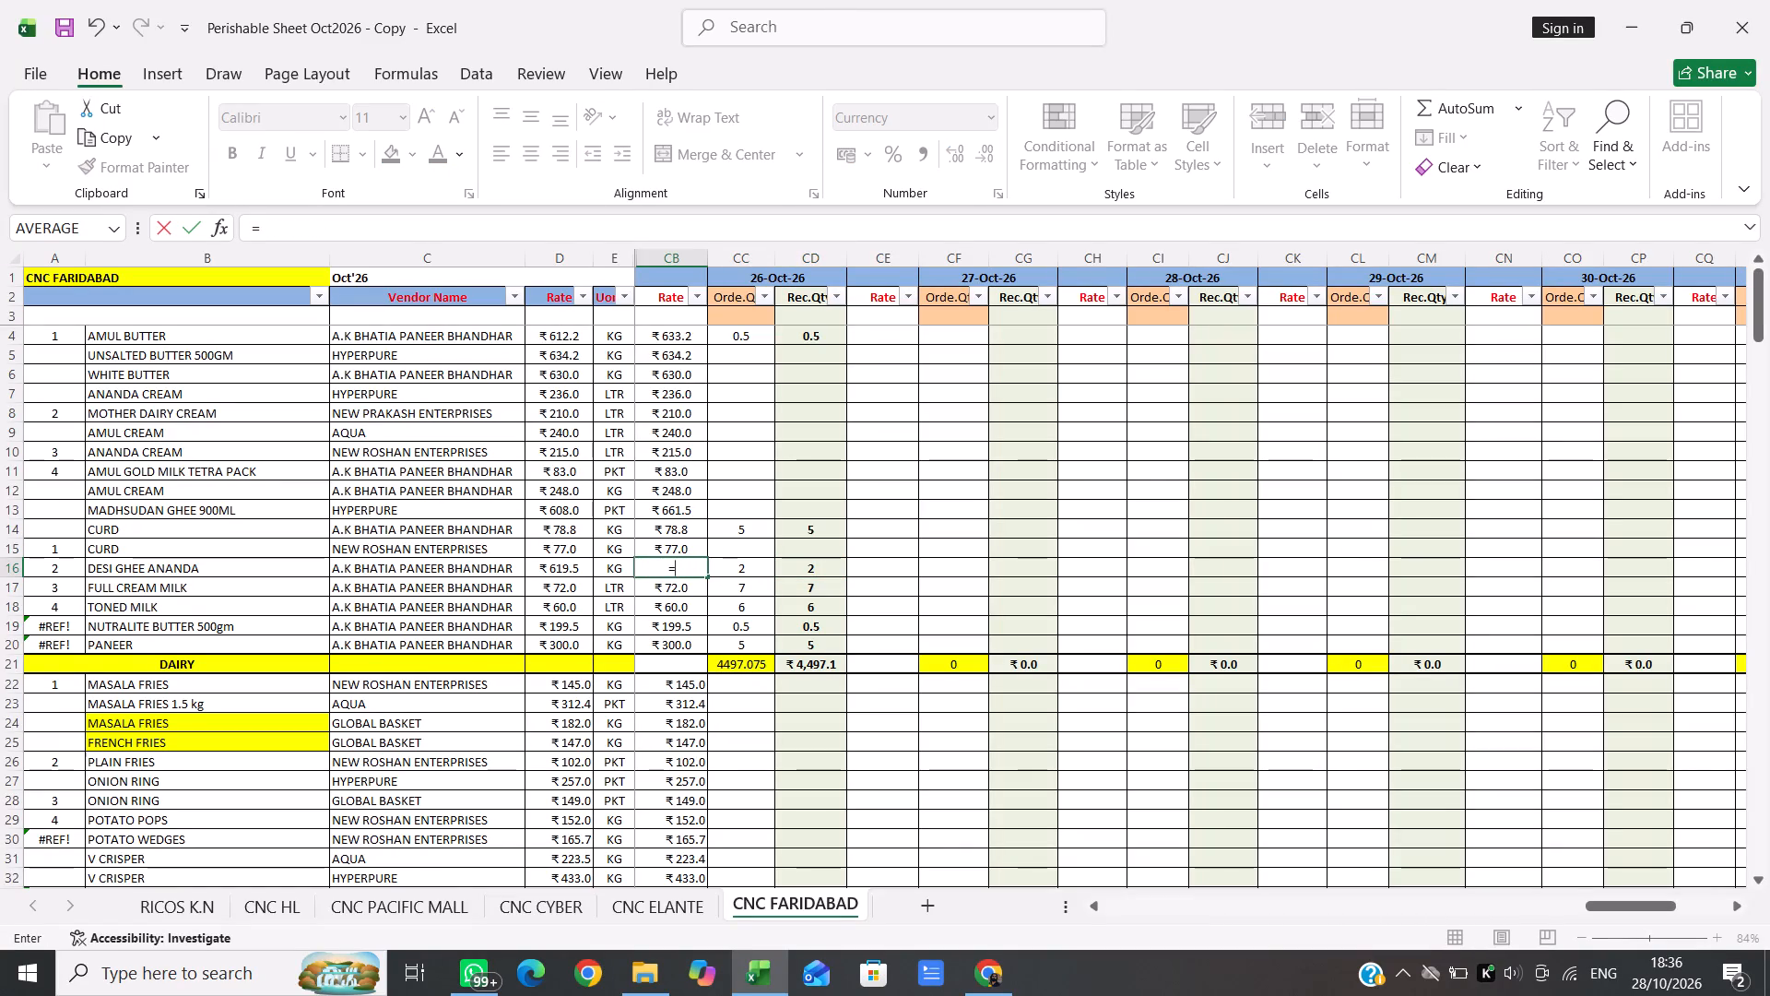
text(630*1.05)
key(Return)
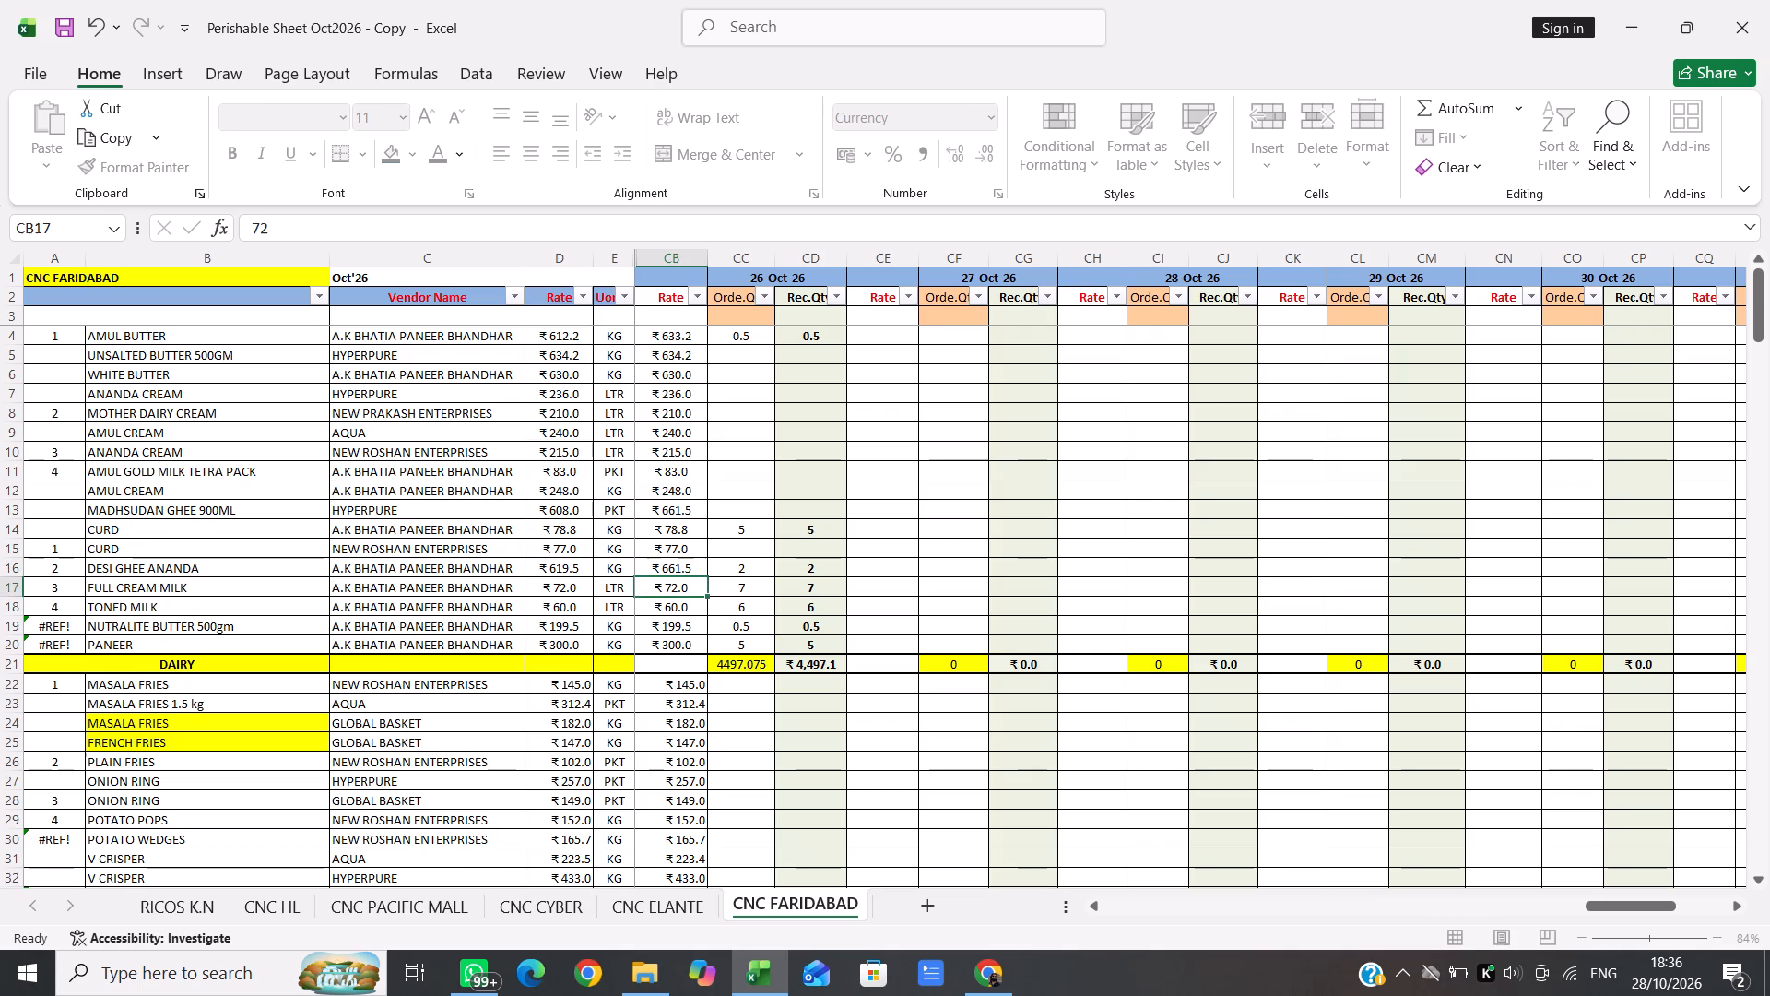
click(729, 567)
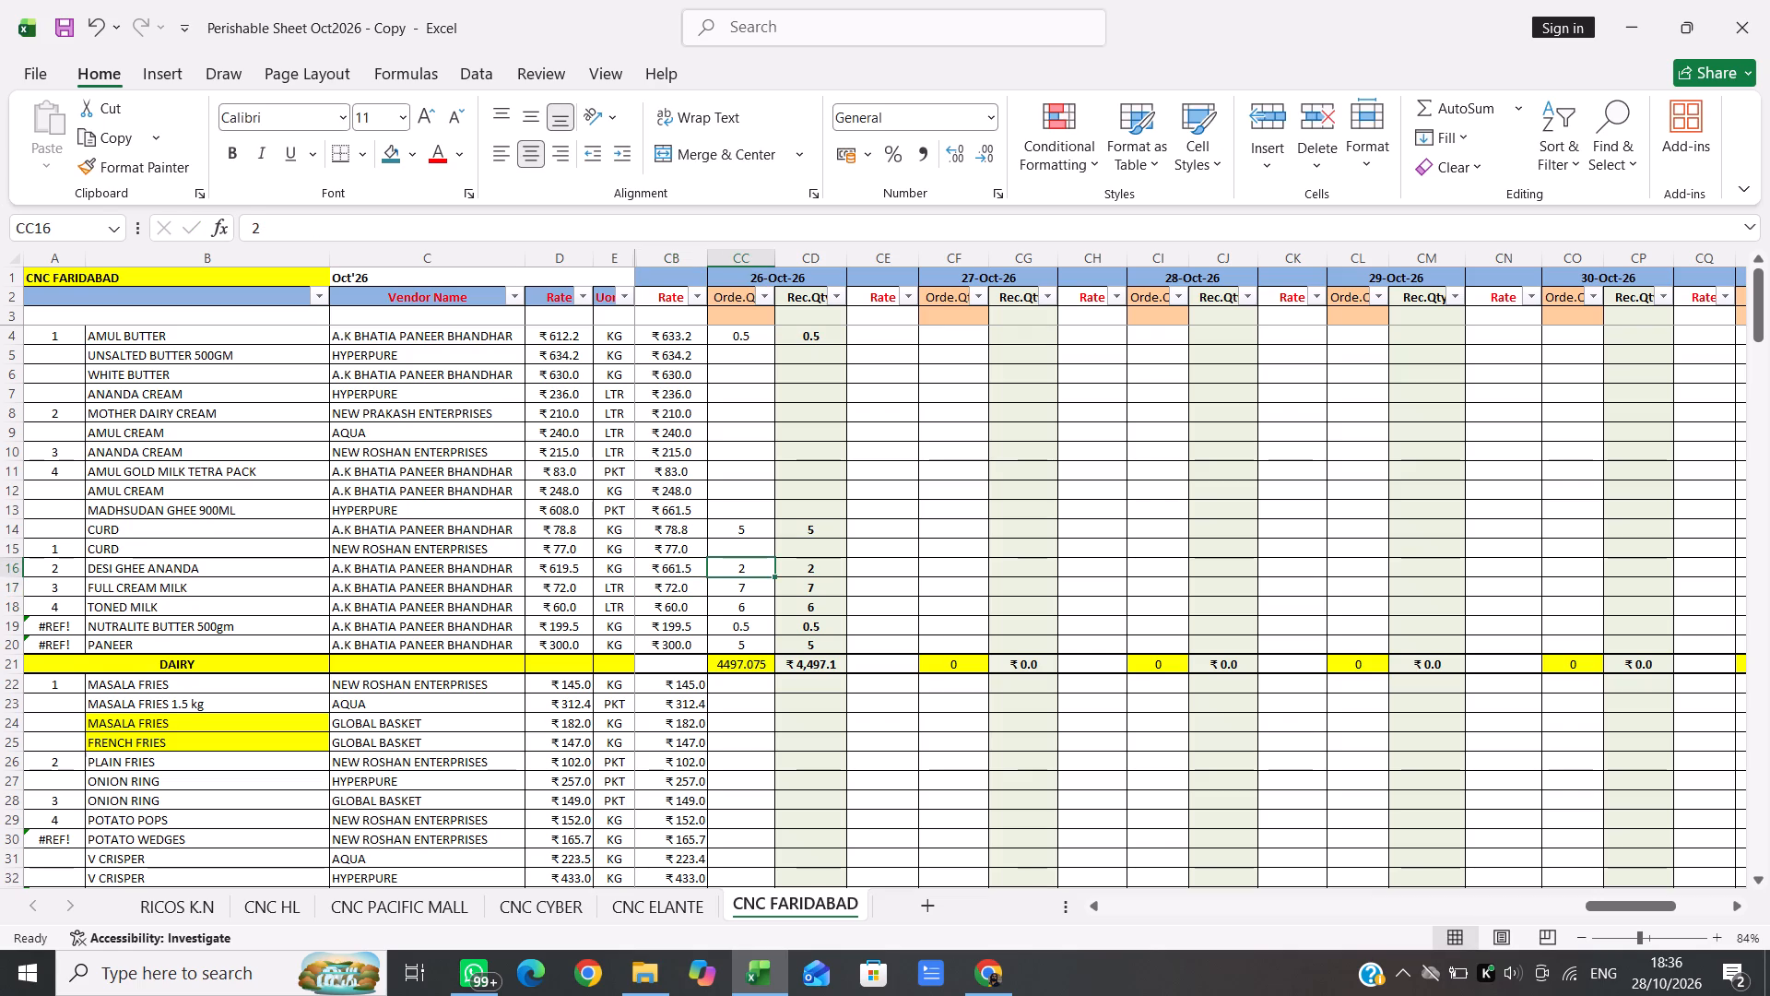
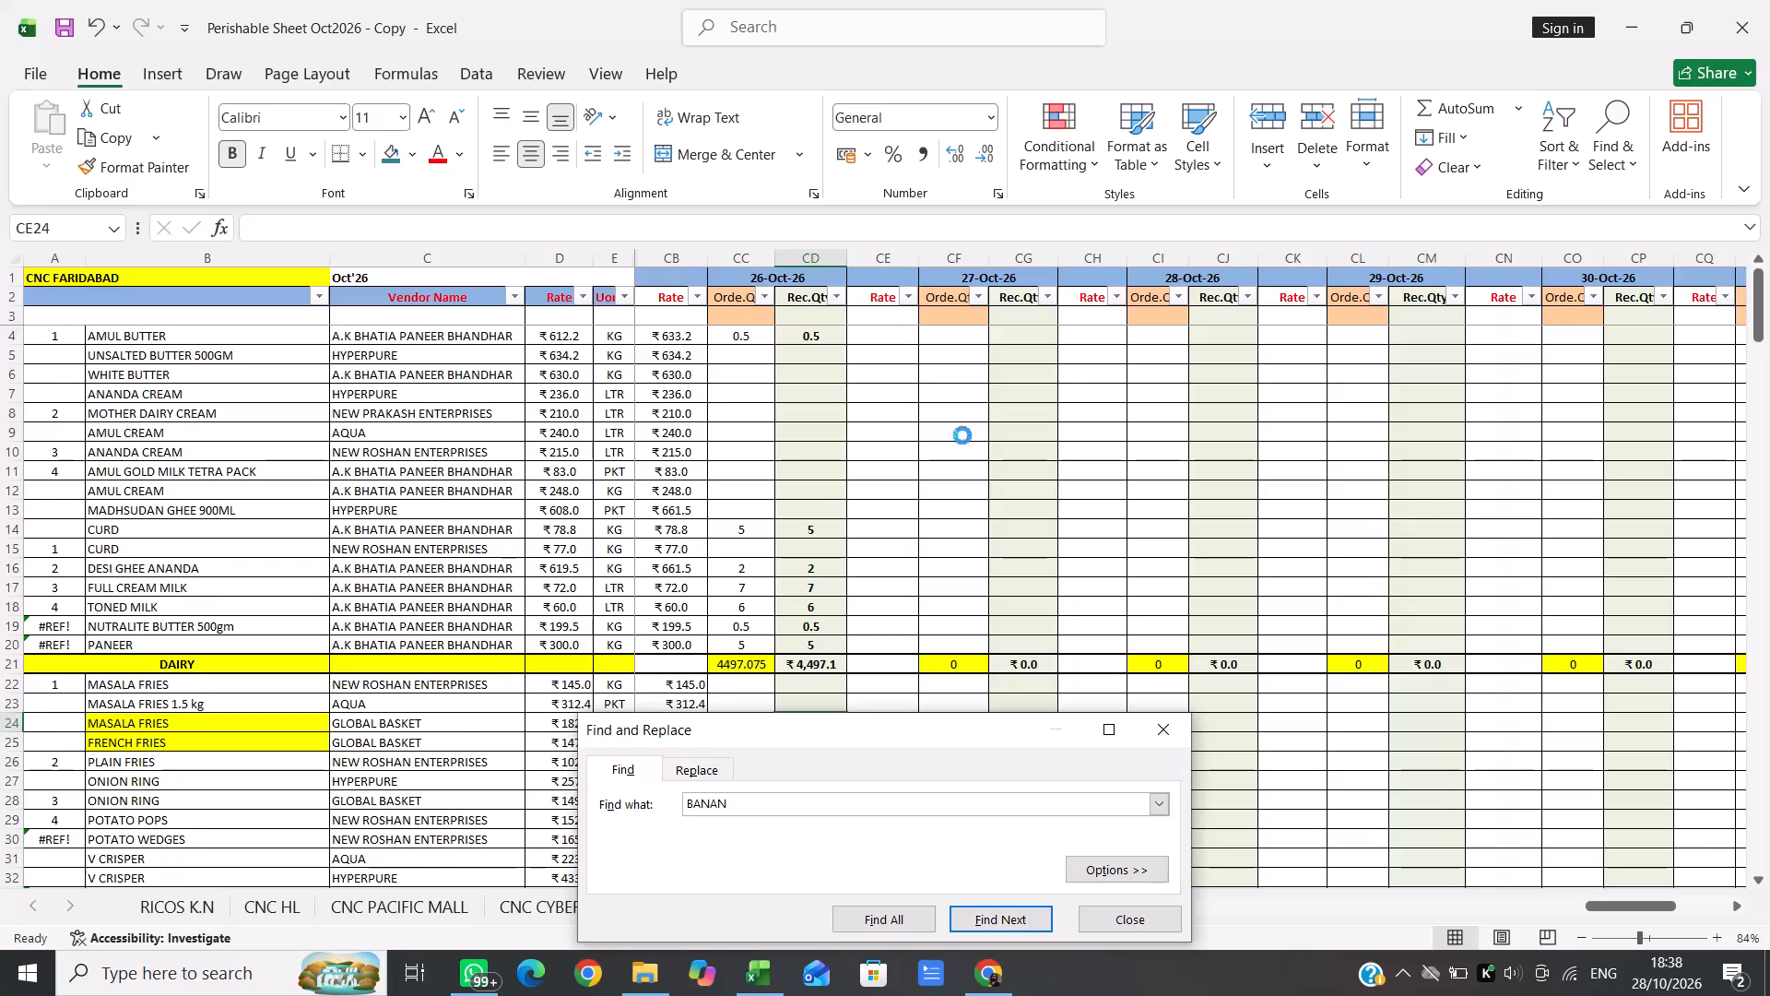
Find the BANANA row under FRUITS with the search term BANAN and go to its 26-Oct-26 order quantity cell.
key(Return)
click(1168, 725)
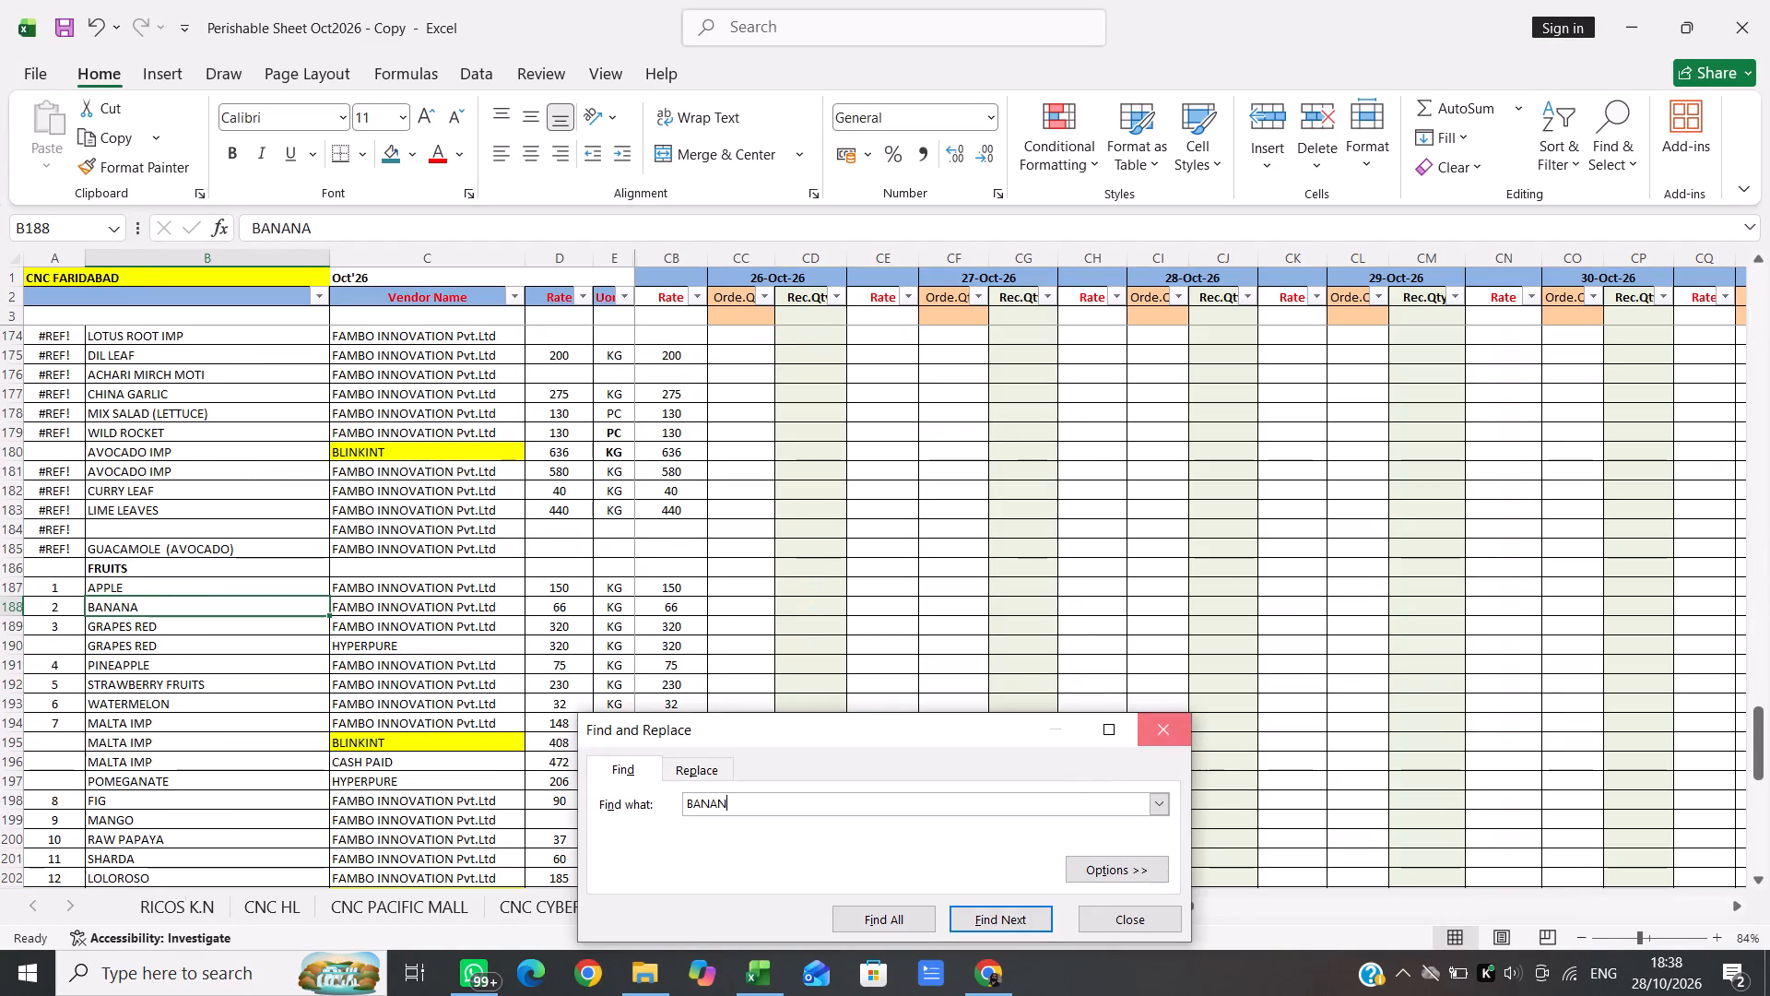
key(Right)
key(Right)
key(Right)
key(Right)
key(Right)
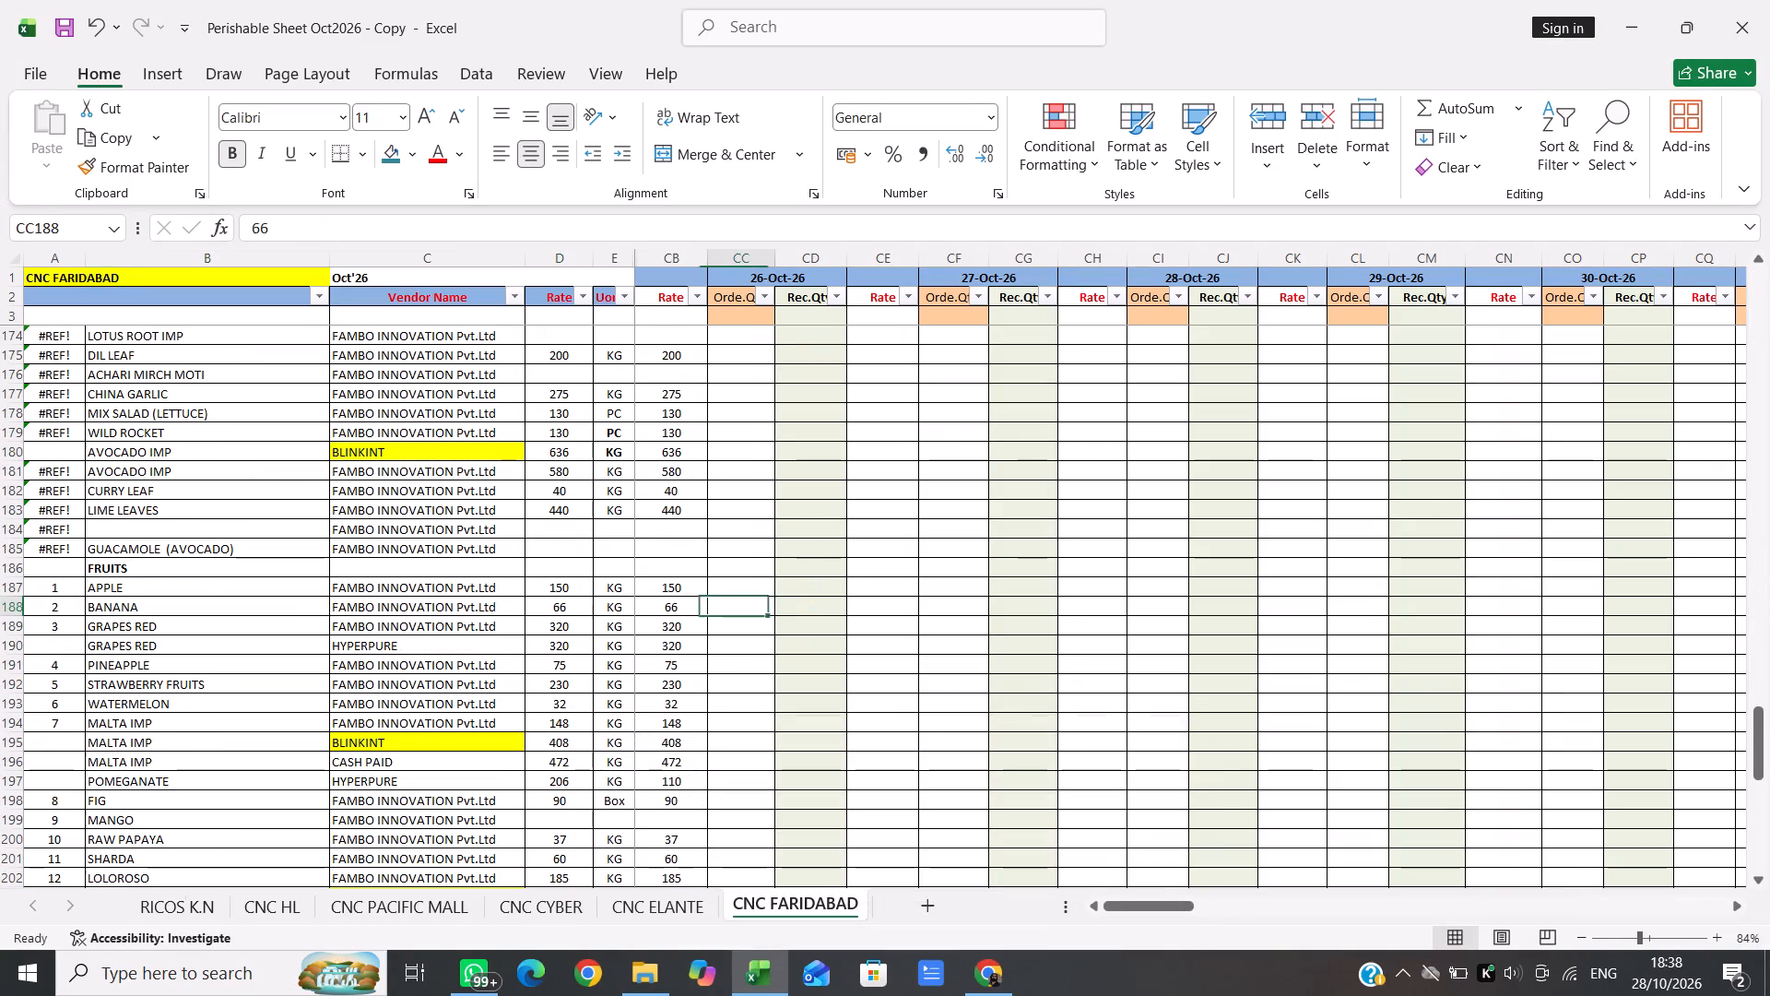
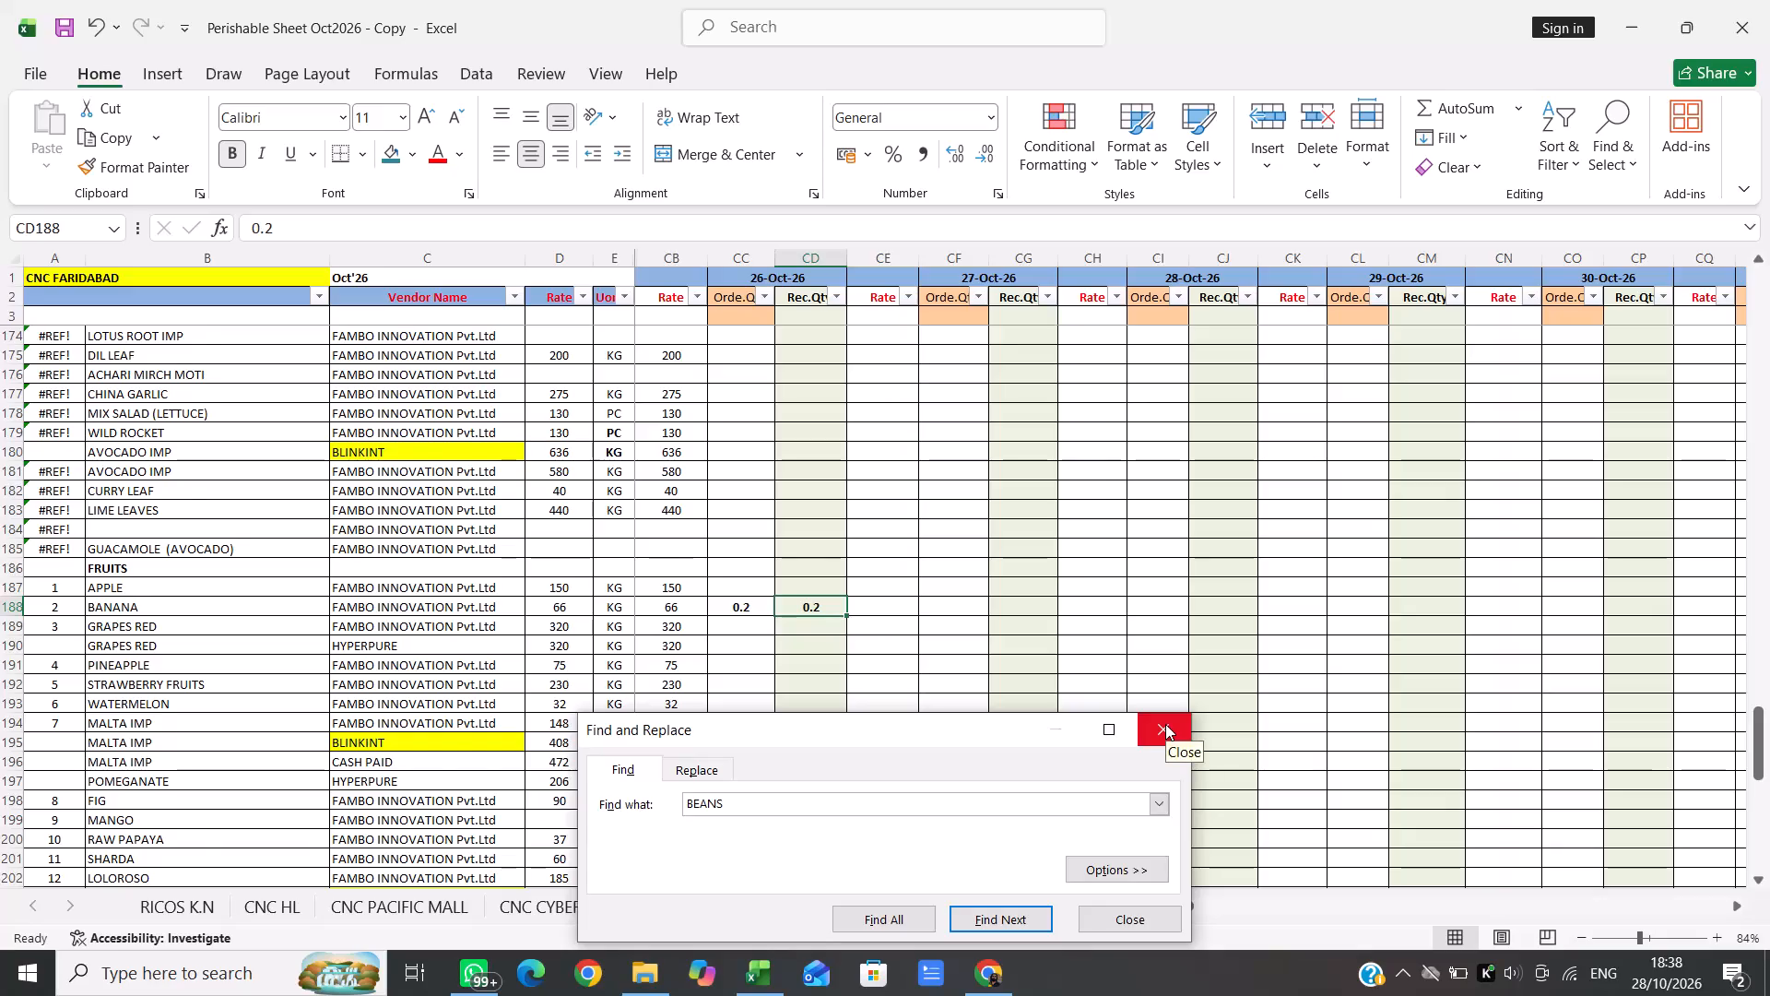
Find the FRENCH BEANS row with the search term BEANS and move along it toward its 26-Oct-26 order quantity cell.
key(Return)
click(1165, 724)
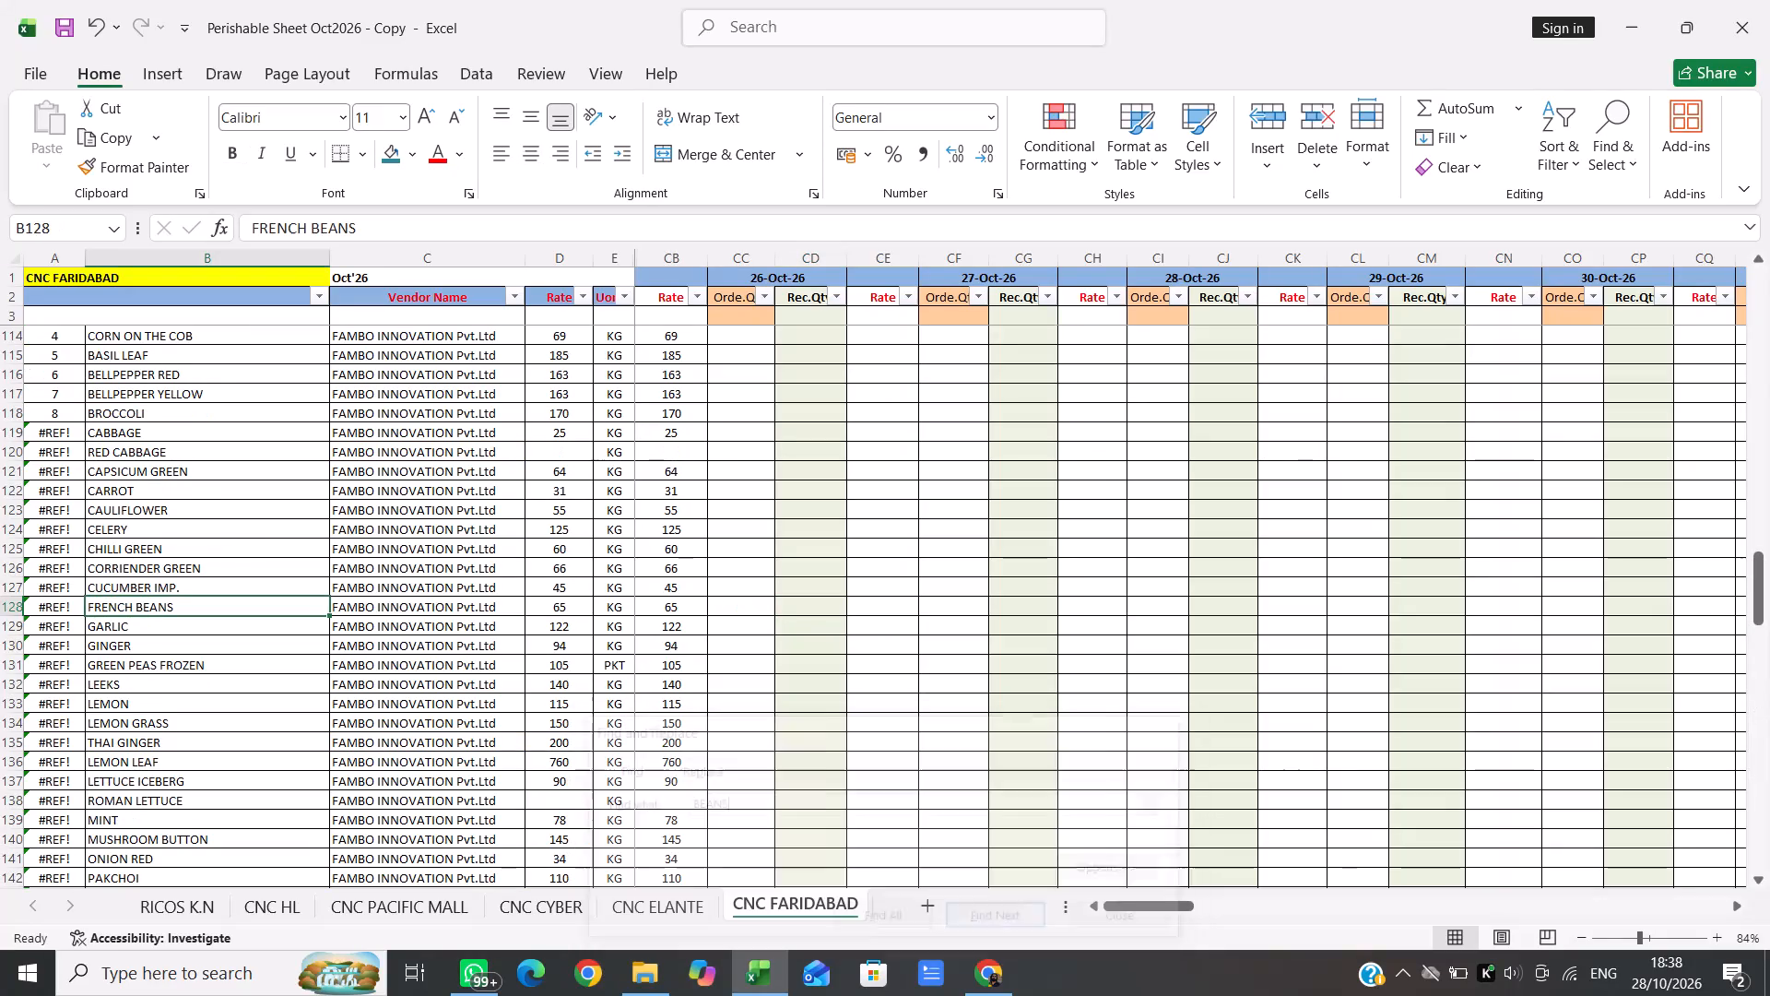
key(Right)
key(Right)
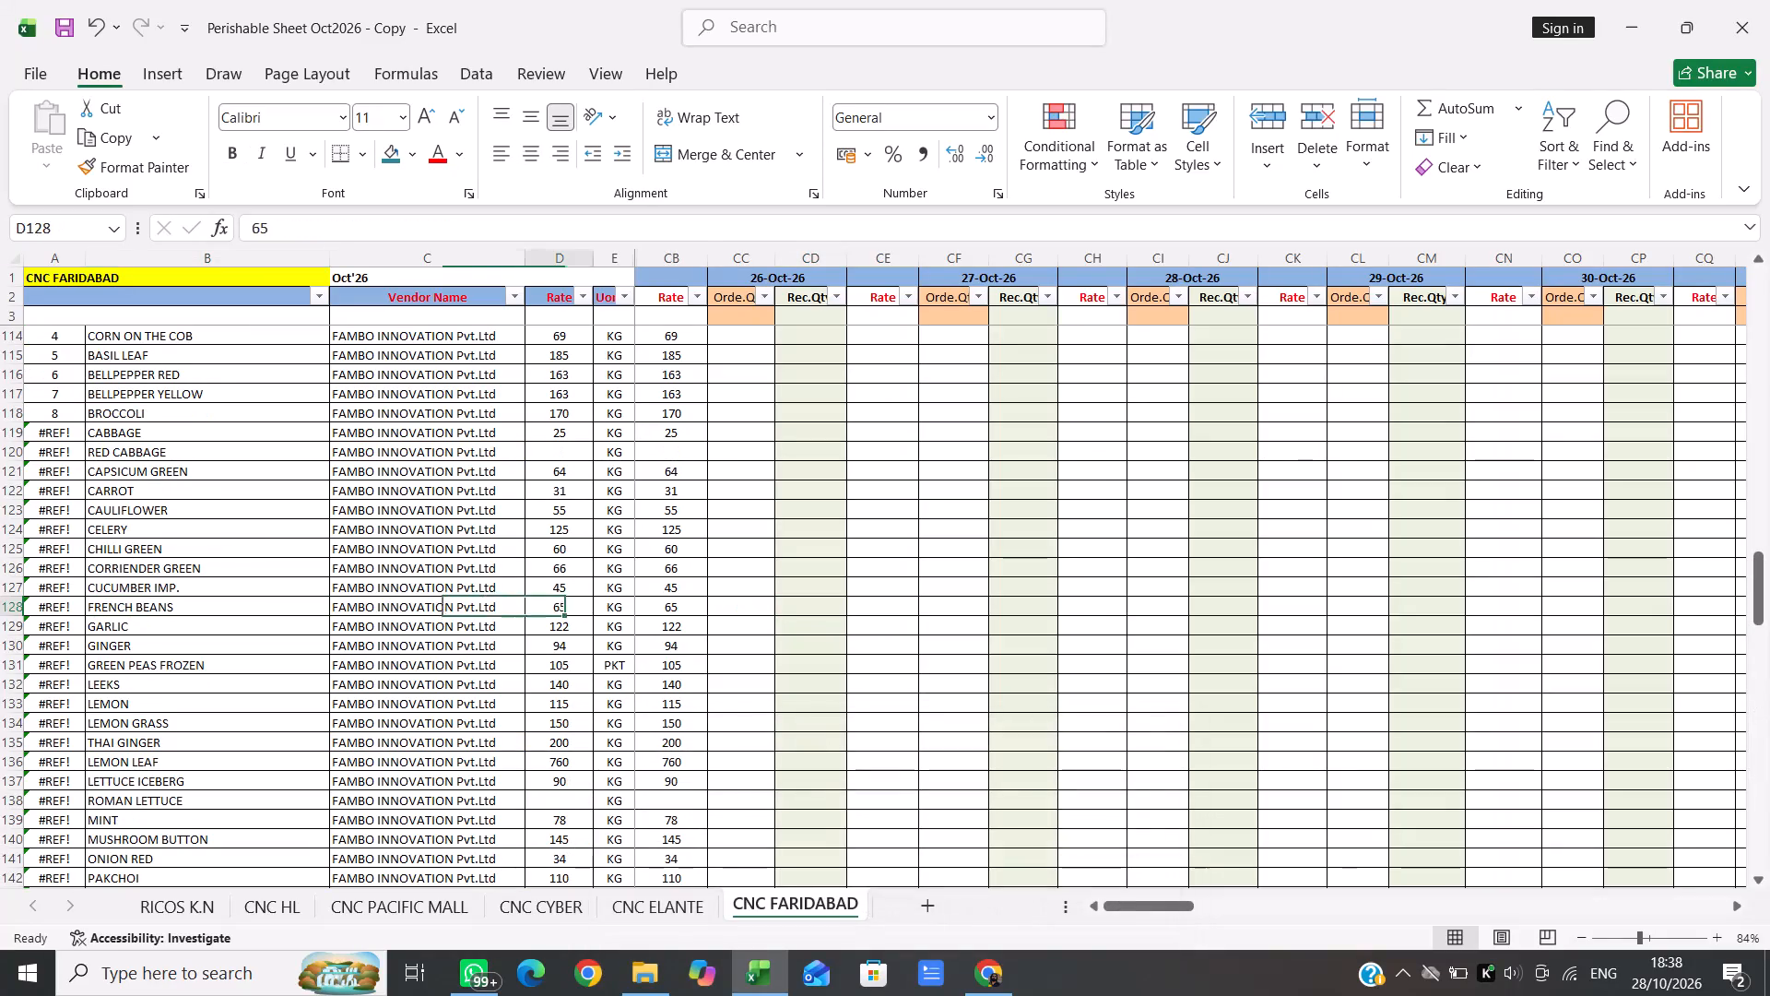
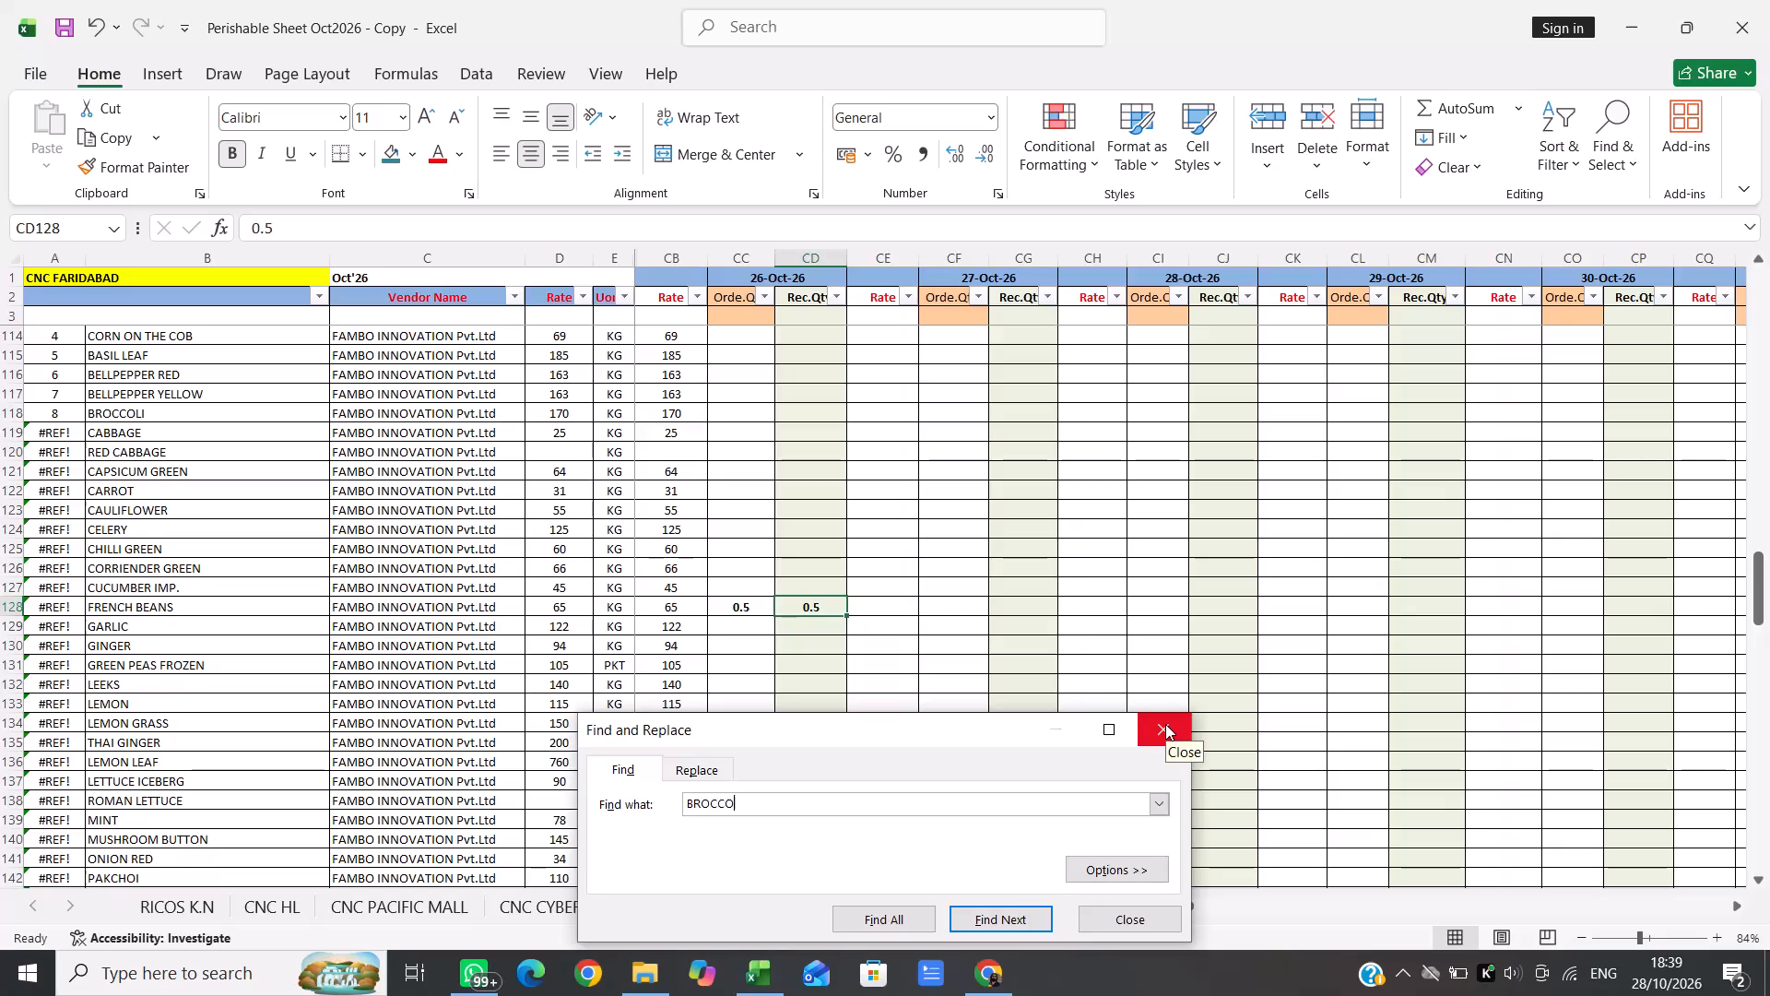
Find the BROCCOLI row with the search term BROCCO and move along it toward its 26-Oct-26 order quantity cell.
key(Return)
click(1165, 724)
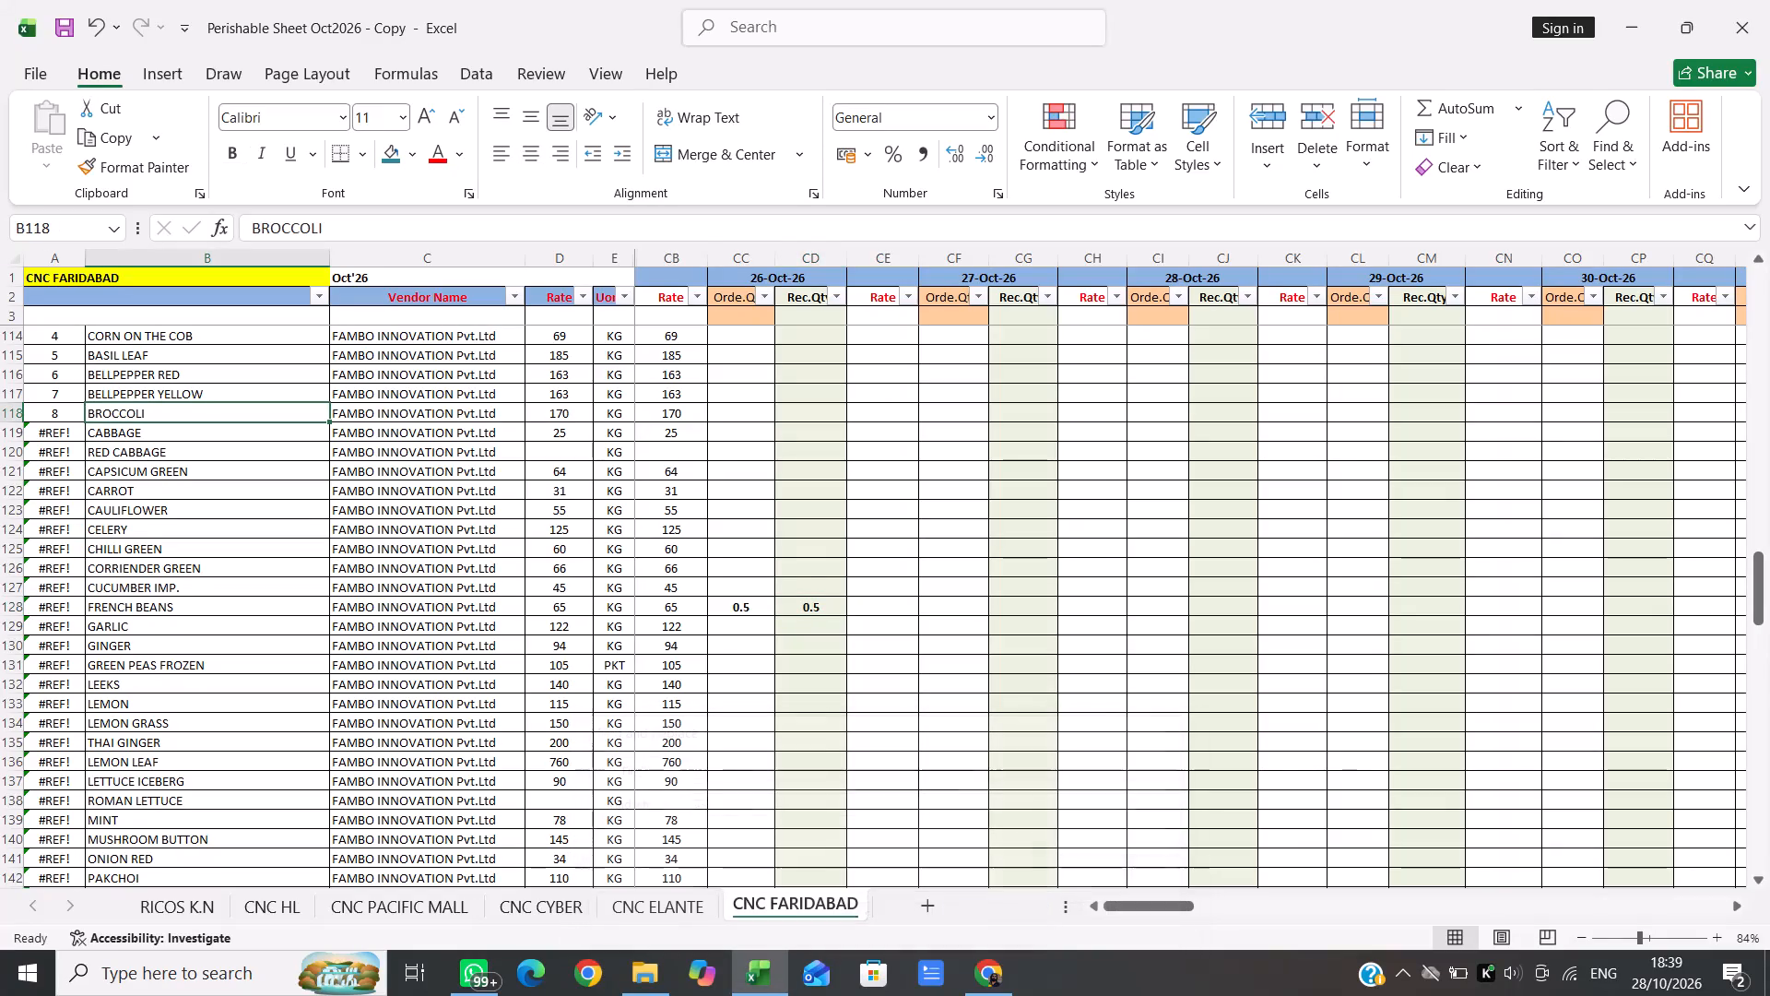
key(Right)
key(Right)
key(Right)
key(Right)
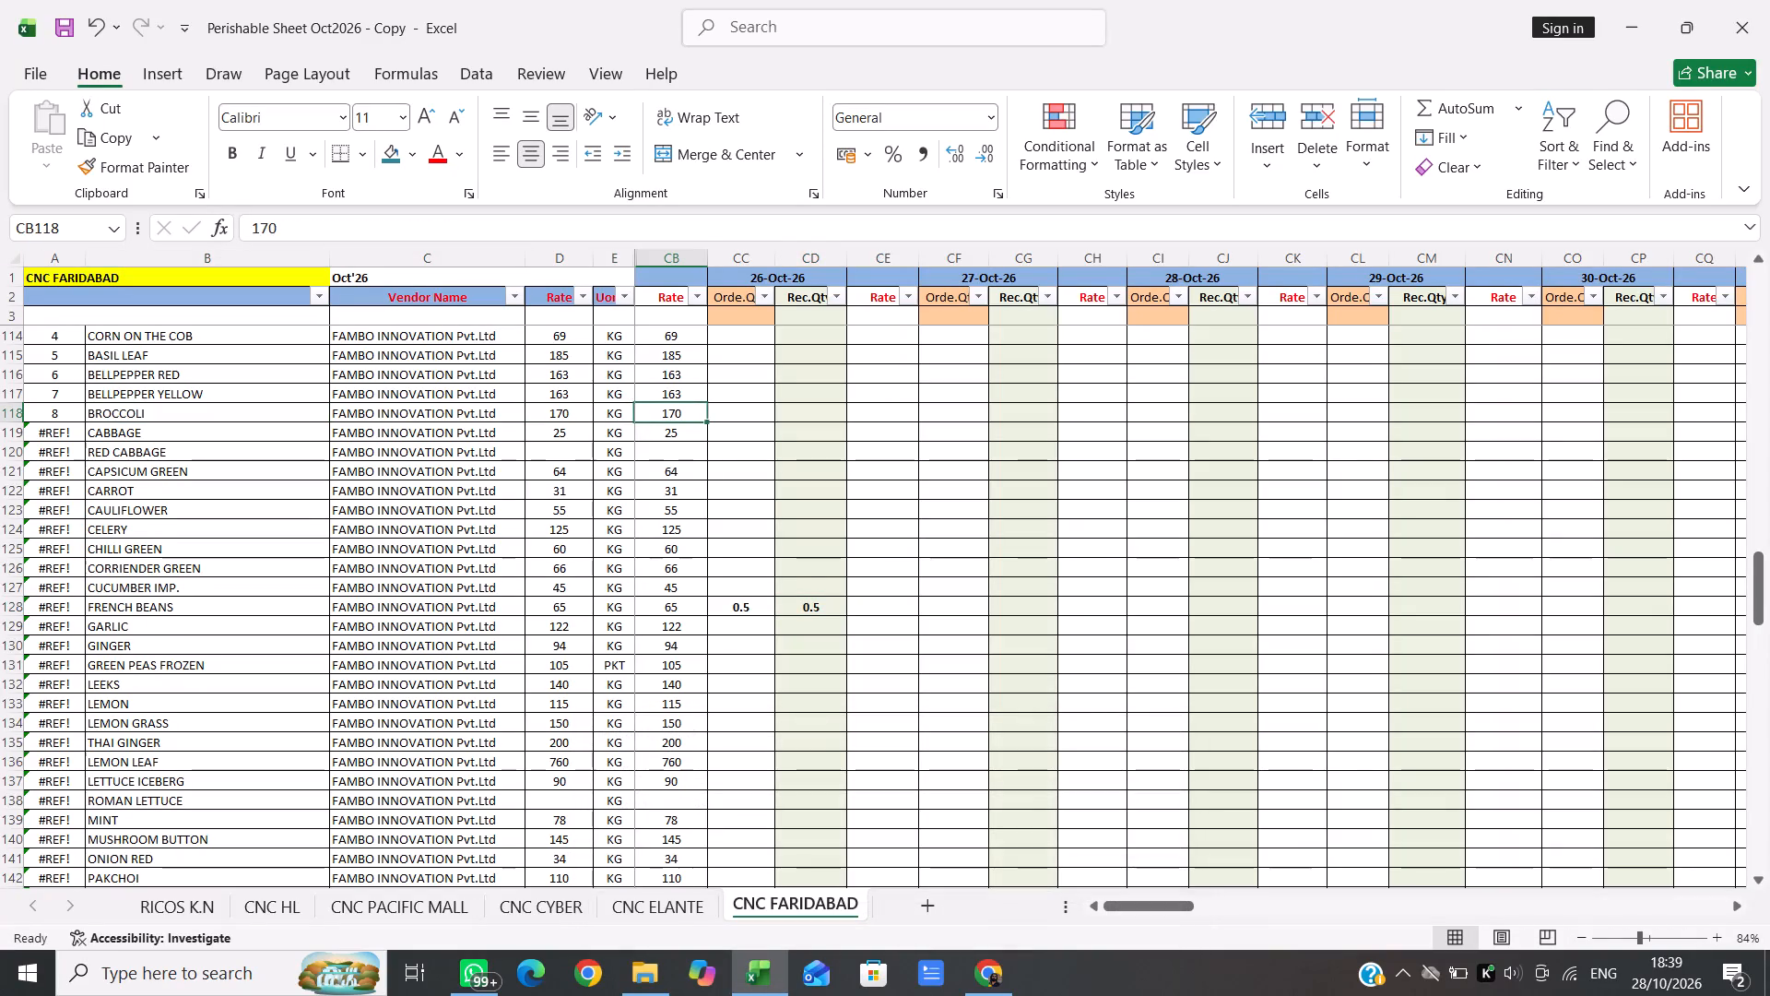
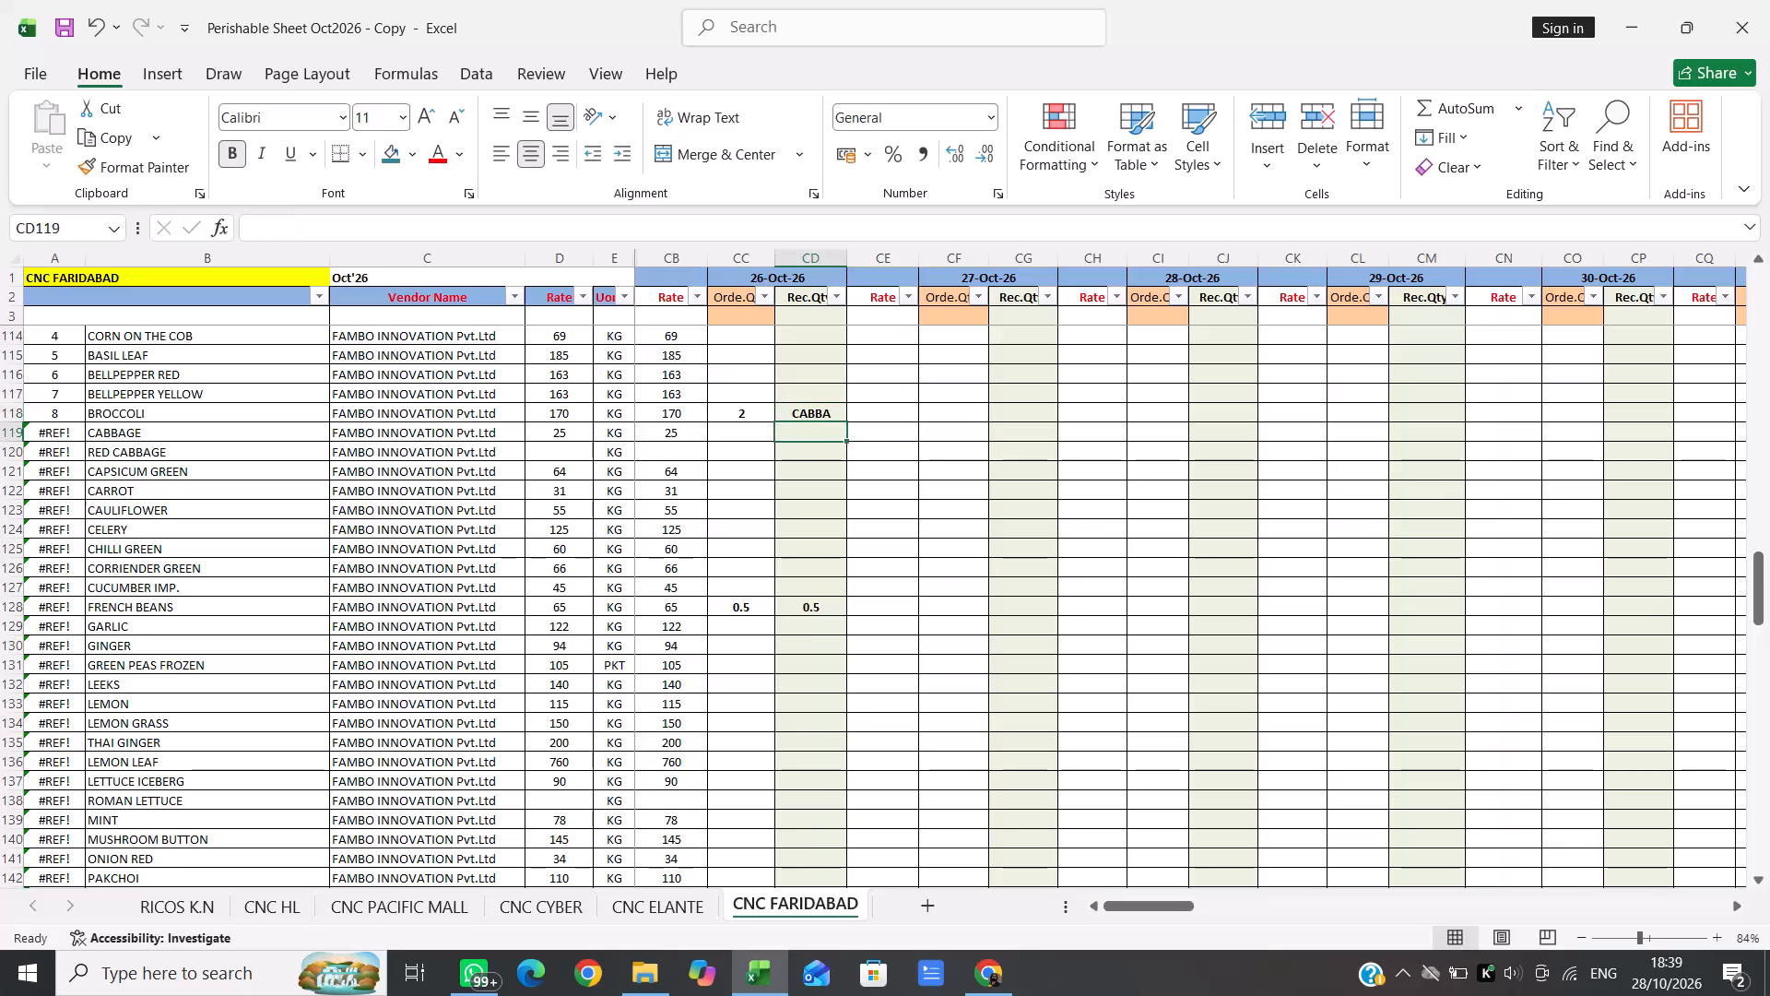
Replace the mistaken CABBA entry in BROCCOLI's 26-Oct-26 received quantity with 2.
key(Up)
key(BackSpace)
key(BackSpace)
key(BackSpace)
key(BackSpace)
key(BackSpace)
key(2)
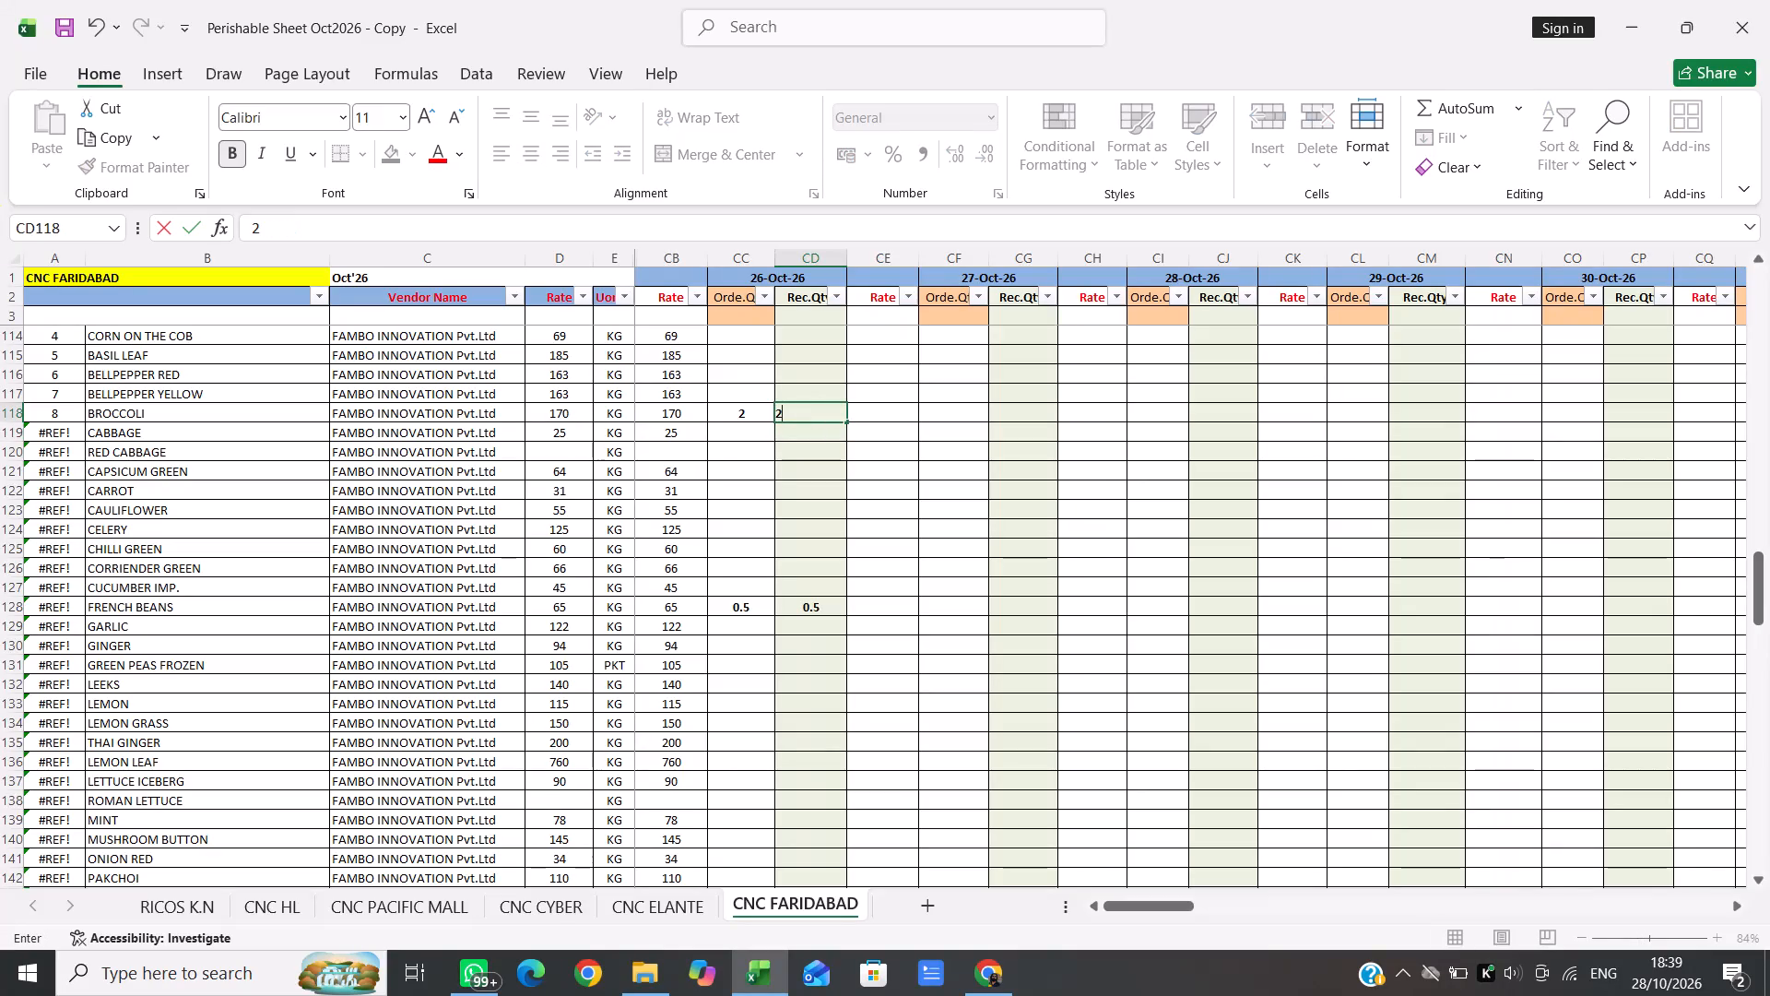
Find the CABBAGE row with the search term CABBA and move along it toward its 26-Oct-26 order quantity cell.
key(ctrl+f)
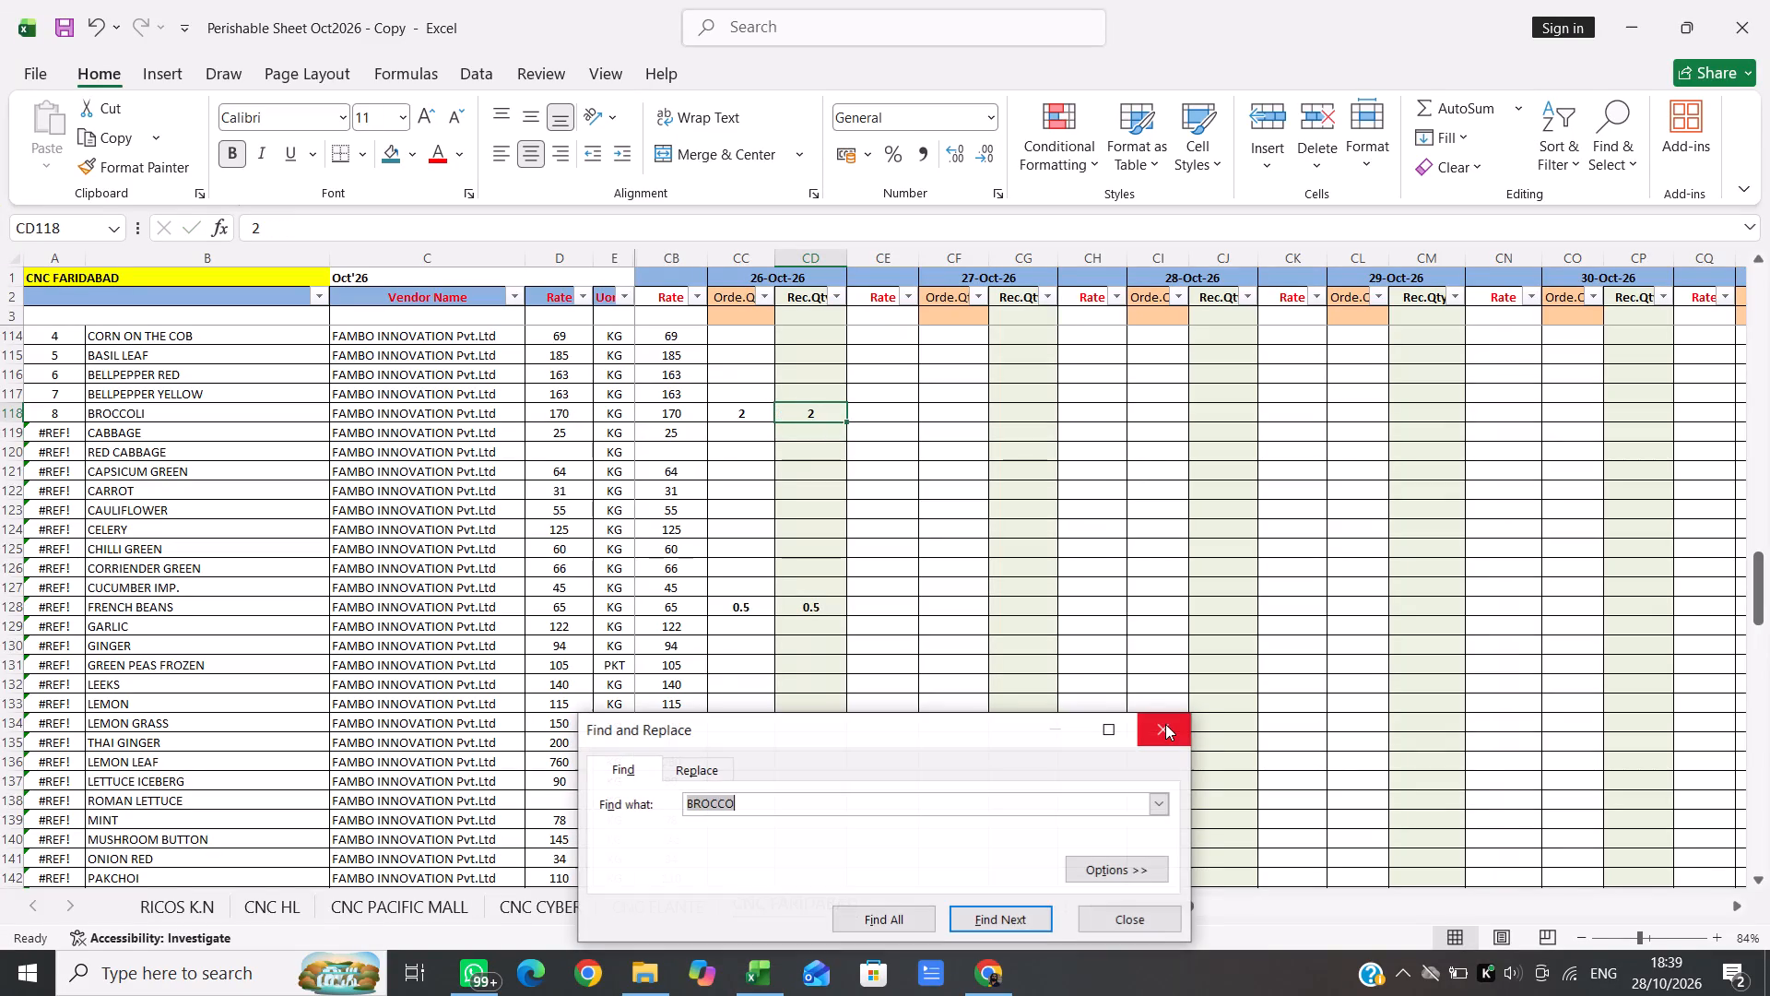
key(BackSpace)
key(BackSpace)
key(BackSpace)
key(BackSpace)
text(CABBA)
key(Return)
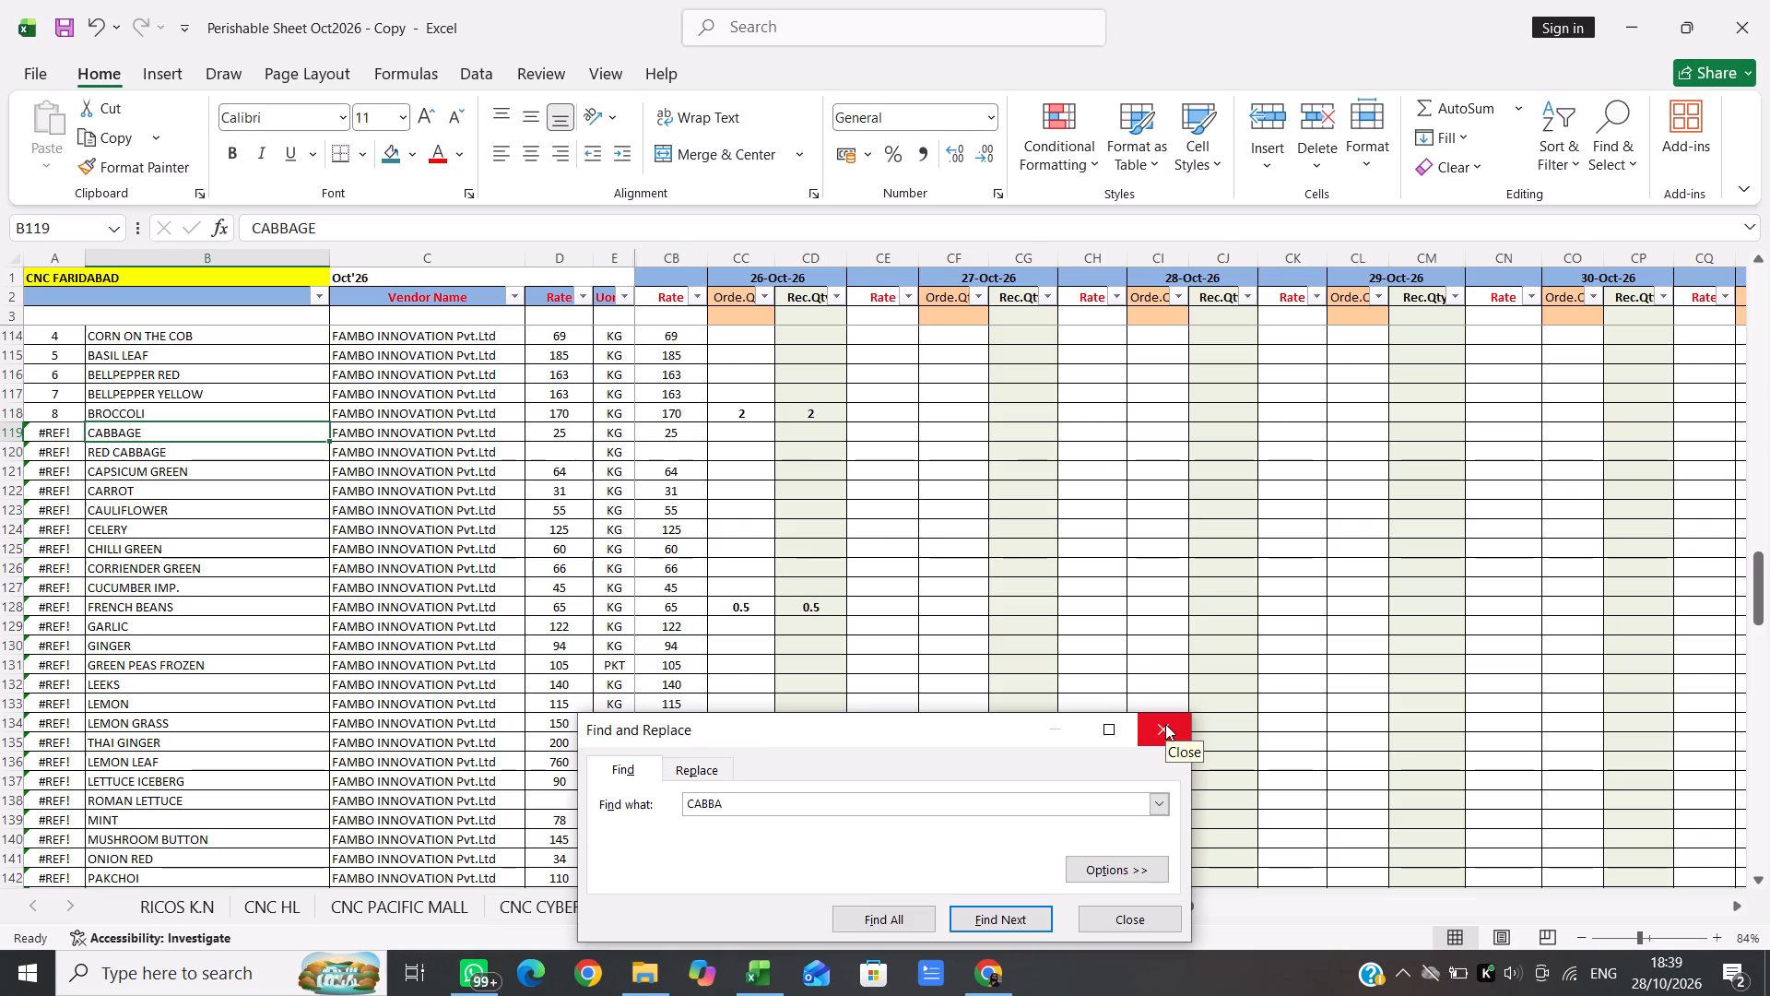
click(1165, 724)
key(Right)
key(Right)
key(Right)
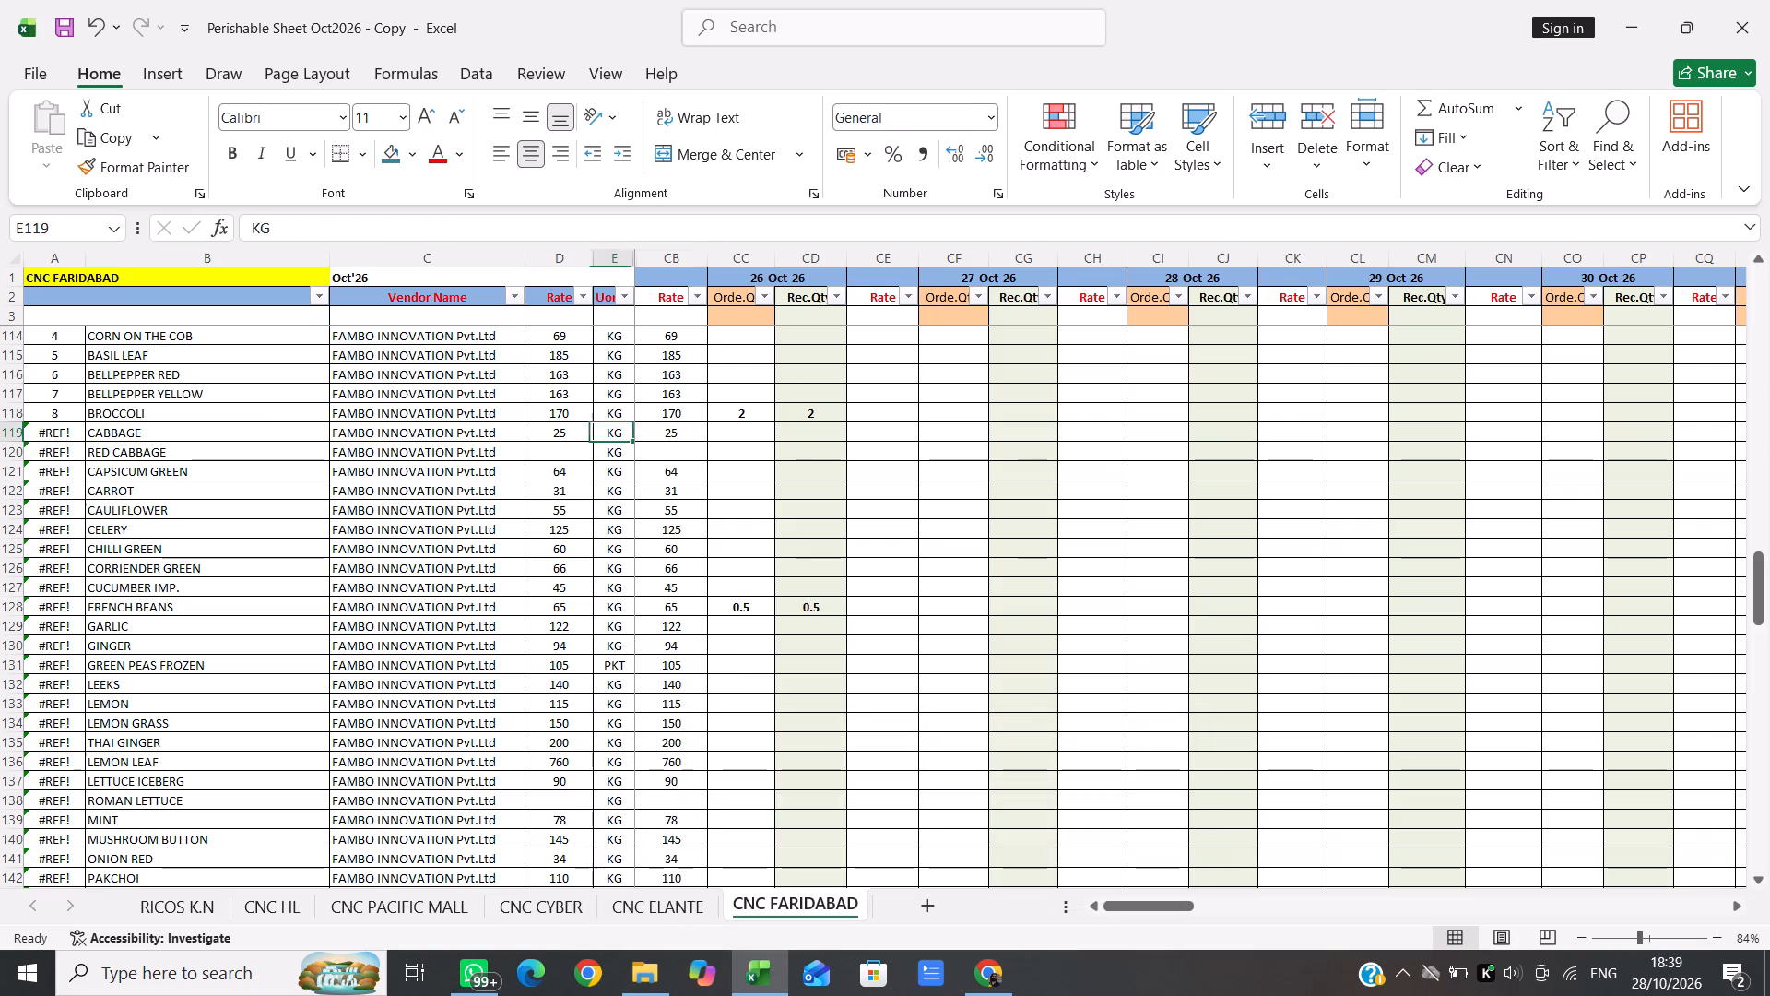
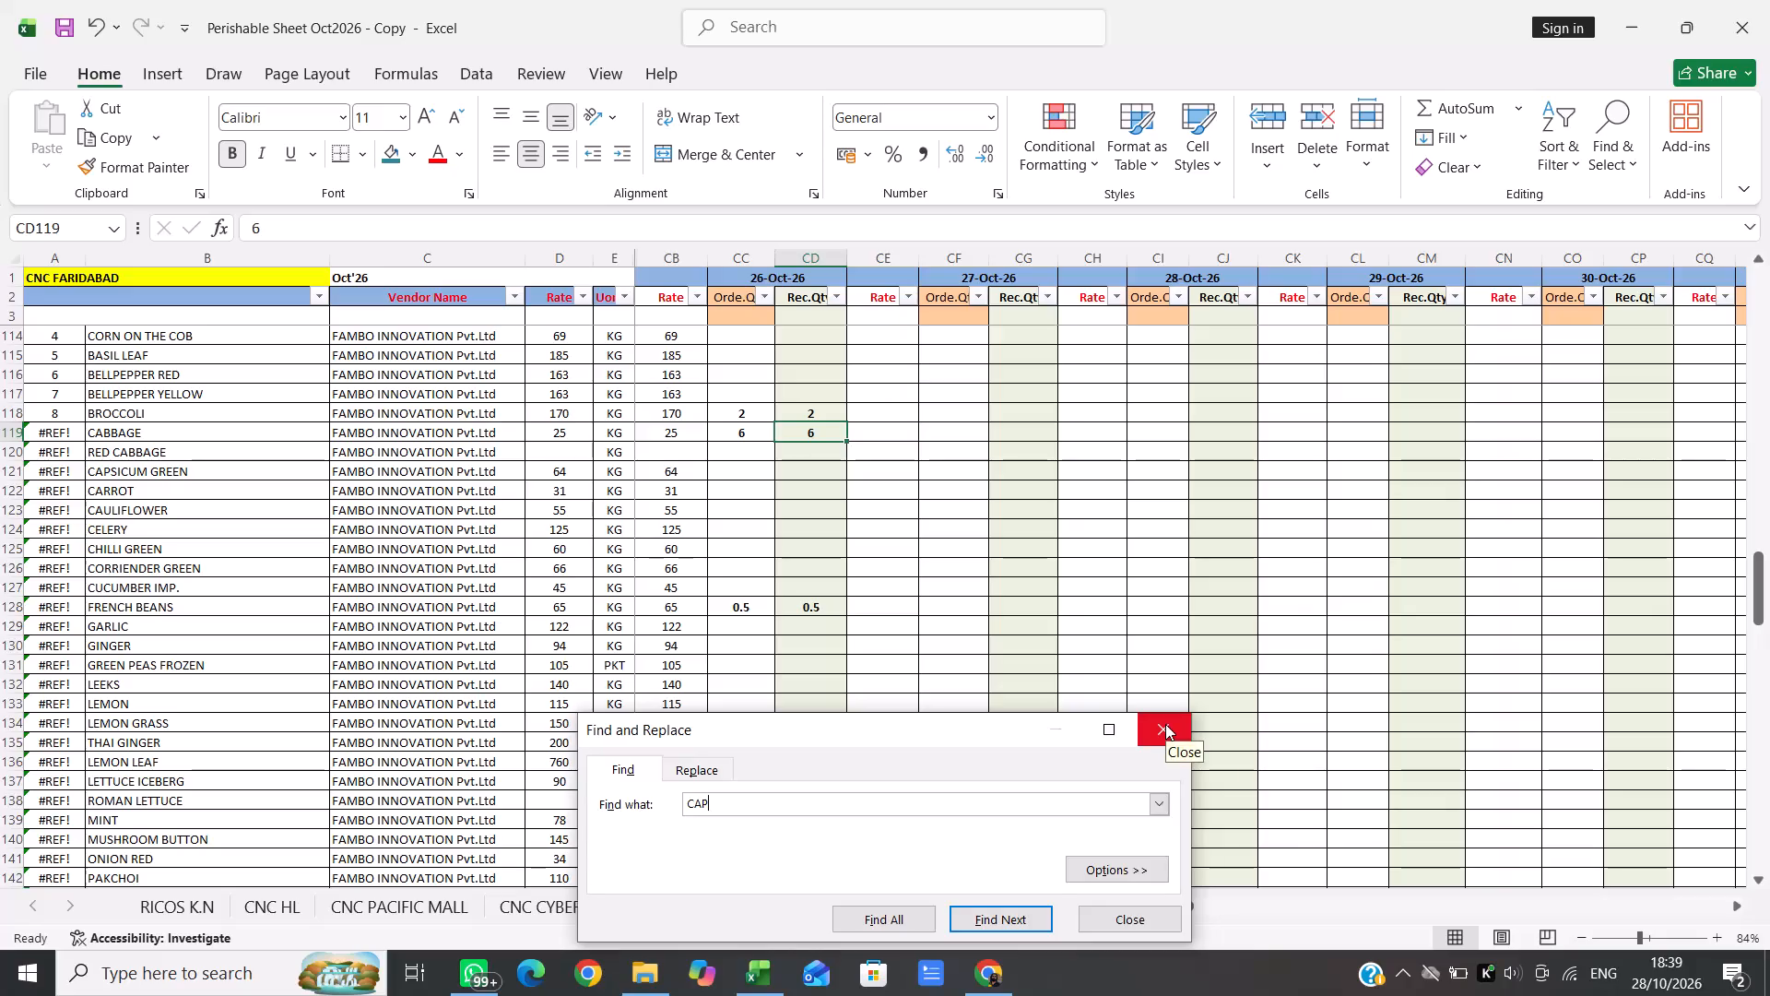
Find the CAPSICUM GREEN row with the search term CAP and go to its 26-Oct-26 order quantity cell.
key(Return)
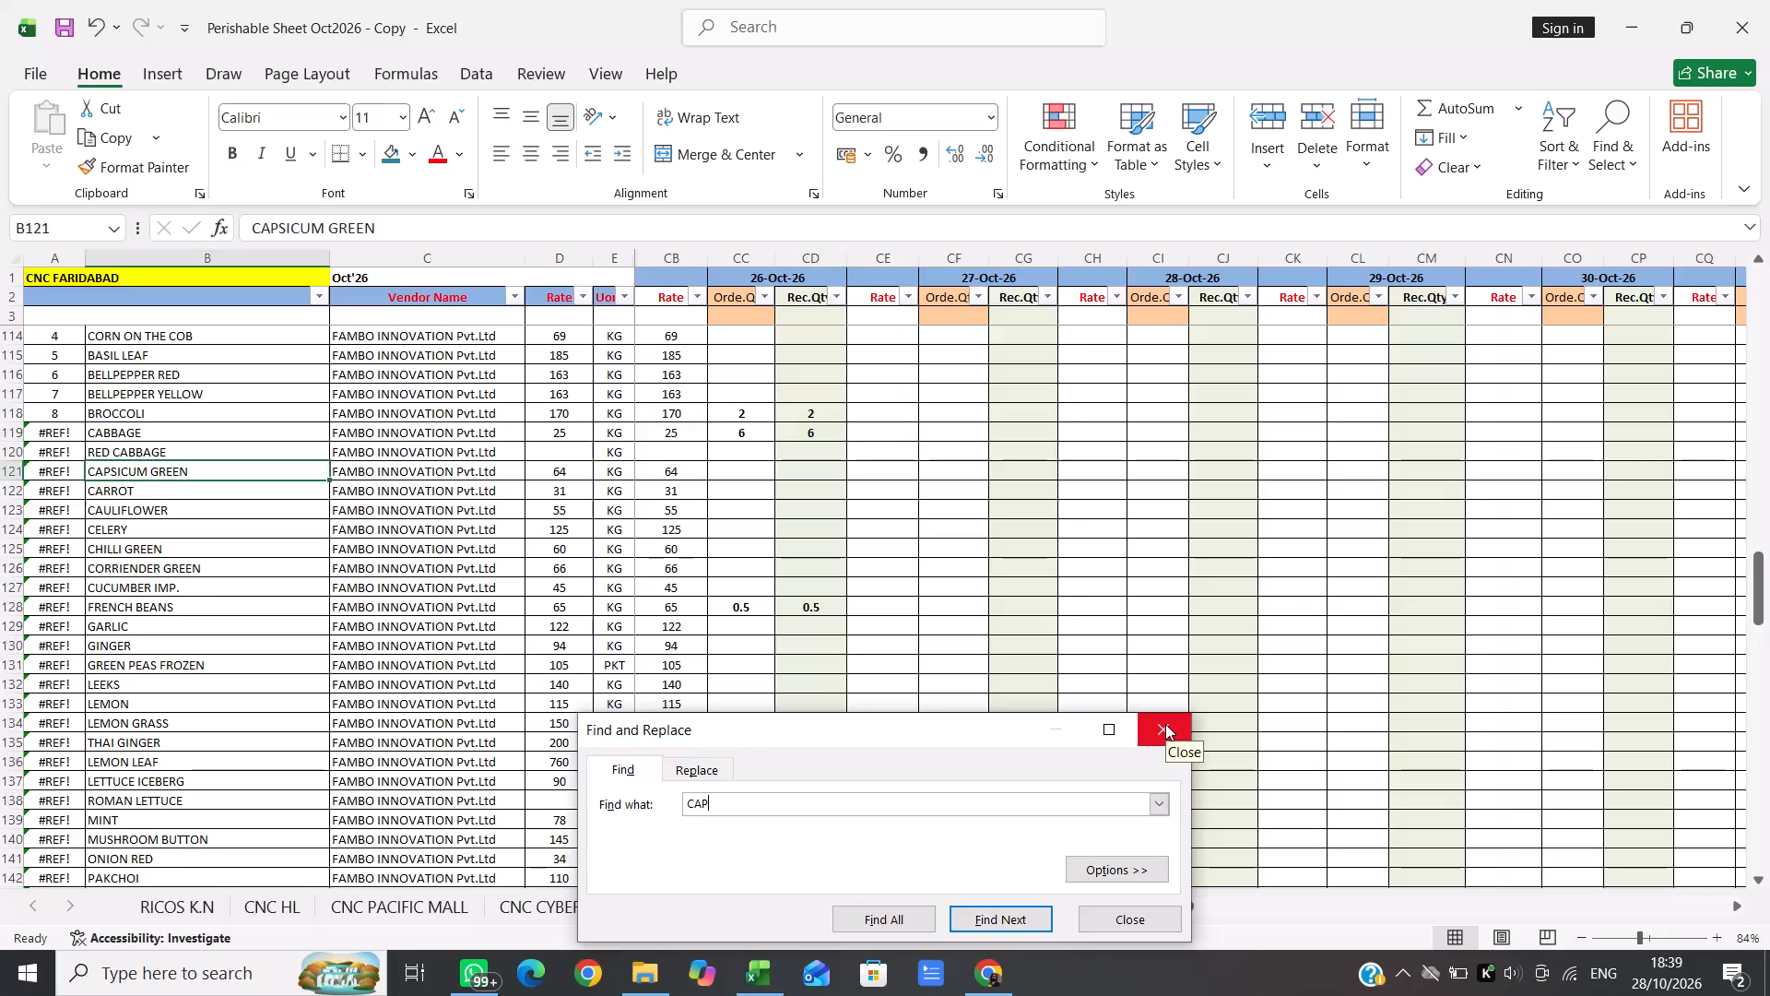
click(1165, 724)
key(Right)
key(Right)
key(Right)
key(Right)
key(Right)
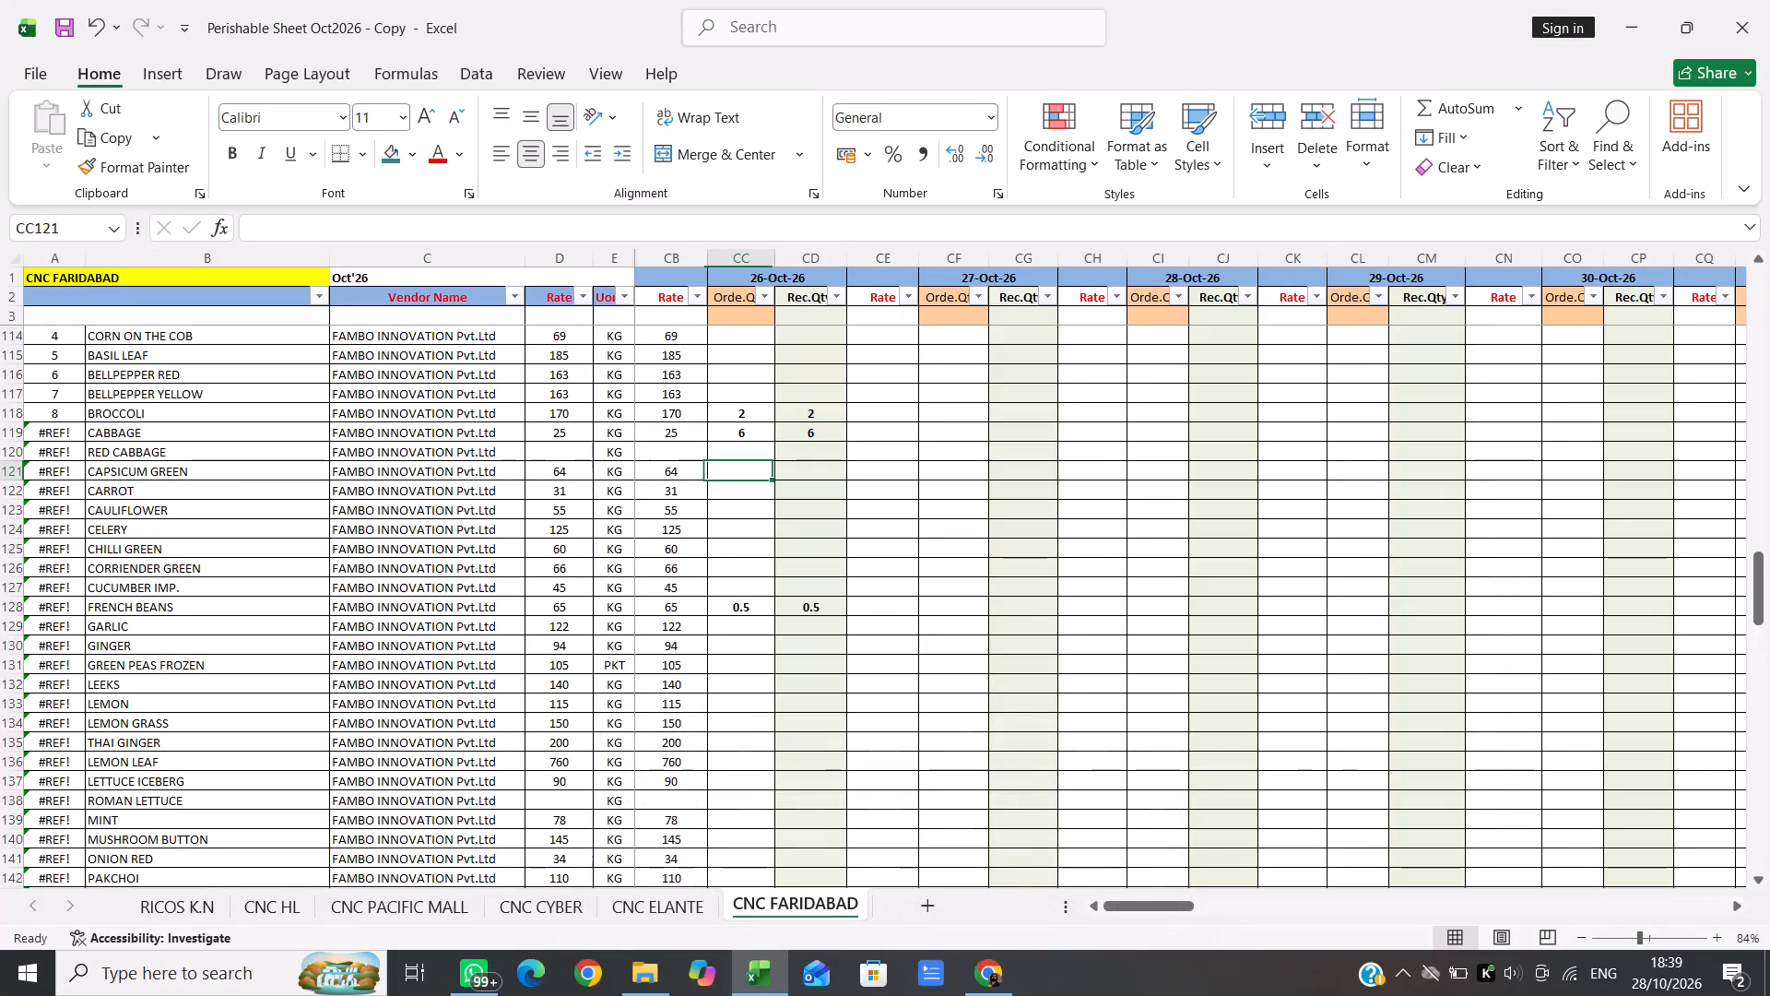
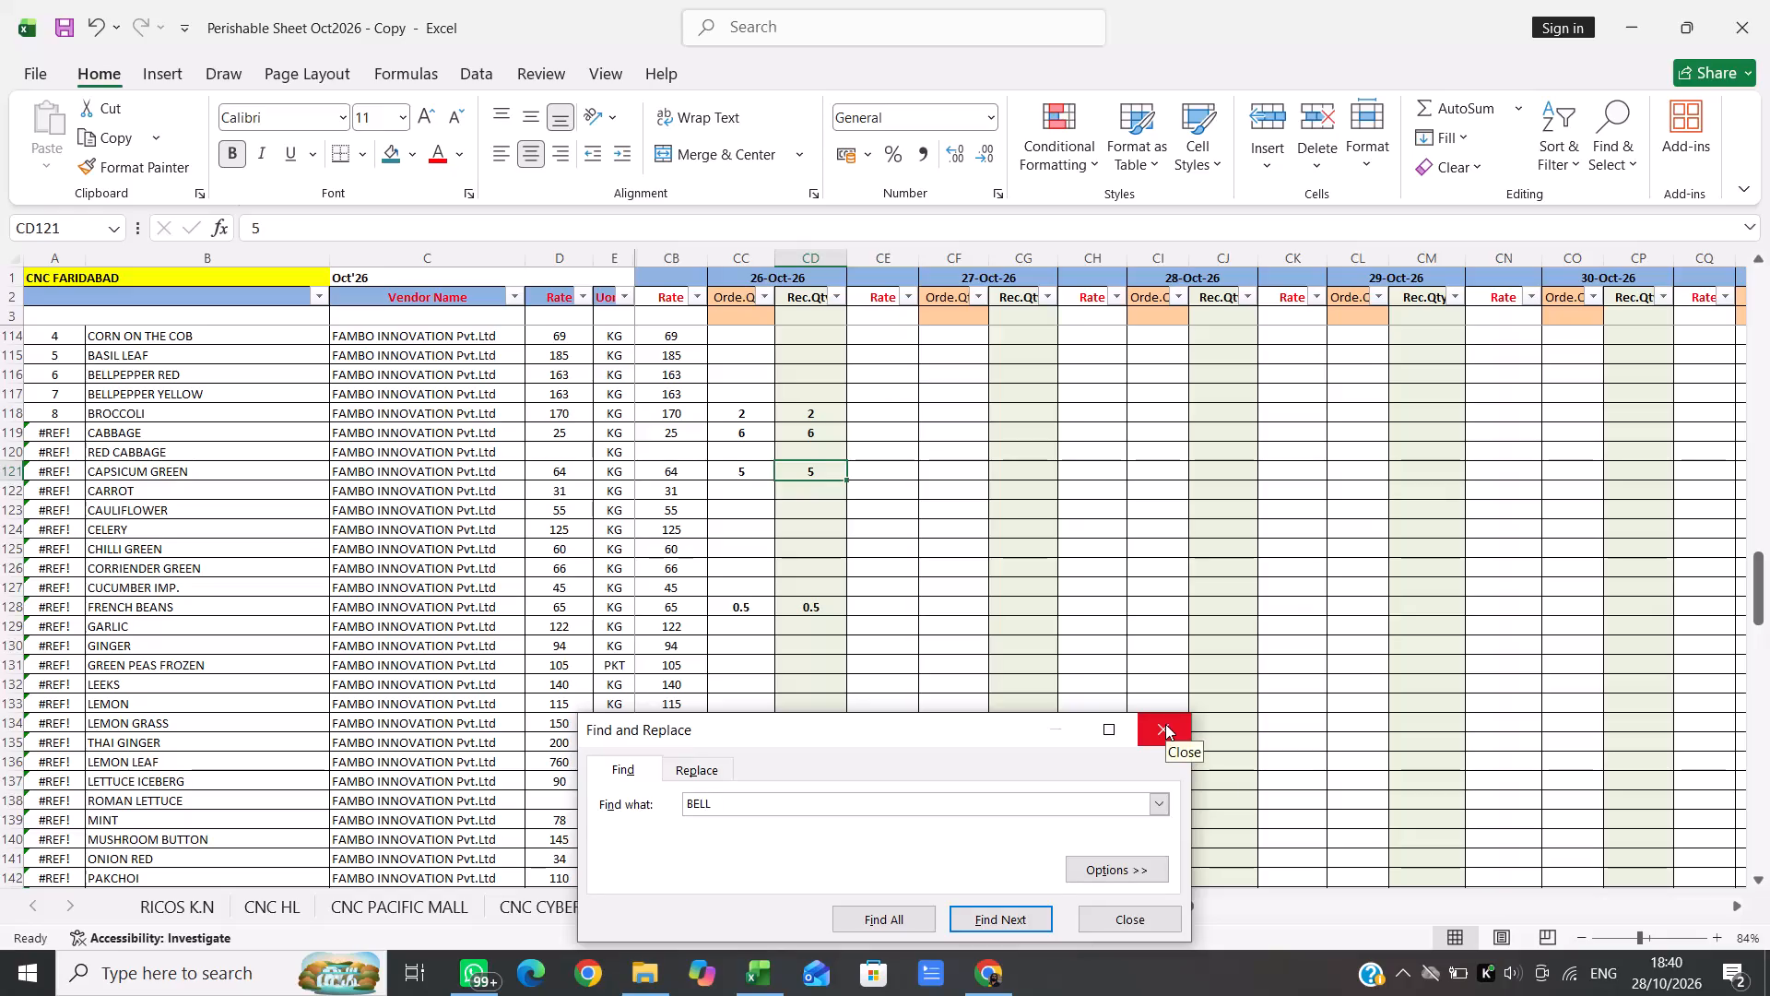
Finish the search for BELL and move along the BELLPEPPER RED row toward its 26-Oct-26 order quantity cell.
click(1165, 724)
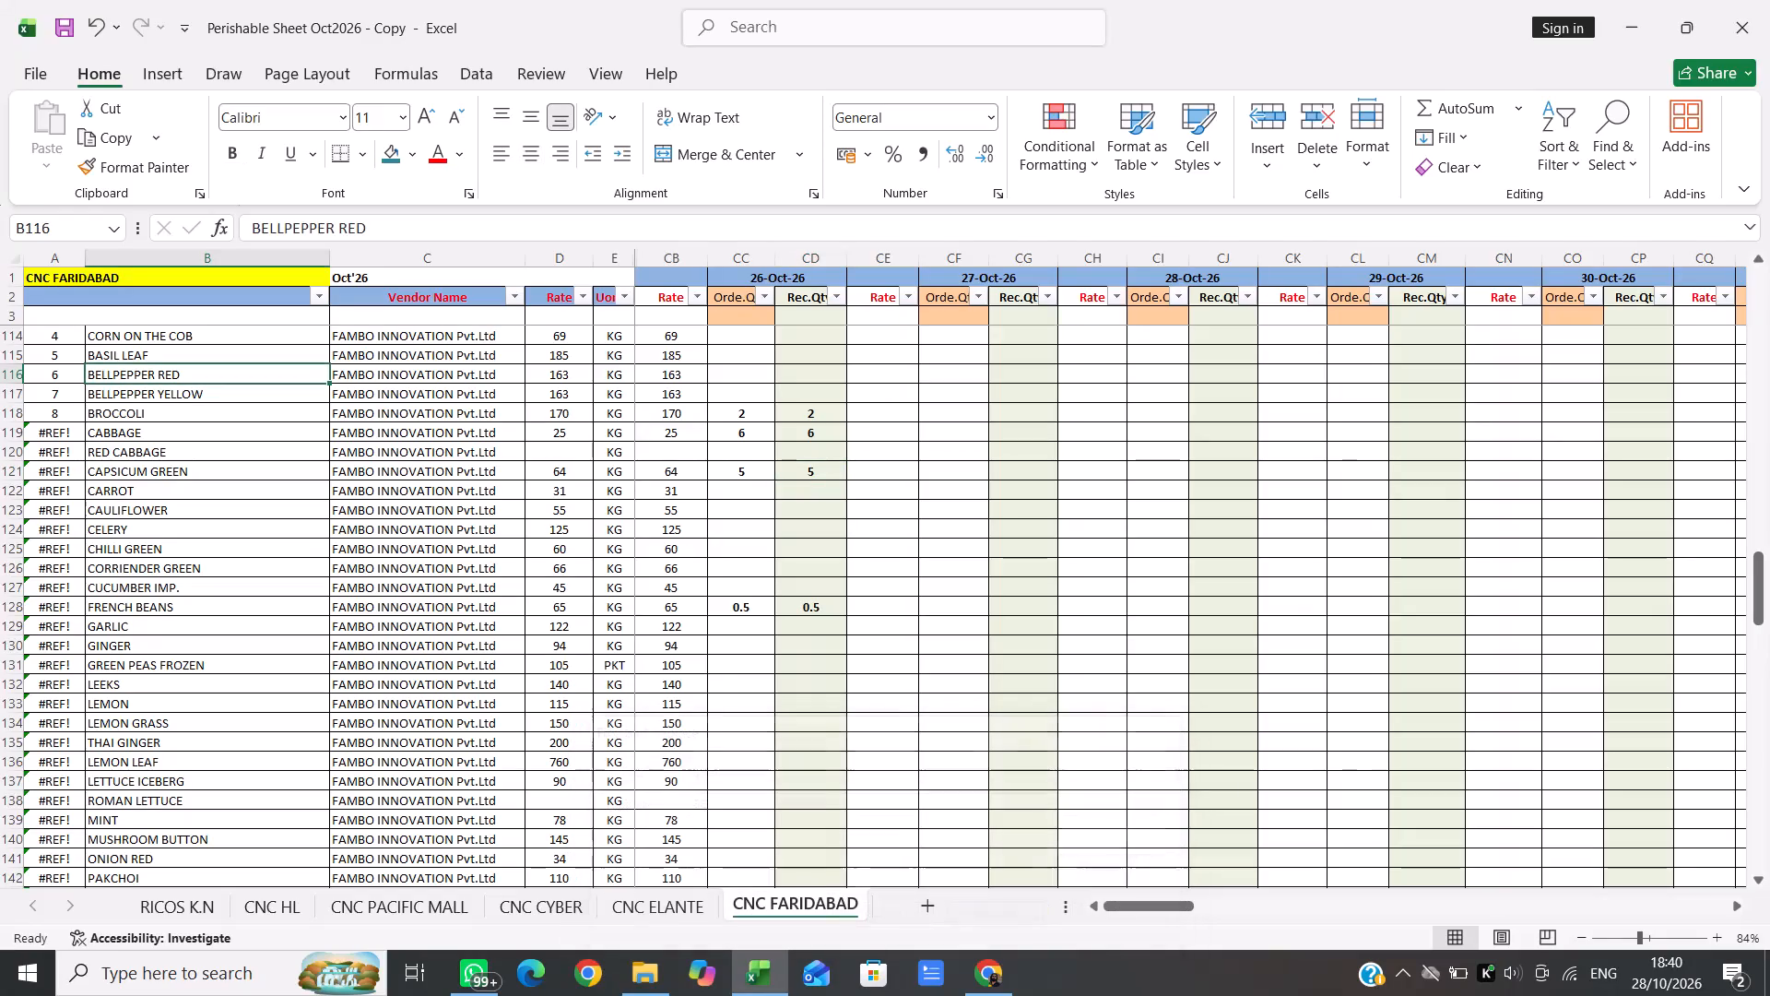
key(Right)
key(Right)
key(Right)
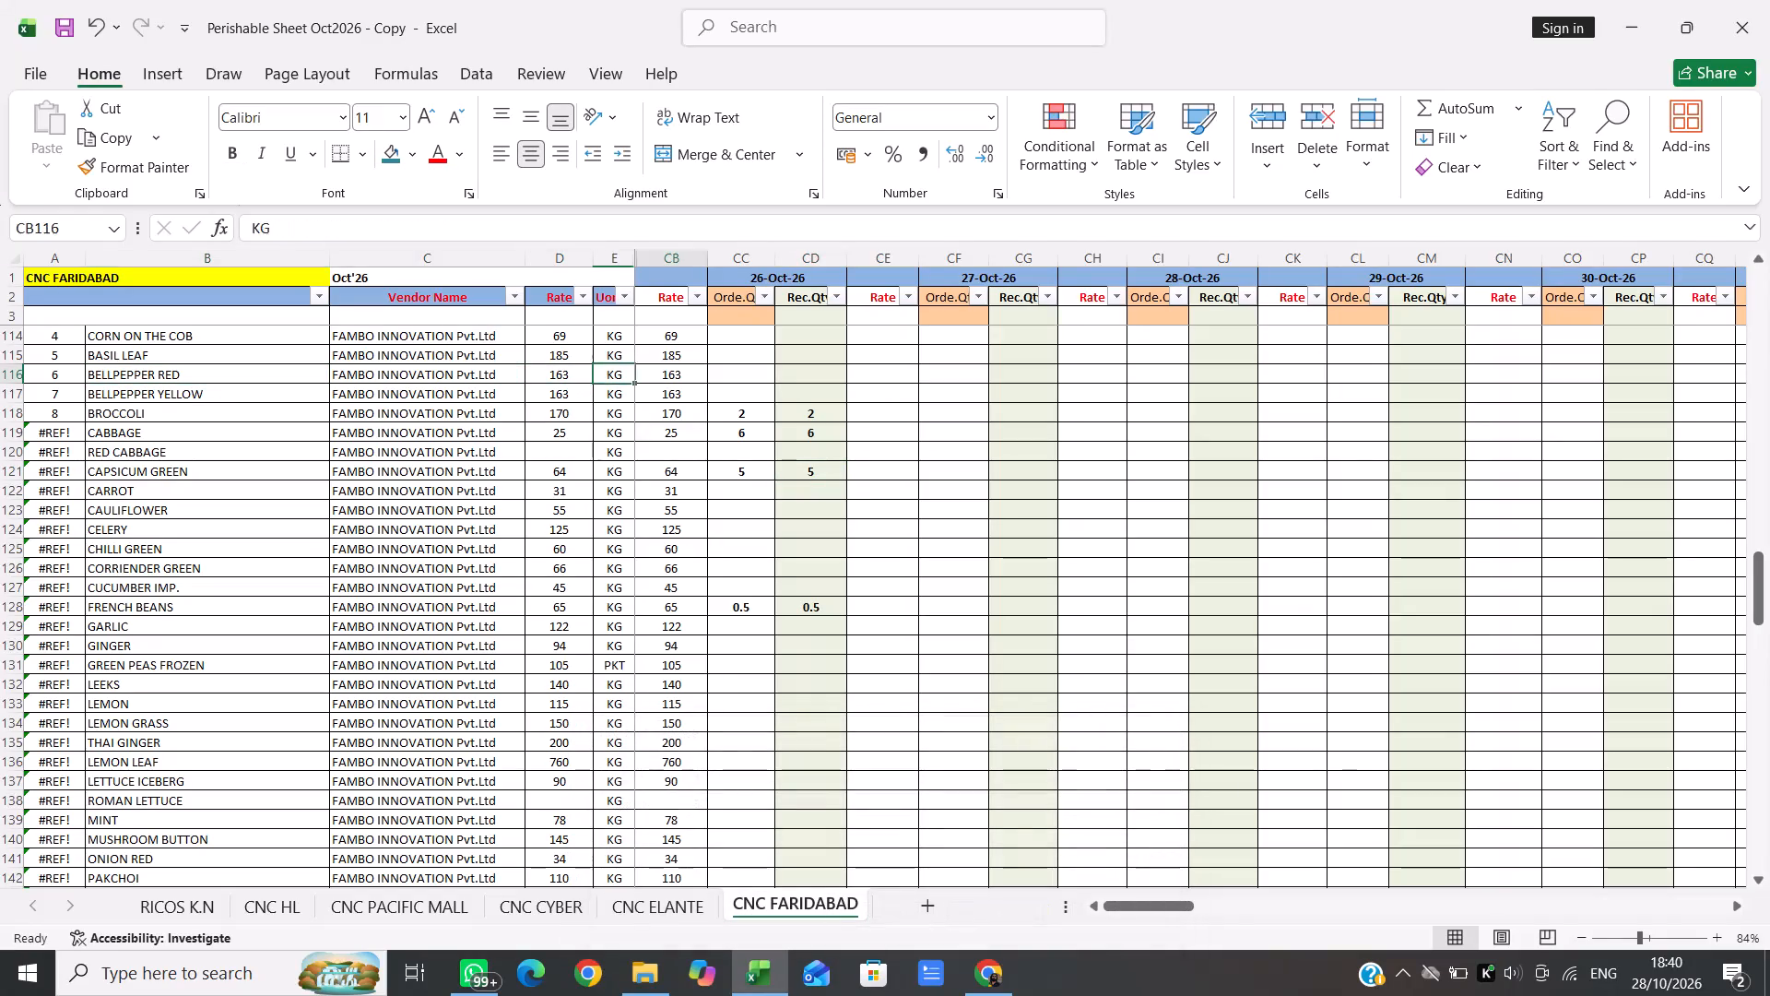
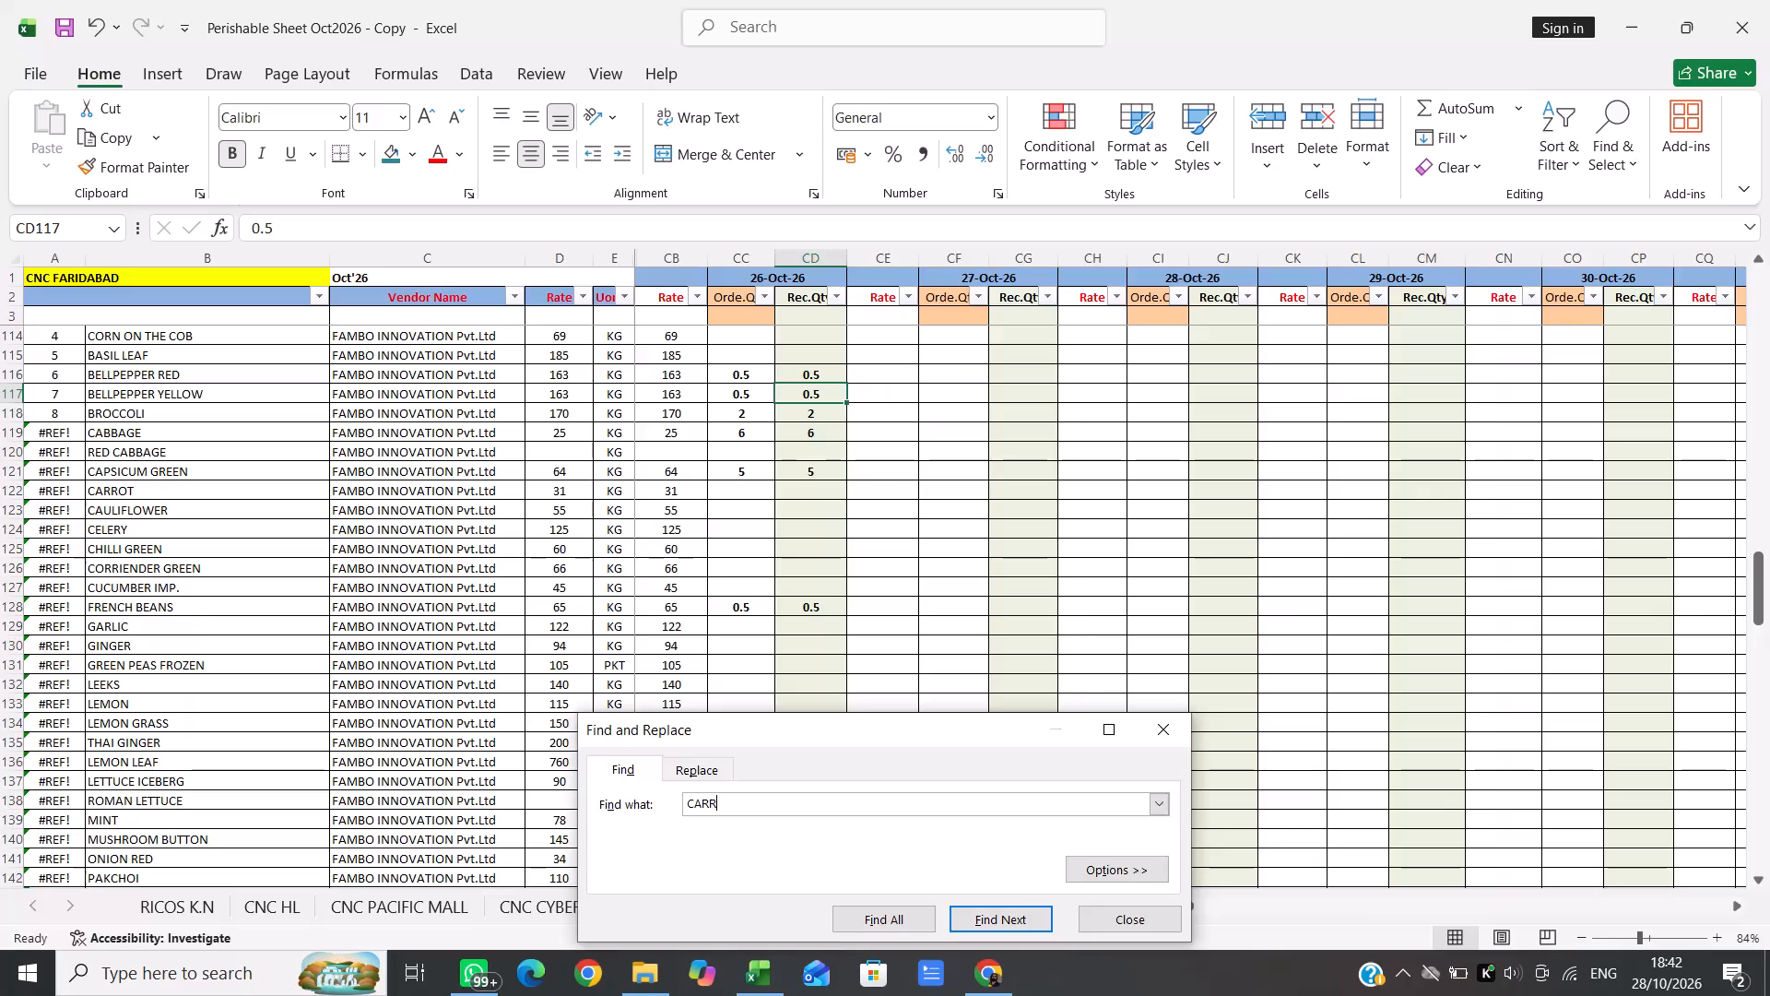
Find the CARROT row by searching for CARR and enter its 26-Oct-26 order quantity, starting with 1.
key(Return)
click(1149, 727)
key(Right)
key(Right)
key(Right)
key(Right)
key(Right)
key(1)
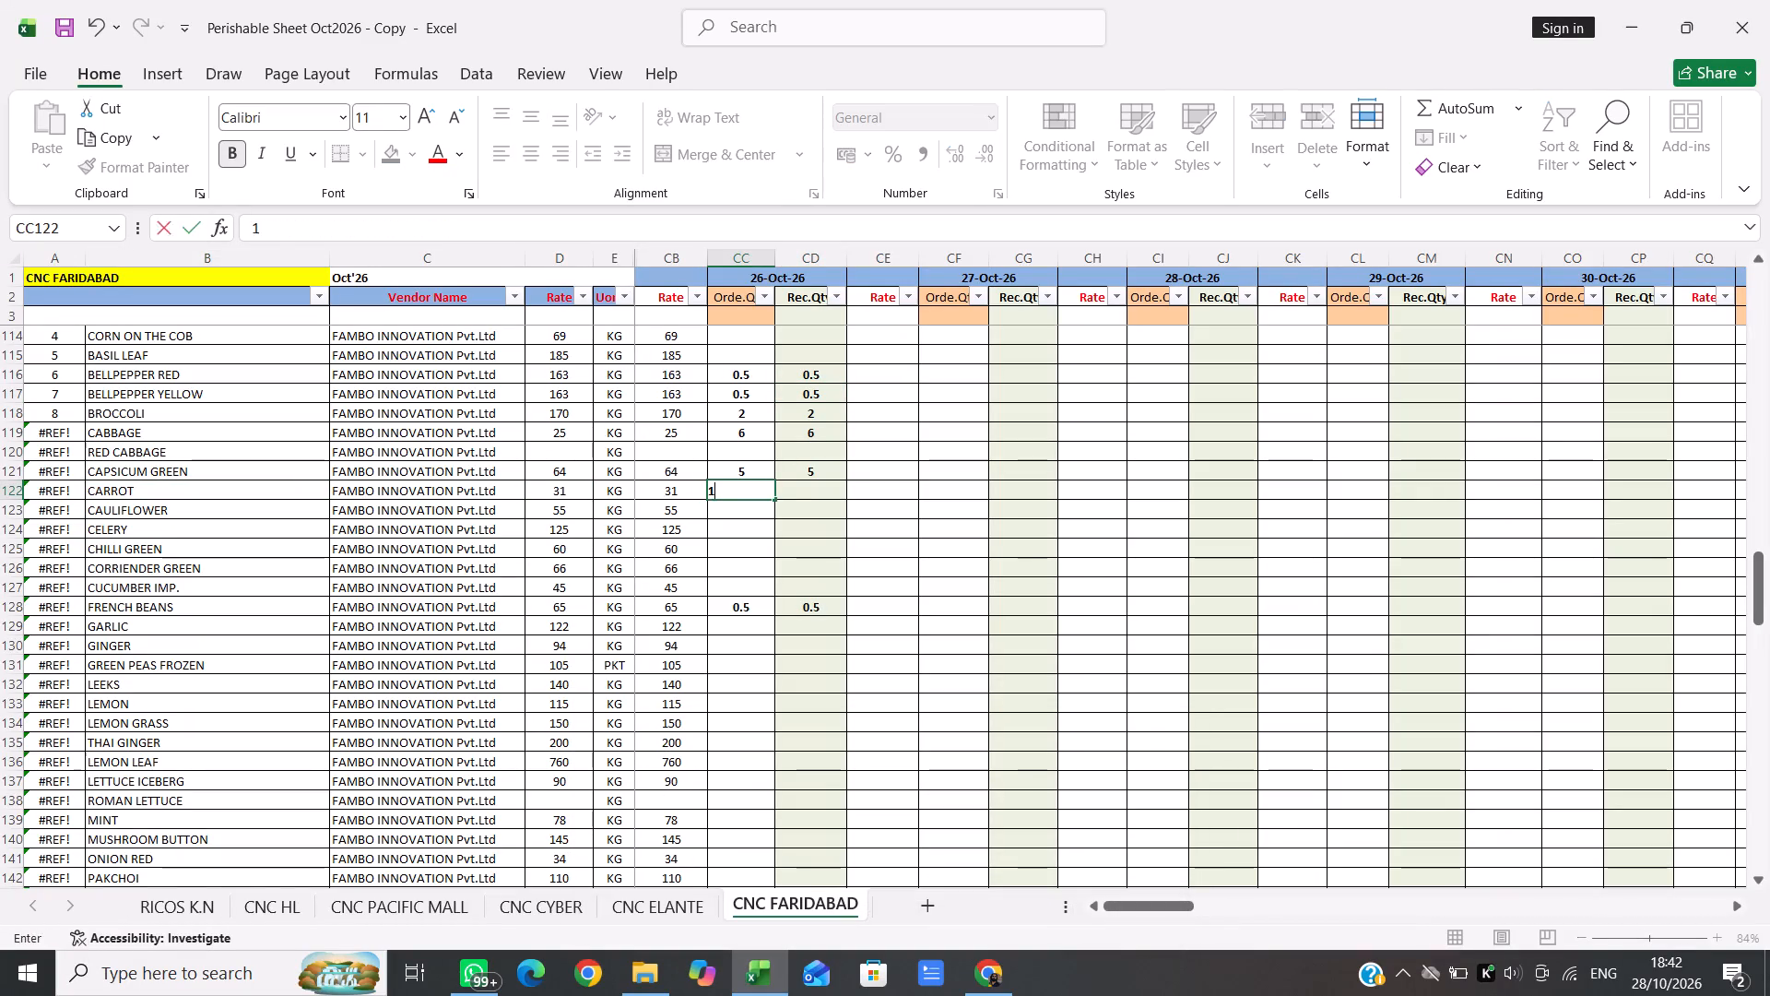
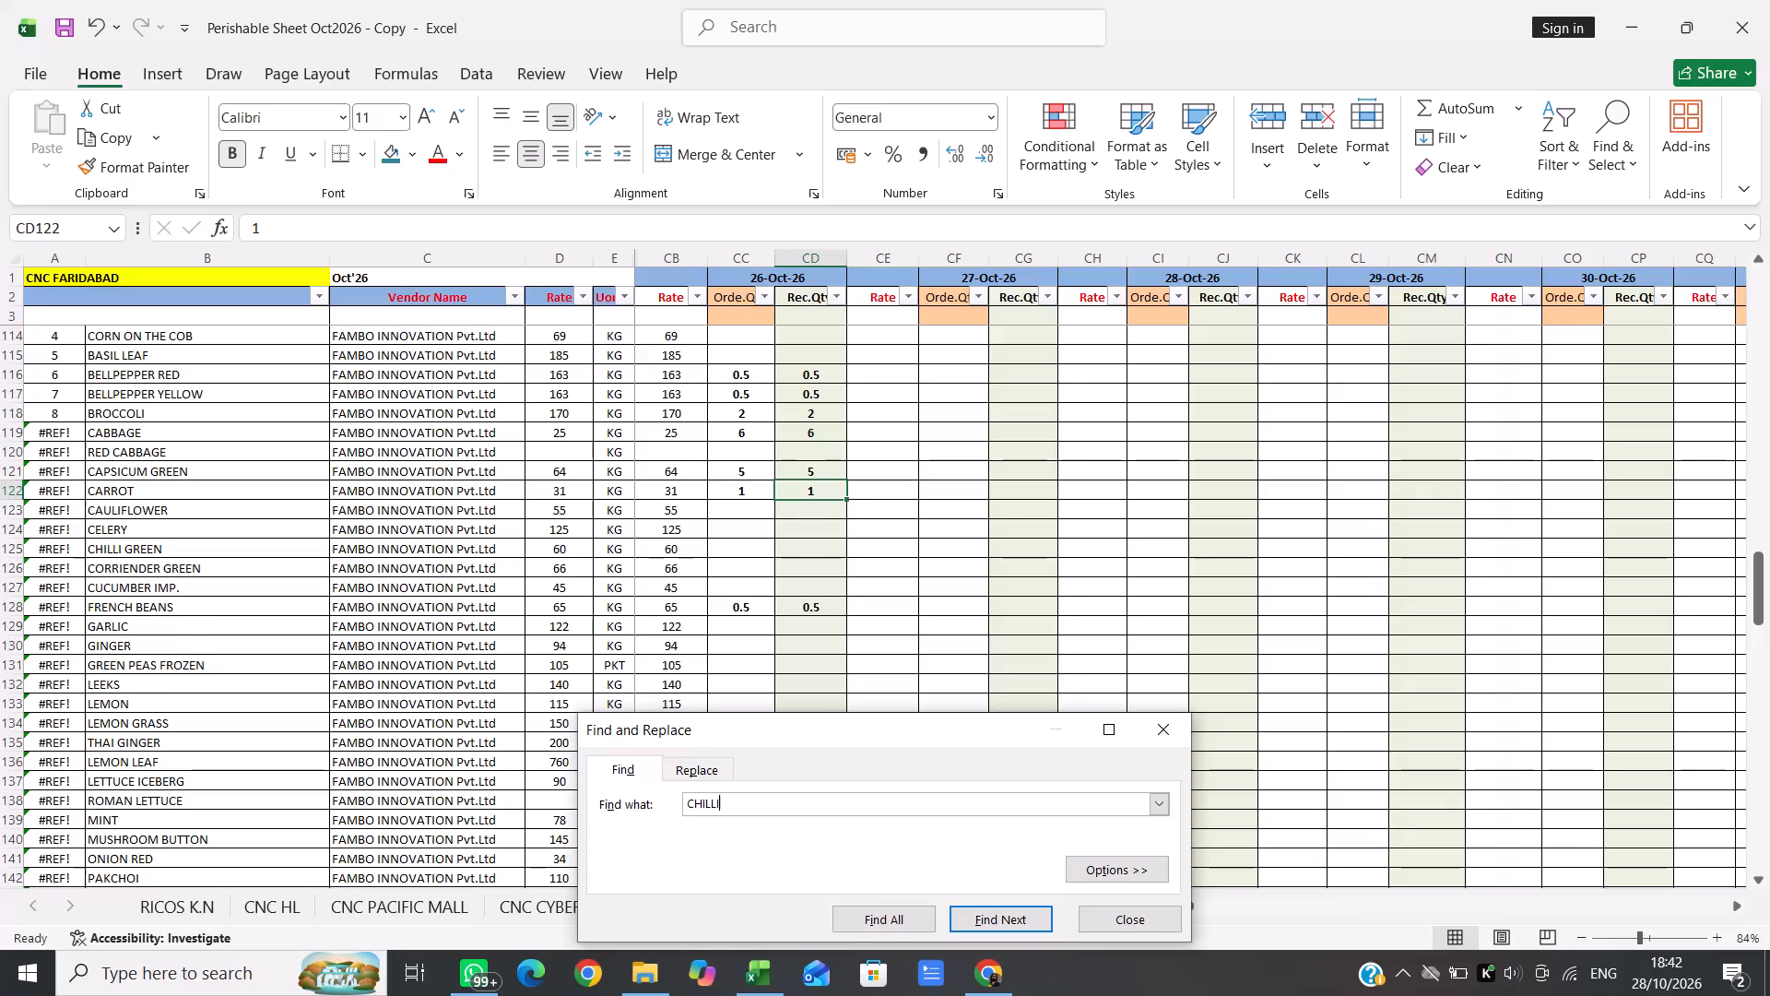
Find the CHILLI GREEN row by searching for CHILLI and go to its 26-Oct-26 order quantity cell.
key(Return)
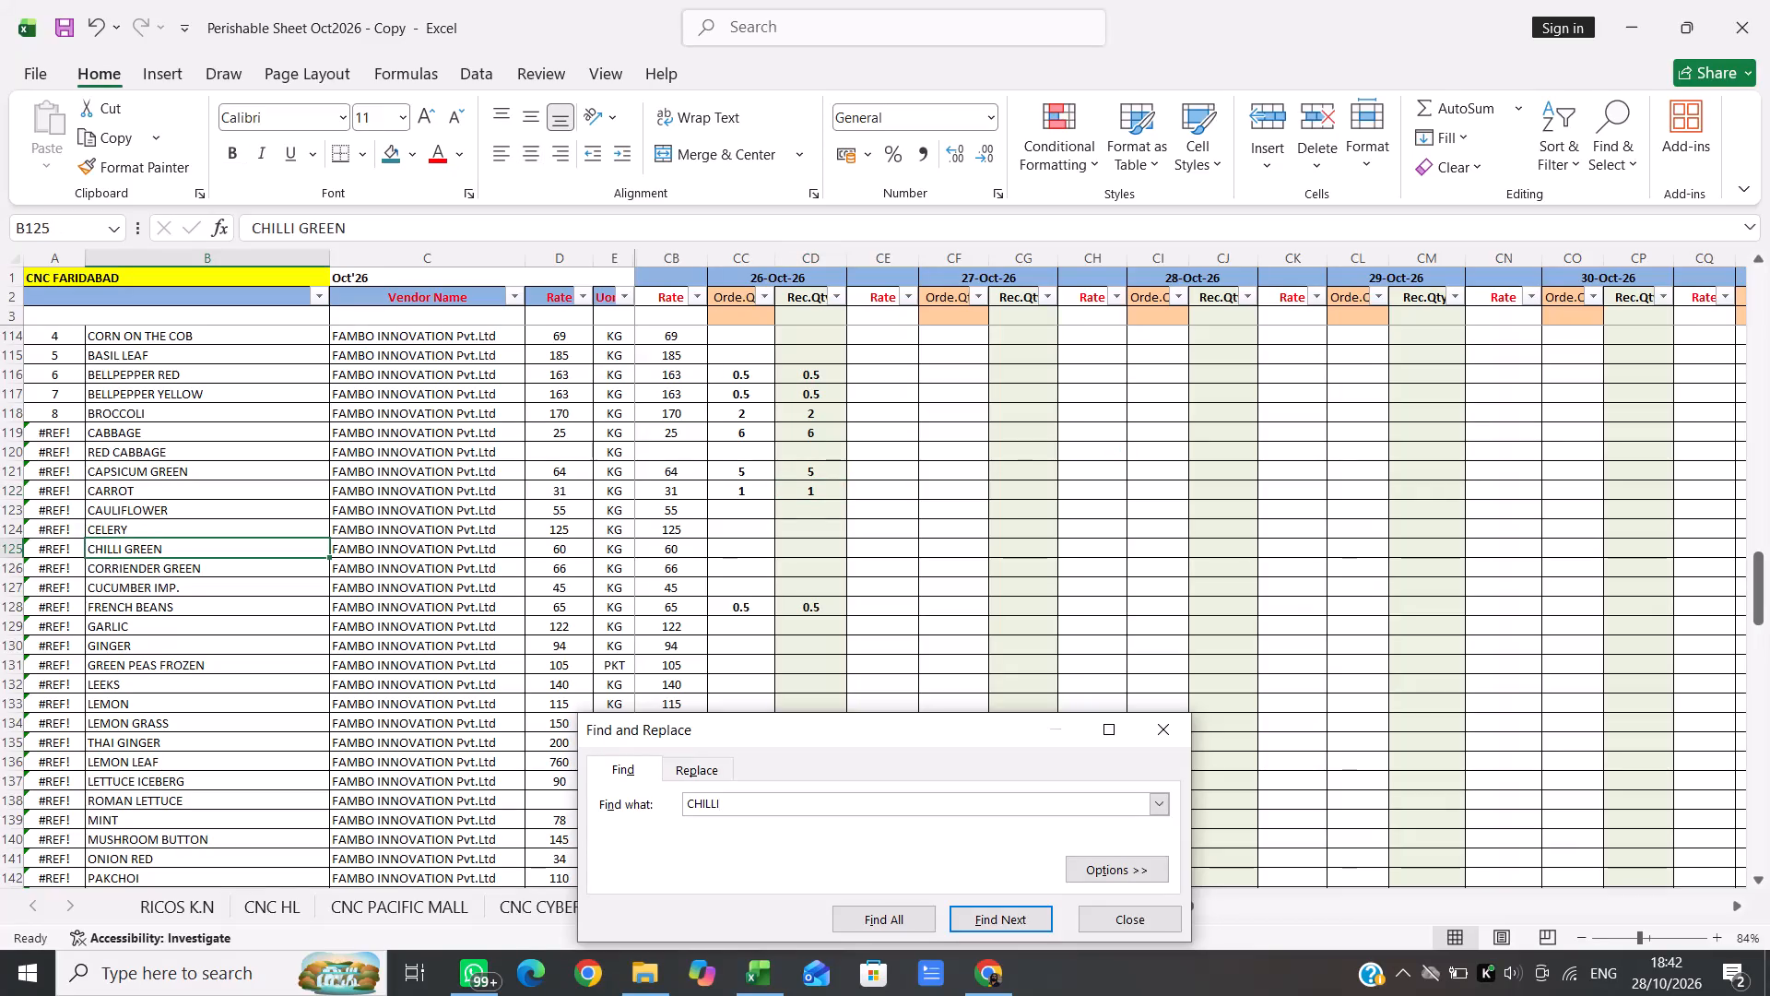
click(1162, 722)
key(Right)
key(Right)
key(Right)
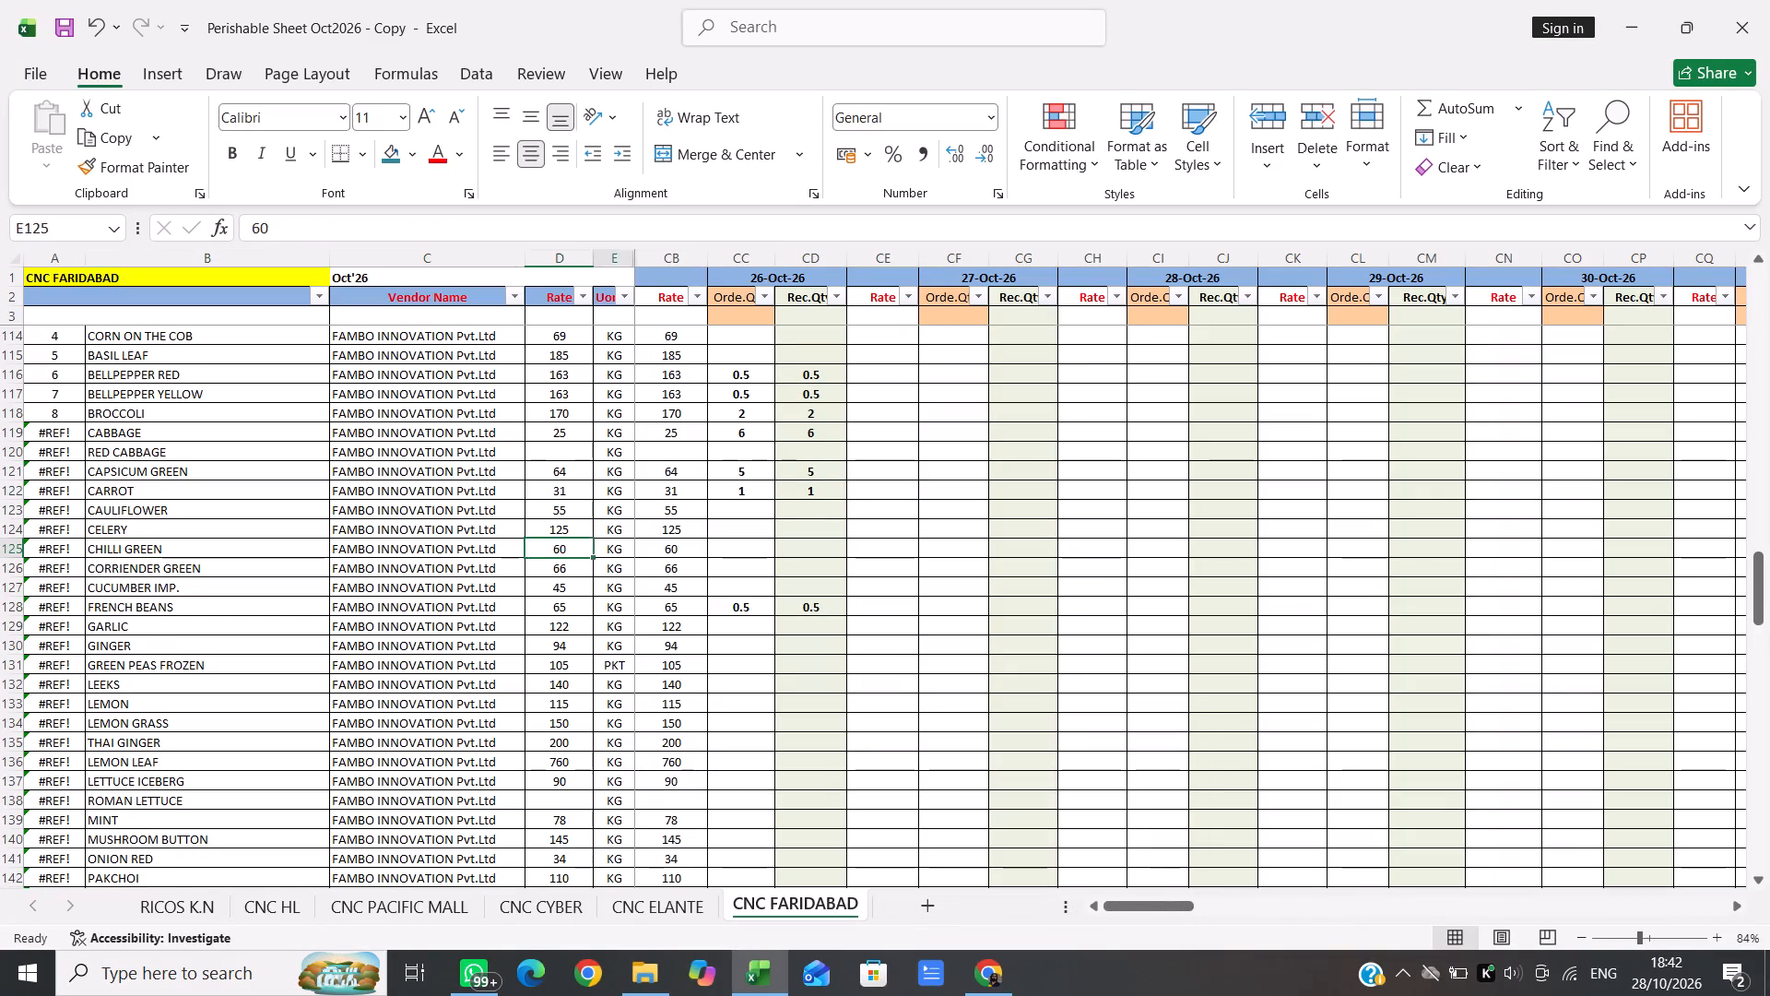
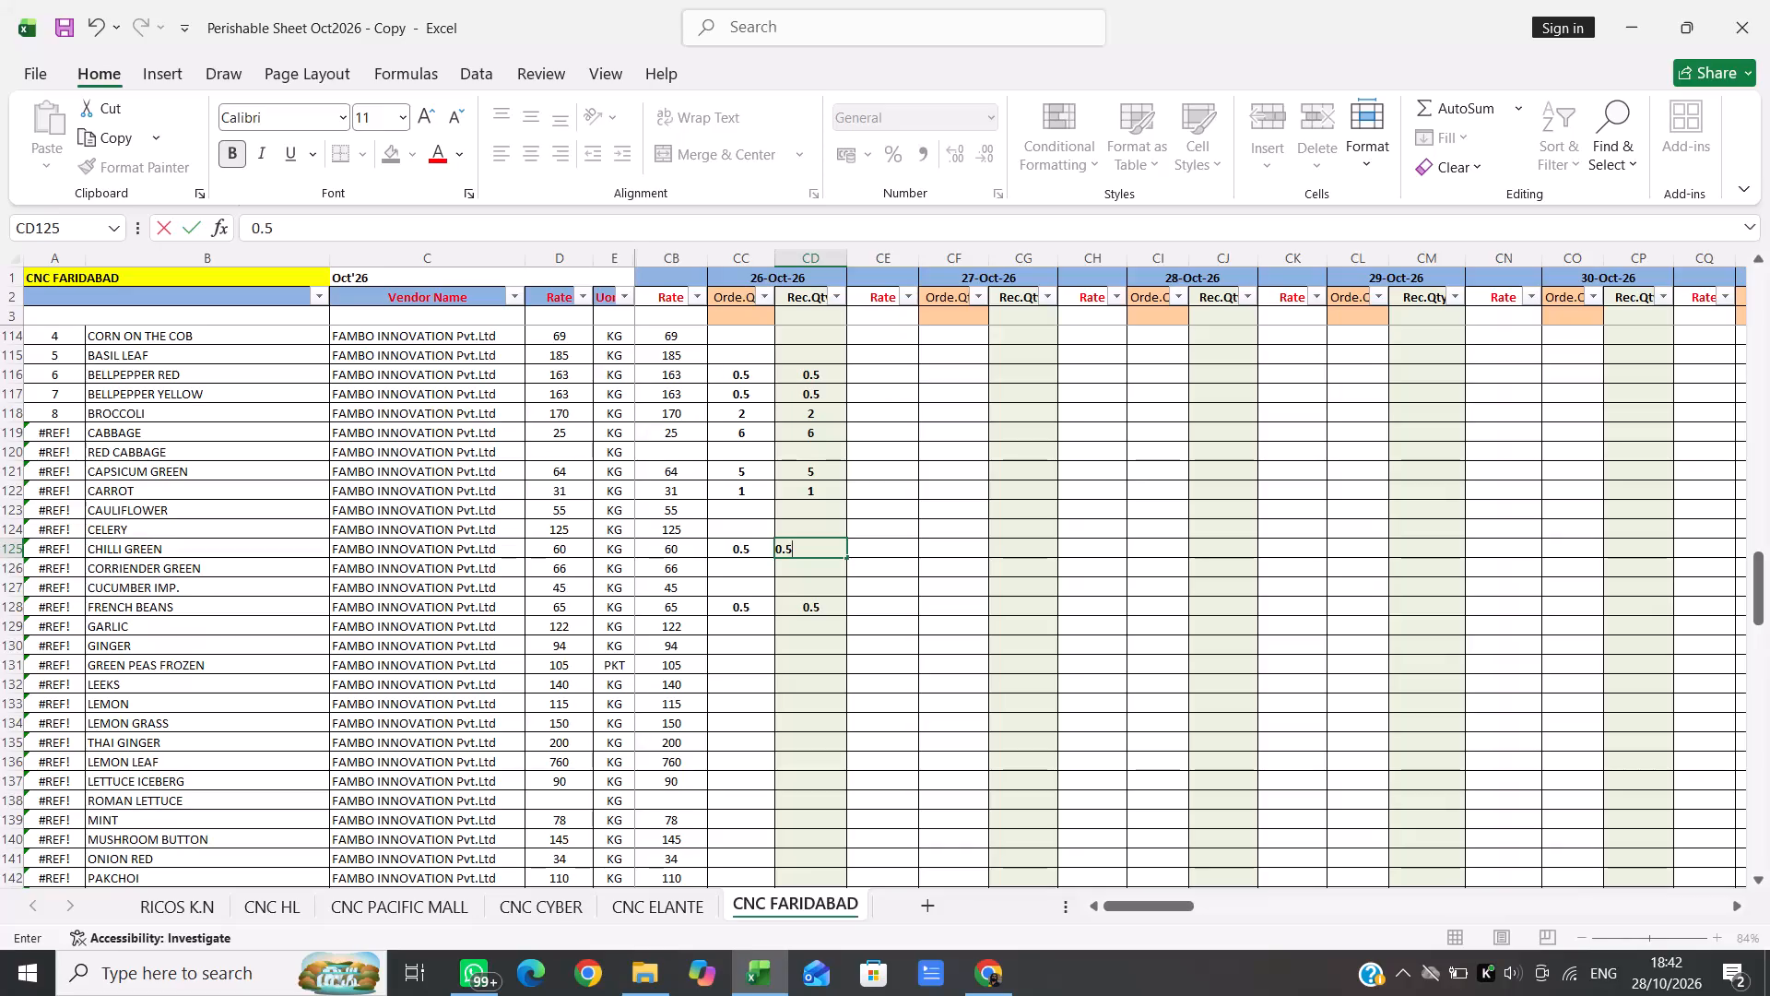
Enter 1 as both the received and order quantity for CORRIENDER GREEN under 26-Oct-26.
key(Down)
key(1)
key(Left)
key(1)
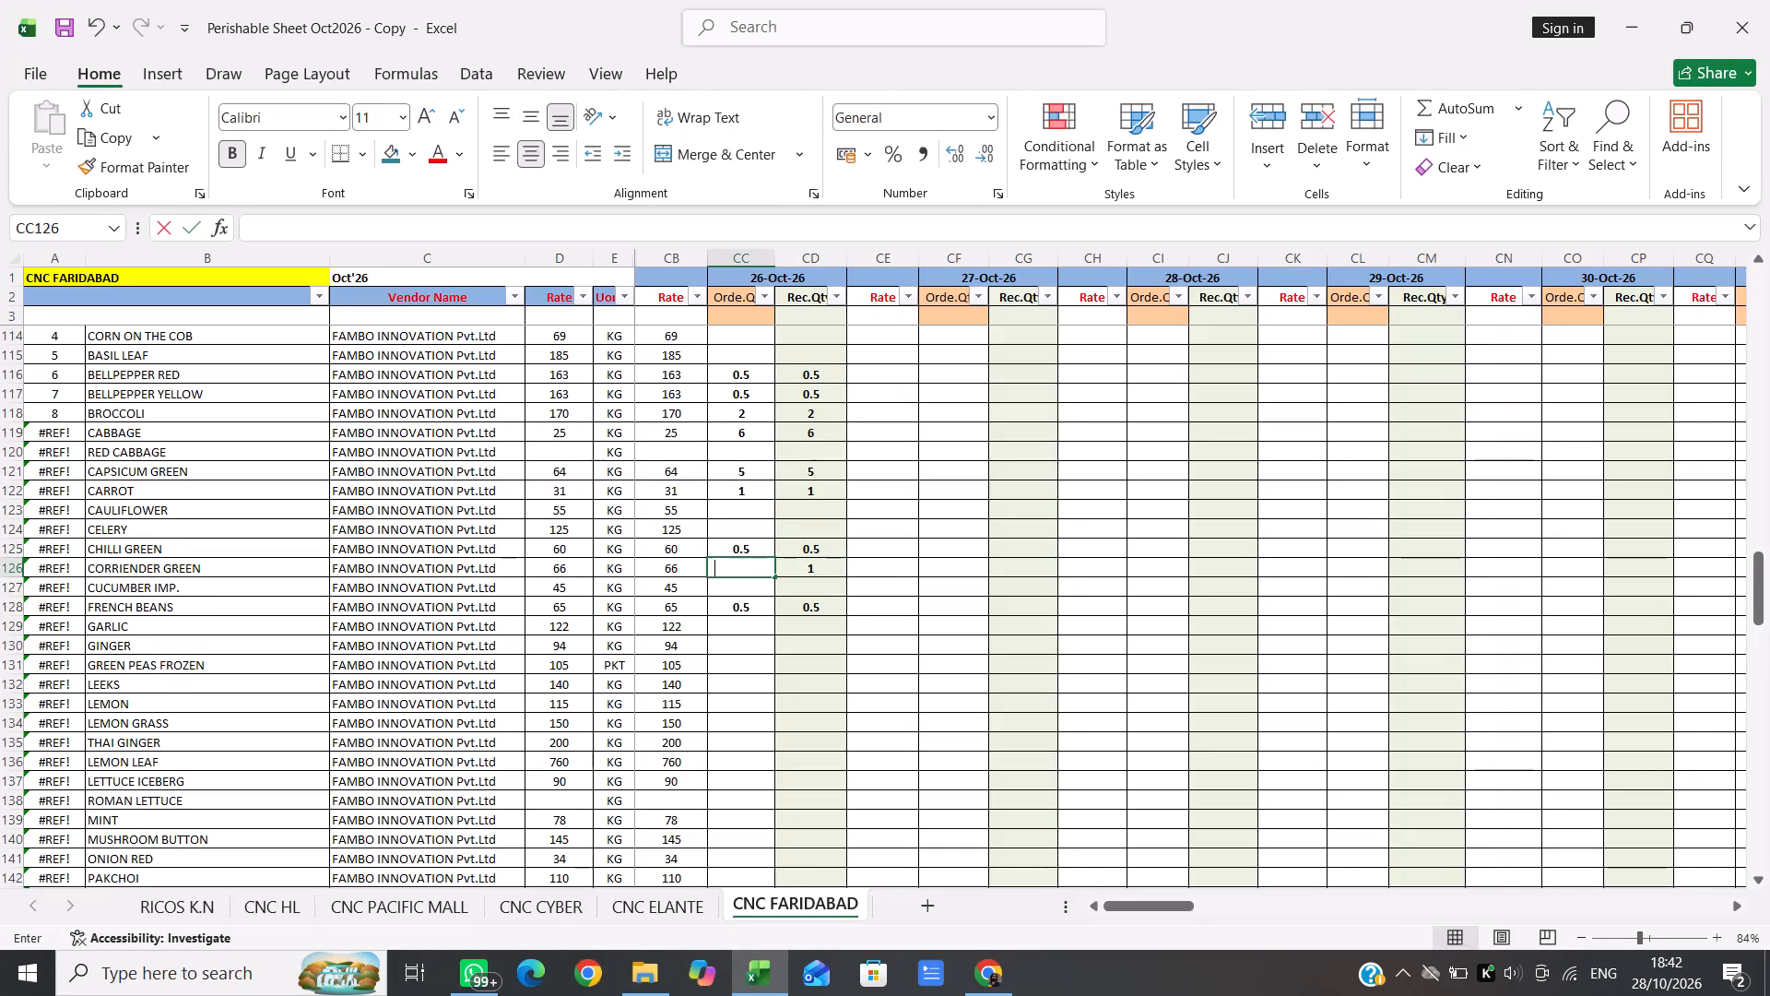
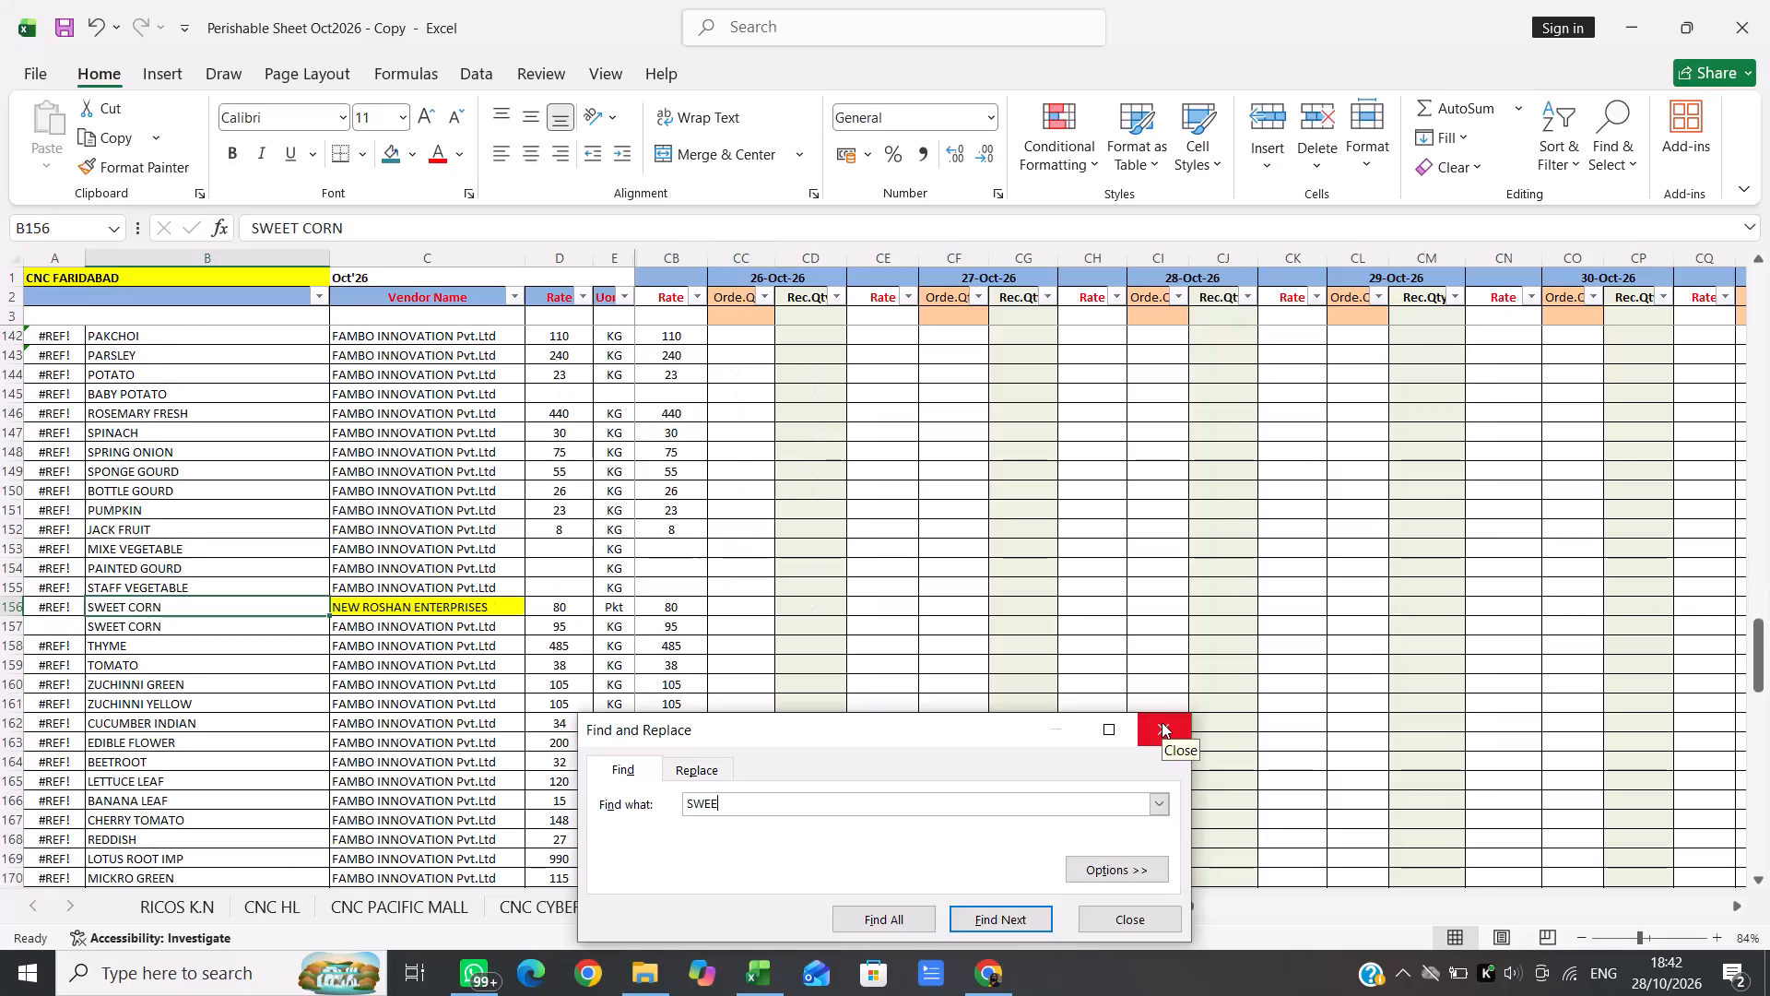
Enter 1 as the 26-Oct-26 order quantity for the FAMBO INNOVATION SWEET CORN row.
click(1162, 722)
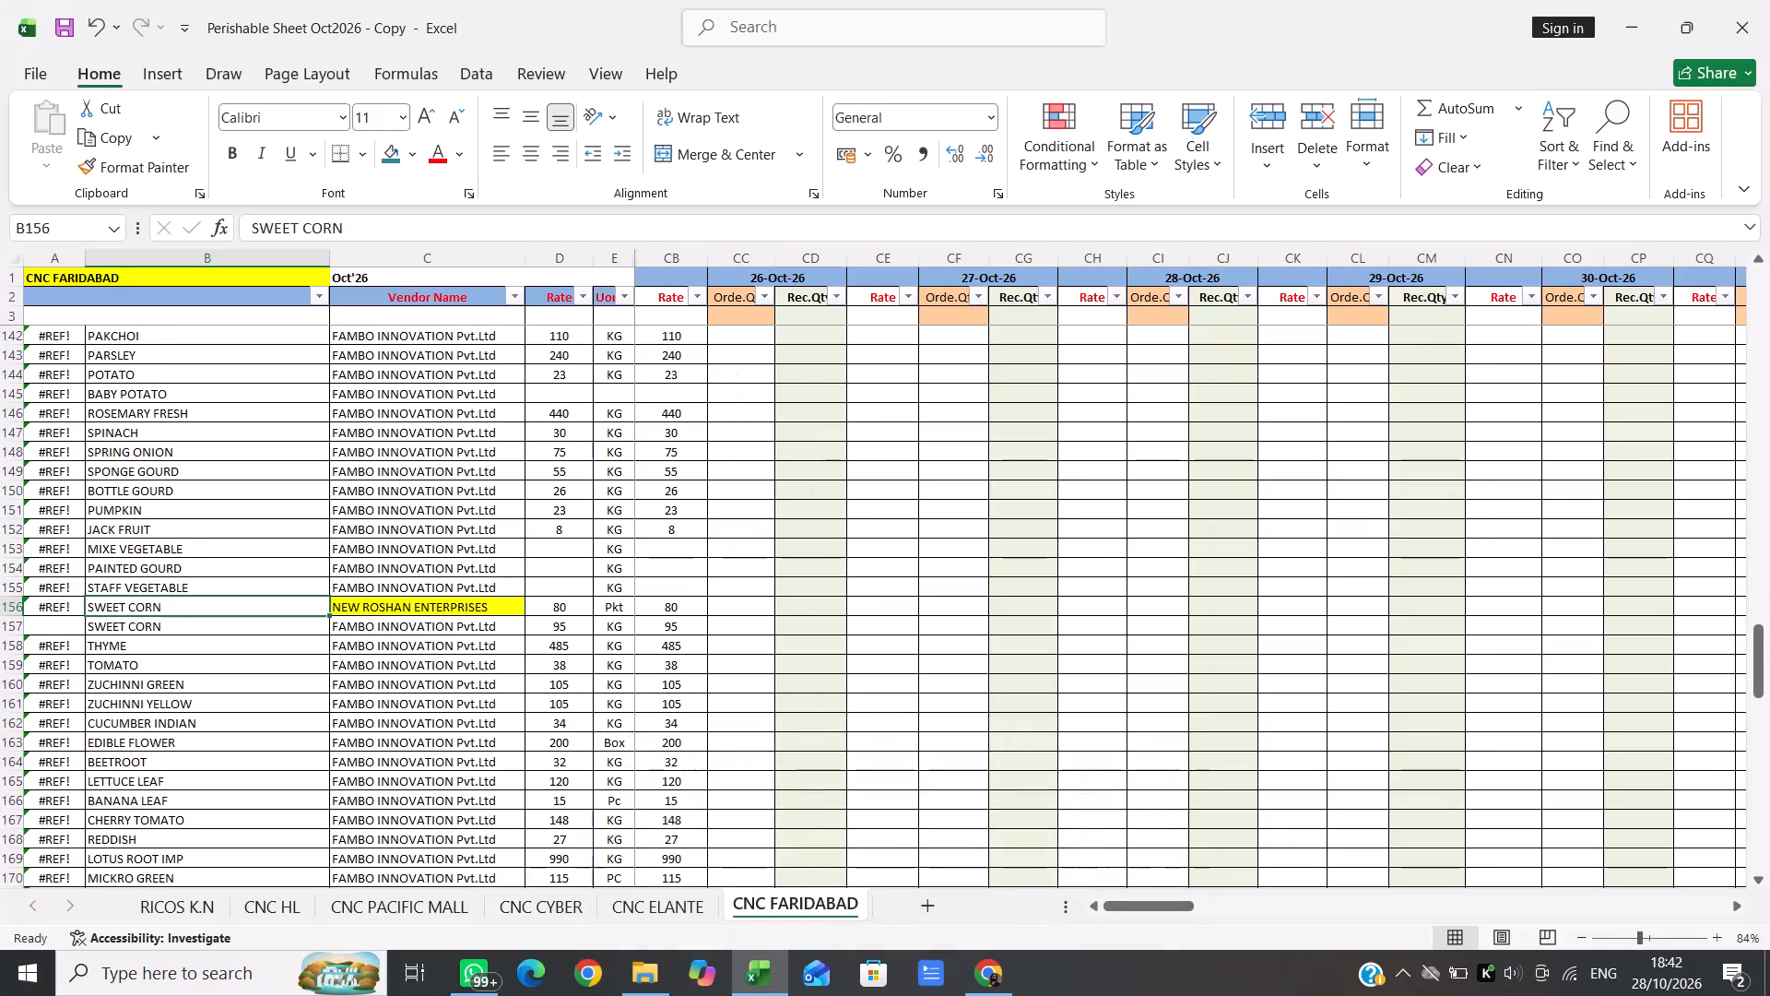
key(Down)
key(Right)
key(Right)
key(Right)
key(Right)
key(Right)
key(1)
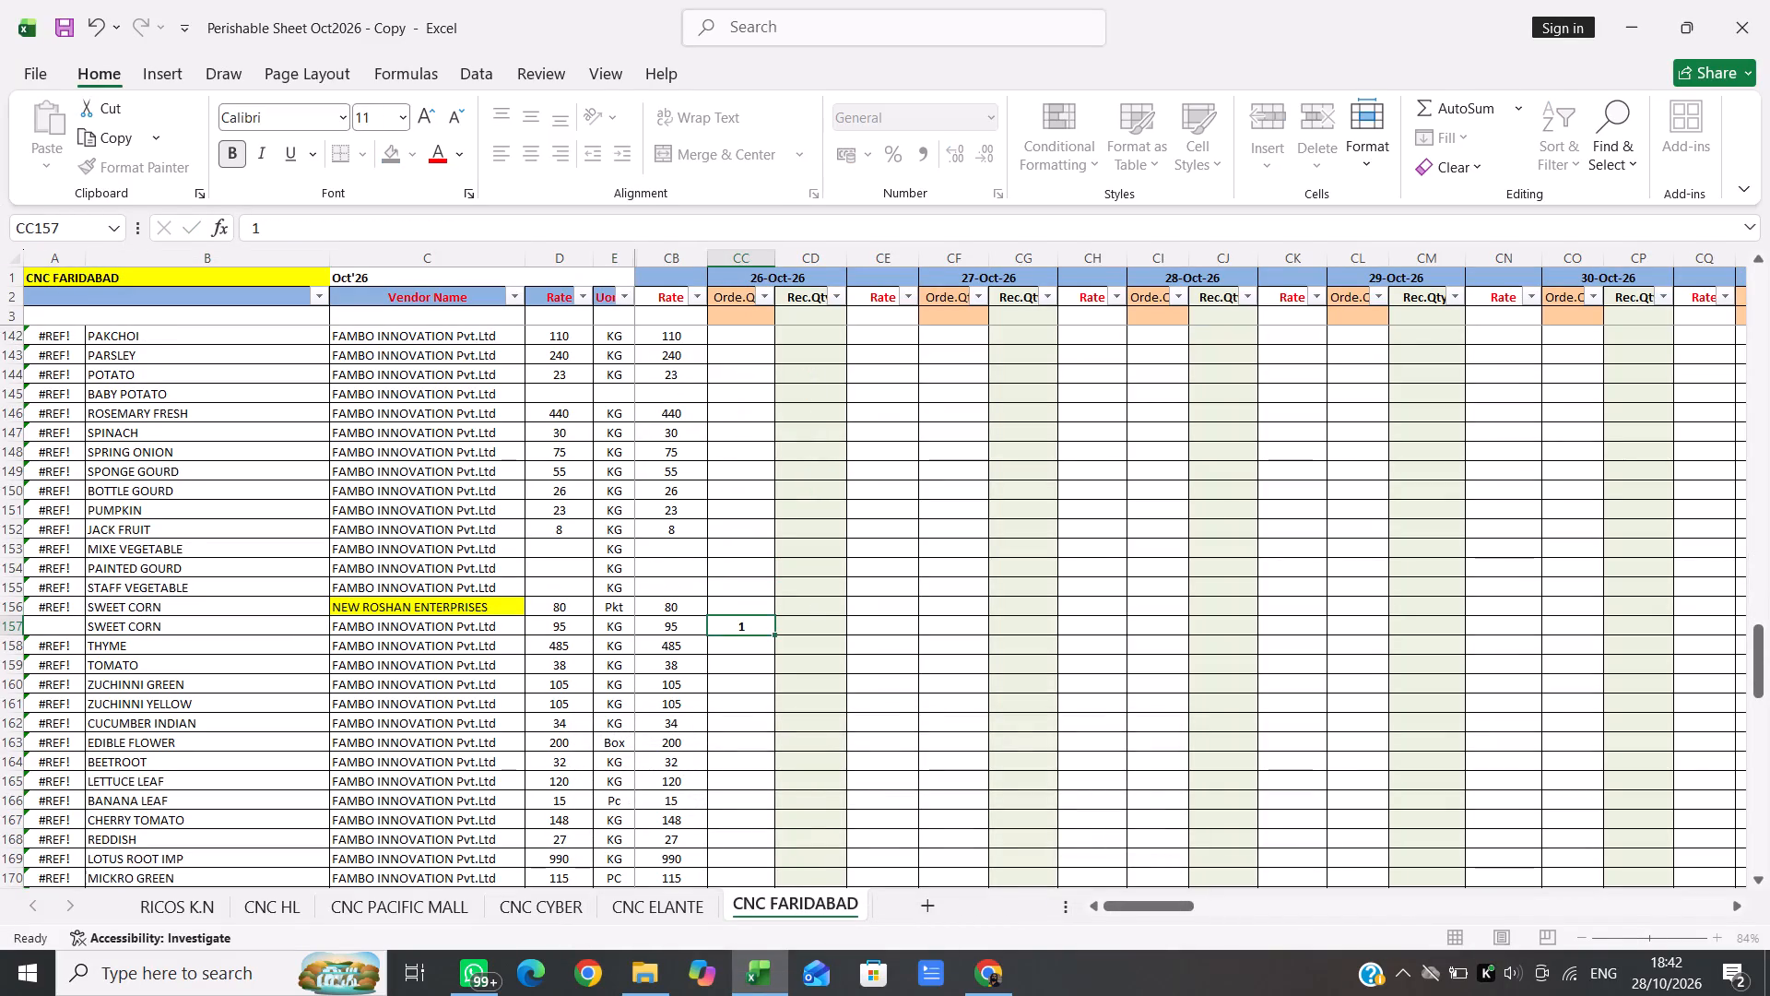
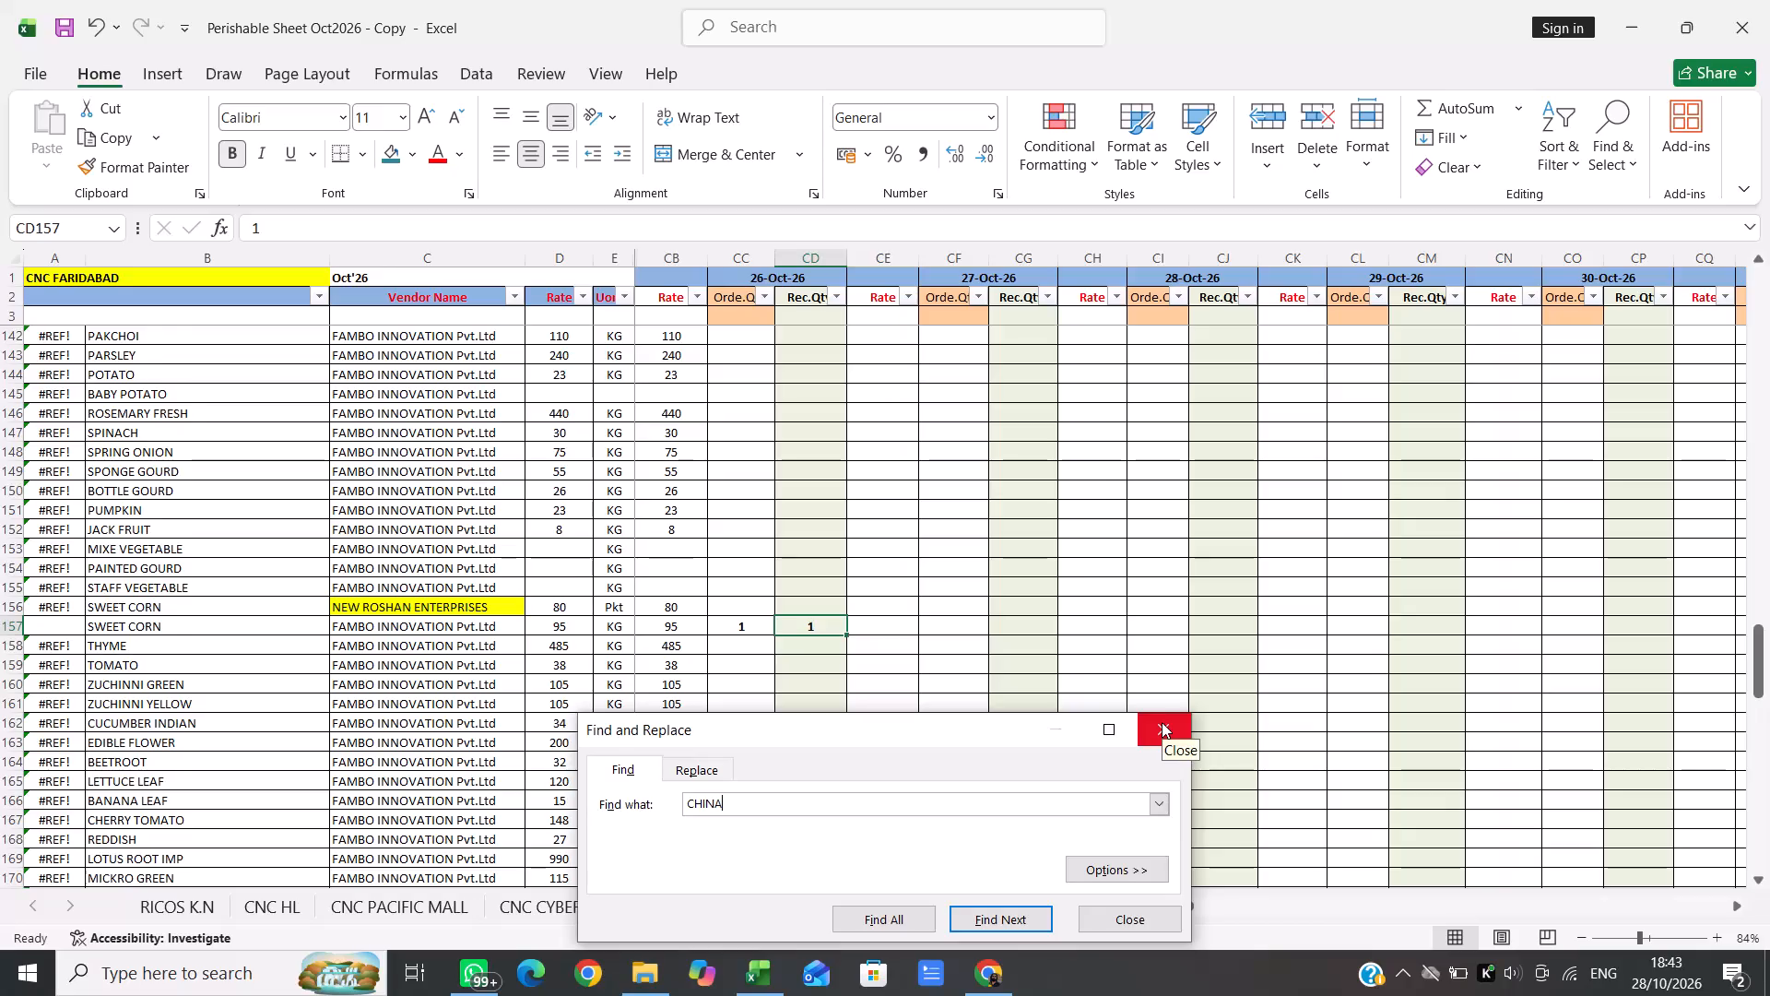
Search the sheet for CHINA and go to the 26-Oct-26 order quantity cell in the CHINA GARLIC row.
key(Return)
click(1162, 722)
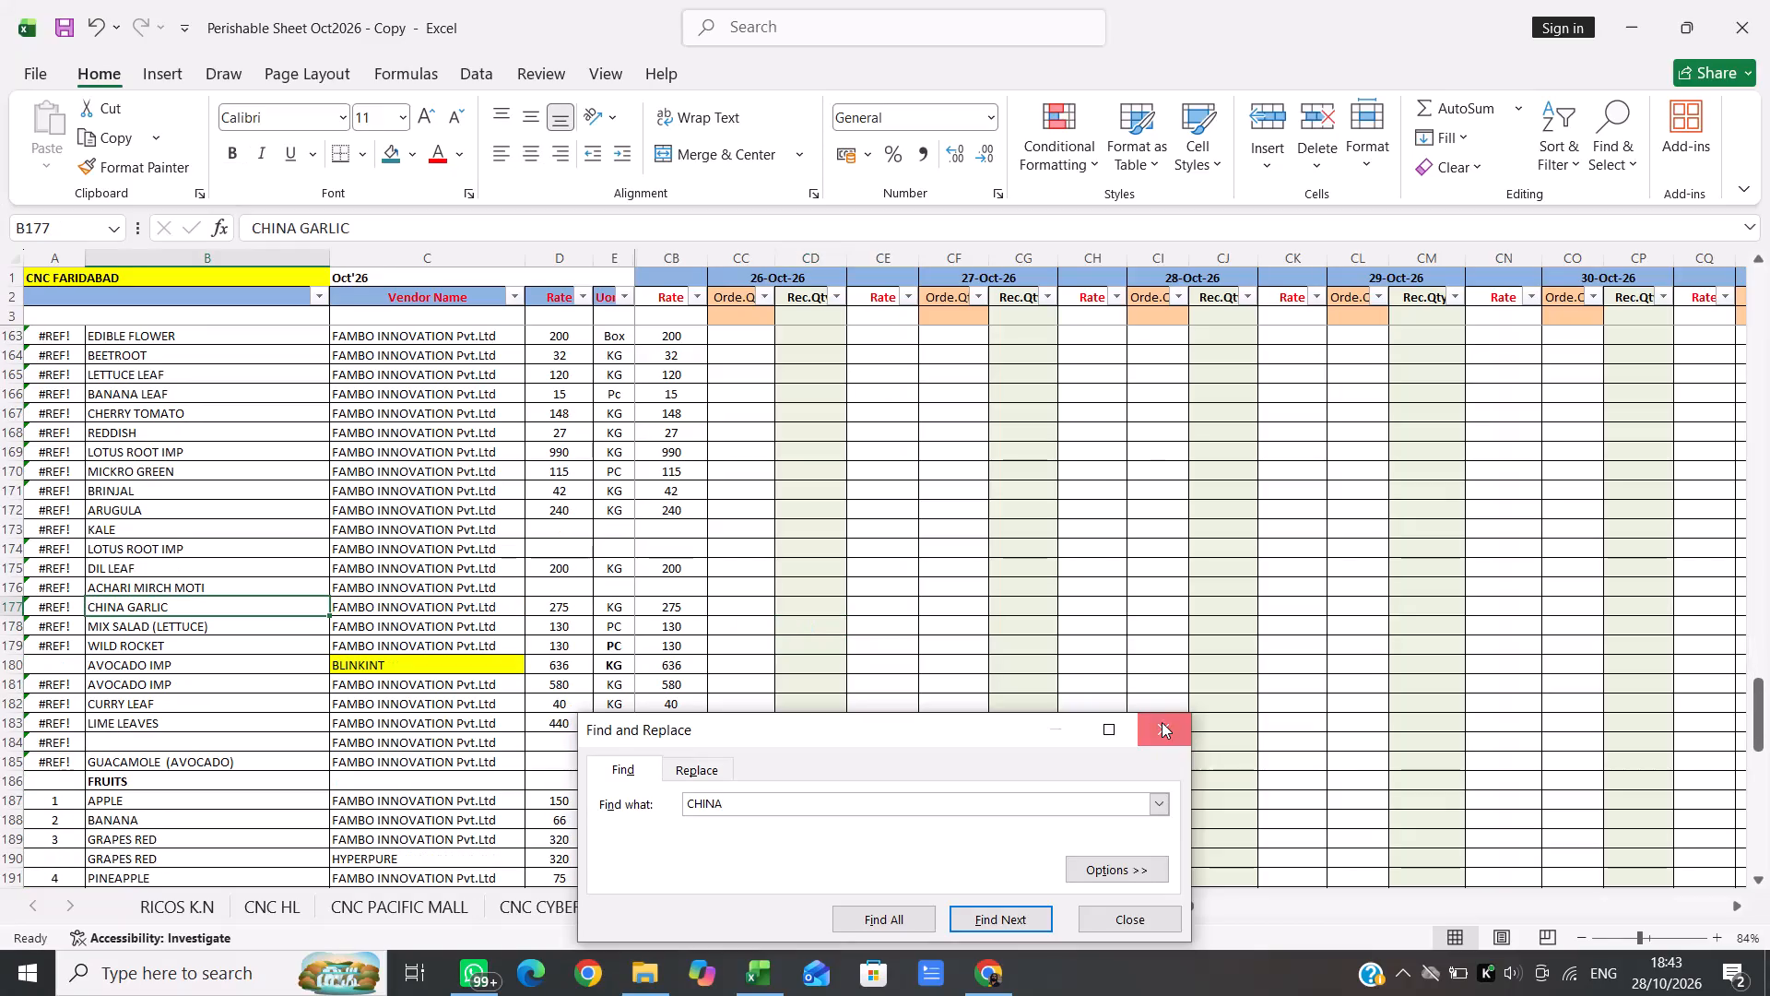
key(Right)
key(Right)
key(Right)
key(Right)
key(Right)
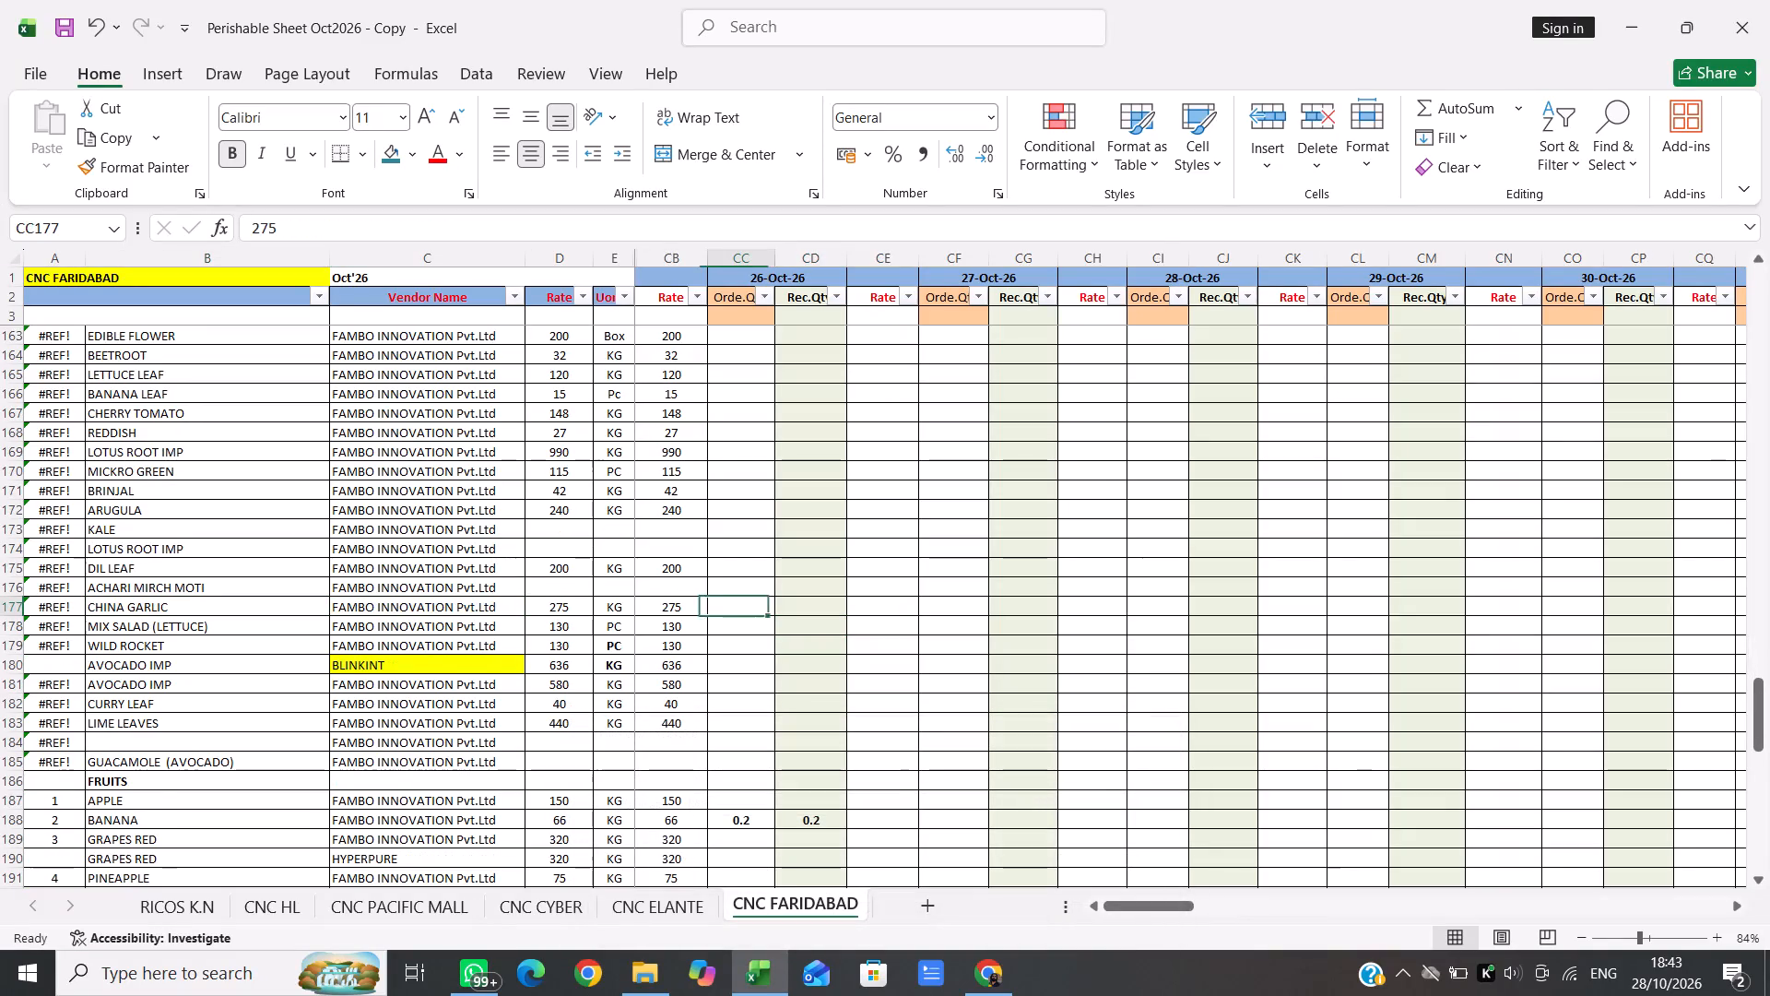
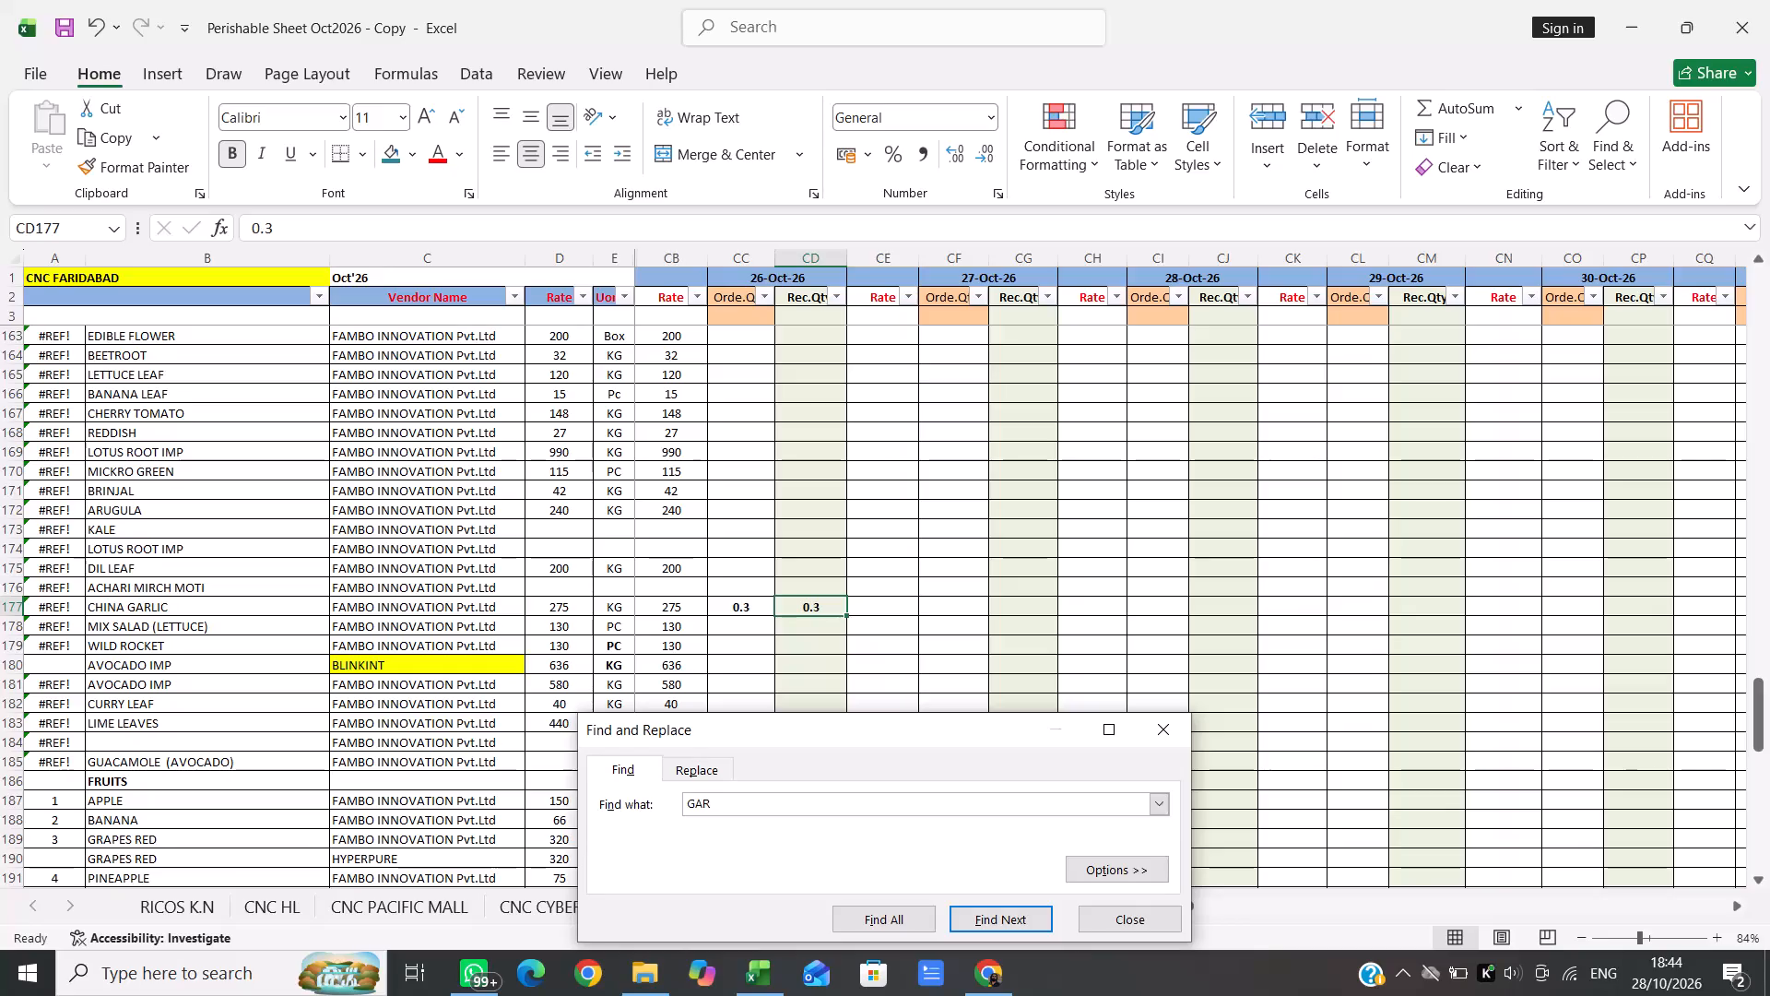
Search the CNC FARIDABAD sheet for GARLI to locate the next garlic item.
text(I)
key(Return)
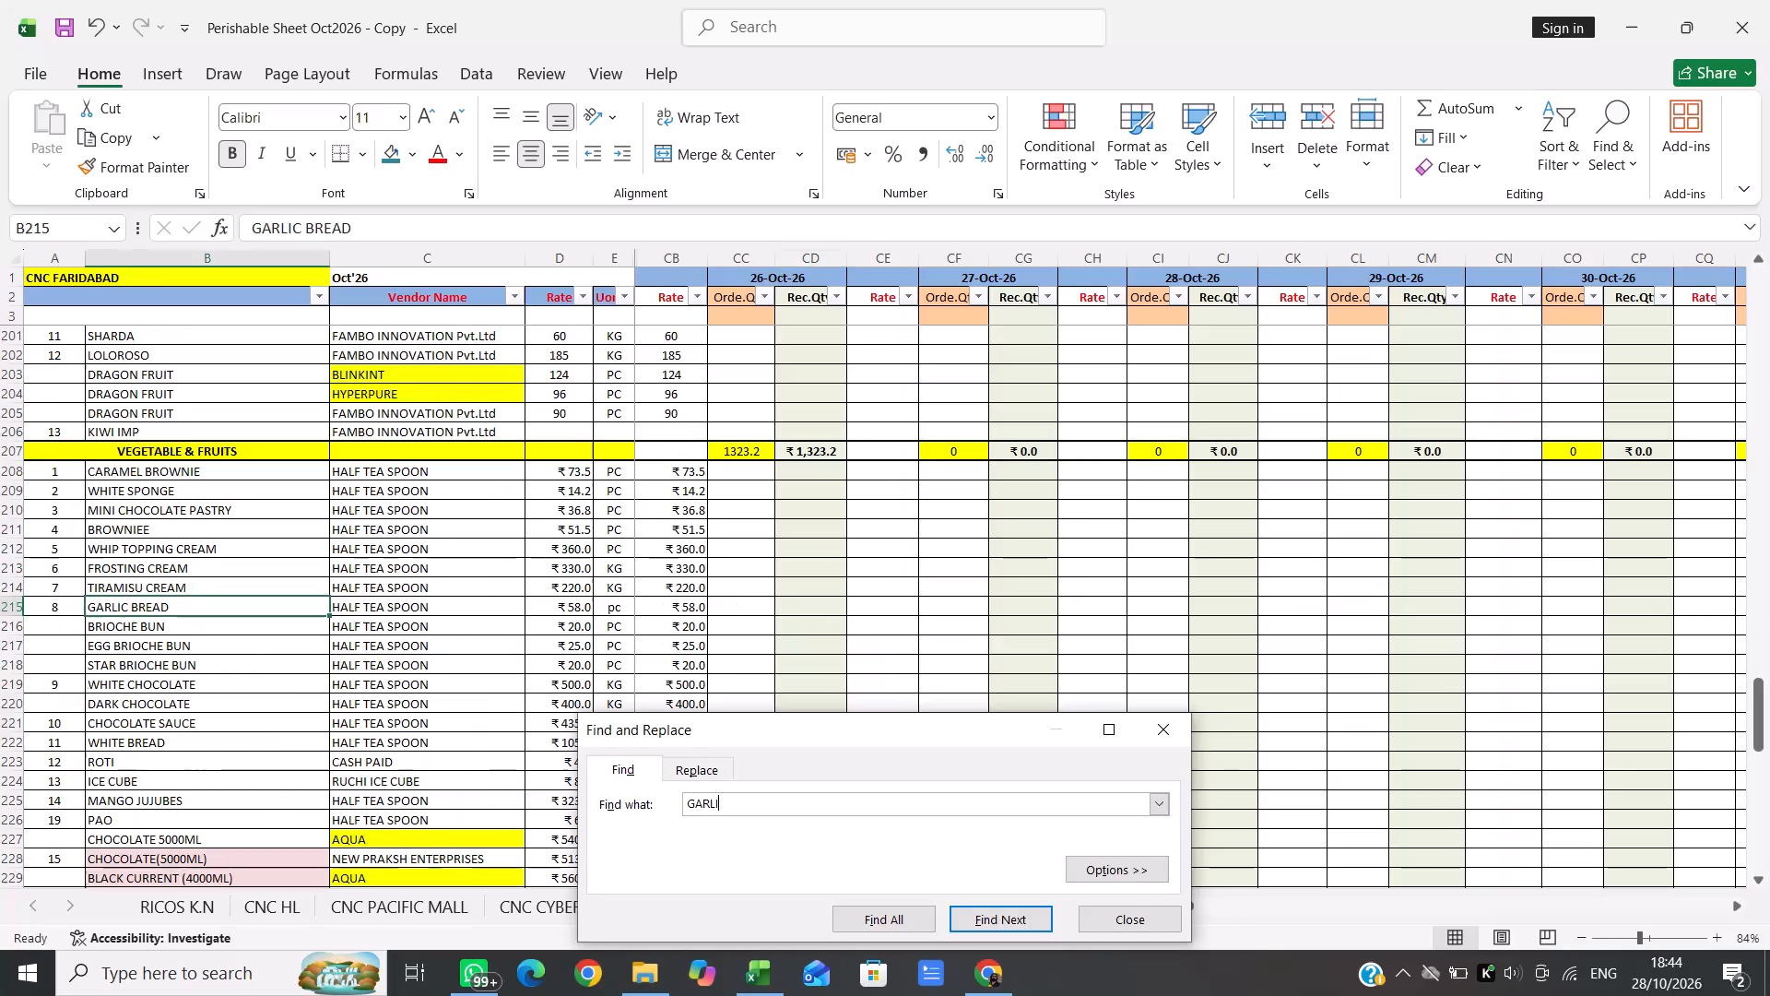
click(1154, 740)
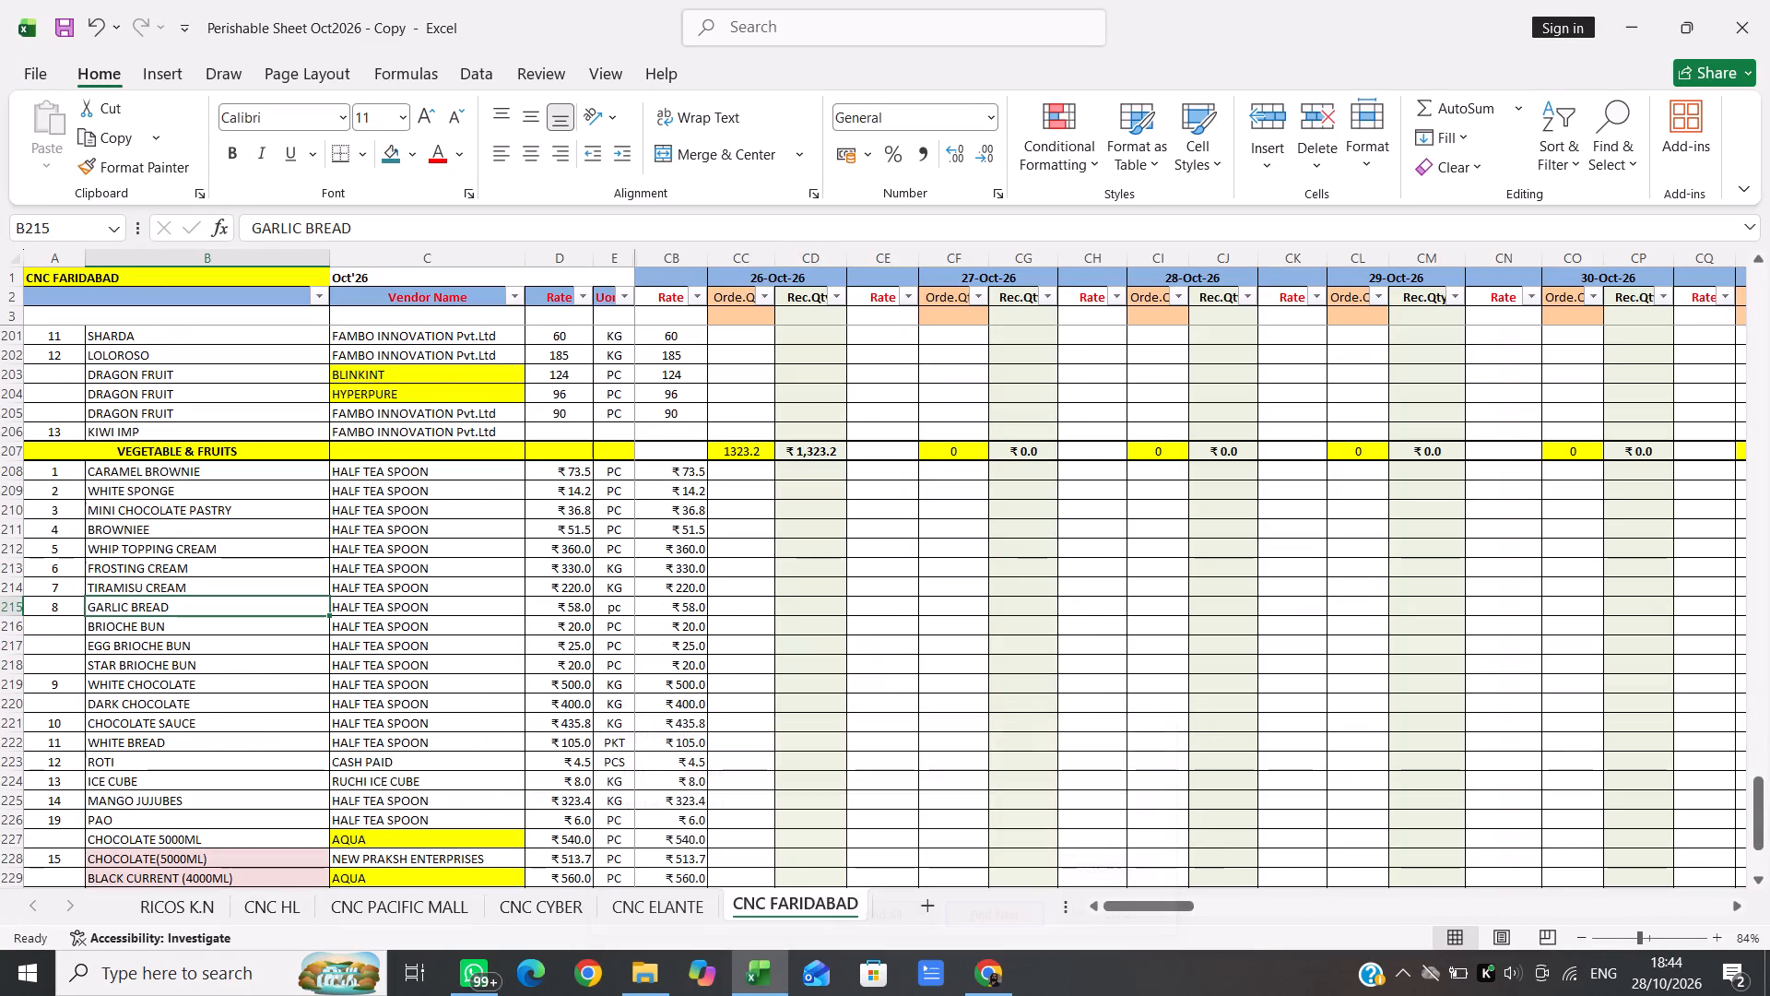
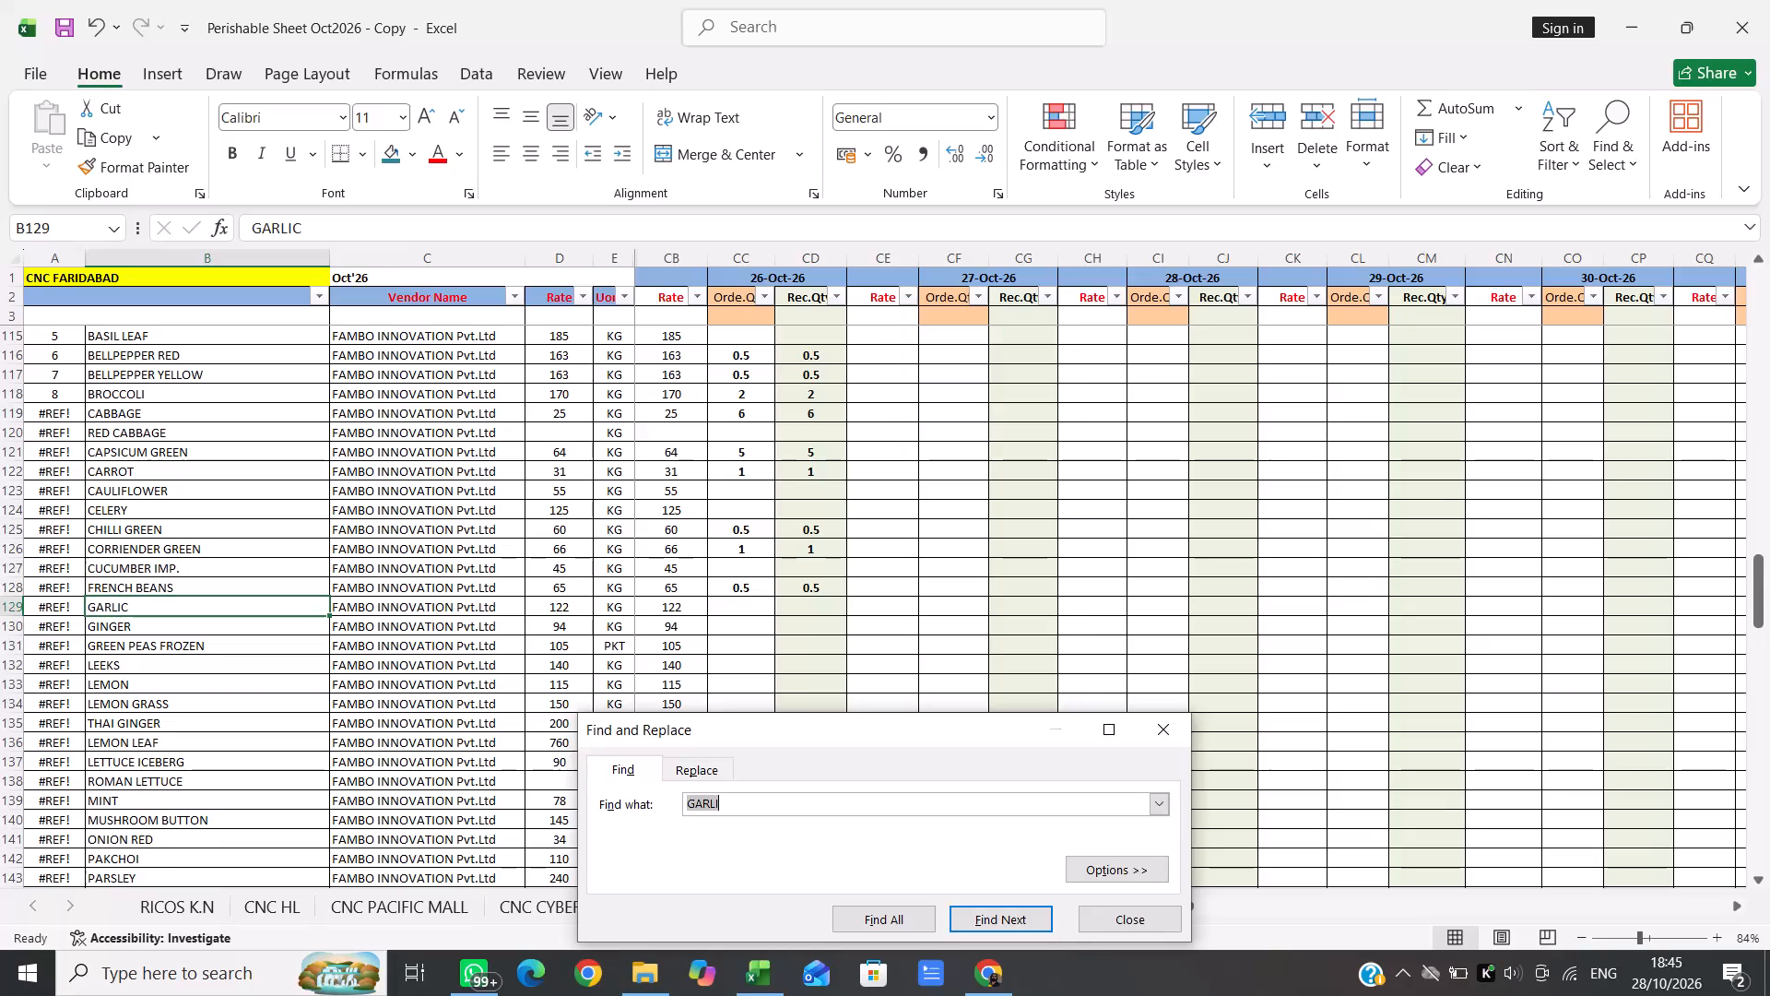
Enter 1 as the 26-Oct-26 order quantity for GARLIC in the FAMBO INNOVATION vendor rows.
click(1162, 727)
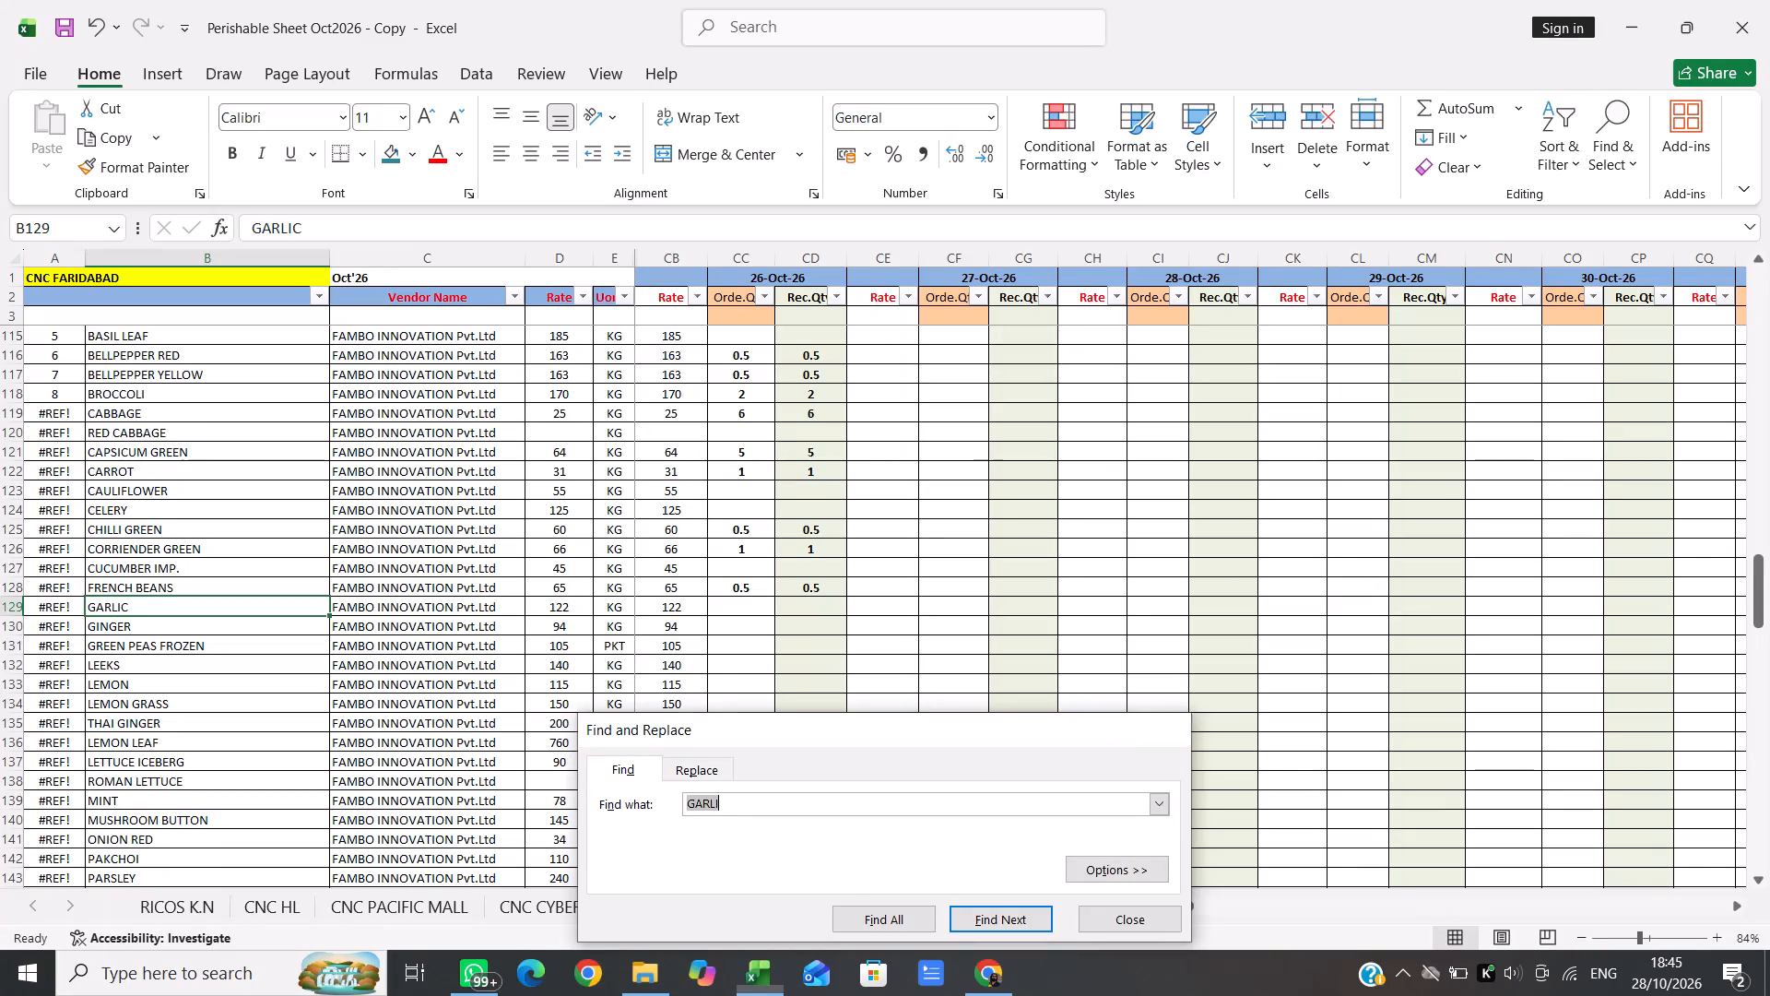
key(Right)
key(Right)
key(Right)
key(Right)
key(Right)
key(1)
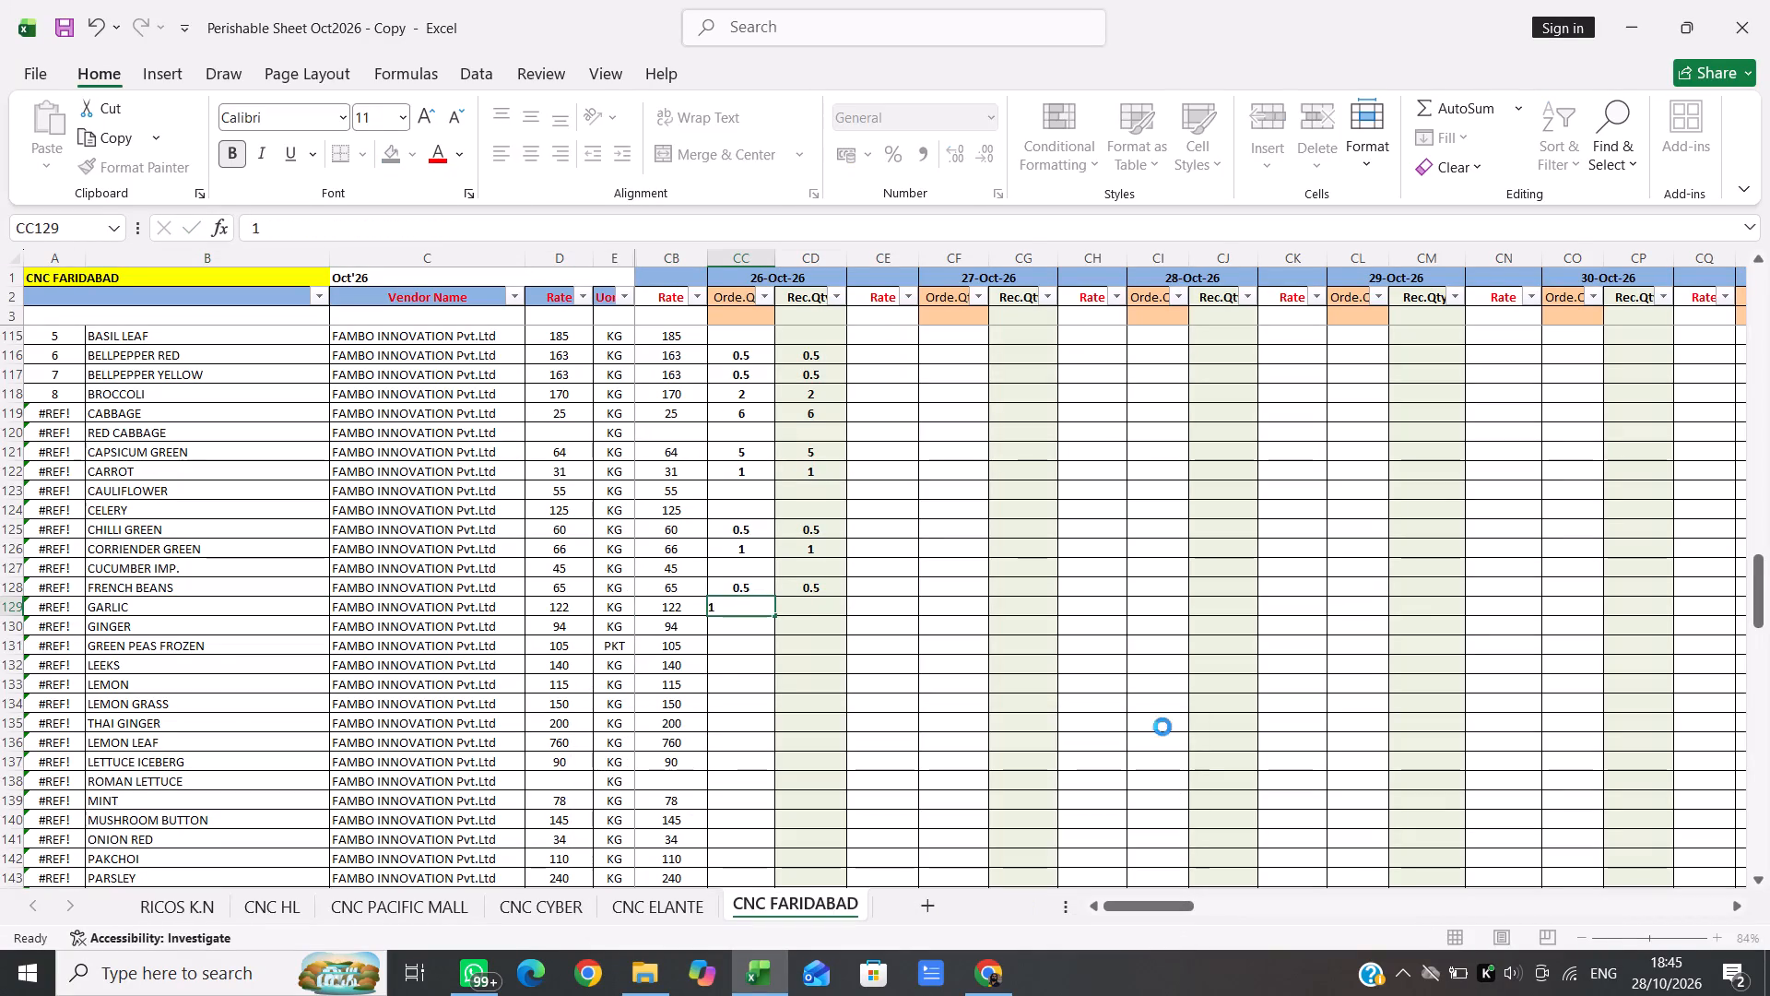
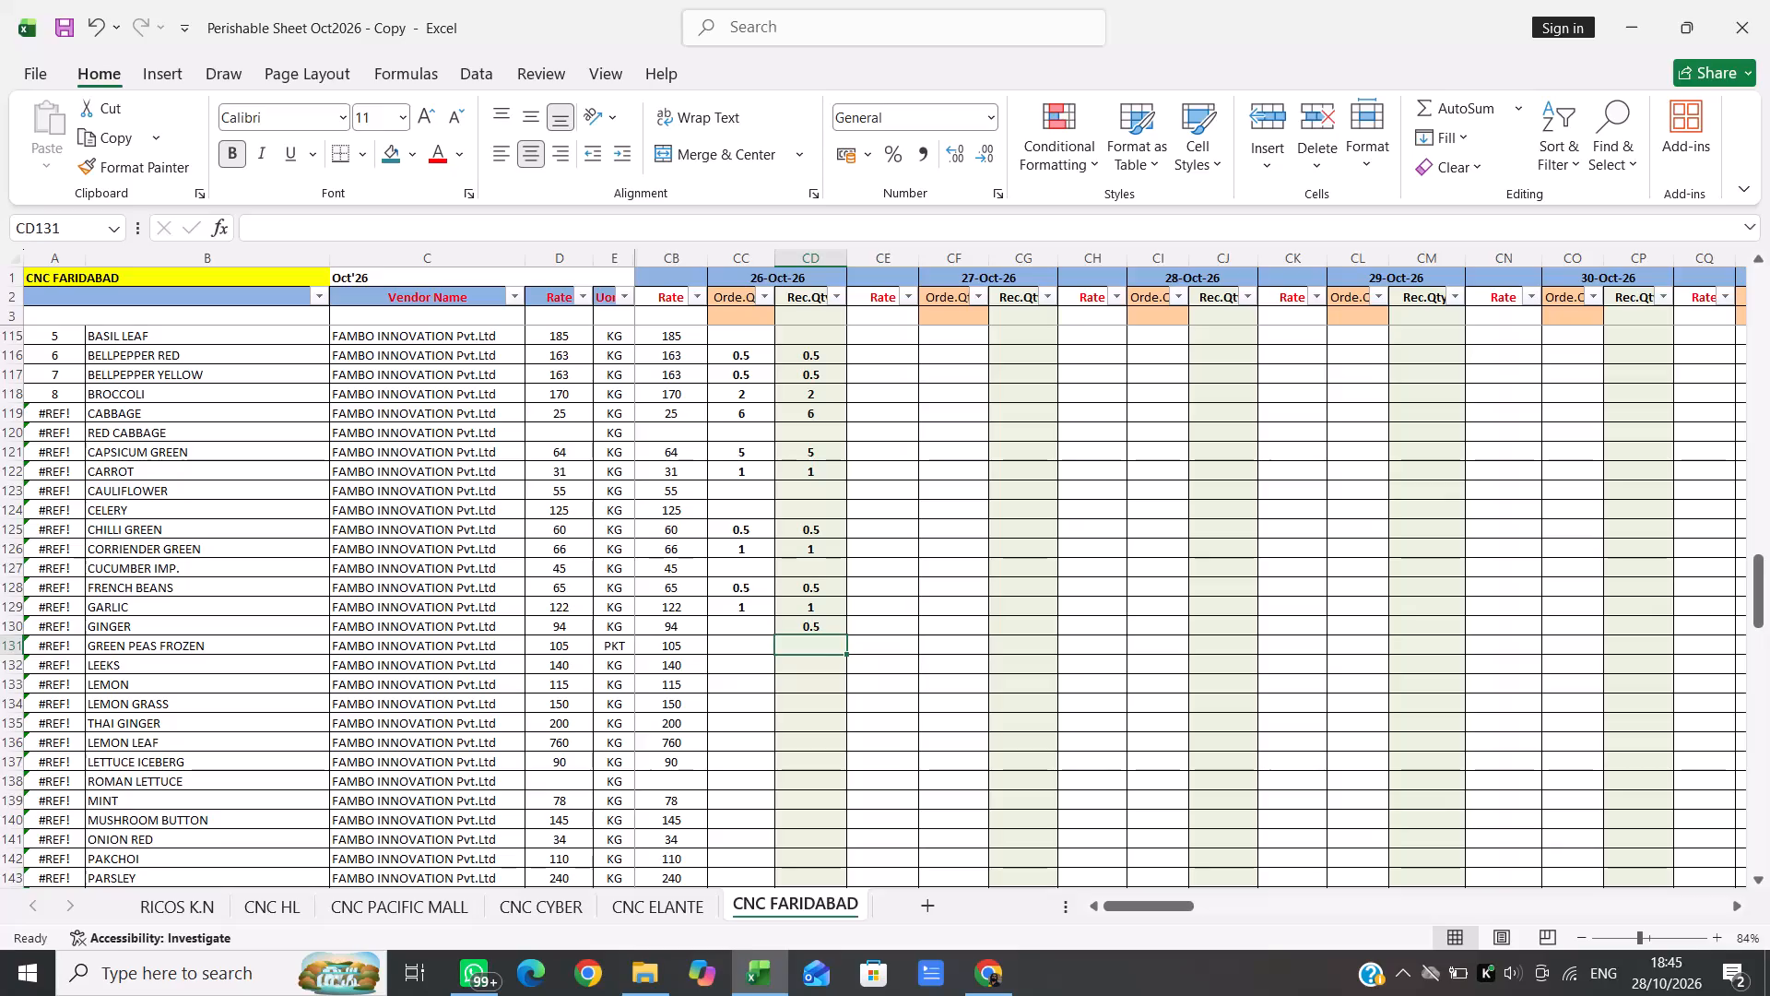
Enter 0.5 as the 26-Oct-26 order quantity for GINGER in the FAMBO INNOVATION vendor rows.
key(Left)
key(Up)
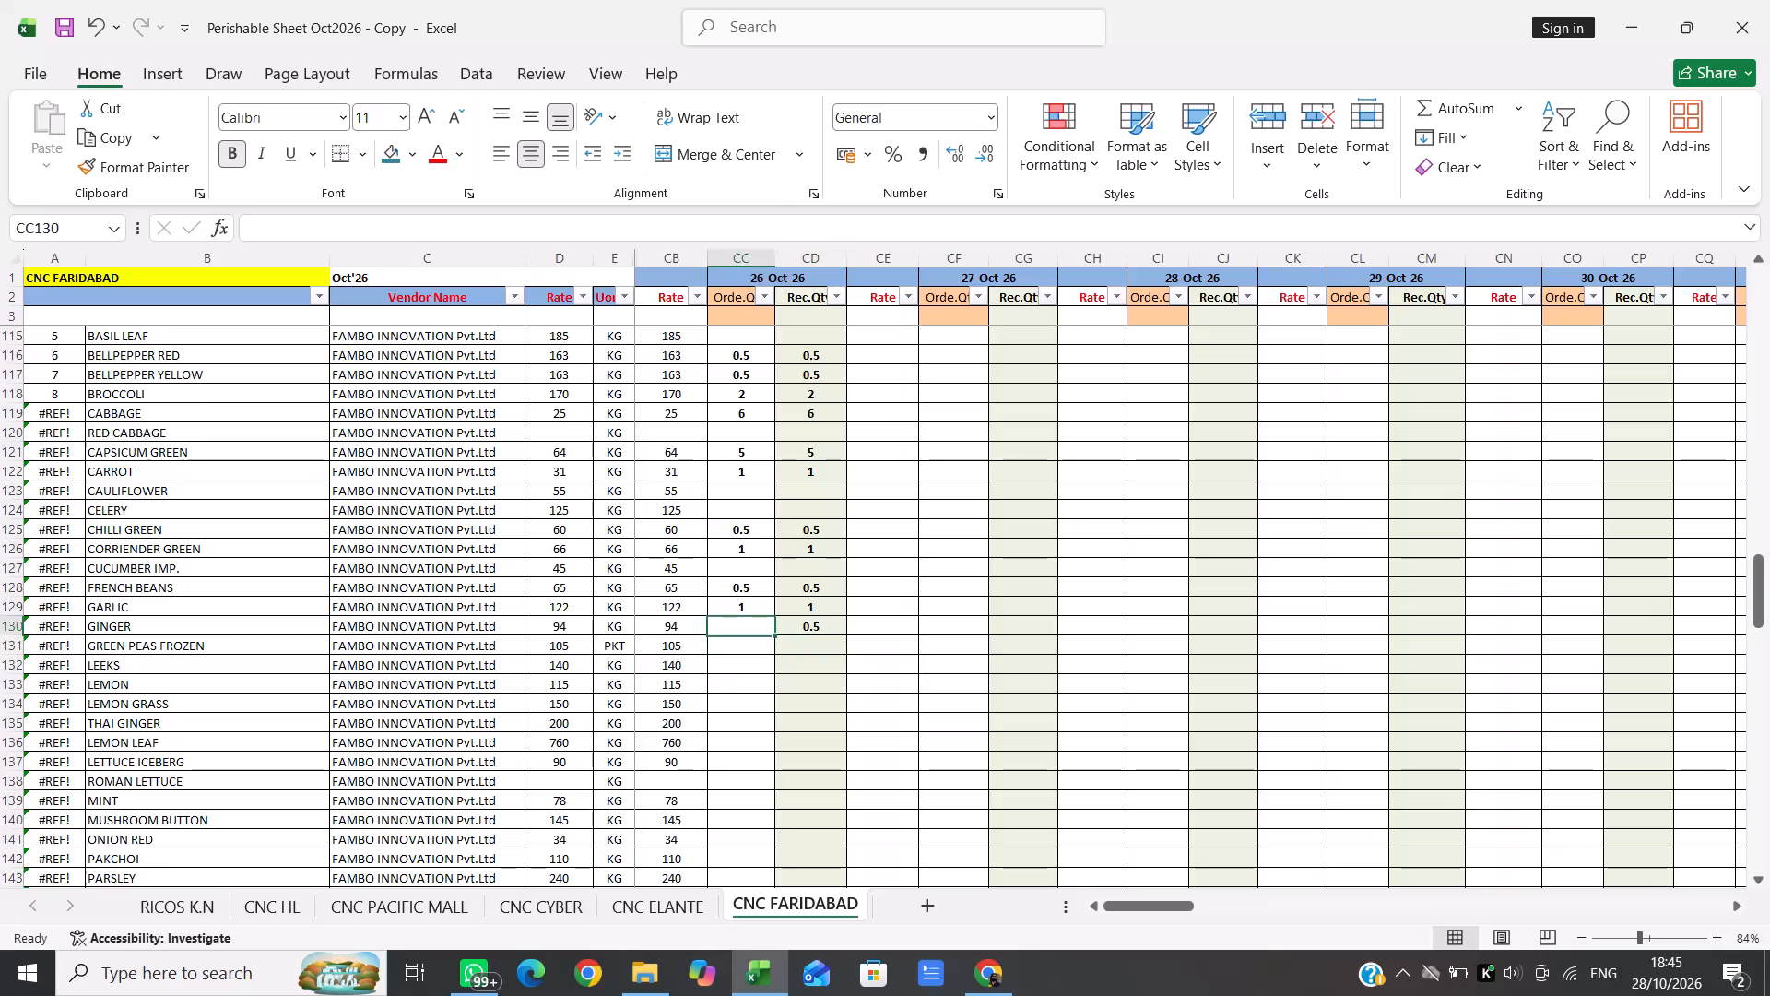
text(0.5)
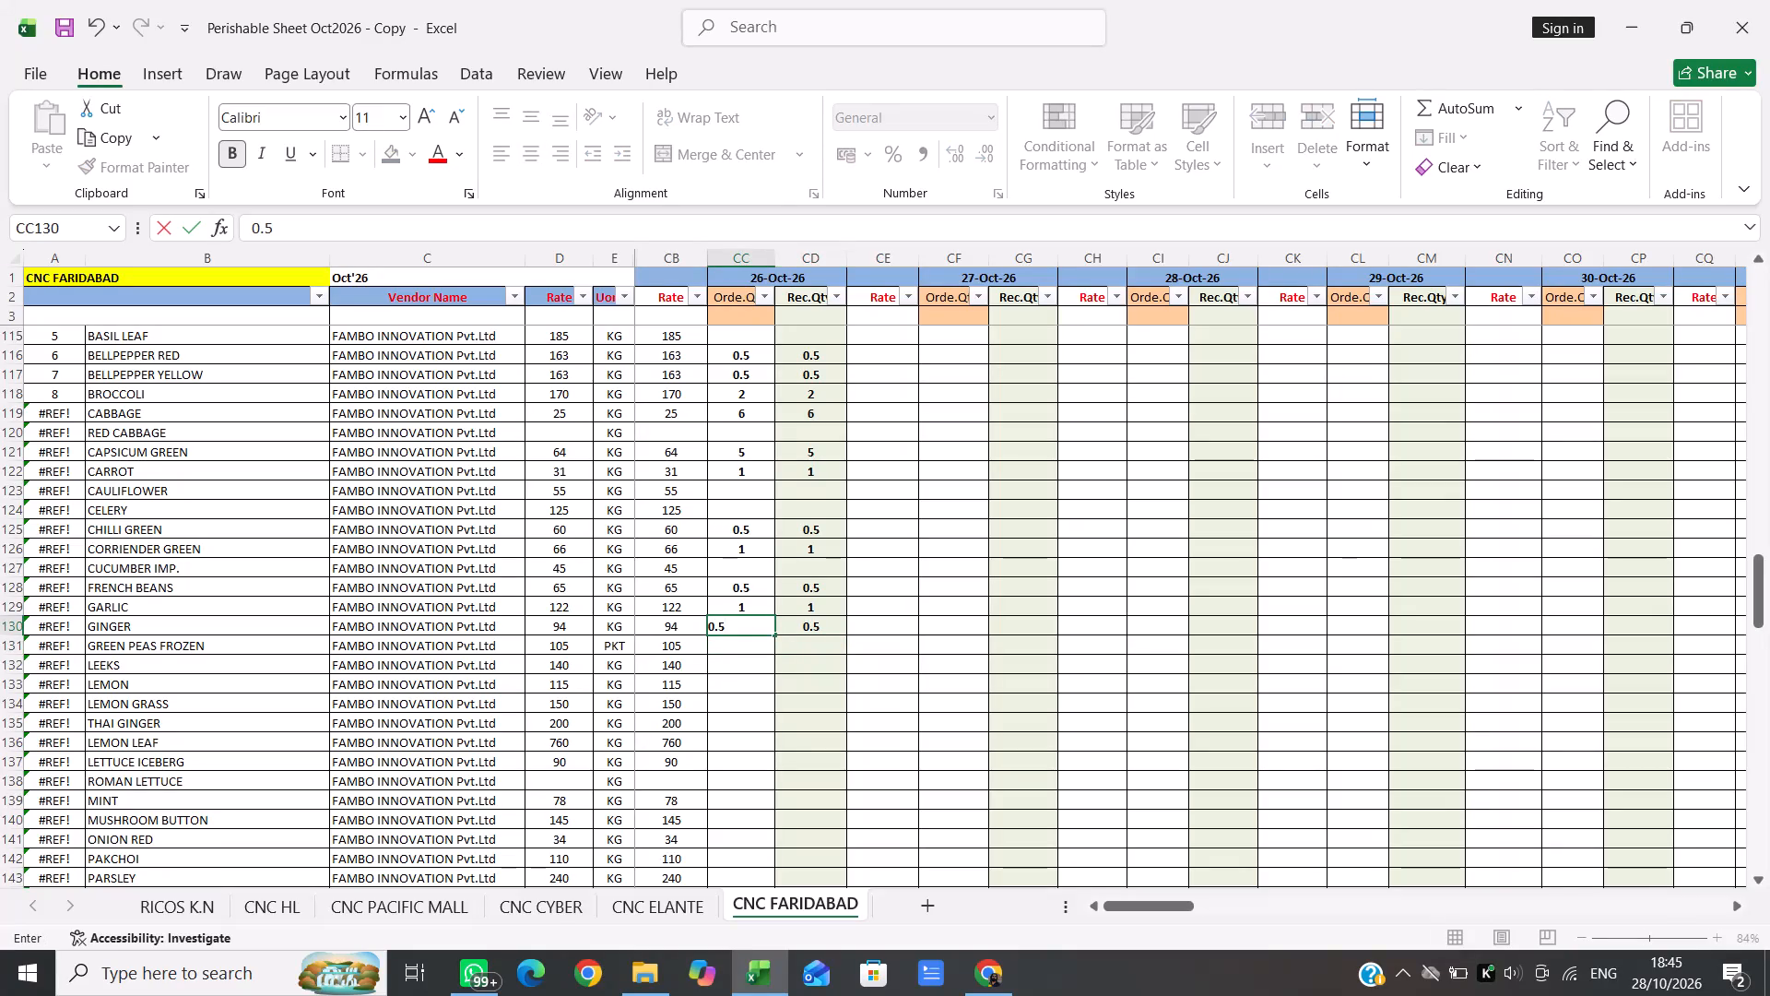
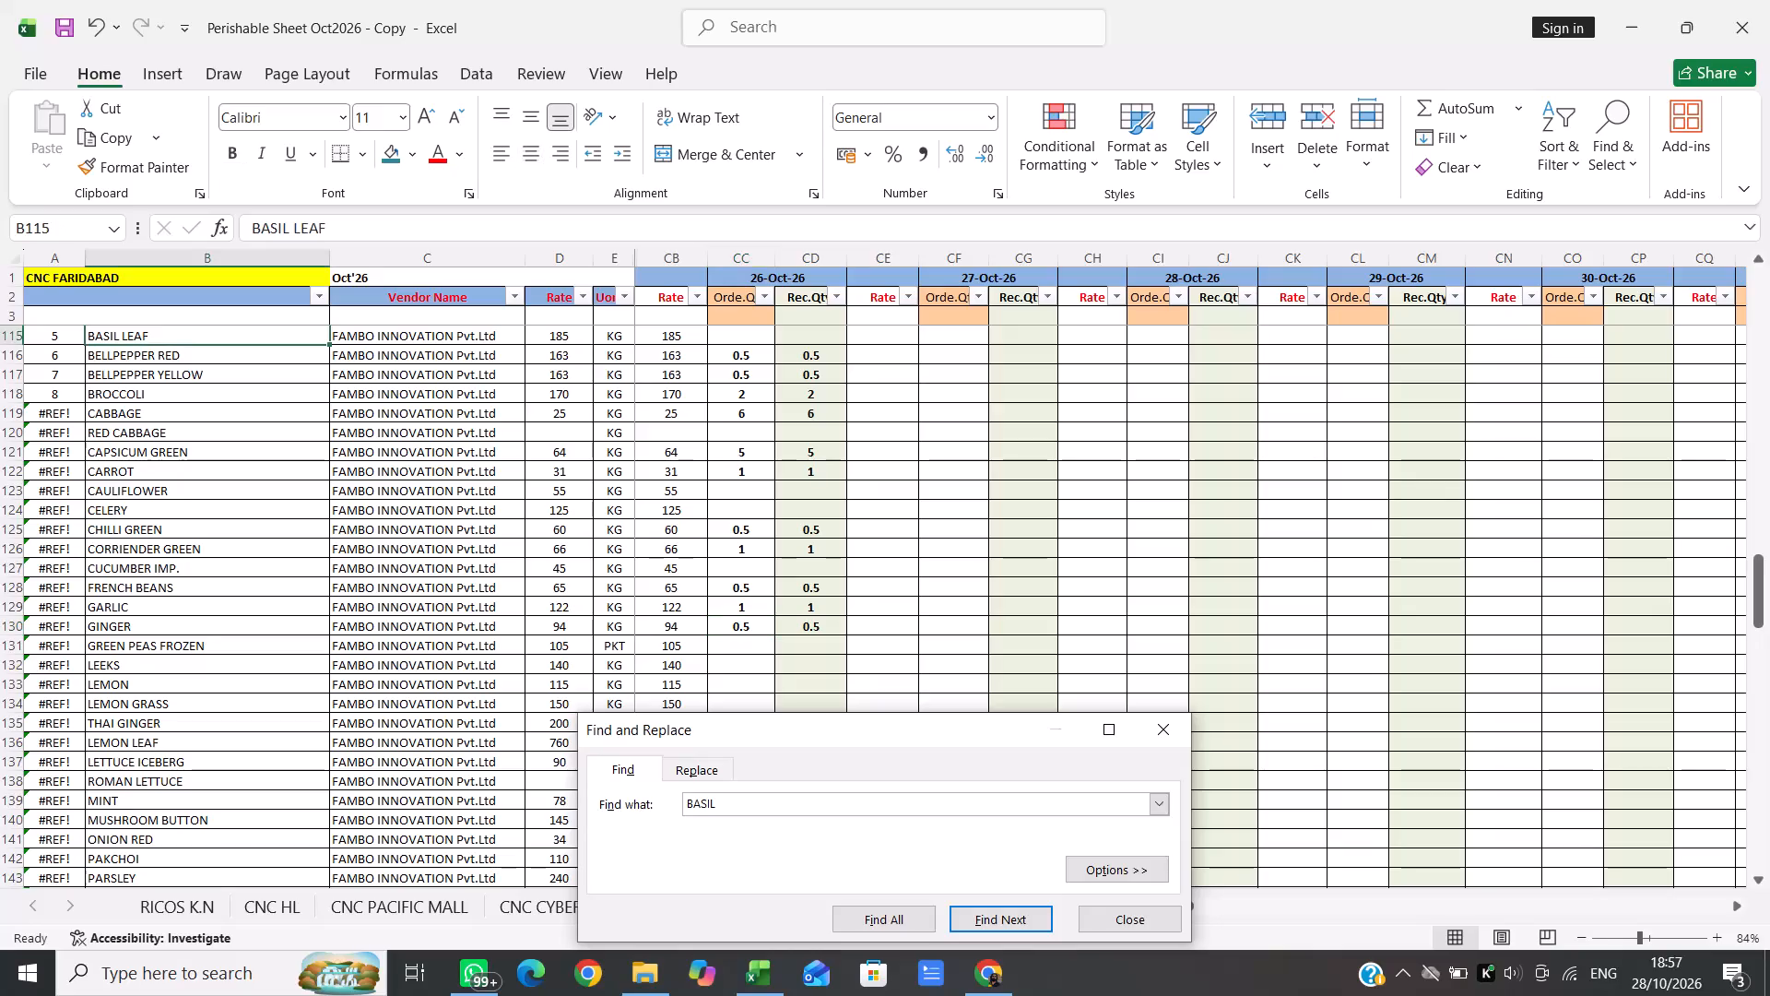
Enter 0.2 as the 26-Oct-26 order quantity for BASIL LEAF in the FAMBO INNOVATION vendor rows.
click(1171, 727)
key(Right)
key(Right)
key(Right)
key(Right)
key(Right)
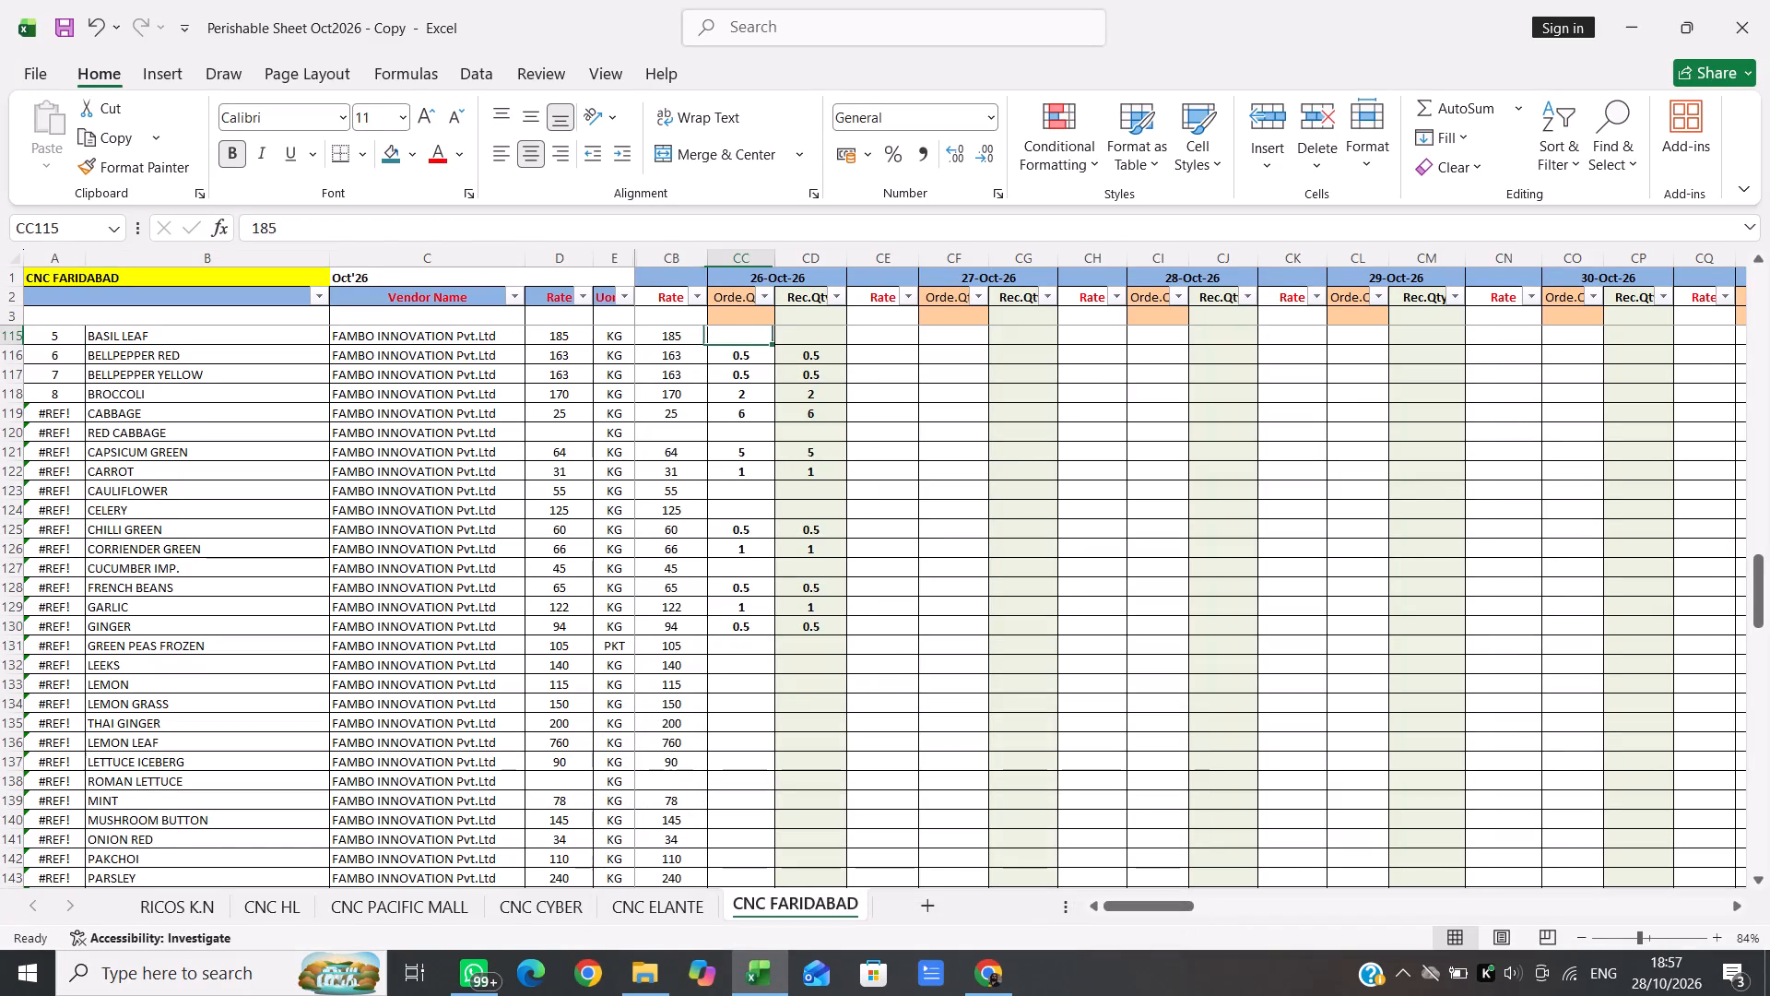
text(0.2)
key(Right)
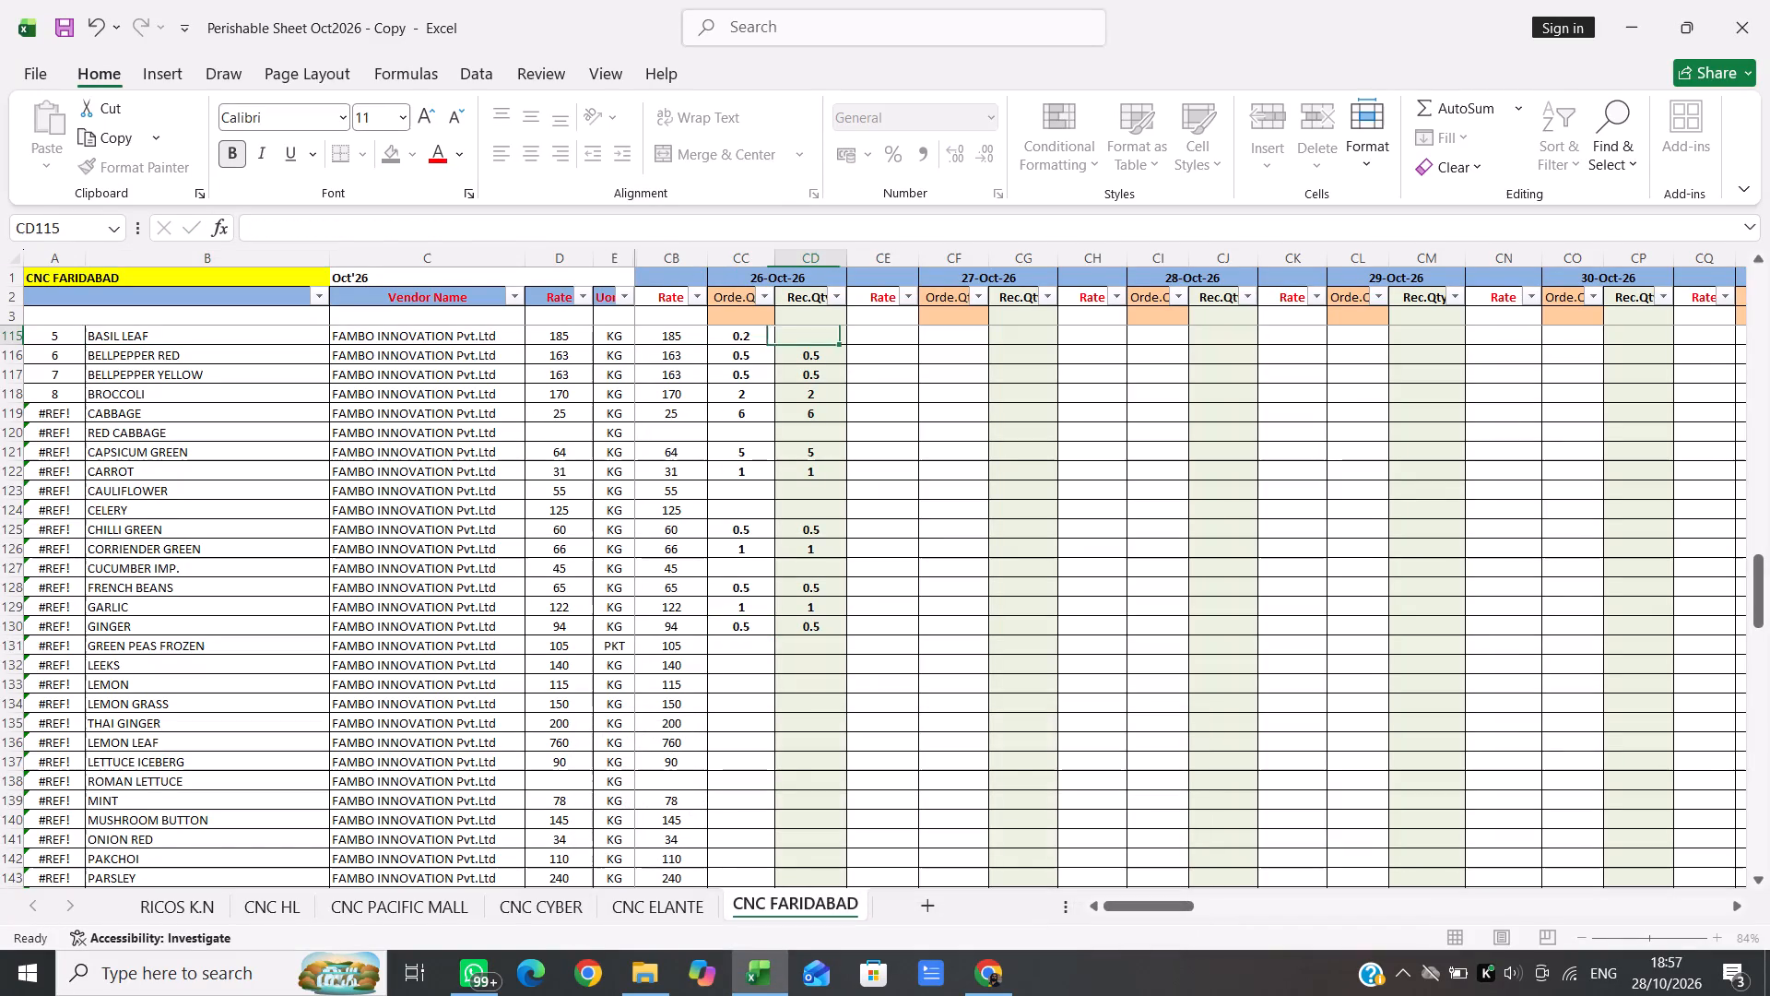
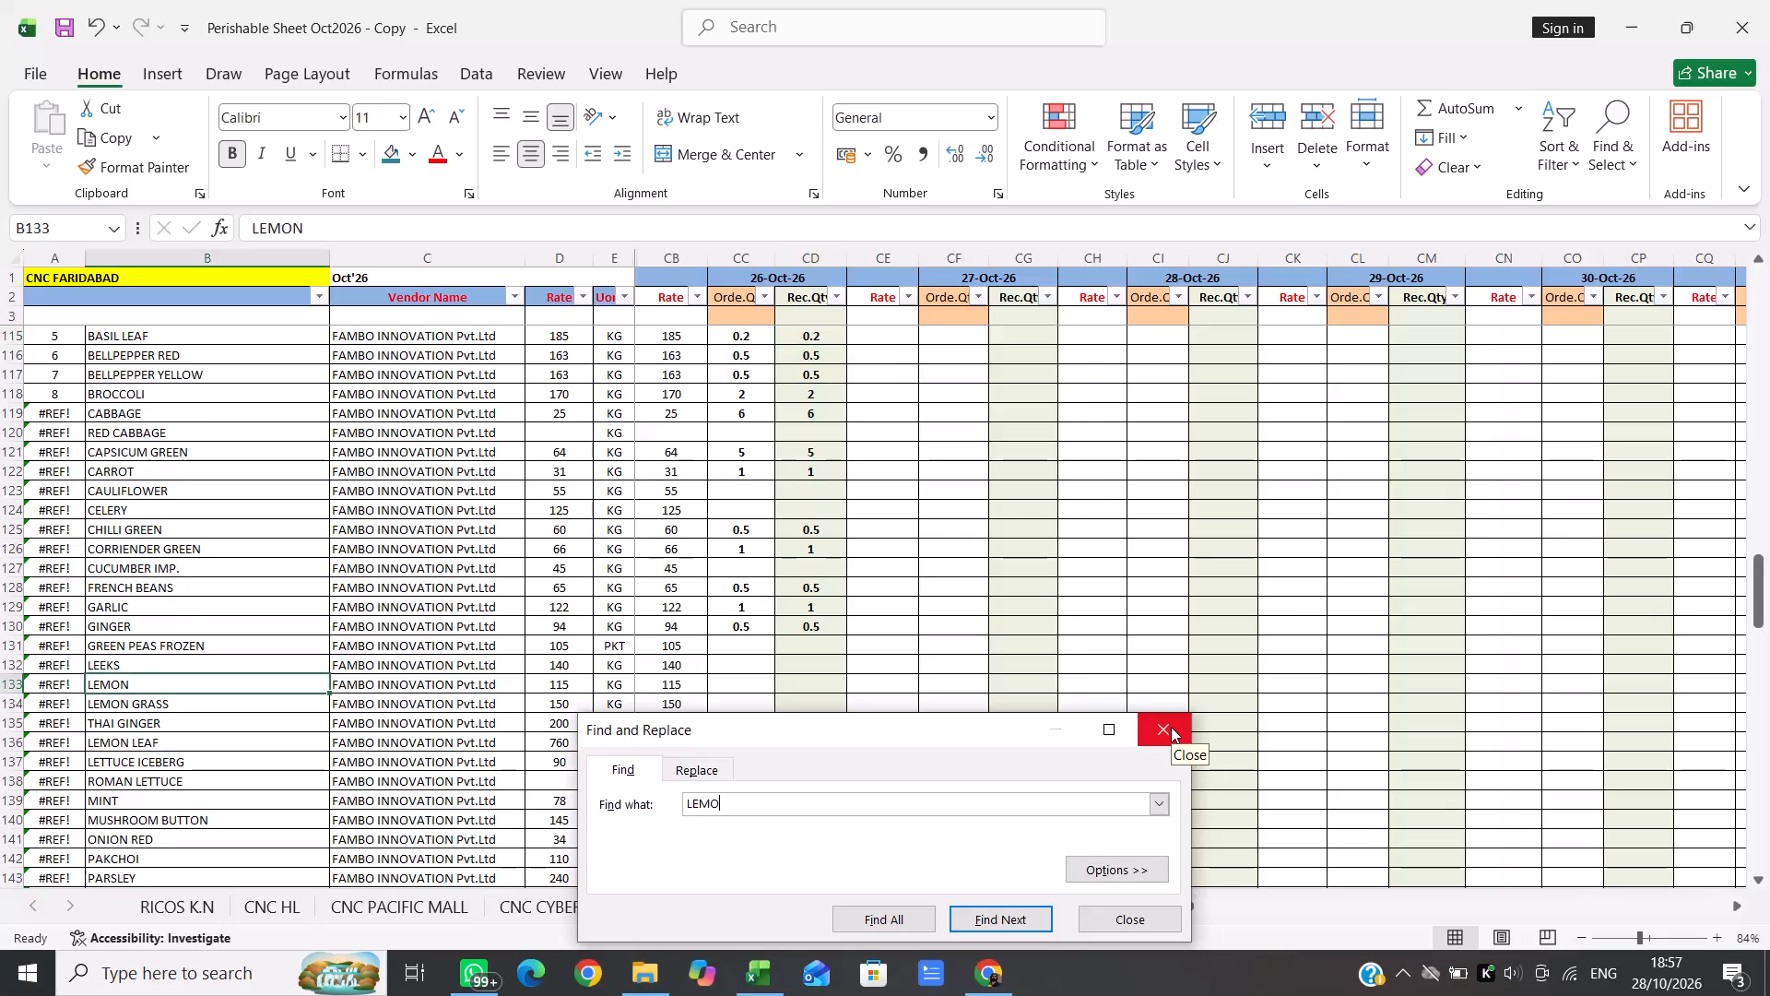
Go from the found LEMON item to its 26-Oct-26 order quantity cell in the FAMBO INNOVATION vendor rows.
click(1171, 727)
key(Right)
key(Right)
key(Right)
key(Right)
key(Right)
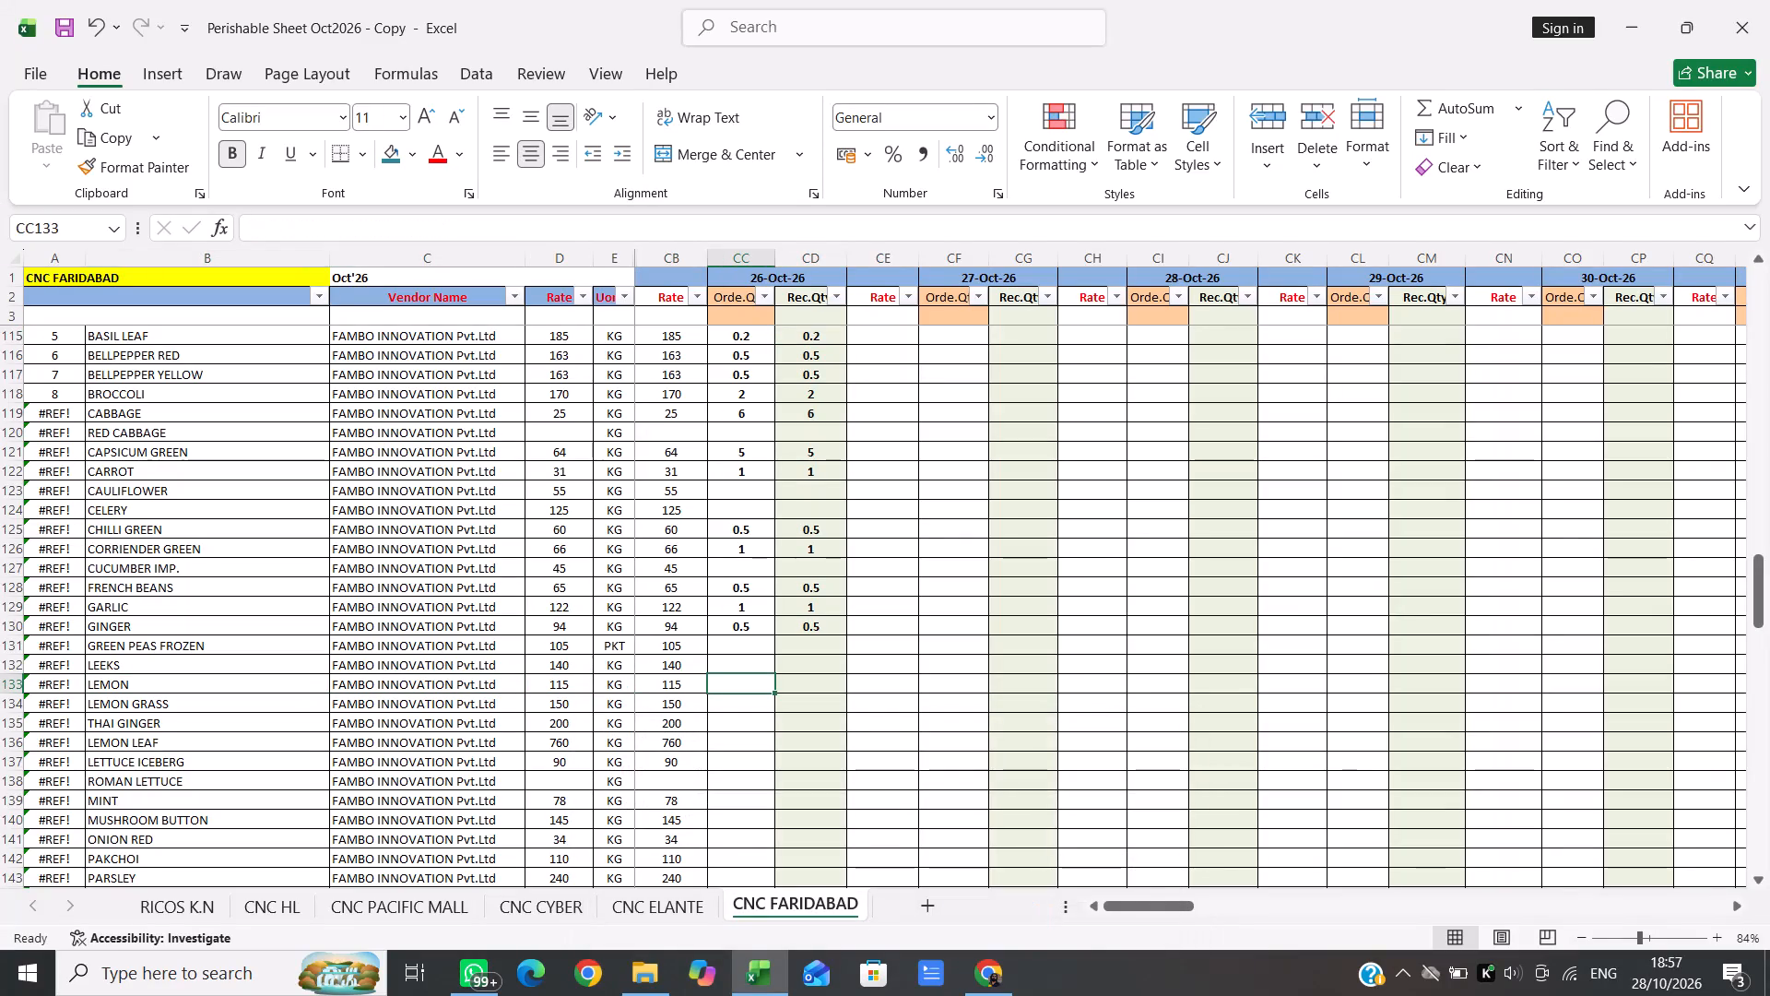
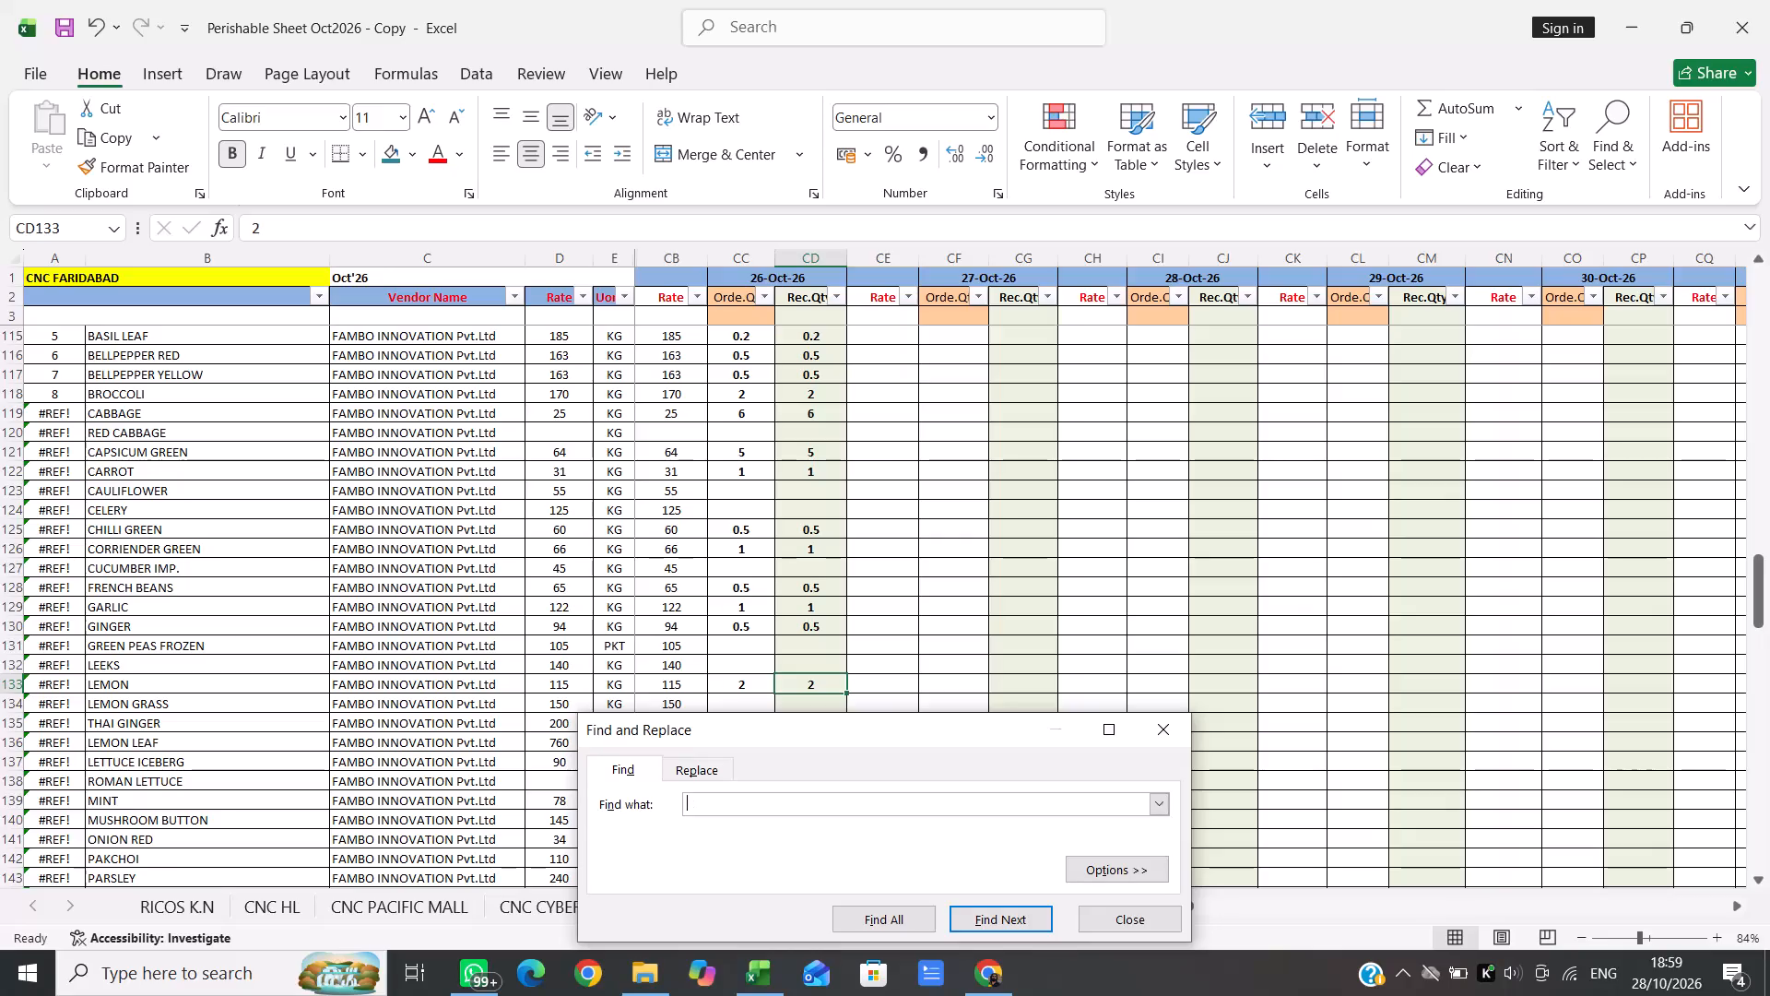
Search the CNC FARIDABAD sheet for LETT and go through the matches to the LETTUCE LEAF item.
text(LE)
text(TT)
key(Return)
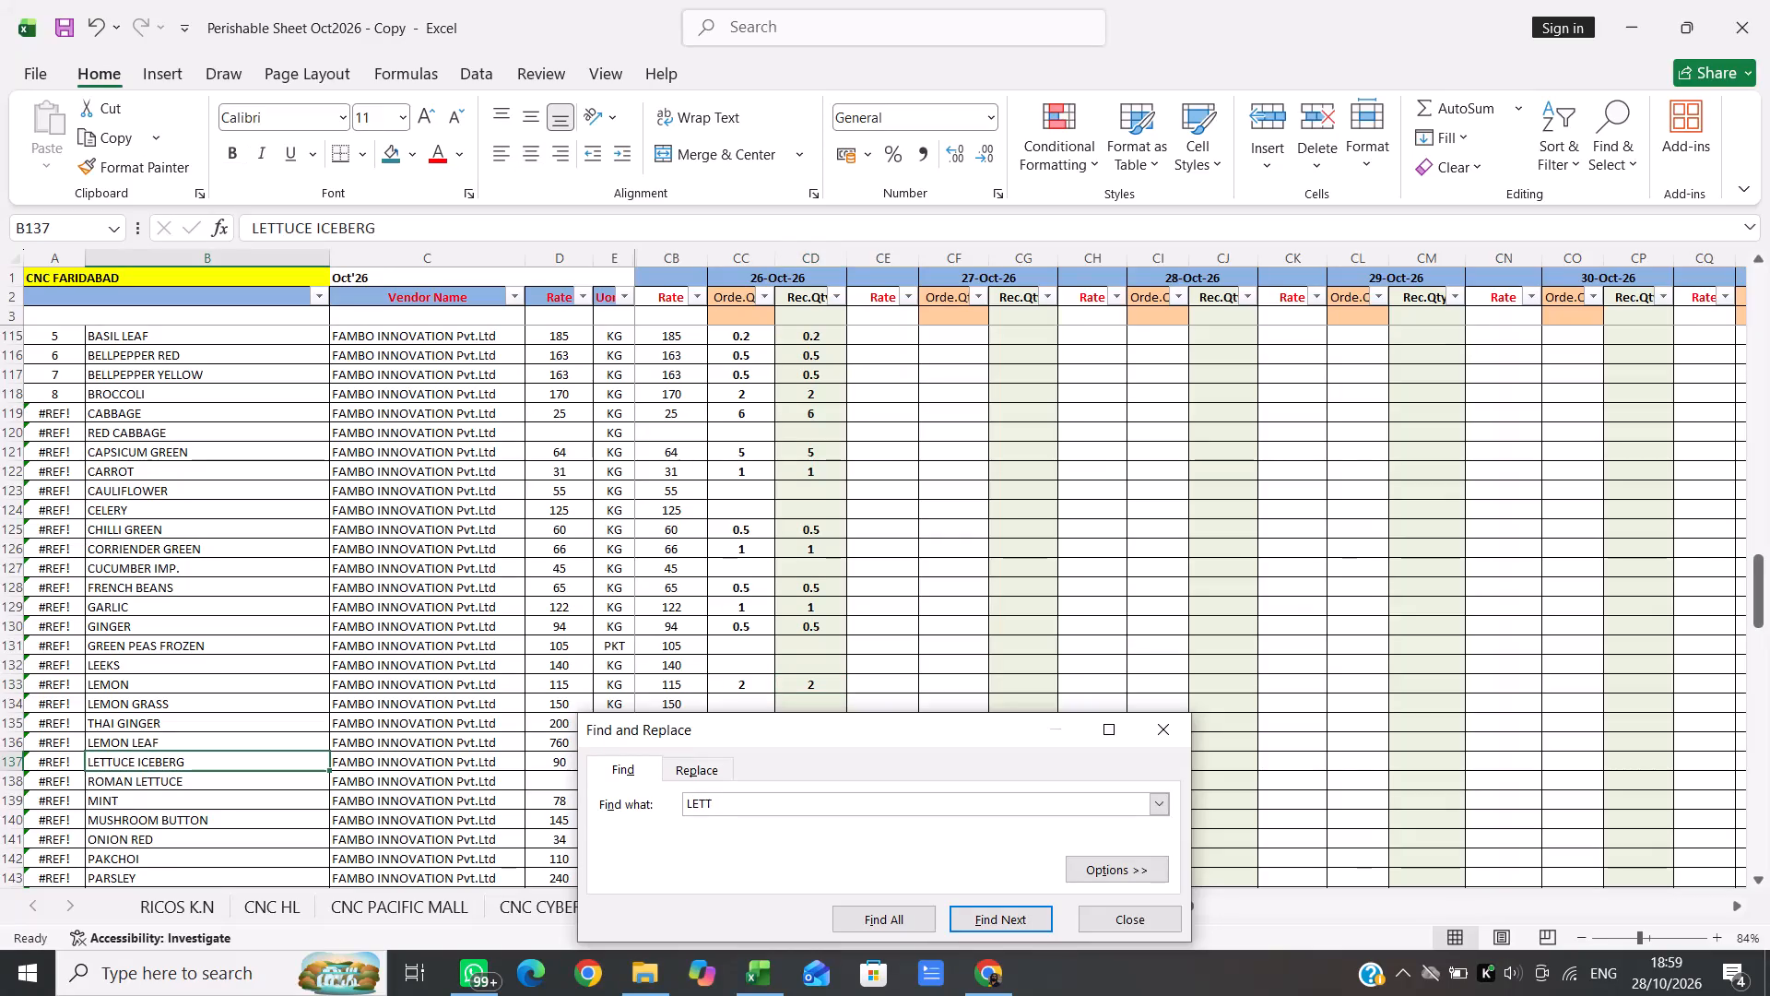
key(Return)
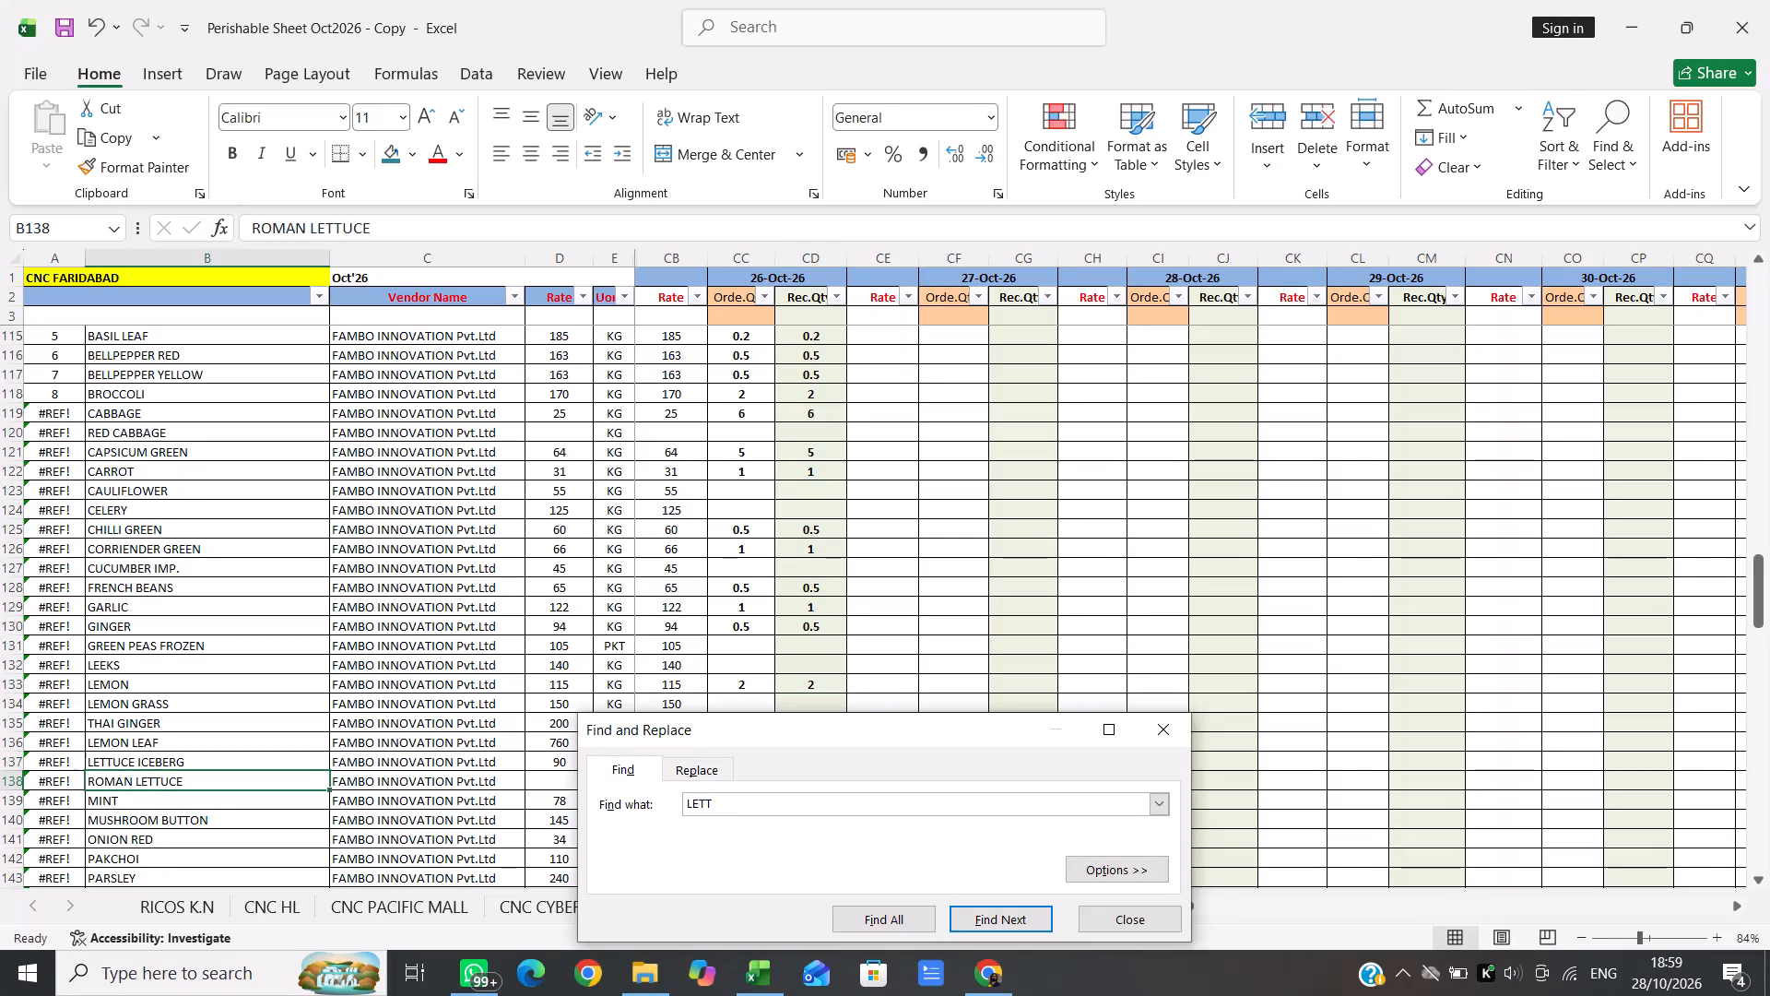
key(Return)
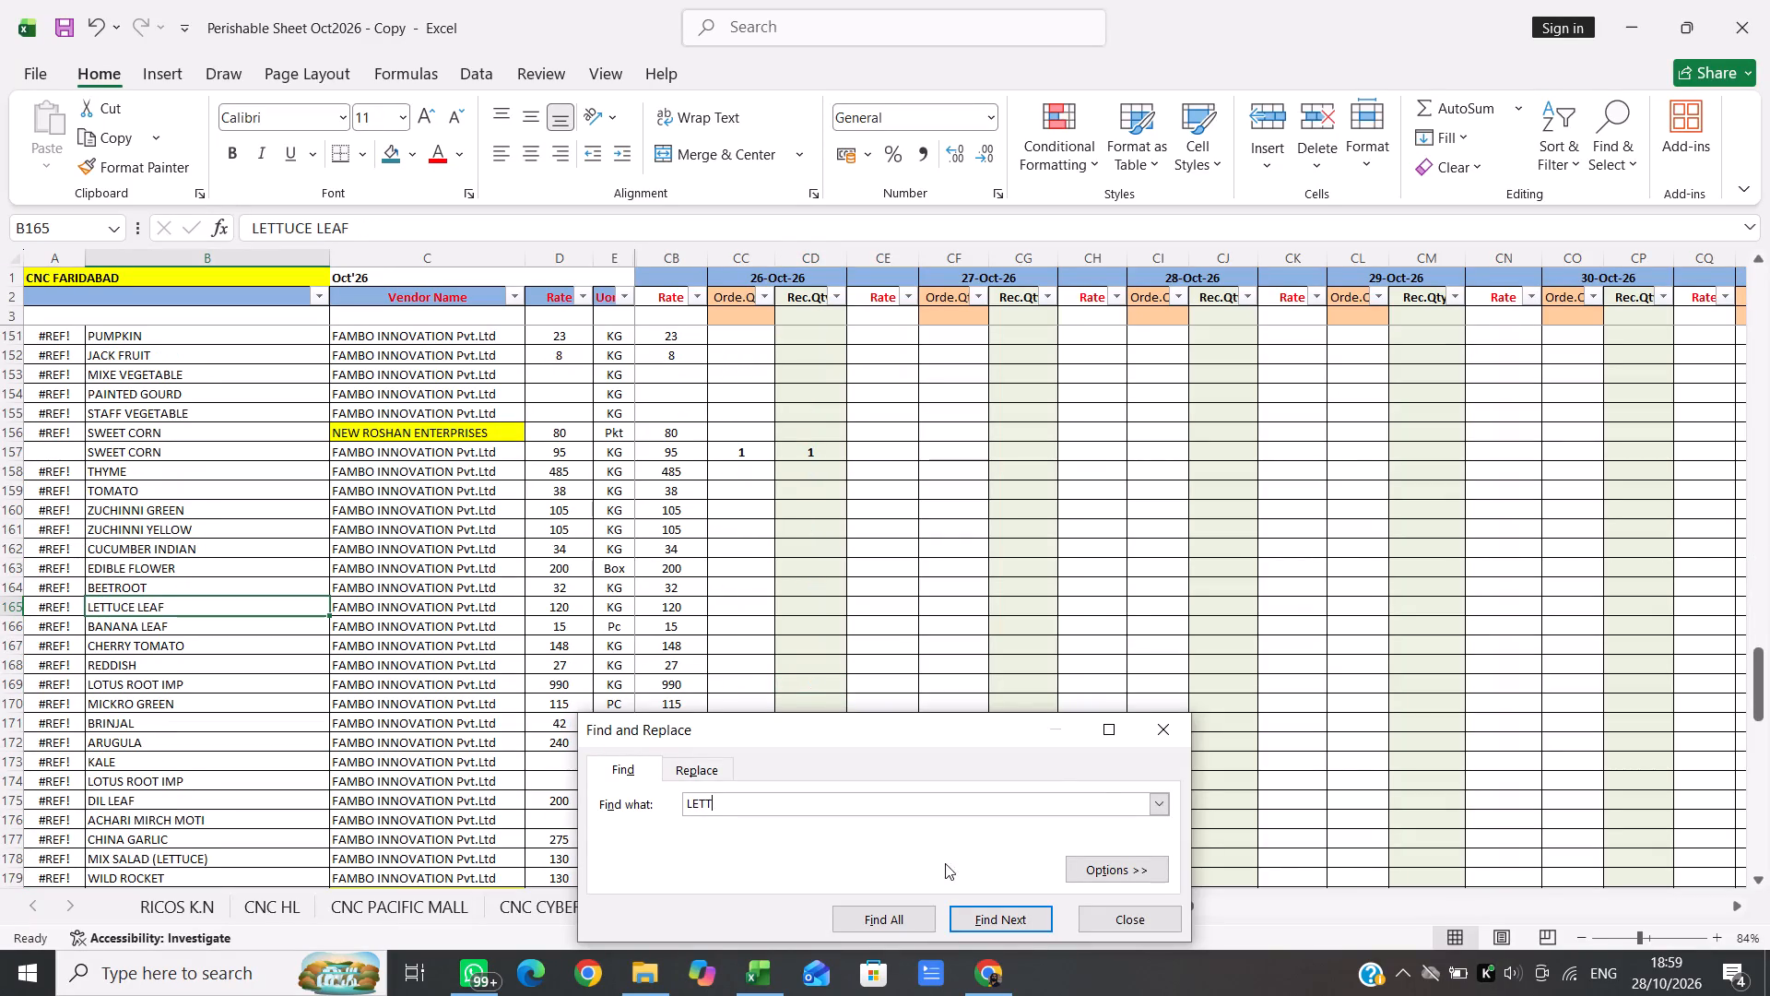
click(1174, 724)
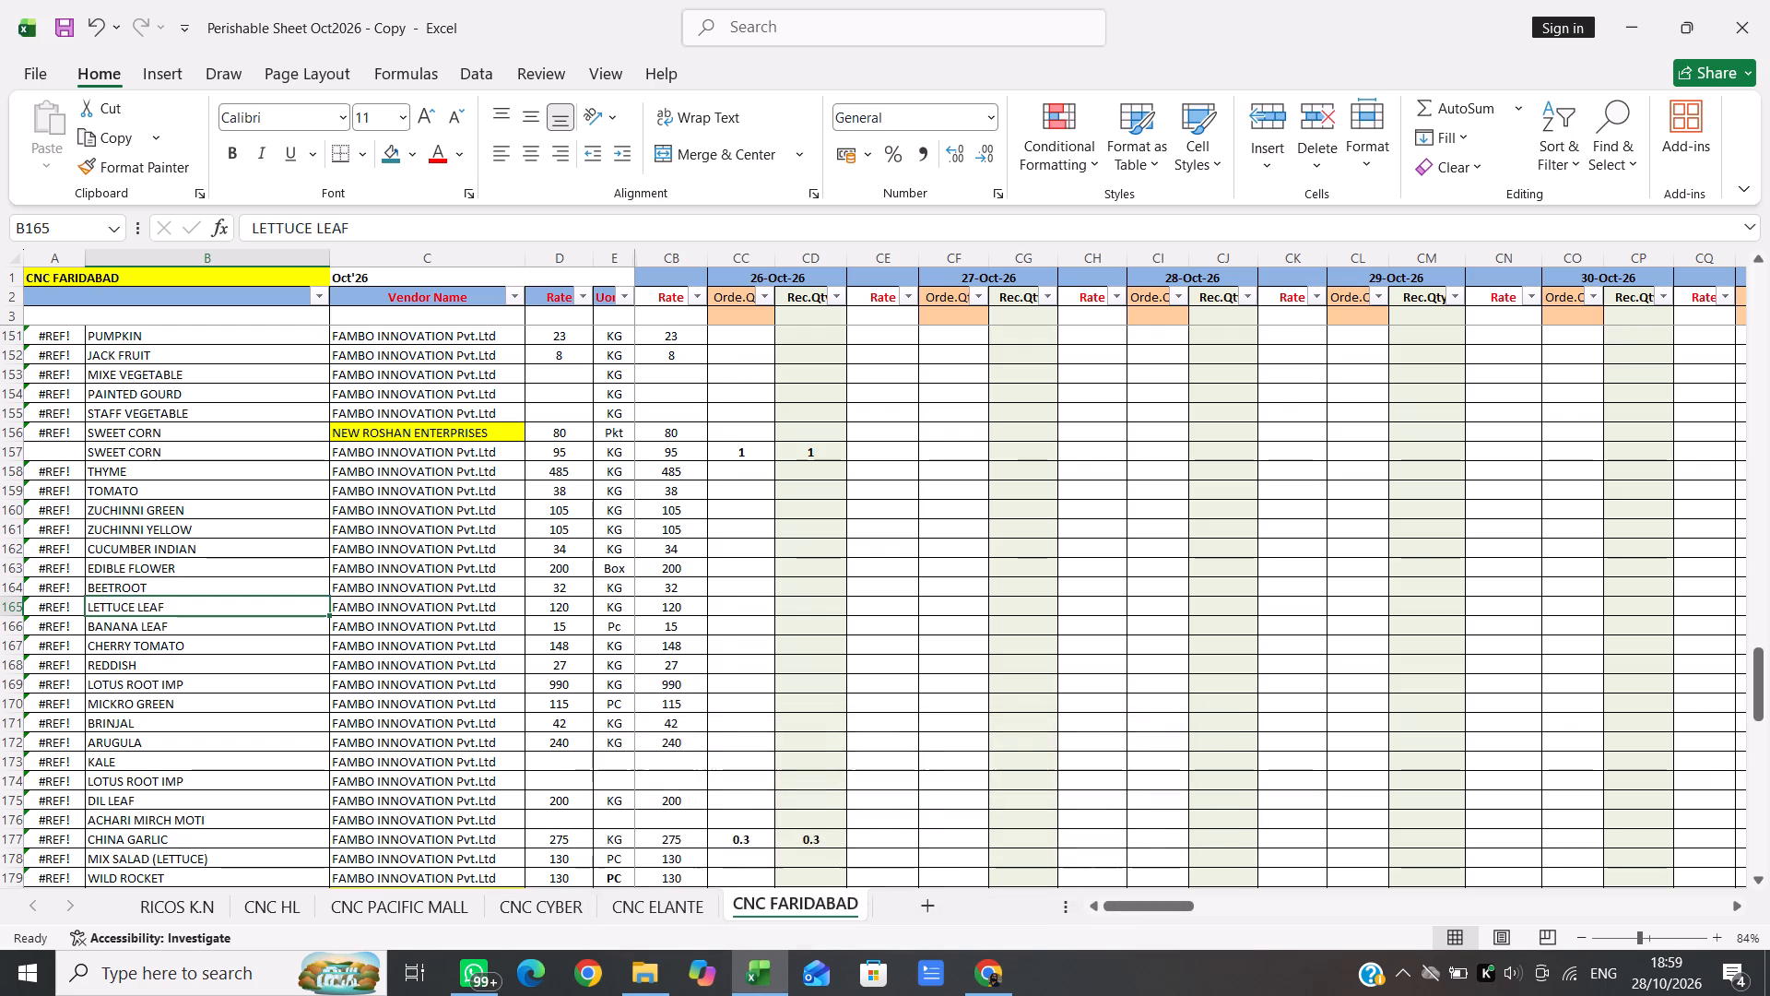
Go along the LETTUCE LEAF row of FAMBO INNOVATION towards its 26-Oct-26 quantity cells.
key(Right)
key(Right)
key(Right)
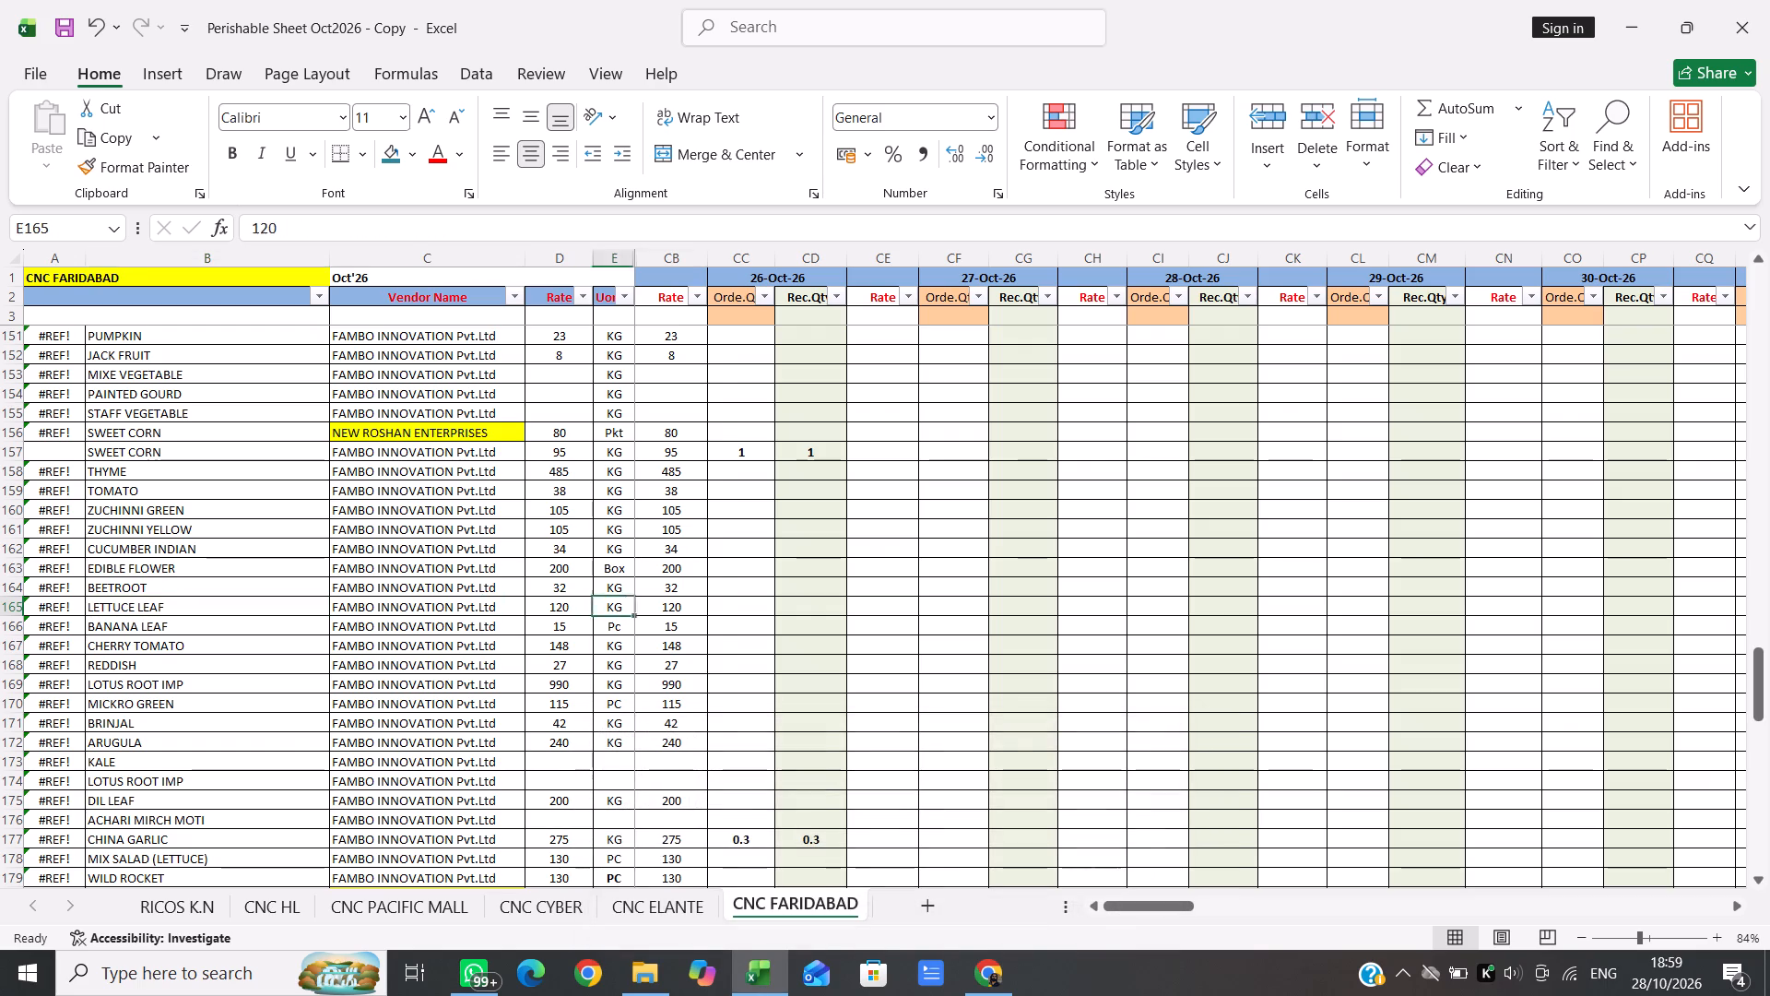
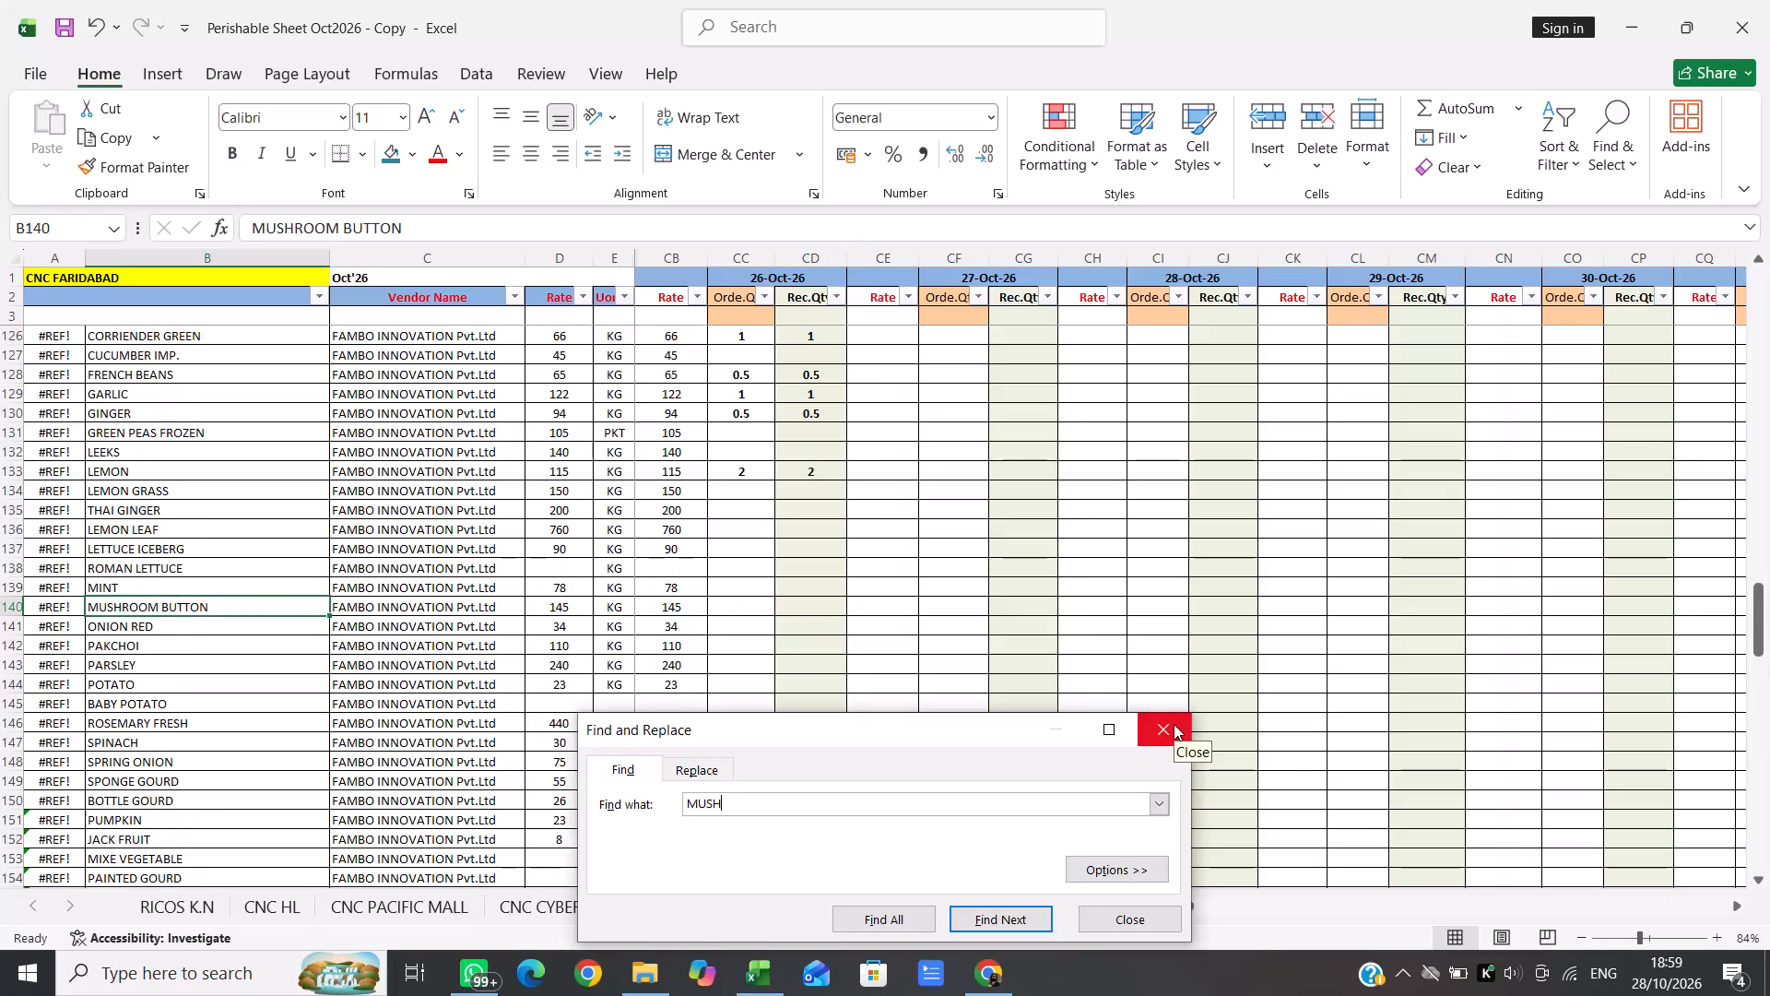
Enter 2 as the 26-Oct-26 order quantity in the MUSHROOM BUTTON row of FAMBO INNOVATION.
click(1174, 724)
key(Right)
key(Right)
key(Right)
key(Right)
key(Right)
key(2)
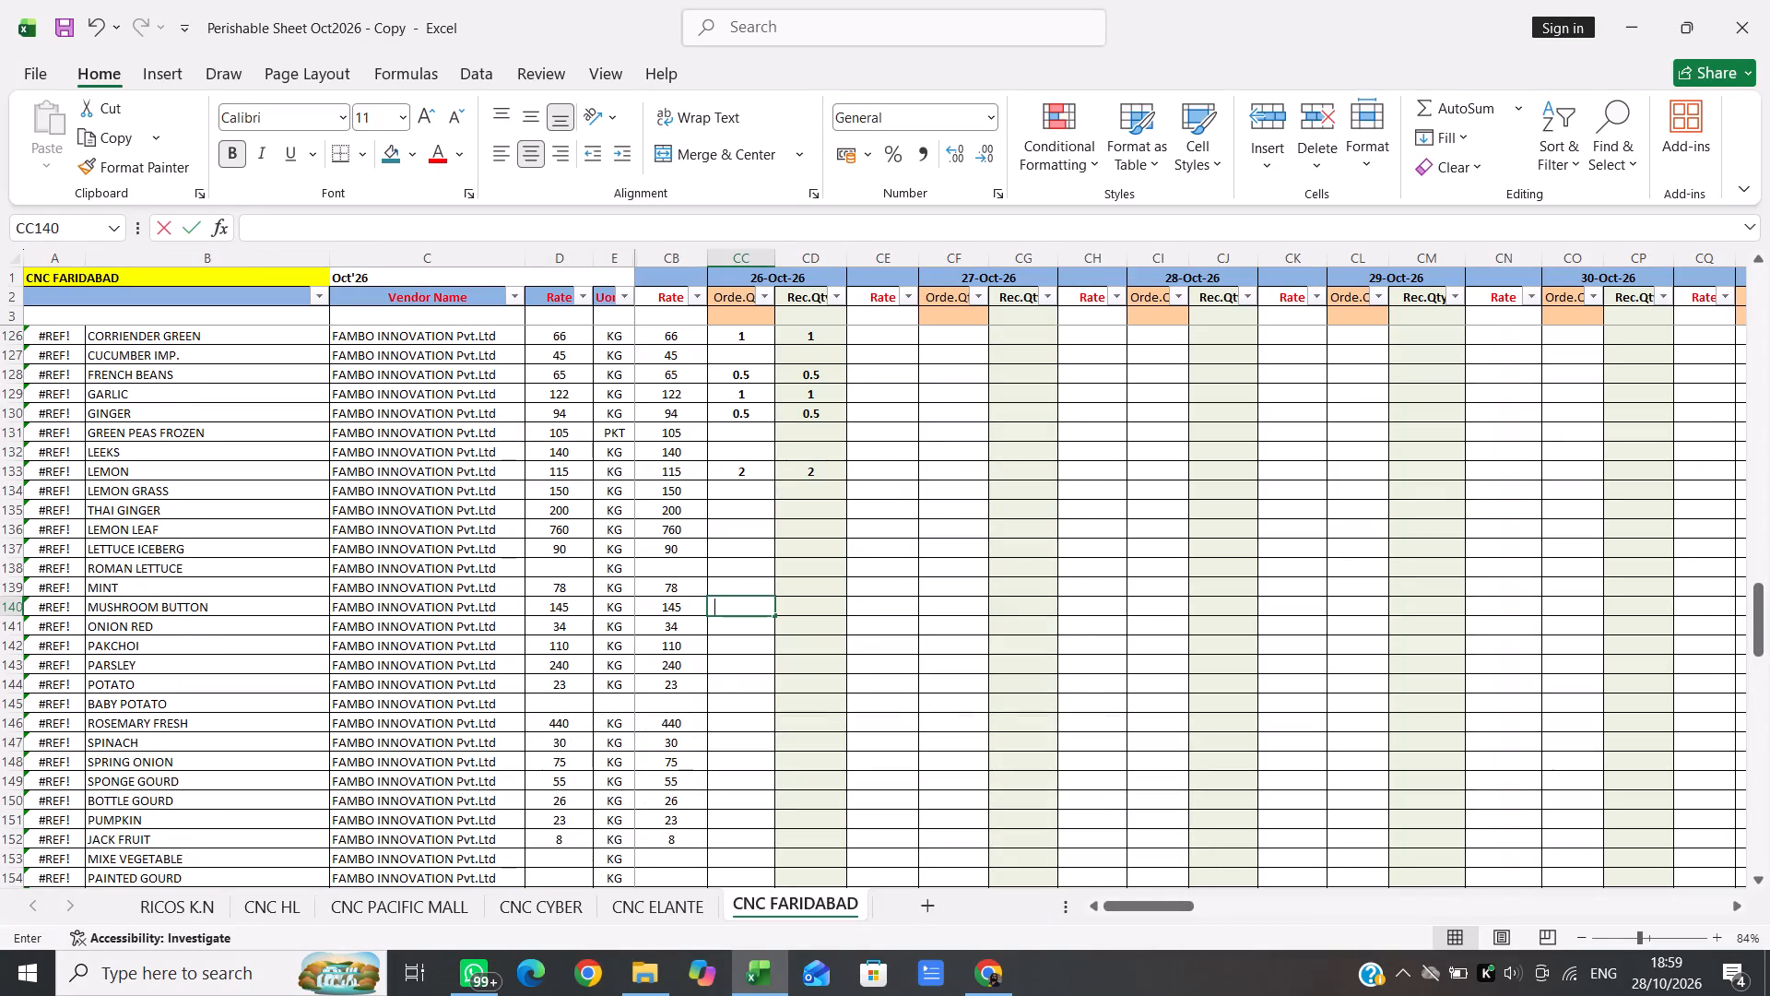
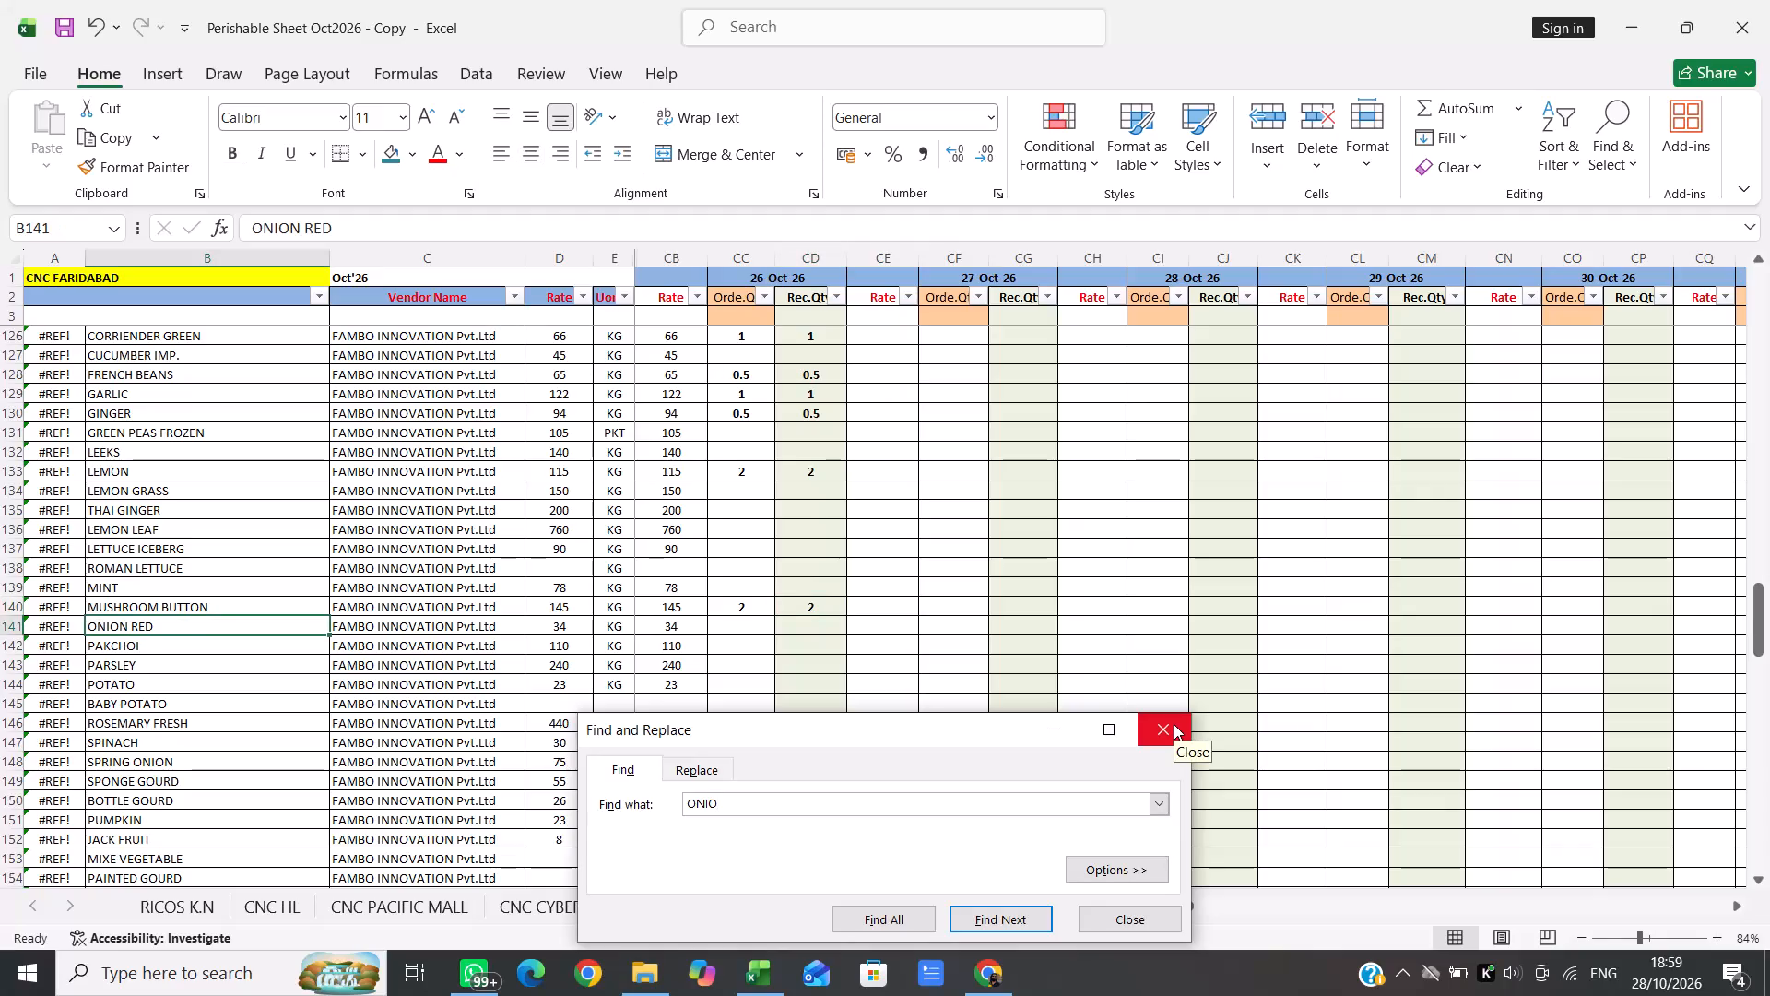
Enter 15 as the 26-Oct-26 order quantity in the ONION RED row of FAMBO INNOVATION.
click(1174, 724)
key(Right)
key(Right)
key(Right)
key(Right)
key(Right)
text(15)
key(Right)
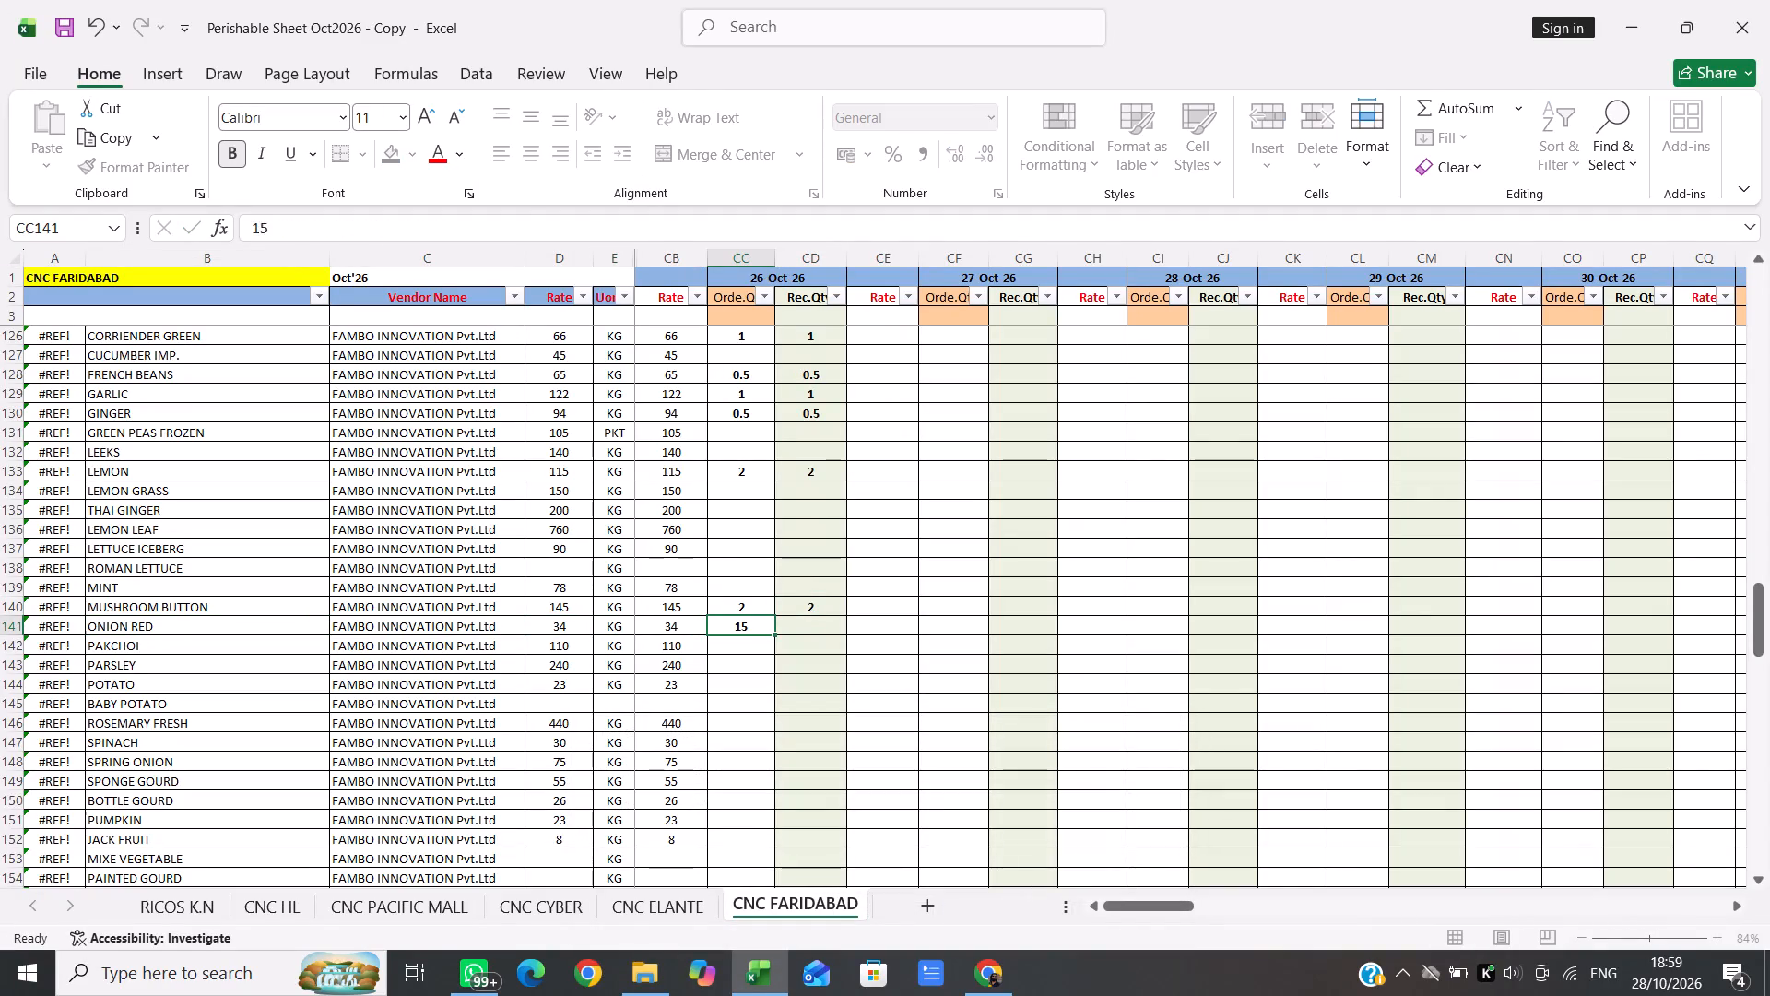
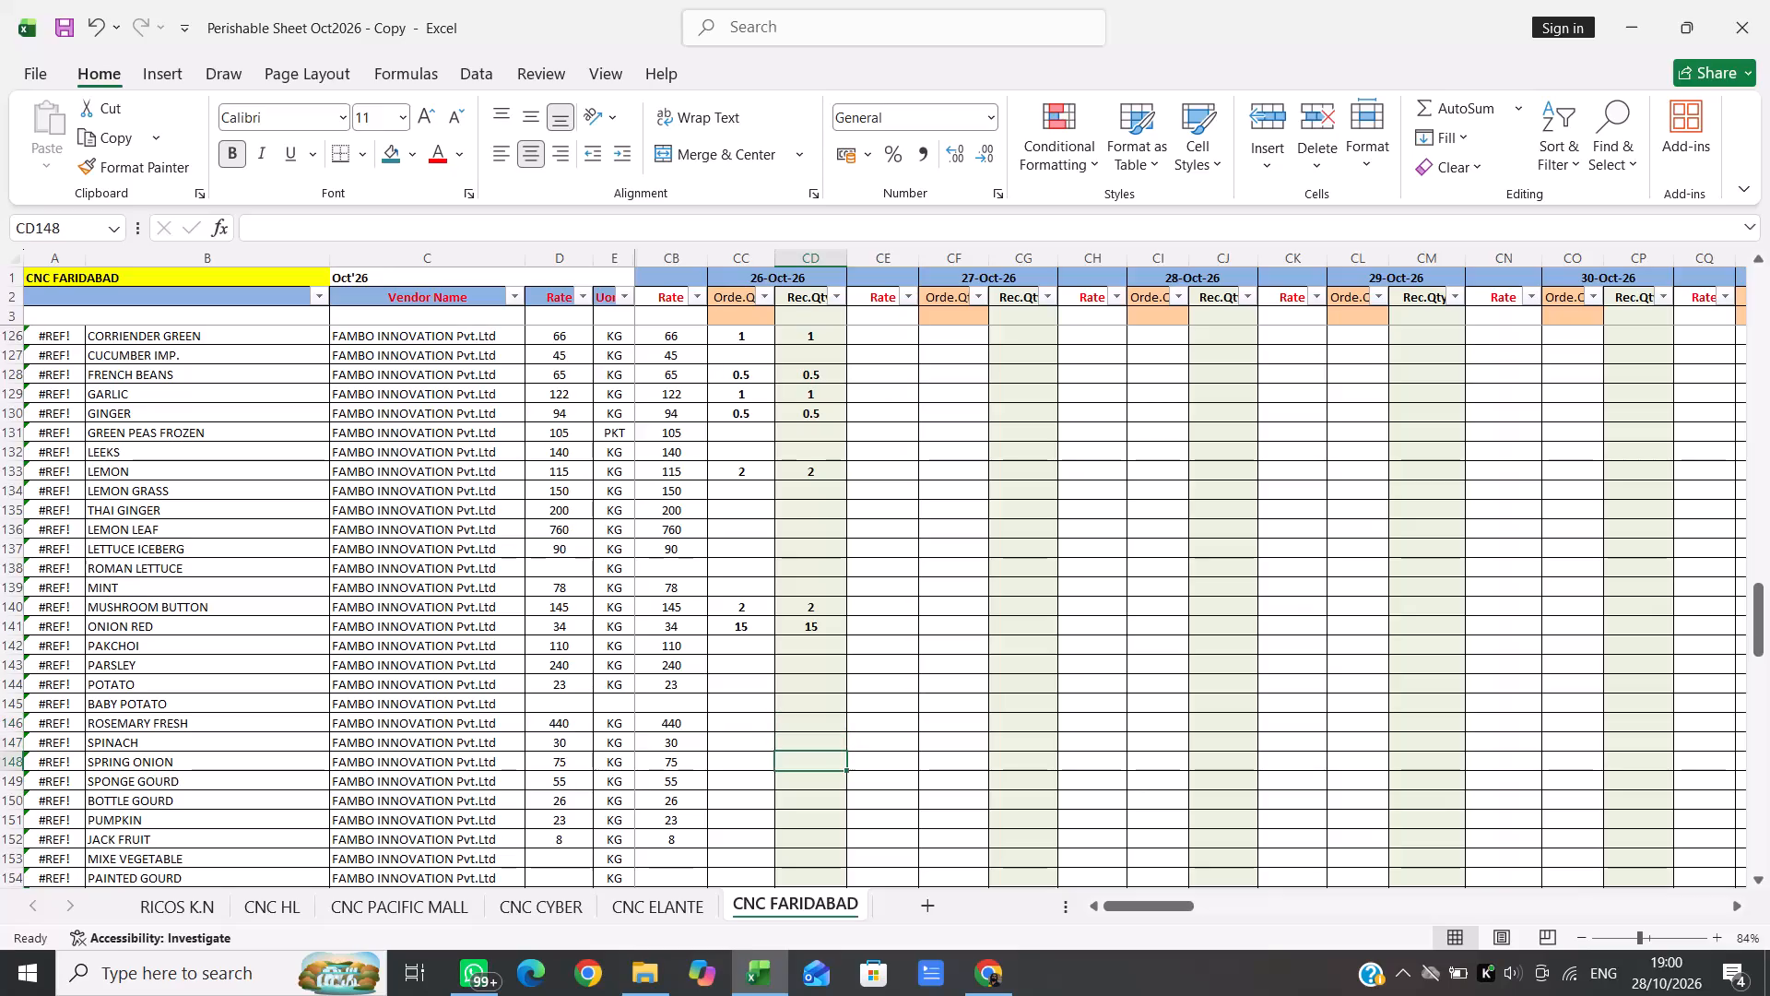
Enter 0.2 as the 26-Oct-26 received quantity in the SPRING ONION row of FAMBO INNOVATION.
key(Up)
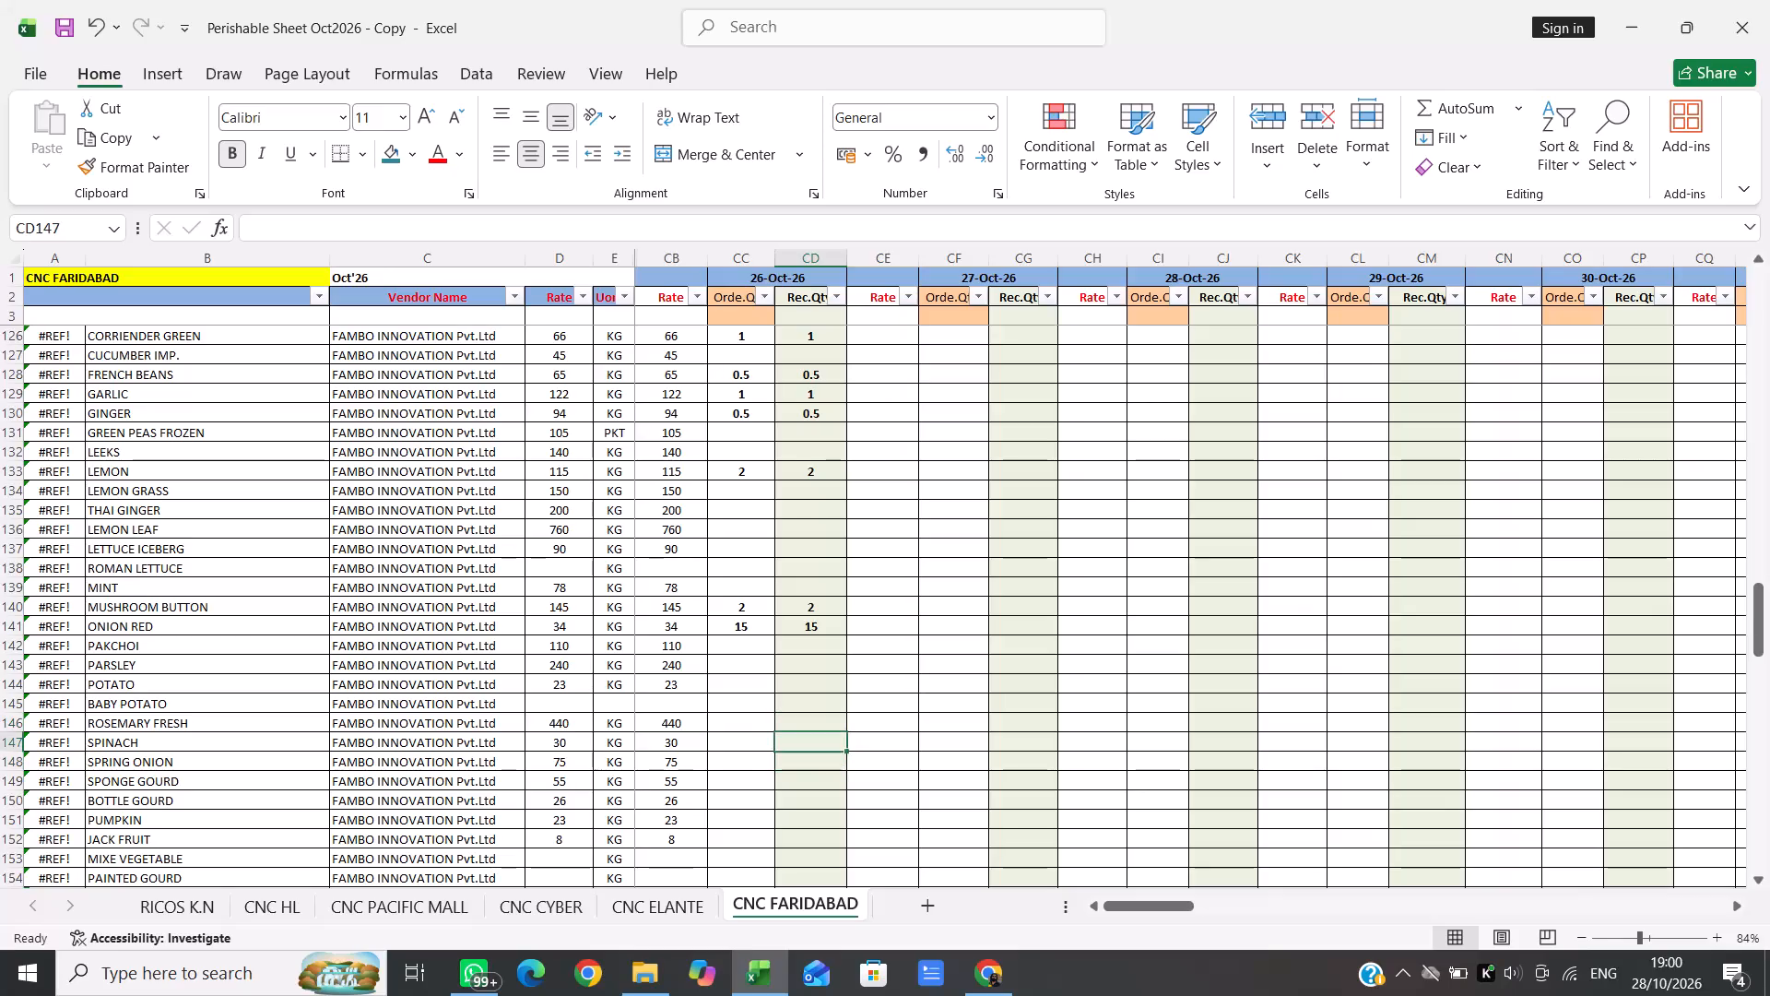
key(Down)
text(0.2)
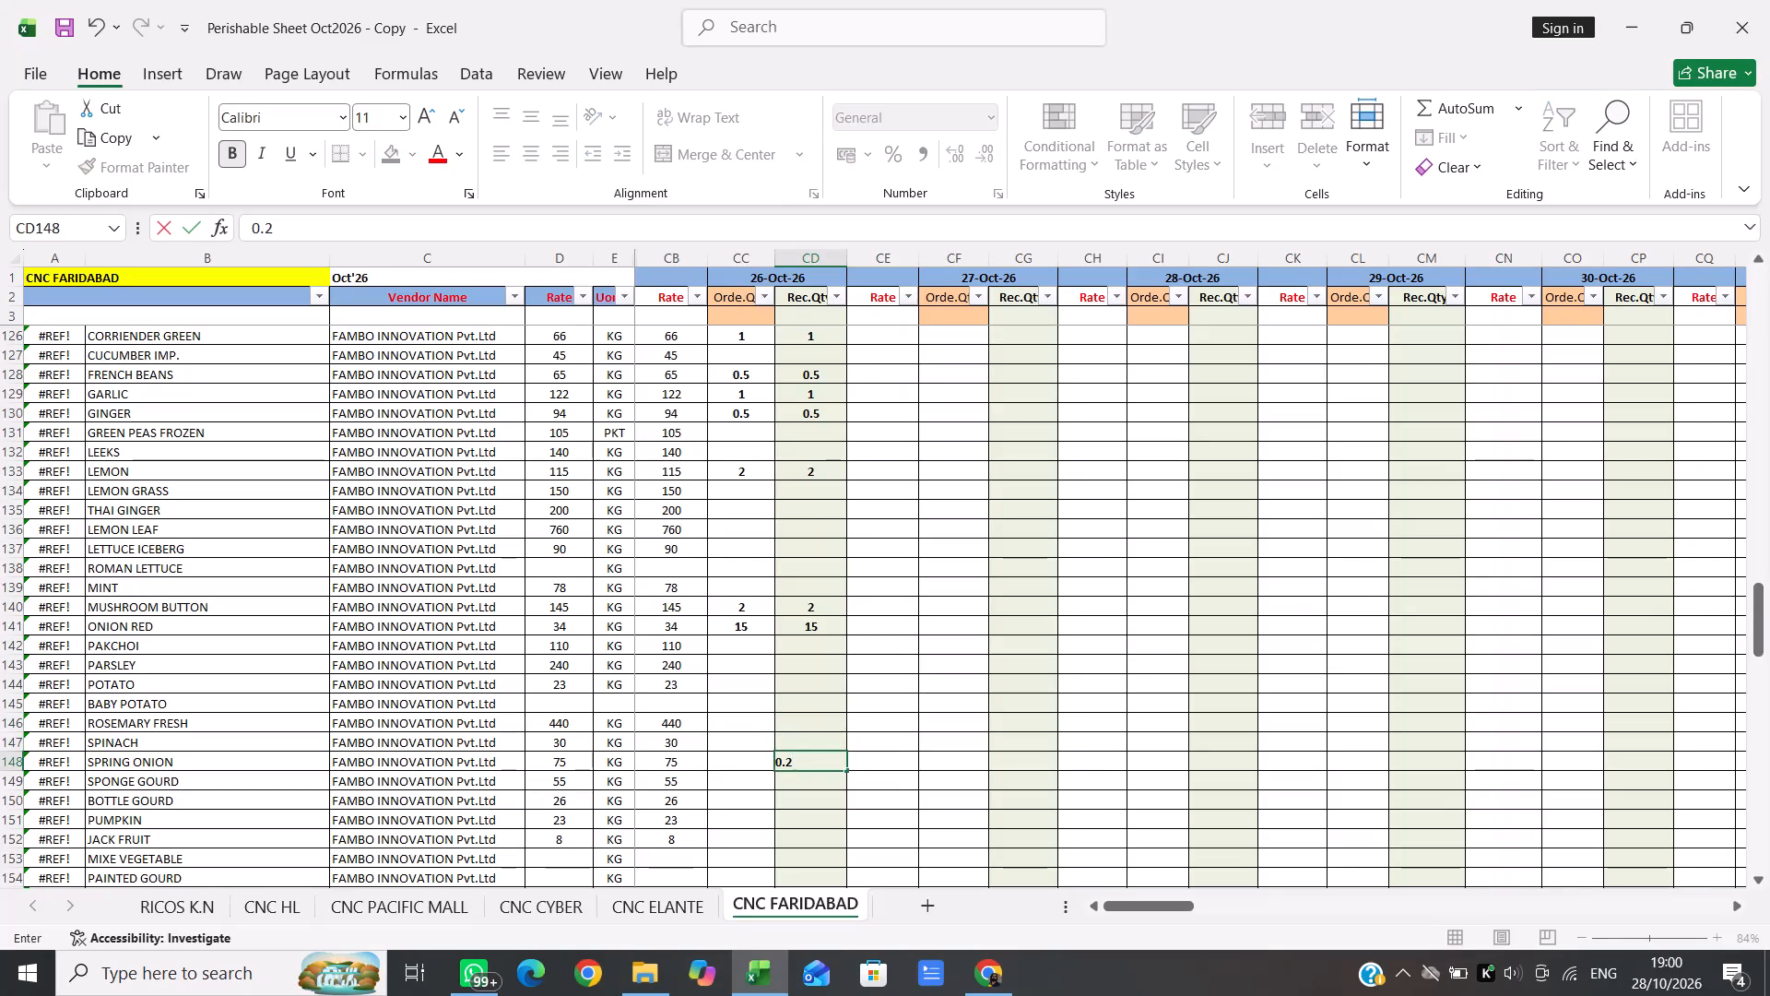
key(Left)
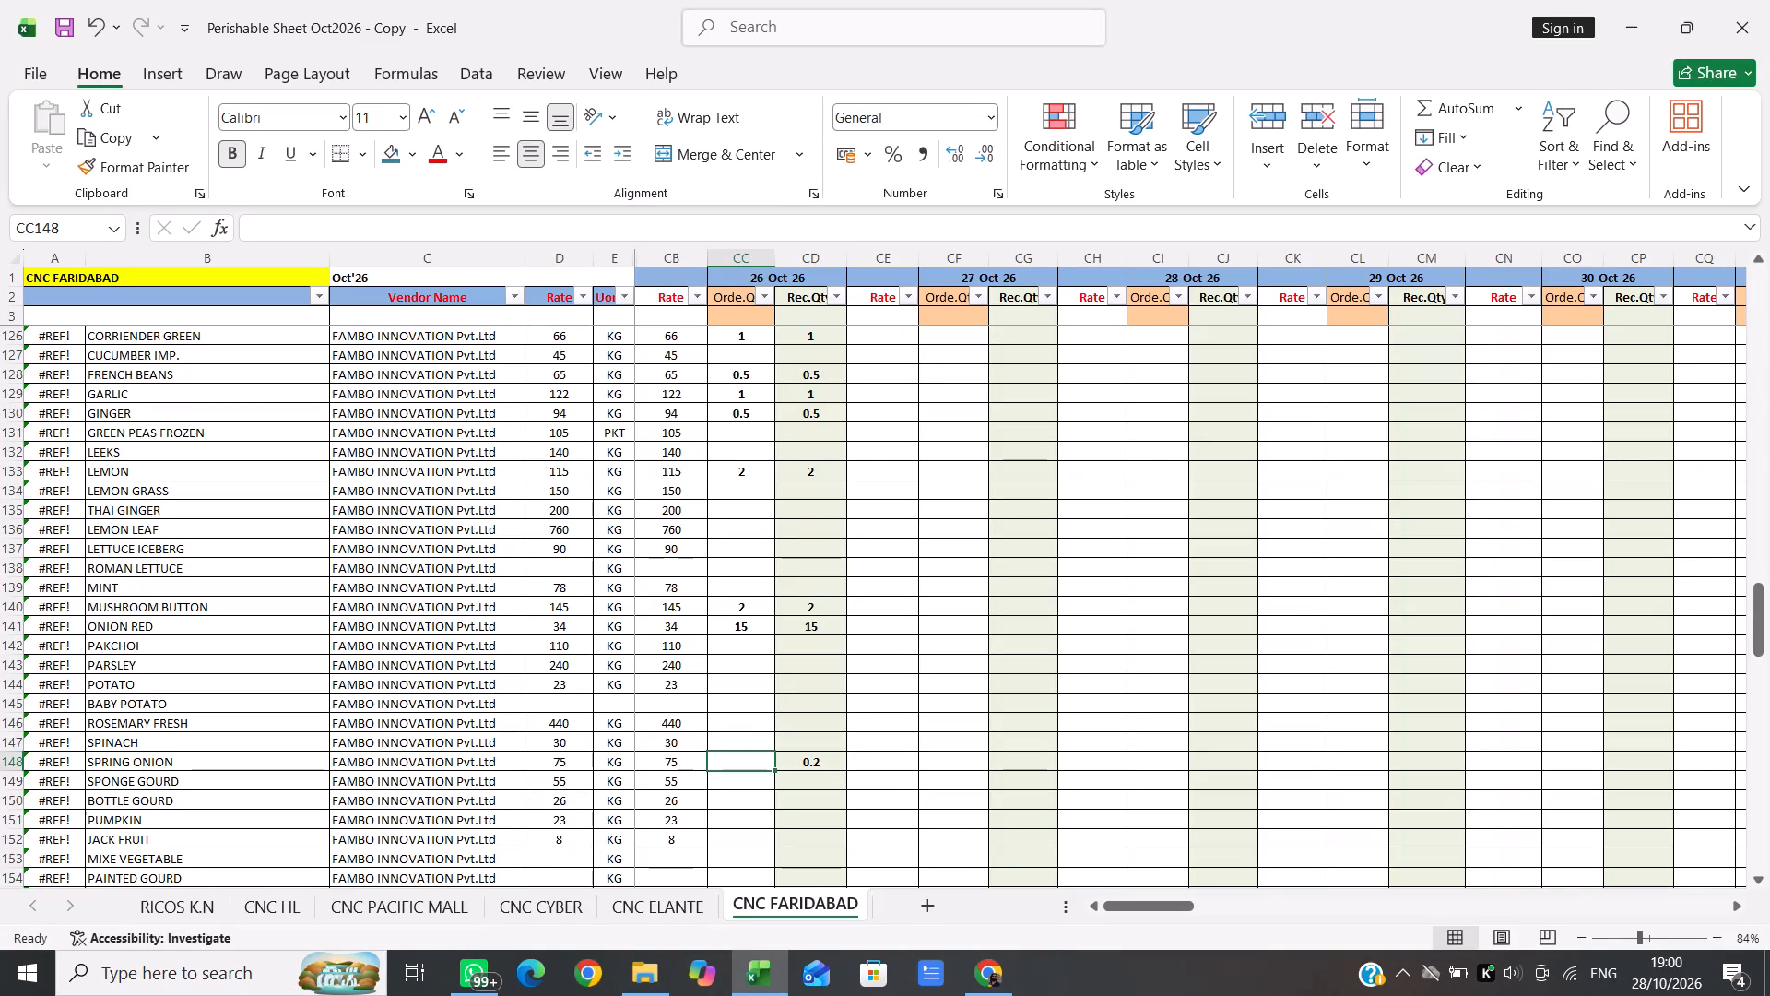
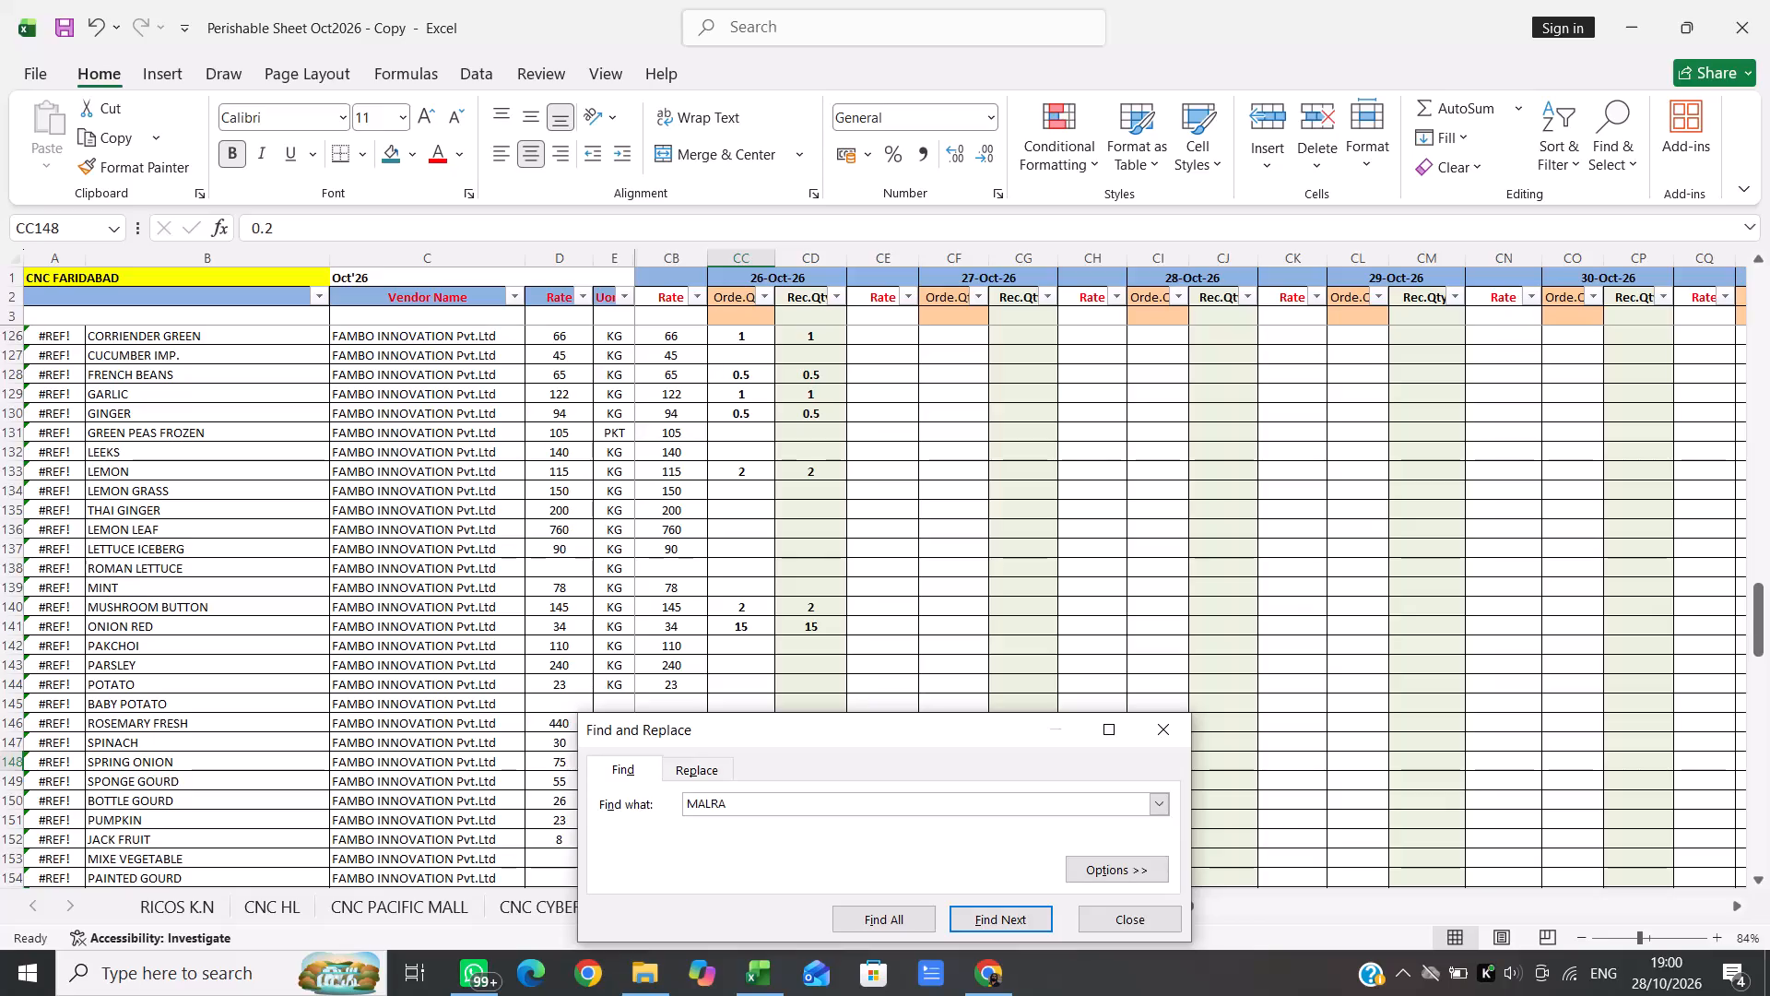
Find MALTA on the sheet and move along the MALTA IMP row of FAMBO INNOVATION toward the 26-Oct-26 quantity cells.
key(BackSpace)
key(BackSpace)
text(TA)
key(Return)
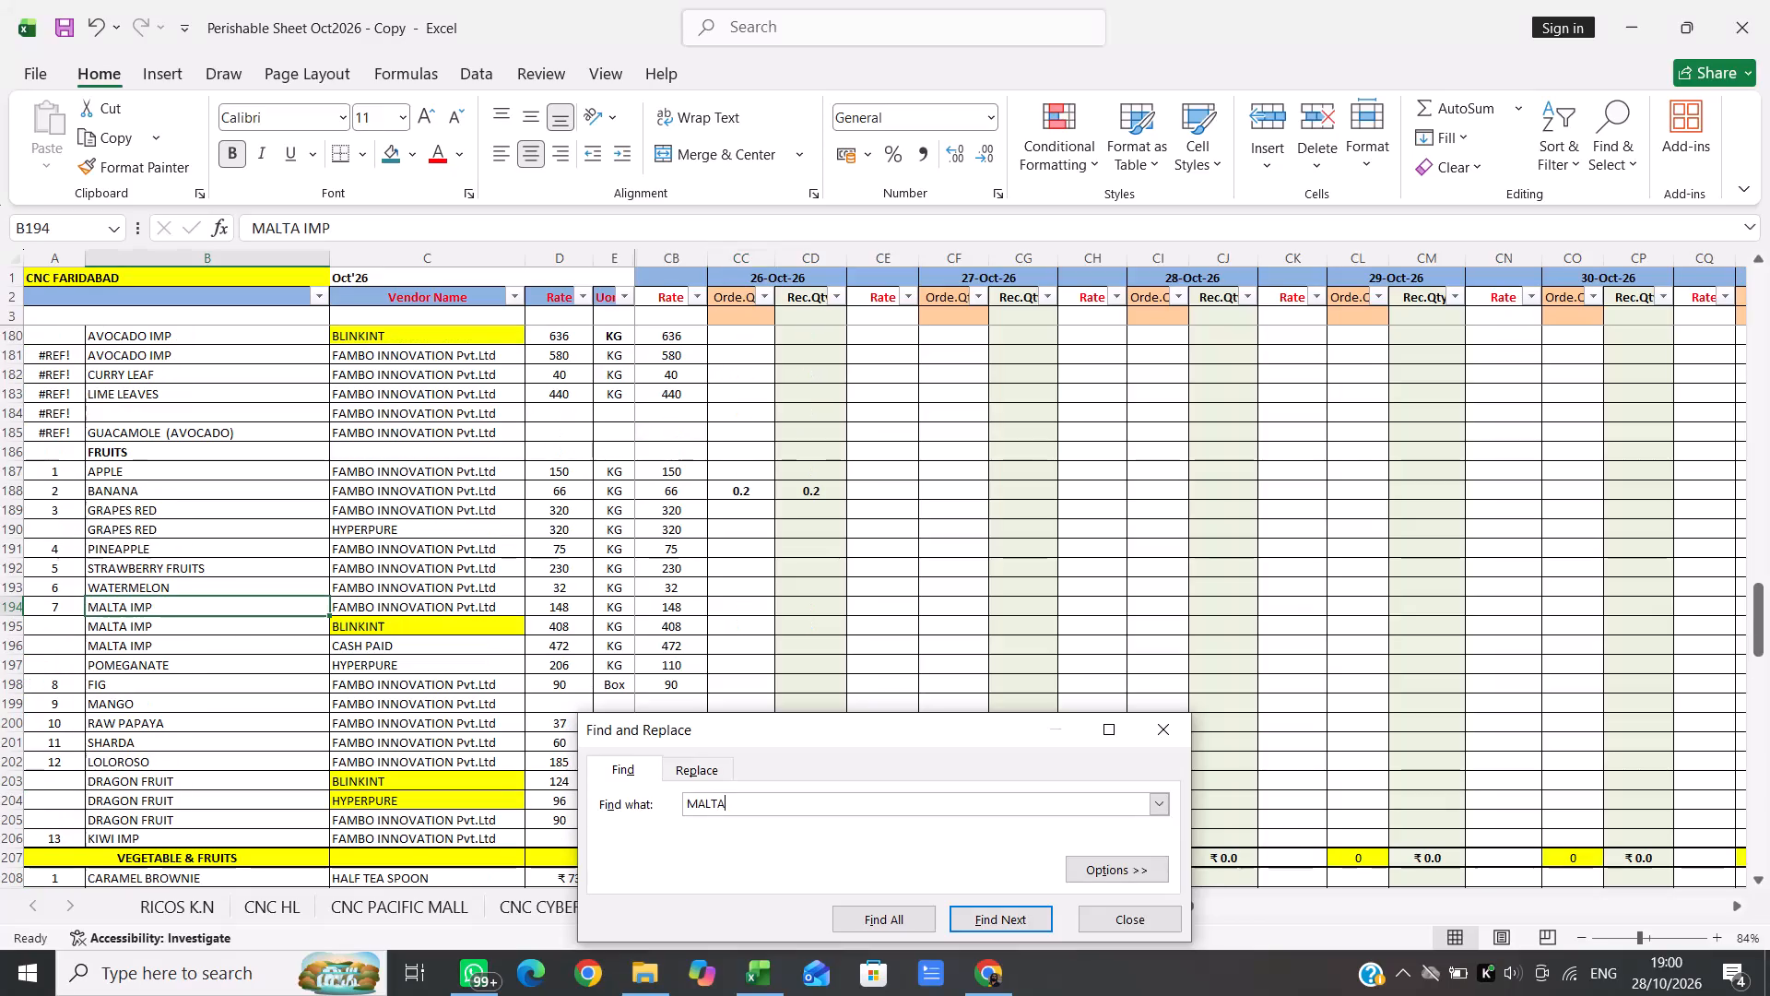
click(1152, 736)
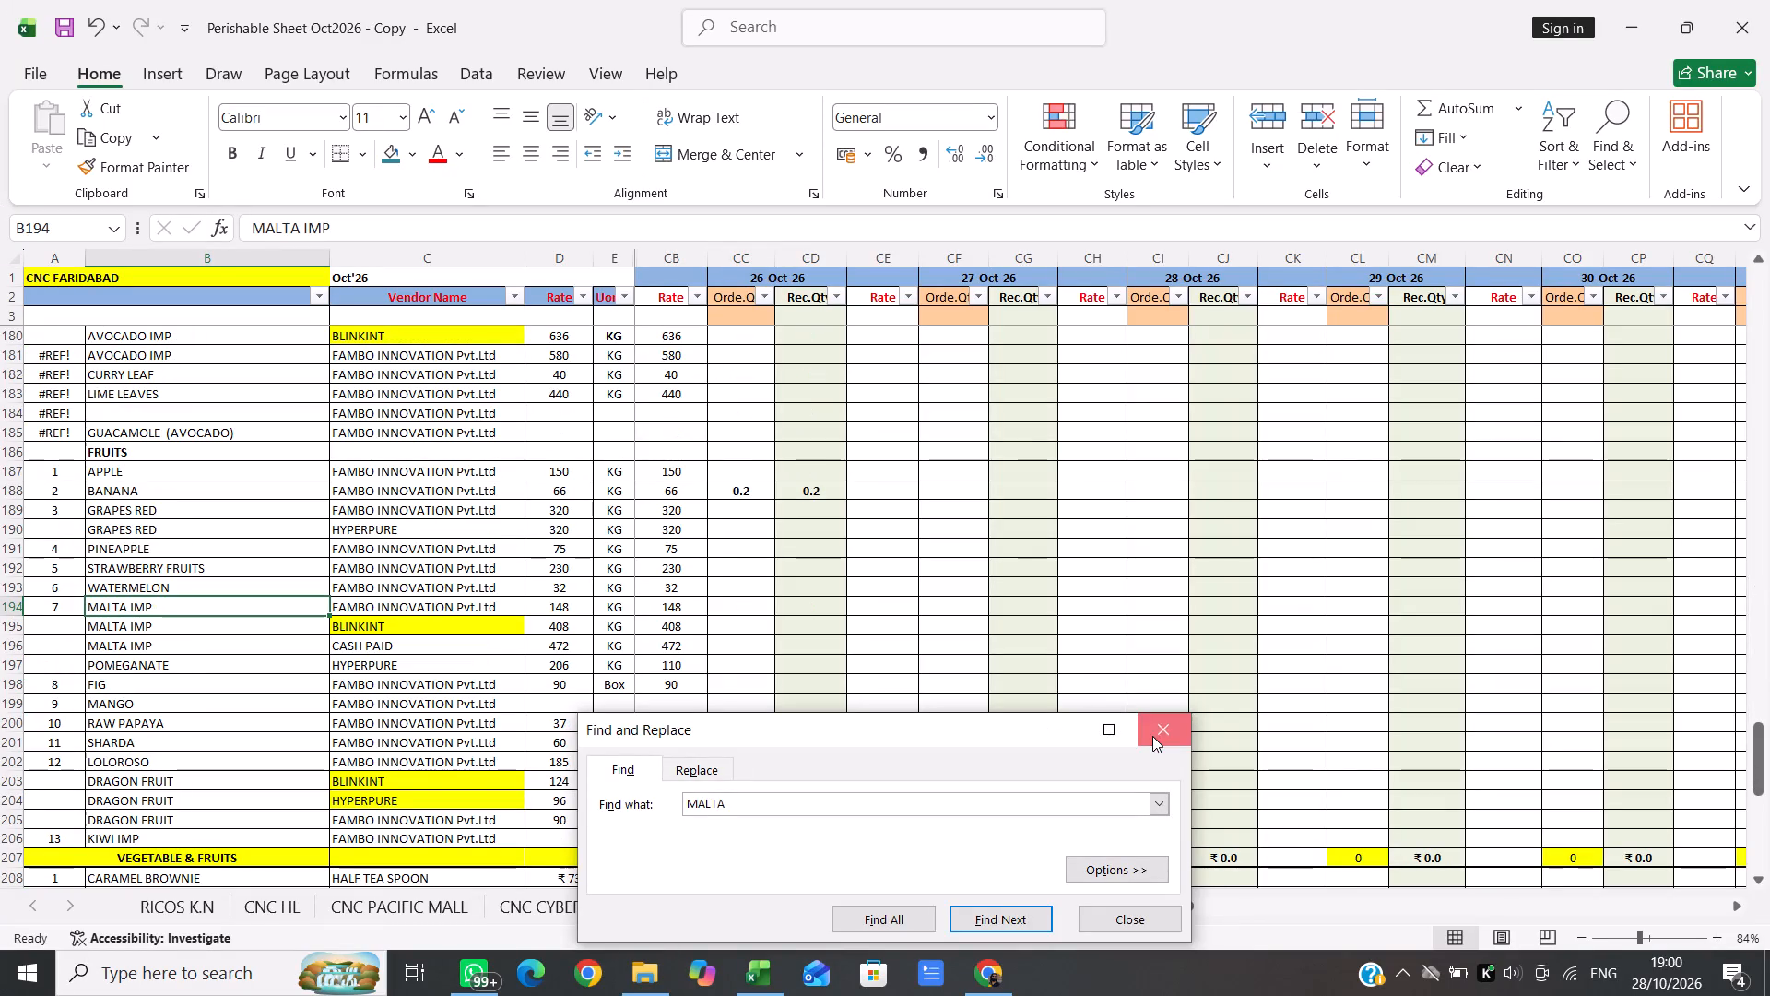
key(Right)
key(Right)
key(Right)
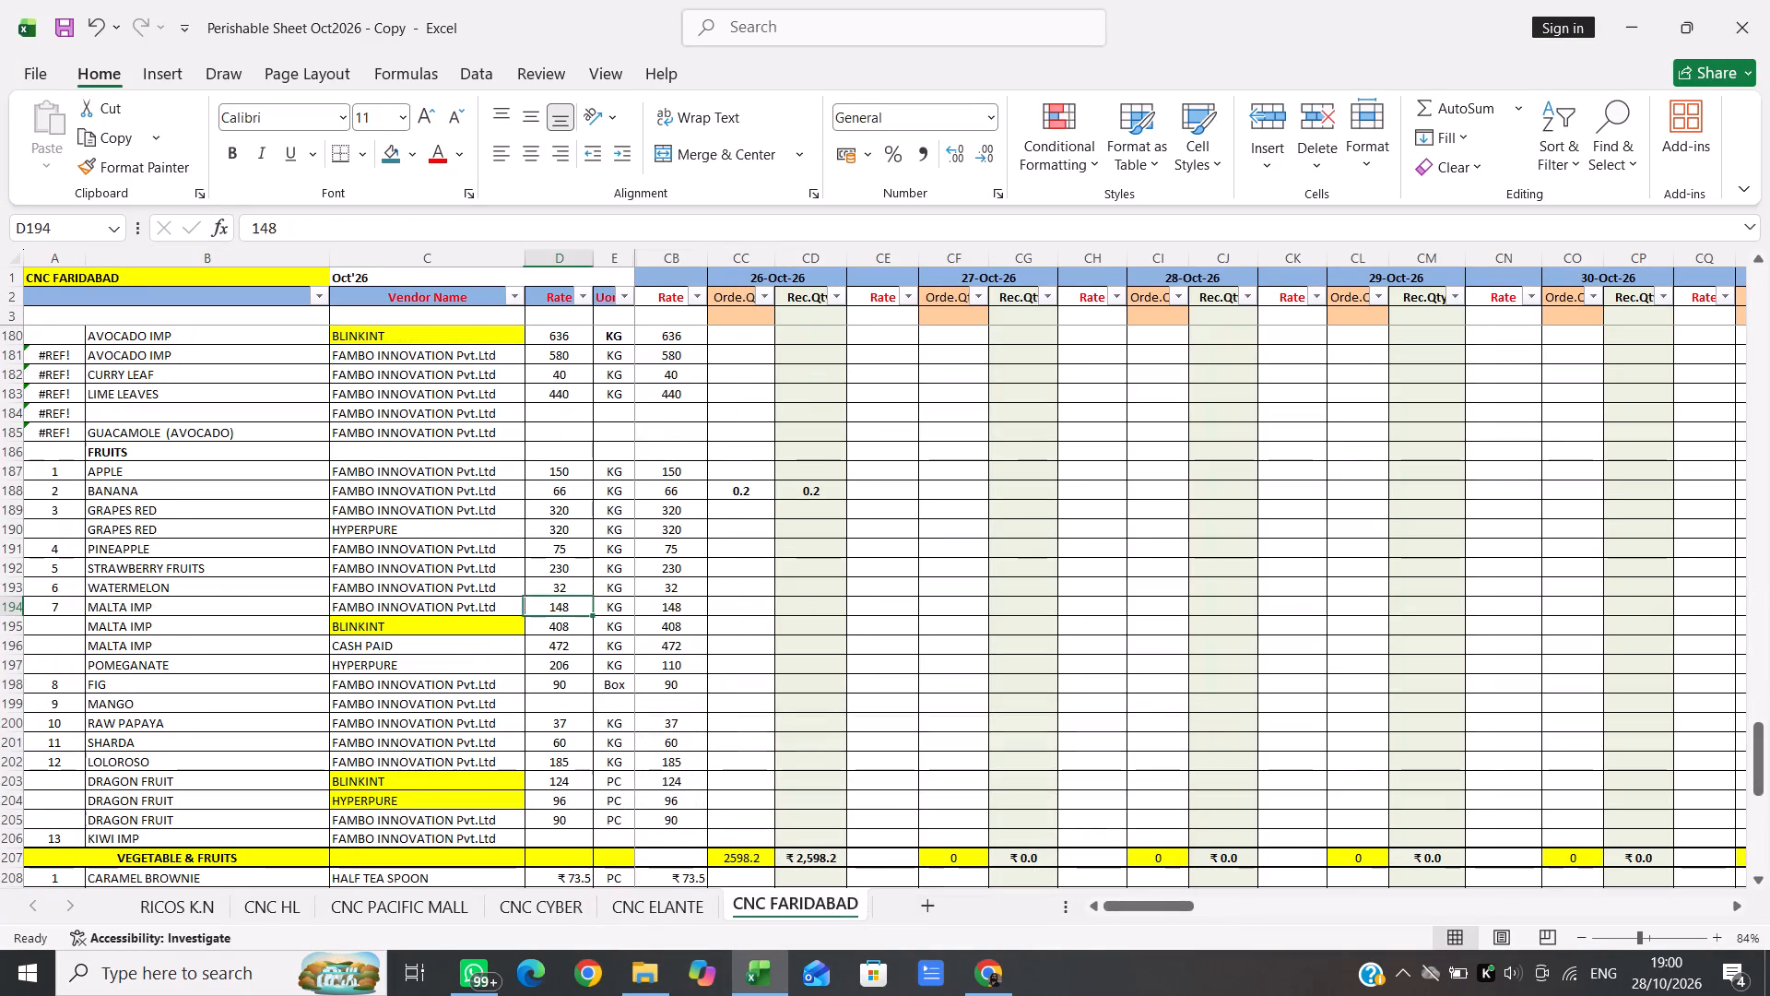
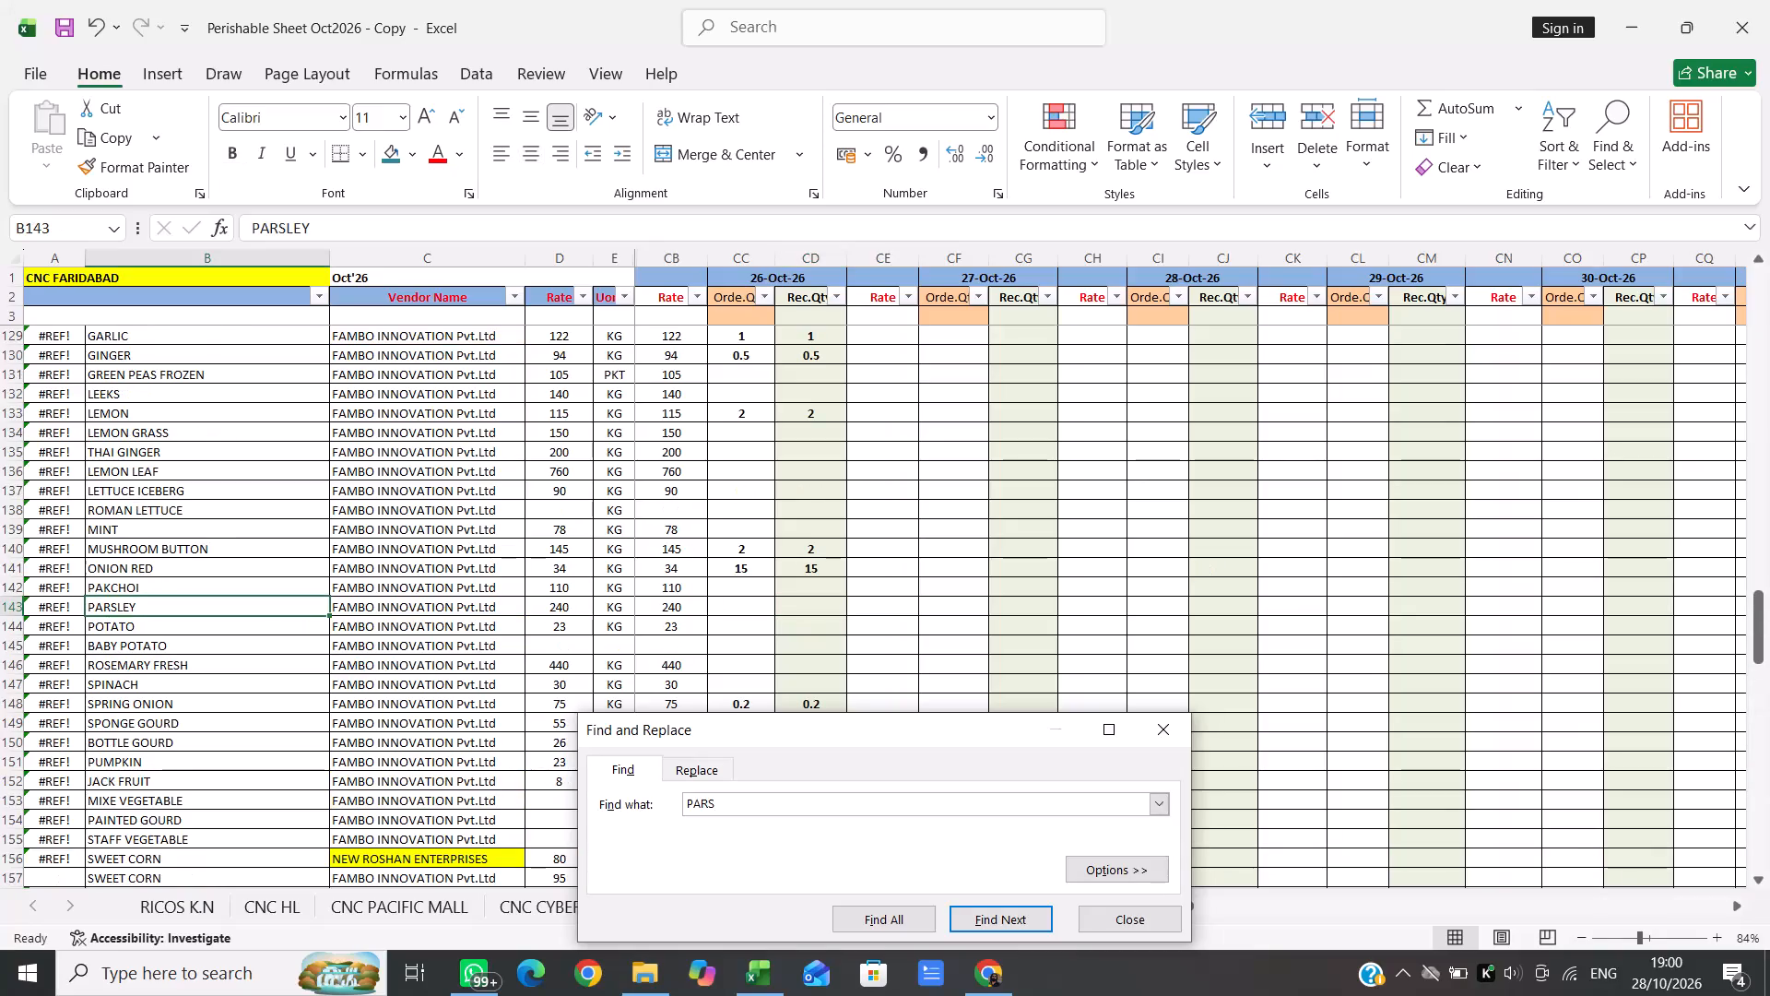
Enter 0.1 as the 26-Oct-26 order quantity for PARSLEY from FAMBO INNOVATION and continue to its received quantity.
click(1174, 729)
key(Right)
key(Right)
key(Right)
key(Right)
key(Right)
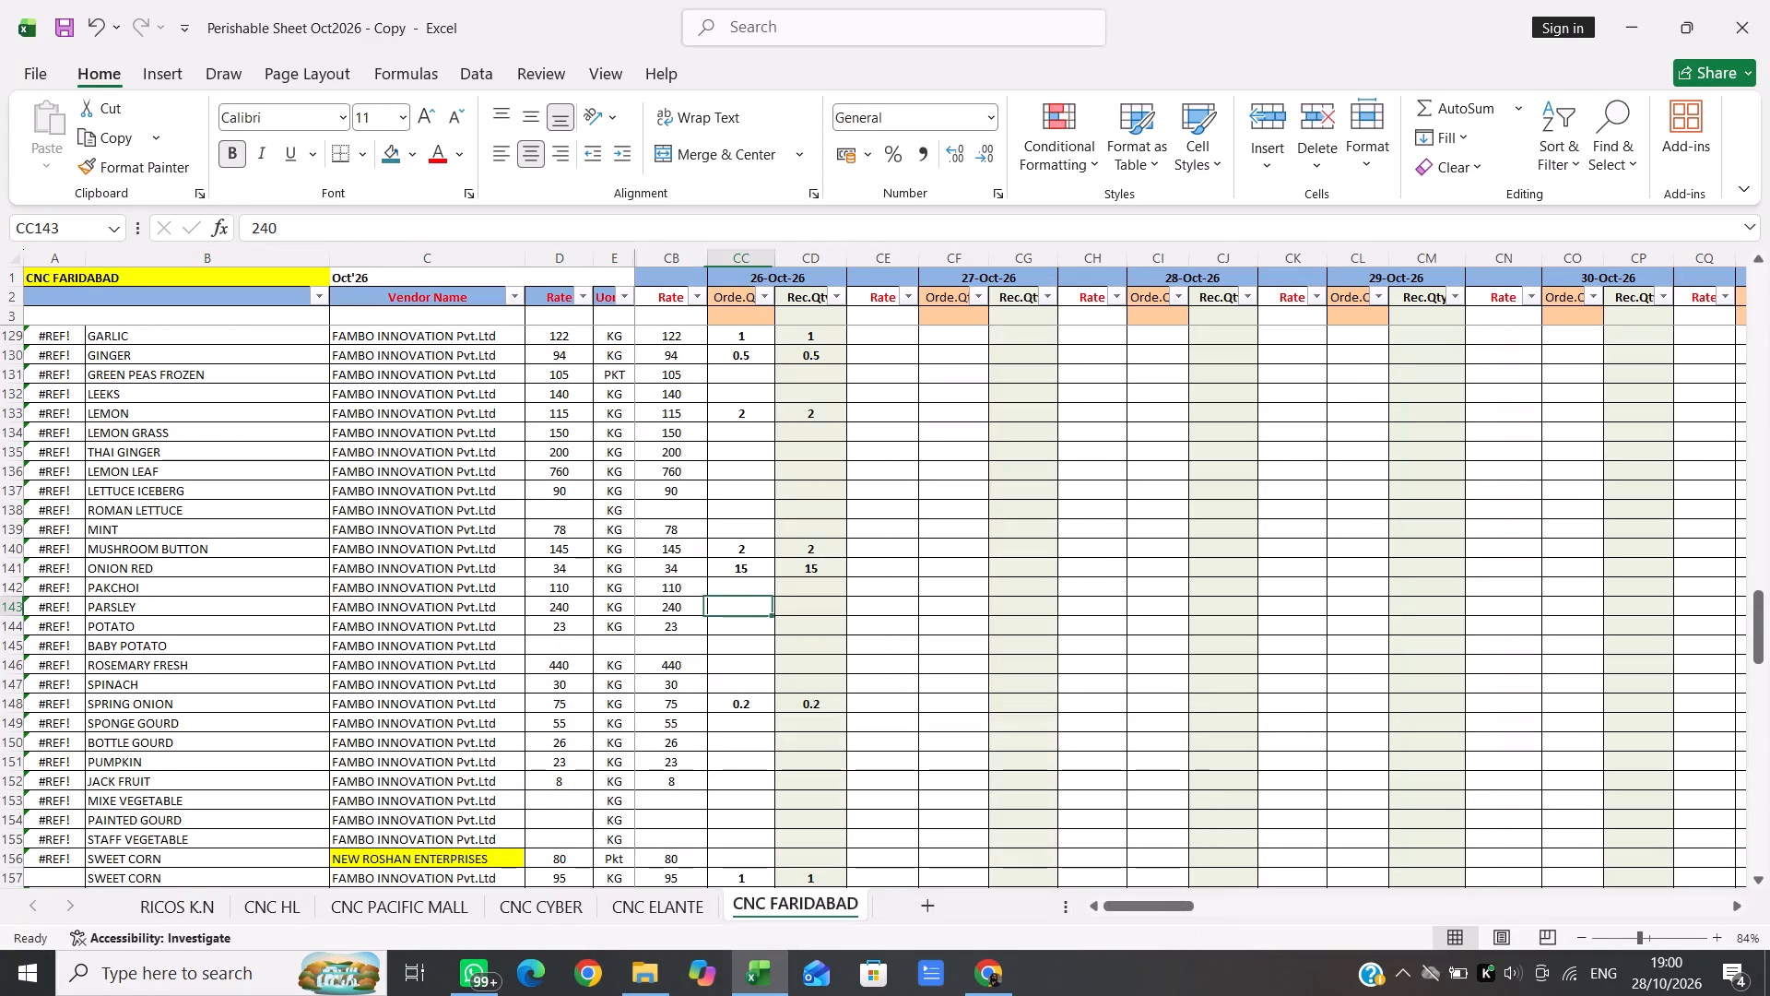
text(0.1)
key(Right)
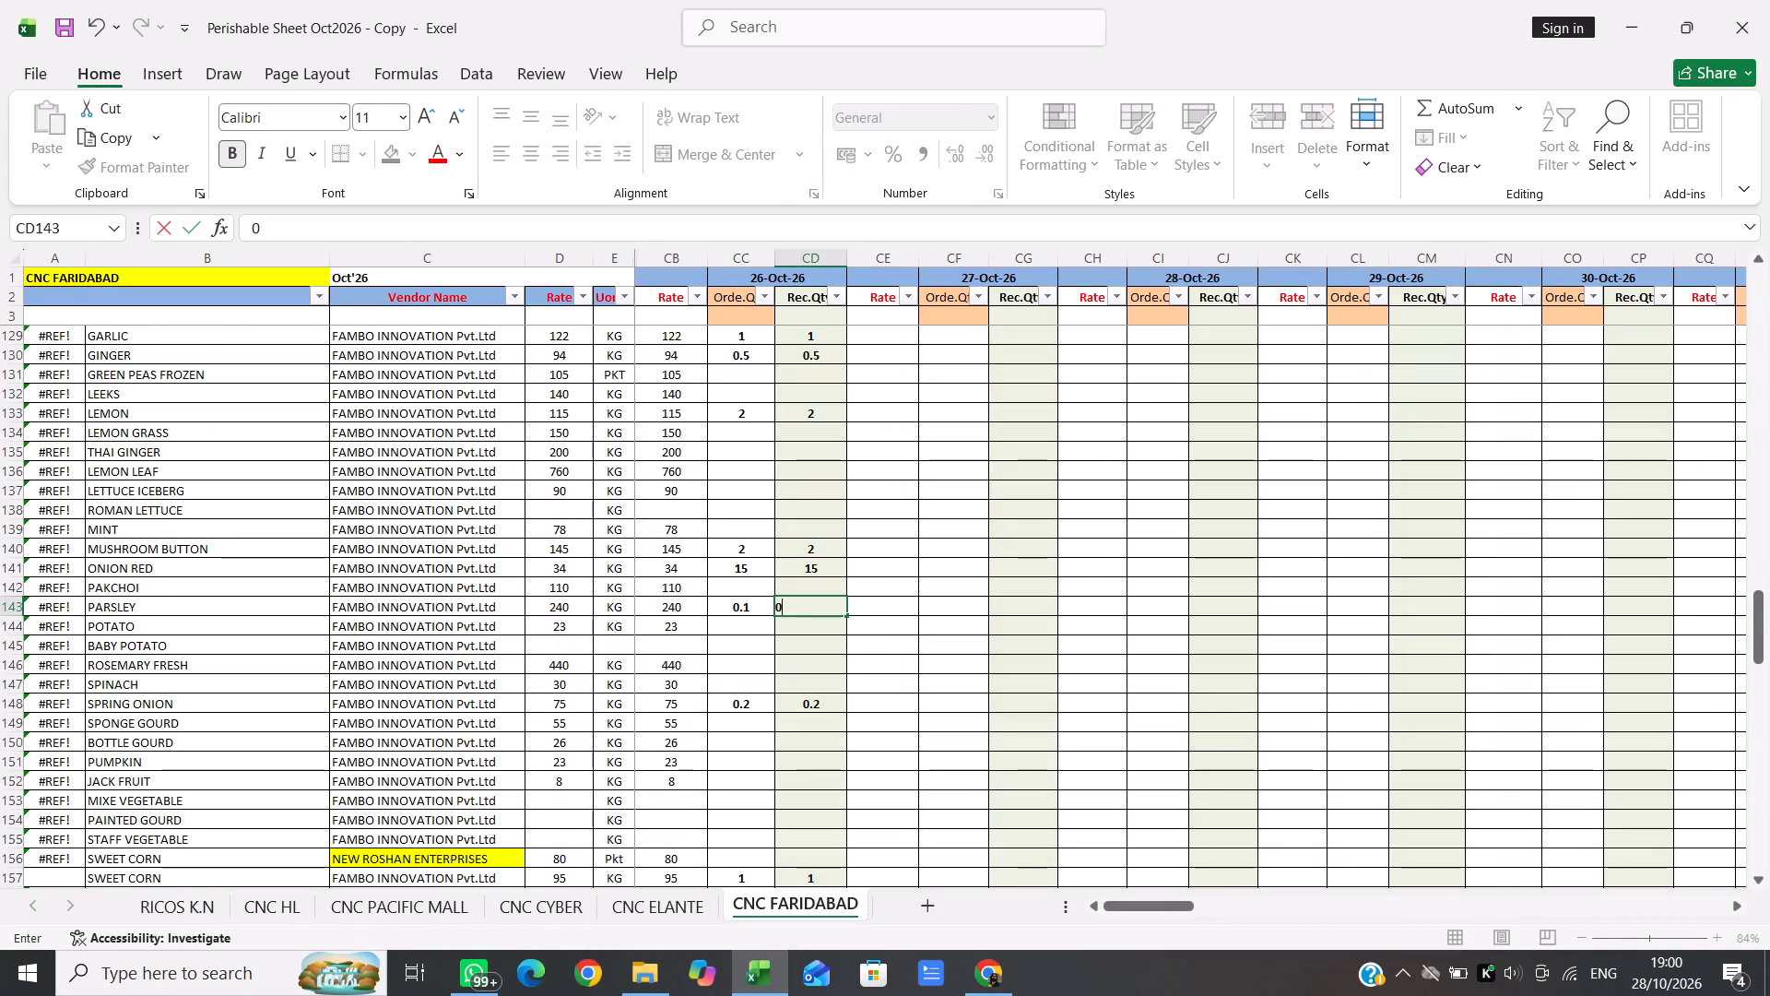
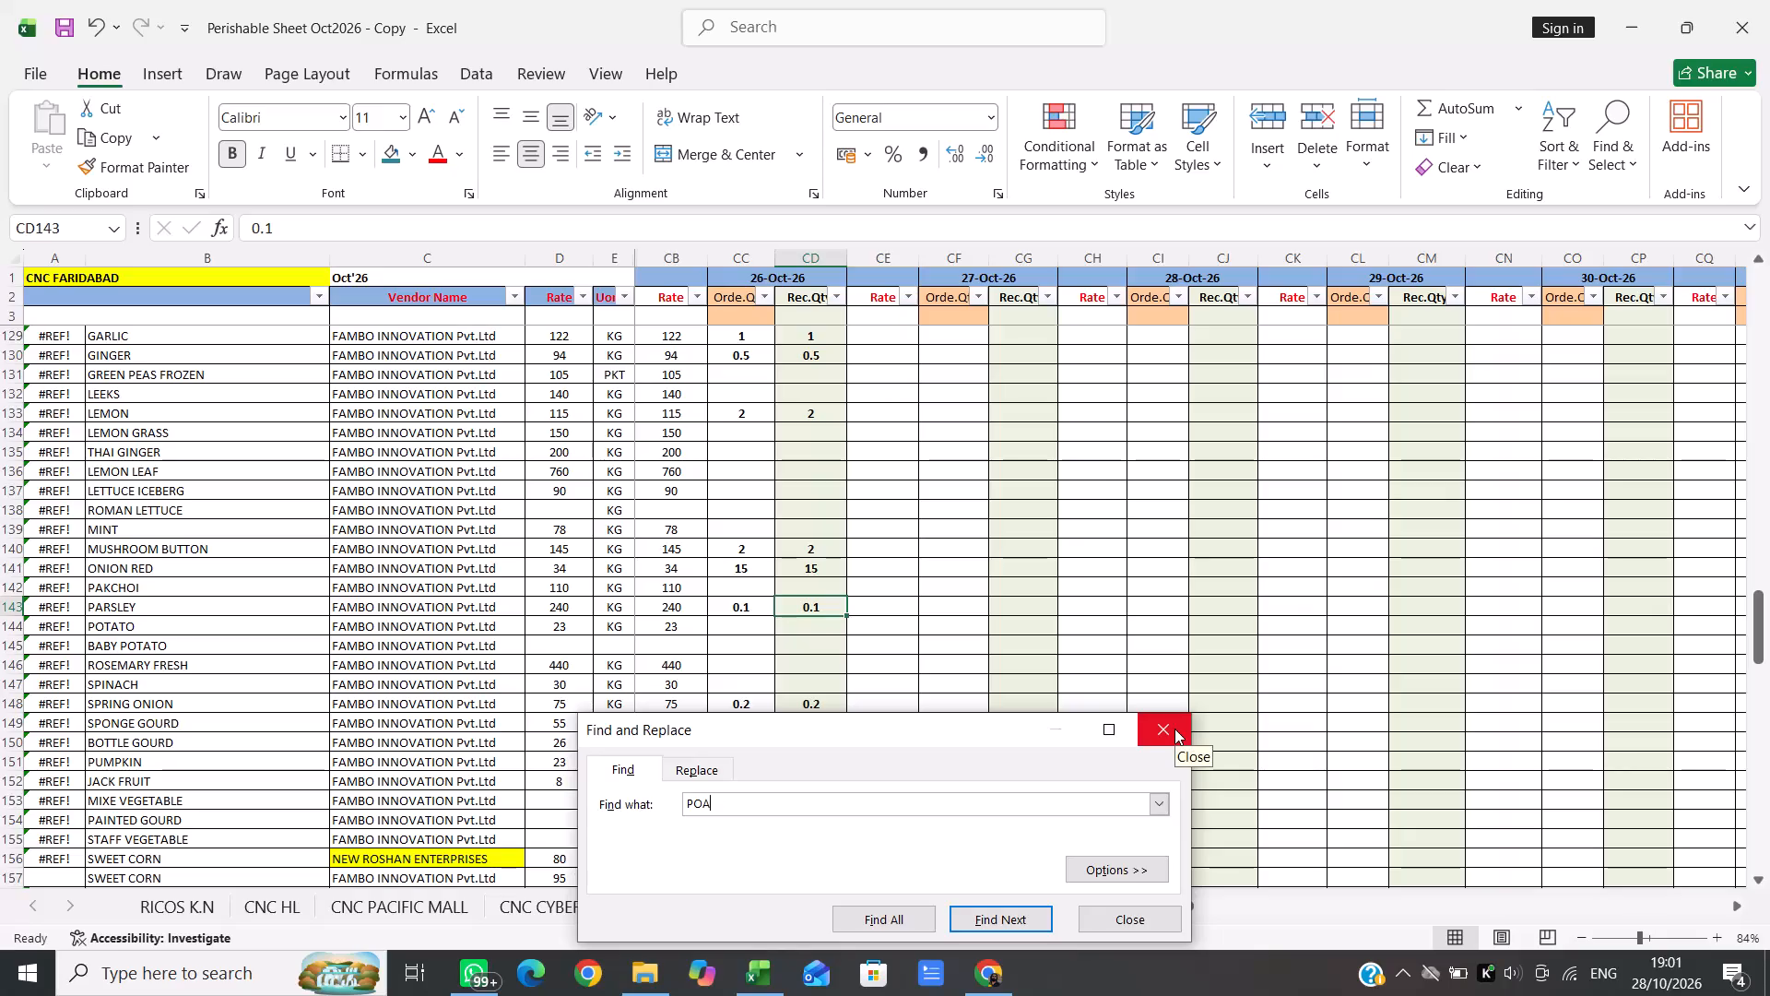
Search the sheet for POTA to locate POTATO from FAMBO INNOVATION and enter 10 as its 26-Oct-26 order quantity.
key(BackSpace)
text(TA)
key(Return)
key(Right)
key(Right)
key(Right)
key(Right)
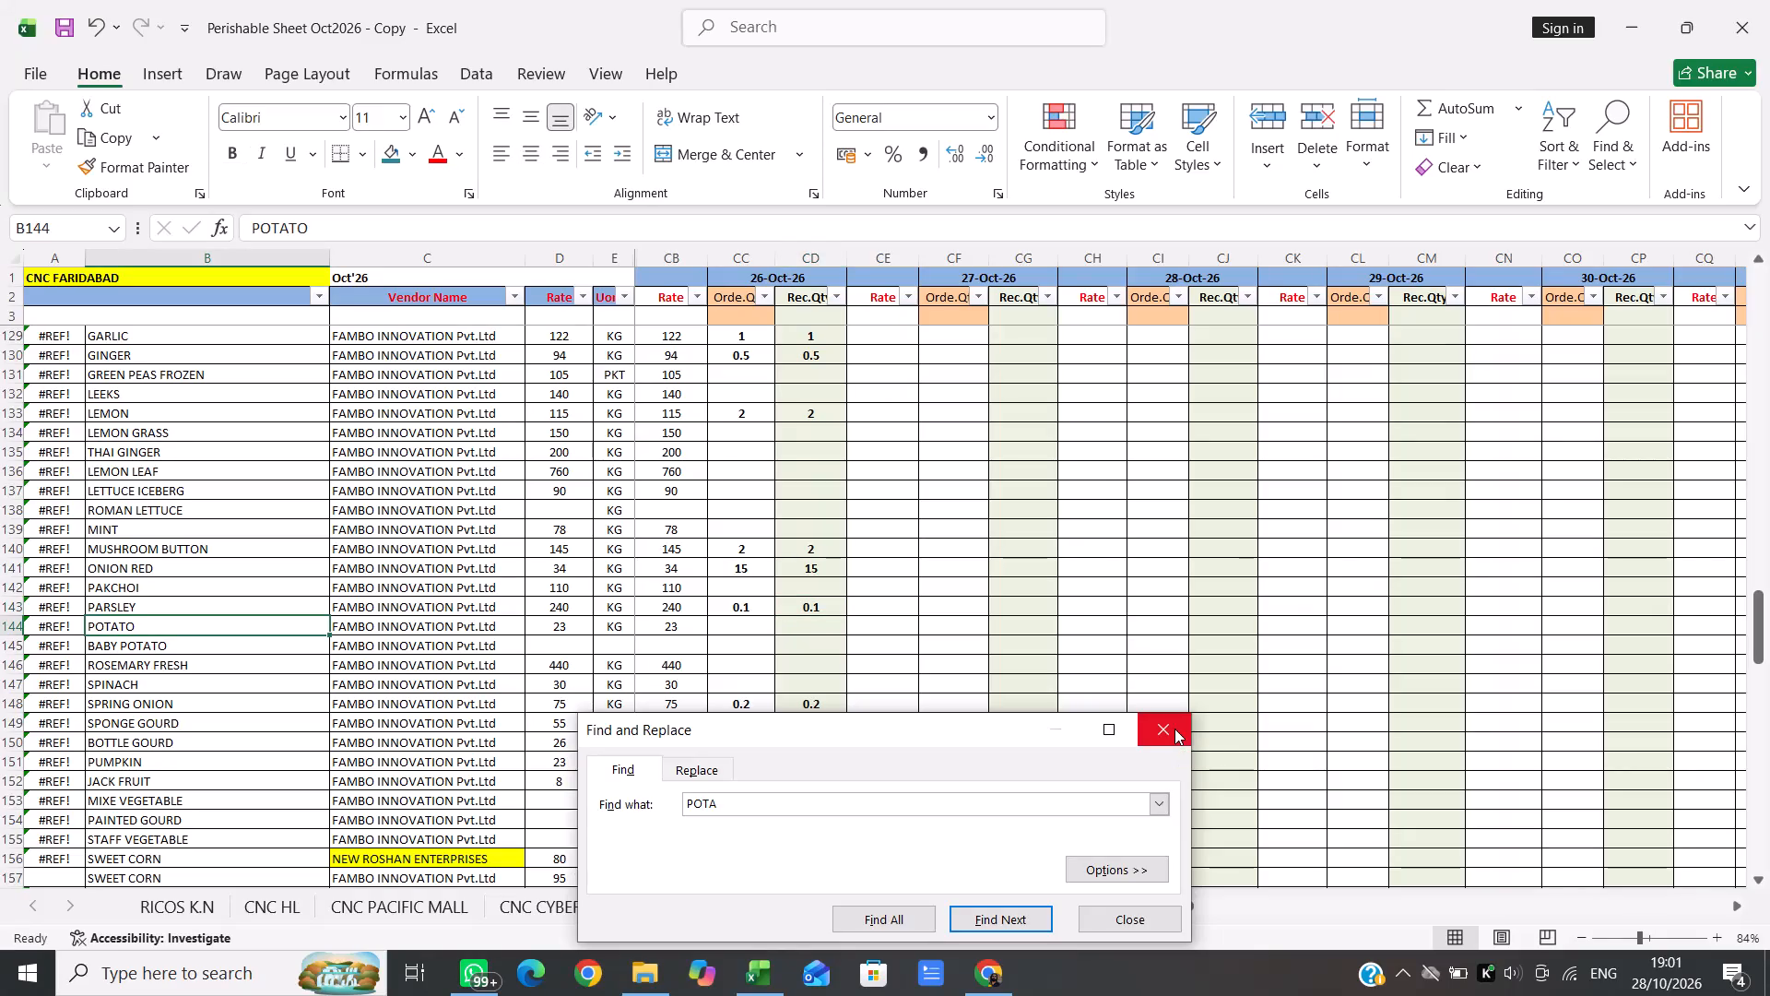
click(1174, 729)
key(Right)
key(Right)
key(Right)
key(Right)
key(Right)
text(10)
key(Right)
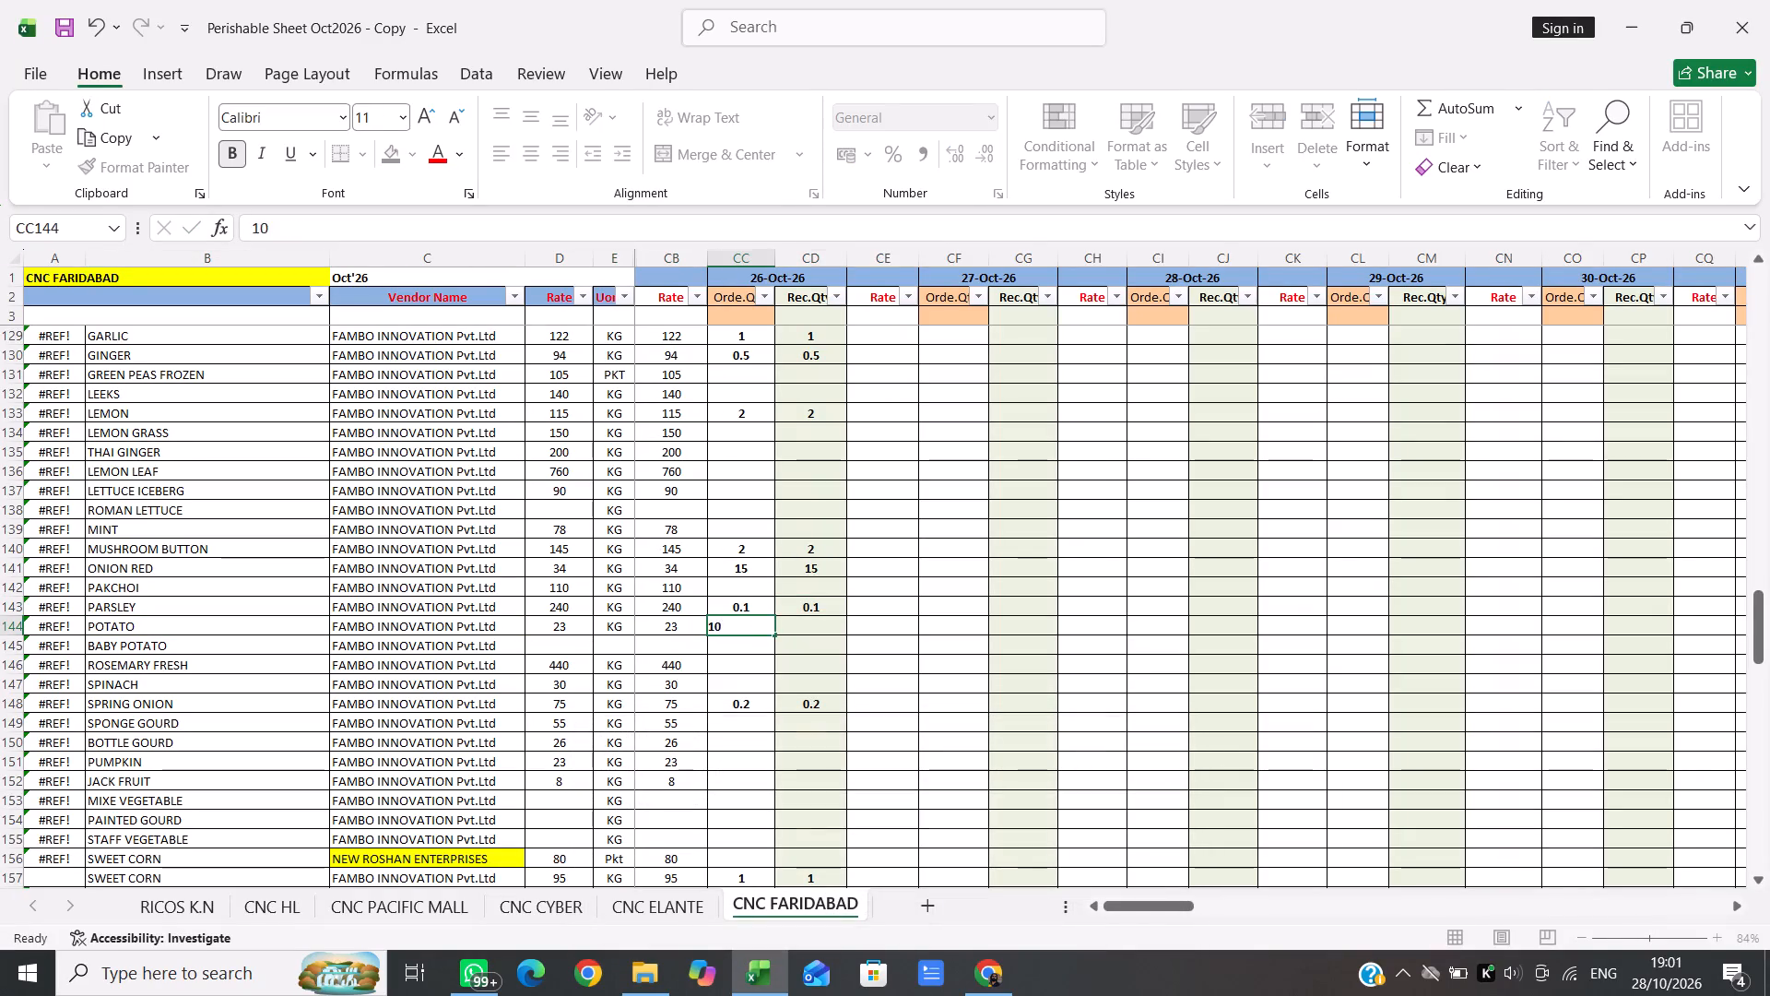
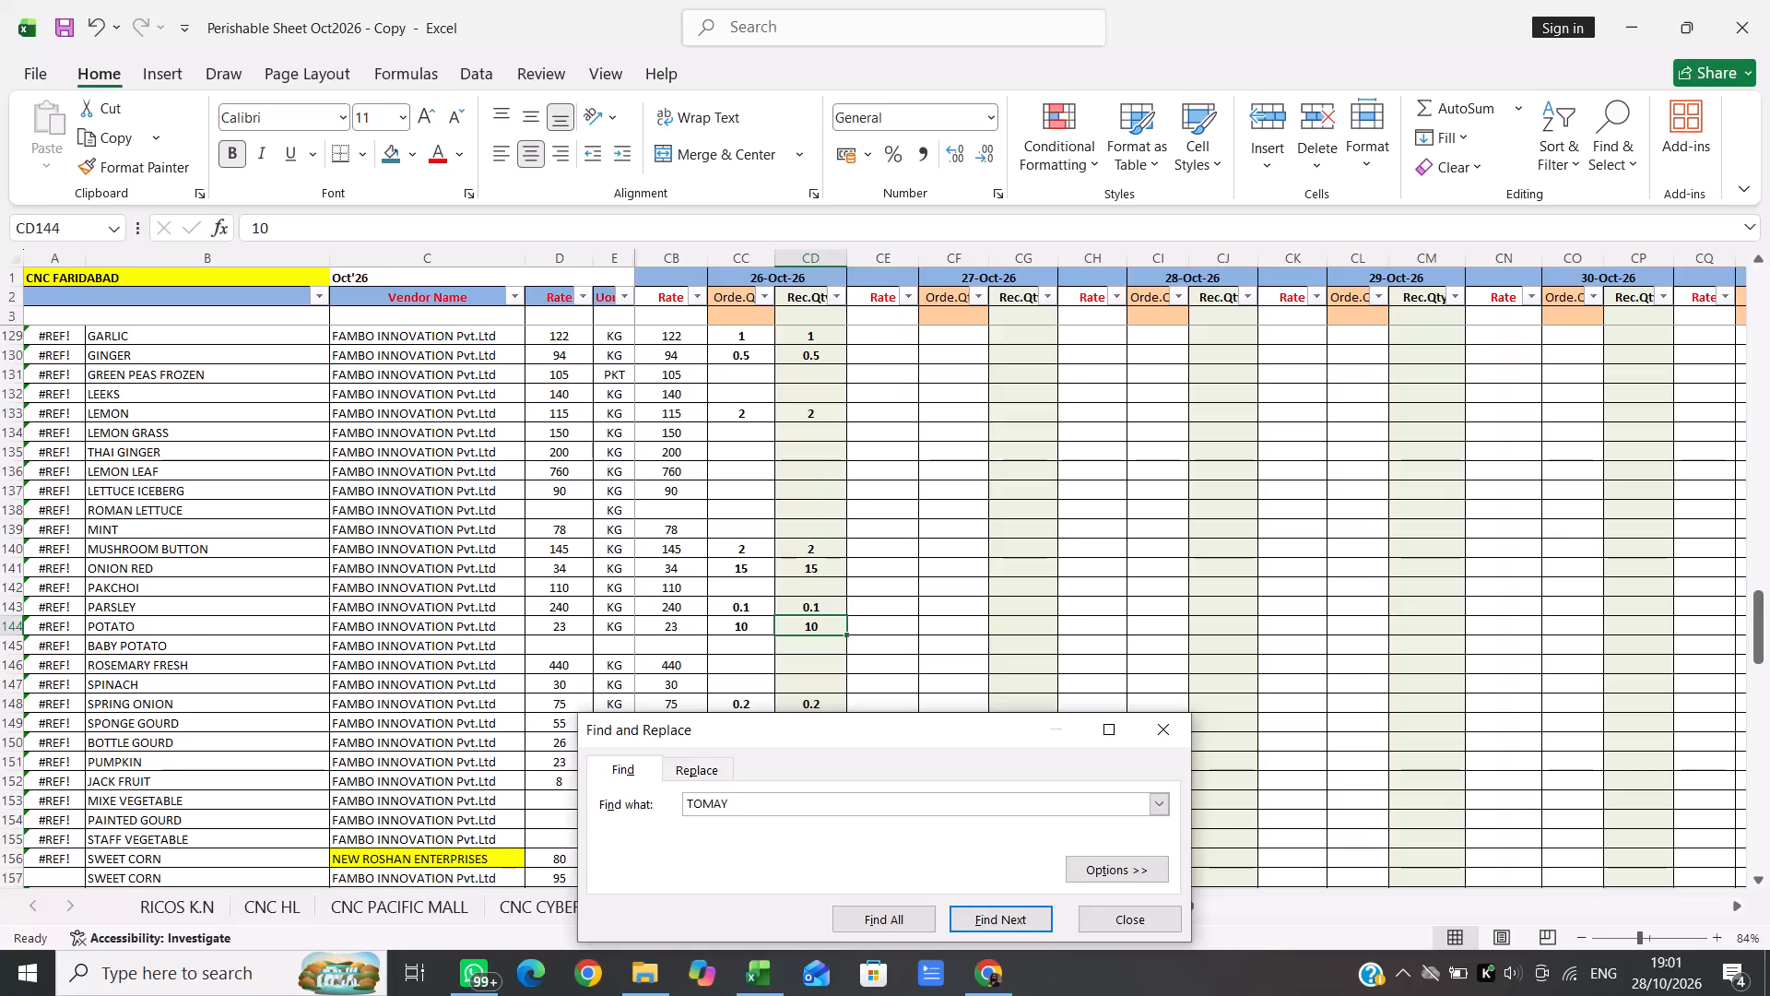
Search the sheet for TOMA to locate TOMATO from FAMBO INNOVATION and go to its 26-Oct-26 quantity cells.
key(BackSpace)
key(Return)
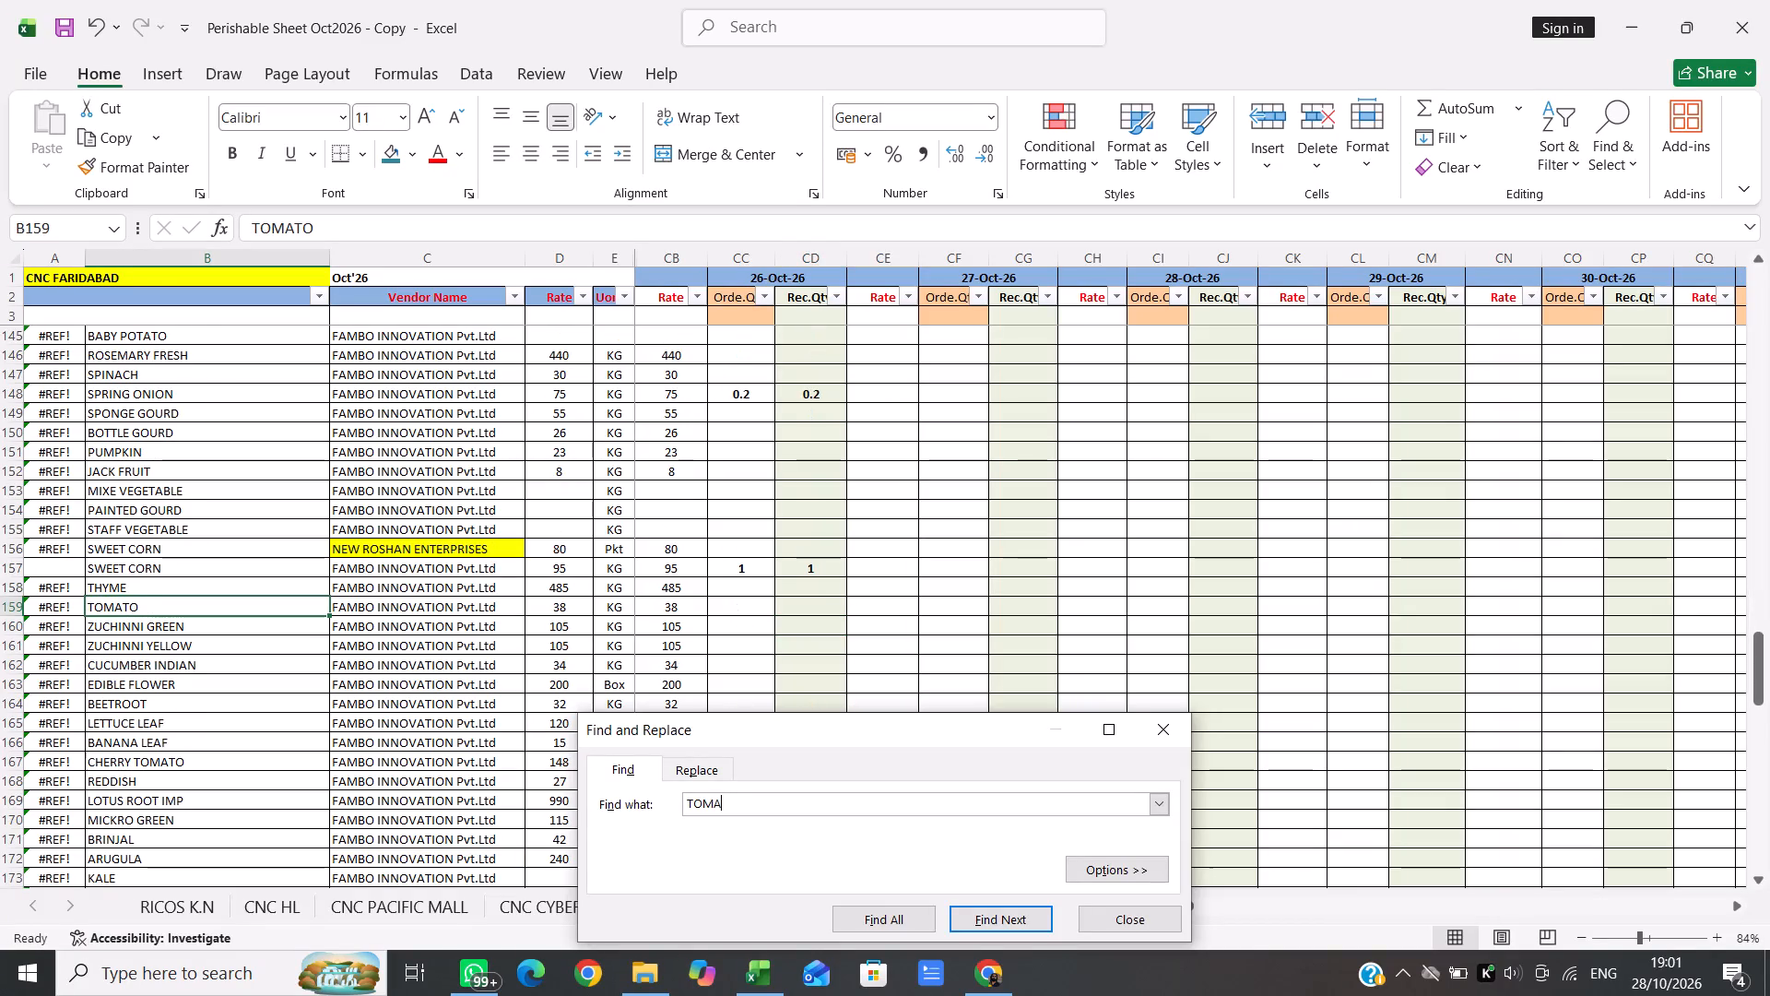
click(1176, 723)
key(Right)
key(Right)
key(Right)
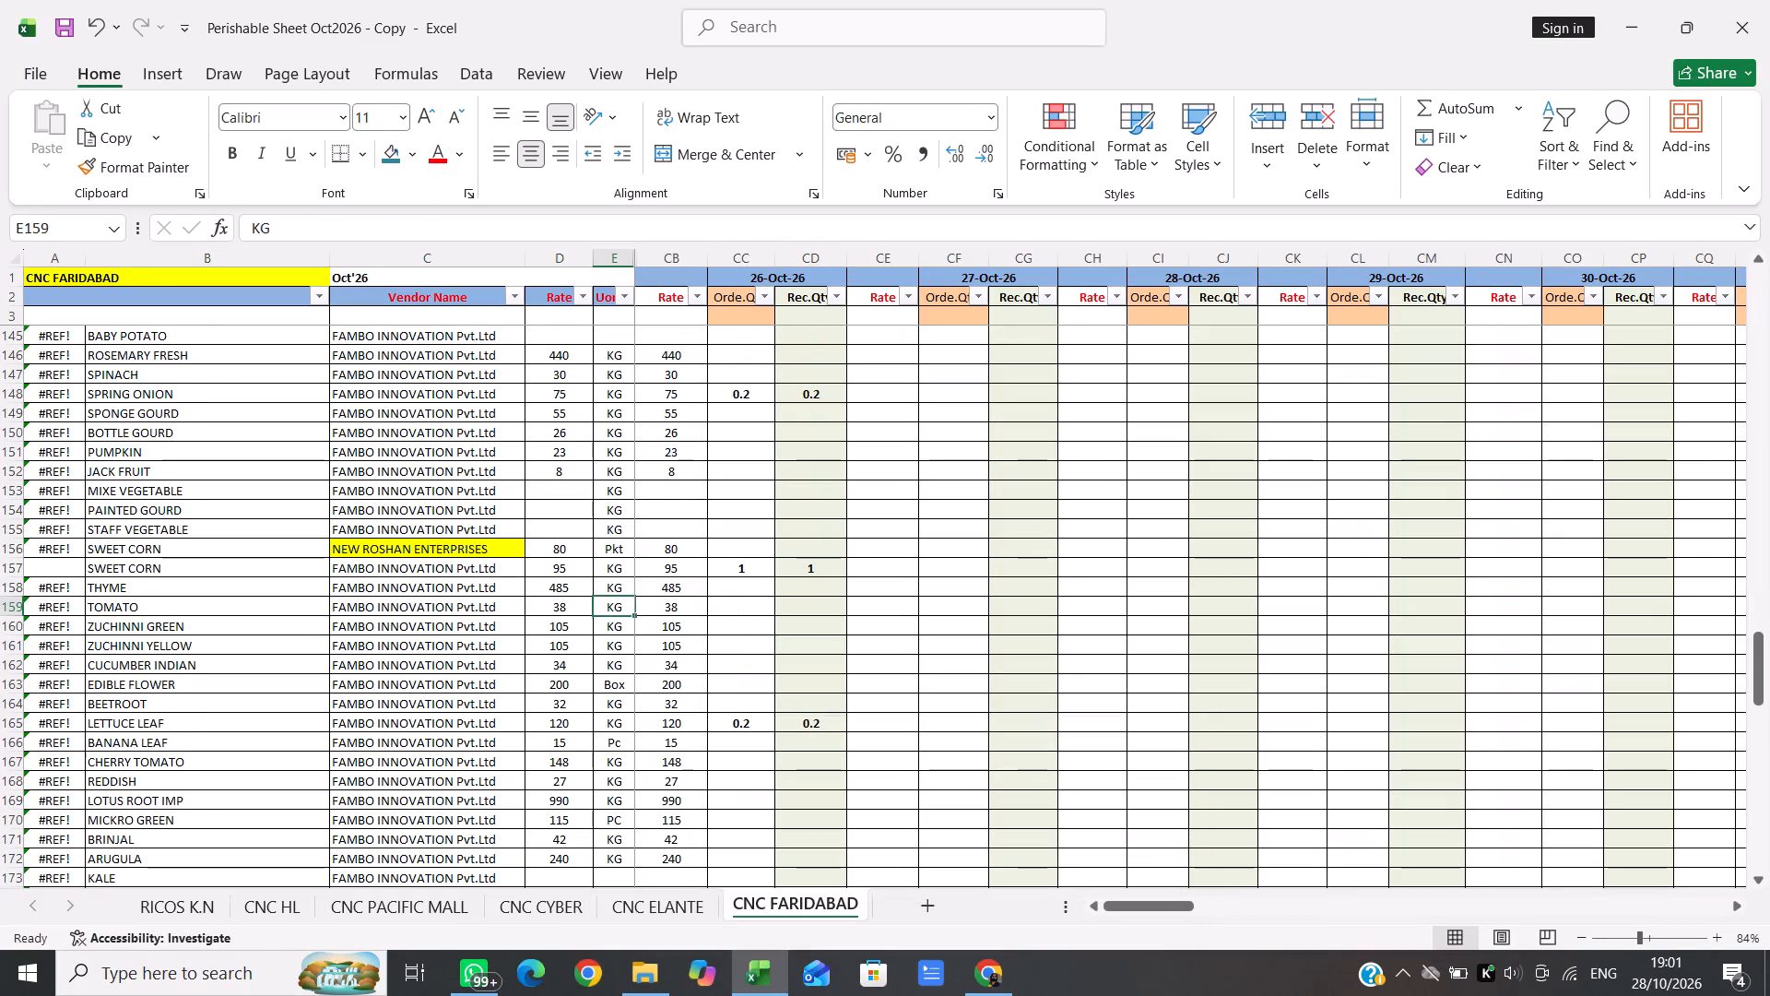
key(Right)
key(Right)
key(Right)
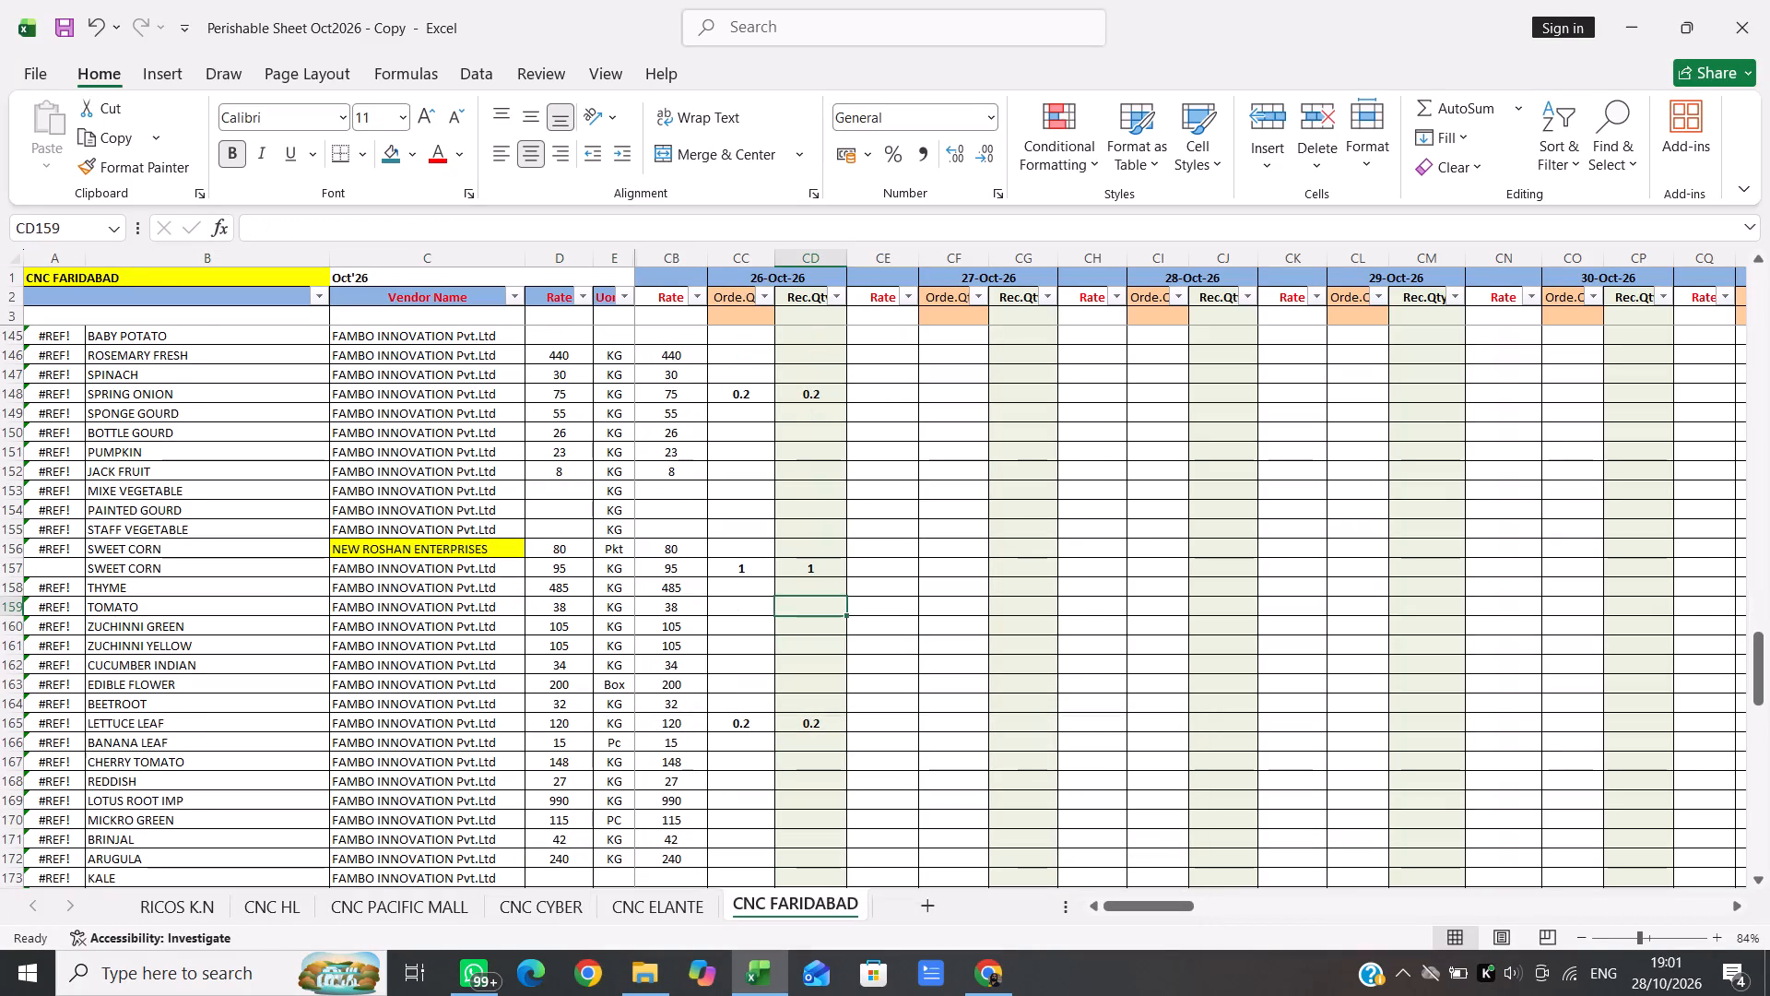
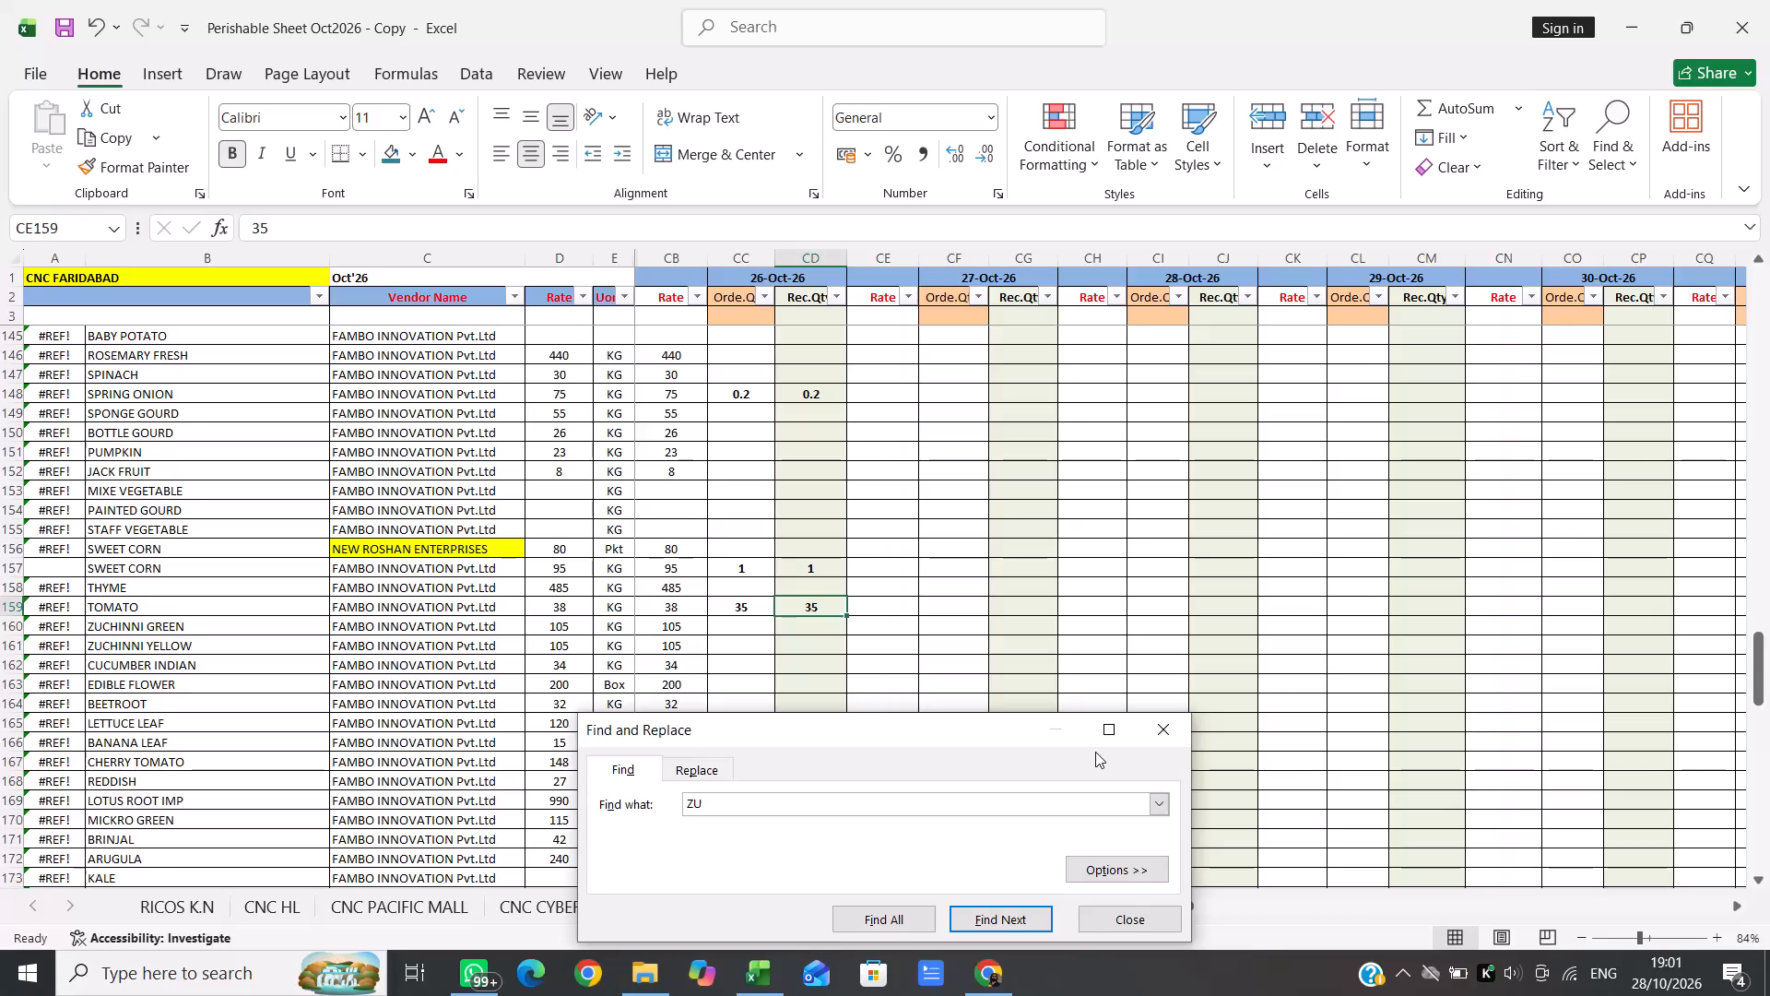
Finish the search for ZU and go to the 26-Oct-26 cells of ZUCHINNI GREEN from FAMBO INNOVATION.
click(1164, 721)
key(Right)
key(Right)
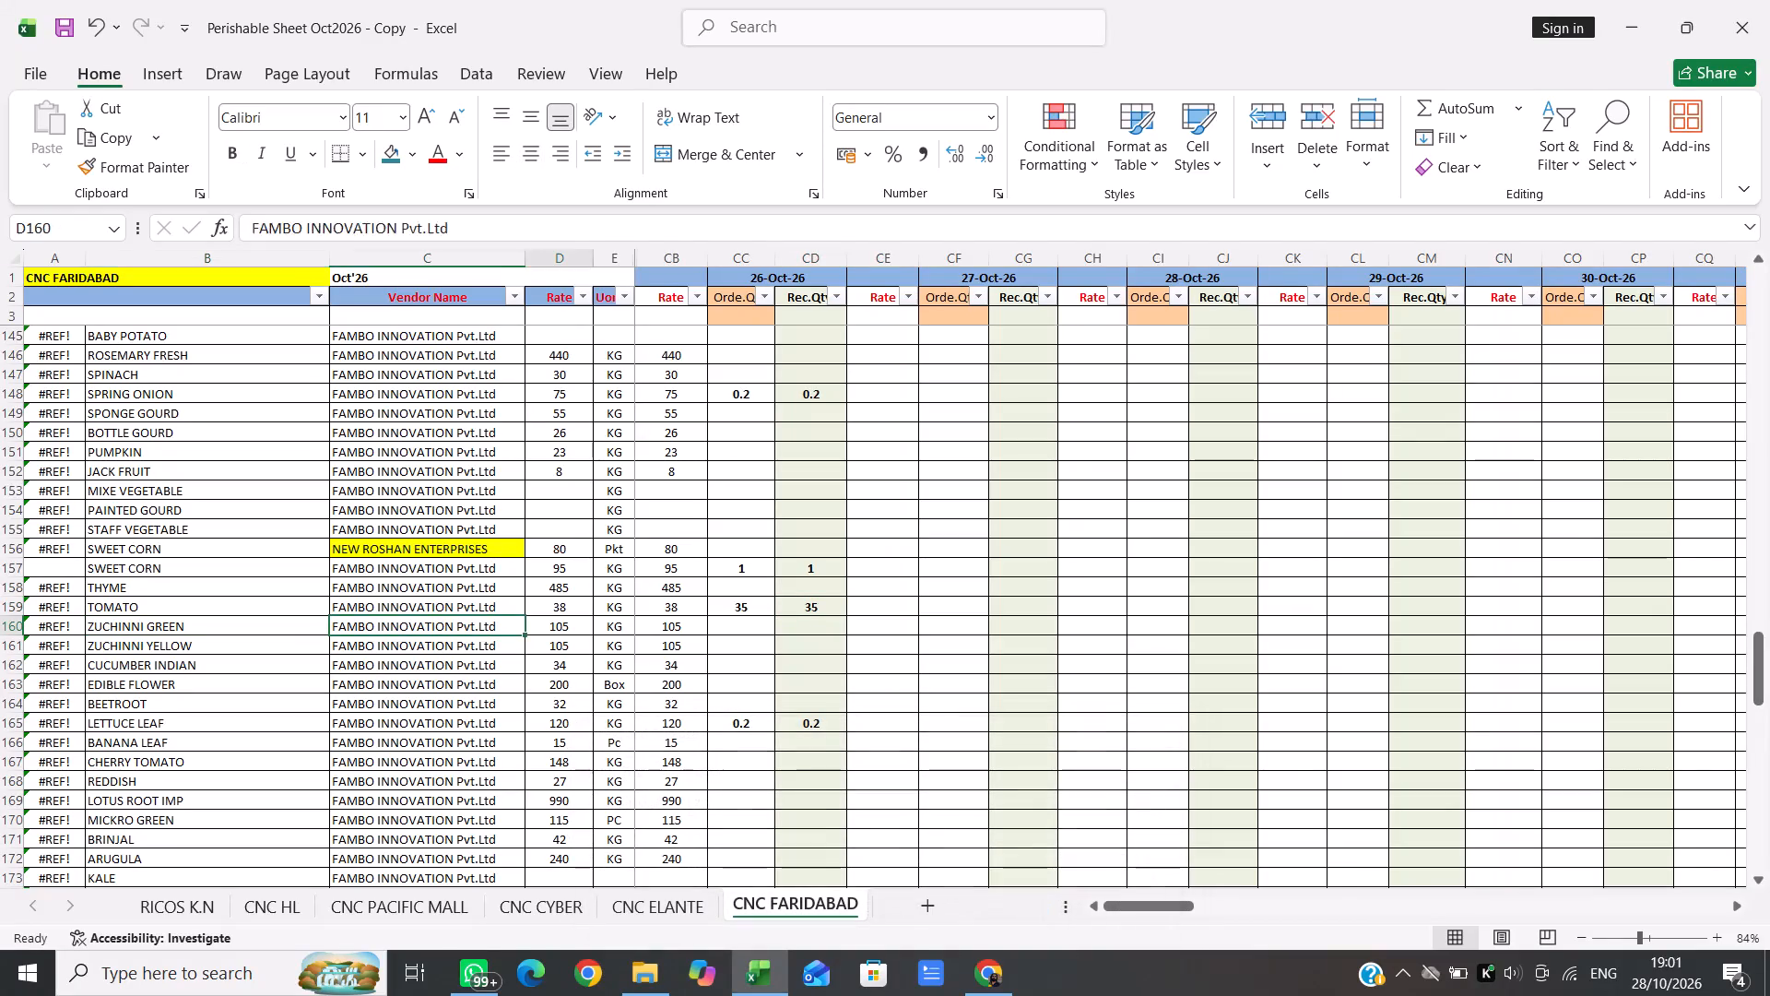
key(Right)
key(Right)
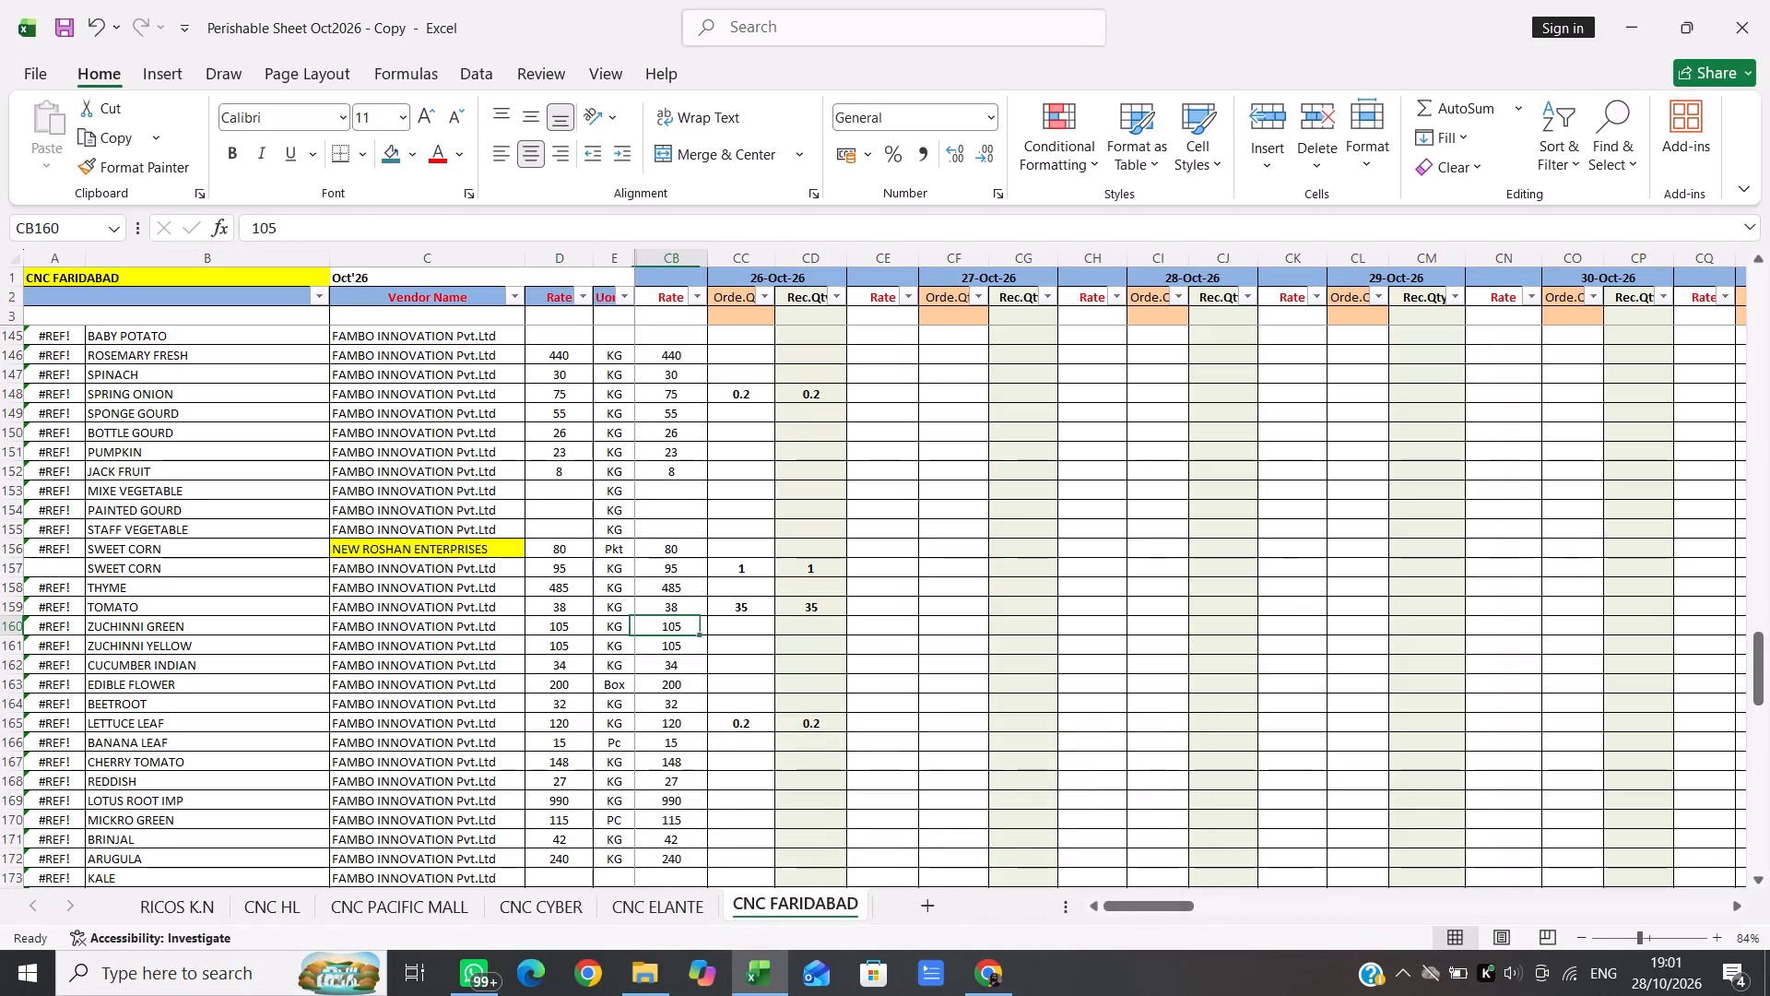
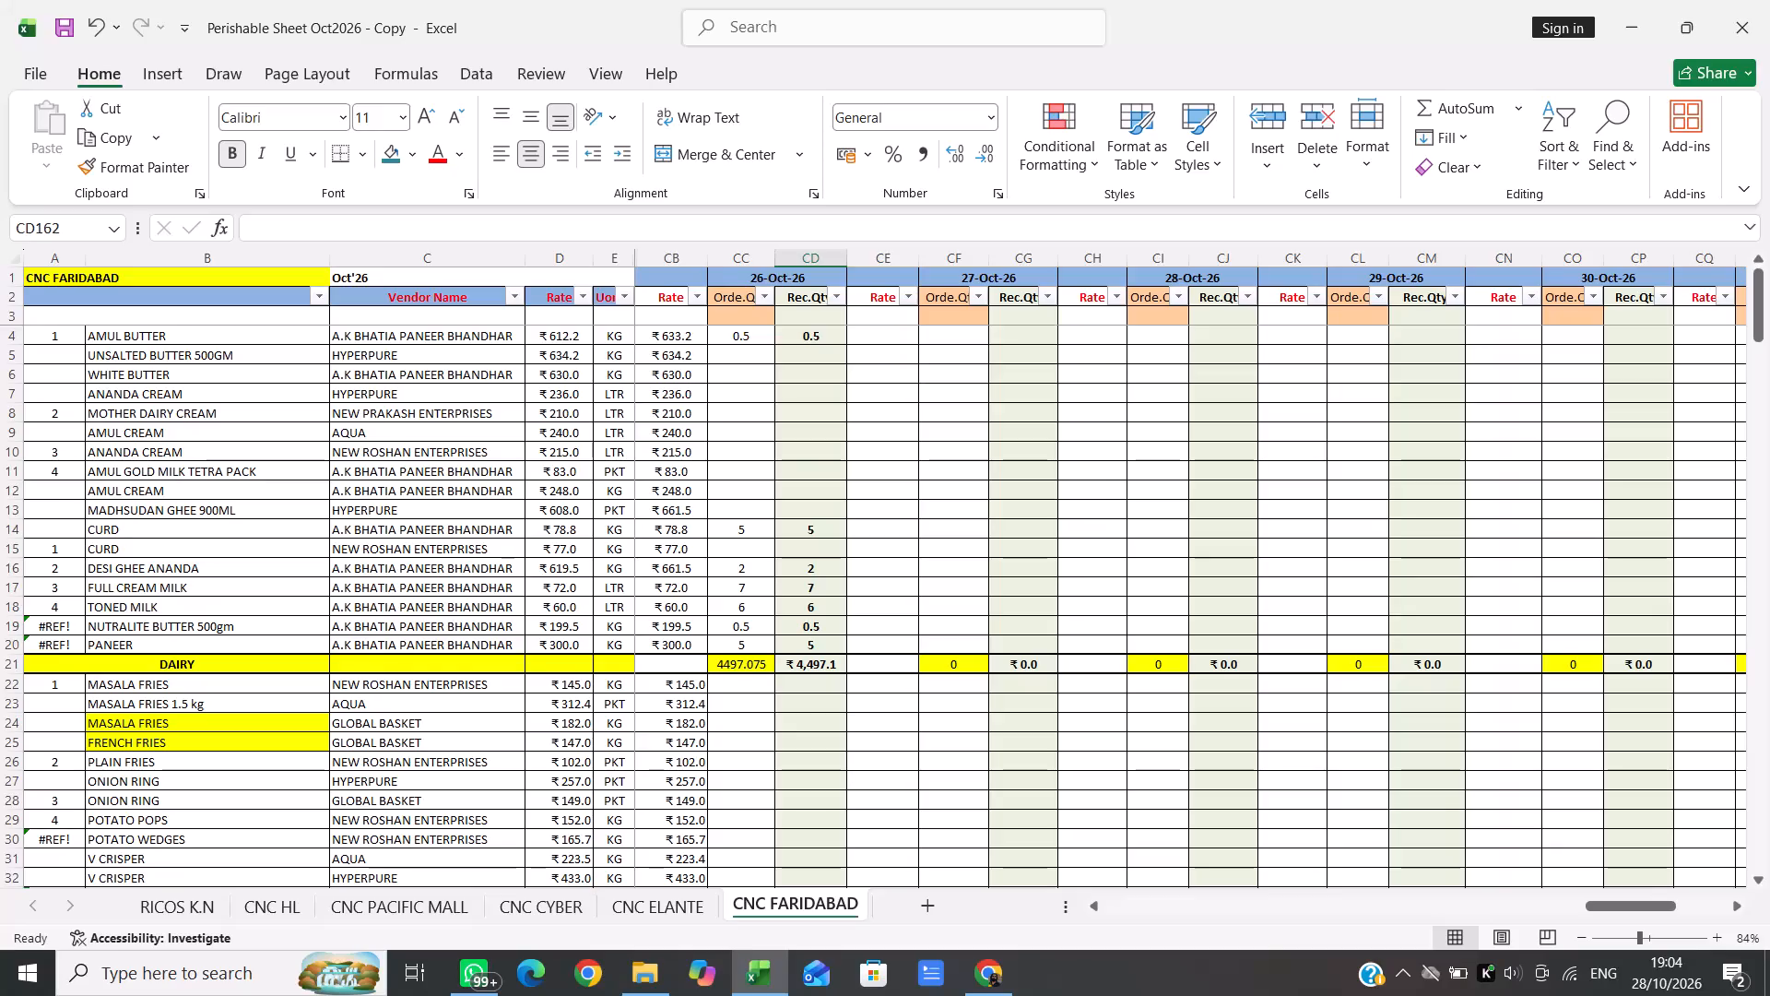
Enter 12 as the 26-Oct-26 order quantity for AMUL CREAM from AQUA.
click(722, 429)
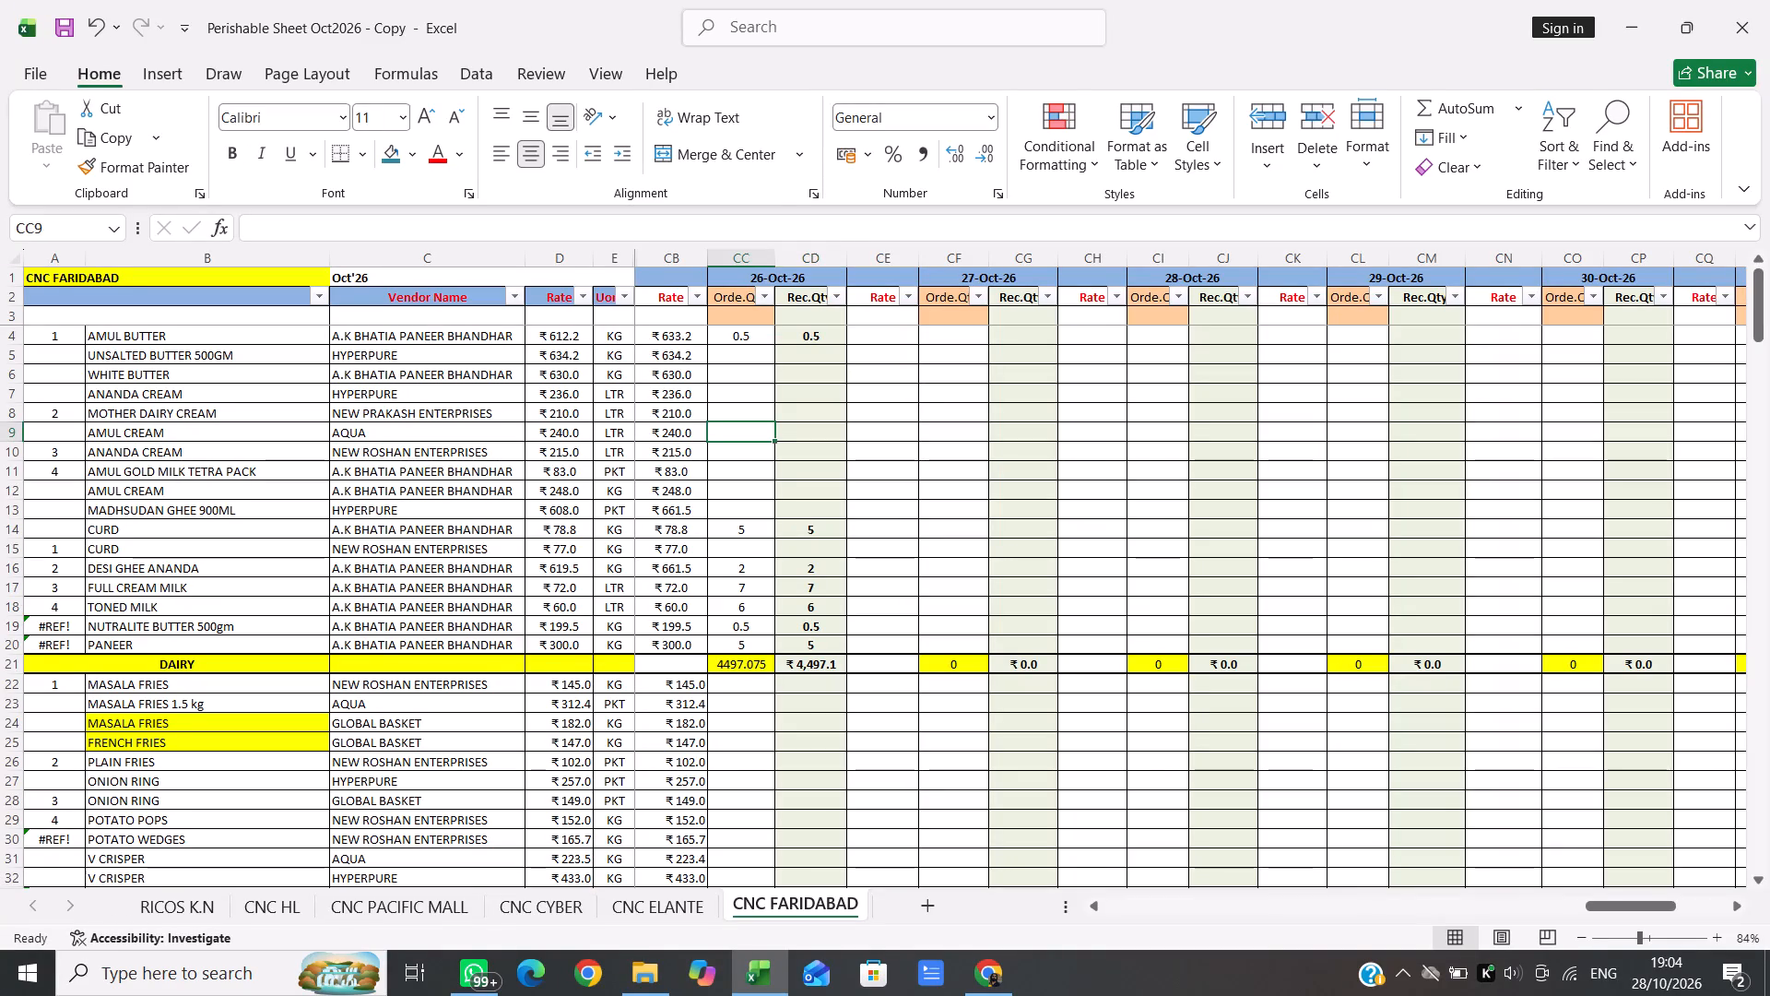
text(12)
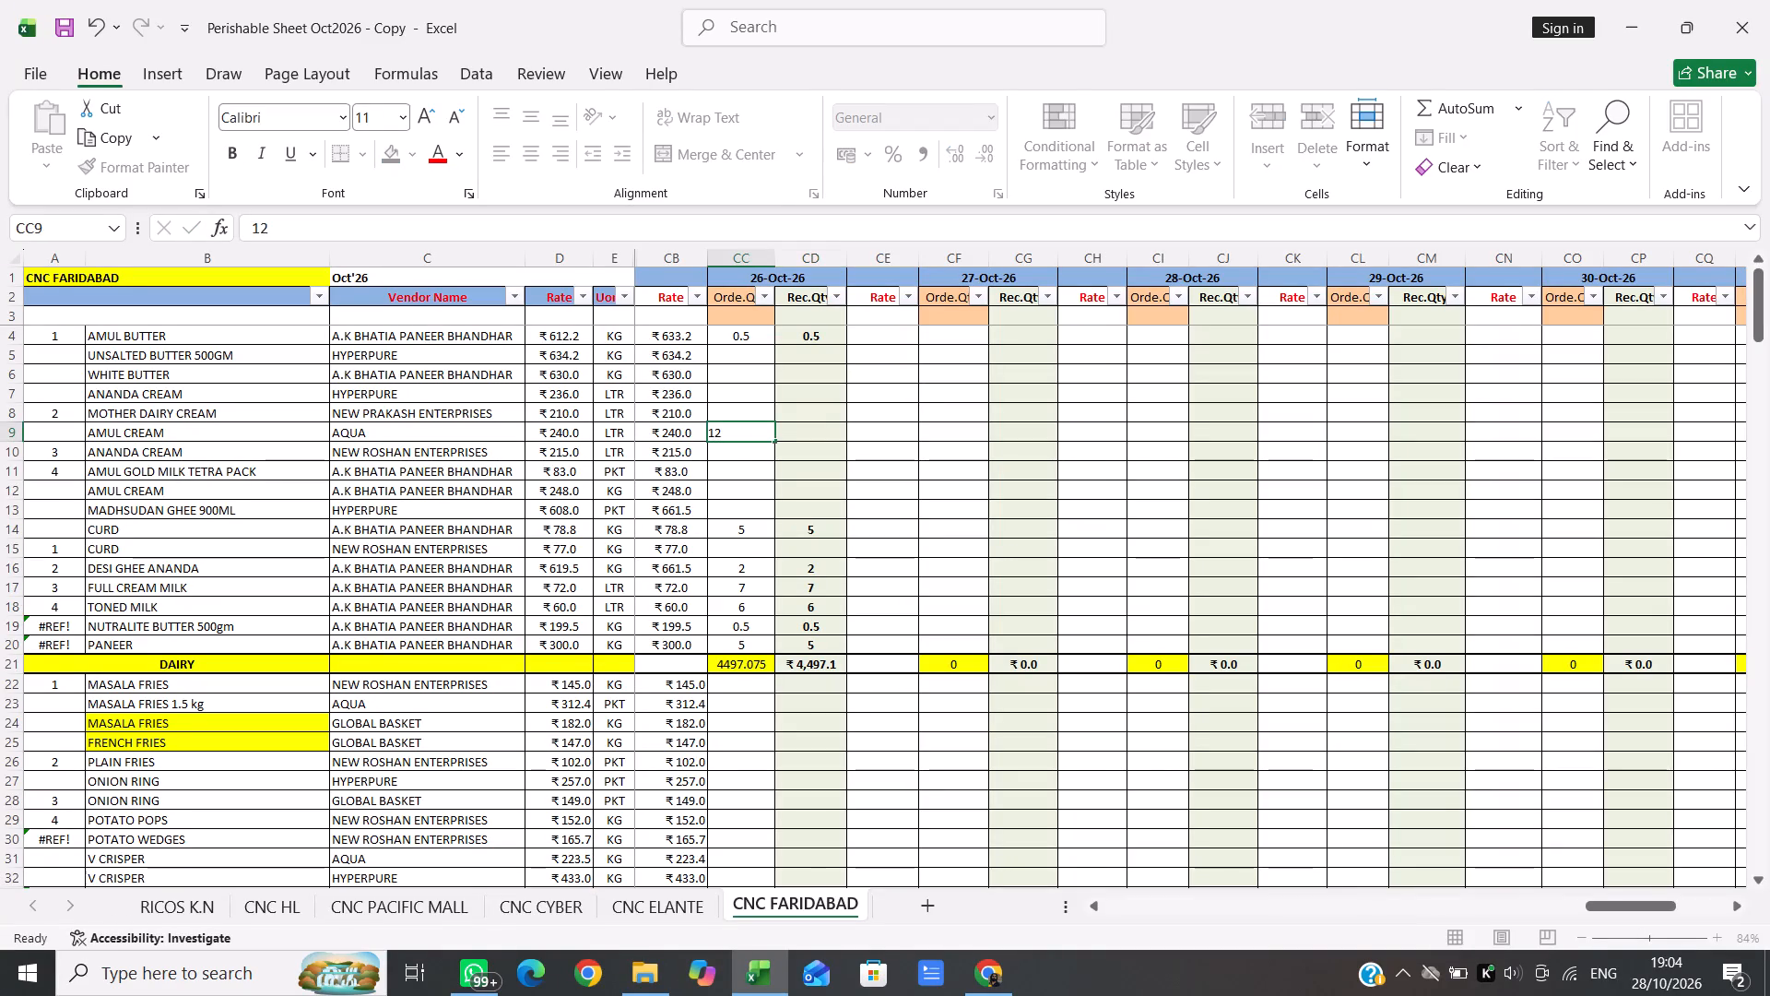
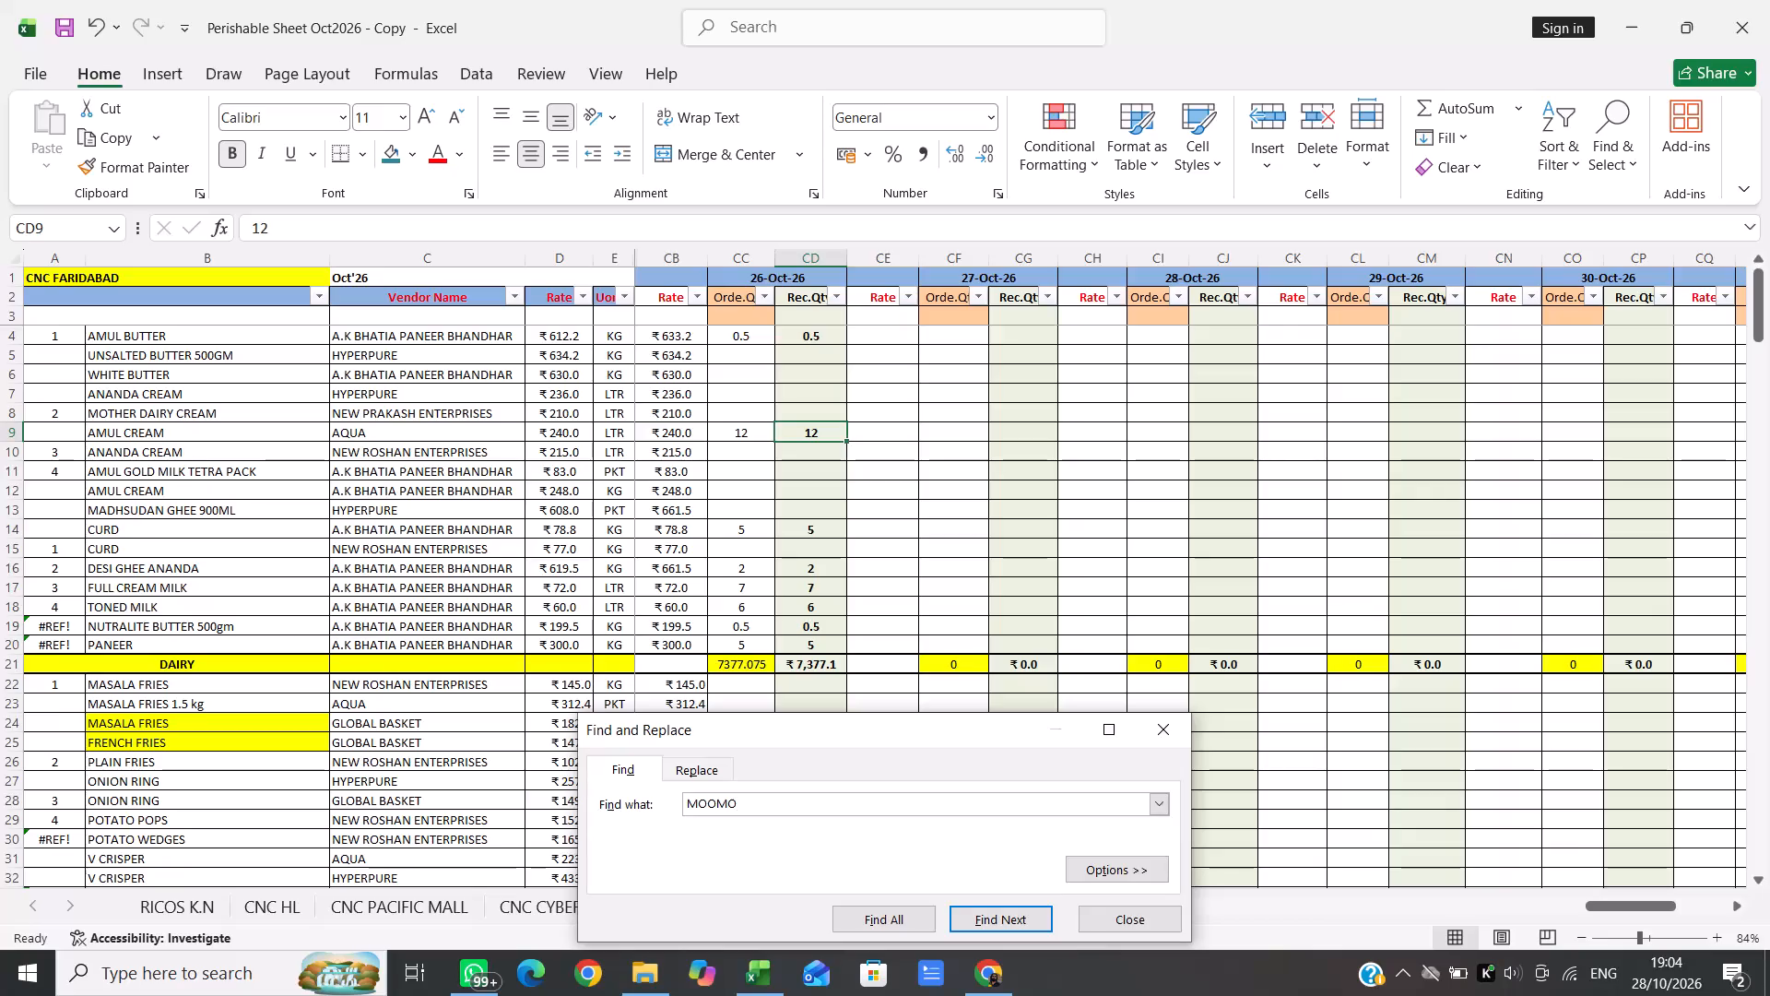
Search the sheet for MOMO and go to the 26-Oct-26 rate cell of CHICKEN MOMO from AQUA.
key(BackSpace)
key(BackSpace)
key(BackSpace)
text(MO)
key(Return)
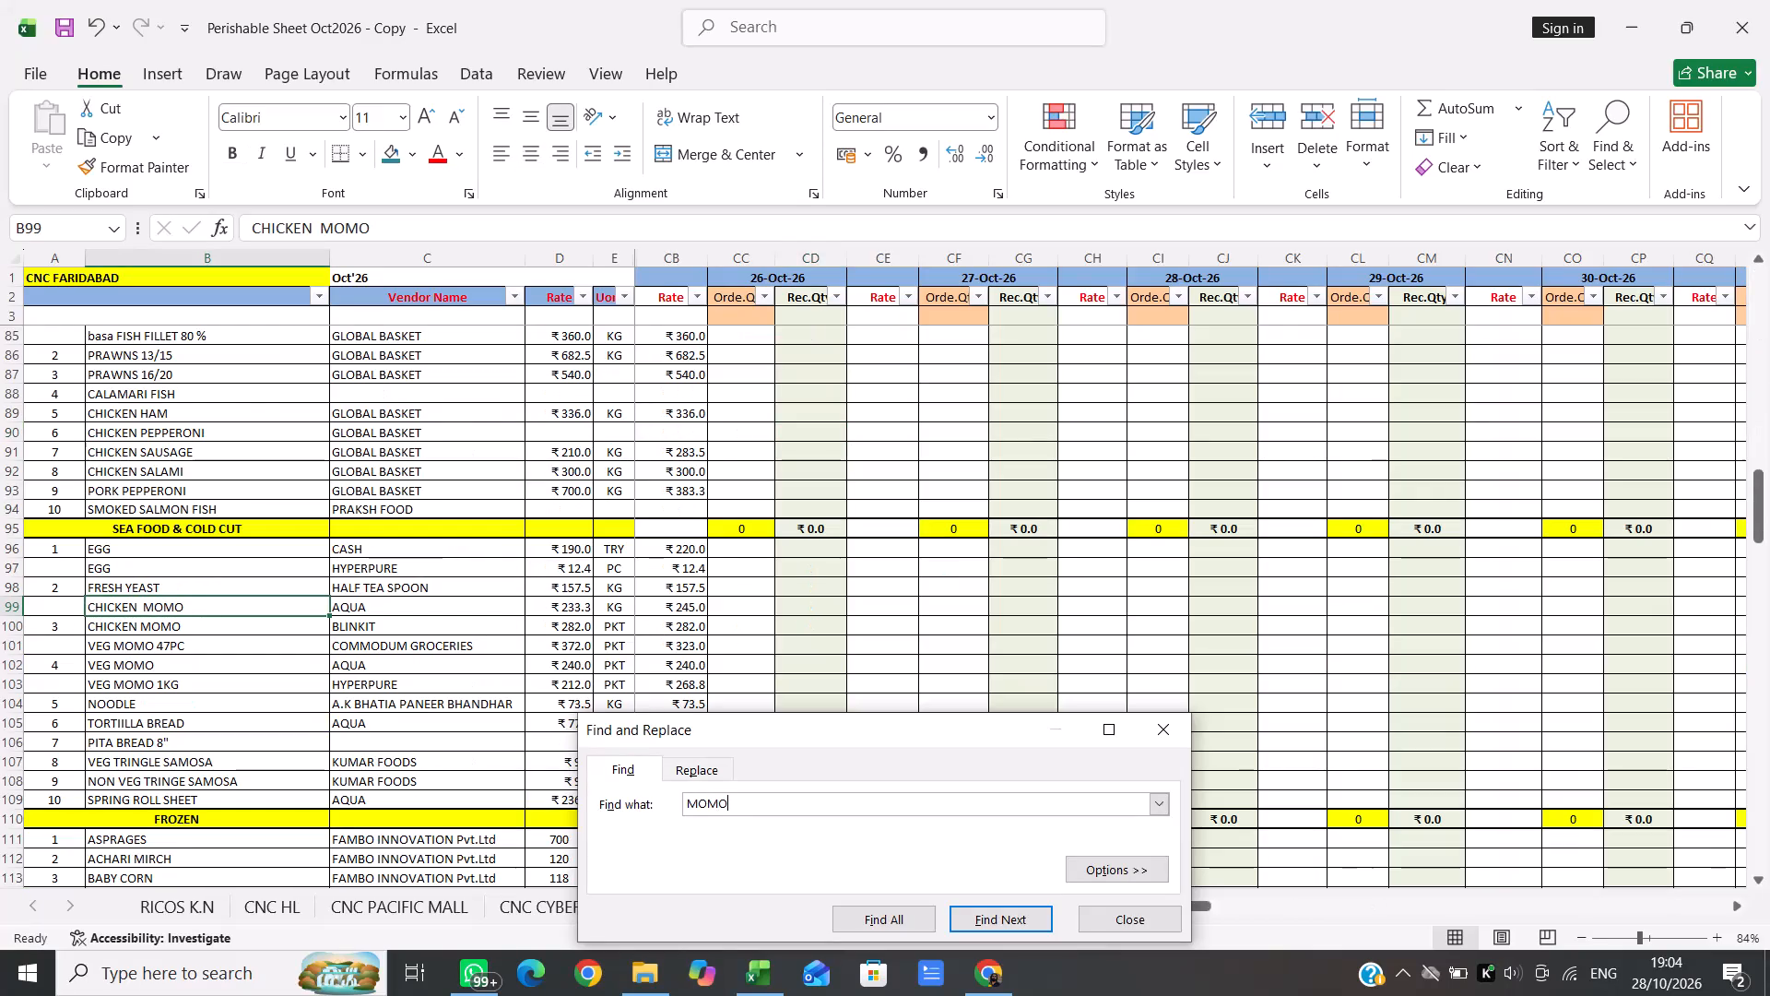
click(1173, 725)
key(Right)
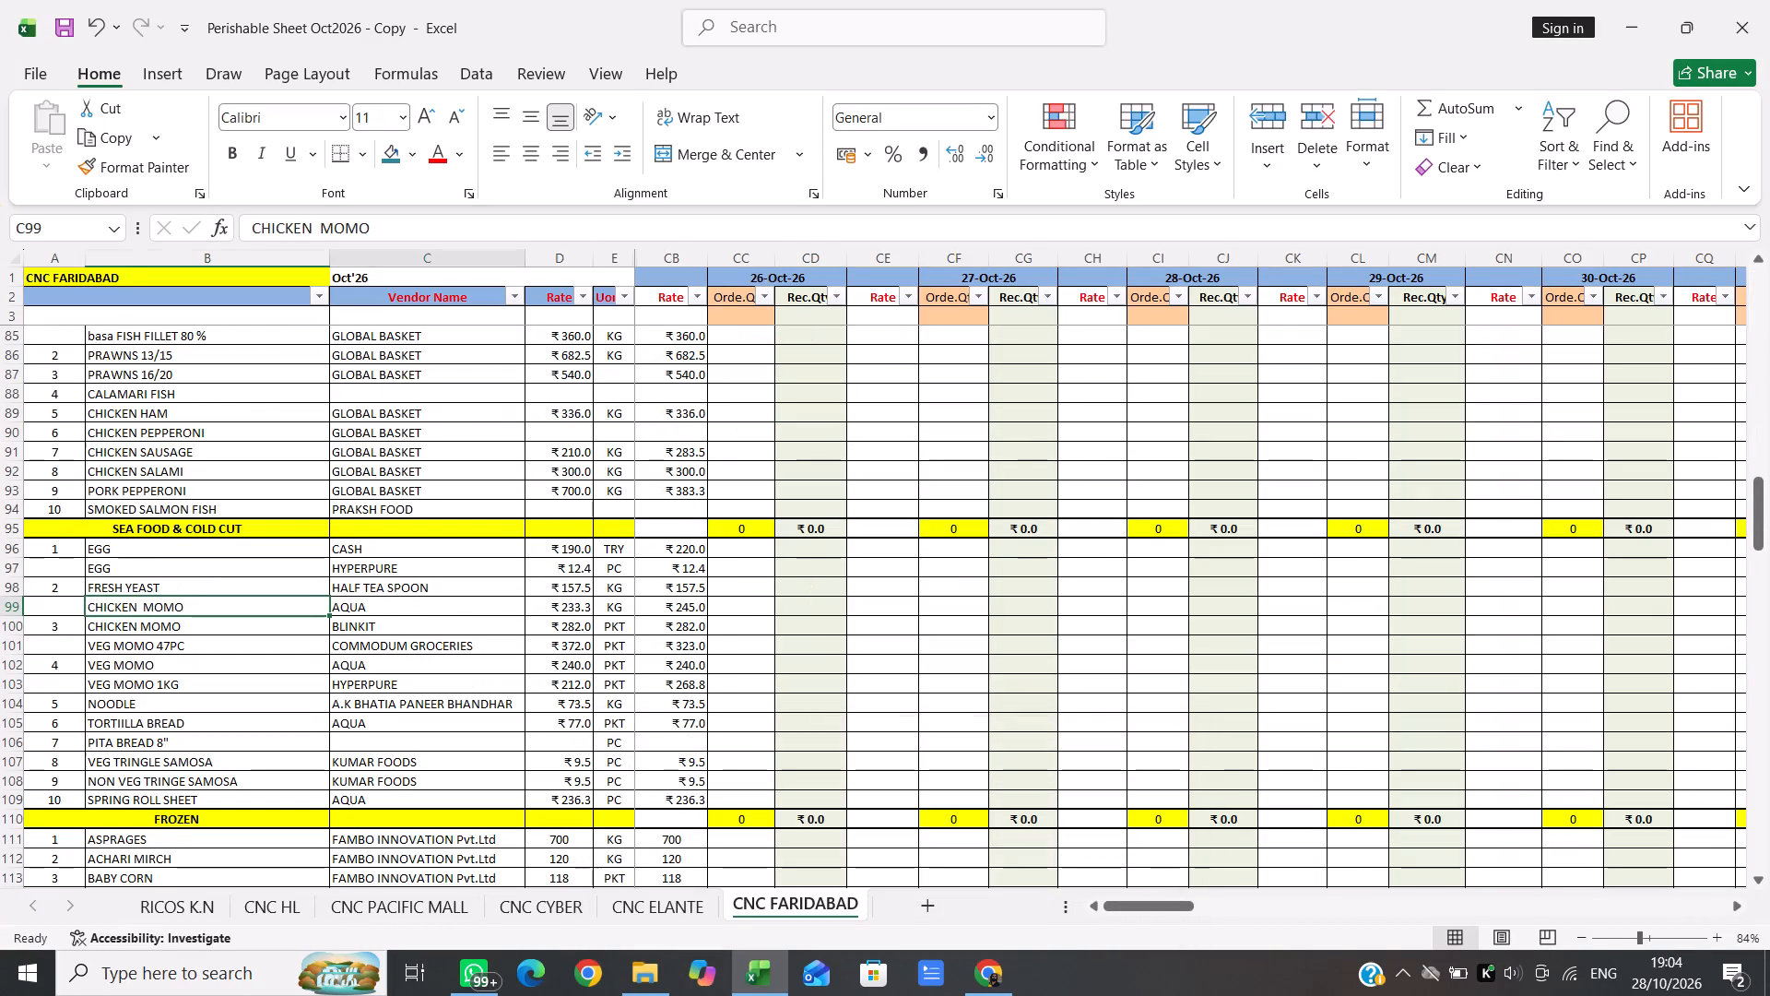
key(Right)
key(Right)
key(Right)
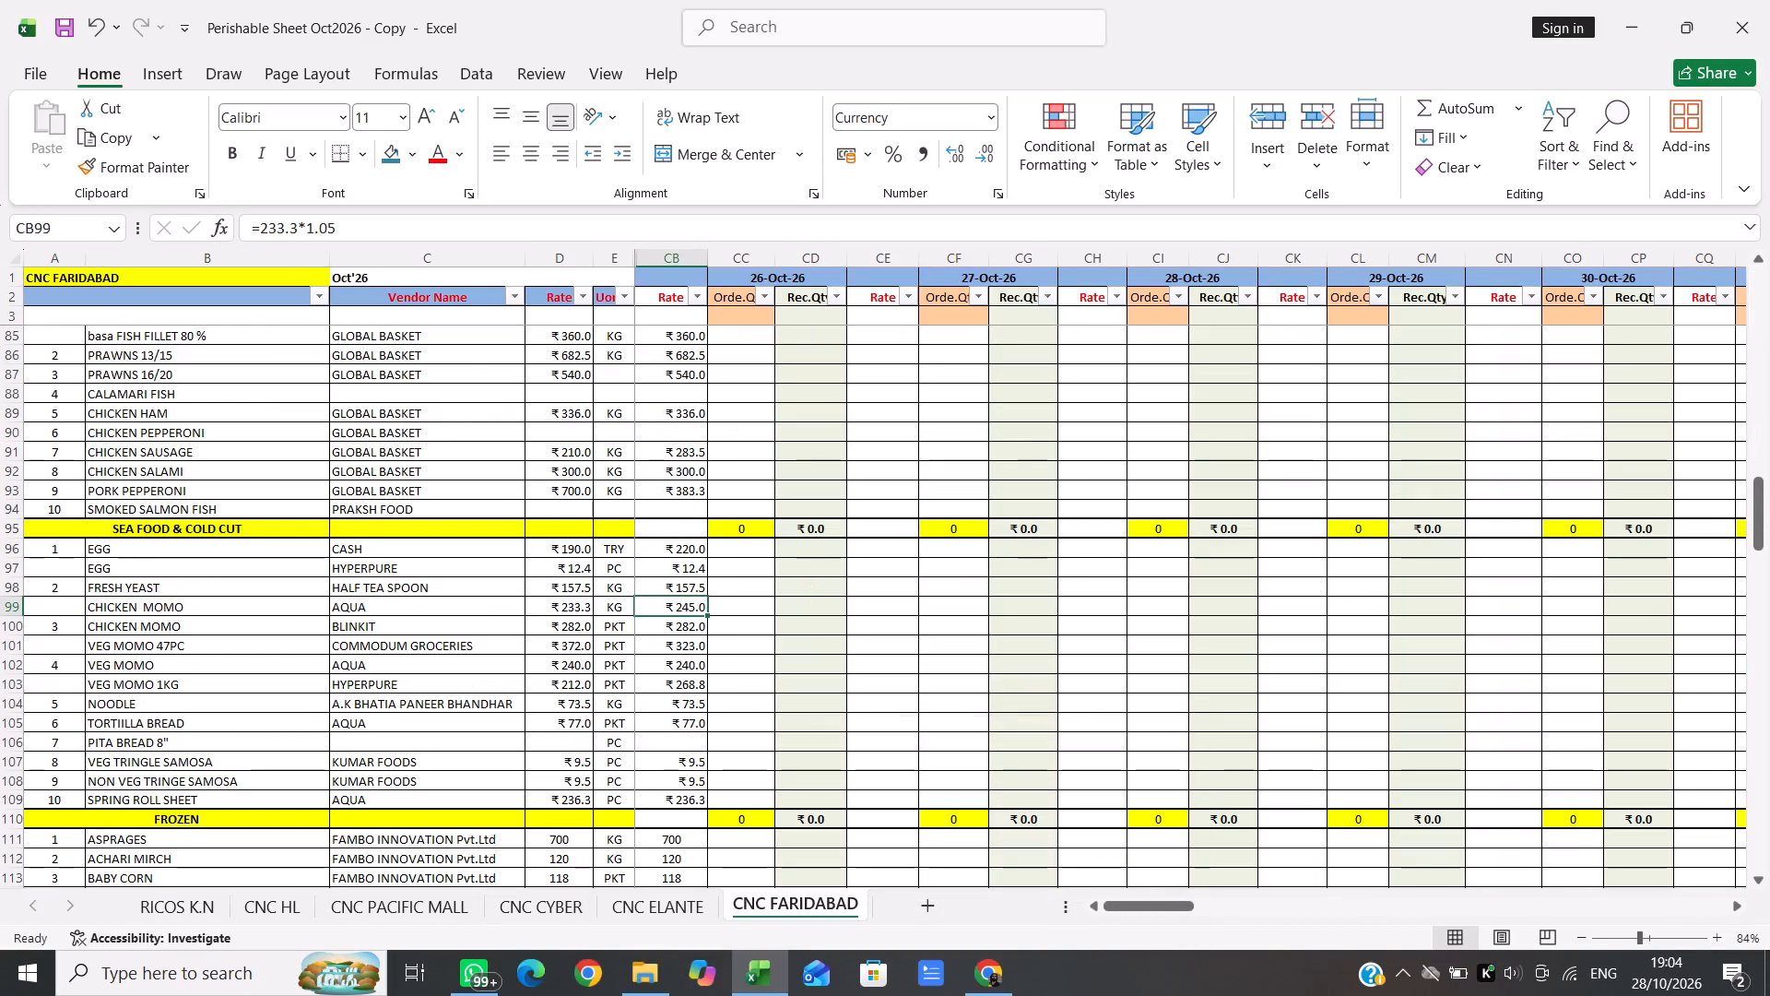
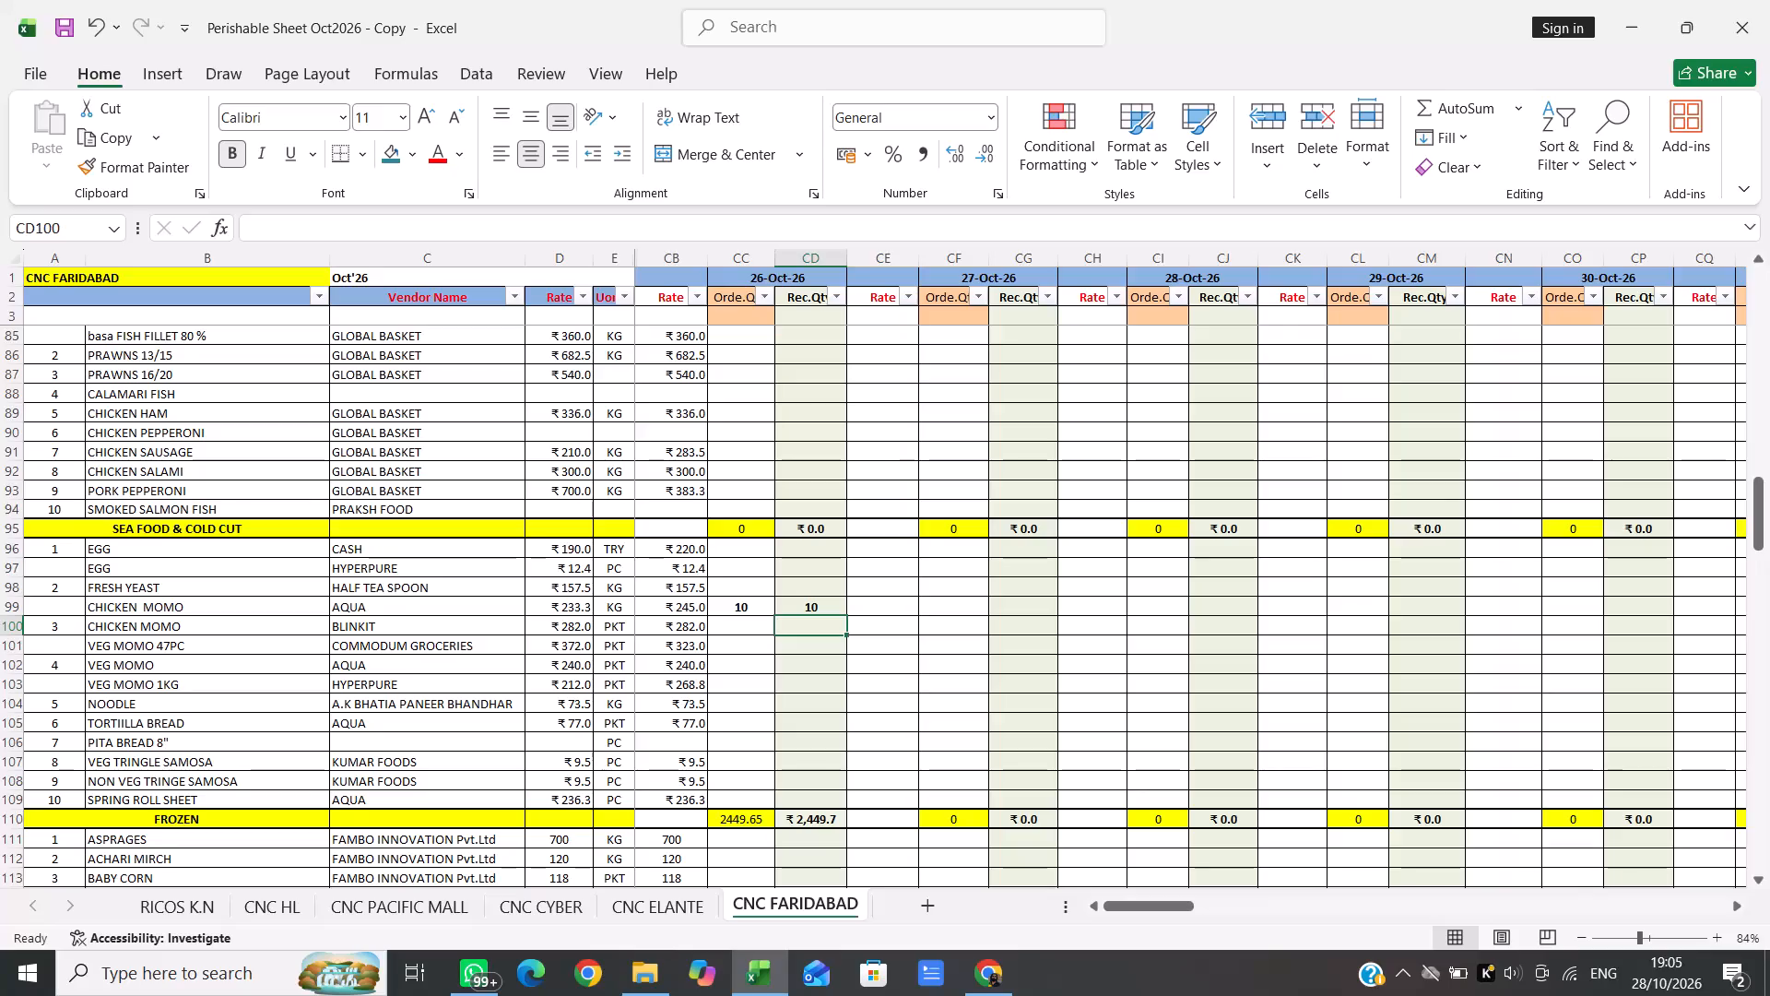
Enter 10 as the 26-Oct-26 order quantity for VEG MOMO from AQUA.
click(739, 668)
text(10)
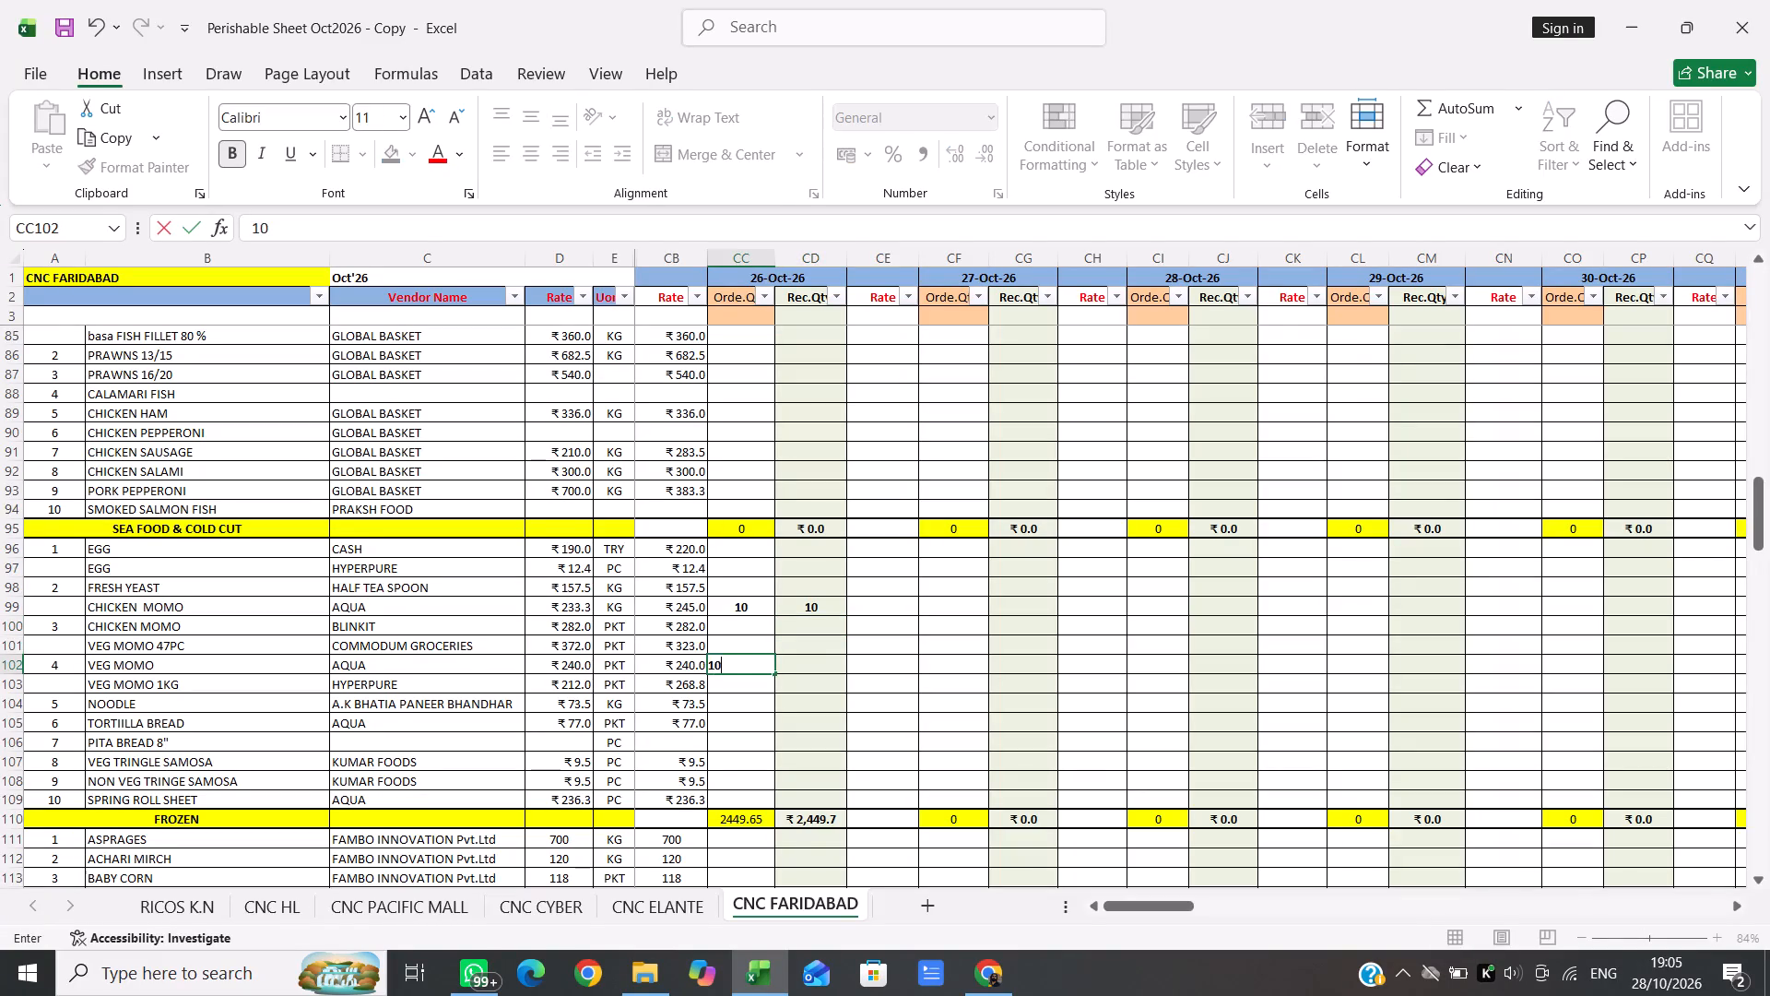
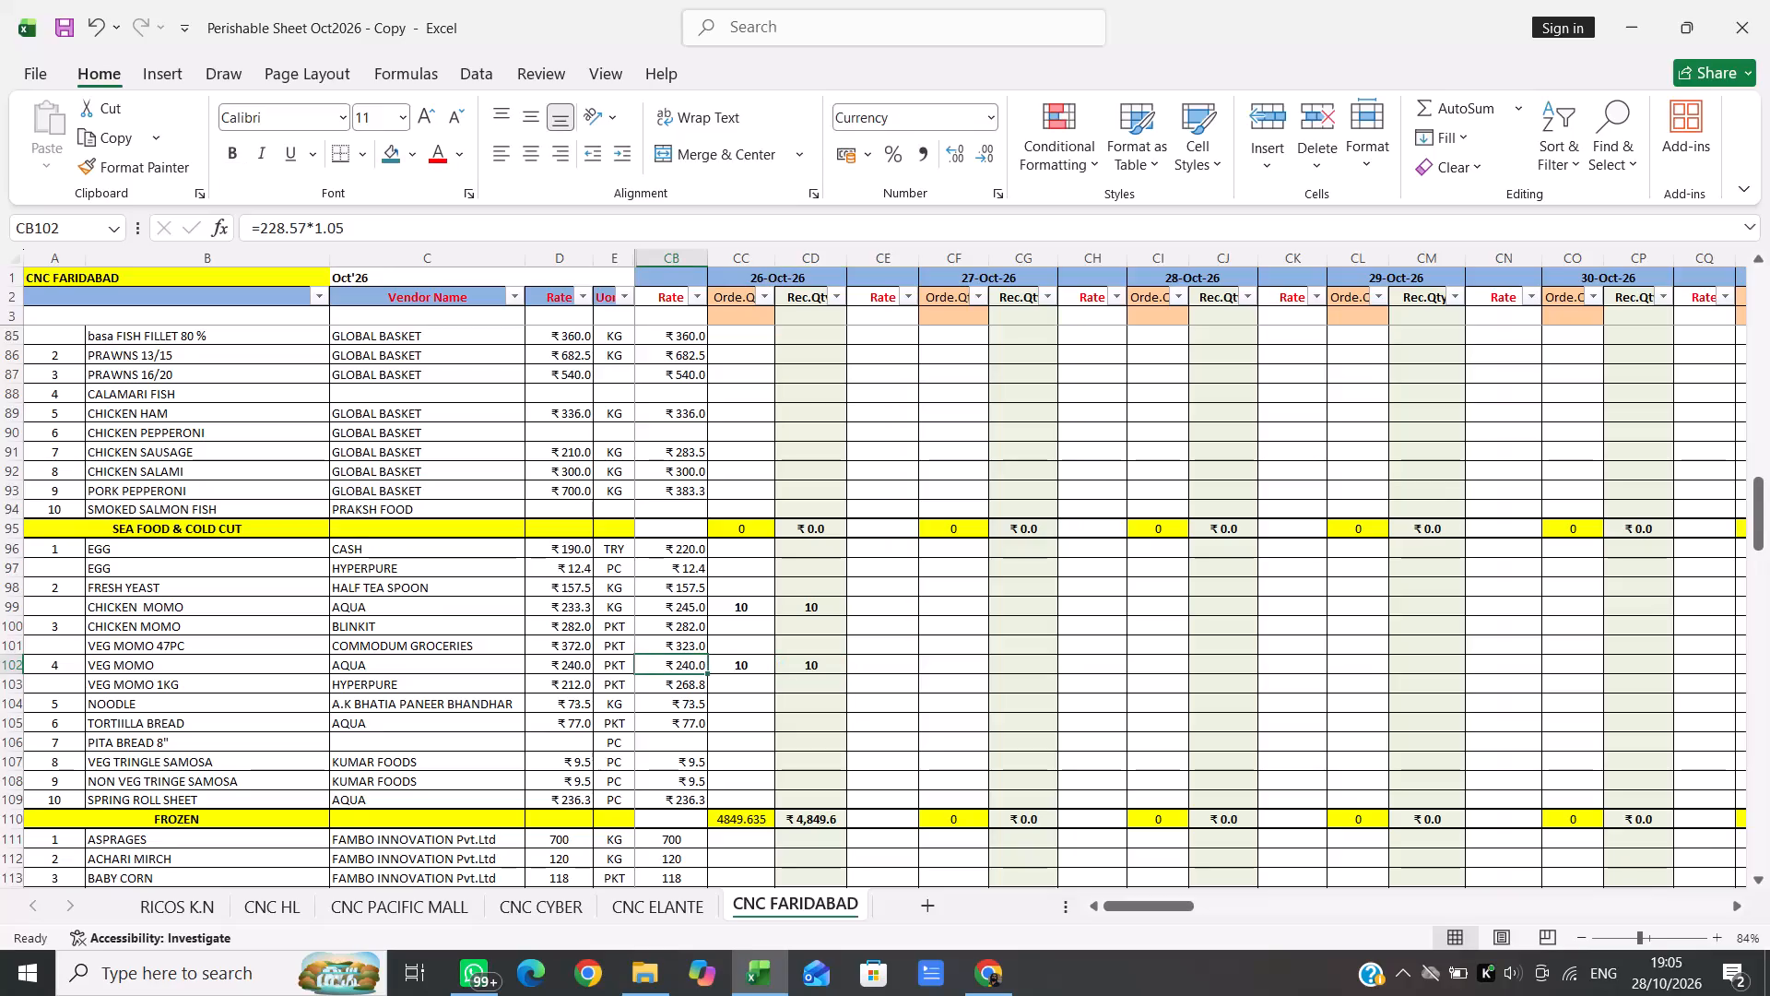
Enter the formula =228.57*1.05 as the 26-Oct-26 rate for VEG MOMO from AQUA.
text(228.)
key(BackSpace)
key(BackSpace)
key(BackSpace)
key(BackSpace)
key(BackSpace)
text(=228.57)
text(*1.05)
key(Return)
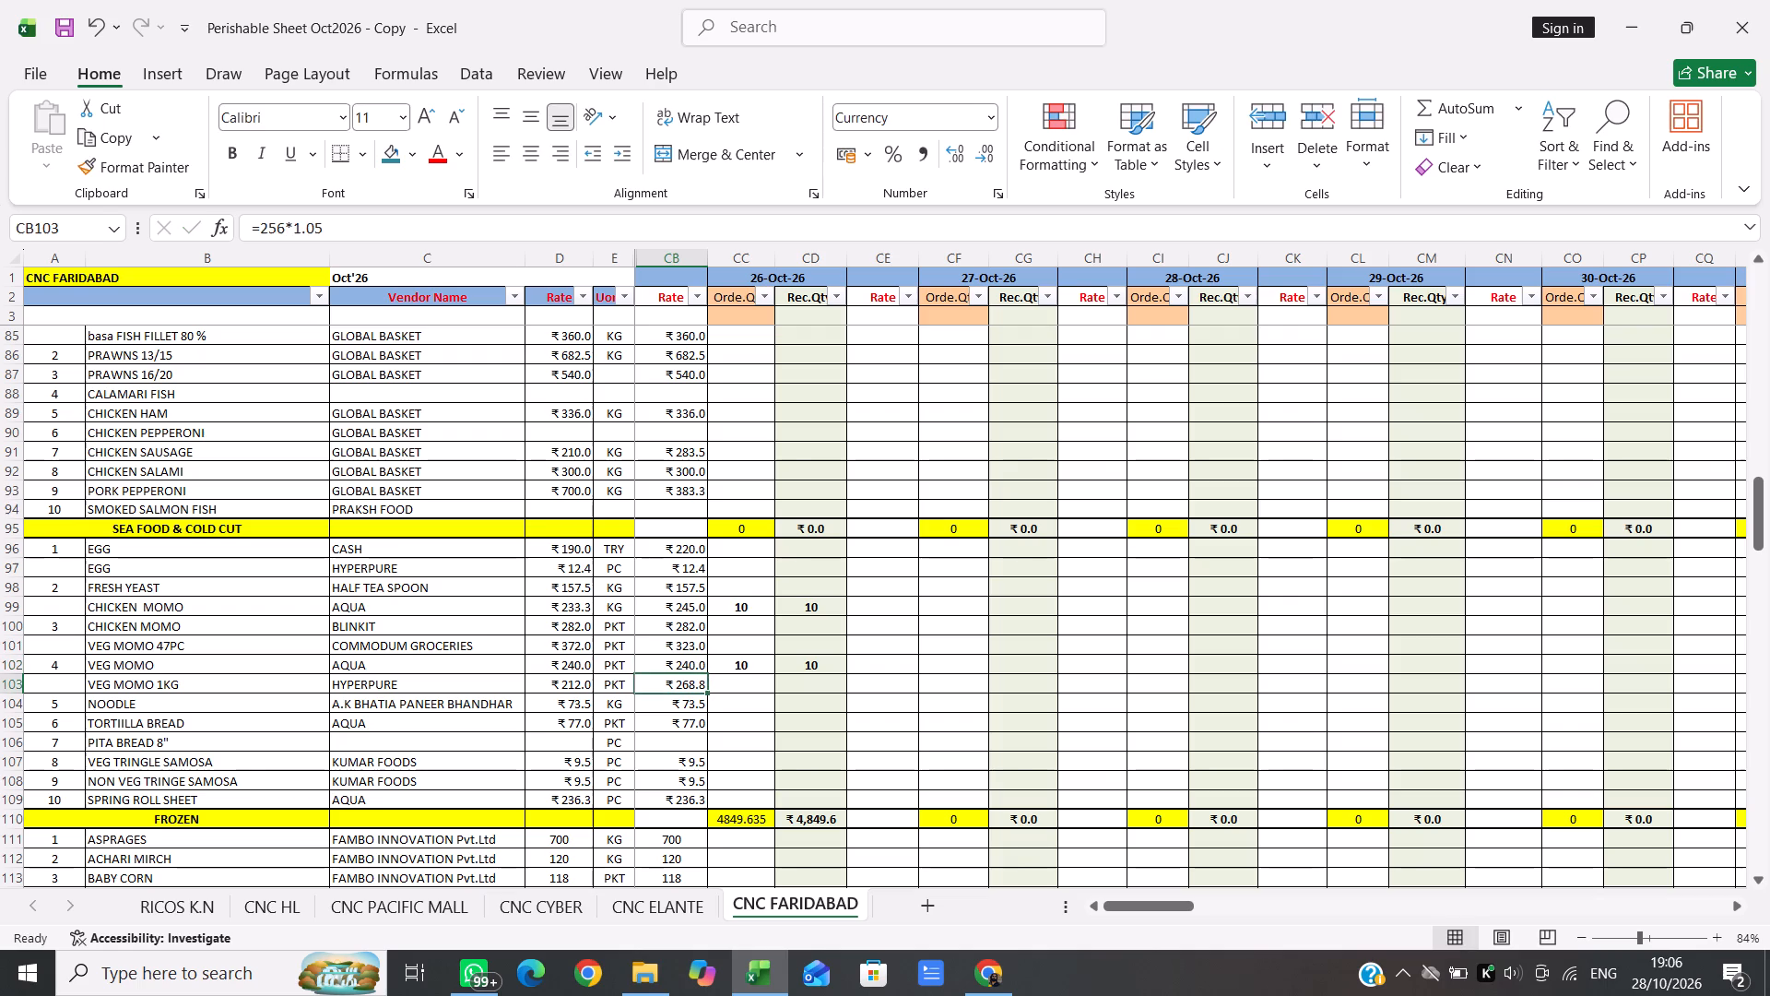
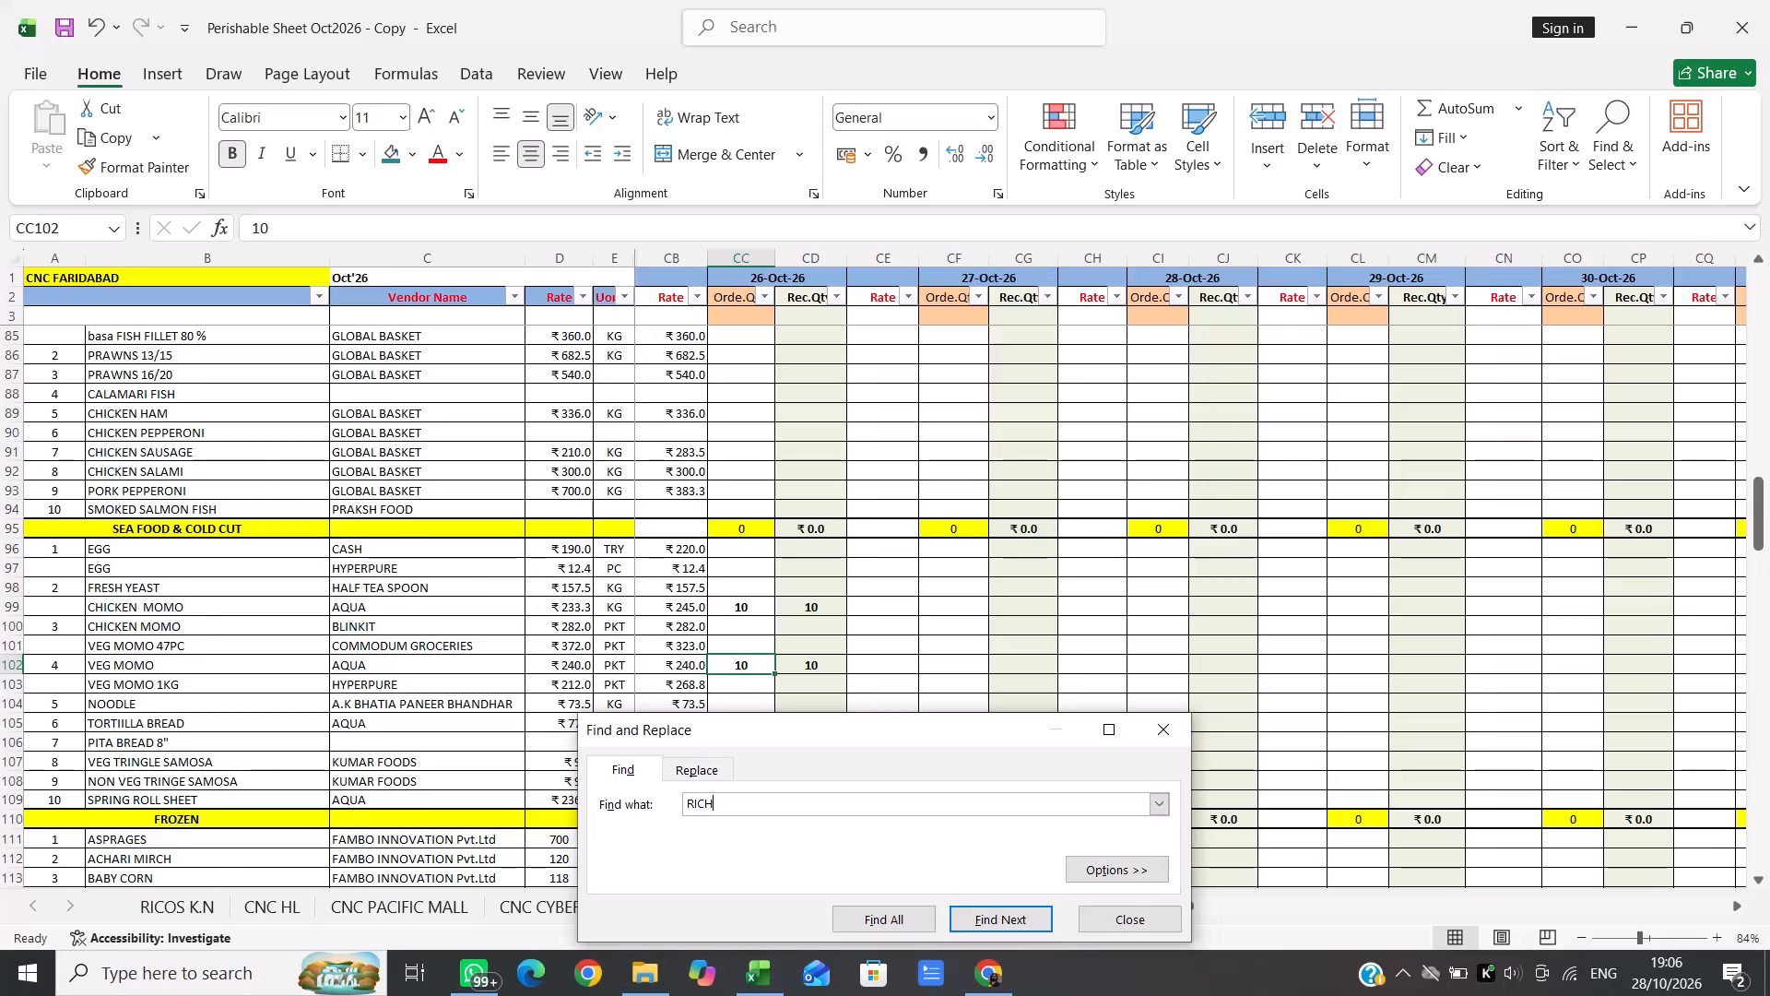
Find the RICH COOKING CREAM row supplied by AQUA and enter 12 as its 26-Oct-26 order quantity.
key(Return)
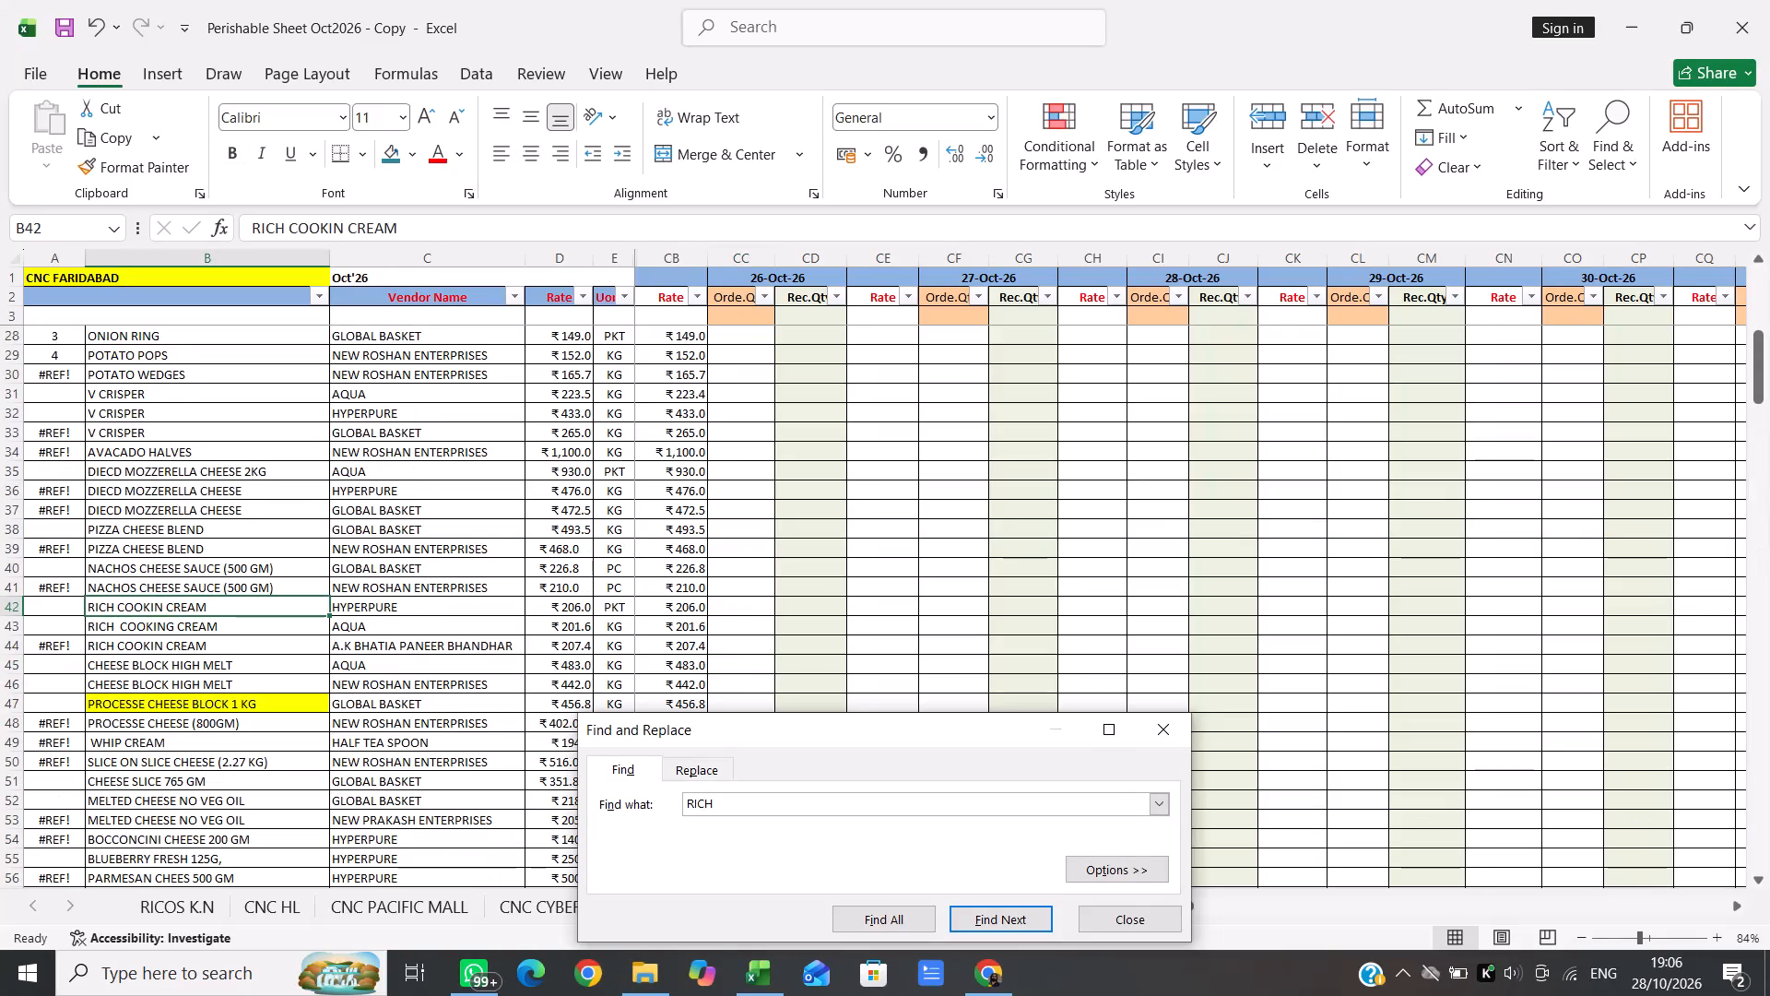
click(1150, 739)
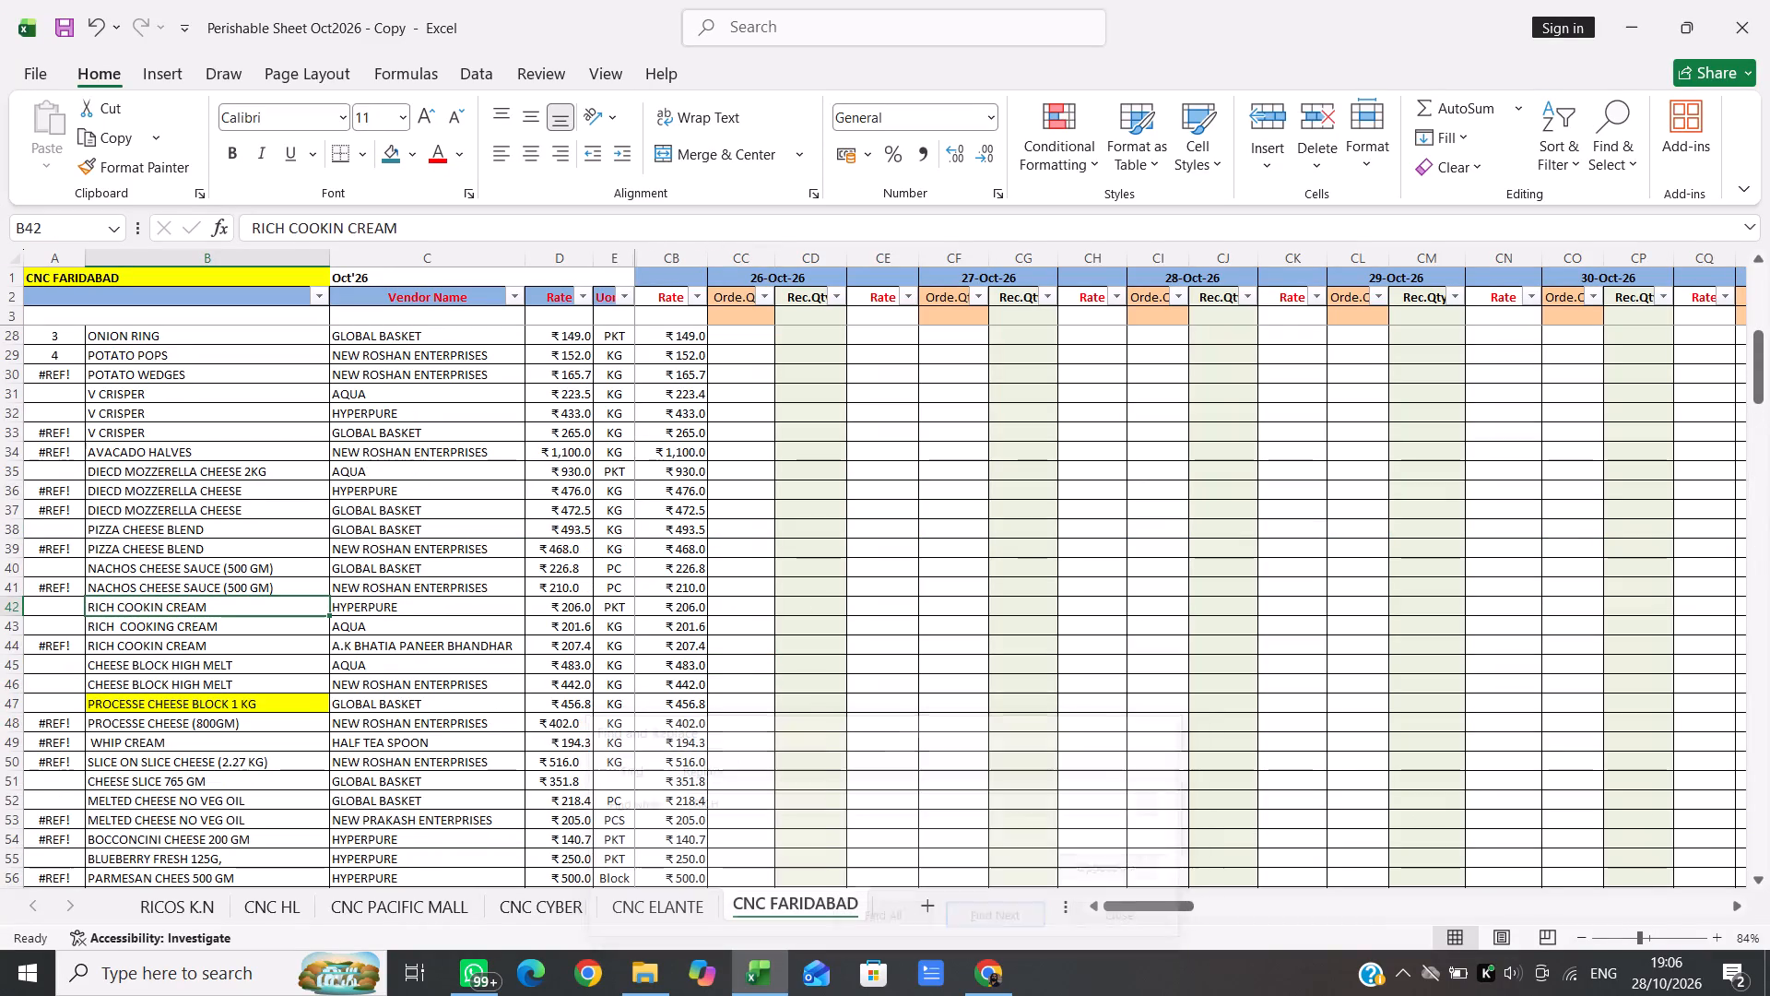
key(Right)
key(Down)
key(Right)
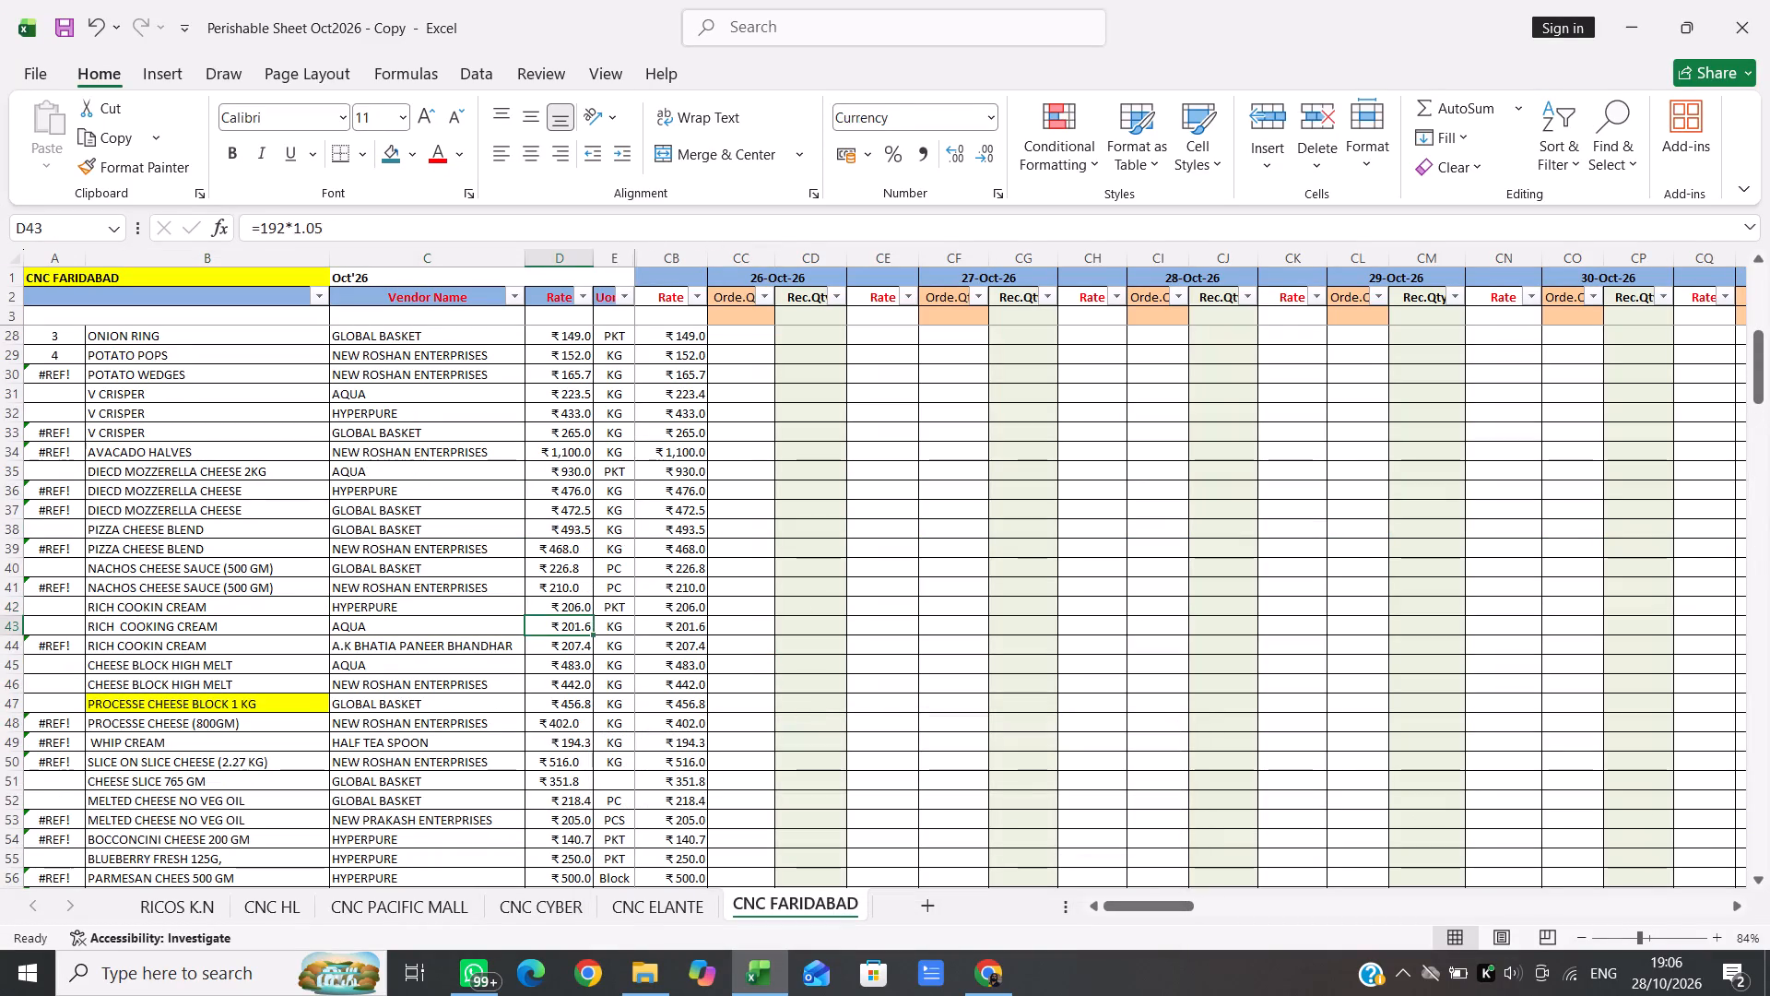
key(Right)
key(Right)
key(Right)
text(12)
key(Right)
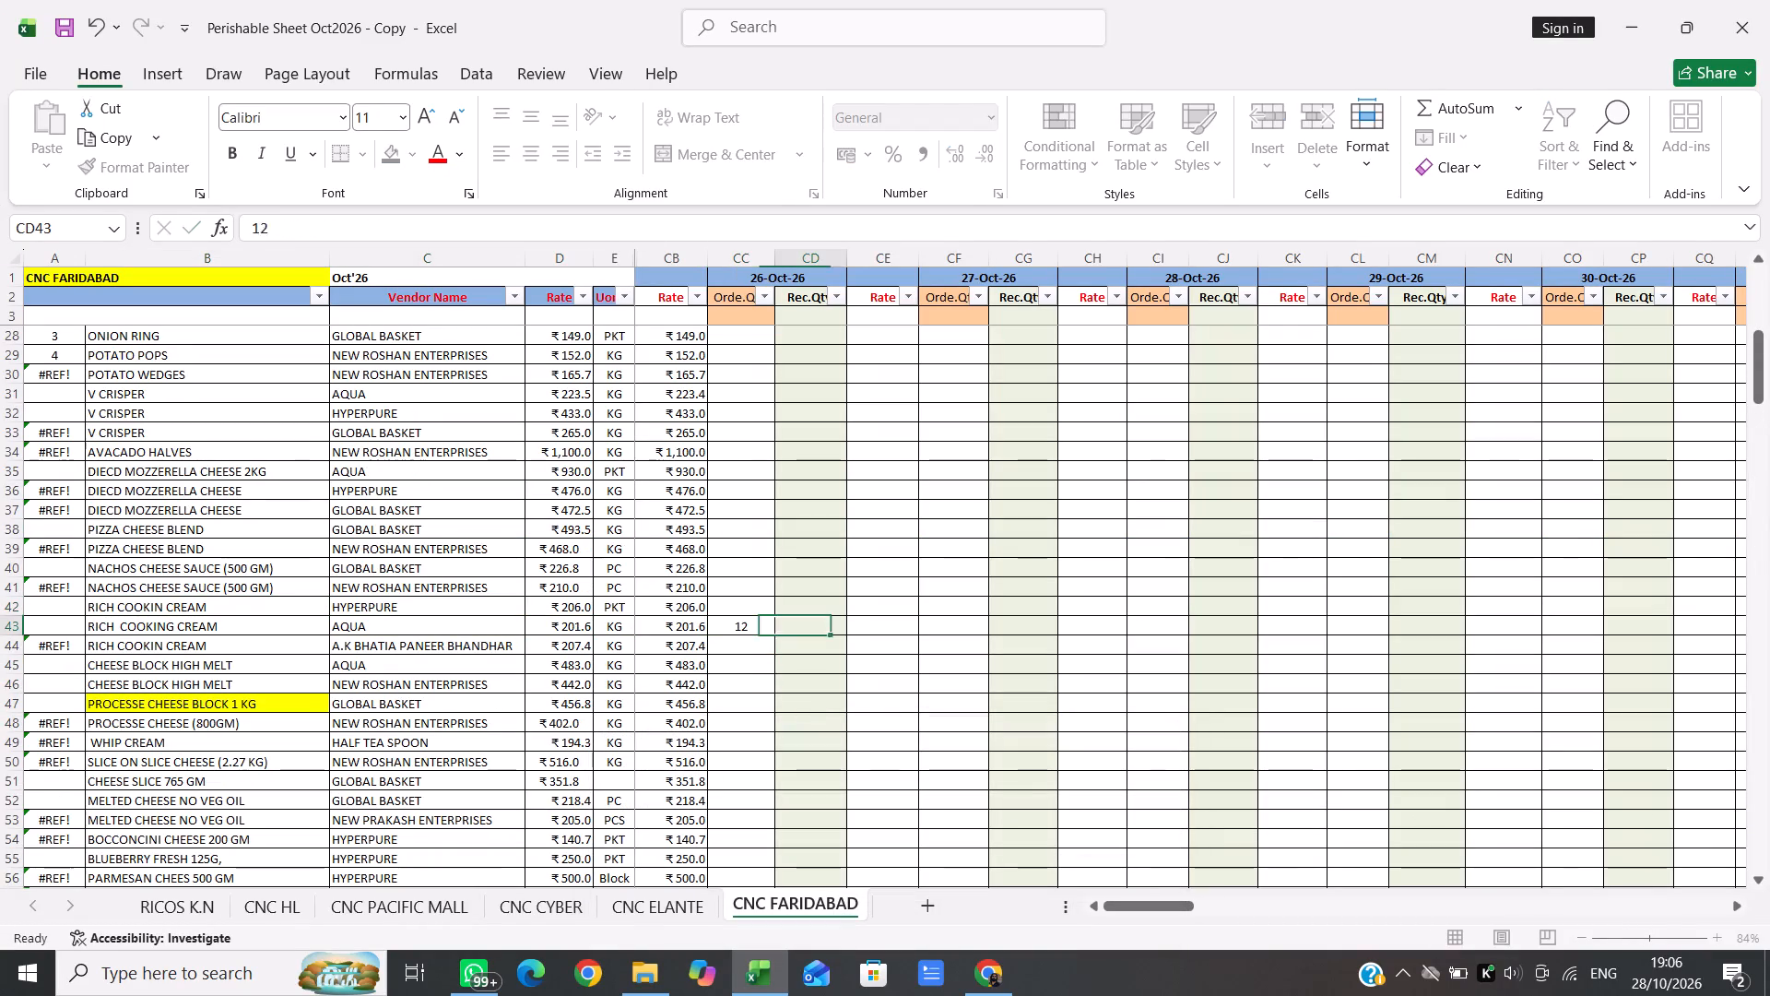
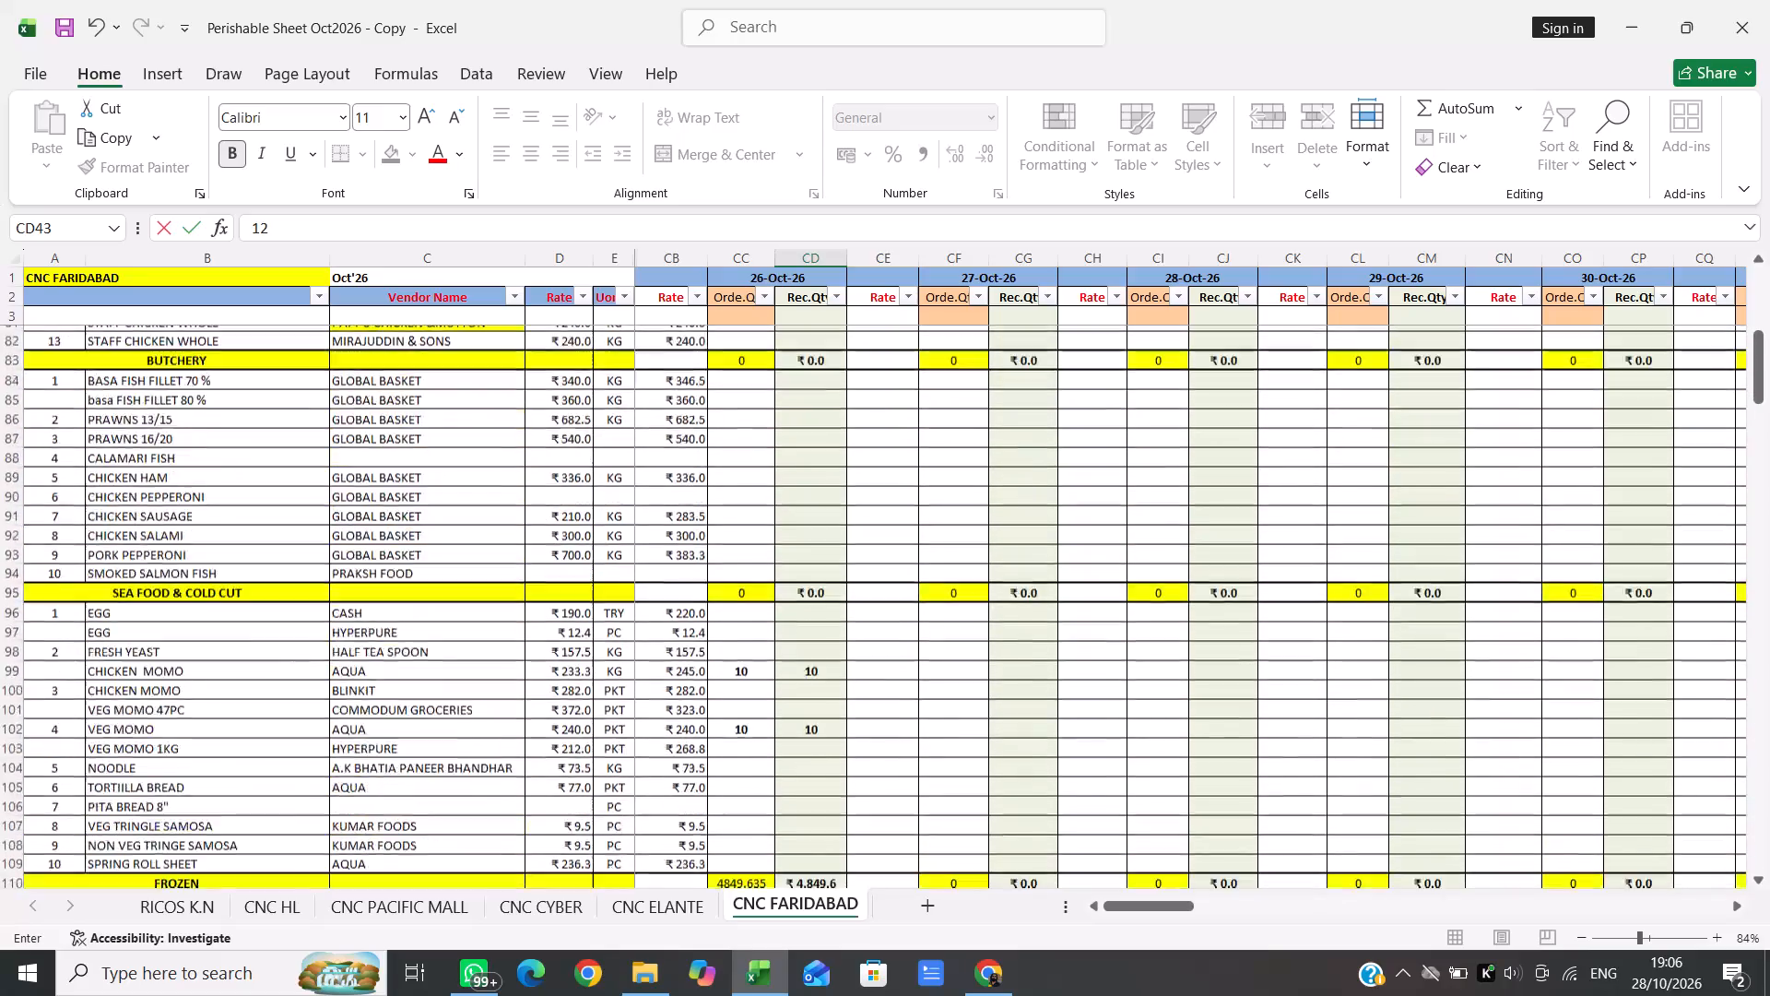
Hide the 26-Oct-26 order and received quantity columns, CC and CD, on the CNC FARIDABAD sheet.
scroll(969, 485, up, 3)
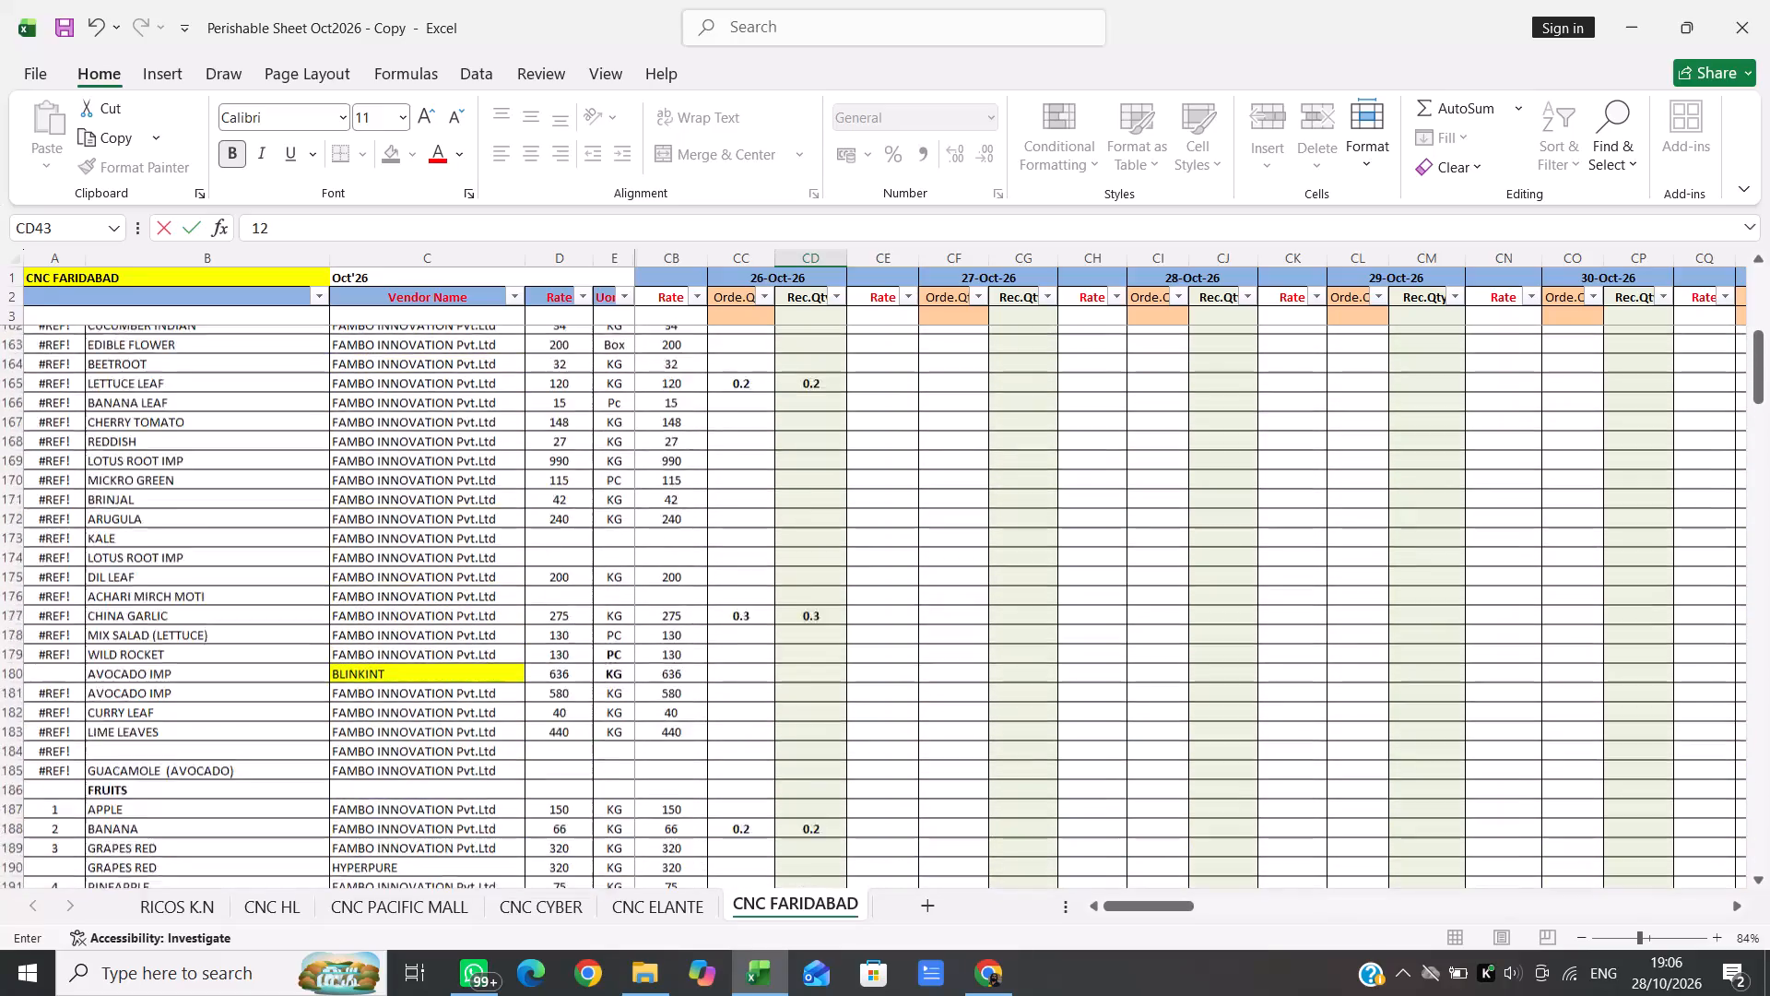
scroll(969, 485, up, 11)
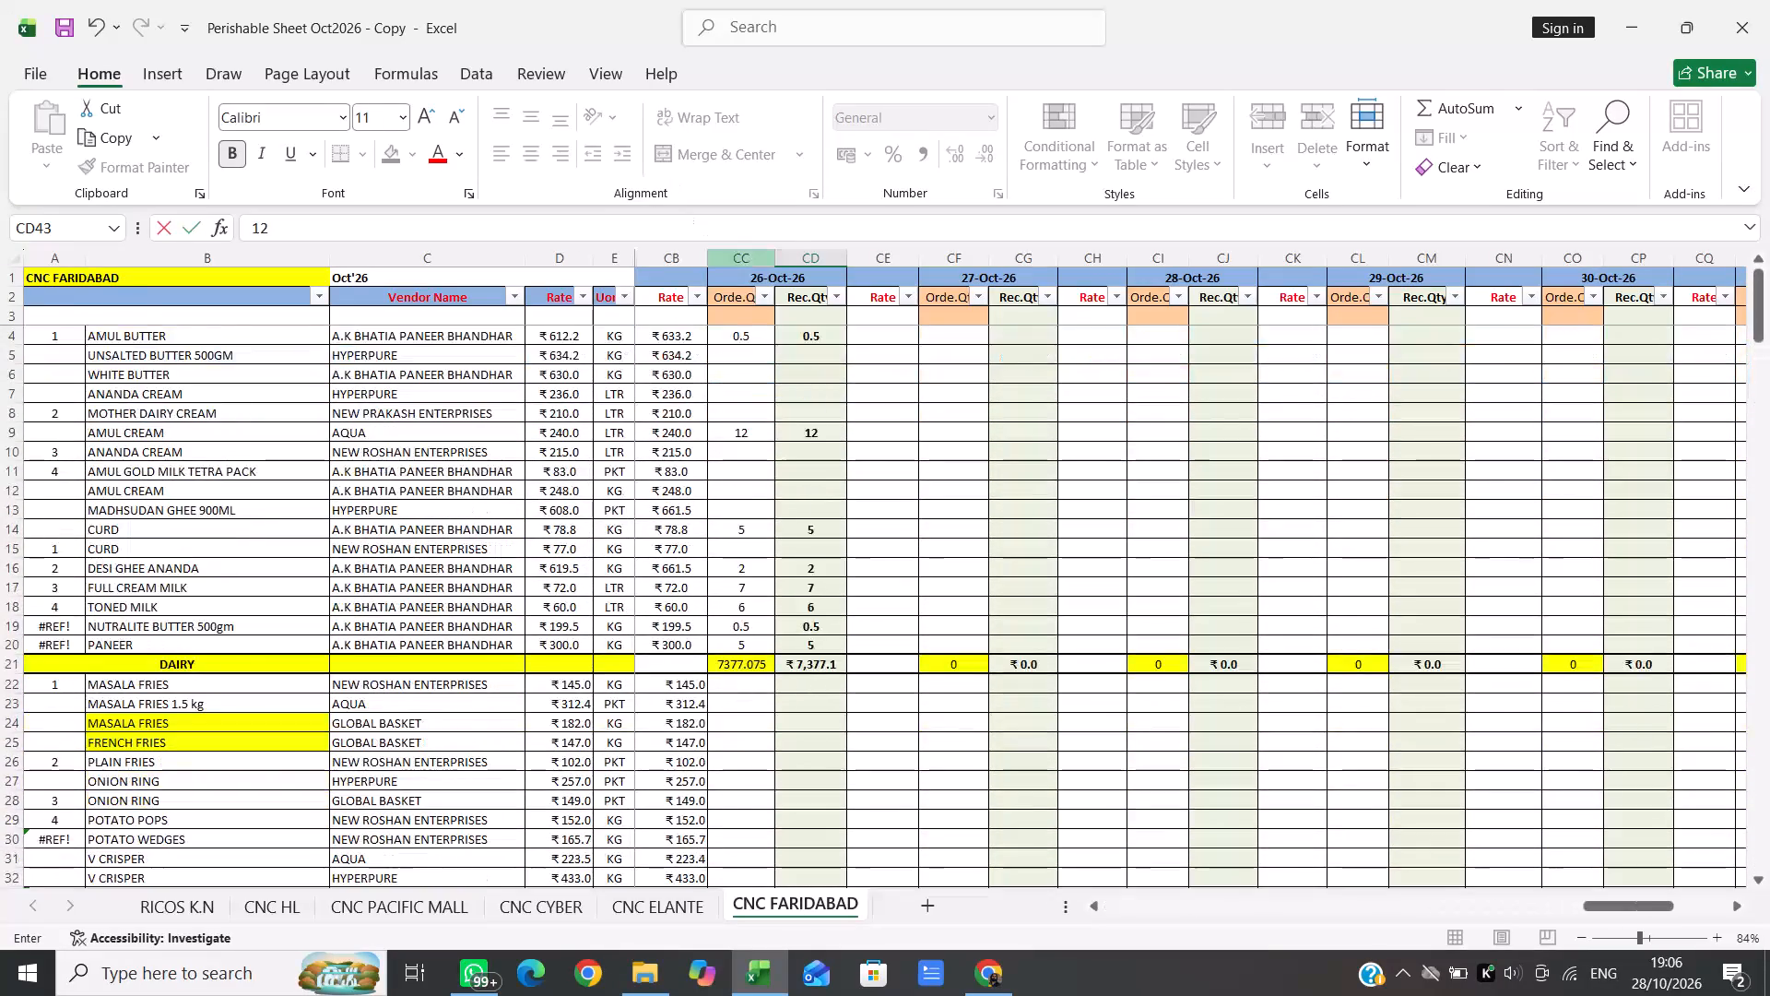
click(677, 256)
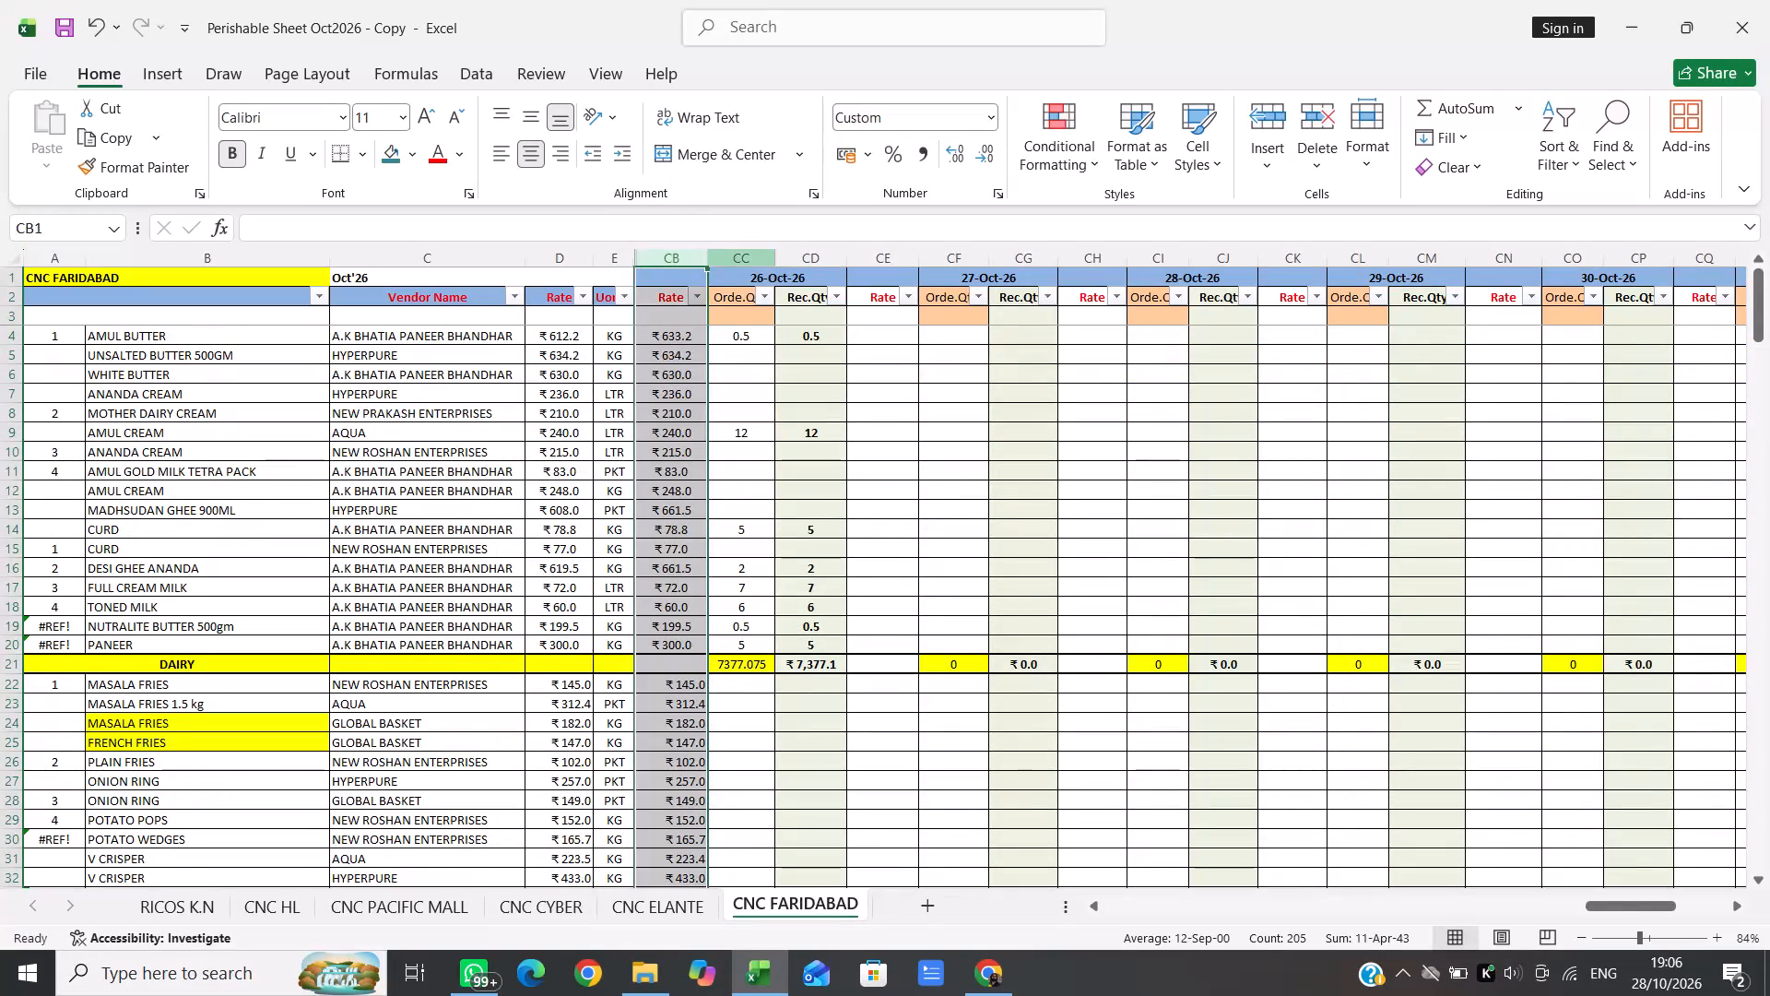
click(728, 254)
key(shift+Right)
key(shift+Left)
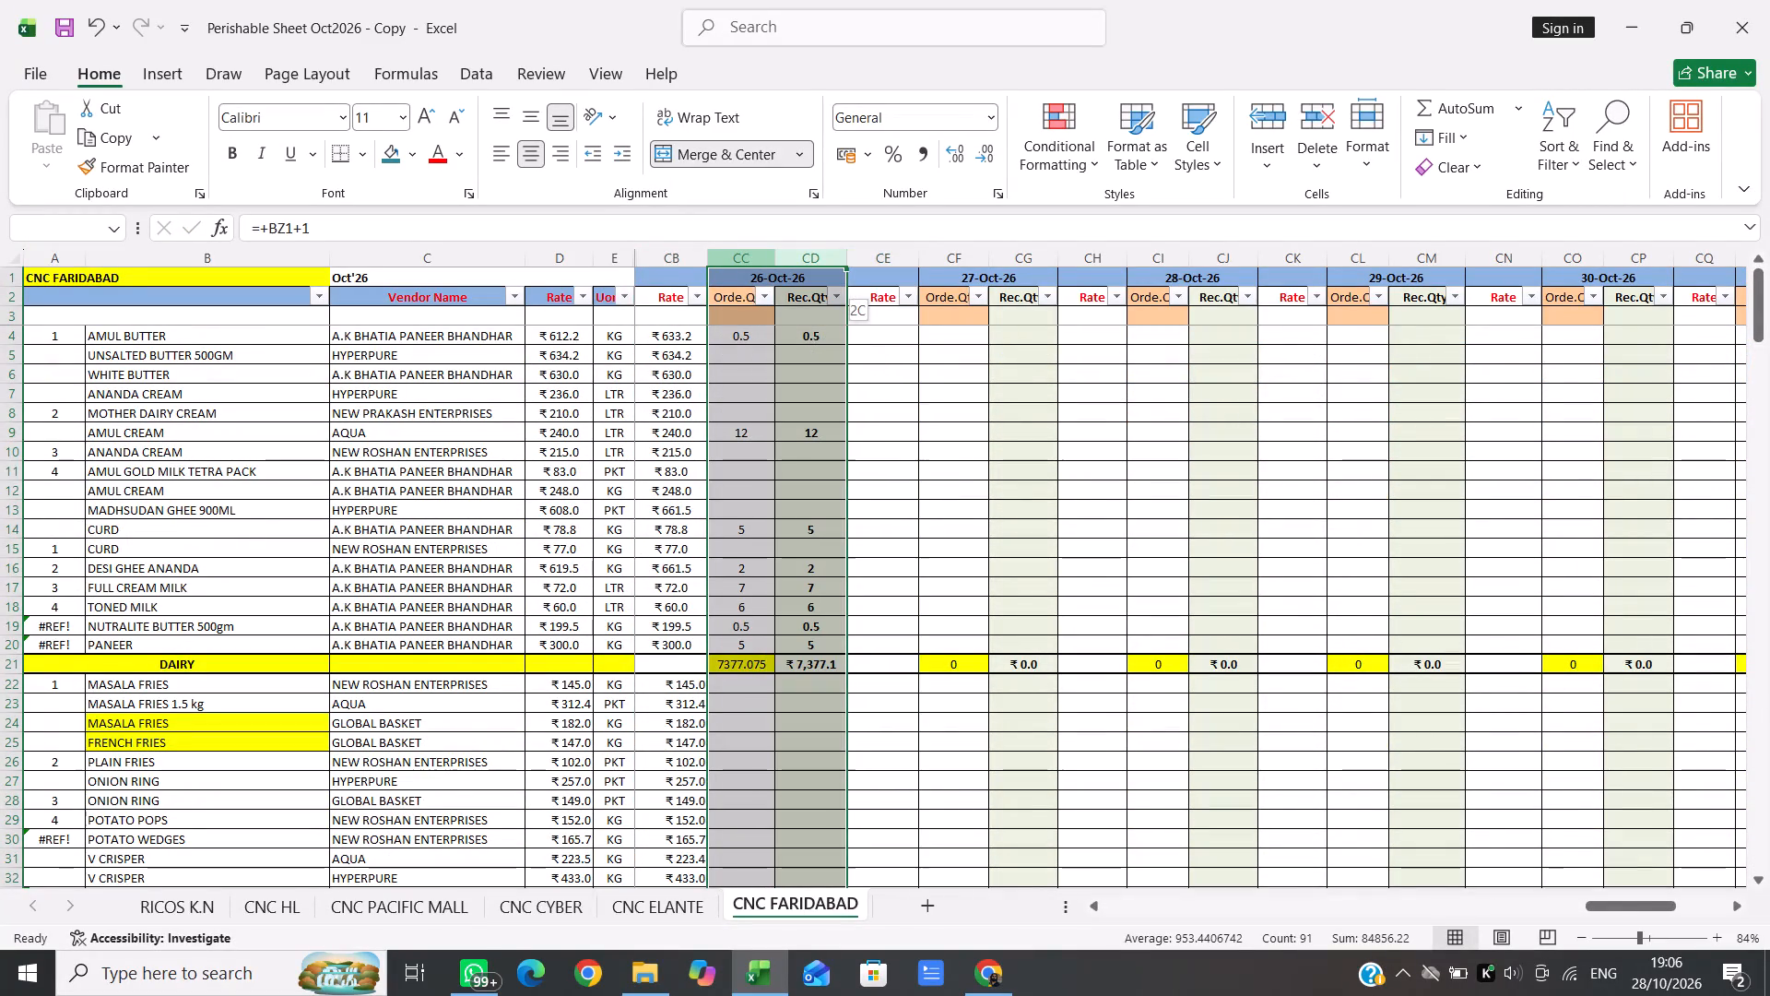
right_click(728, 254)
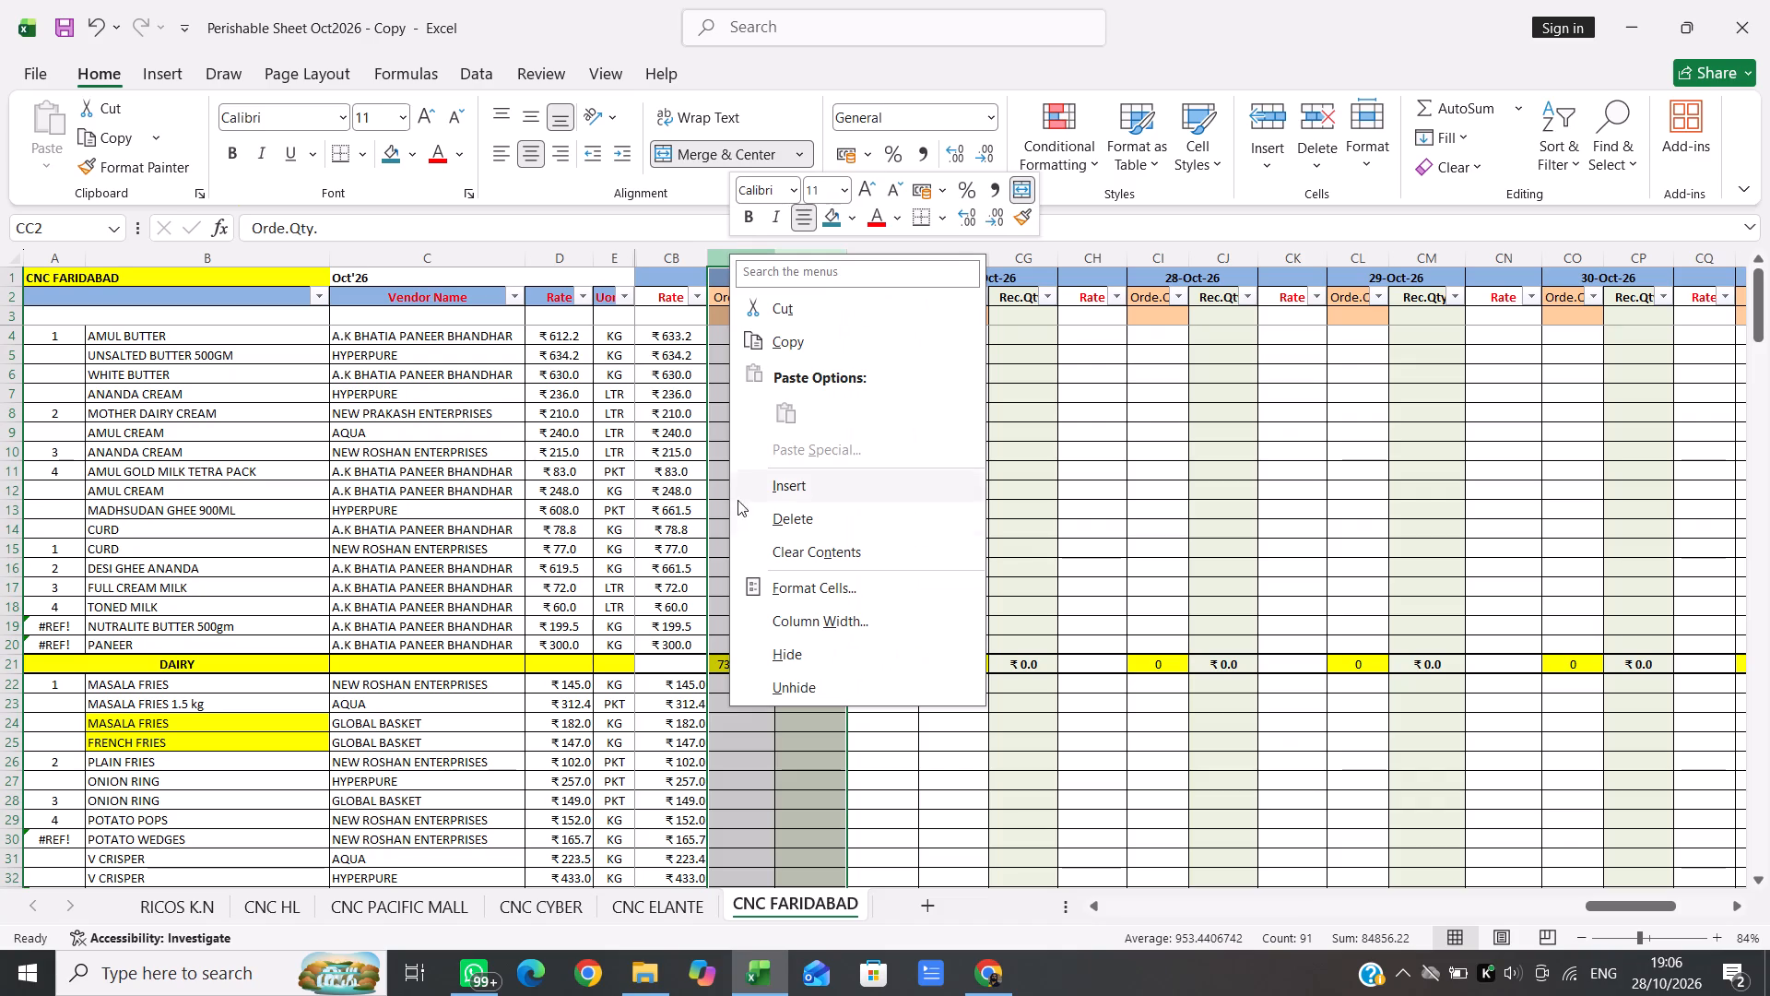
click(785, 655)
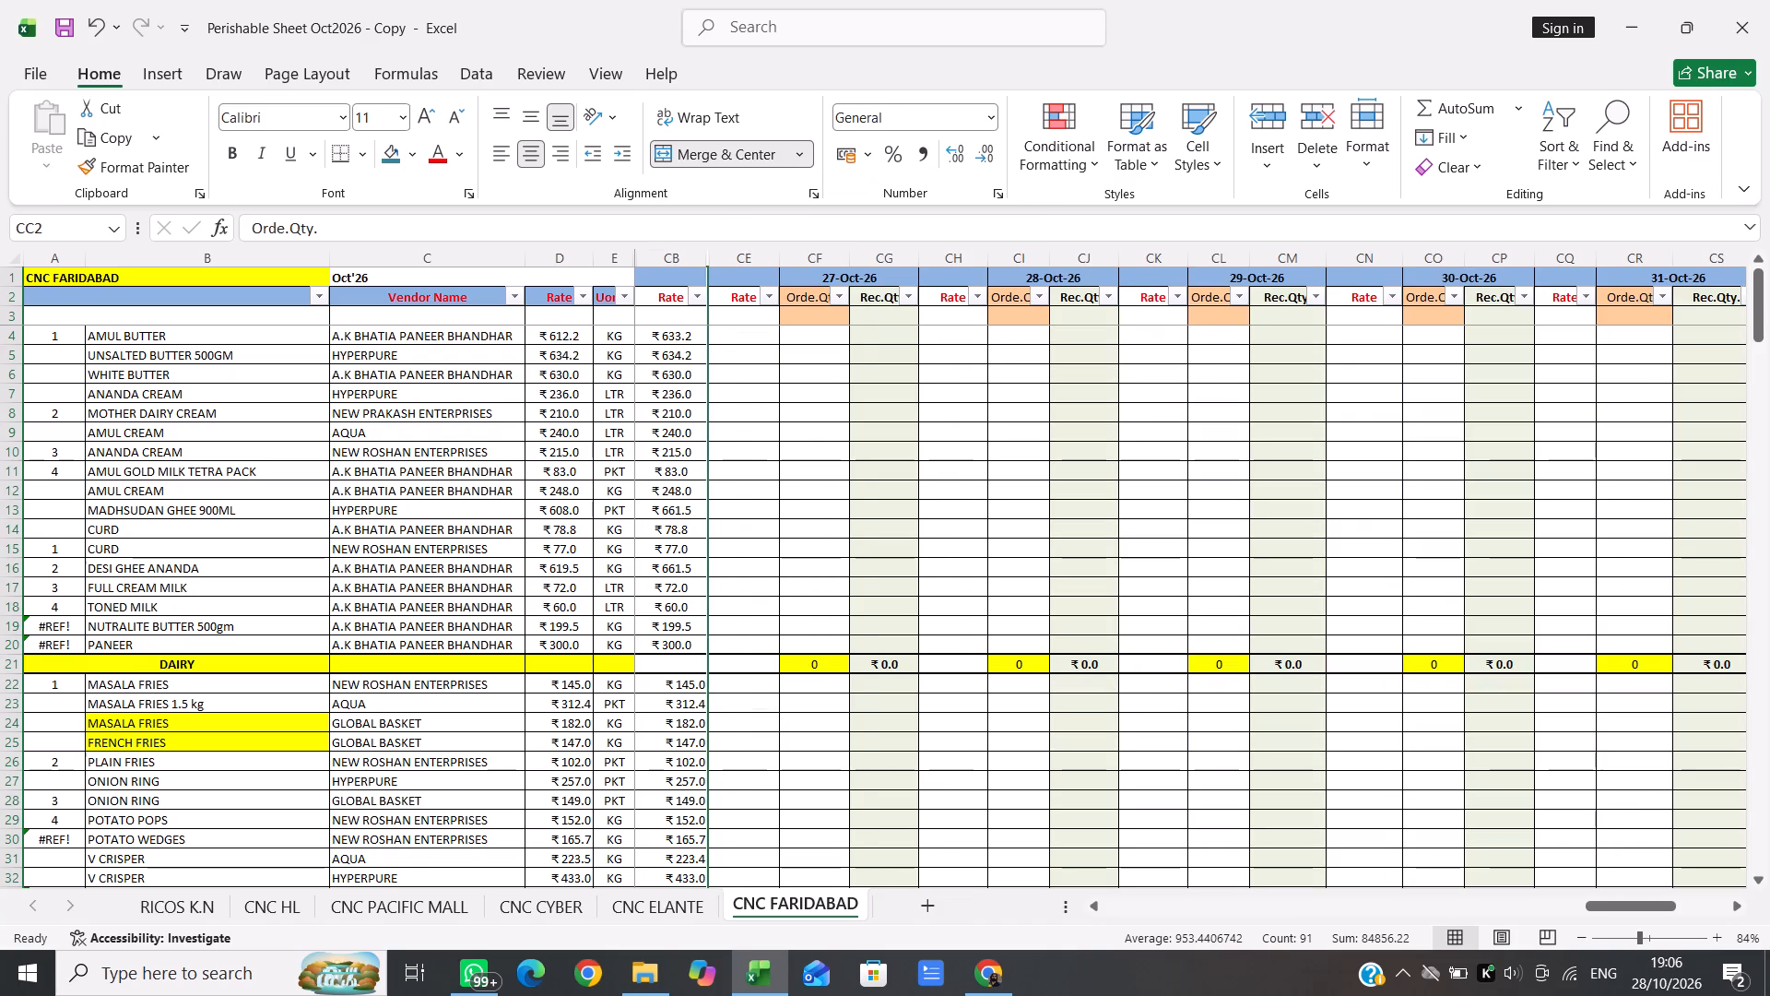
Copy the dairy rates, AMUL BUTTER through PANEER, from the 26-Oct-26 rate column into the 27-Oct-26 rate column.
click(684, 329)
key(shift+Down)
key(shift+Down)
key(shift+Down)
key(shift+Down)
key(shift+Down)
key(shift+Down)
key(shift+Down)
key(shift+Down)
key(shift+Down)
key(shift+Down)
key(shift+Down)
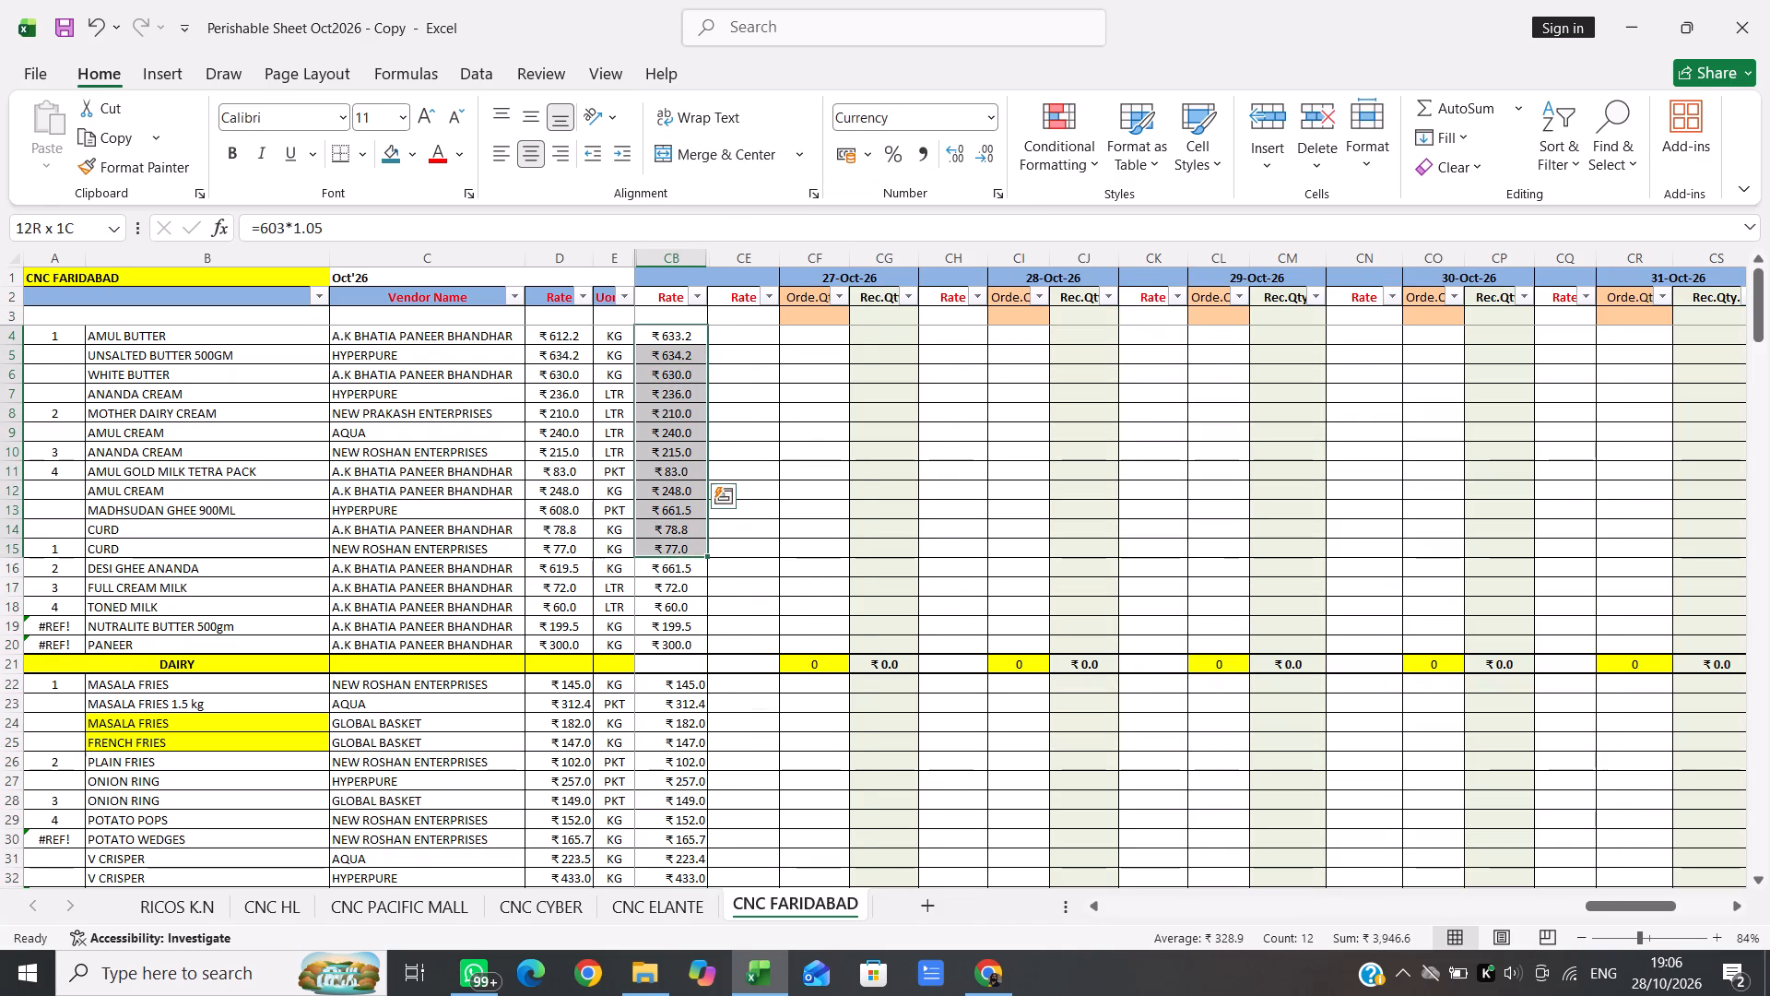
key(shift+Down)
key(shift+Down)
key(shift+Down)
key(shift+Down)
key(shift+Down)
key(ctrl+c)
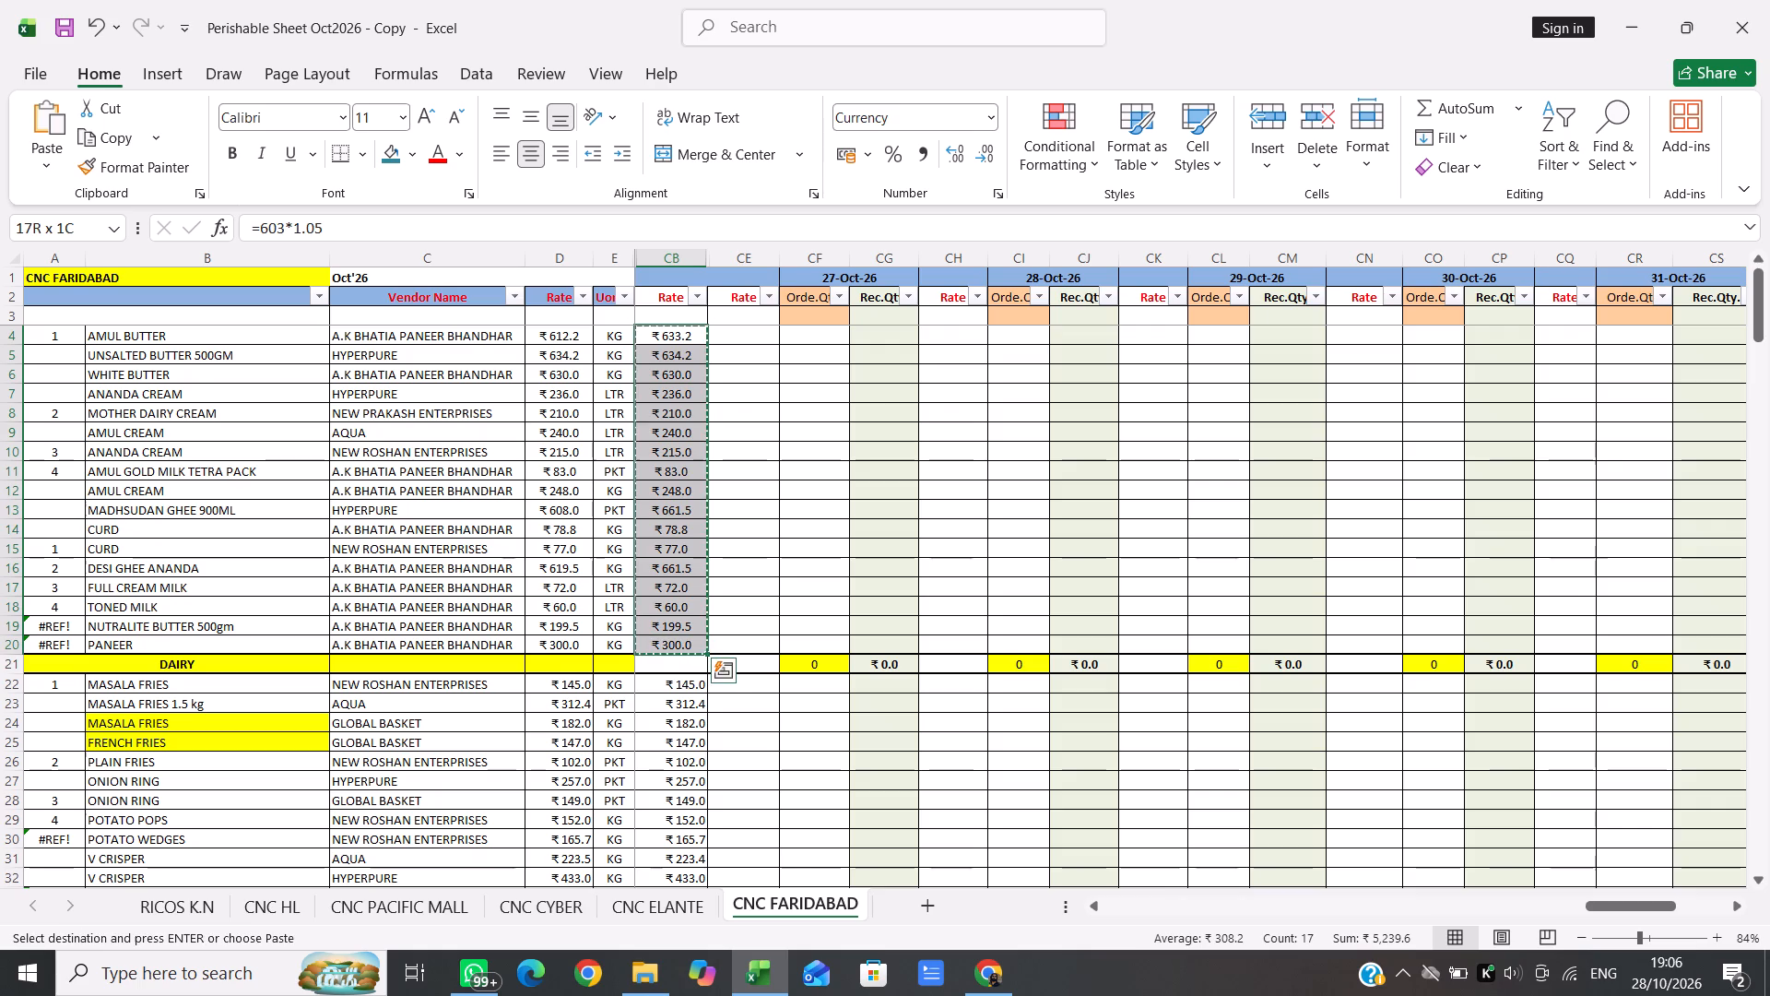
key(Right)
key(Return)
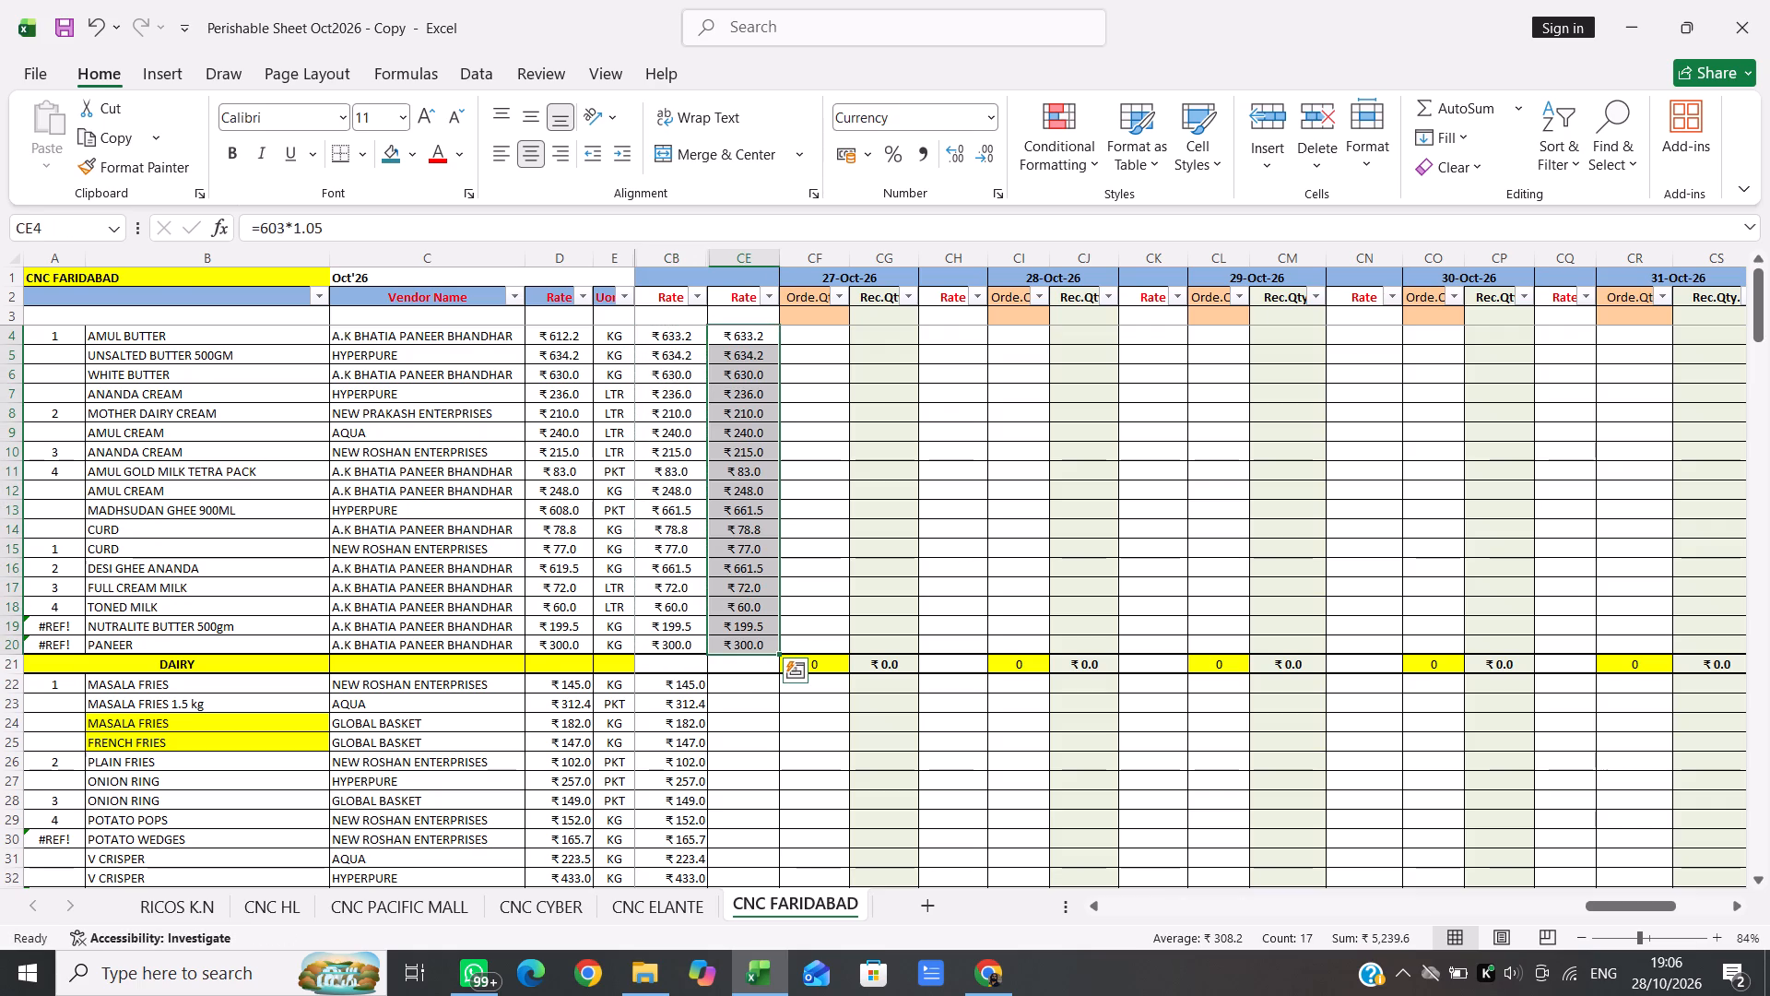
Copy the fries and cheese rates, rows 22 to 61, from the 26-Oct-26 rate column into the 27-Oct-26 rate column.
scroll(736, 615, down, 3)
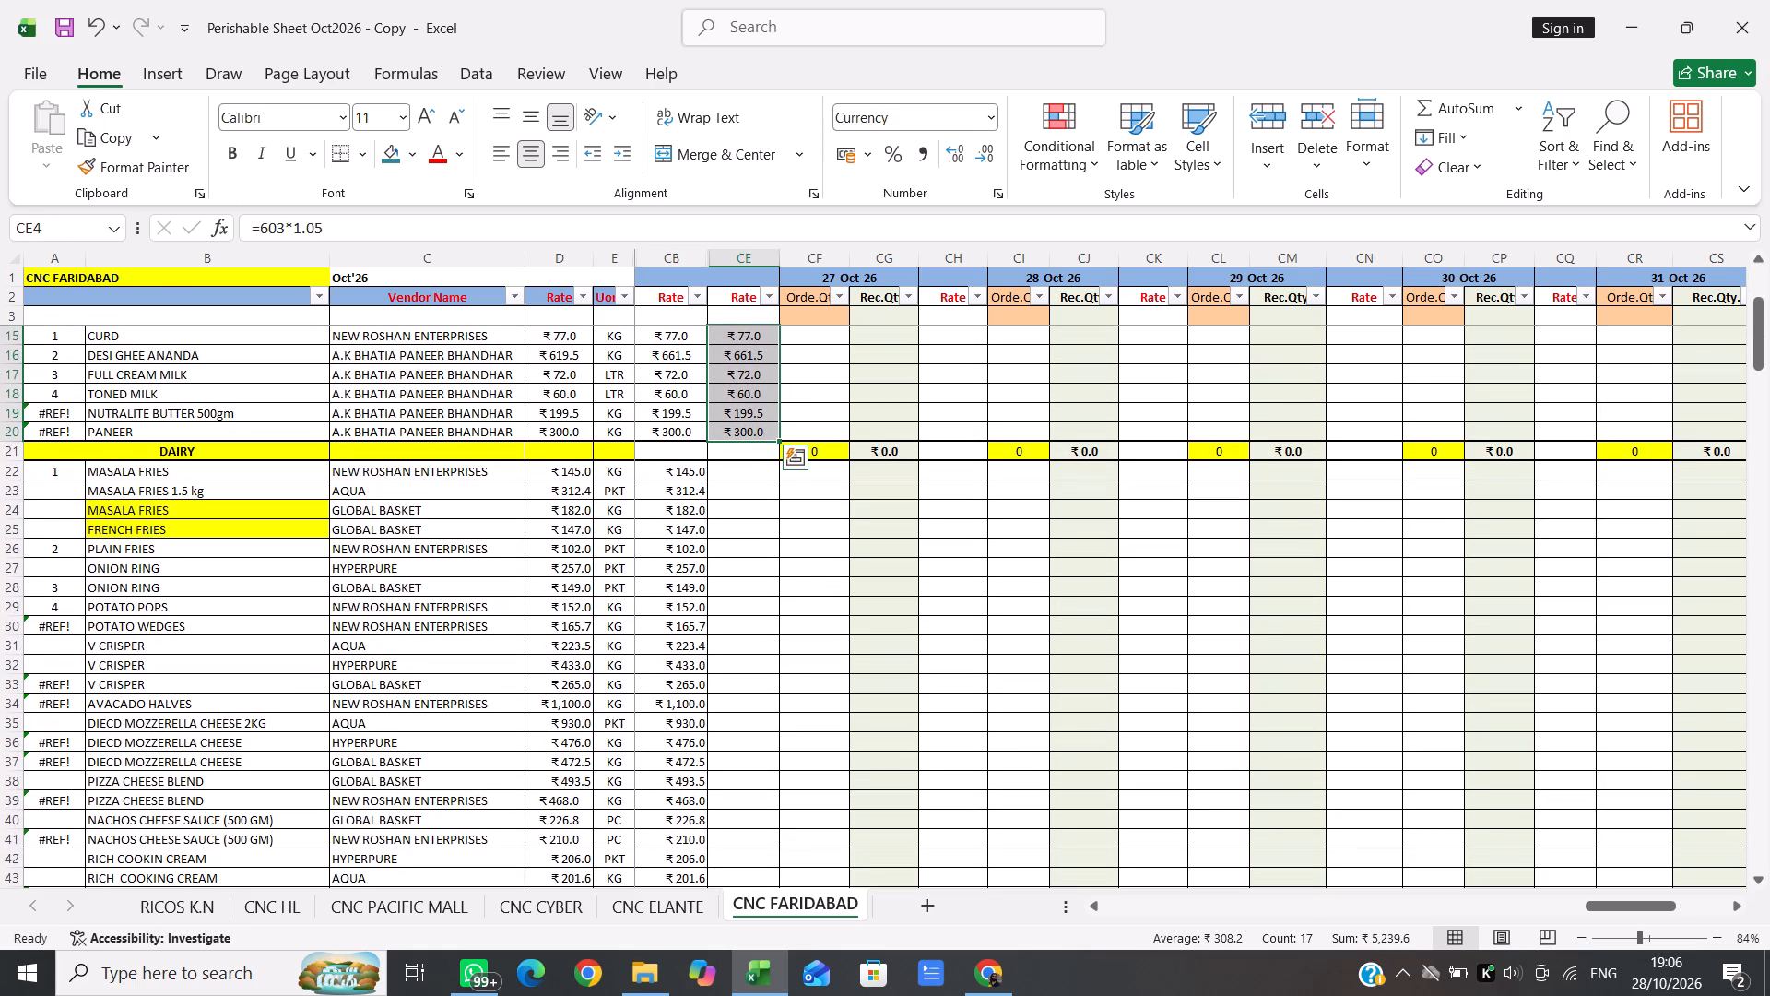
click(695, 471)
key(shift+Down)
key(shift+Down)
key(shift+Down)
key(shift+Down)
key(shift+Down)
key(shift+Down)
key(shift+Down)
key(shift+Down)
key(shift+Down)
key(shift+Down)
key(shift+Down)
key(shift+Down)
key(shift+Down)
key(shift+Down)
key(shift+Down)
key(shift+Down)
key(shift+Down)
key(shift+Down)
key(shift+Down)
key(shift+Down)
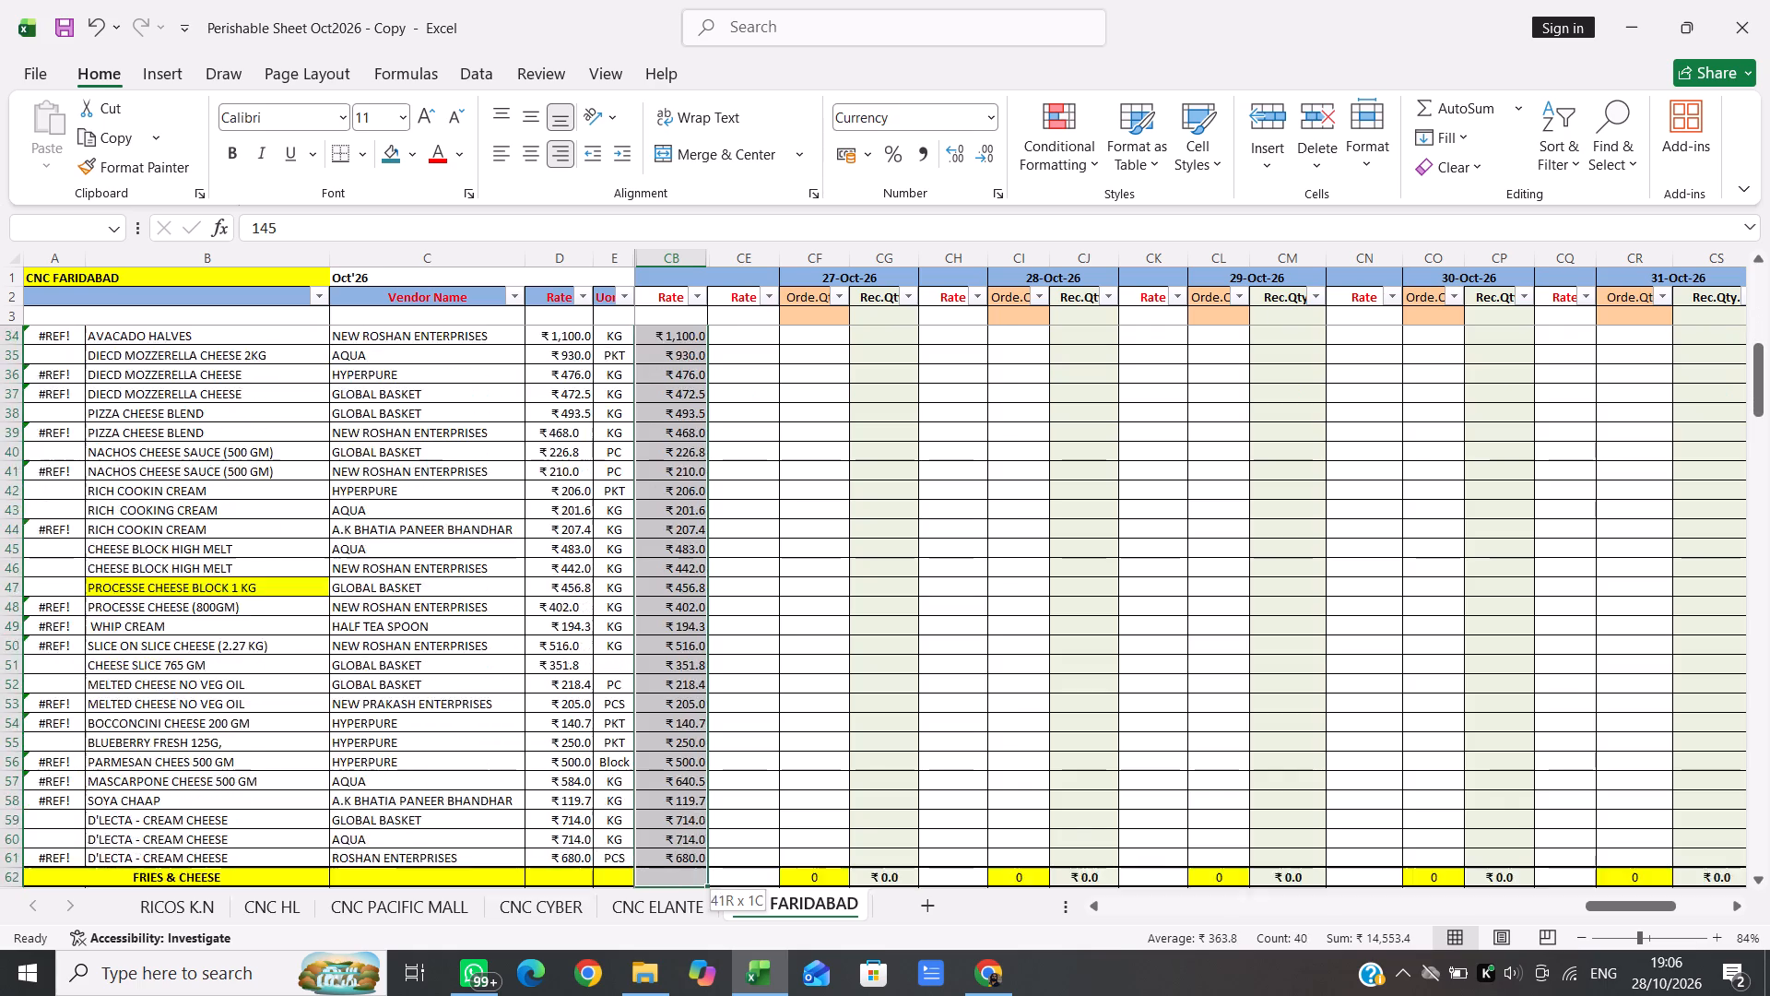
key(shift+Up)
key(shift+Up)
key(shift+Up)
key(shift+Up)
key(shift+Up)
key(shift+Up)
key(shift+Up)
key(shift+Up)
key(shift+Up)
key(shift+Up)
key(shift+Down)
key(shift+Down)
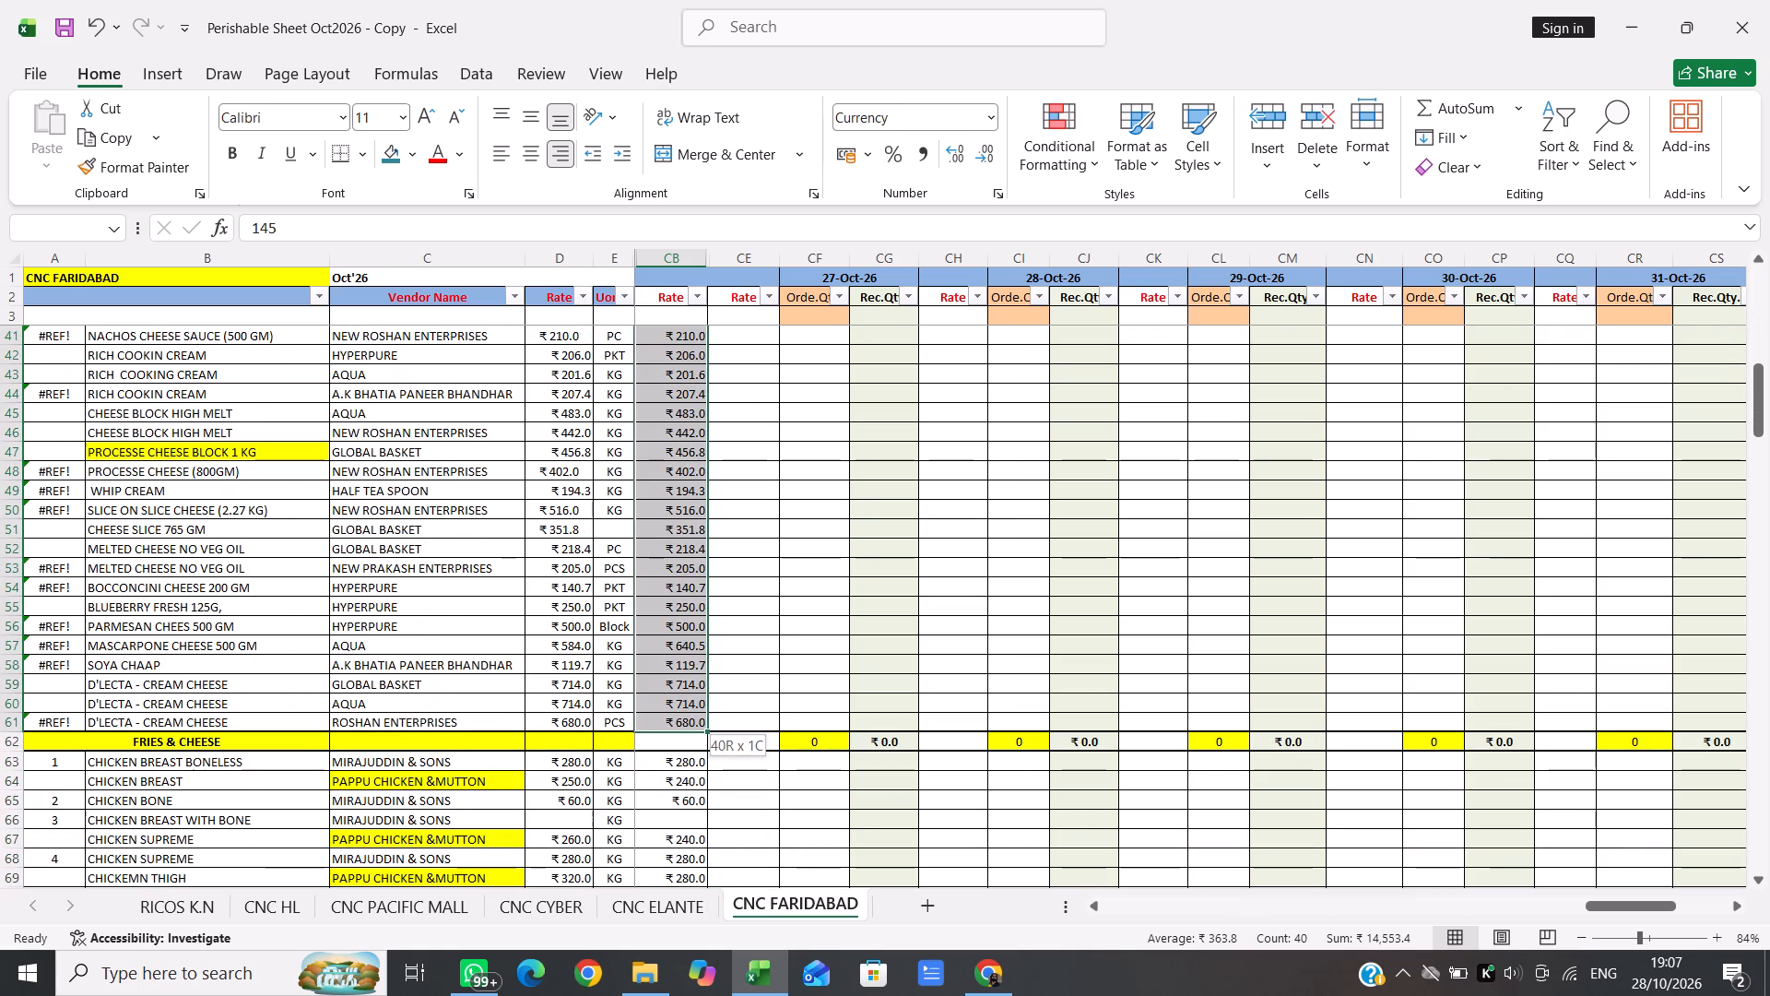
key(ctrl+c)
key(Right)
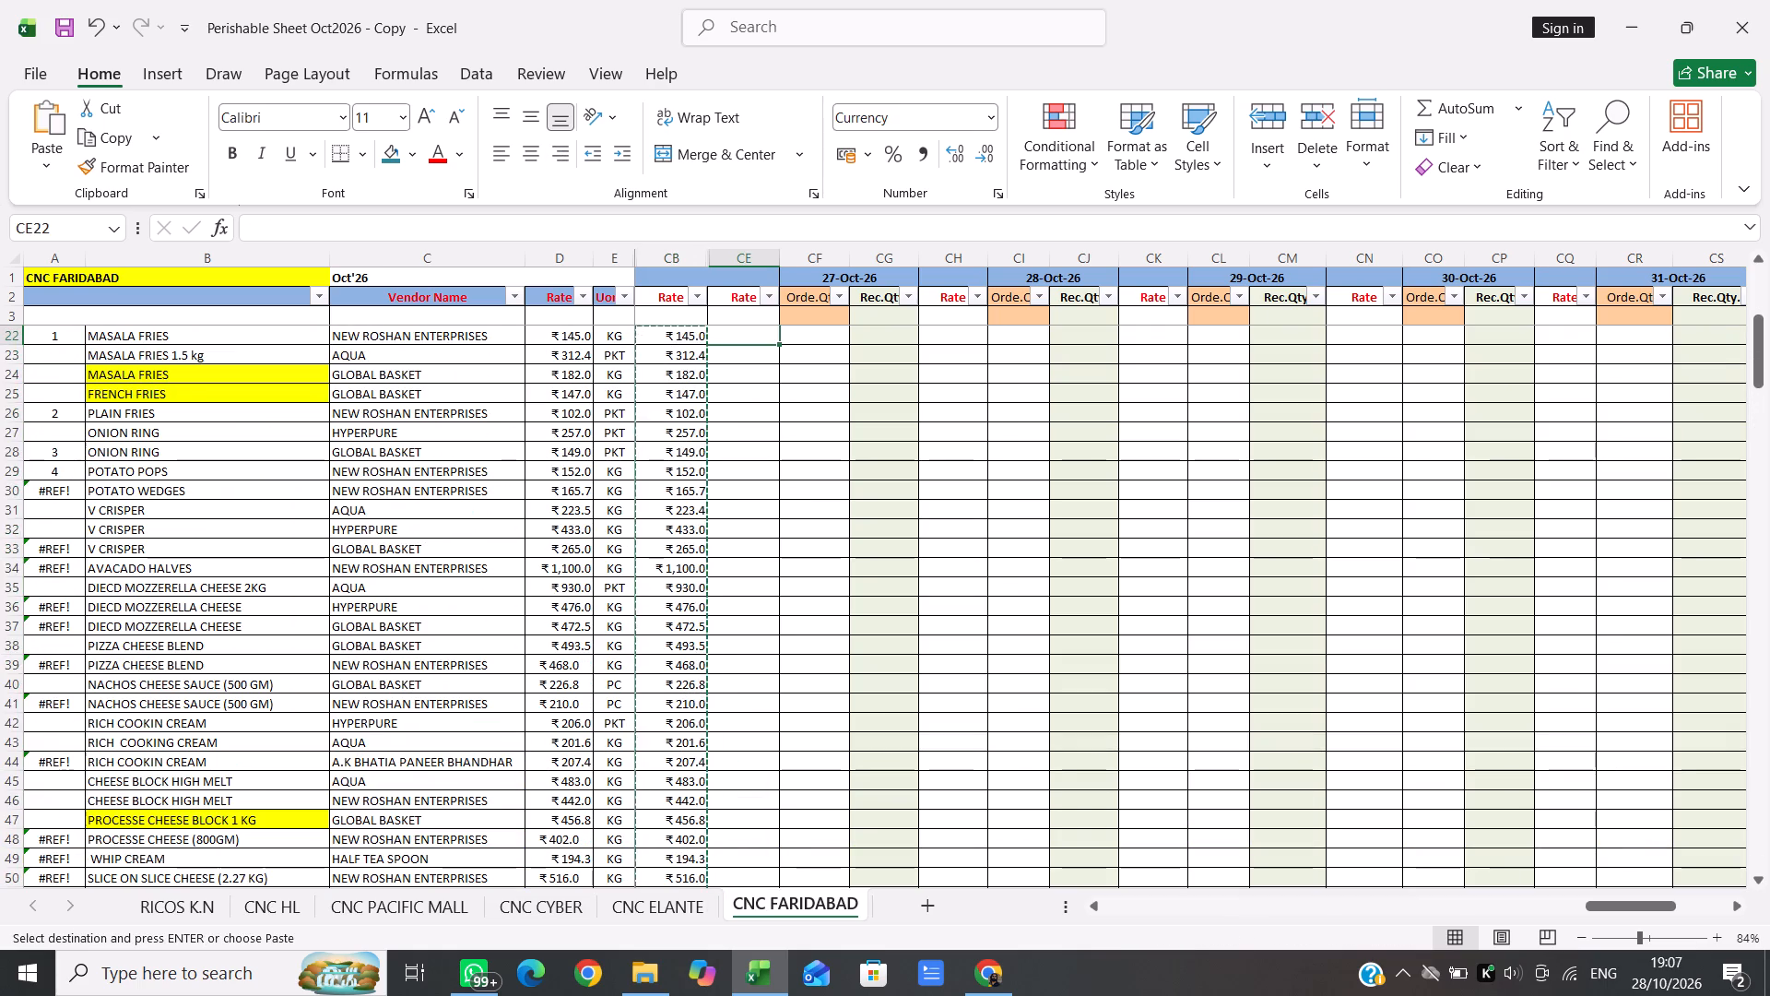
key(Return)
Copy the butchery rates, CHICKEN BREAST BONELESS through STAFF CHICKEN WHOLE, from the 26-Oct-26 rate column into the 27-Oct-26 one.
scroll(695, 471, down, 3)
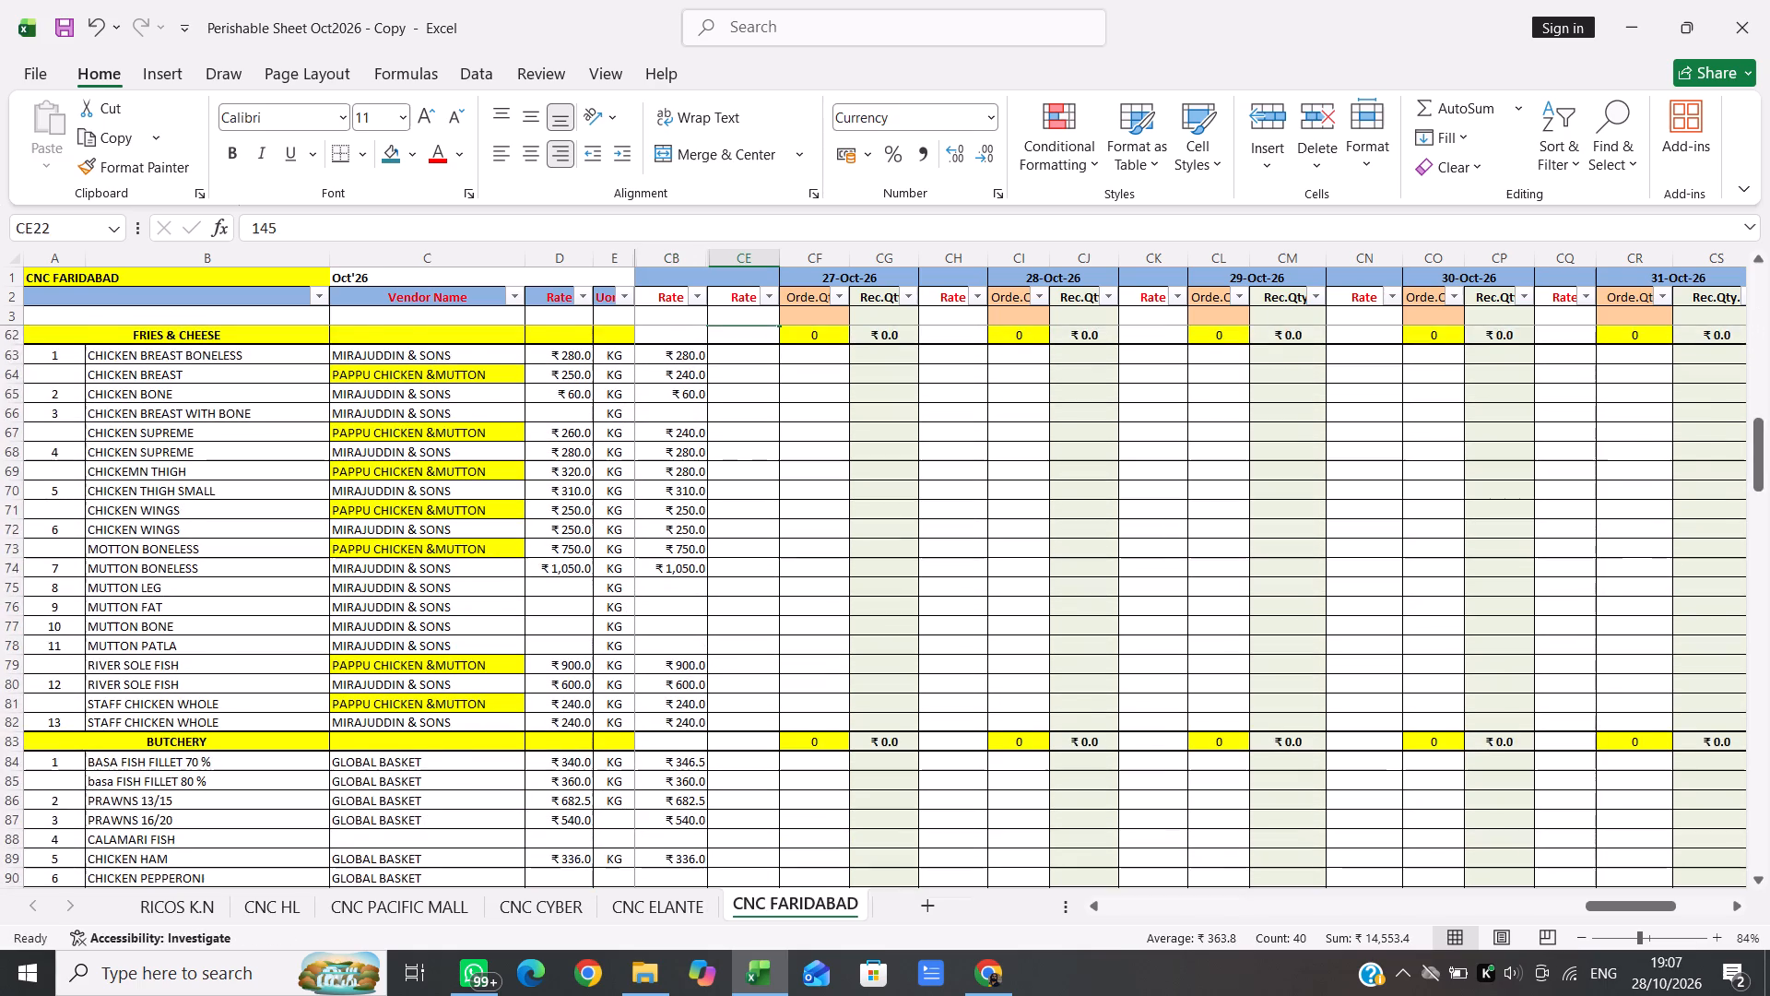
scroll(695, 471, up, 1)
click(681, 448)
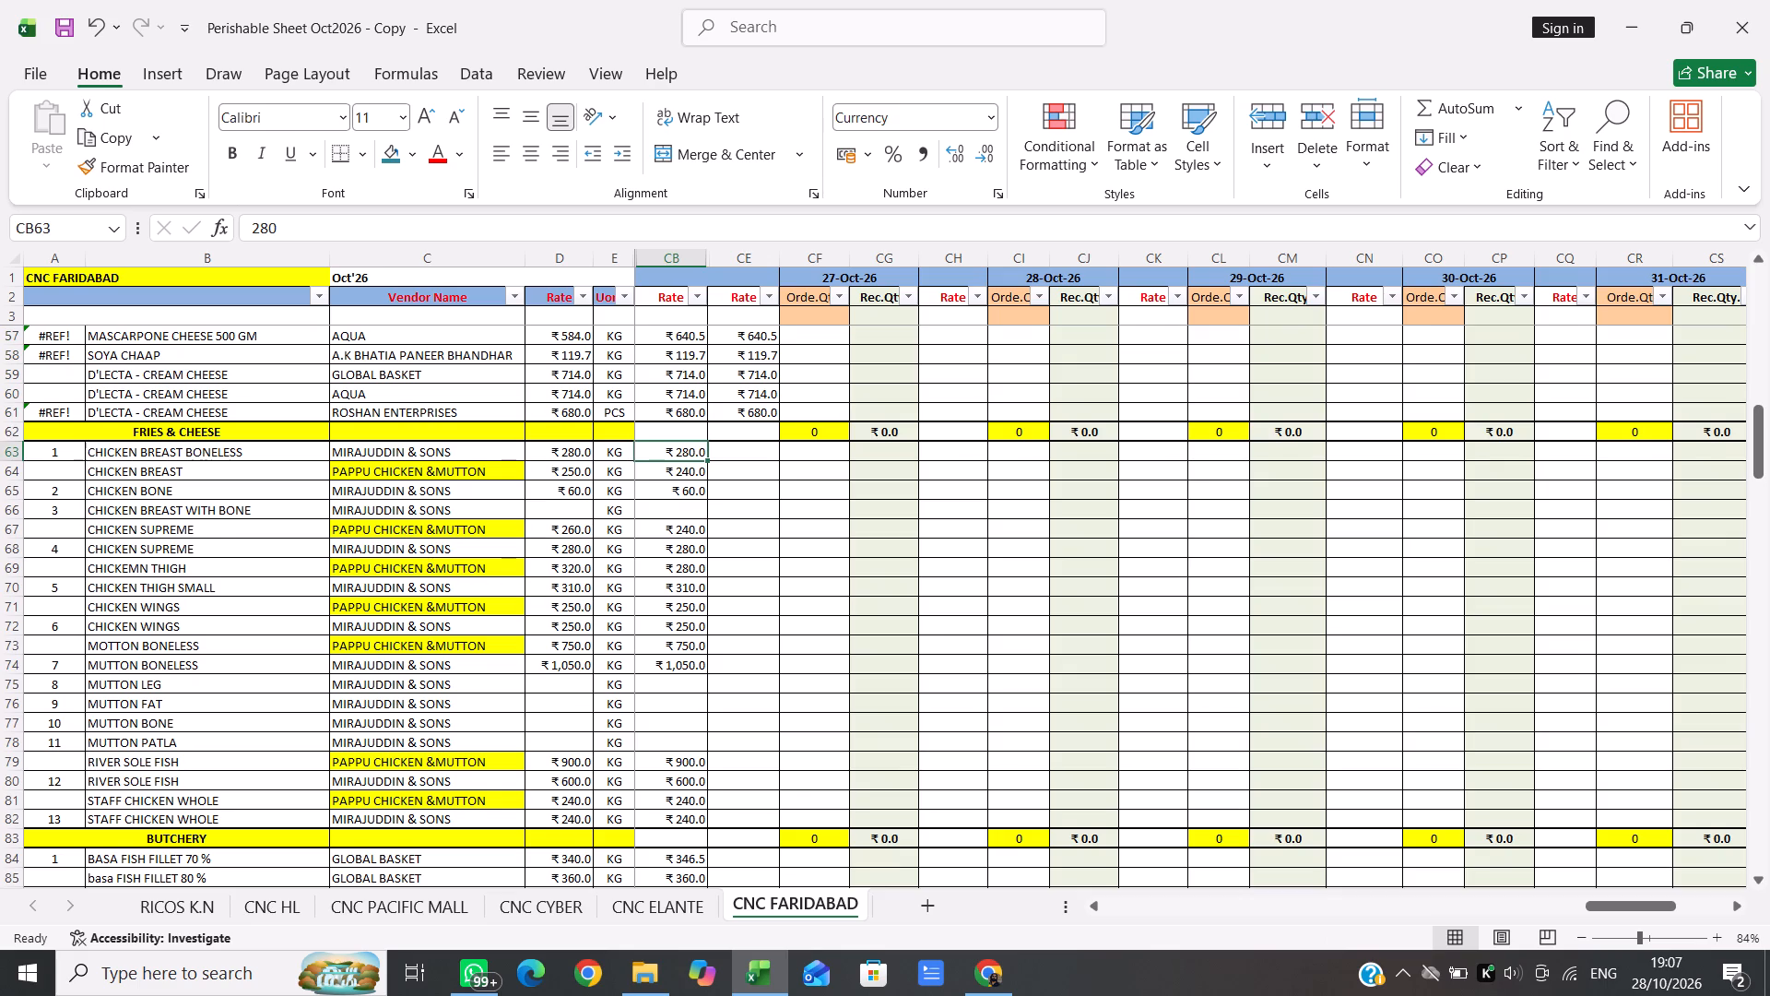
key(shift+Down)
key(shift+Down)
key(shift+Down)
key(shift+Down)
key(shift+Down)
key(shift+Down)
key(shift+Down)
key(shift+Down)
key(shift+Down)
key(shift+Down)
key(shift+Down)
key(shift+Down)
key(shift+Down)
key(shift+Down)
key(shift+Down)
key(shift+Down)
key(shift+Down)
key(shift+Down)
key(shift+Down)
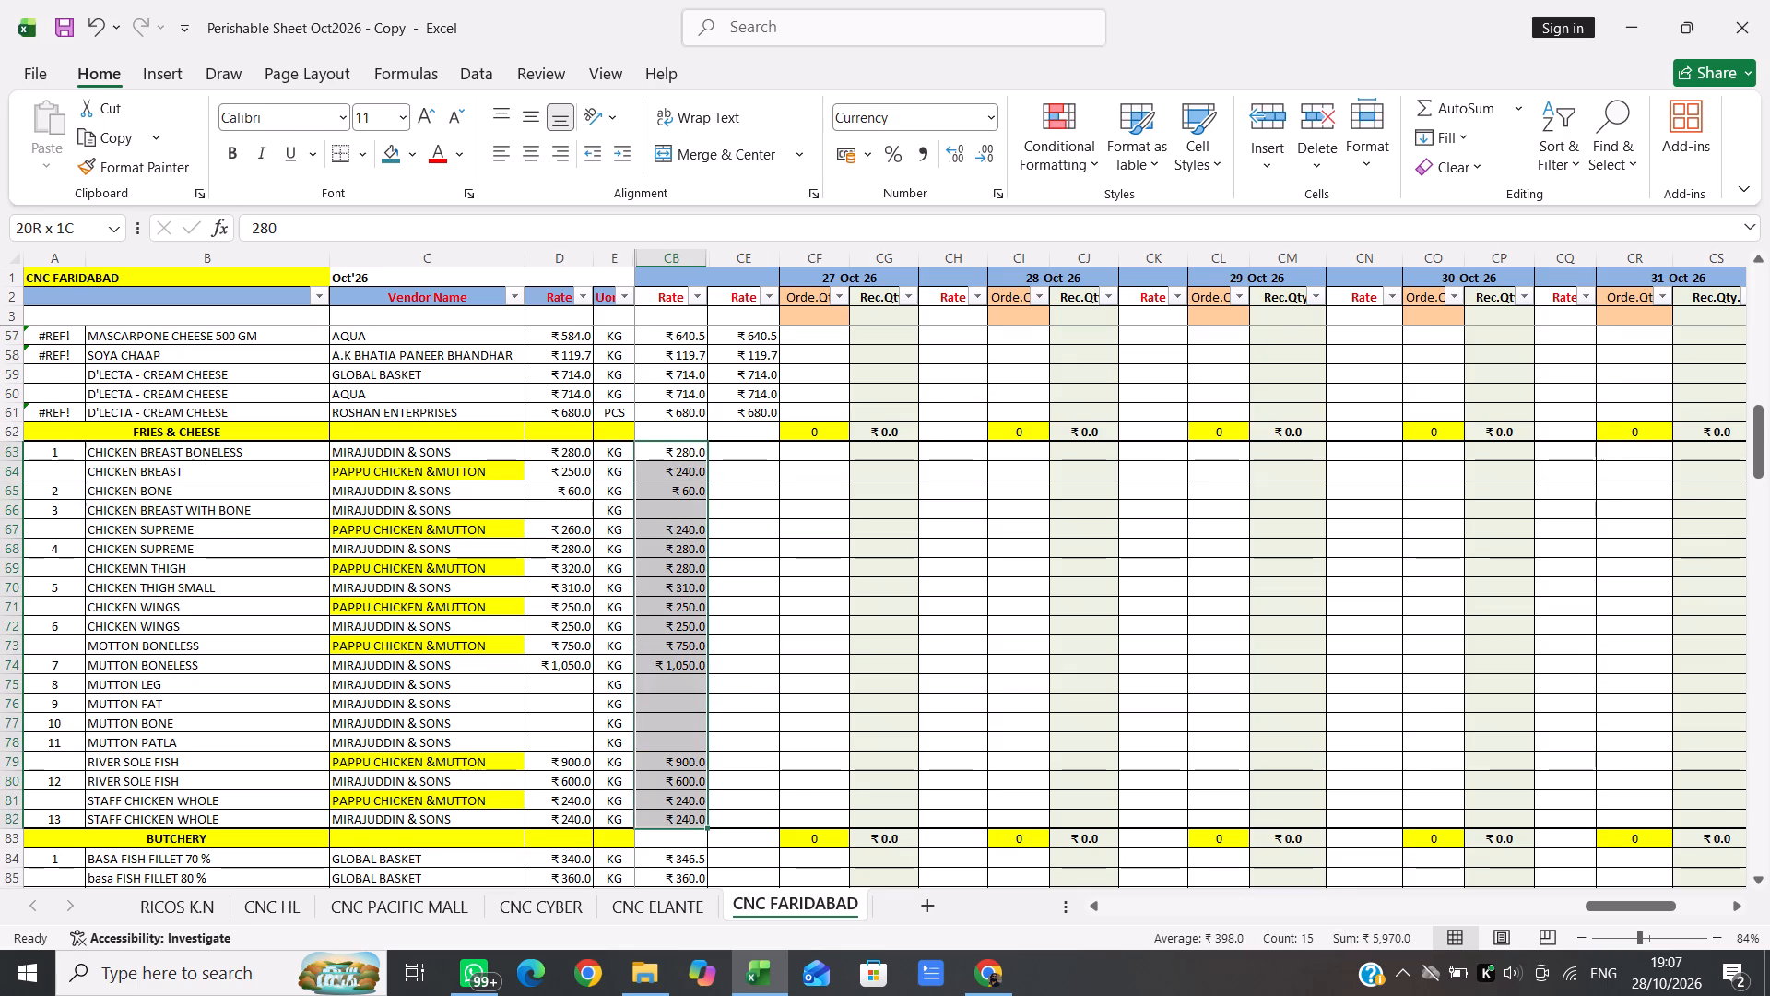
key(ctrl+c)
key(Right)
key(Return)
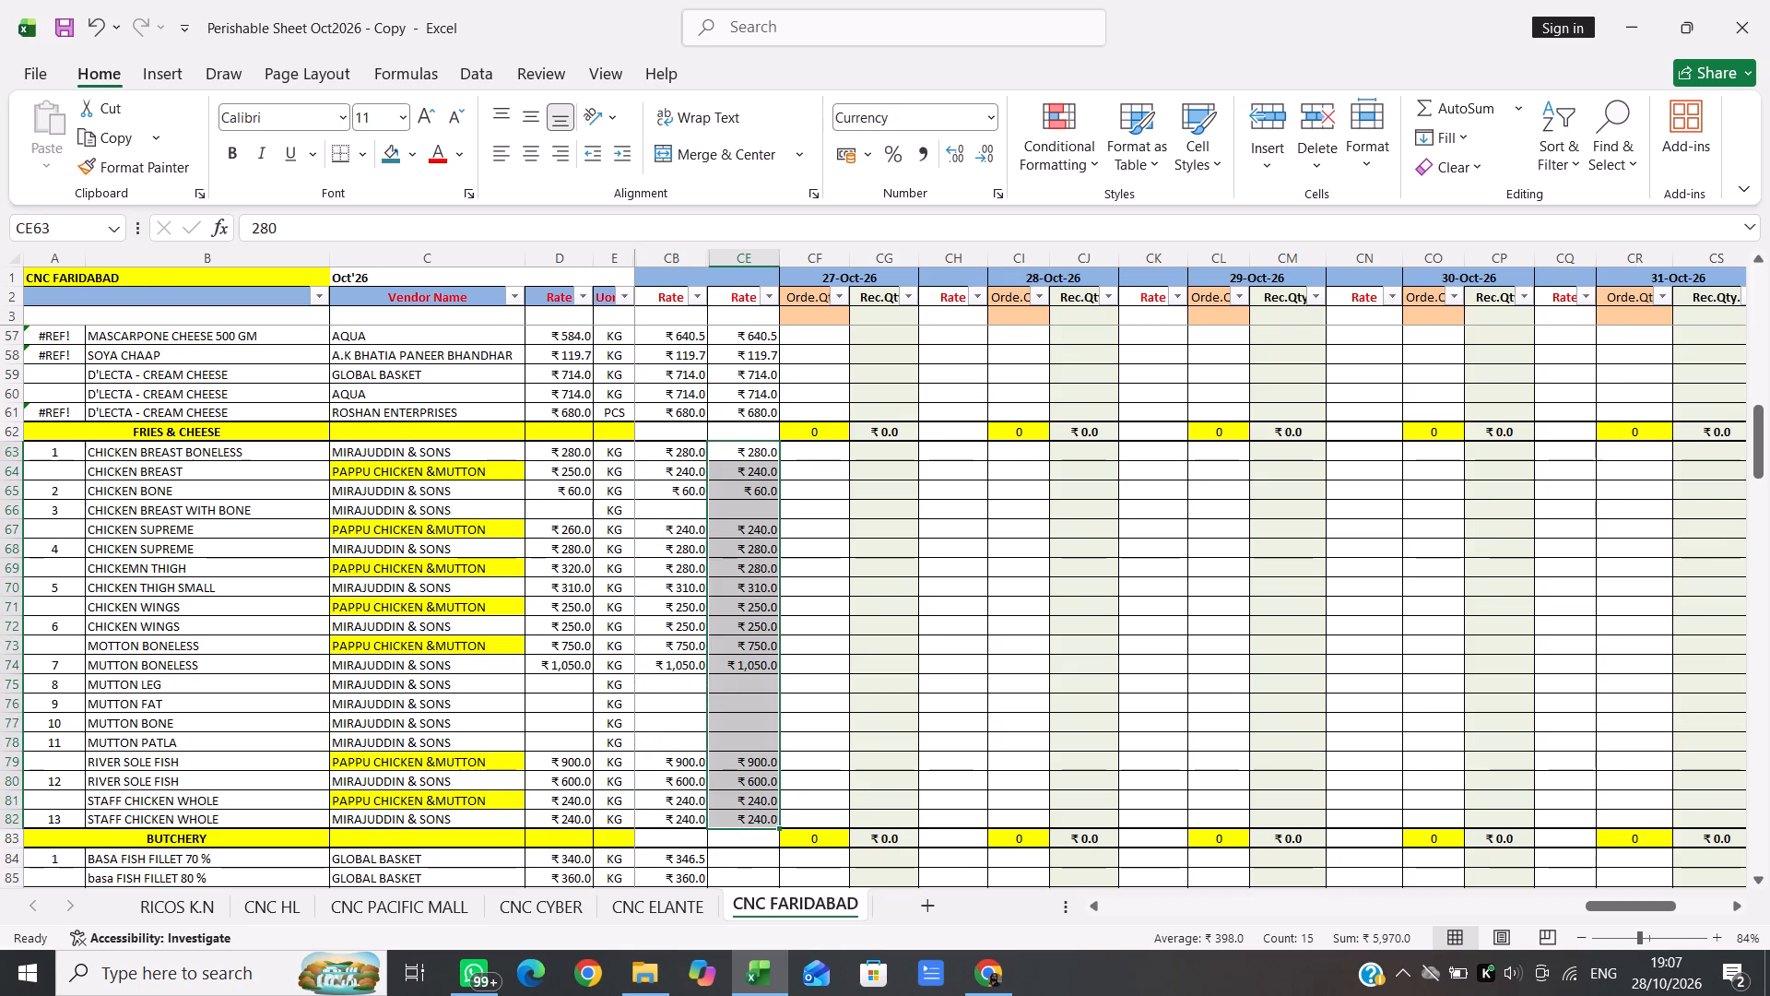
Copy the sea food and cold cut rates, rows 84 to 94, from the 26-Oct-26 rate column into the 27-Oct-26 one.
scroll(681, 448, down, 2)
click(681, 448)
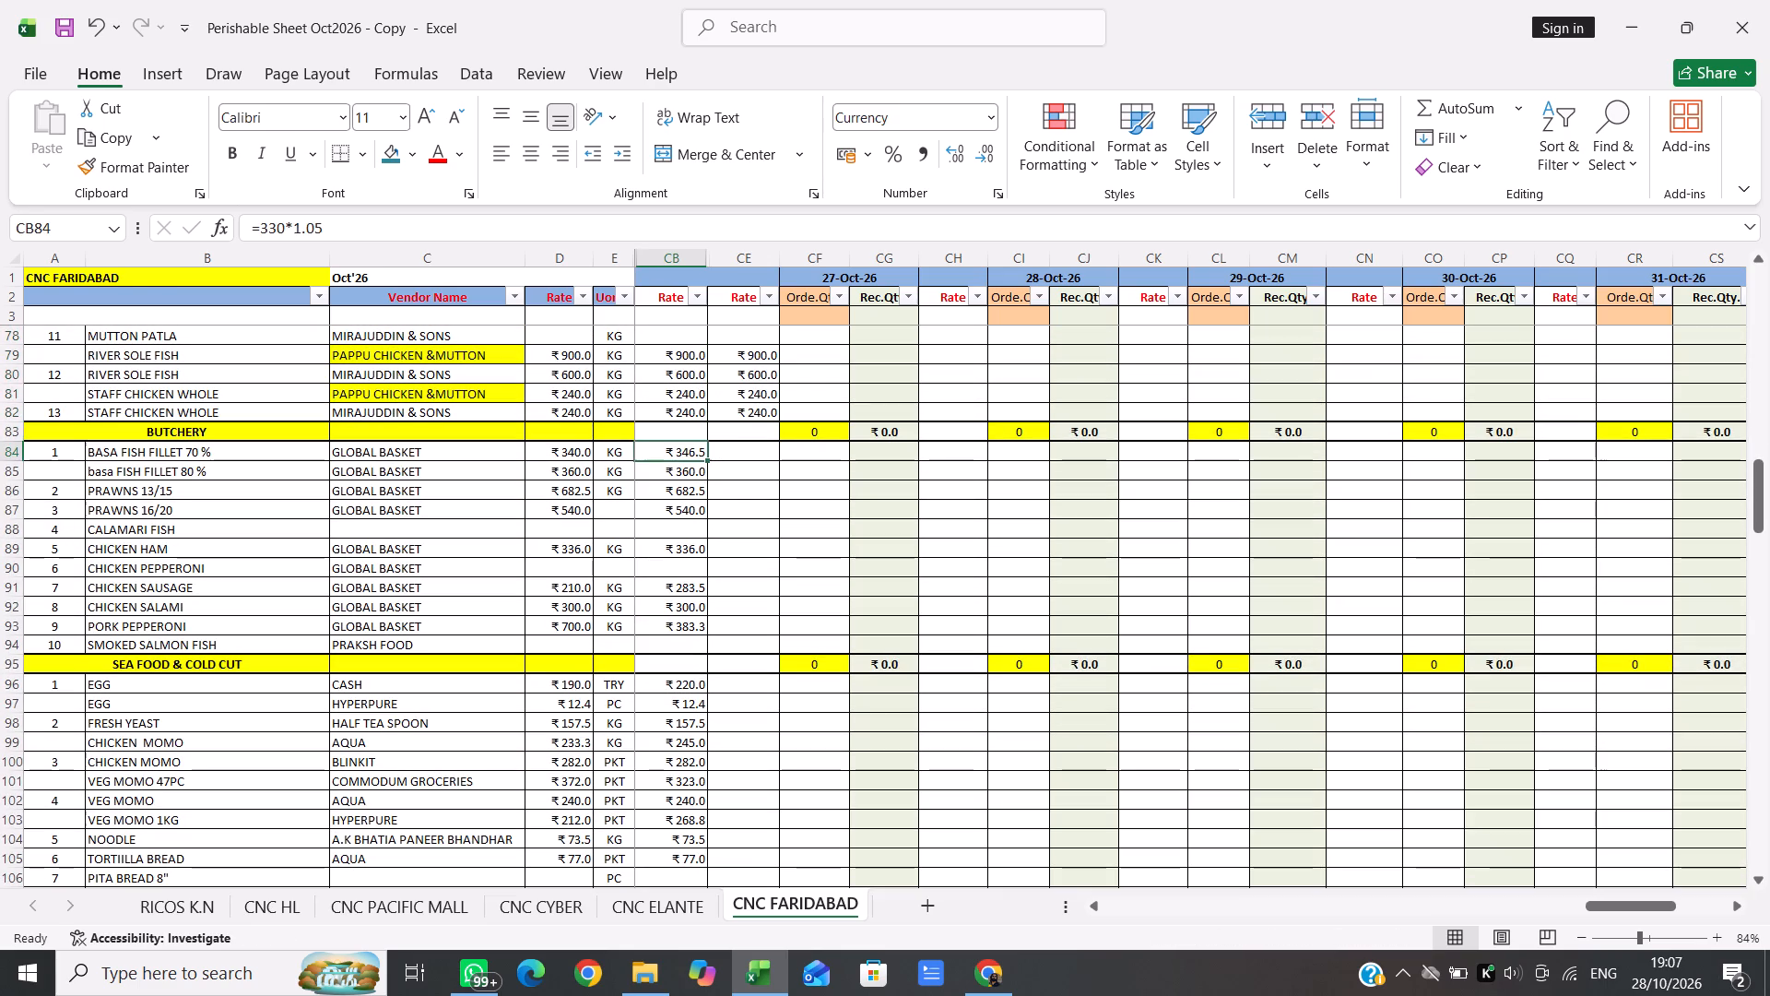
key(shift+Down)
key(shift+Down)
key(shift+Down)
key(shift+Down)
key(shift+Down)
key(shift+Down)
key(shift+Down)
key(shift+Down)
key(shift+Down)
key(shift+Down)
key(shift+Down)
key(shift+Up)
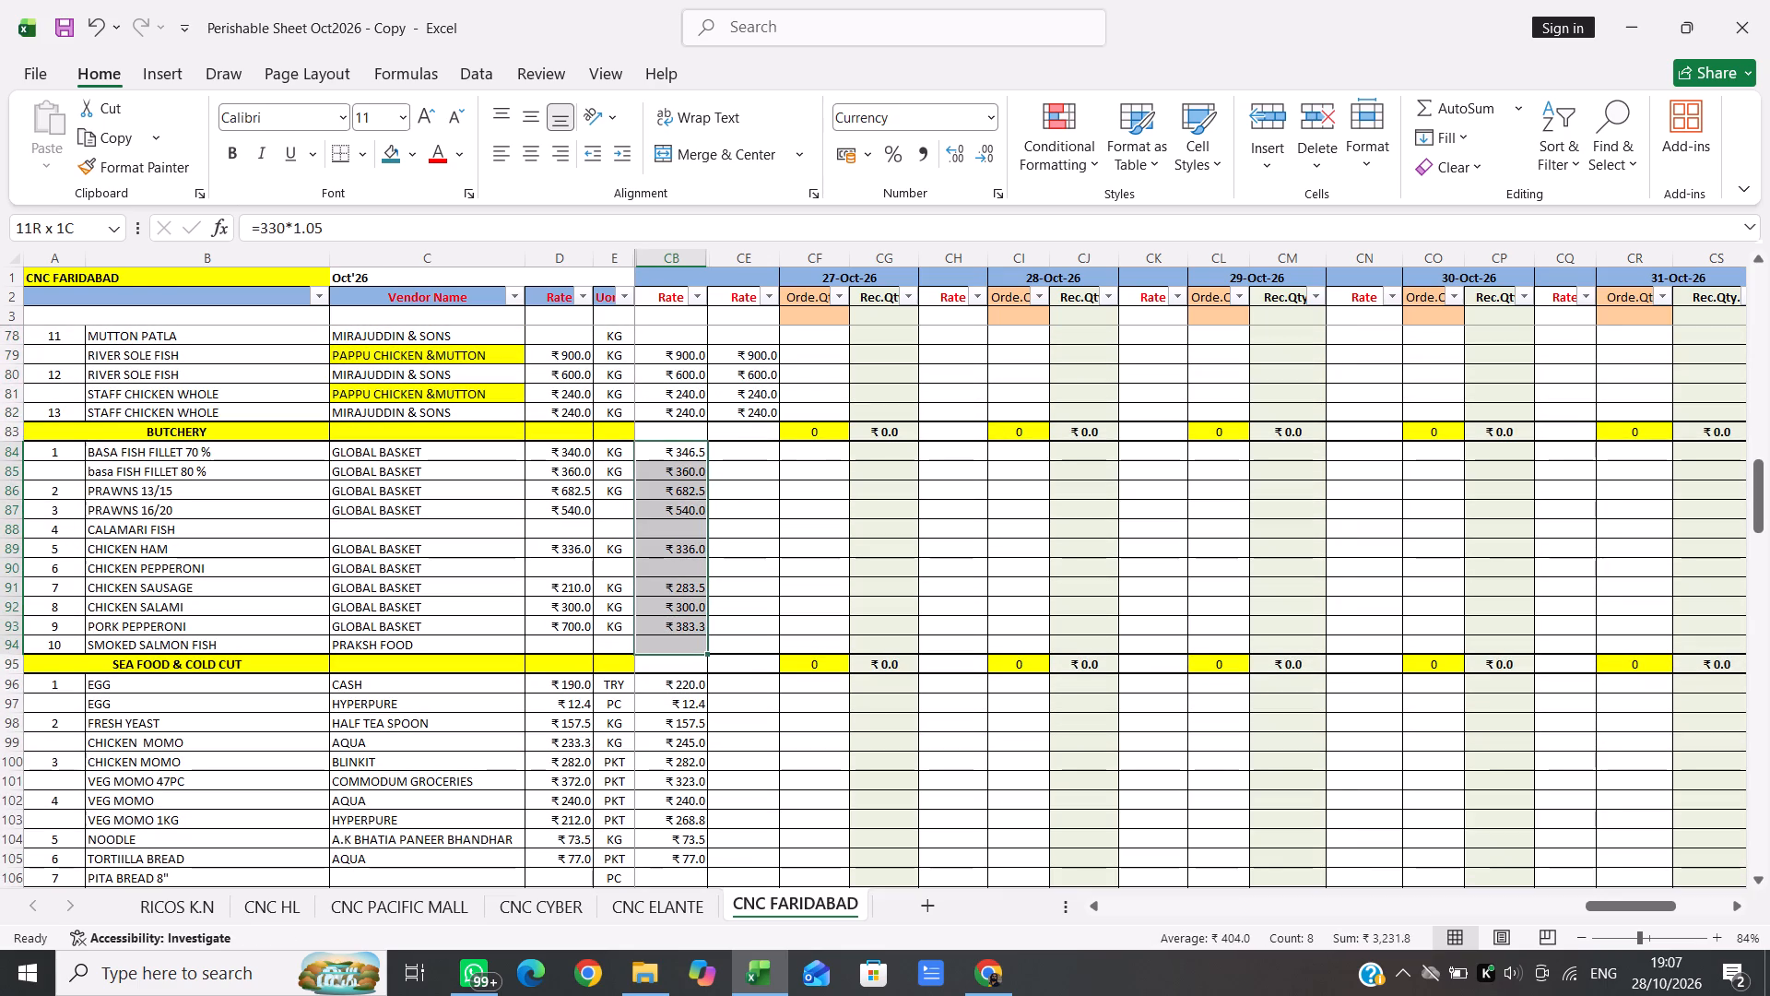
key(ctrl+c)
key(Right)
key(Return)
Copy the frozen section rates, EGG through SPRING ROLL SHEET, from the 26-Oct-26 rate column into the 27-Oct-26 one.
scroll(681, 448, down, 1)
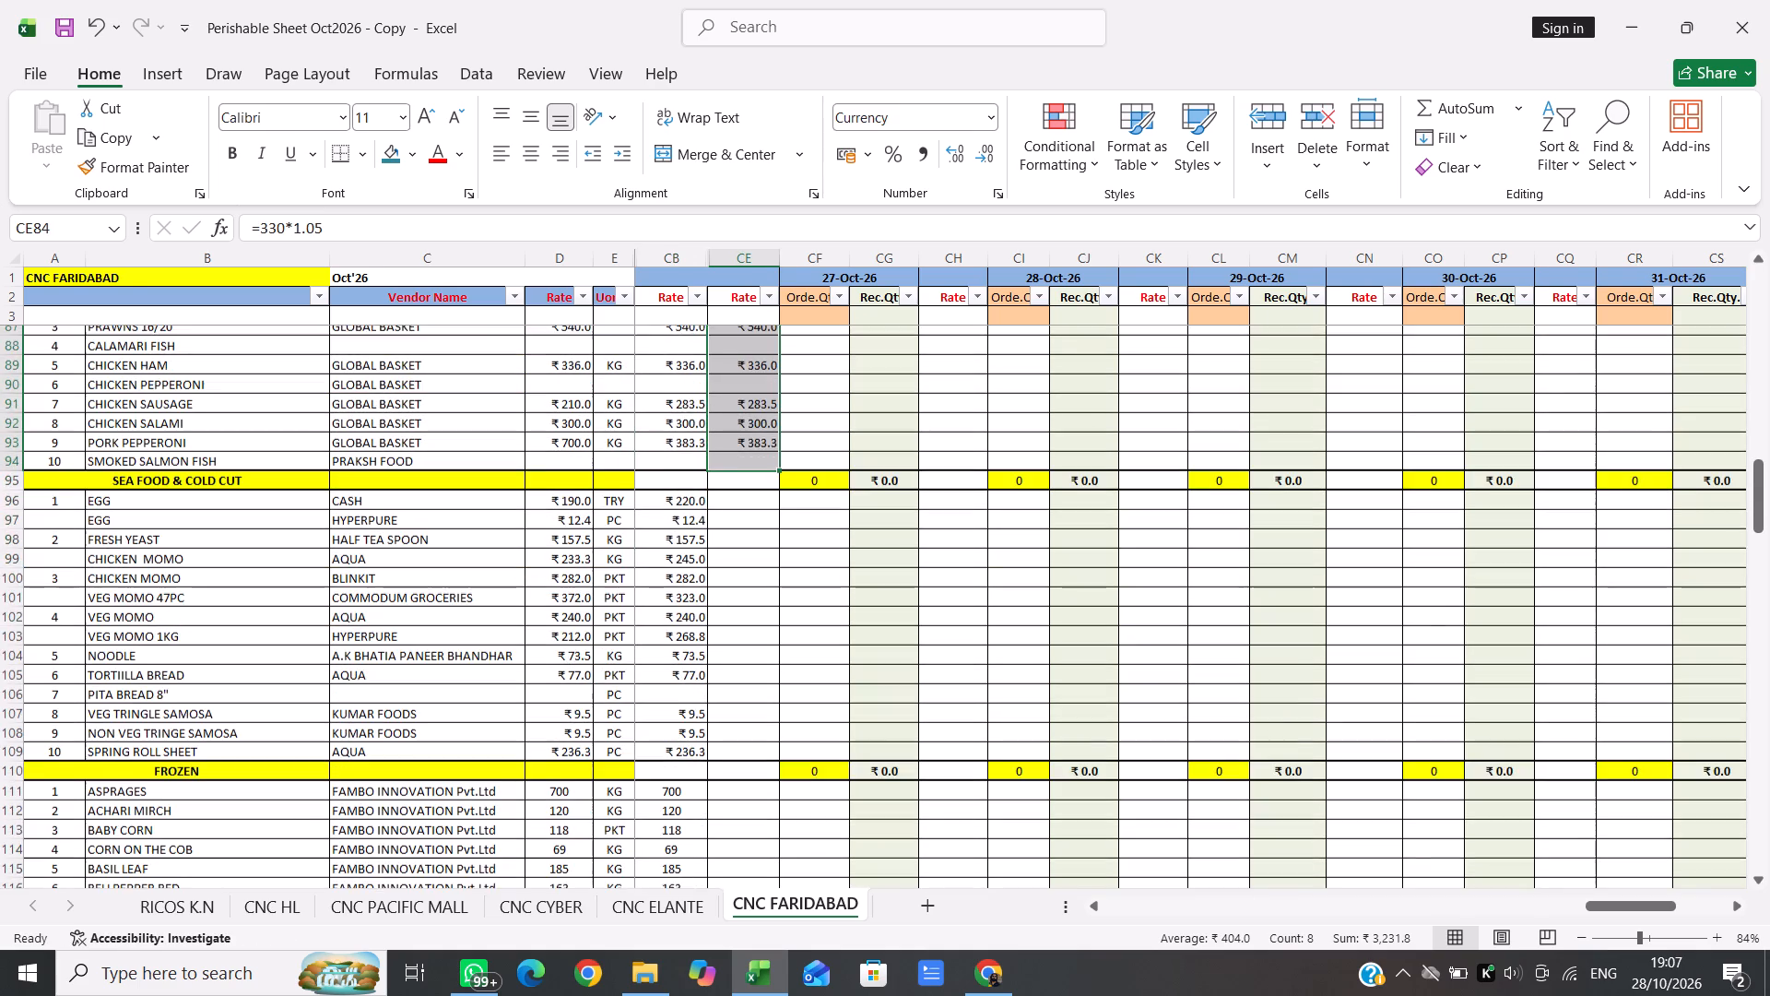
scroll(681, 448, down, 1)
click(681, 490)
key(shift+Down)
key(shift+Down)
key(shift+Down)
key(shift+Down)
key(shift+Down)
key(shift+Down)
key(shift+Down)
key(shift+Down)
key(shift+Down)
key(shift+Down)
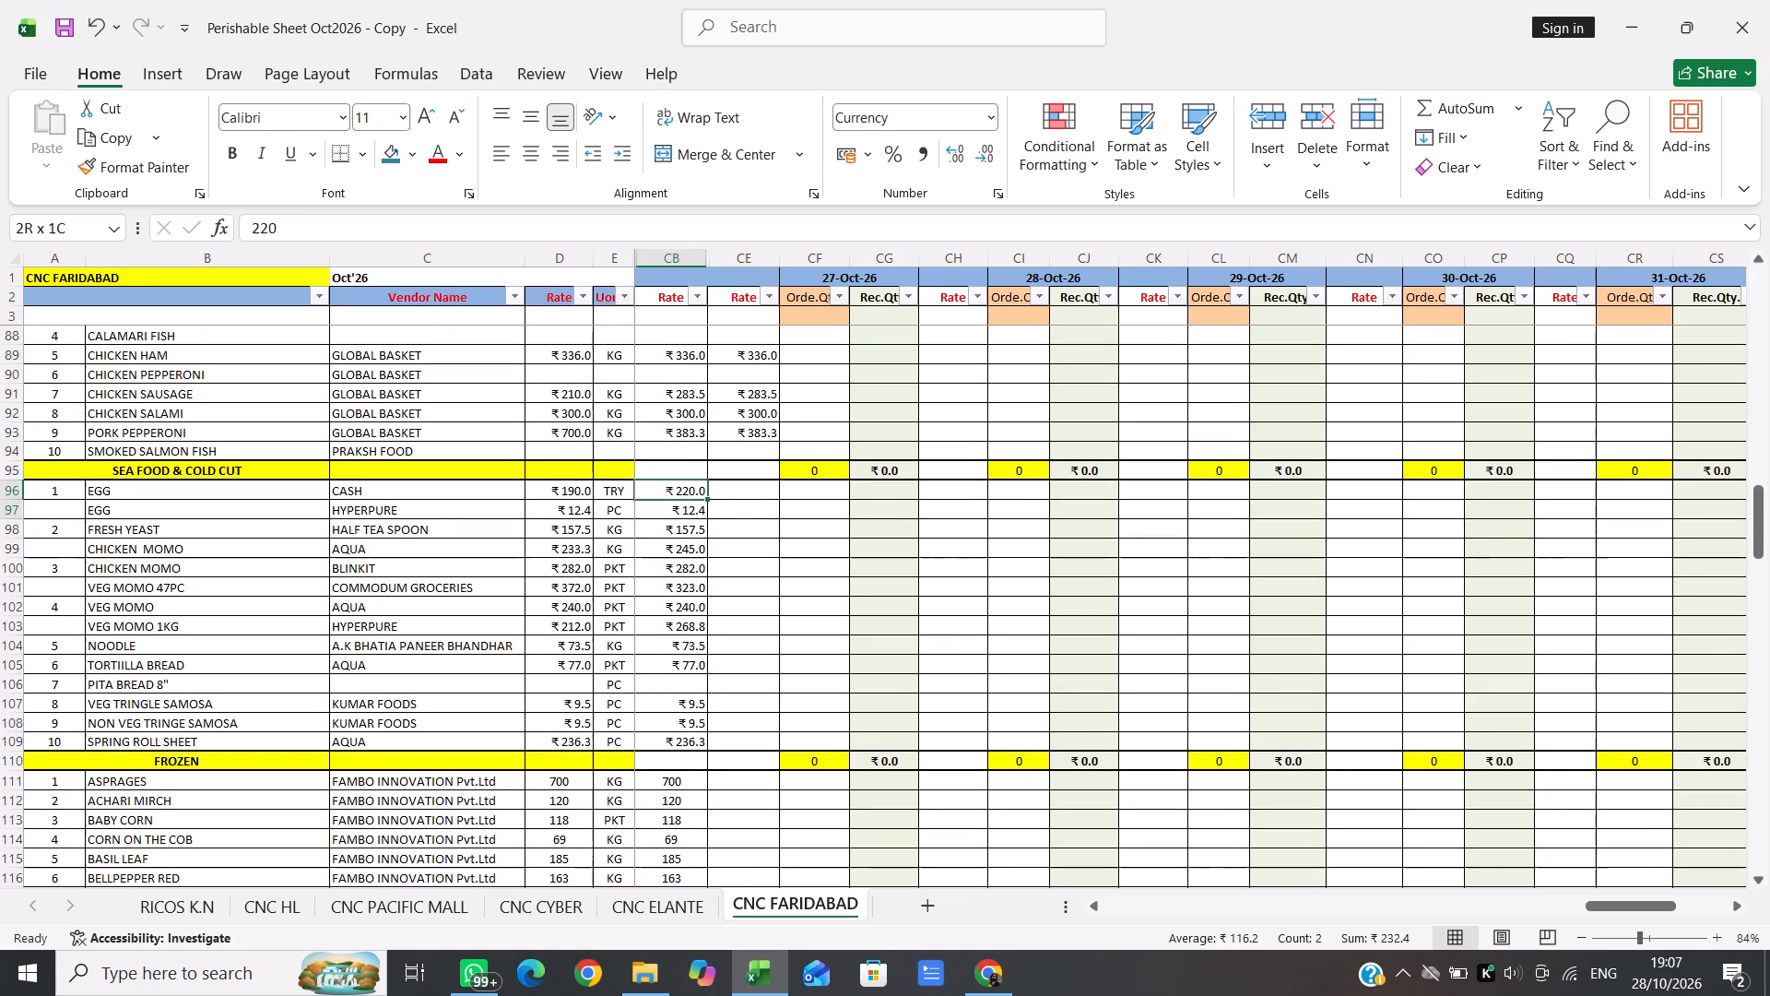
key(shift+Down)
key(shift+Down)
key(shift+Down)
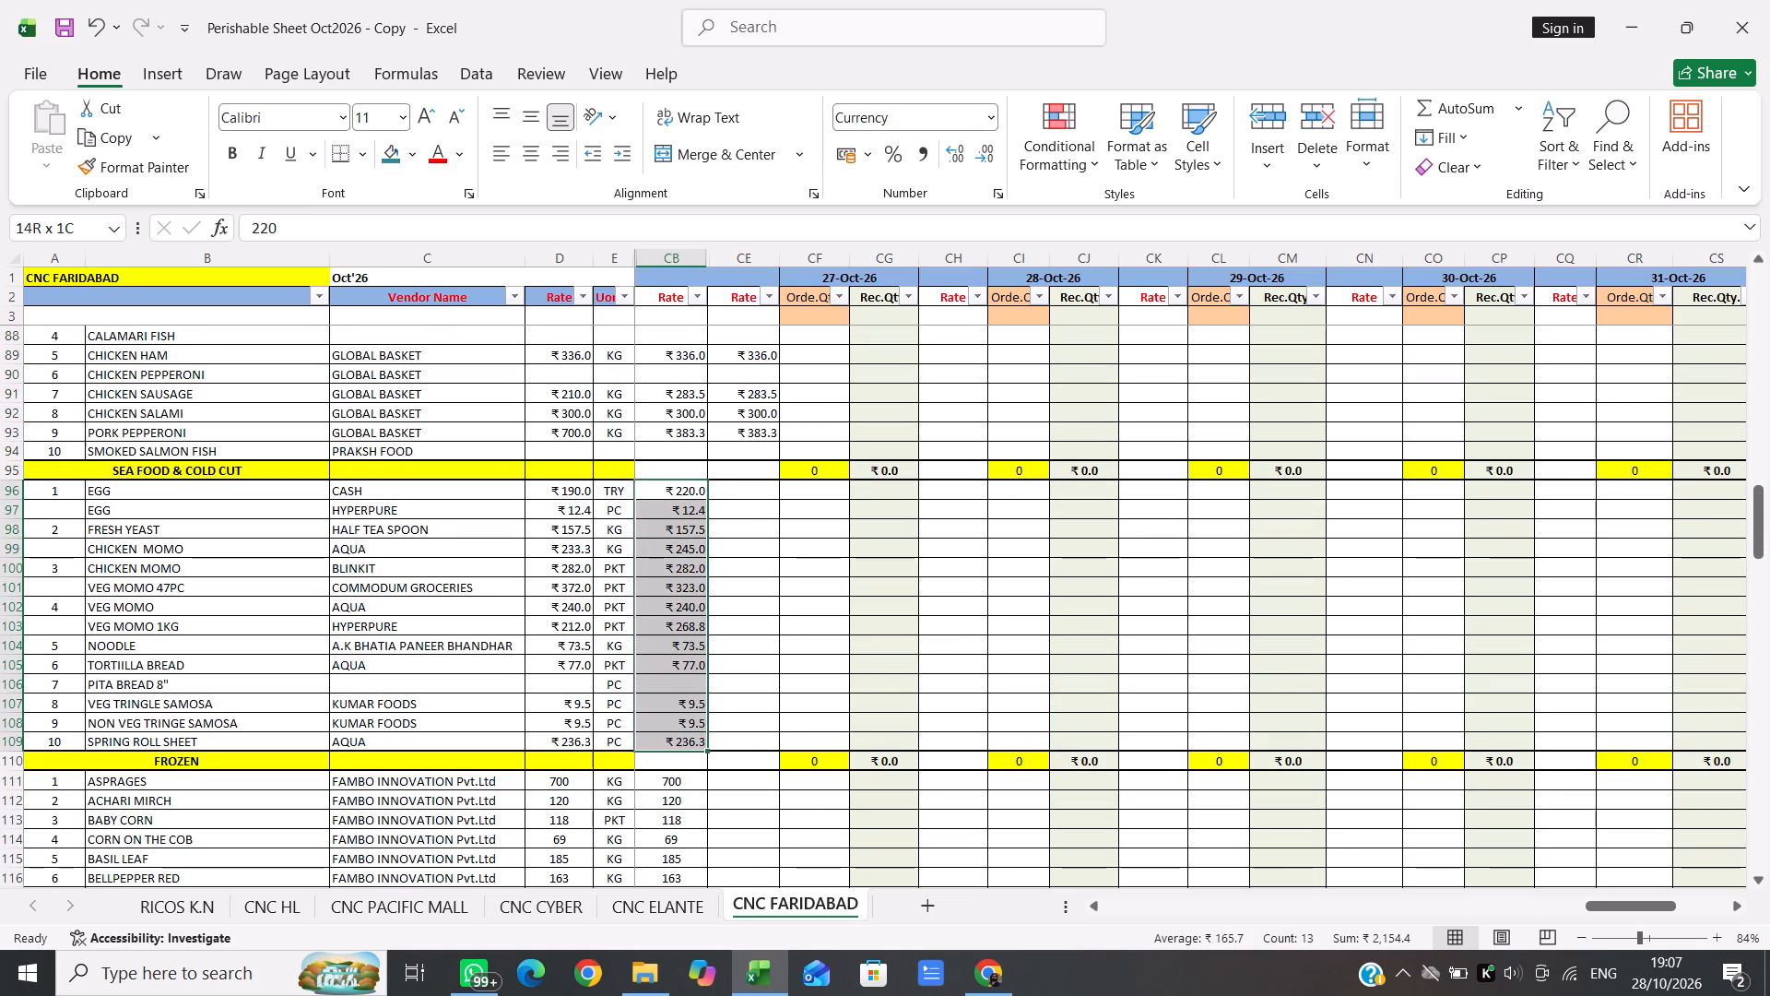
key(ctrl+c)
key(Right)
key(Return)
Copy the vegetable and fruit rates, ASPRAGES through KIWI IMP, from the 26-Oct-26 rate column into the 27-Oct-26 one.
scroll(681, 490, down, 1)
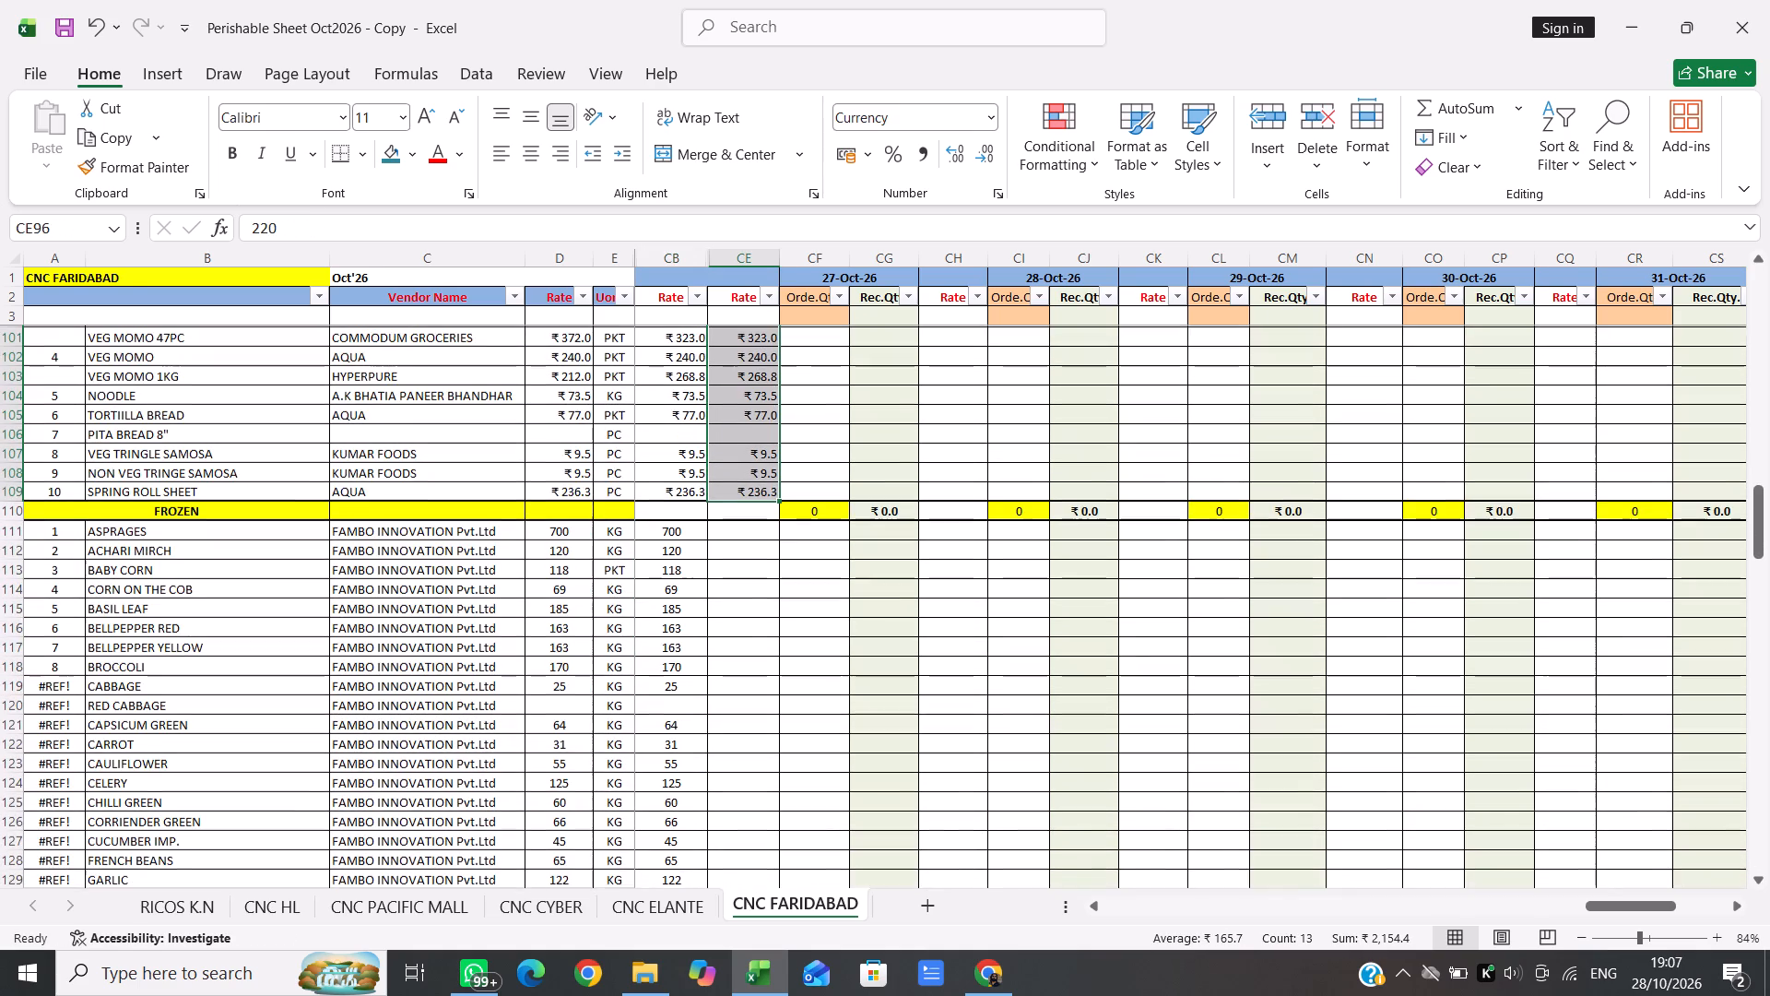
scroll(681, 490, down, 1)
click(674, 526)
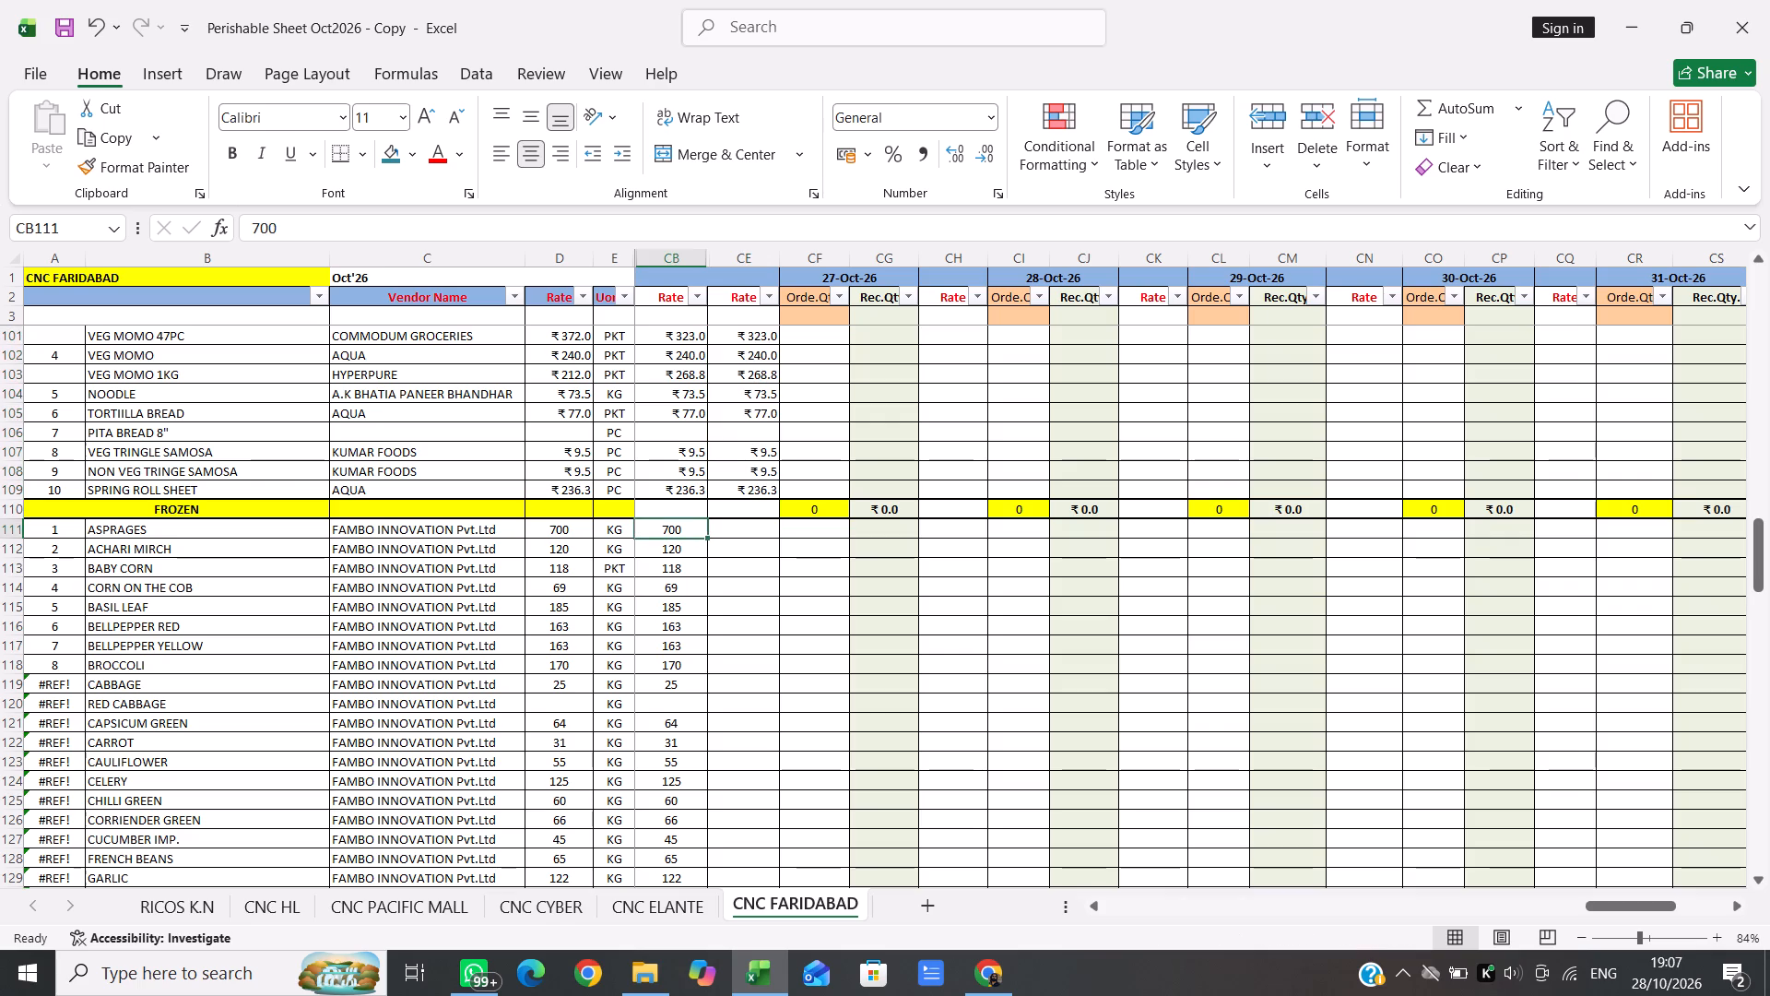
key(shift+Down)
key(shift+Down)
key(shift+Down)
key(shift+Down)
key(shift+Down)
key(shift+Down)
key(shift+Down)
key(shift+Down)
key(shift+Down)
key(shift+Down)
key(shift+Down)
key(shift+Down)
key(shift+Down)
key(shift+Down)
key(shift+Down)
key(shift+Down)
key(shift+Down)
key(shift+Down)
key(shift+Down)
key(shift+Down)
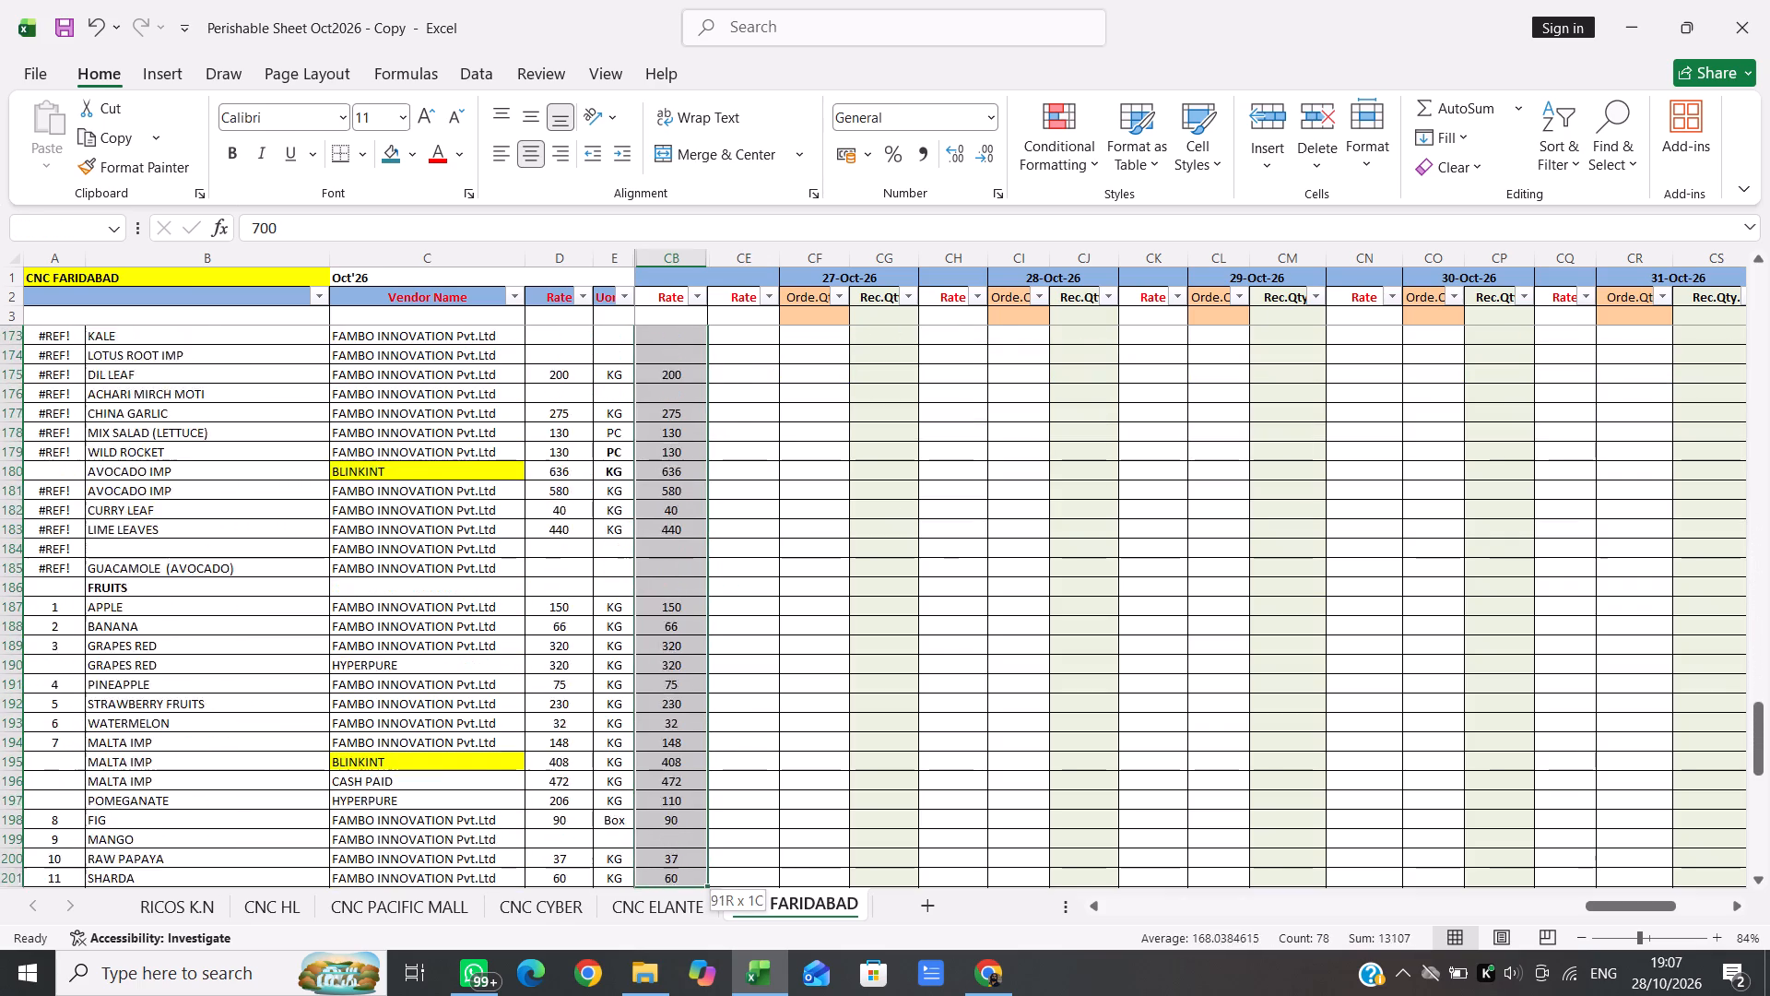
key(shift+Up)
key(shift+Up)
key(shift+Up)
key(shift+Up)
key(shift+Up)
key(shift+Up)
key(shift+Up)
key(shift+Up)
key(shift+Up)
key(shift+Up)
key(shift+Up)
key(shift+Up)
key(shift+Up)
key(shift+Up)
key(shift+Up)
key(shift+Up)
key(shift+Up)
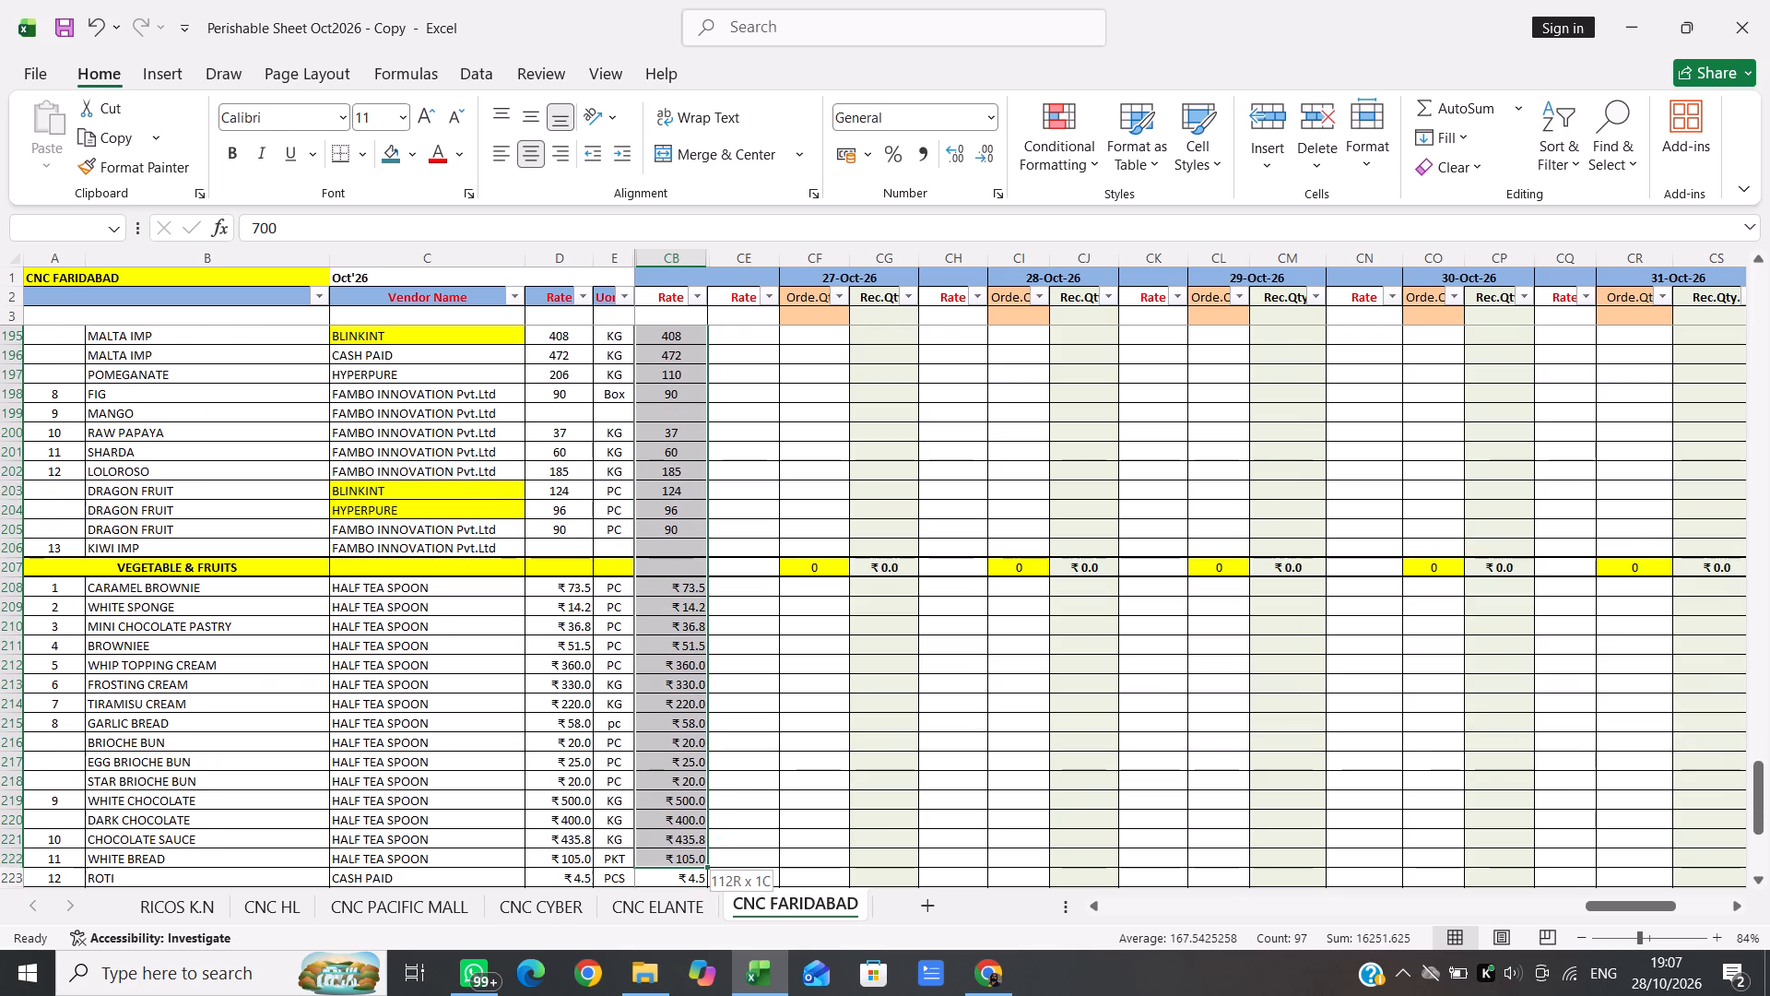
key(ctrl+c)
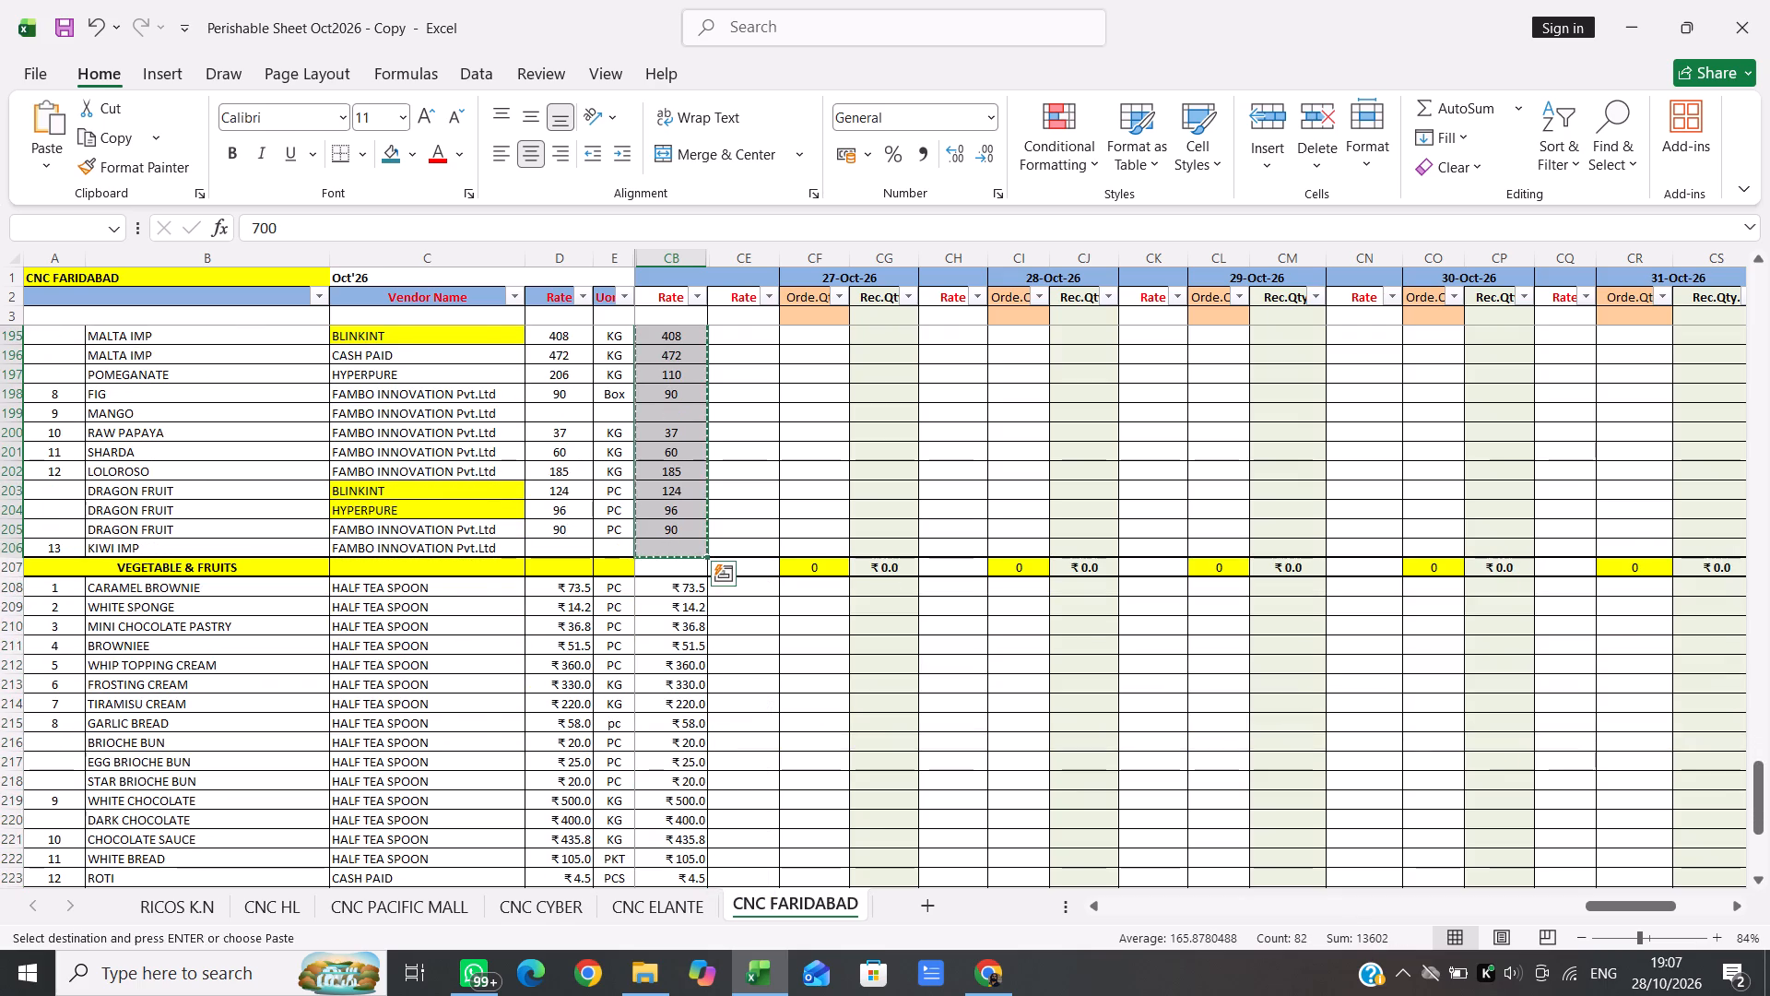
key(Right)
key(Return)
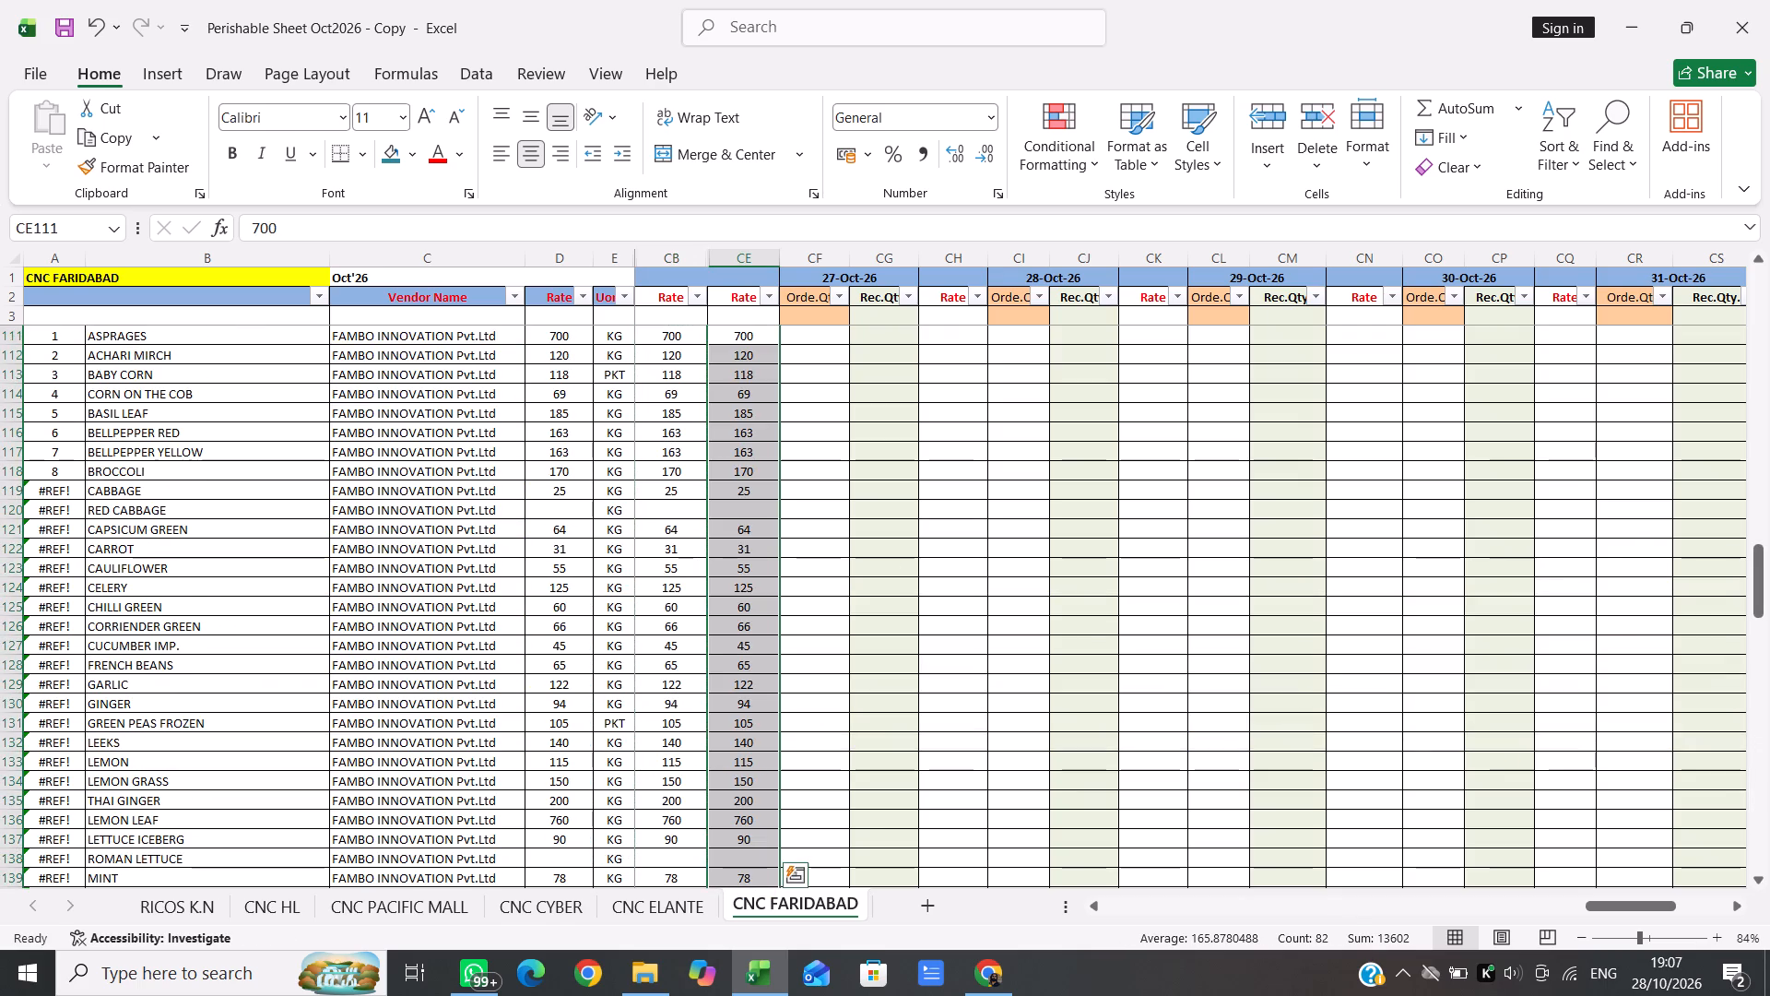
Copy the bakery rates, CARAMEL BROWNIE through MANGO(4000ML), from the 26-Oct-26 rate column into the 27-Oct-26 one.
scroll(674, 526, down, 8)
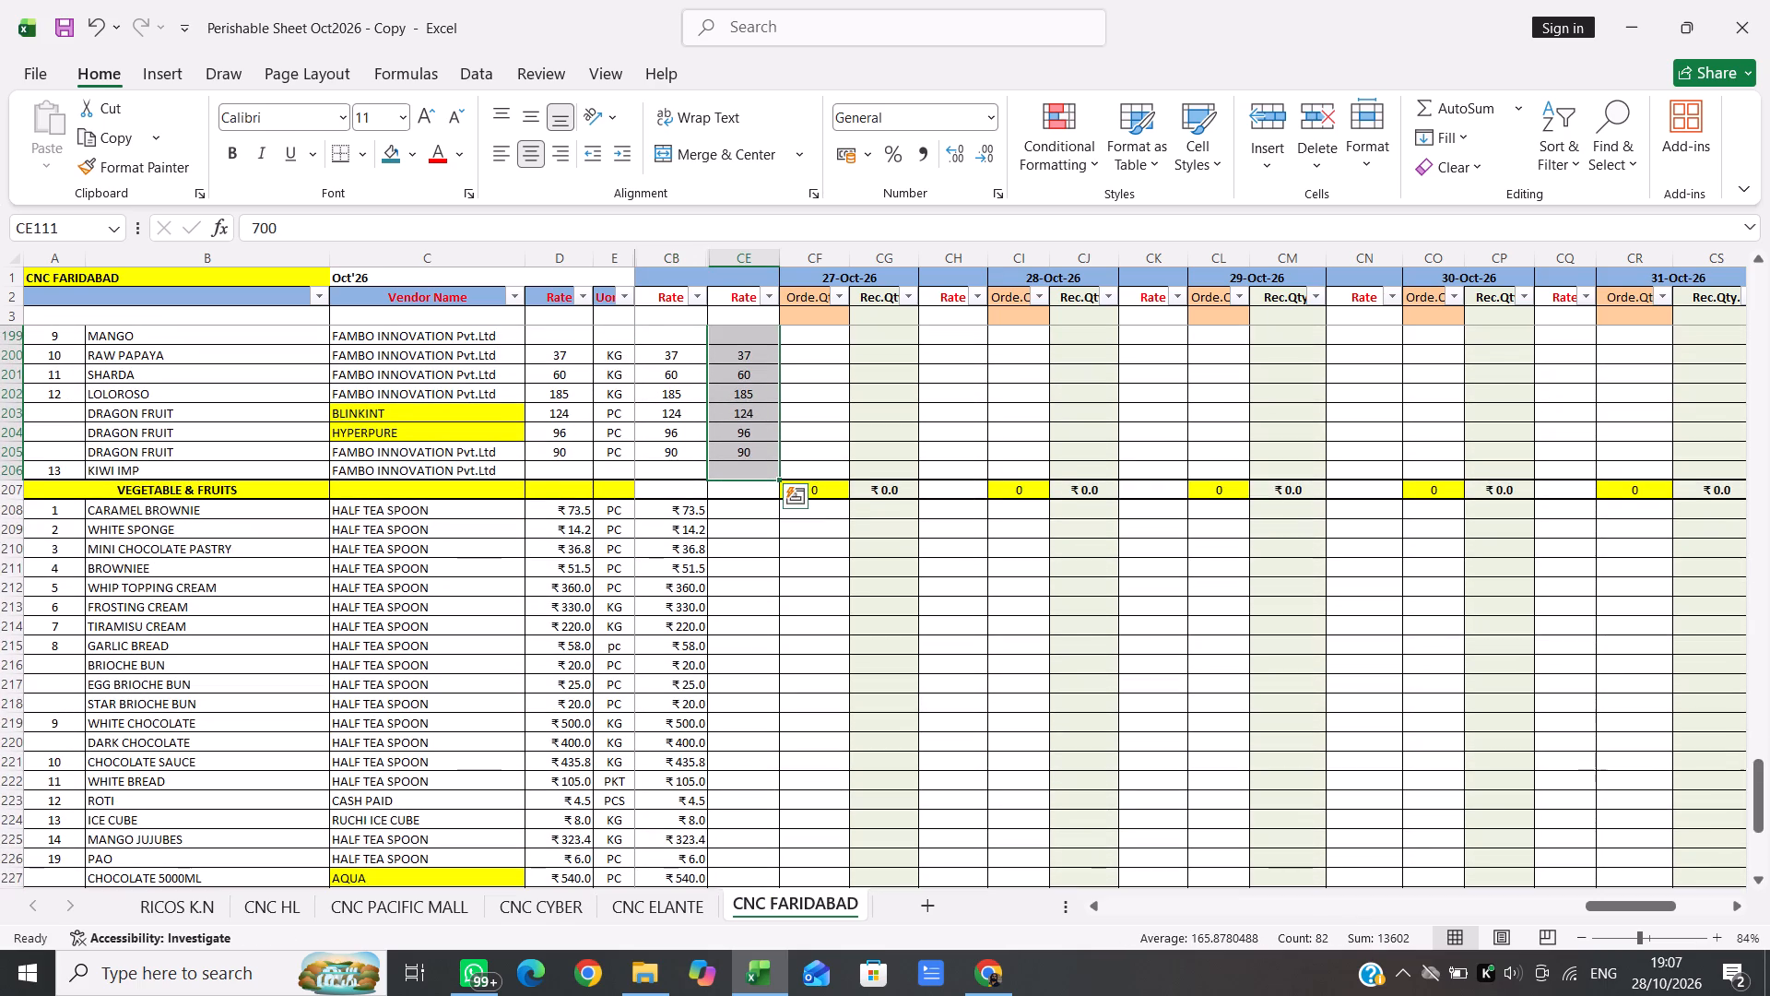
click(684, 505)
key(shift+Down)
key(shift+Down)
key(shift+Down)
key(shift+Down)
key(shift+Down)
key(shift+Down)
key(shift+Down)
key(shift+Down)
key(shift+Down)
key(shift+Down)
key(shift+Down)
key(shift+Down)
key(shift+Down)
key(shift+Down)
key(shift+Down)
key(shift+Down)
key(shift+Down)
key(shift+Down)
key(shift+Down)
key(shift+Down)
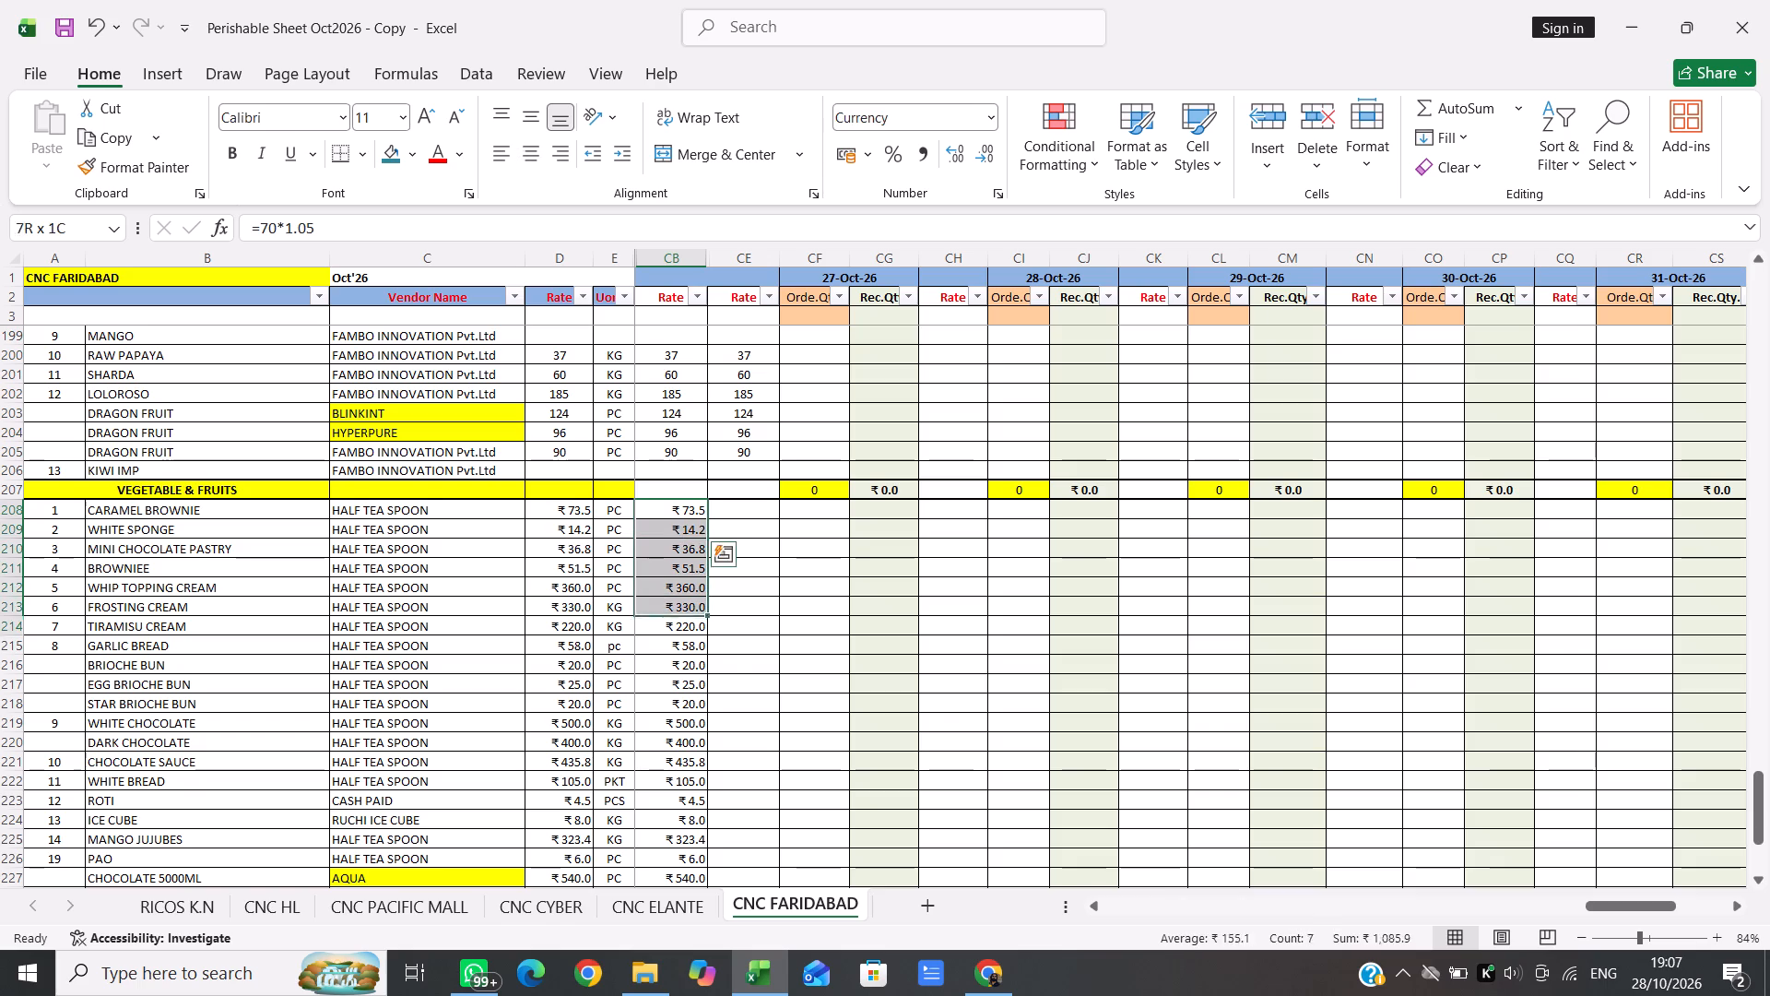
key(shift+Up)
key(shift+Up)
key(shift+Up)
key(shift+Up)
key(shift+Up)
key(shift+Up)
key(shift+Up)
key(shift+Up)
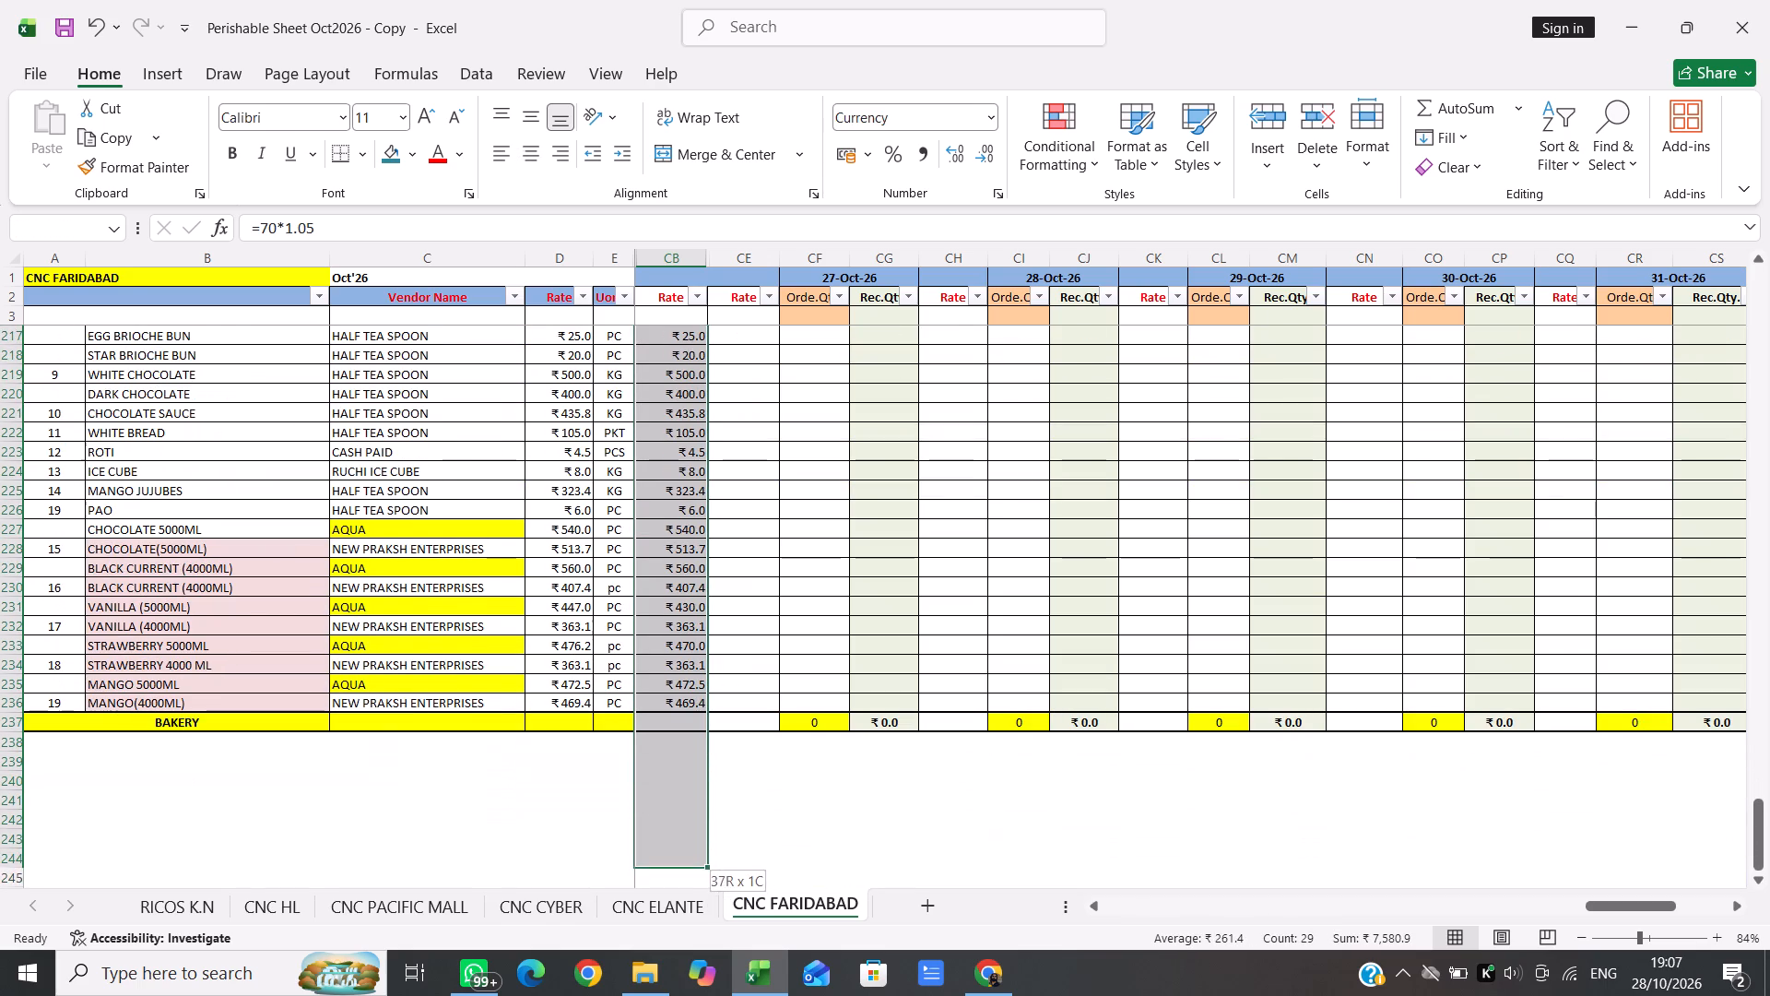
key(shift+Up)
key(shift+Up)
key(shift+Down)
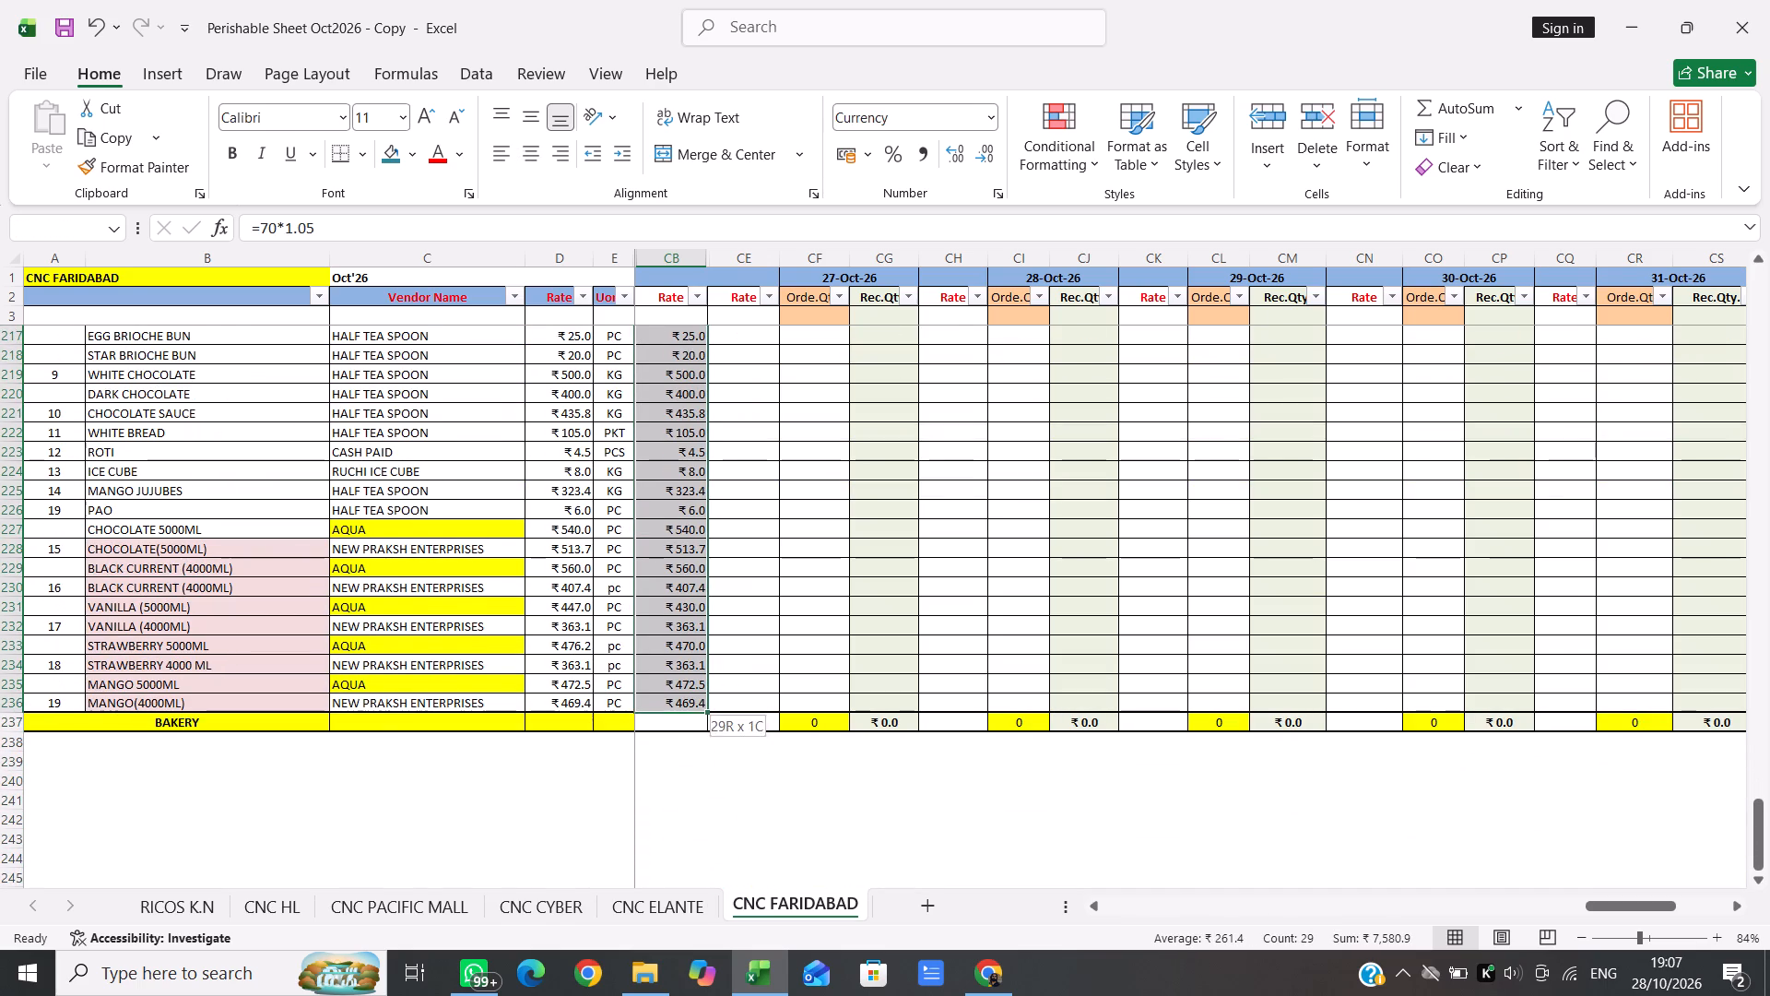
key(ctrl+c)
key(Right)
key(Return)
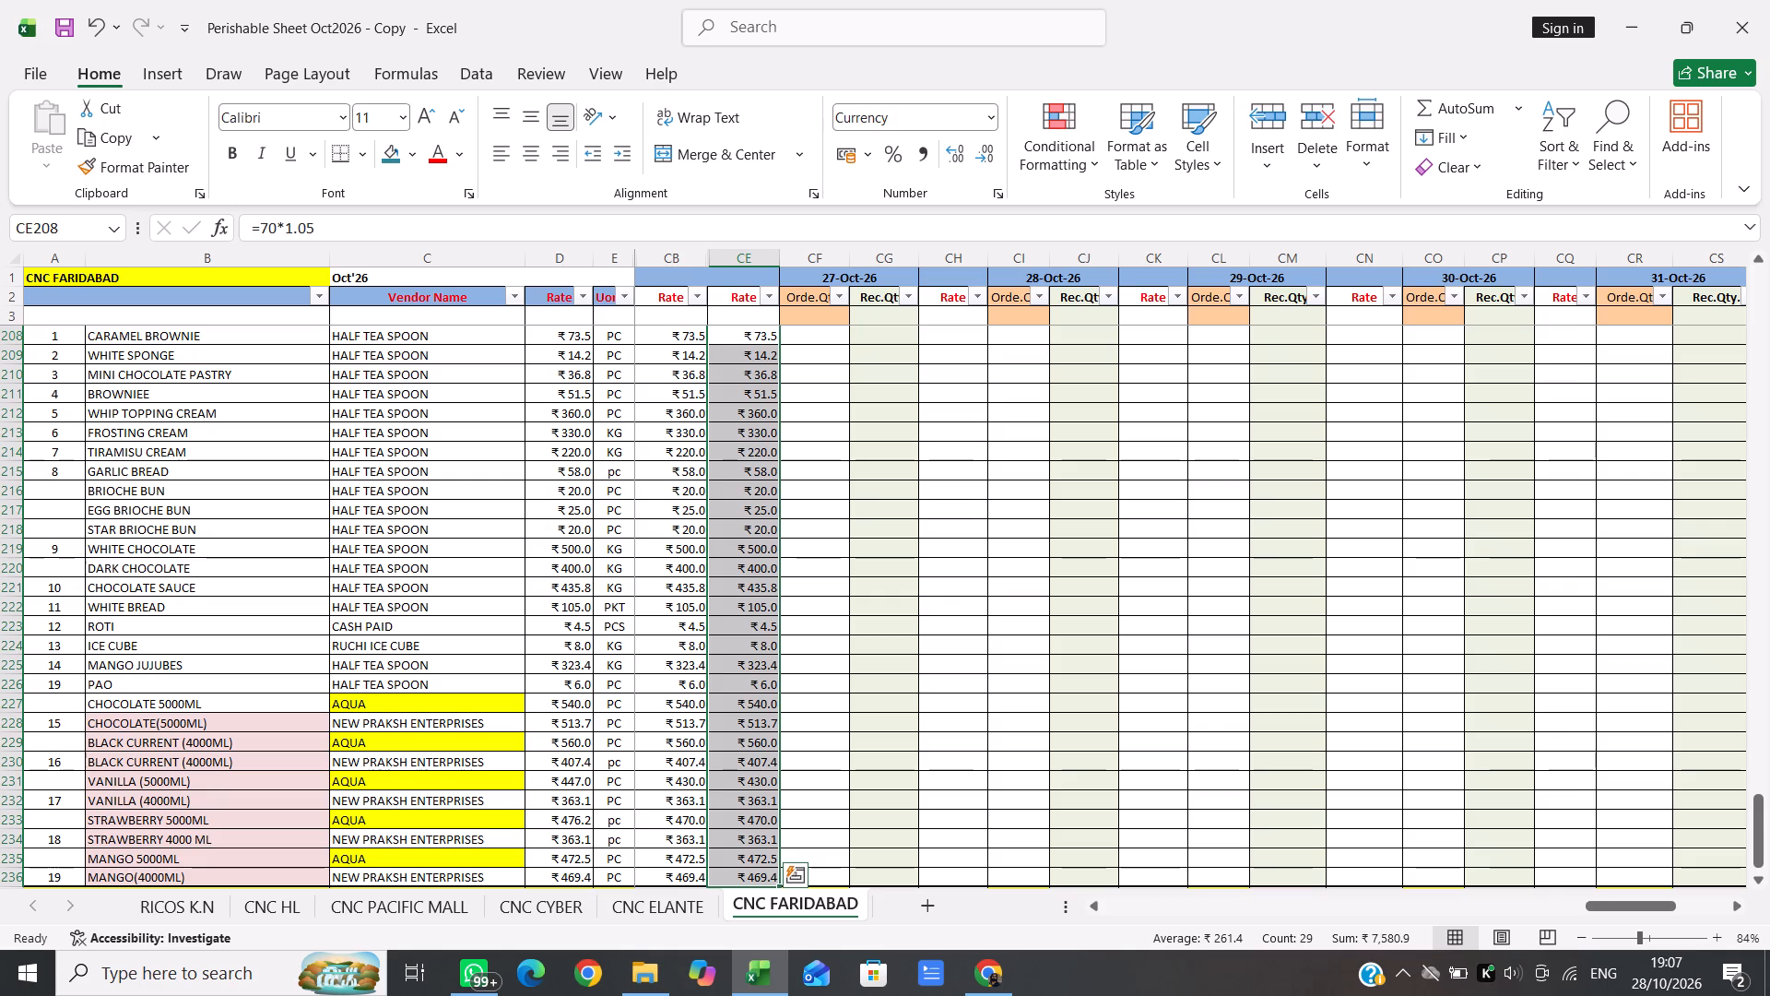
Hide the 26-Oct-26 rate column, column CB, so the 27-Oct-26 rates sit beside the item details.
scroll(684, 505, down, 1)
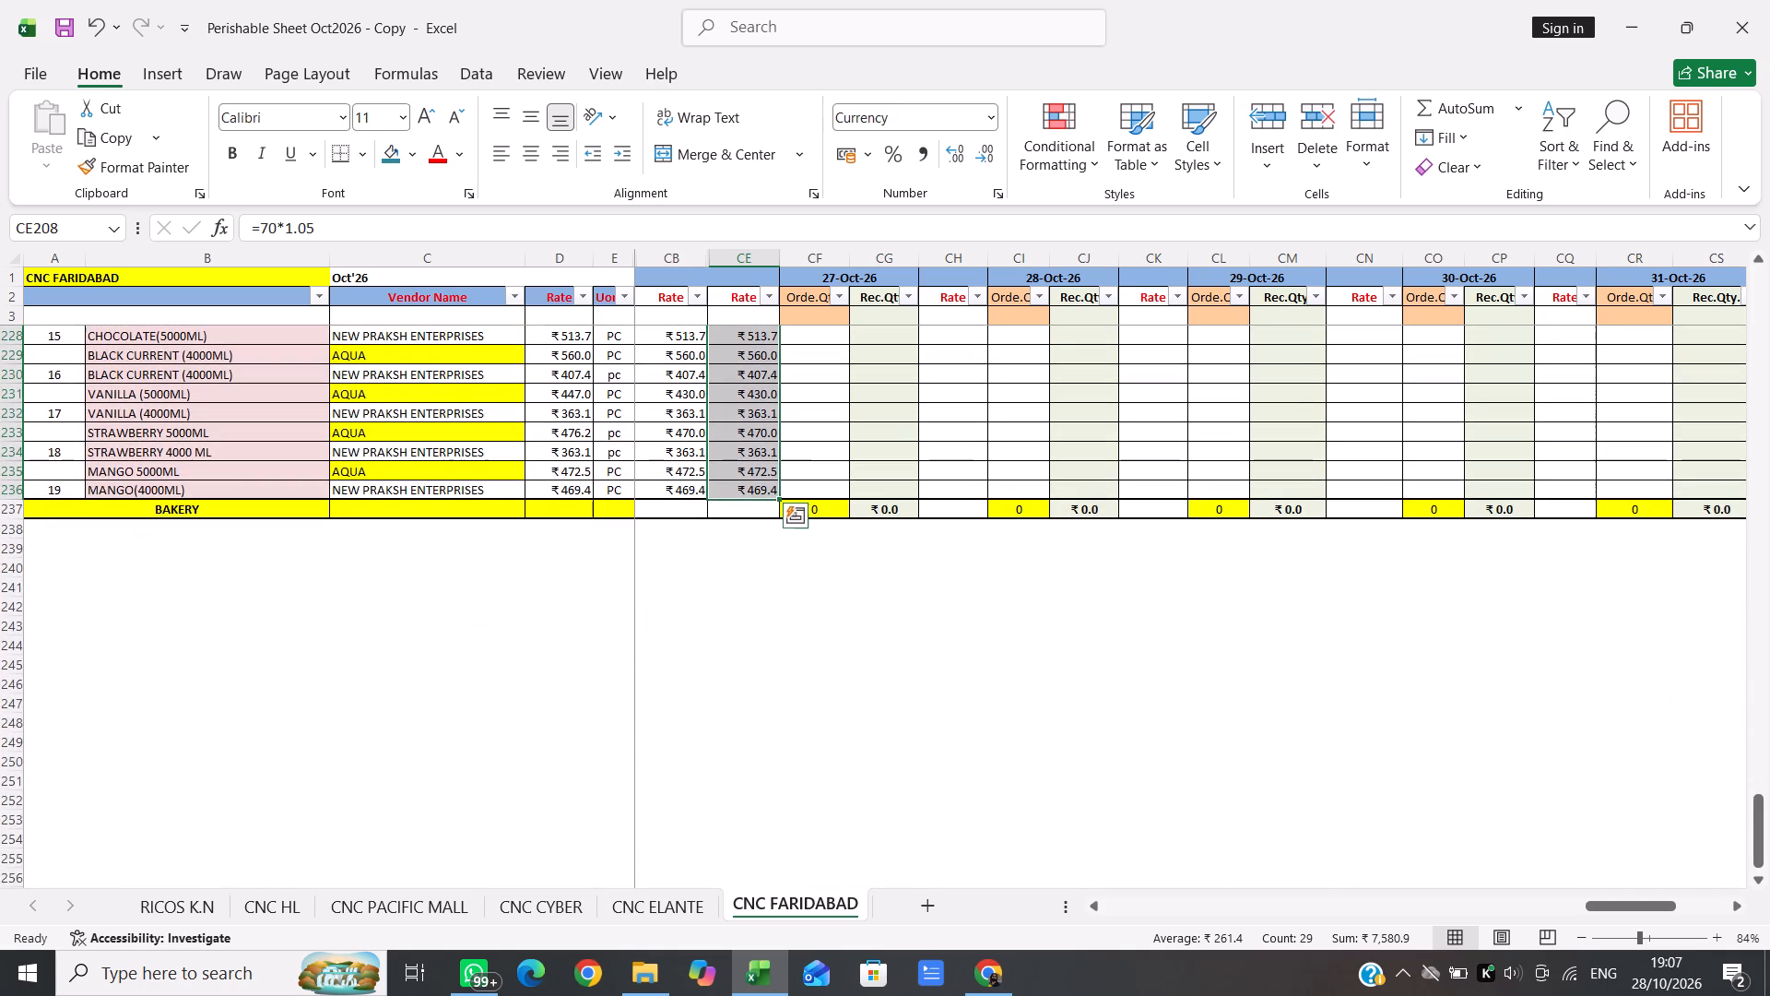
scroll(684, 505, up, 11)
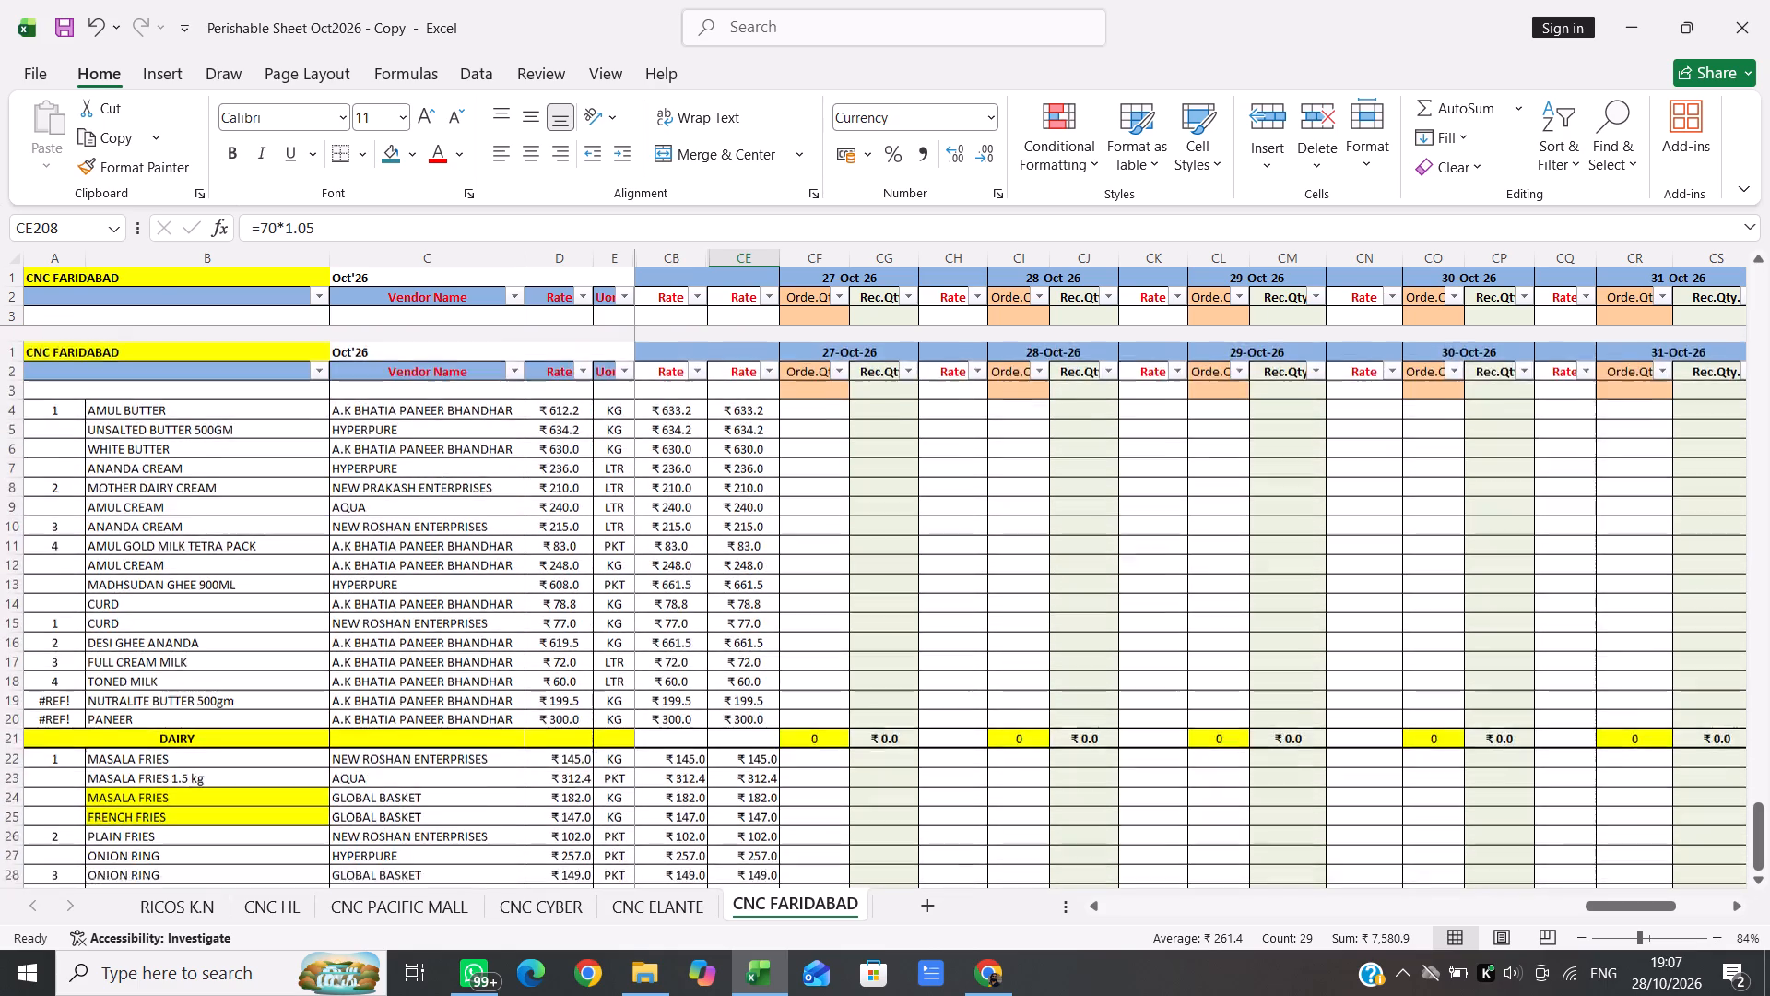
scroll(684, 505, up, 2)
click(812, 443)
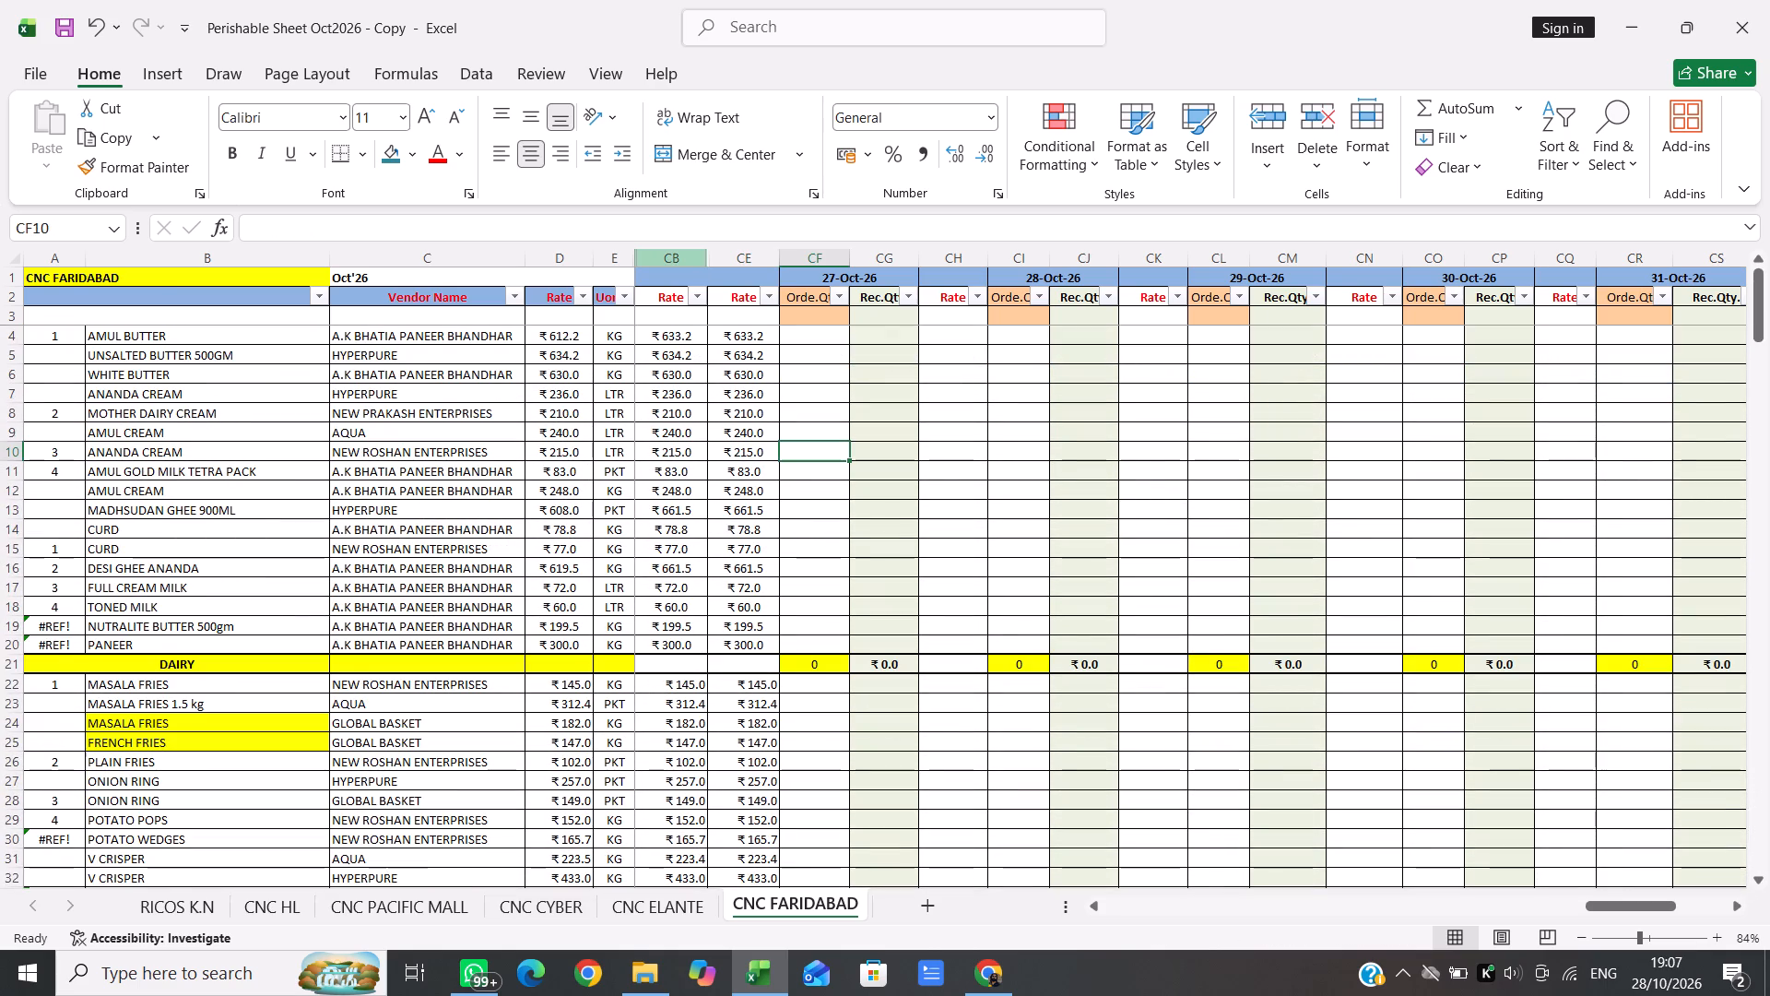
click(667, 254)
right_click(667, 254)
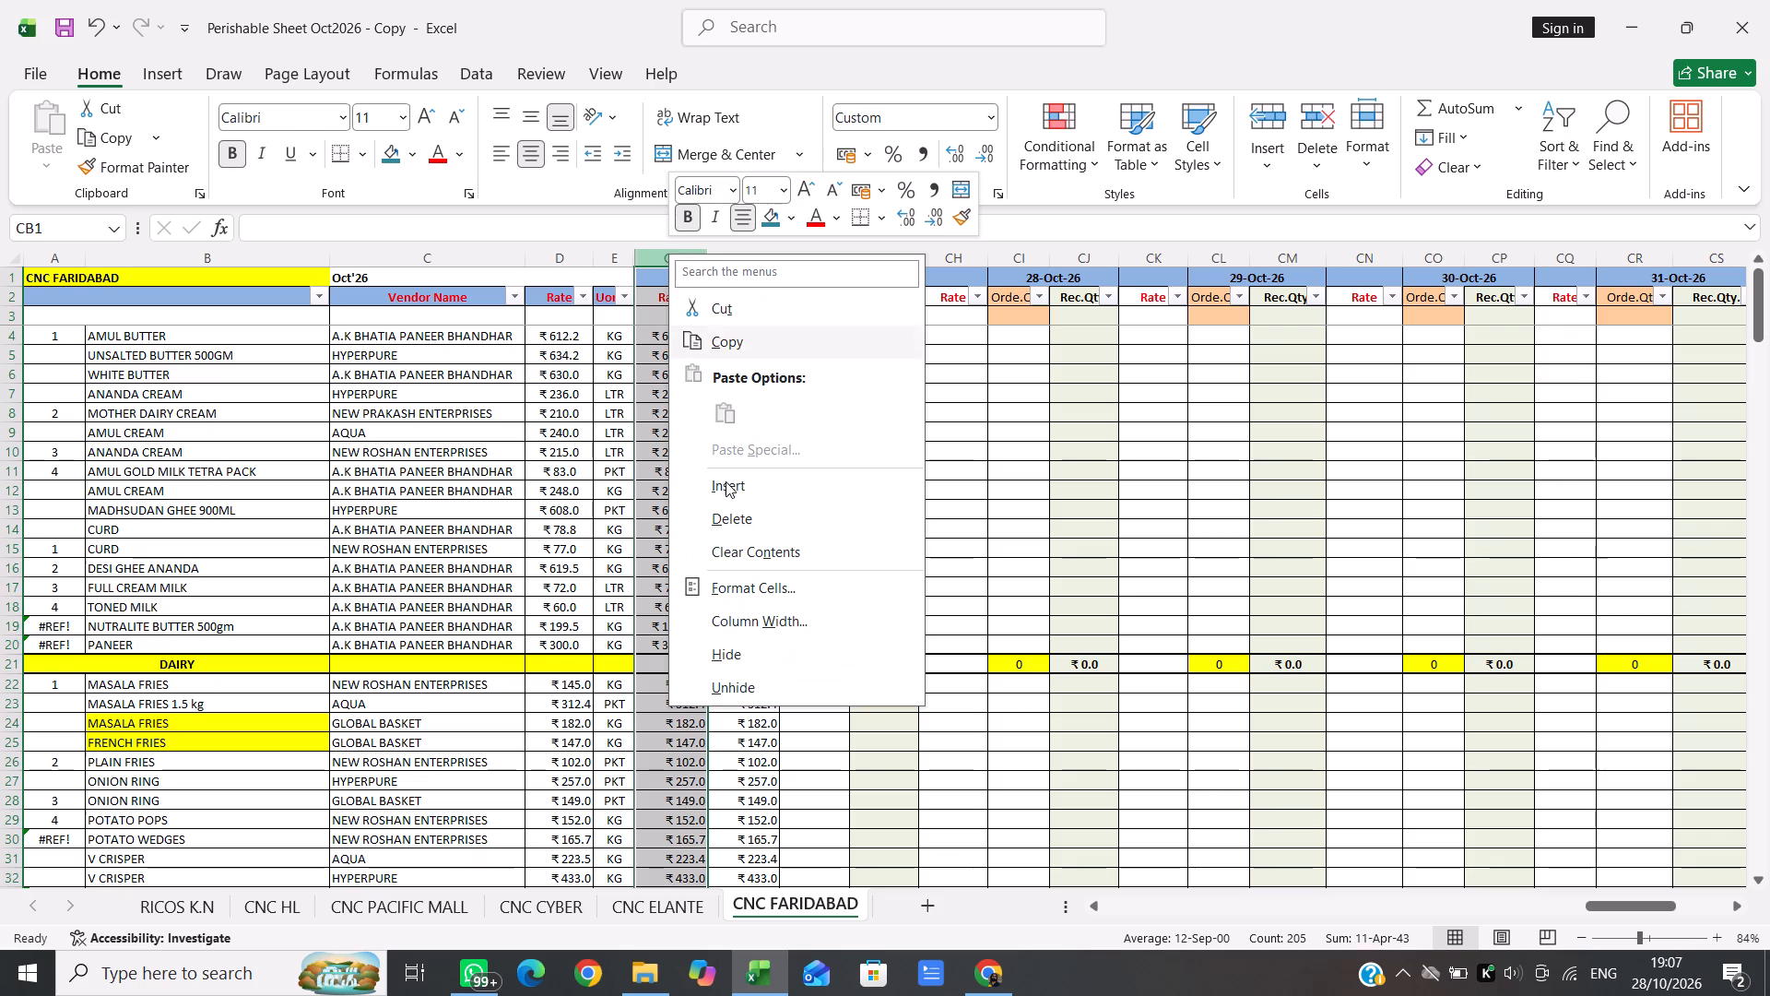
click(733, 645)
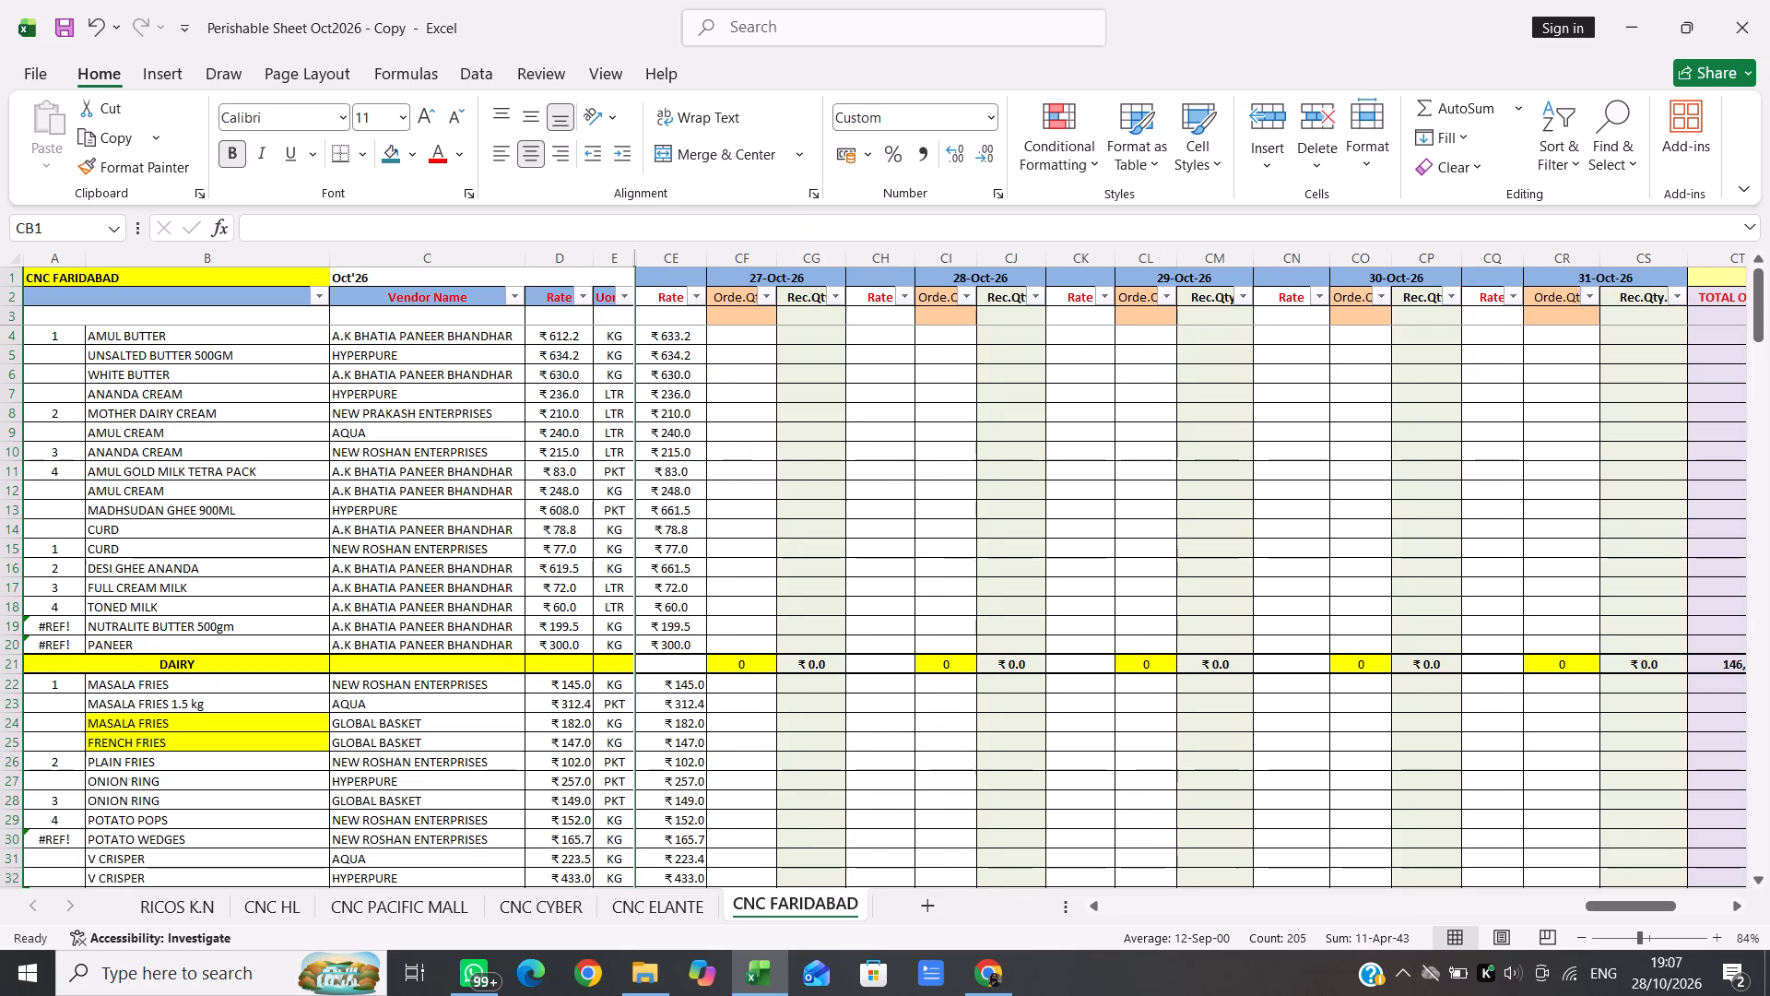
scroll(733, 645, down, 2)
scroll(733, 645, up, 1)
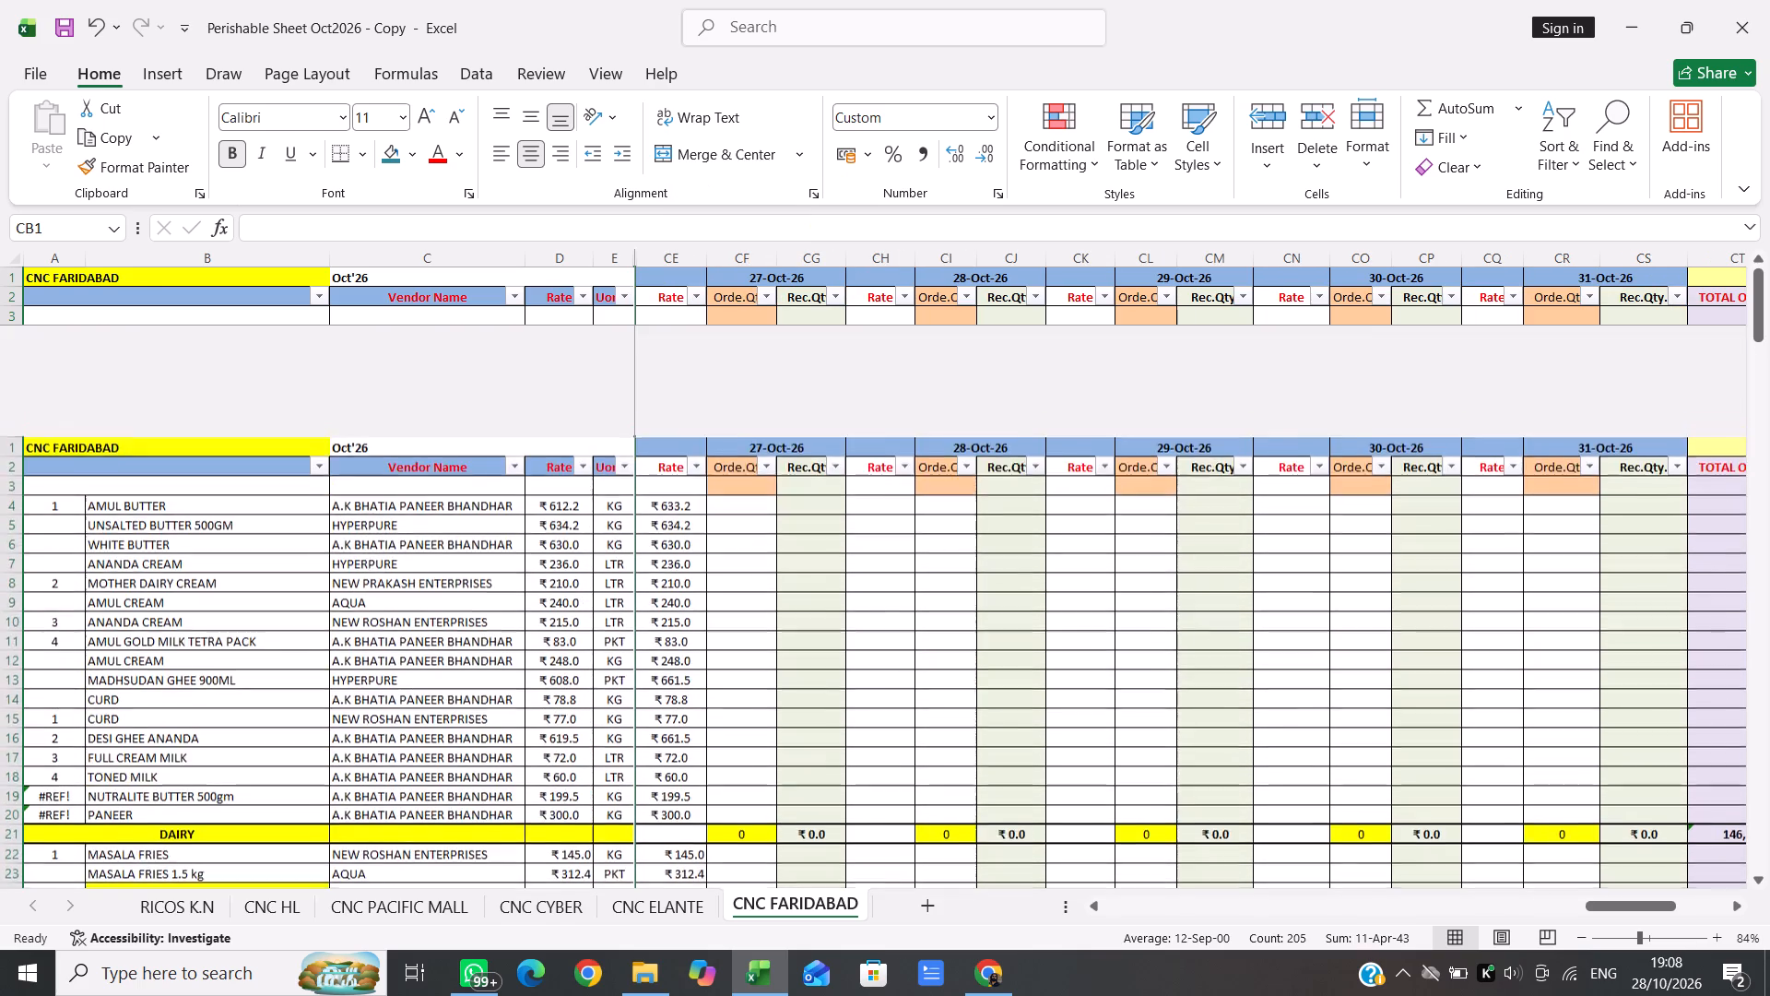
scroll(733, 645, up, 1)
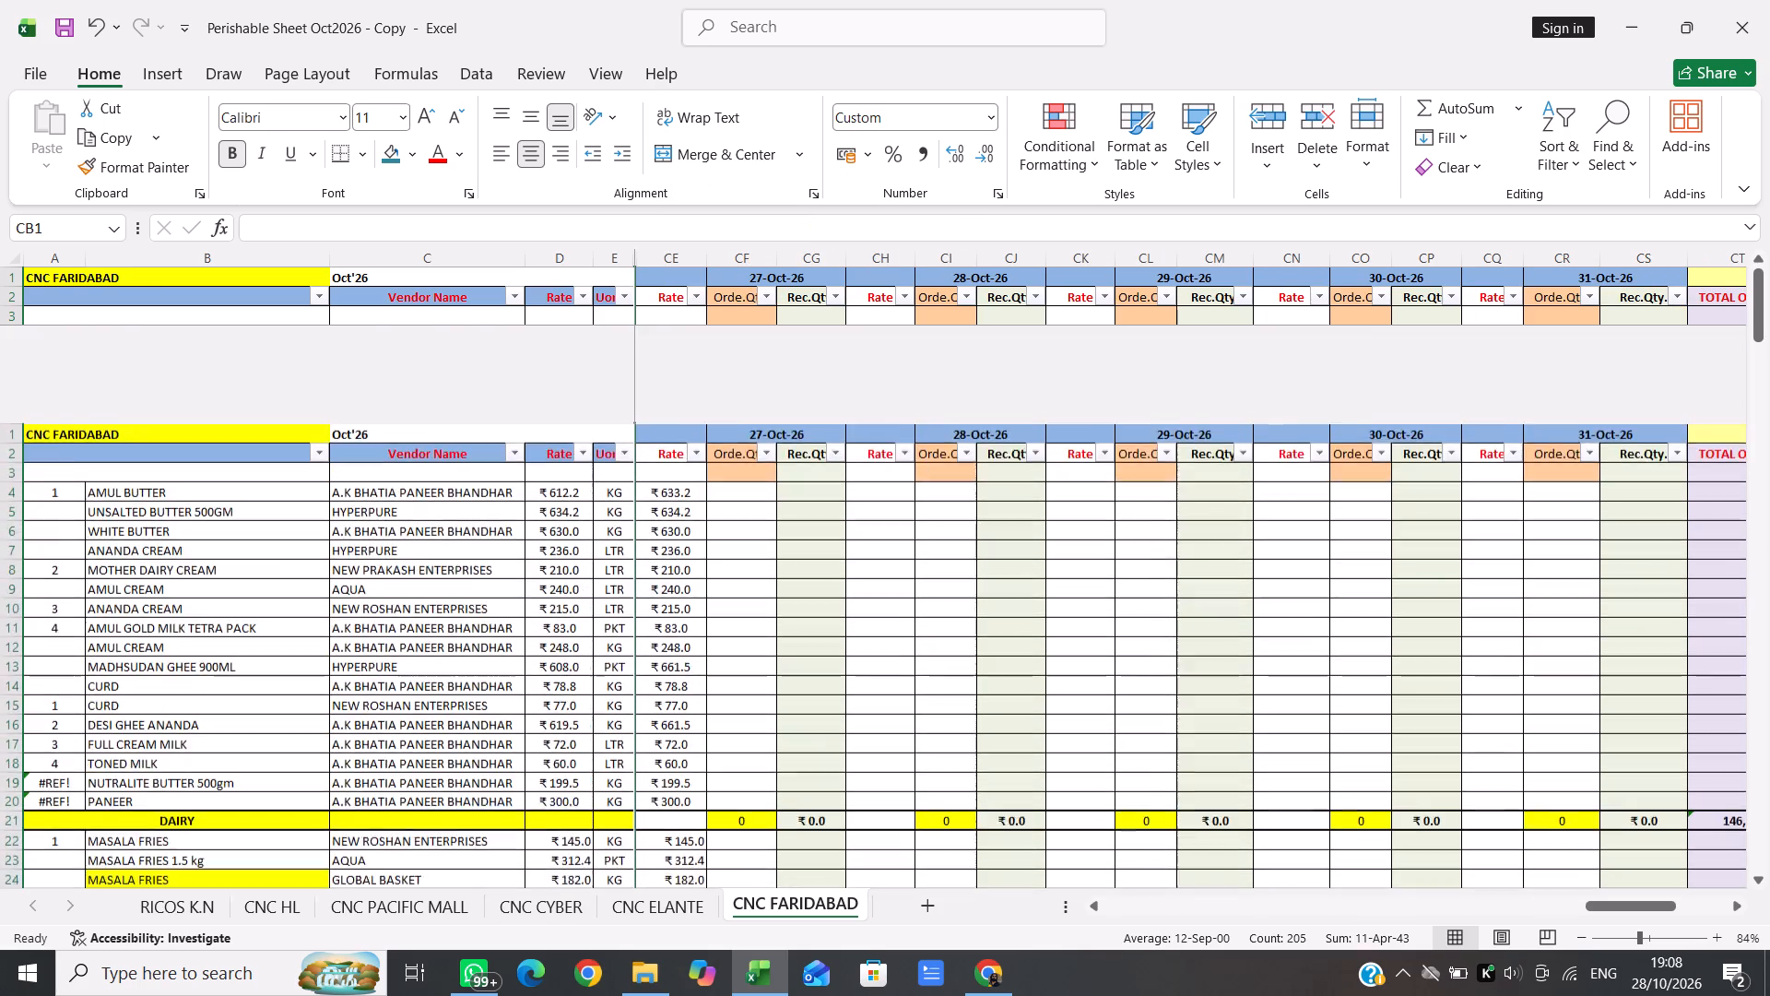
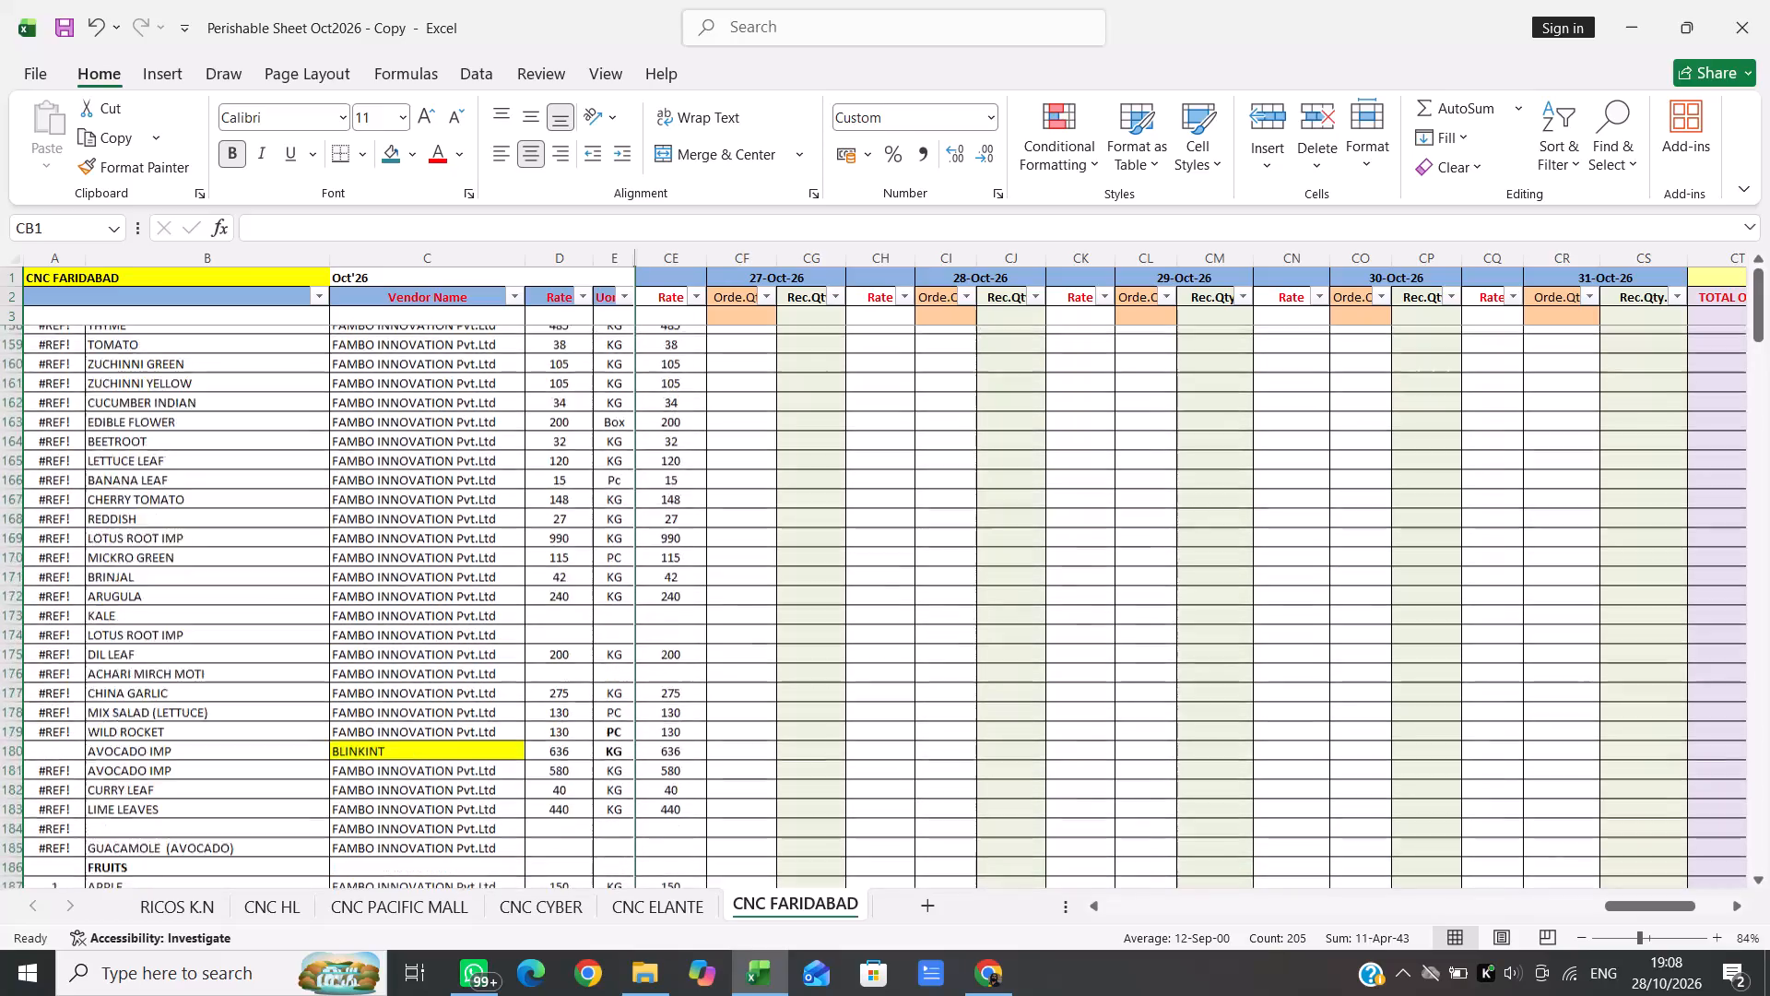
Enter 30 as the 27-Oct-26 order quantity for ICE CUBE from RUCHI ICE CUBE.
scroll(815, 782, up, 1)
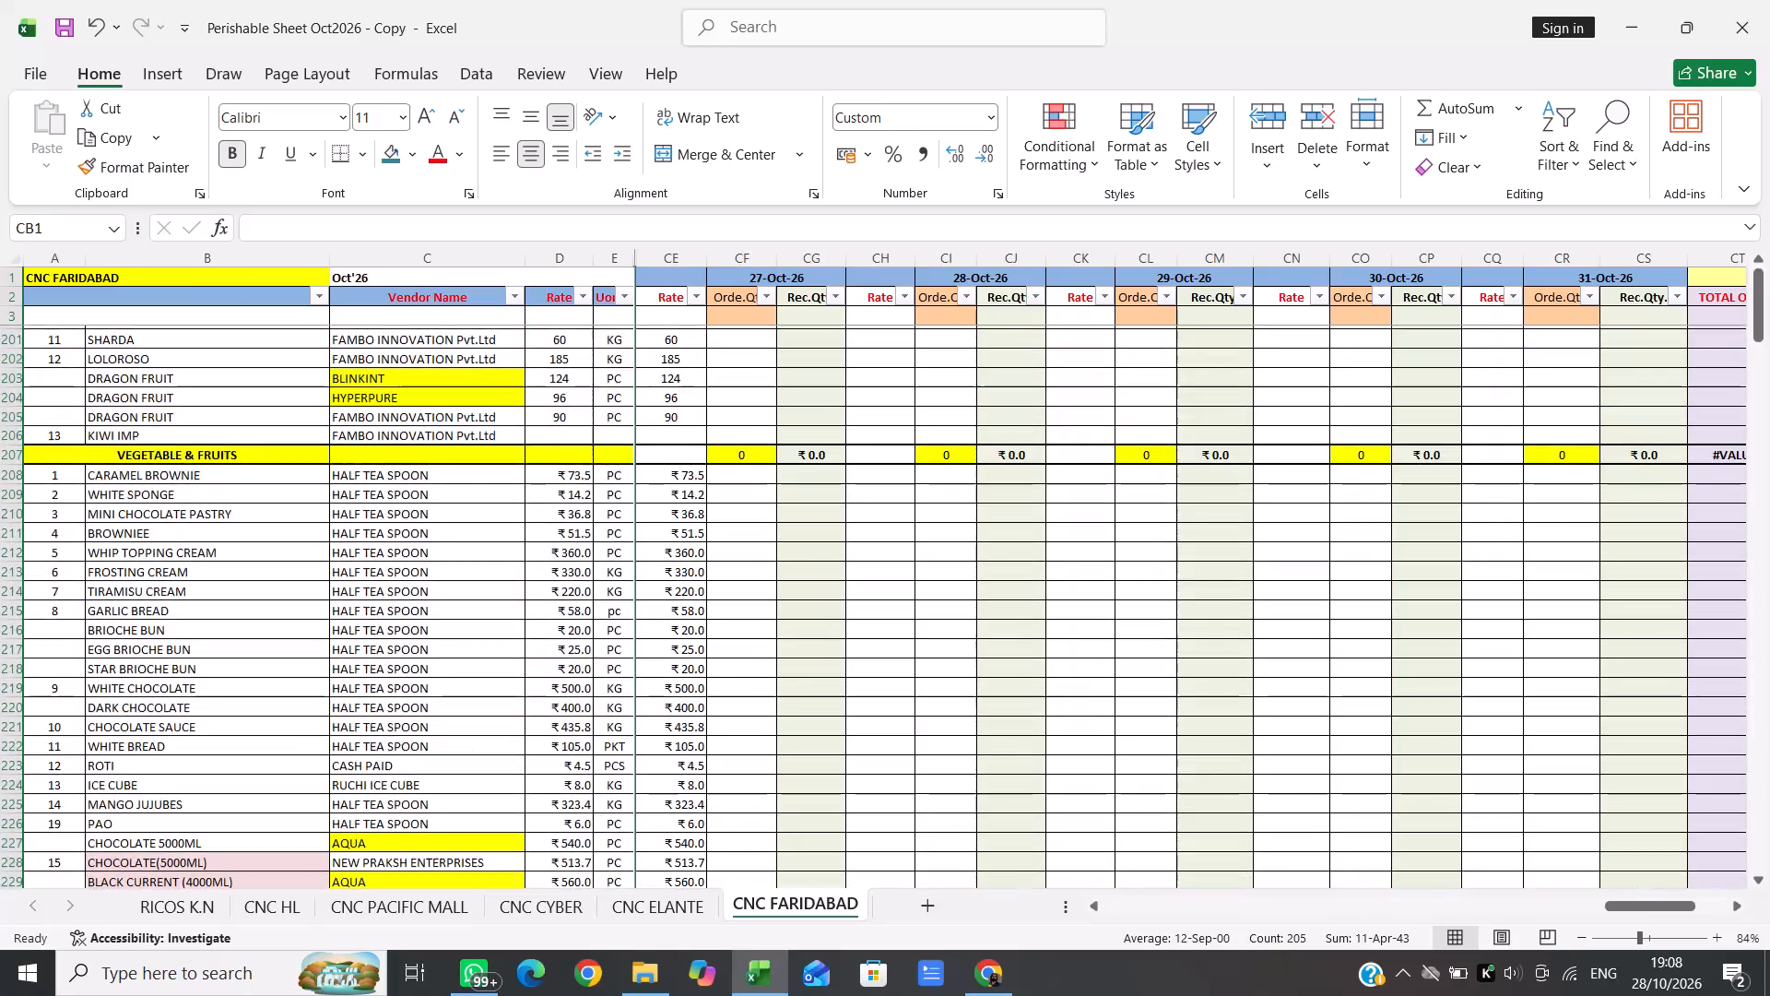
scroll(815, 782, up, 1)
scroll(815, 782, down, 1)
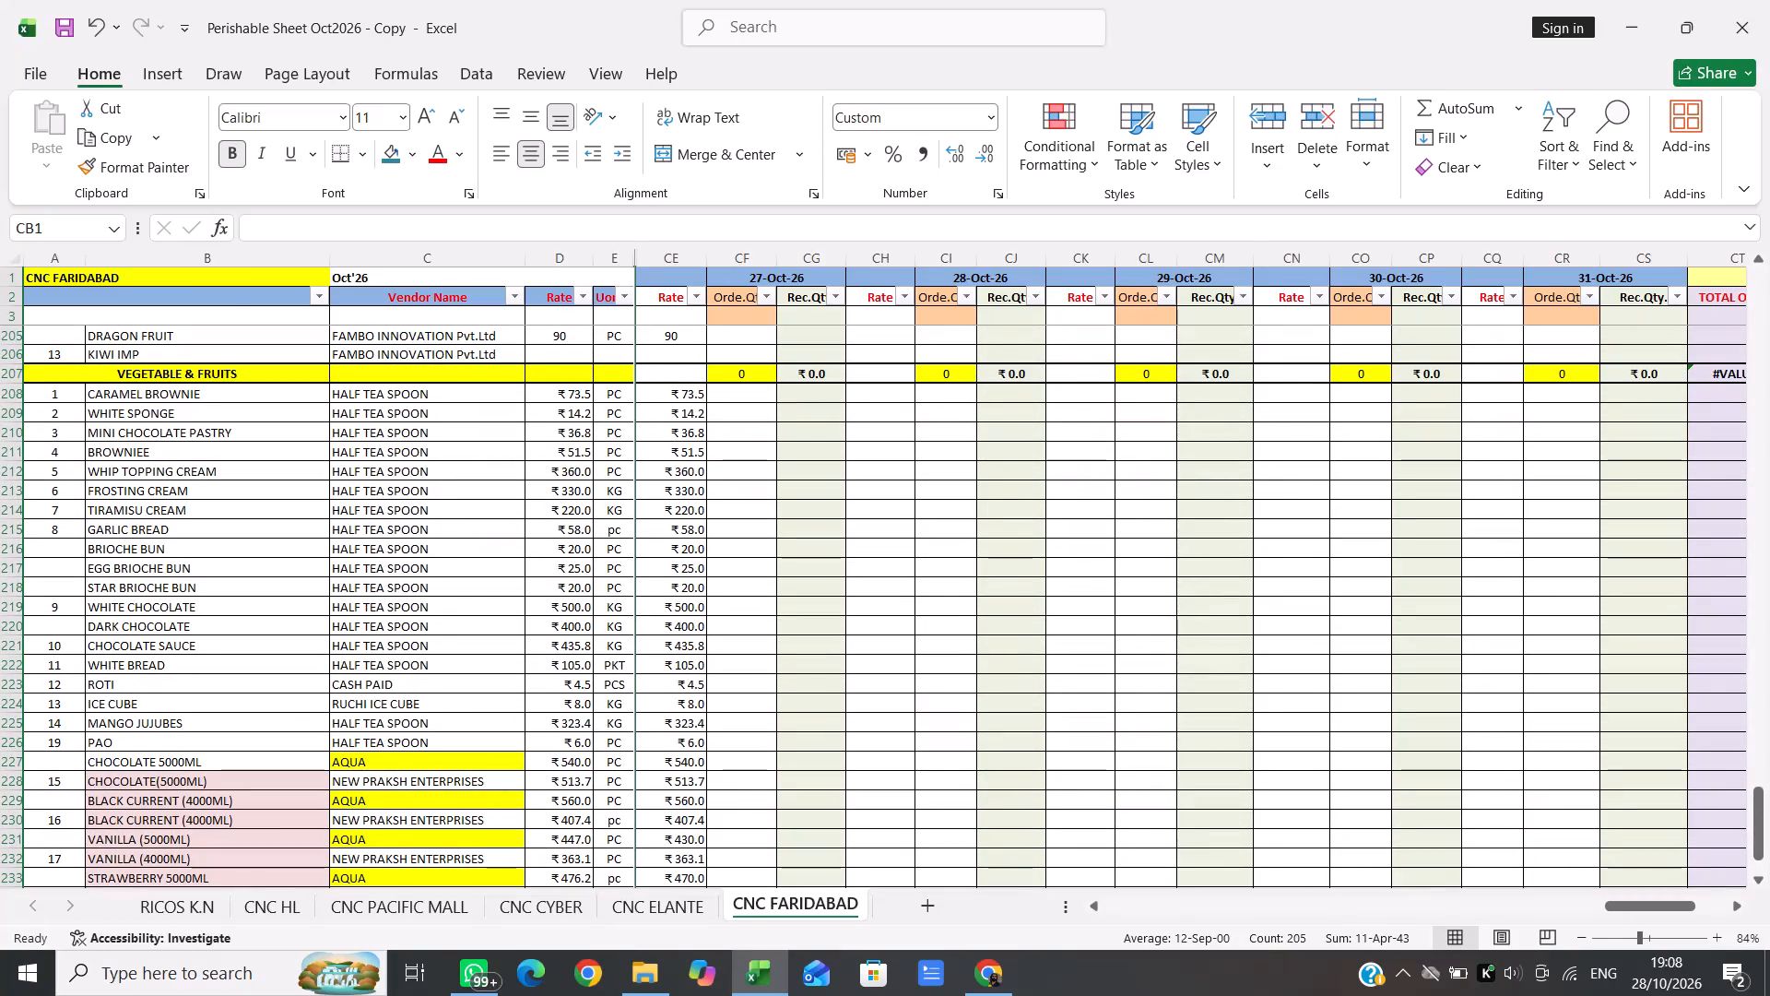
click(736, 698)
text(30)
key(Right)
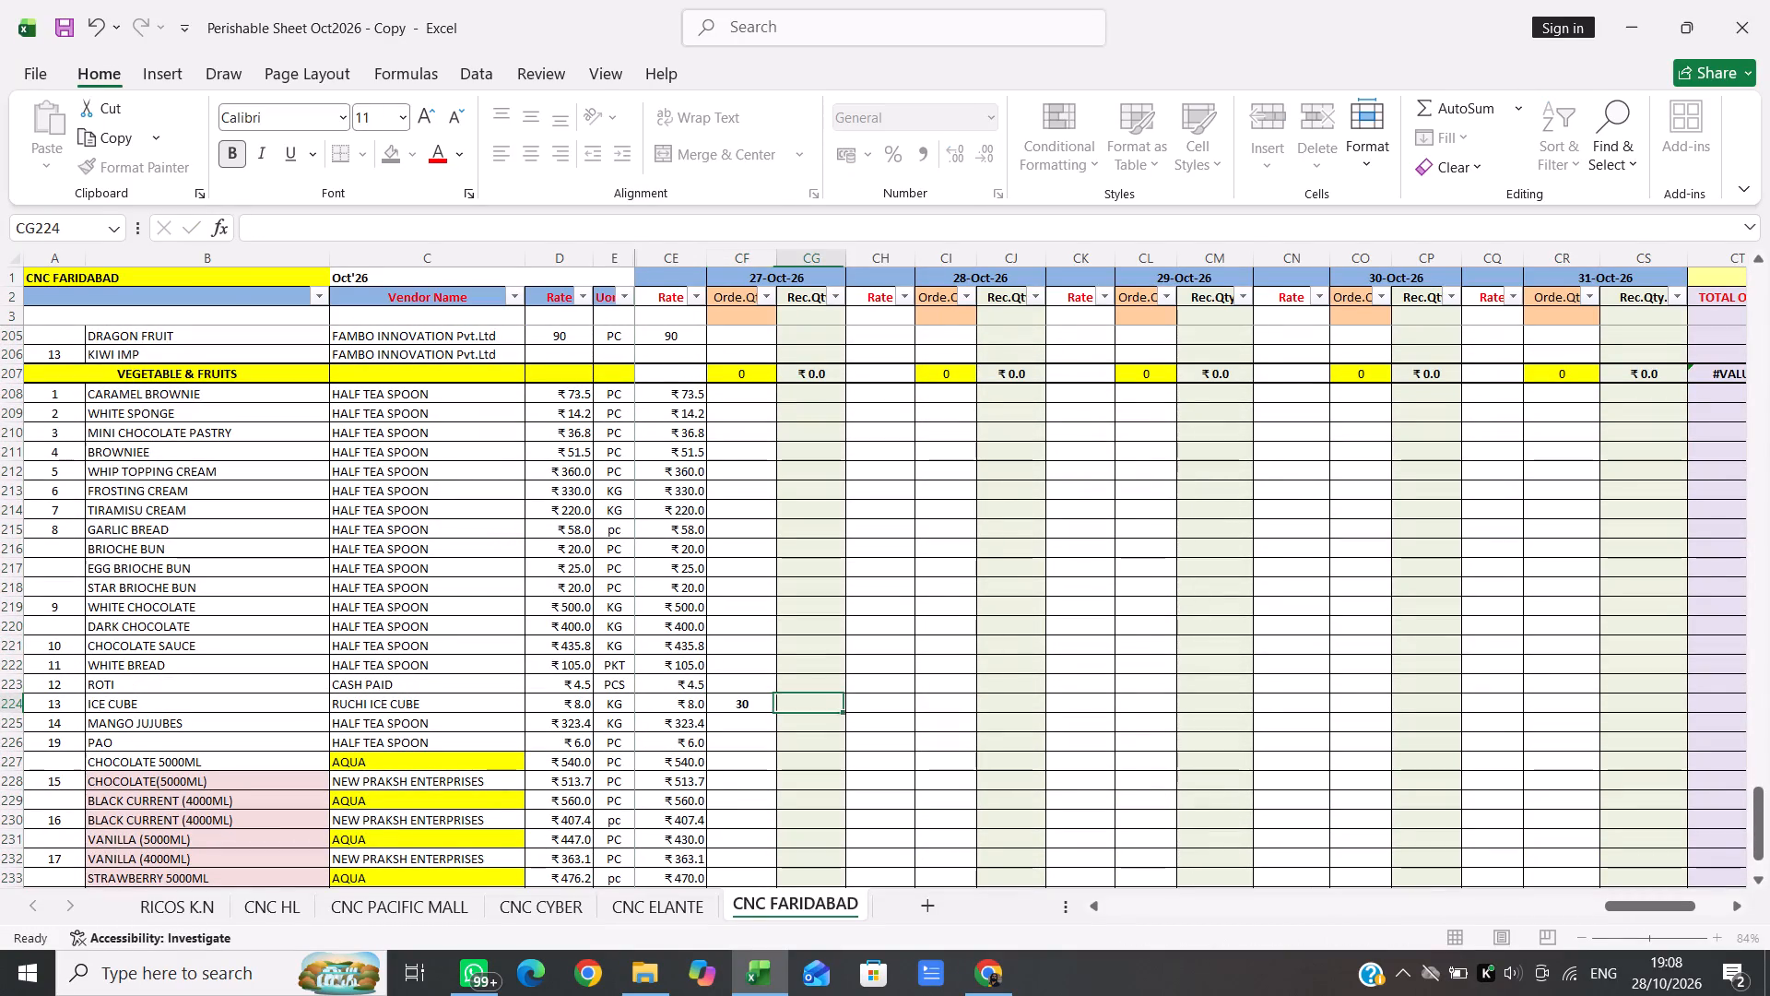
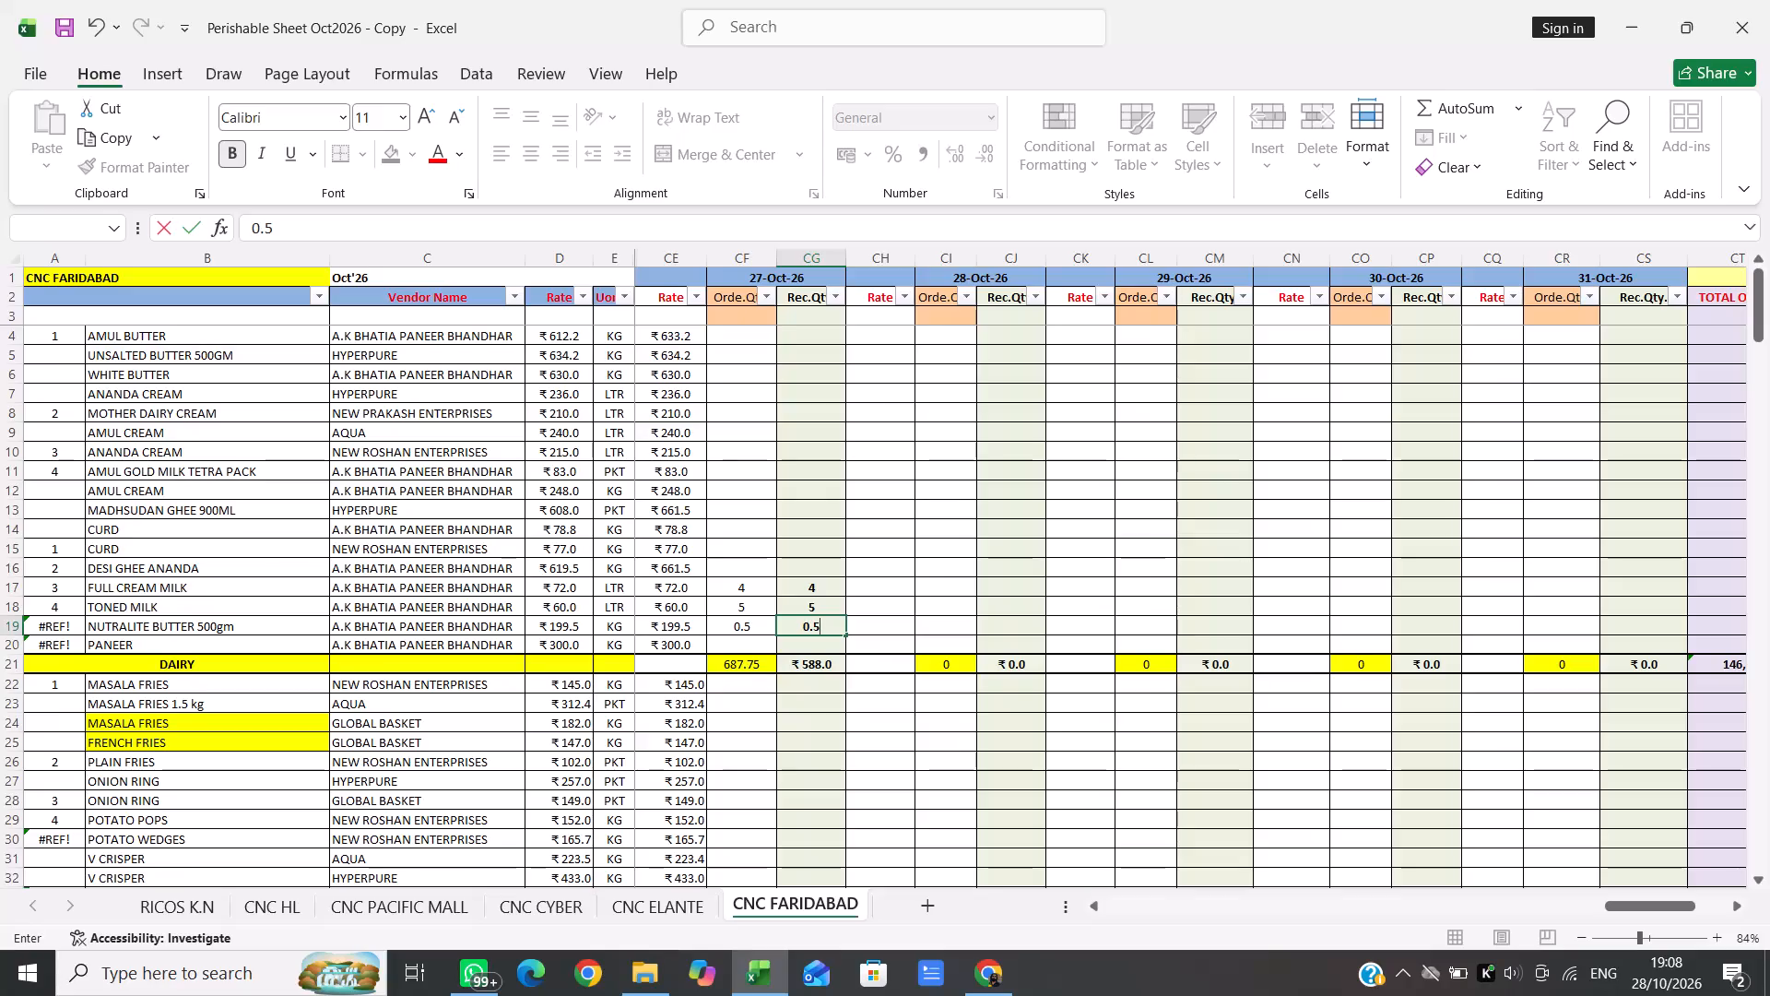
Enter 0.5 as the 27-Oct-26 order quantity for AMUL BUTTER from A.K BHATIA PANEER BHANDHAR.
click(746, 342)
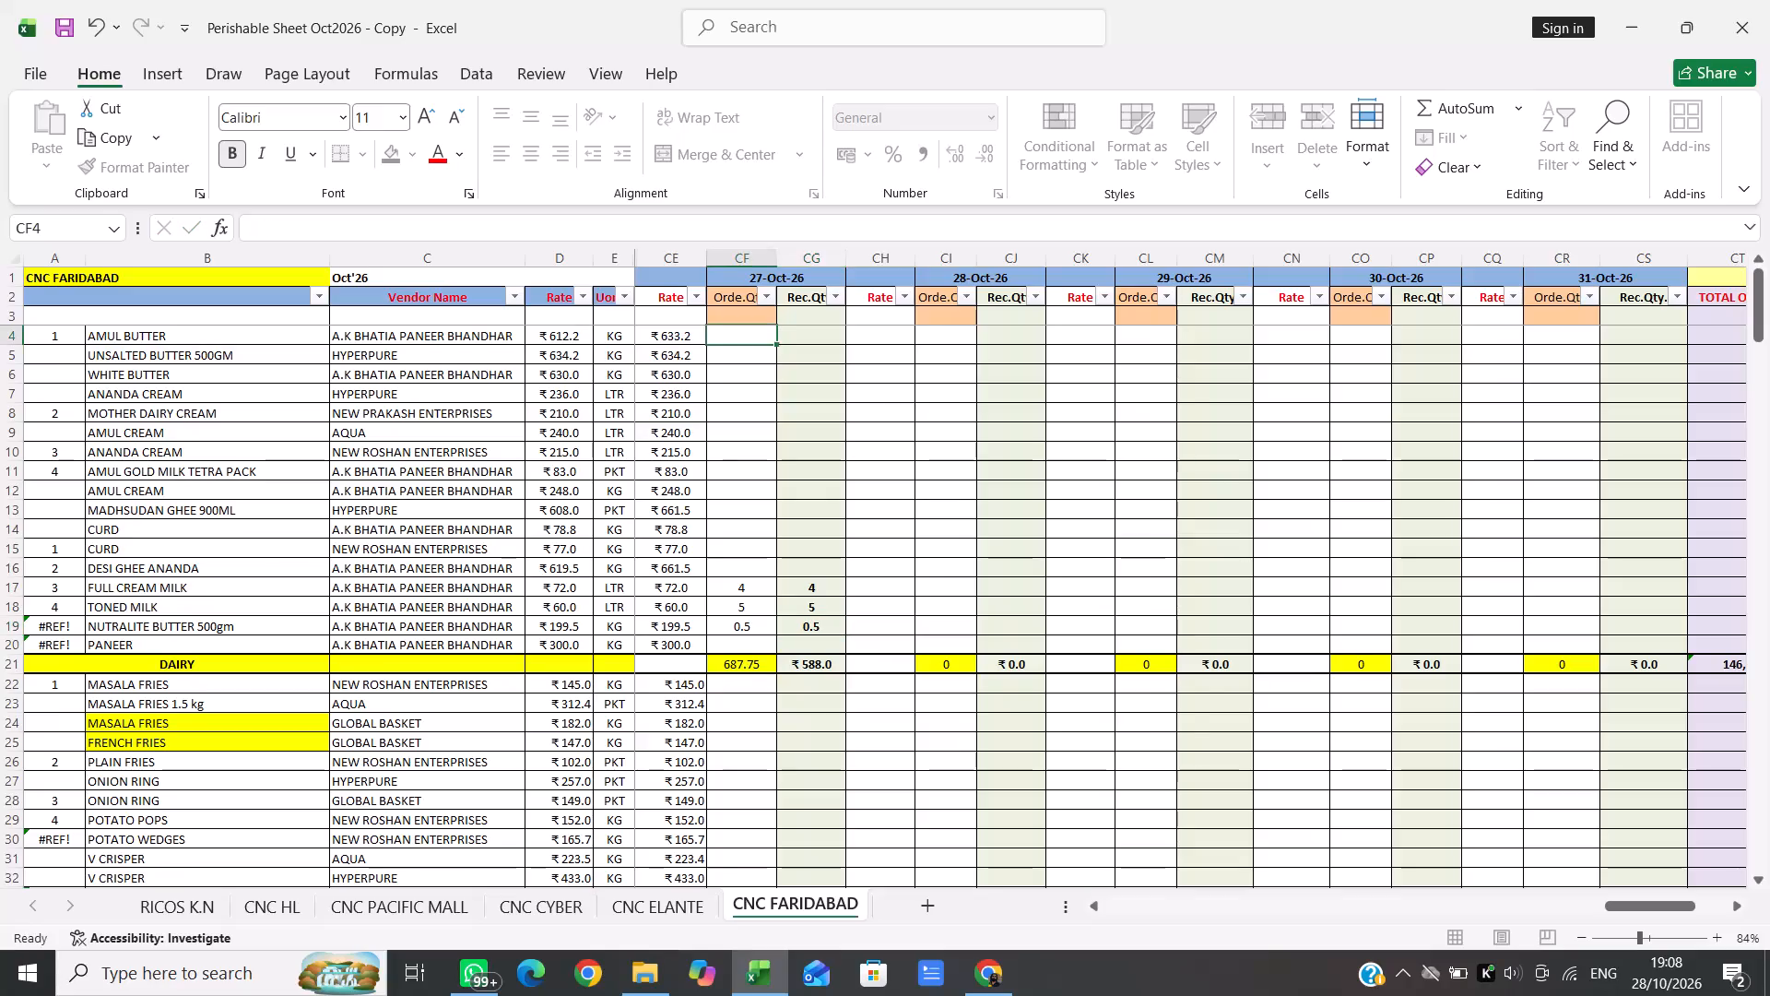
text(0.5)
key(Right)
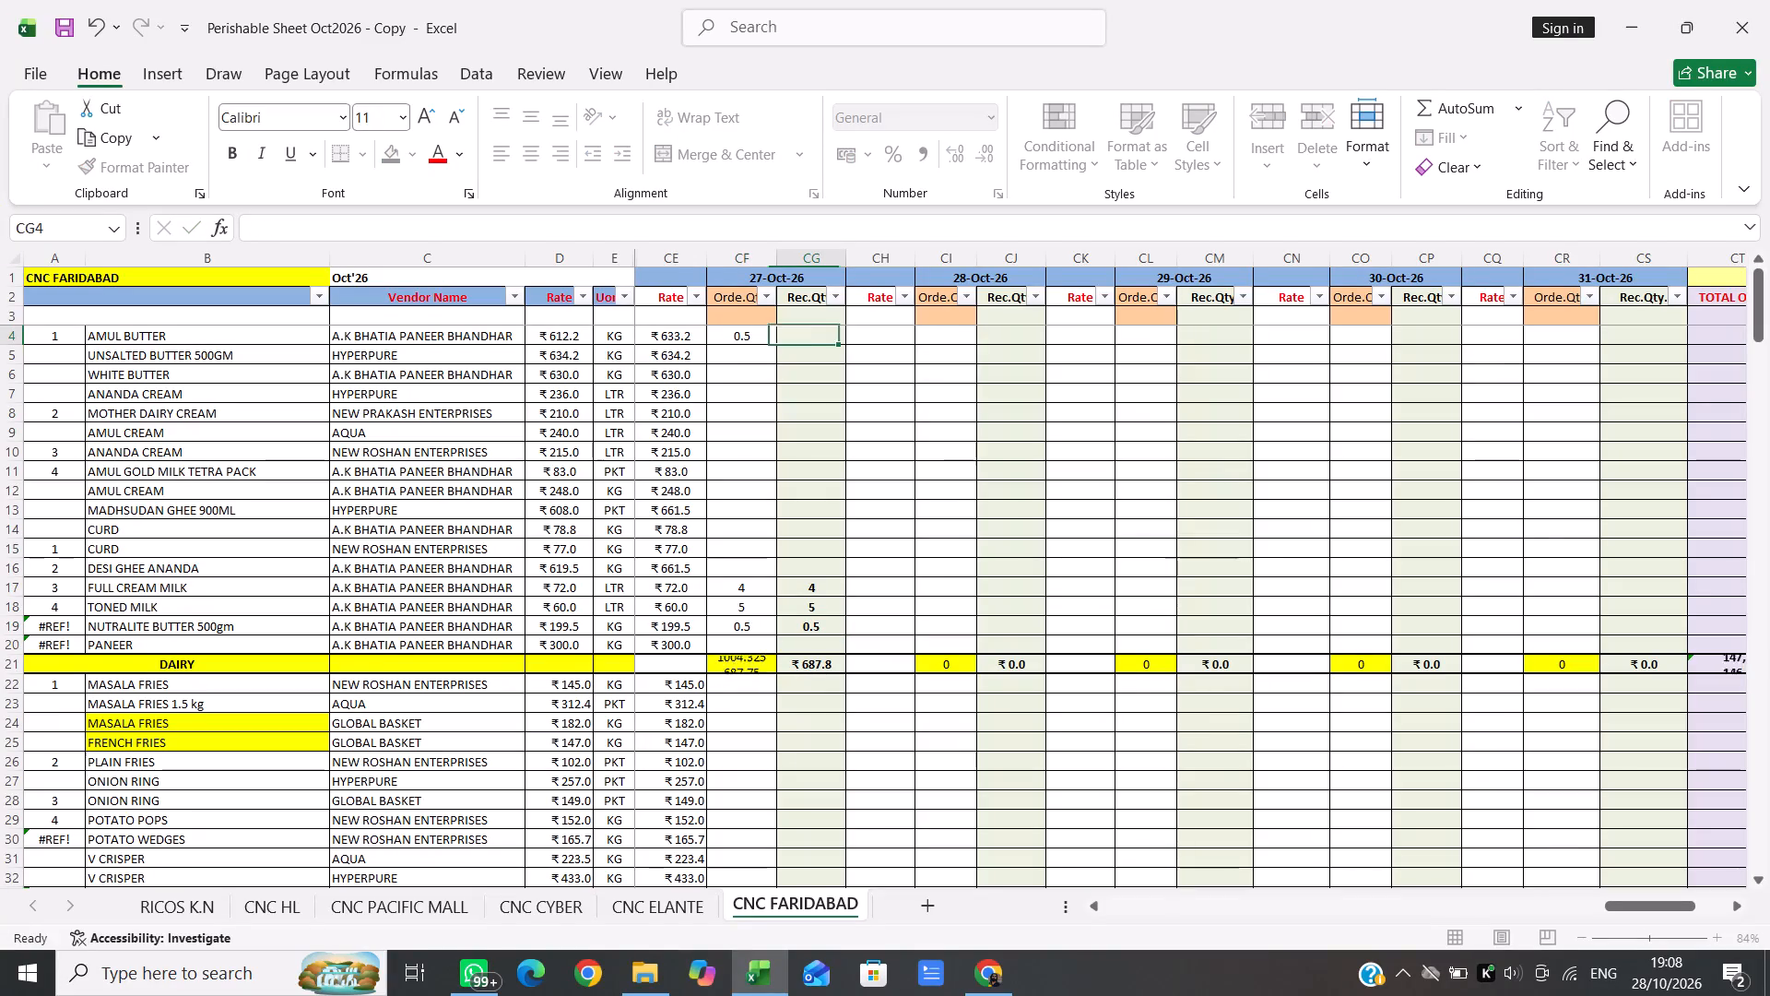
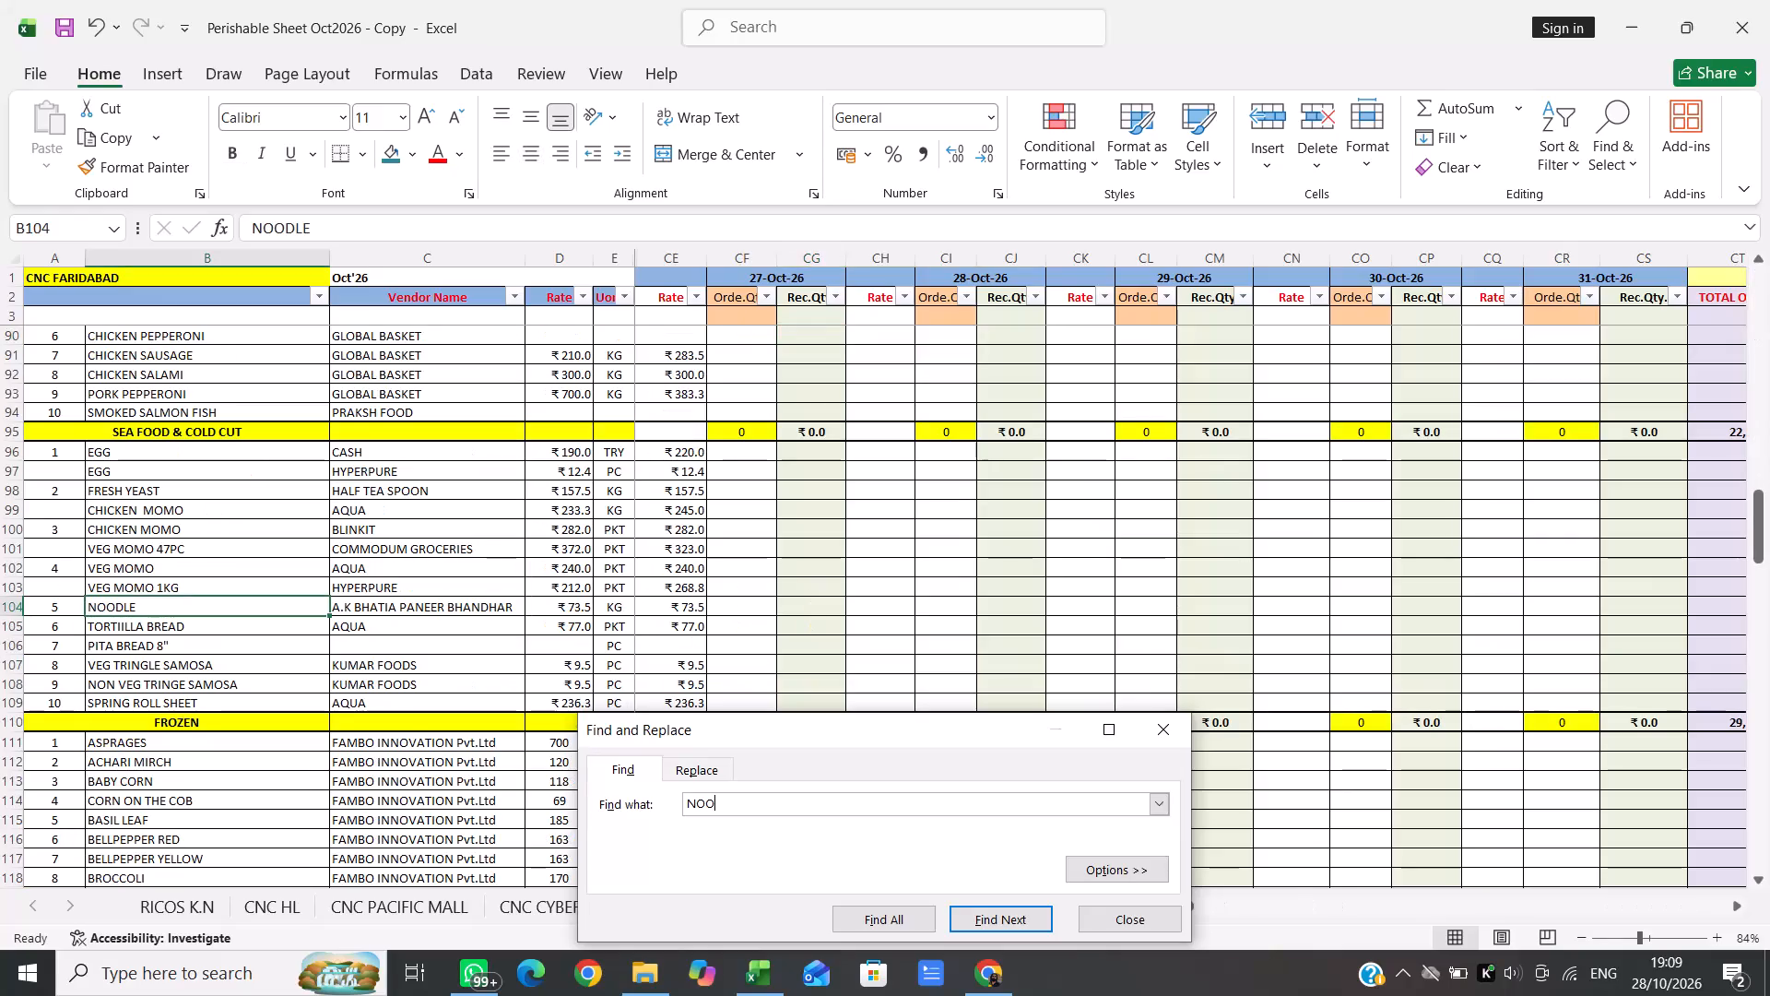
Enter 2.5 as the 27-Oct-26 order quantity for NOODLE from A.K BHATIA PANEER BHANDHAR.
click(1158, 723)
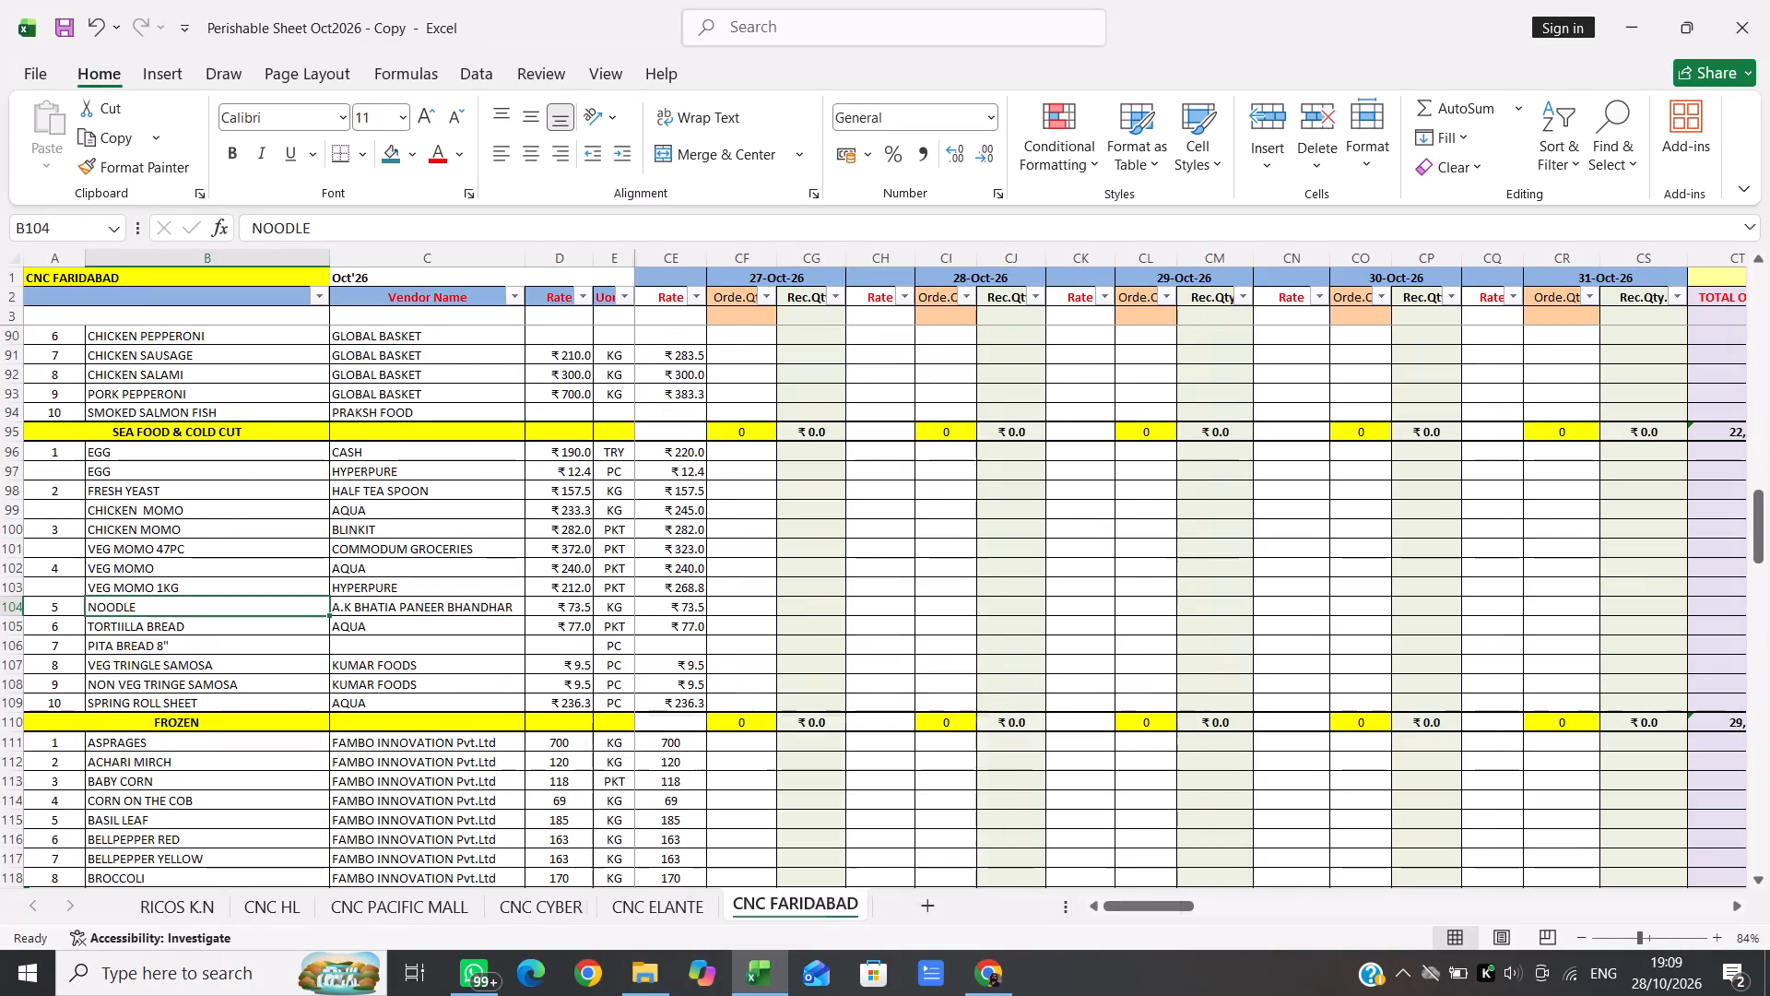
key(Right)
key(Right)
key(Right)
key(Right)
key(Right)
text(2.5)
key(Right)
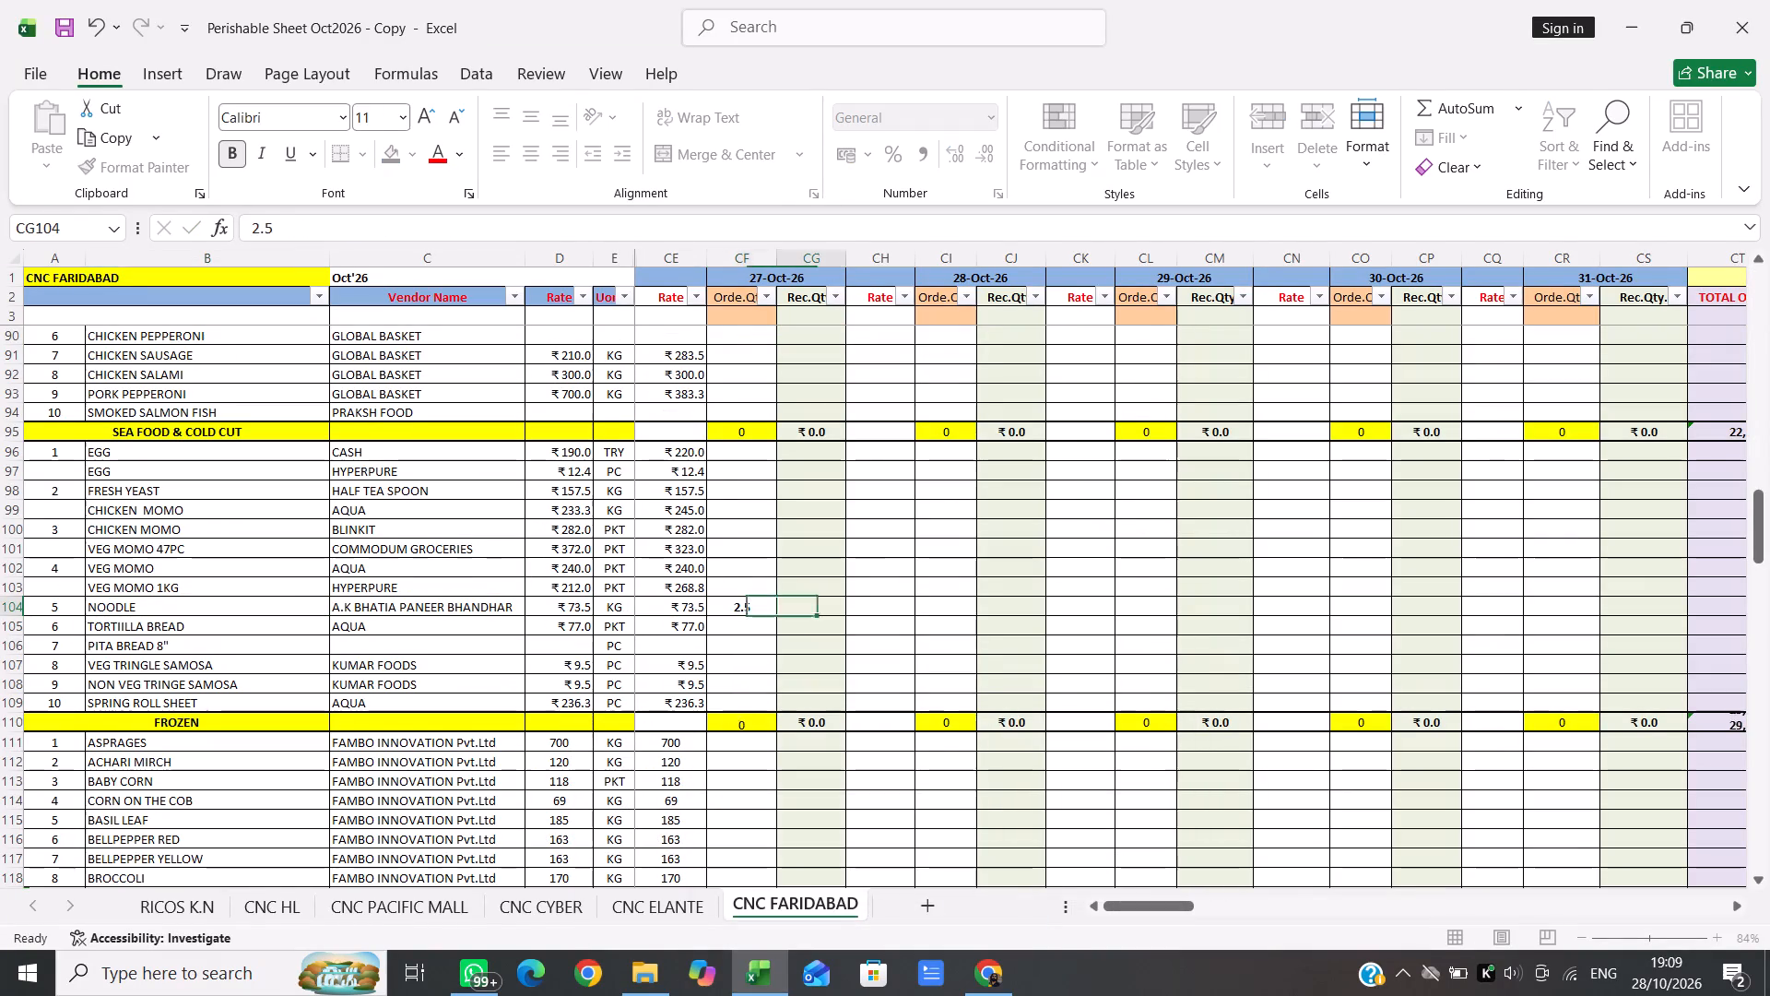
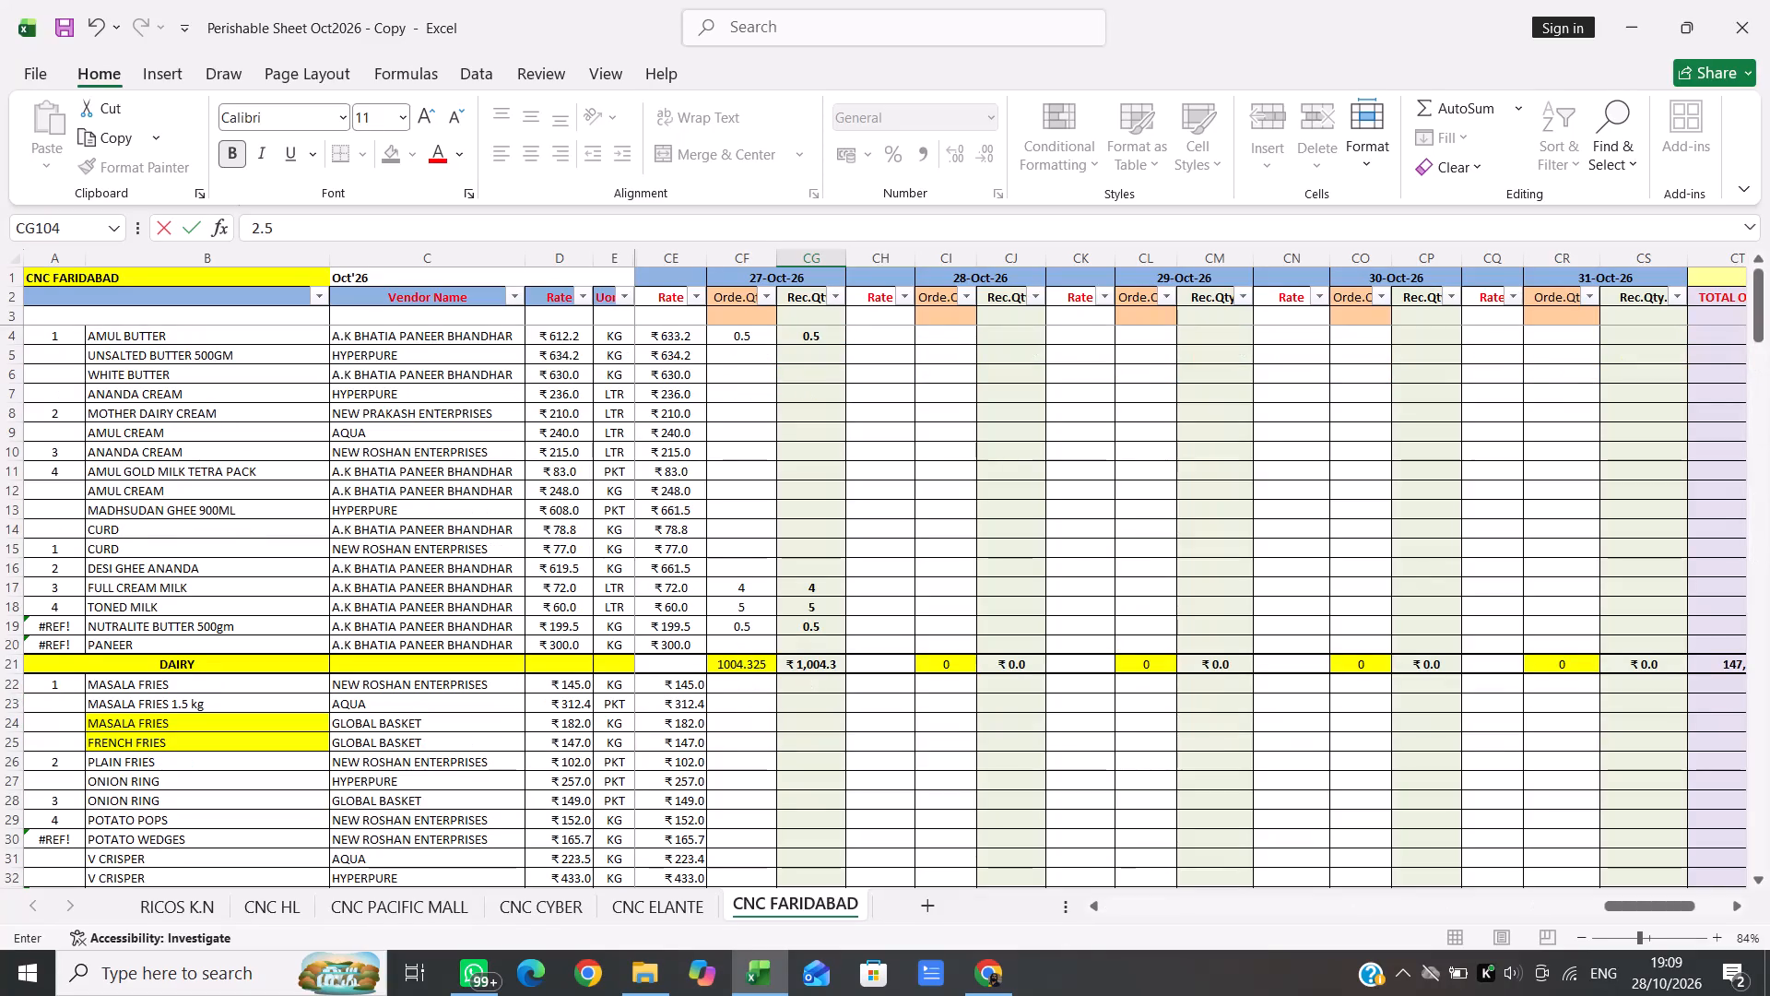
Enter 5 as the 27-Oct-26 order quantity for CURD from A.K BHATIA PANEER BHANDHAR.
click(739, 549)
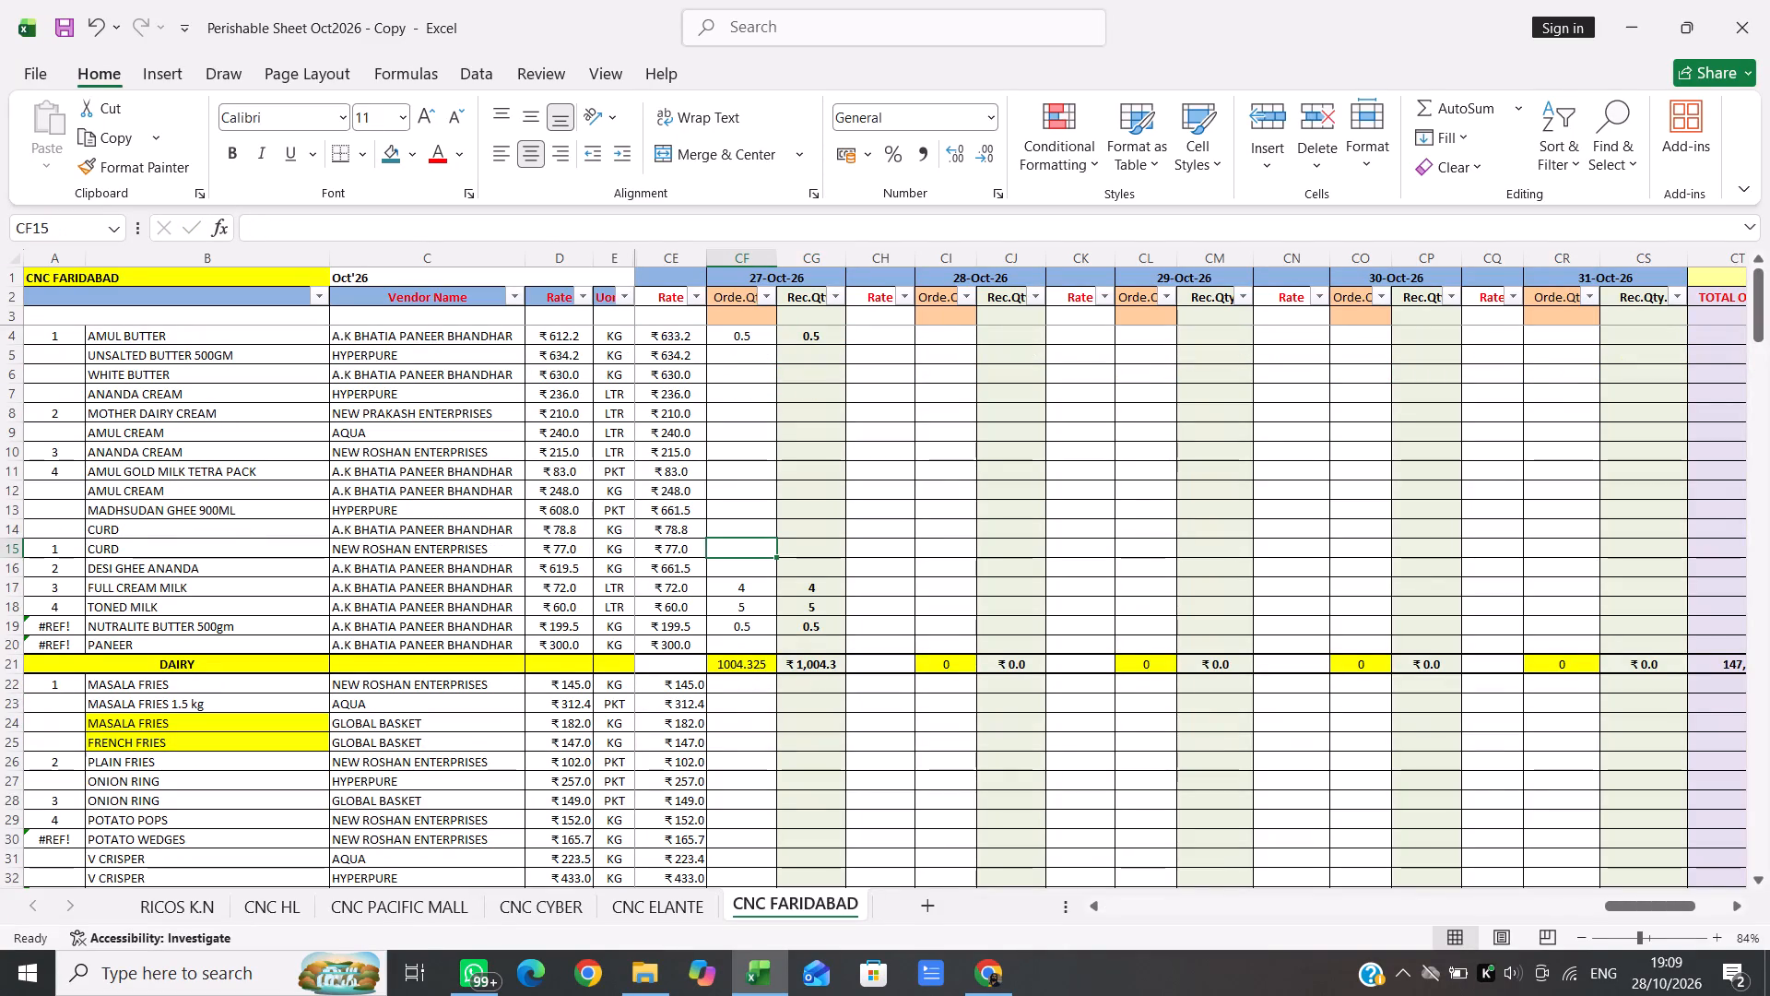
click(739, 526)
key(5)
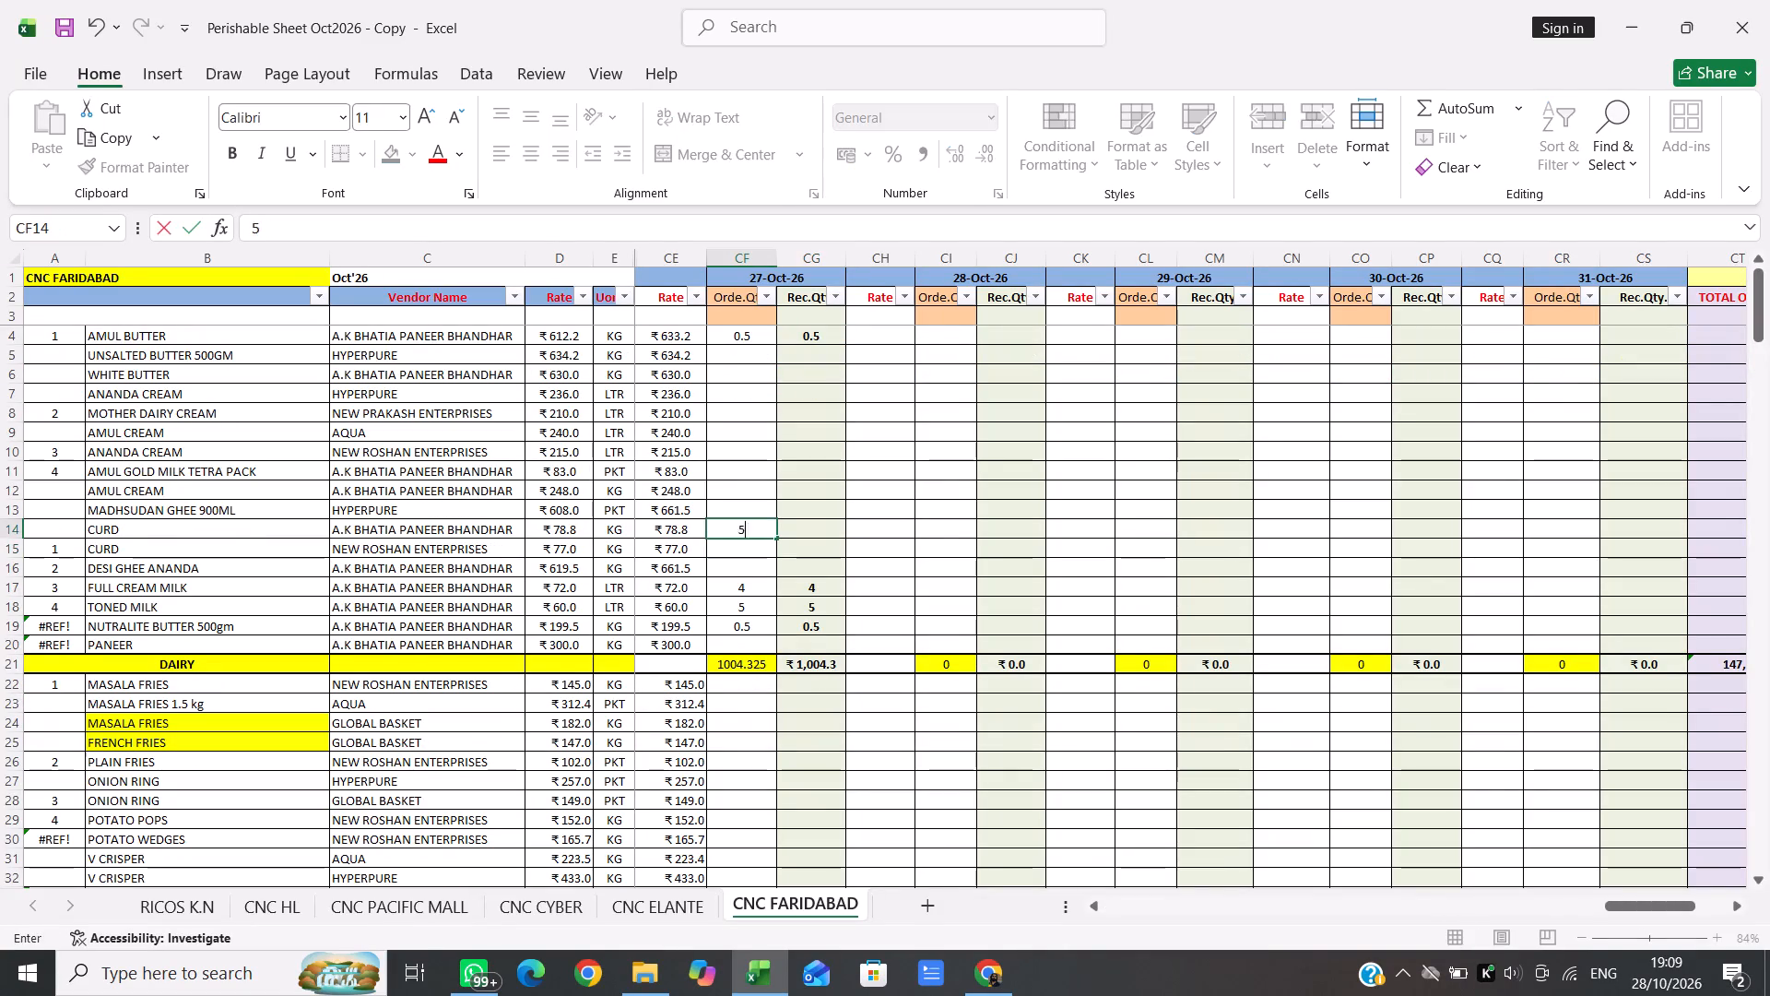
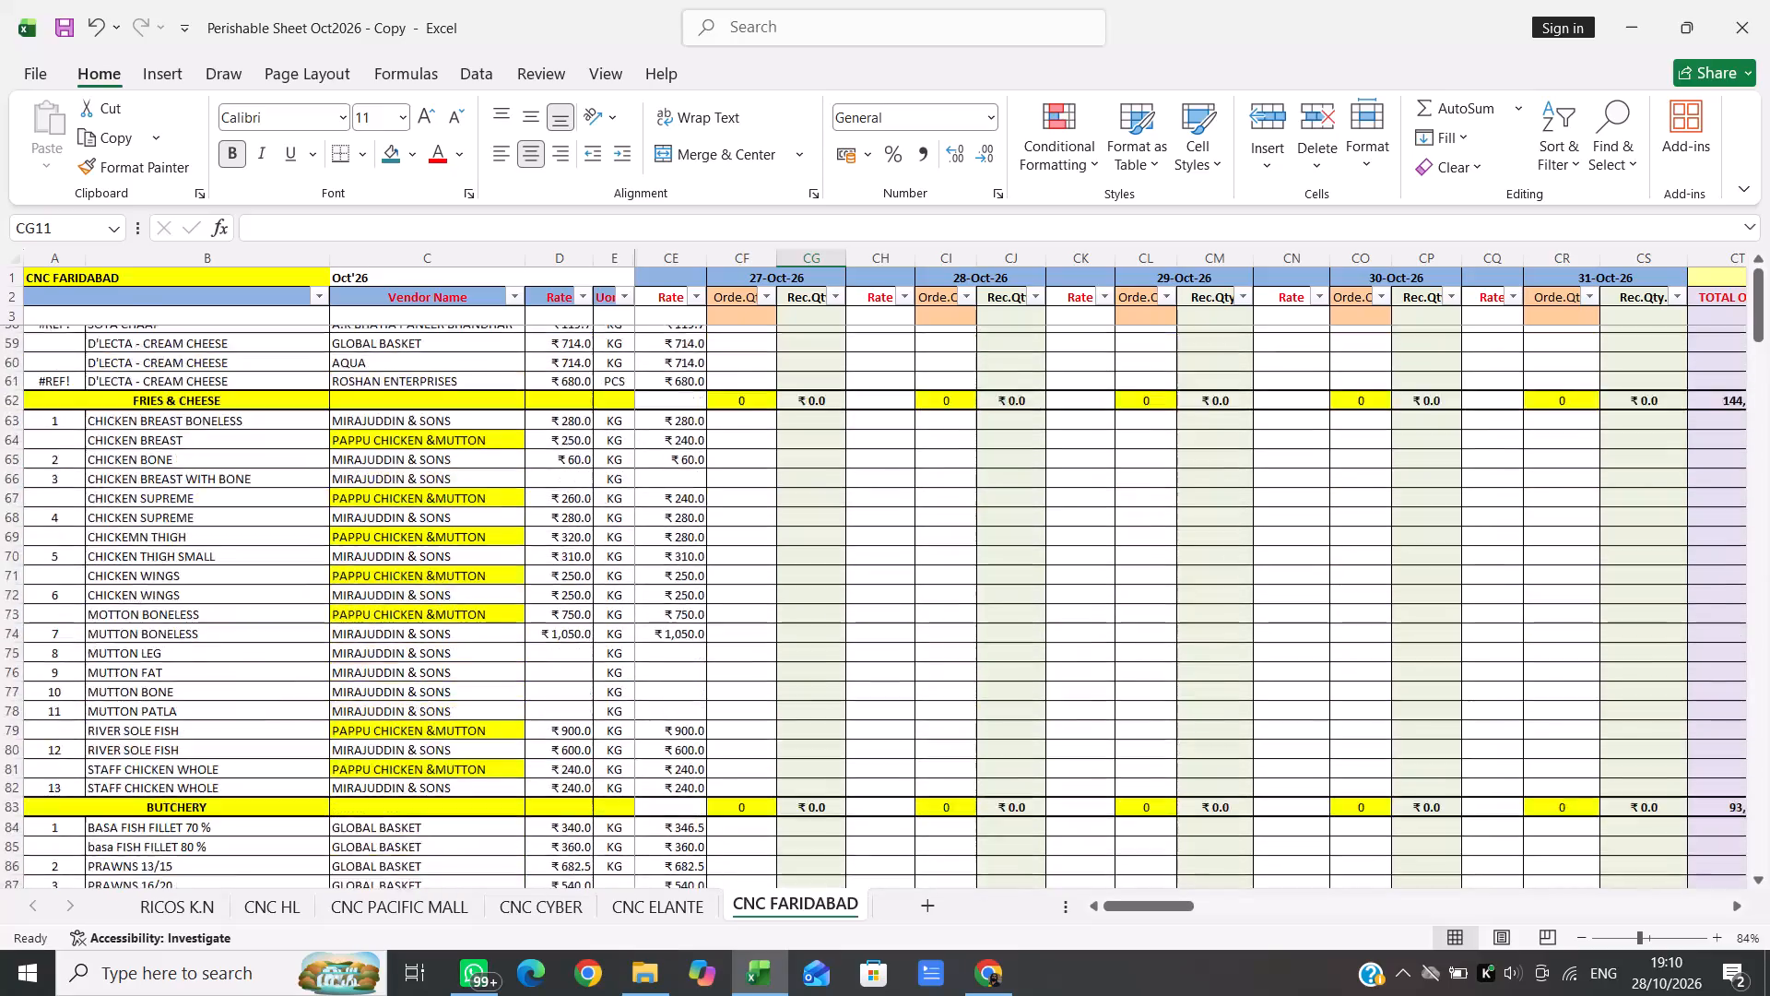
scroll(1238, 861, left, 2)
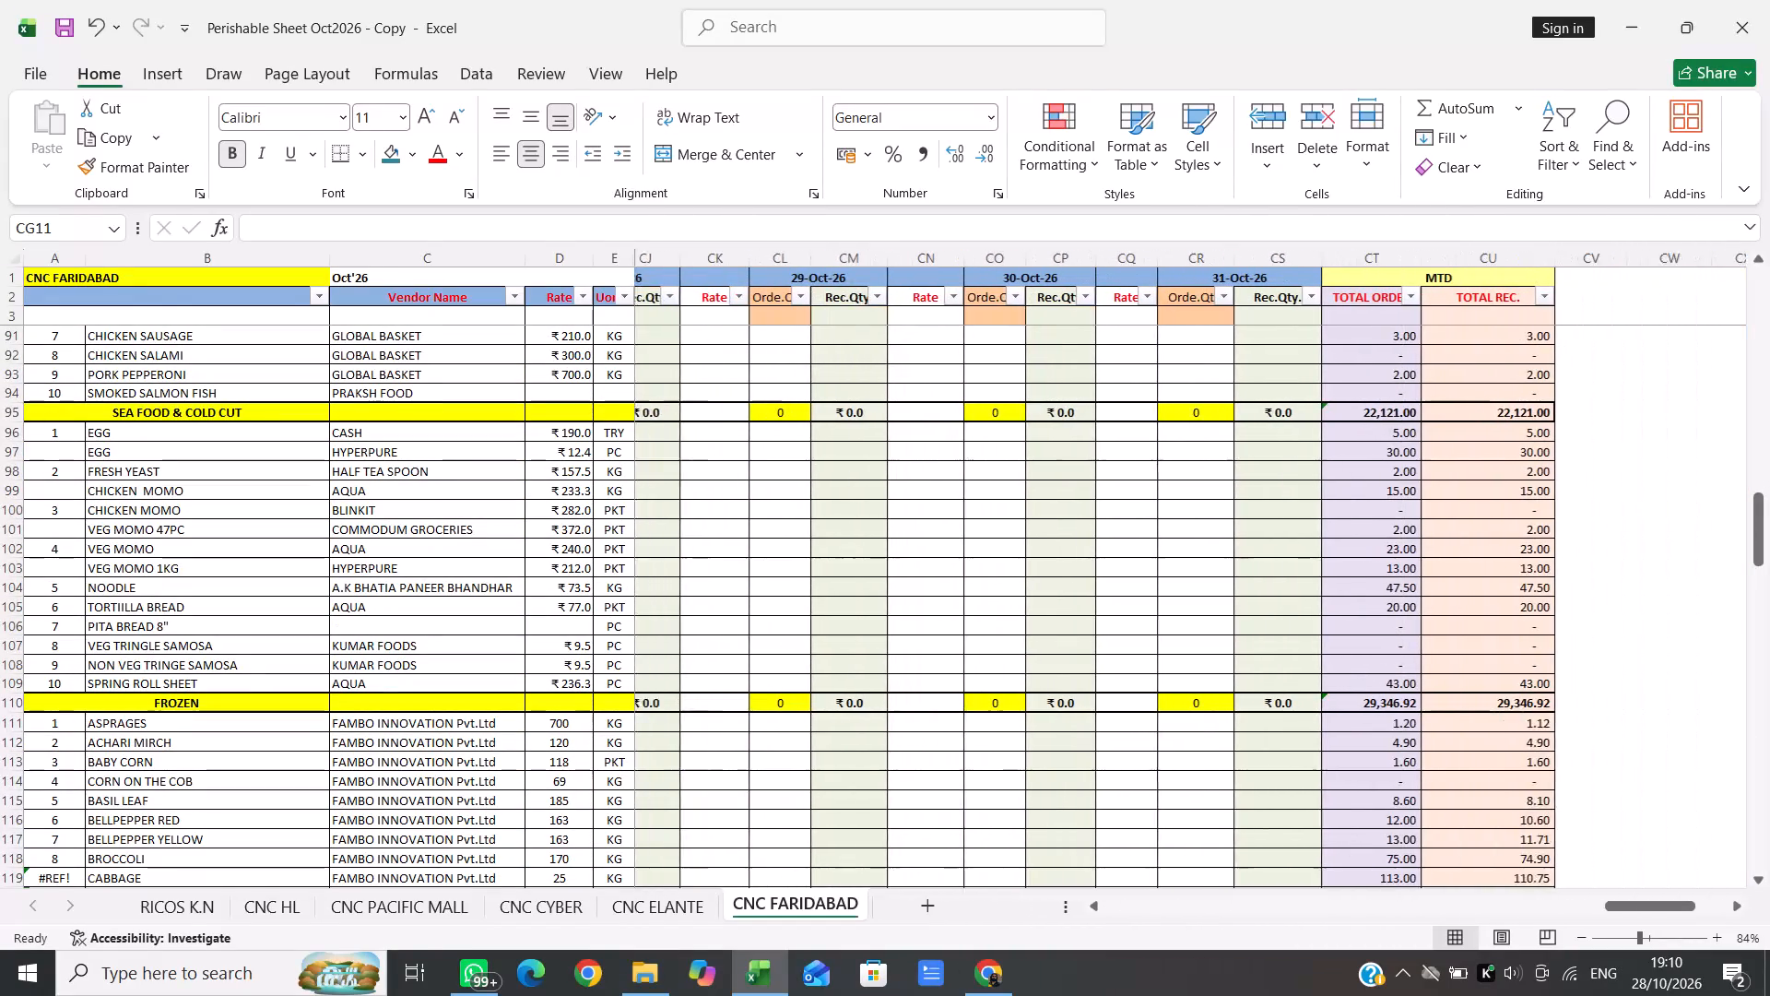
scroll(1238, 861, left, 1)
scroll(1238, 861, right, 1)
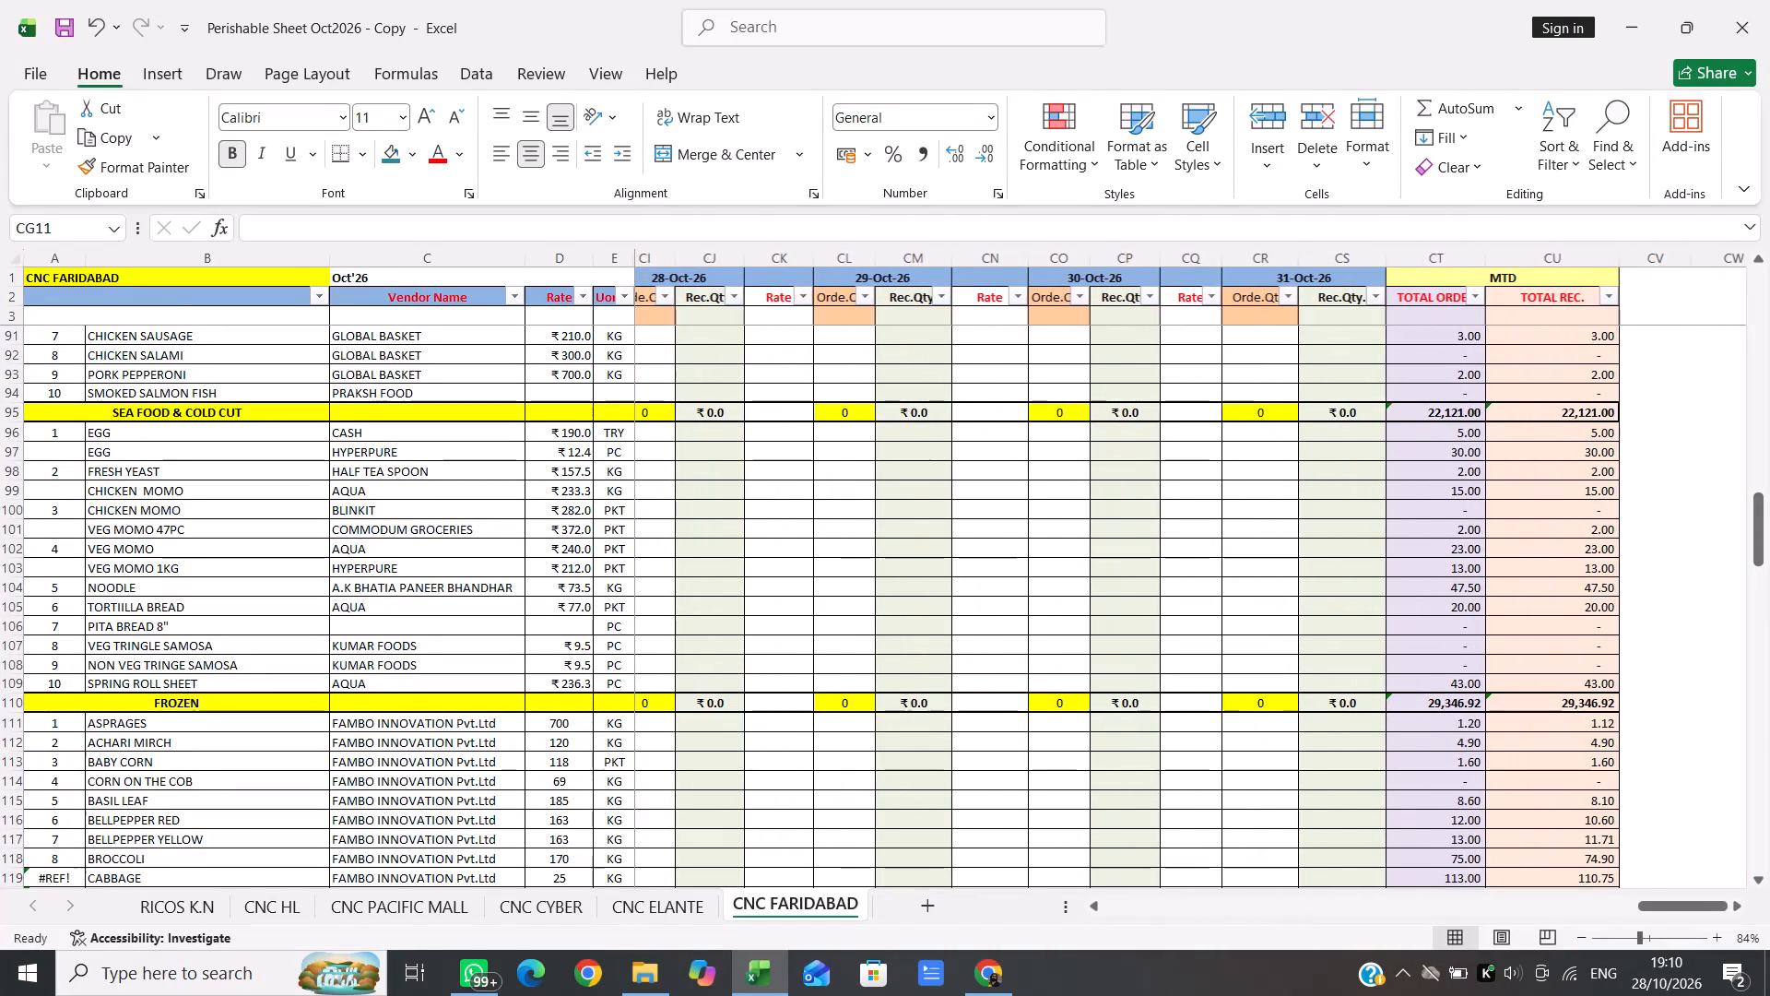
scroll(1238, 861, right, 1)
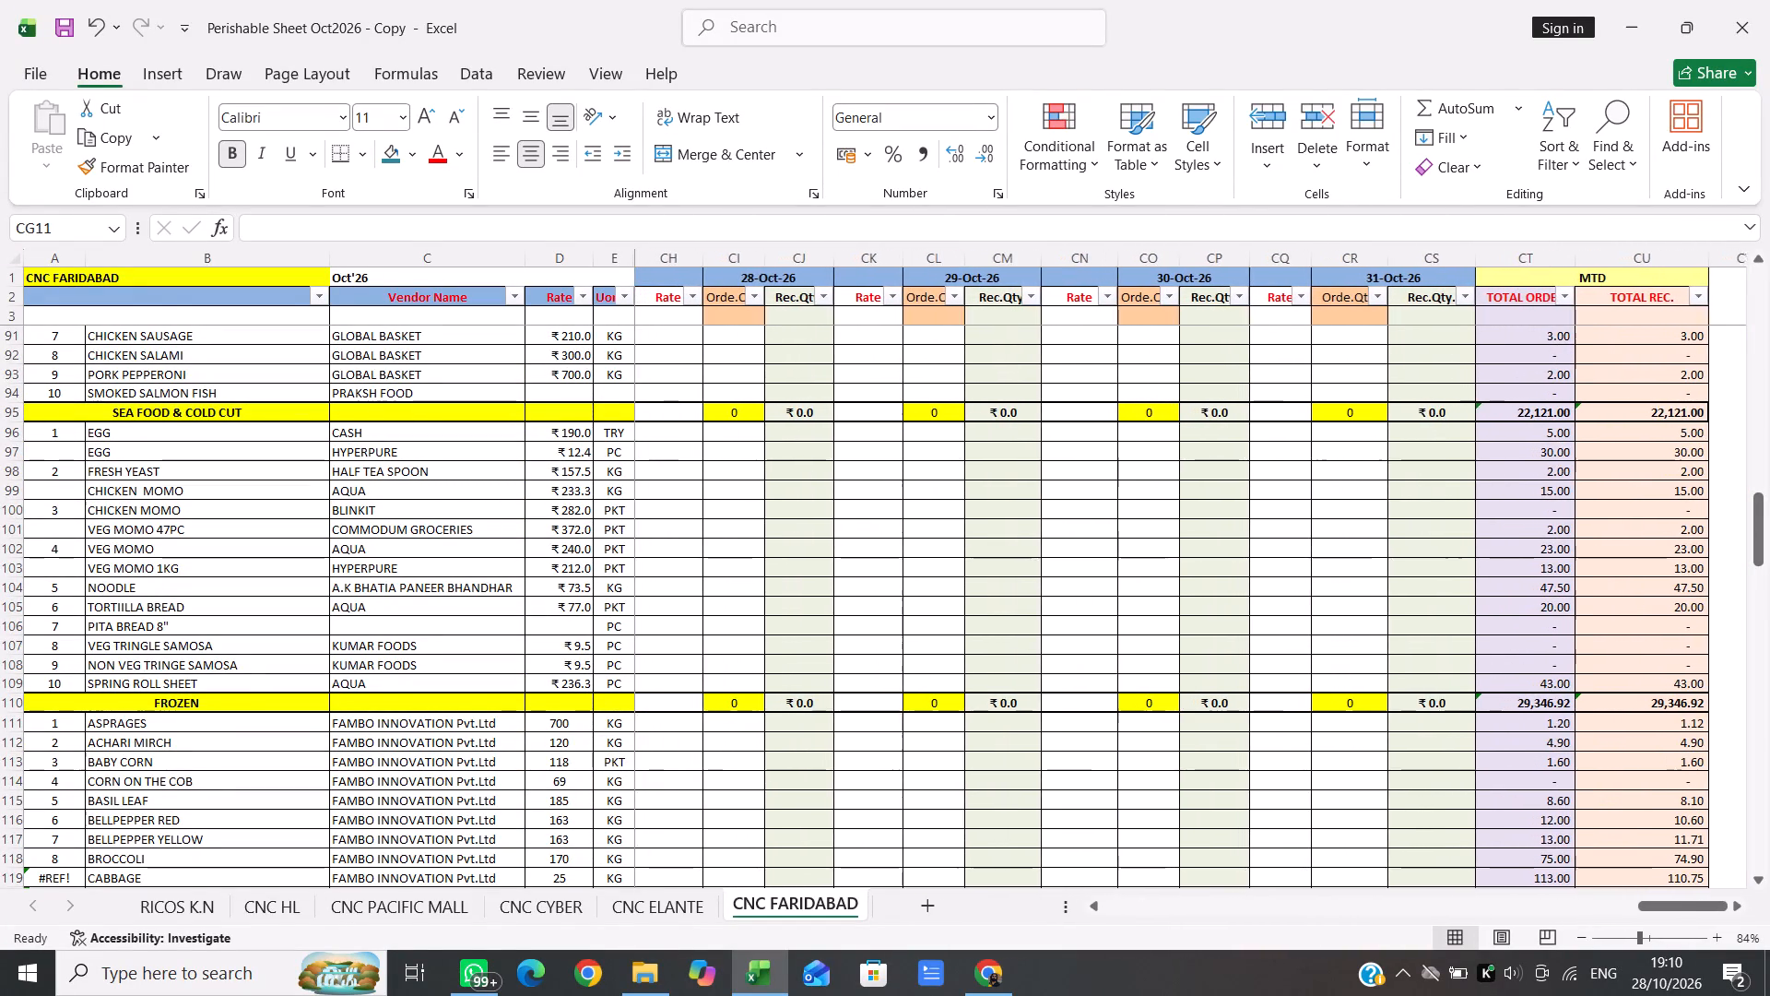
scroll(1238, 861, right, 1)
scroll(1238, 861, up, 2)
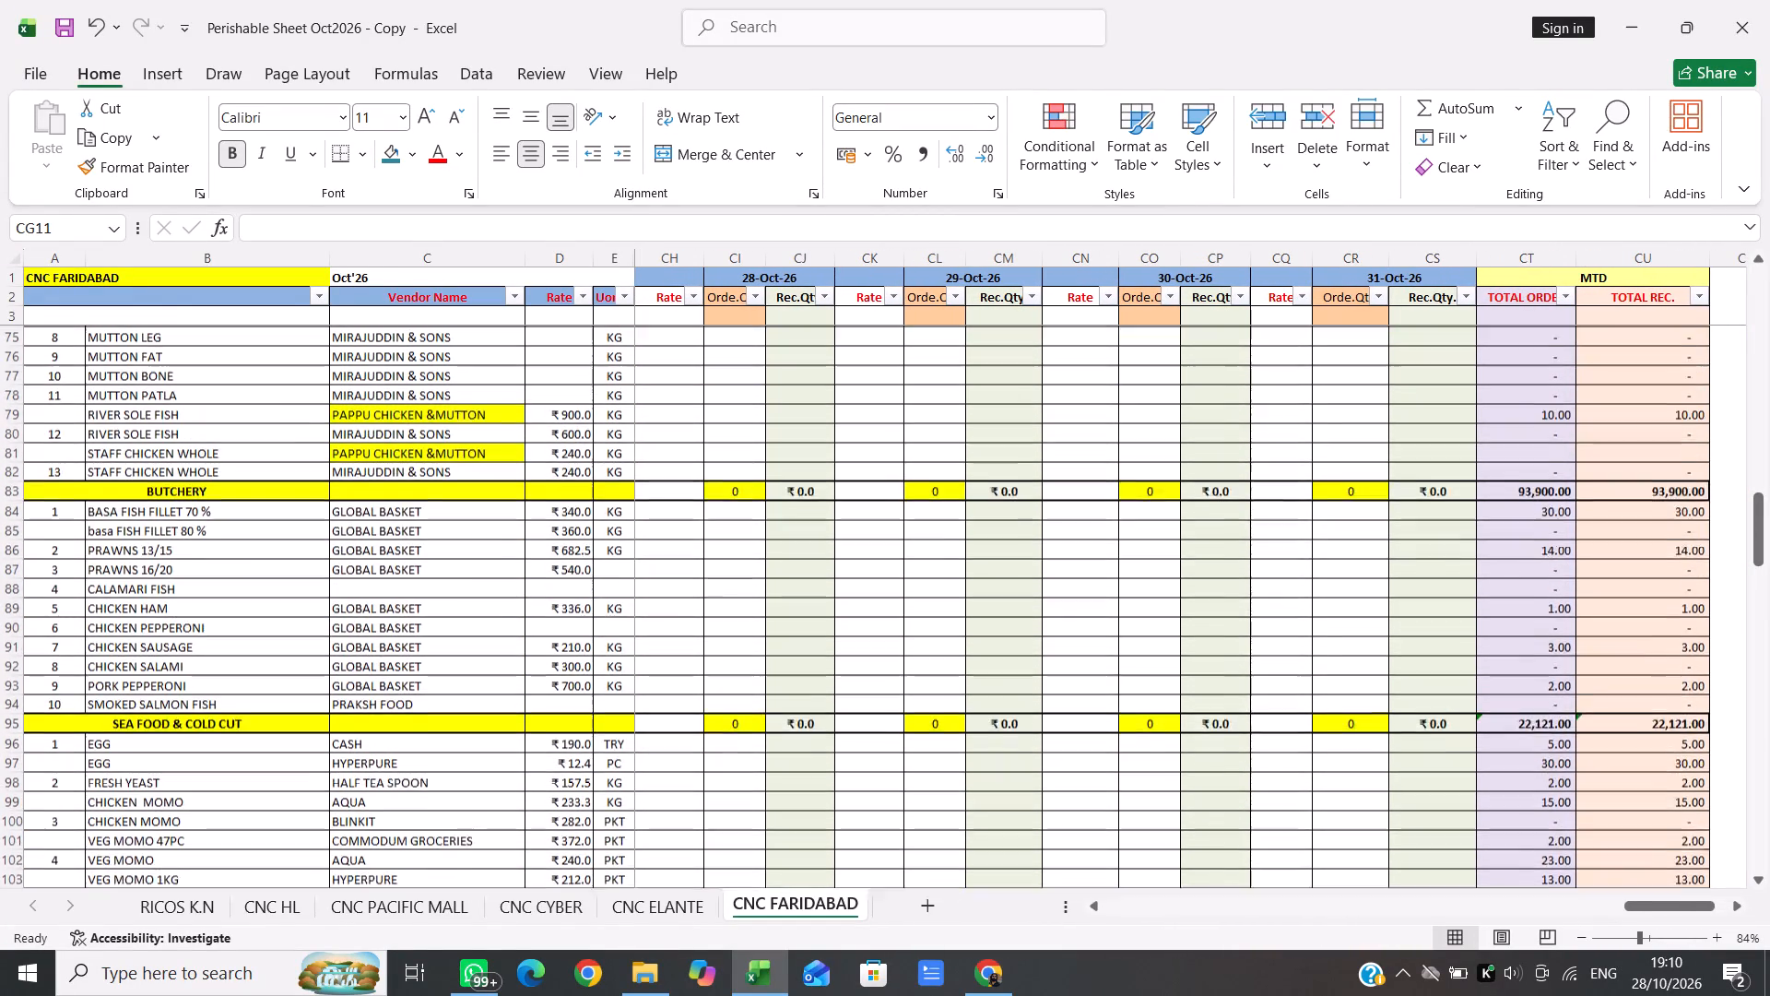
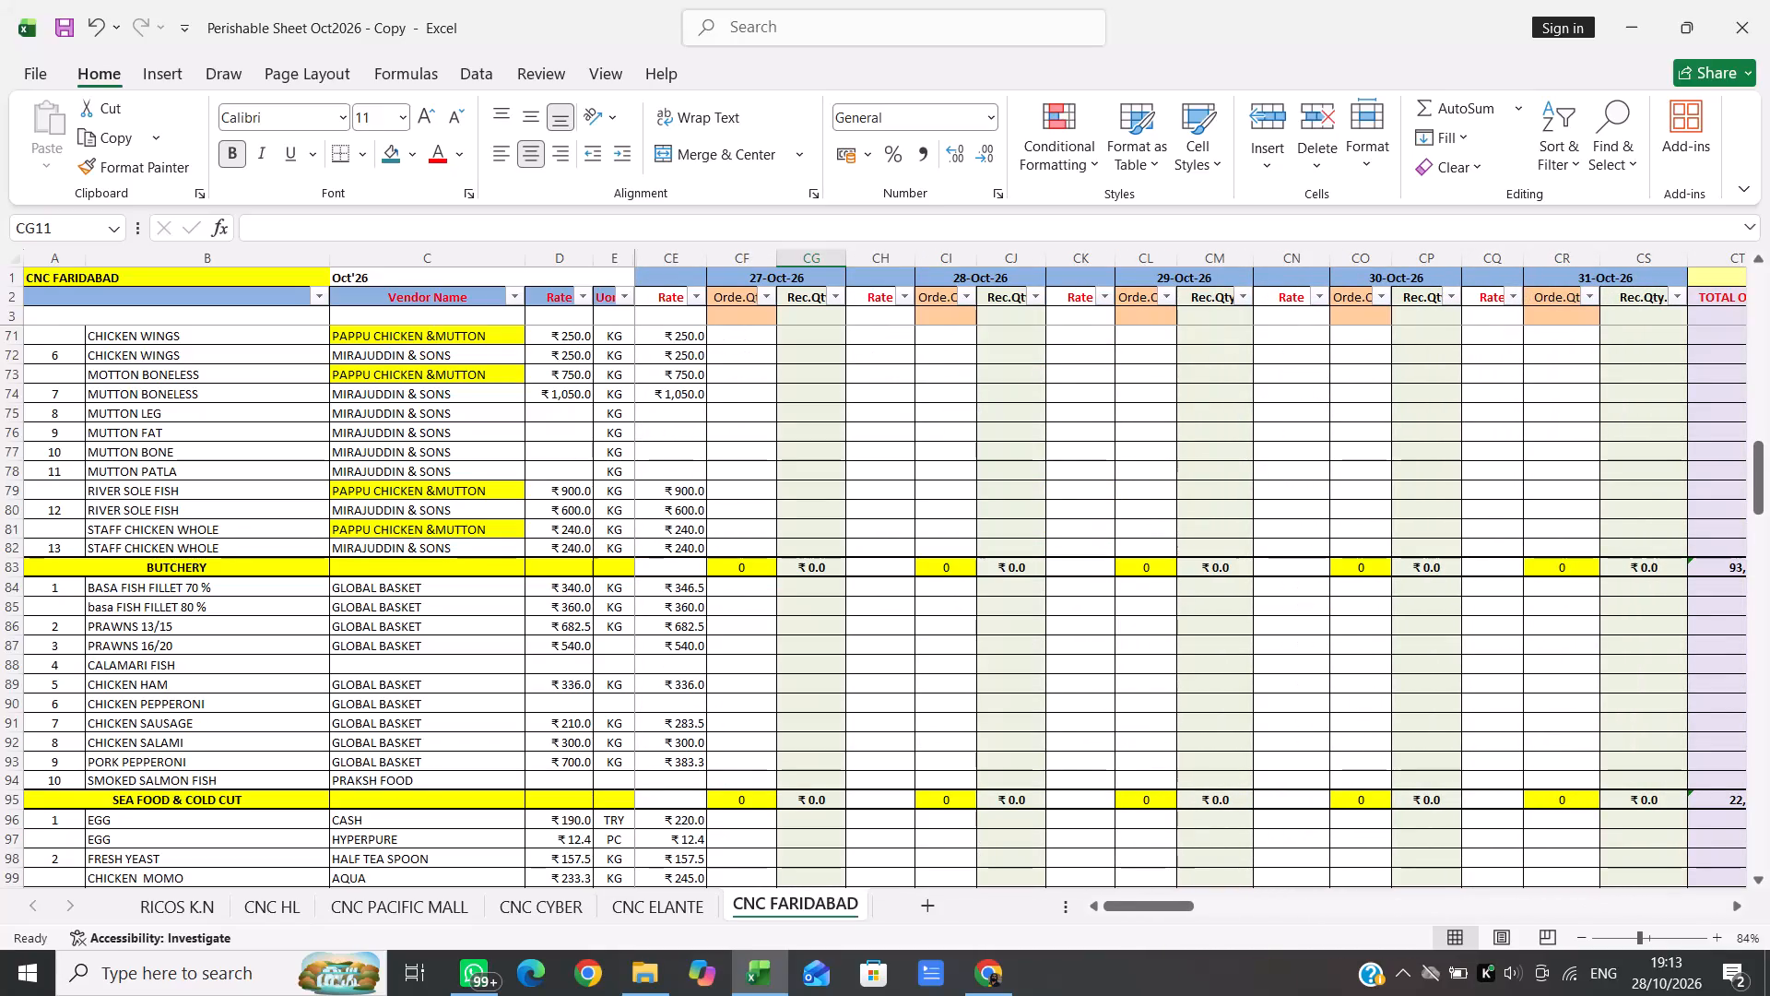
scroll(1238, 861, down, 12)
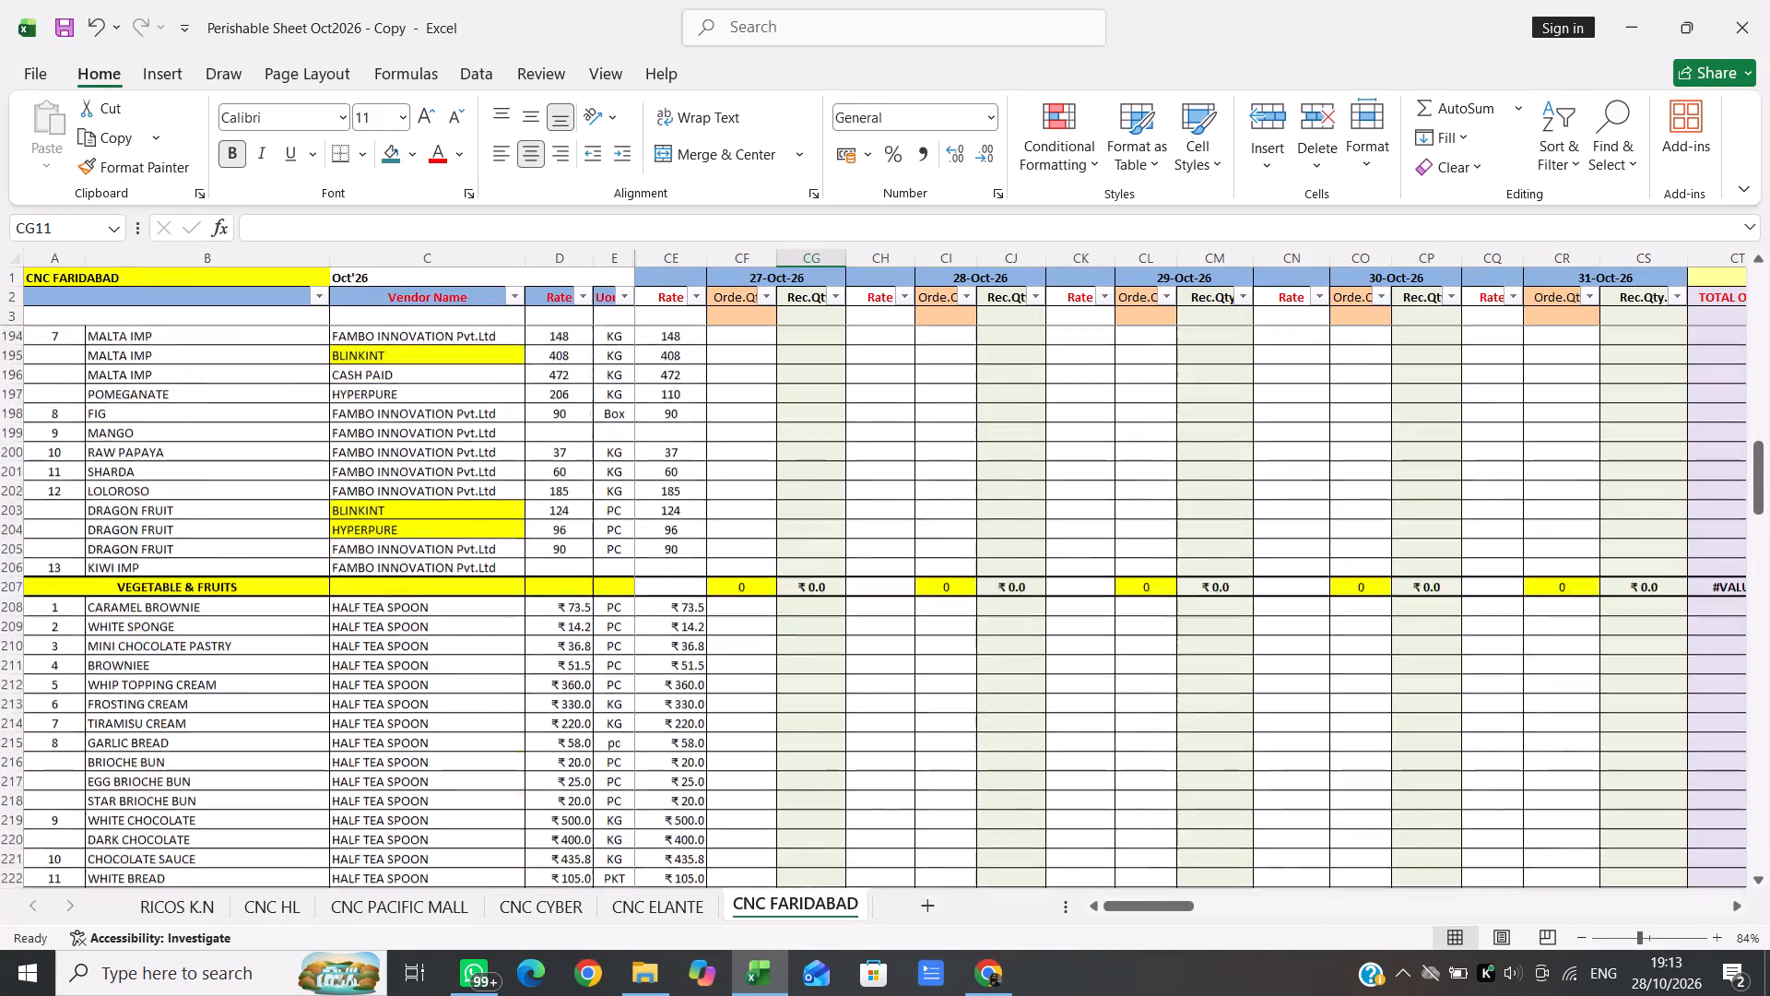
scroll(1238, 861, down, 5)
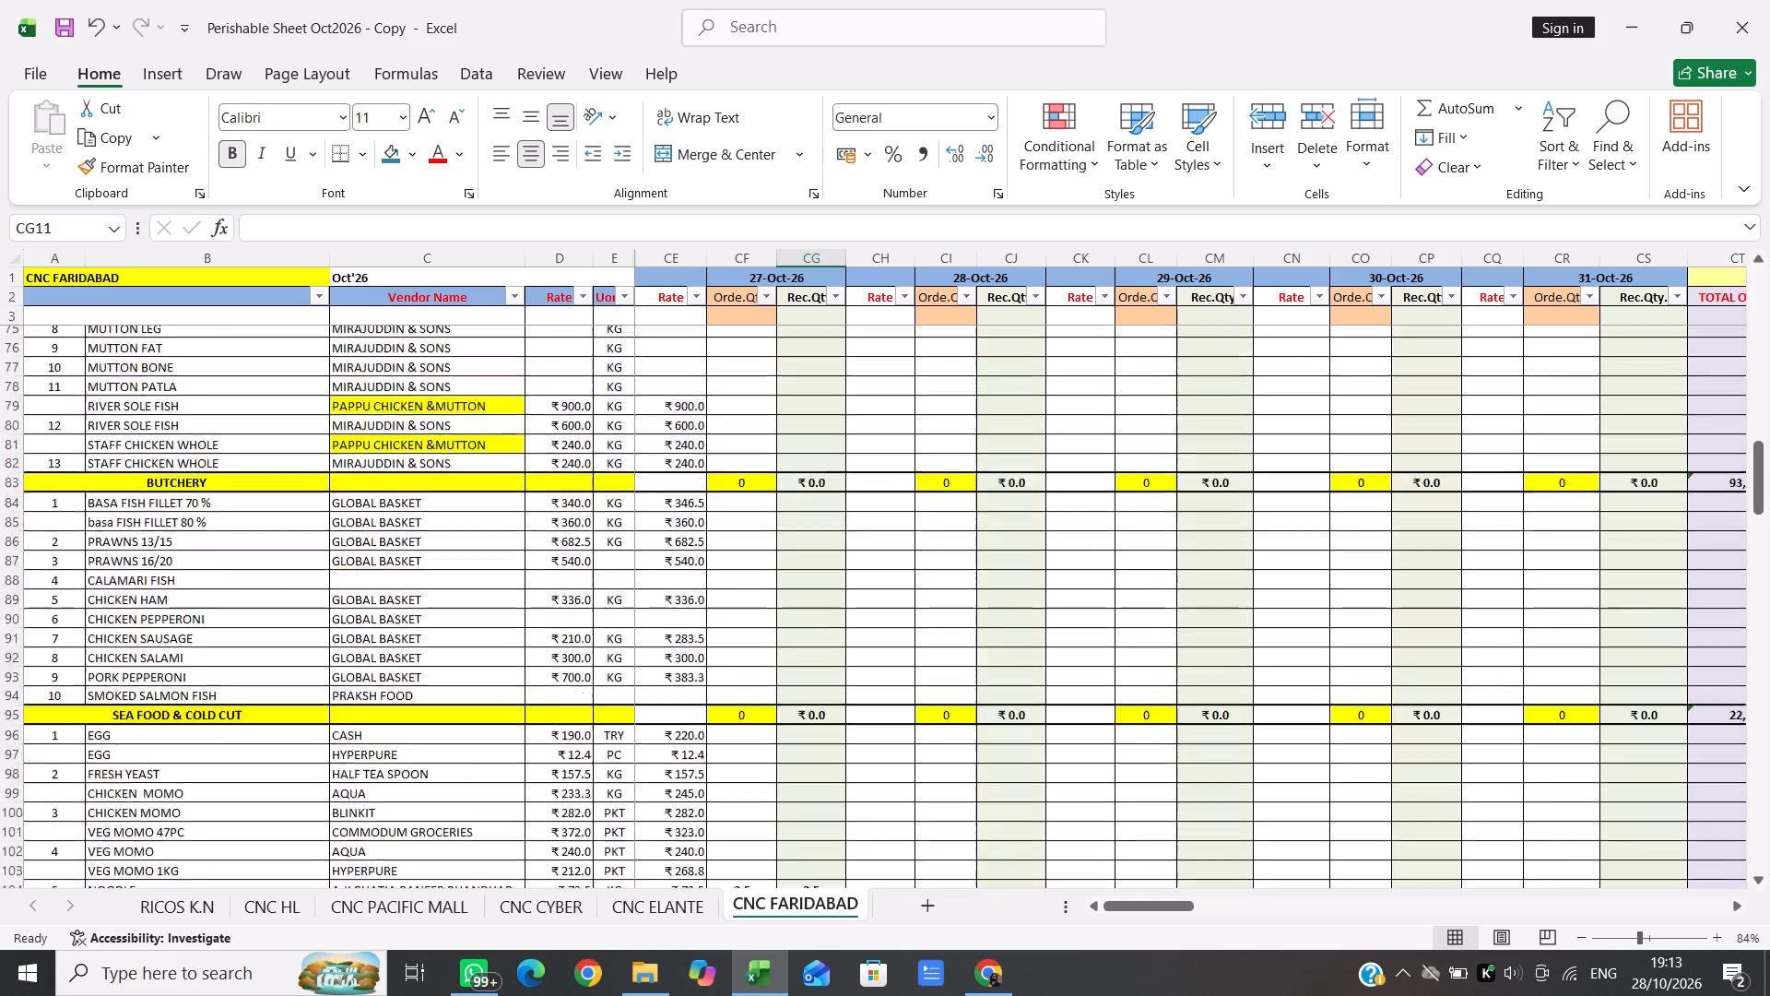
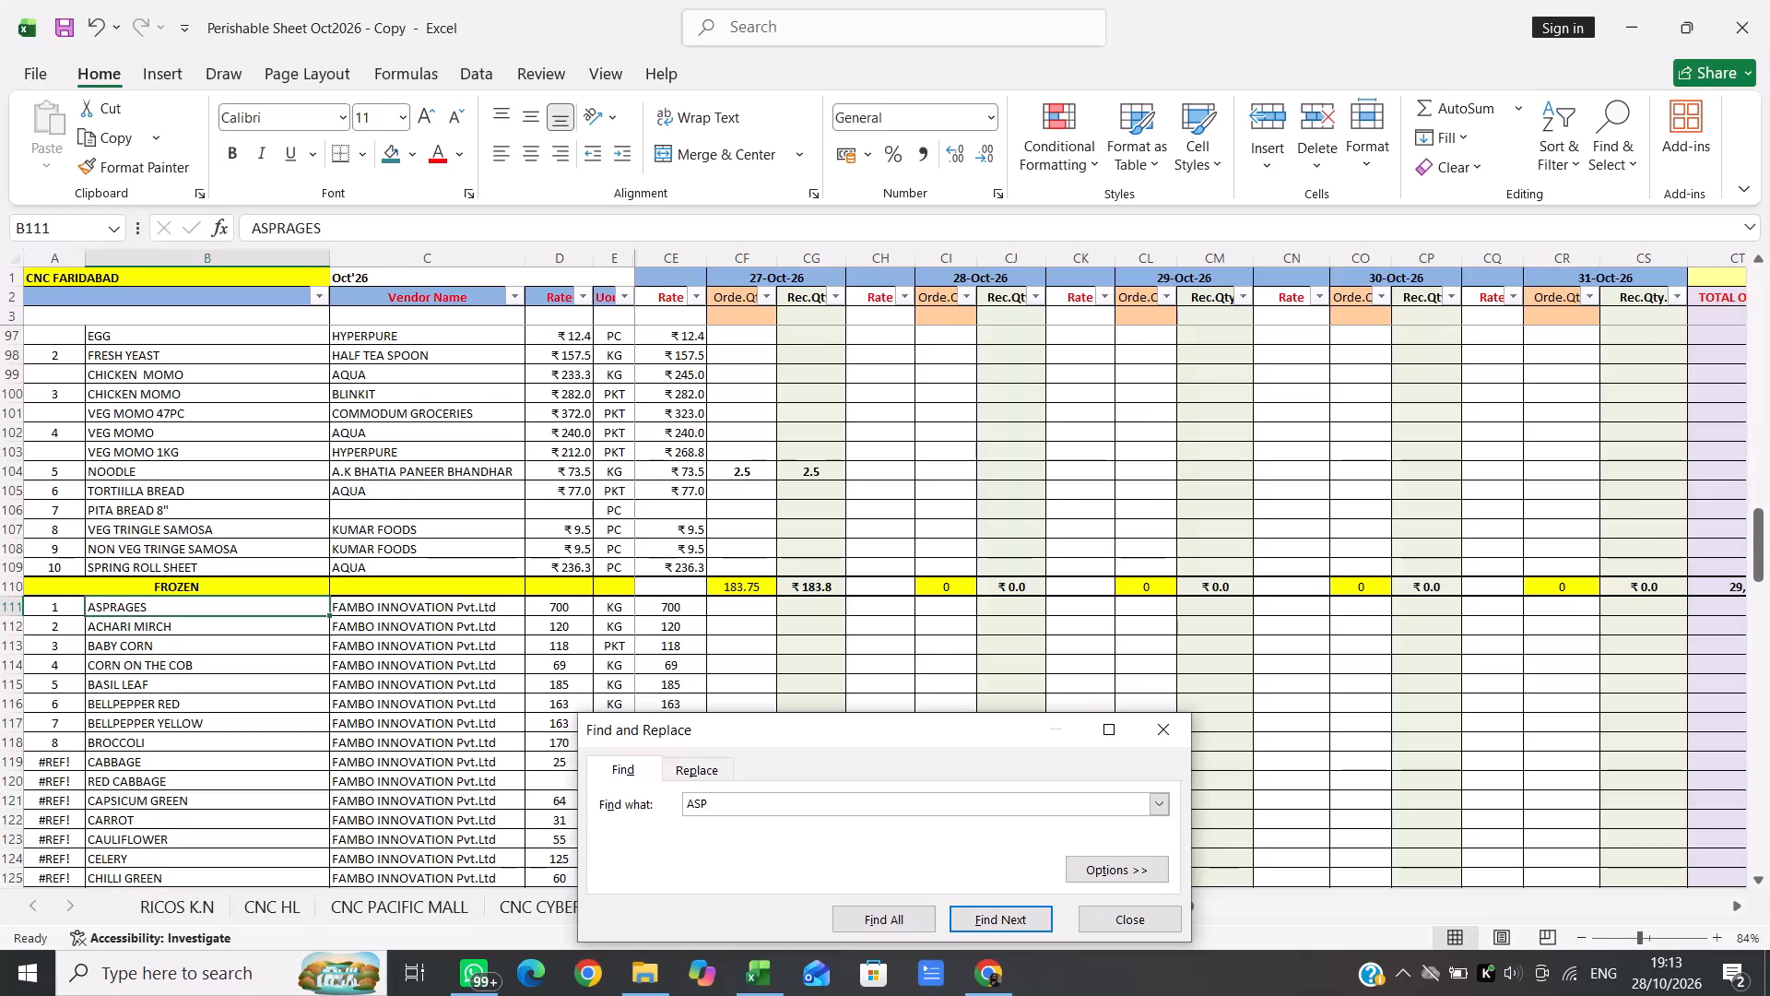
Close the item search and move across the ASPRAGES row towards its 27-Oct-26 quantity cells.
click(1166, 737)
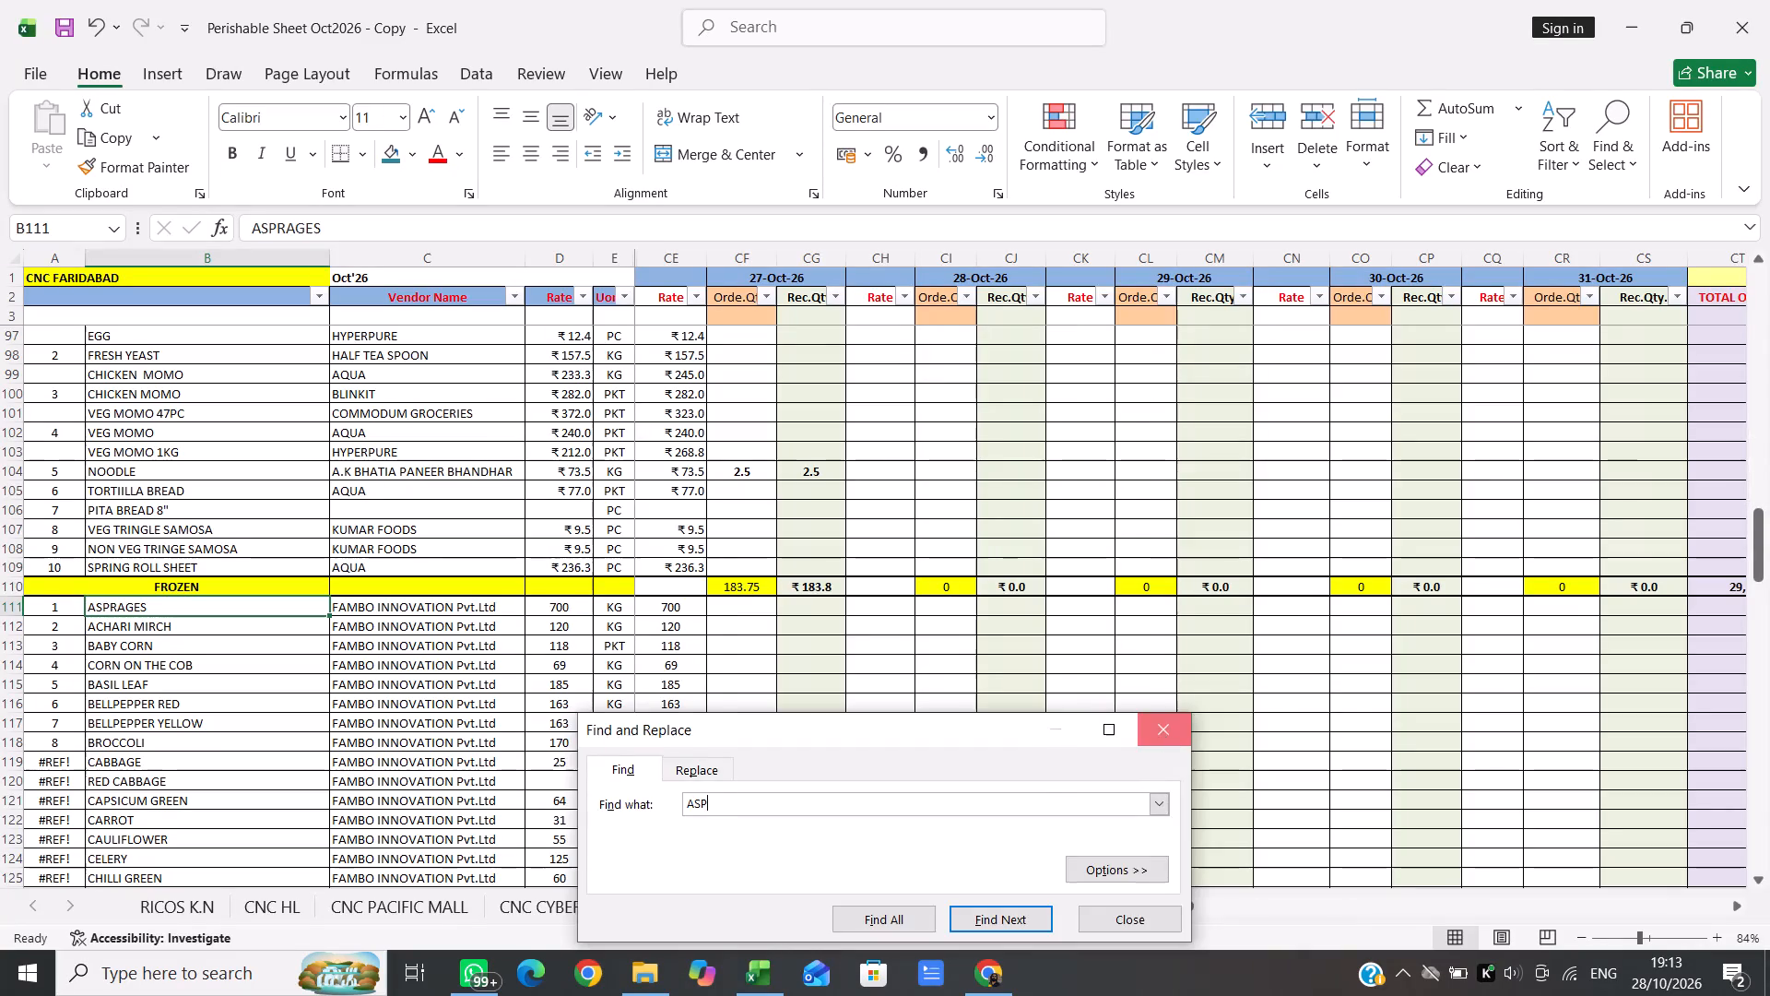
key(Right)
key(Right)
key(Right)
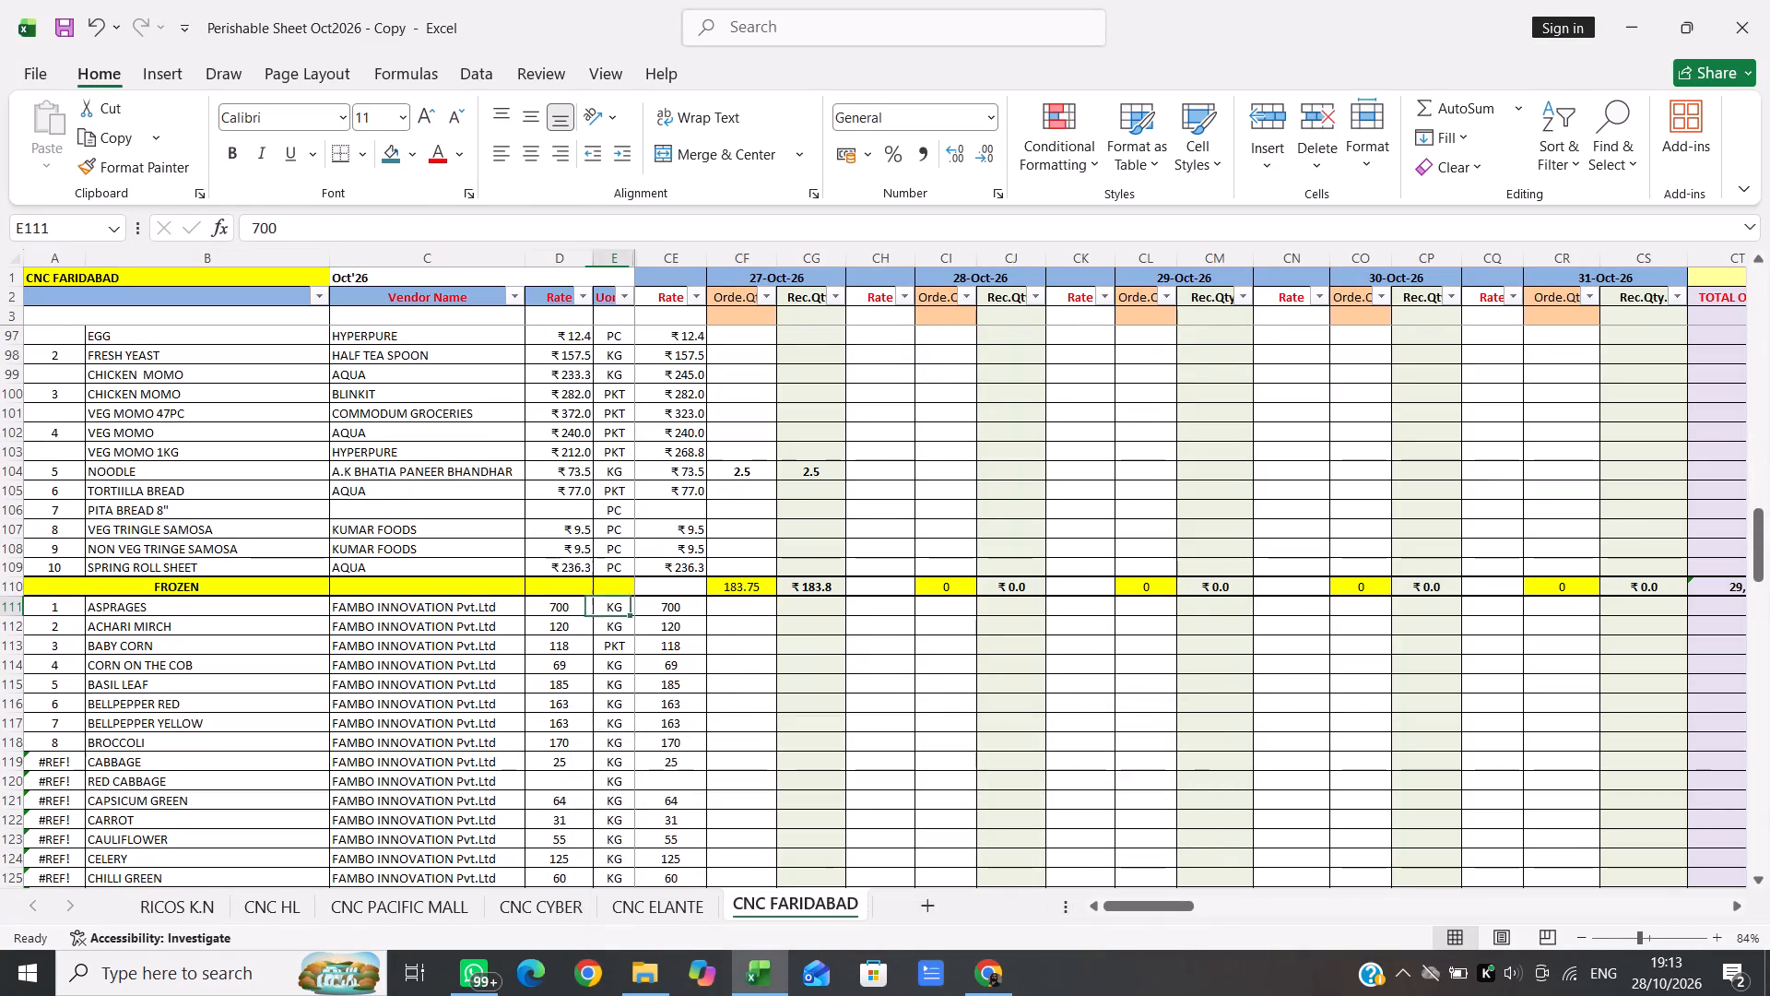
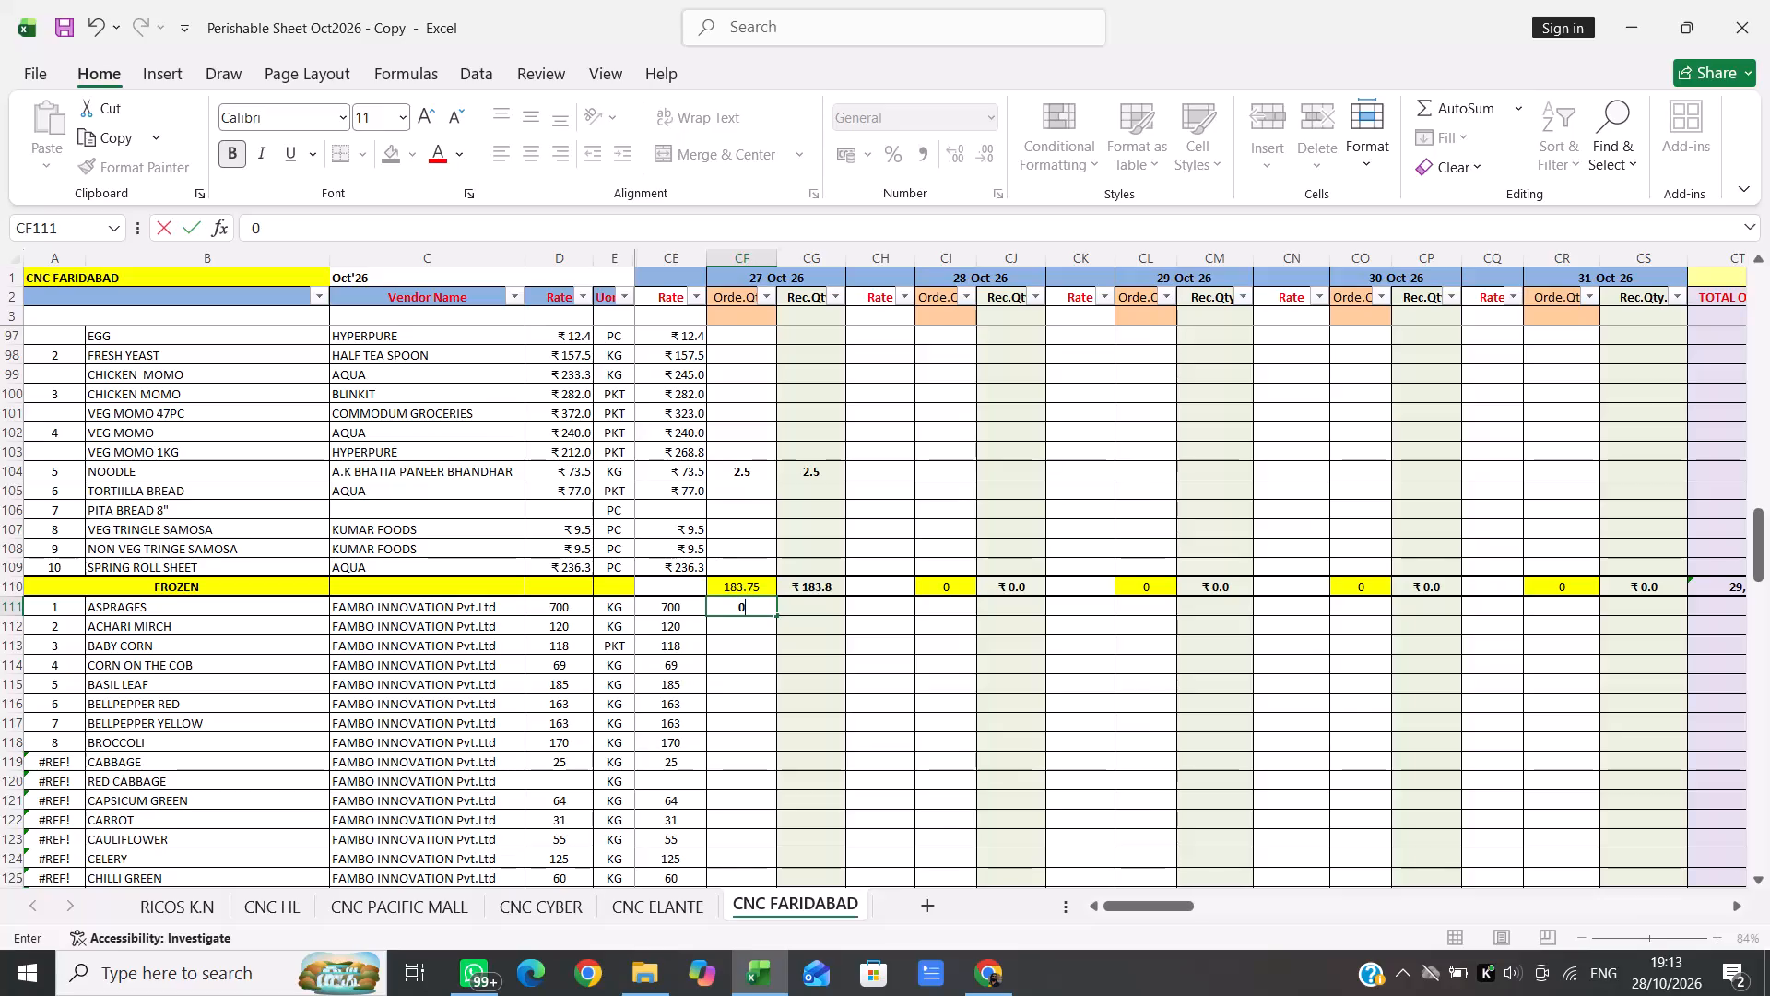
Enter 0.2 as the 27-Oct-26 order quantity in the ASPRAGES row.
text(.2)
key(Right)
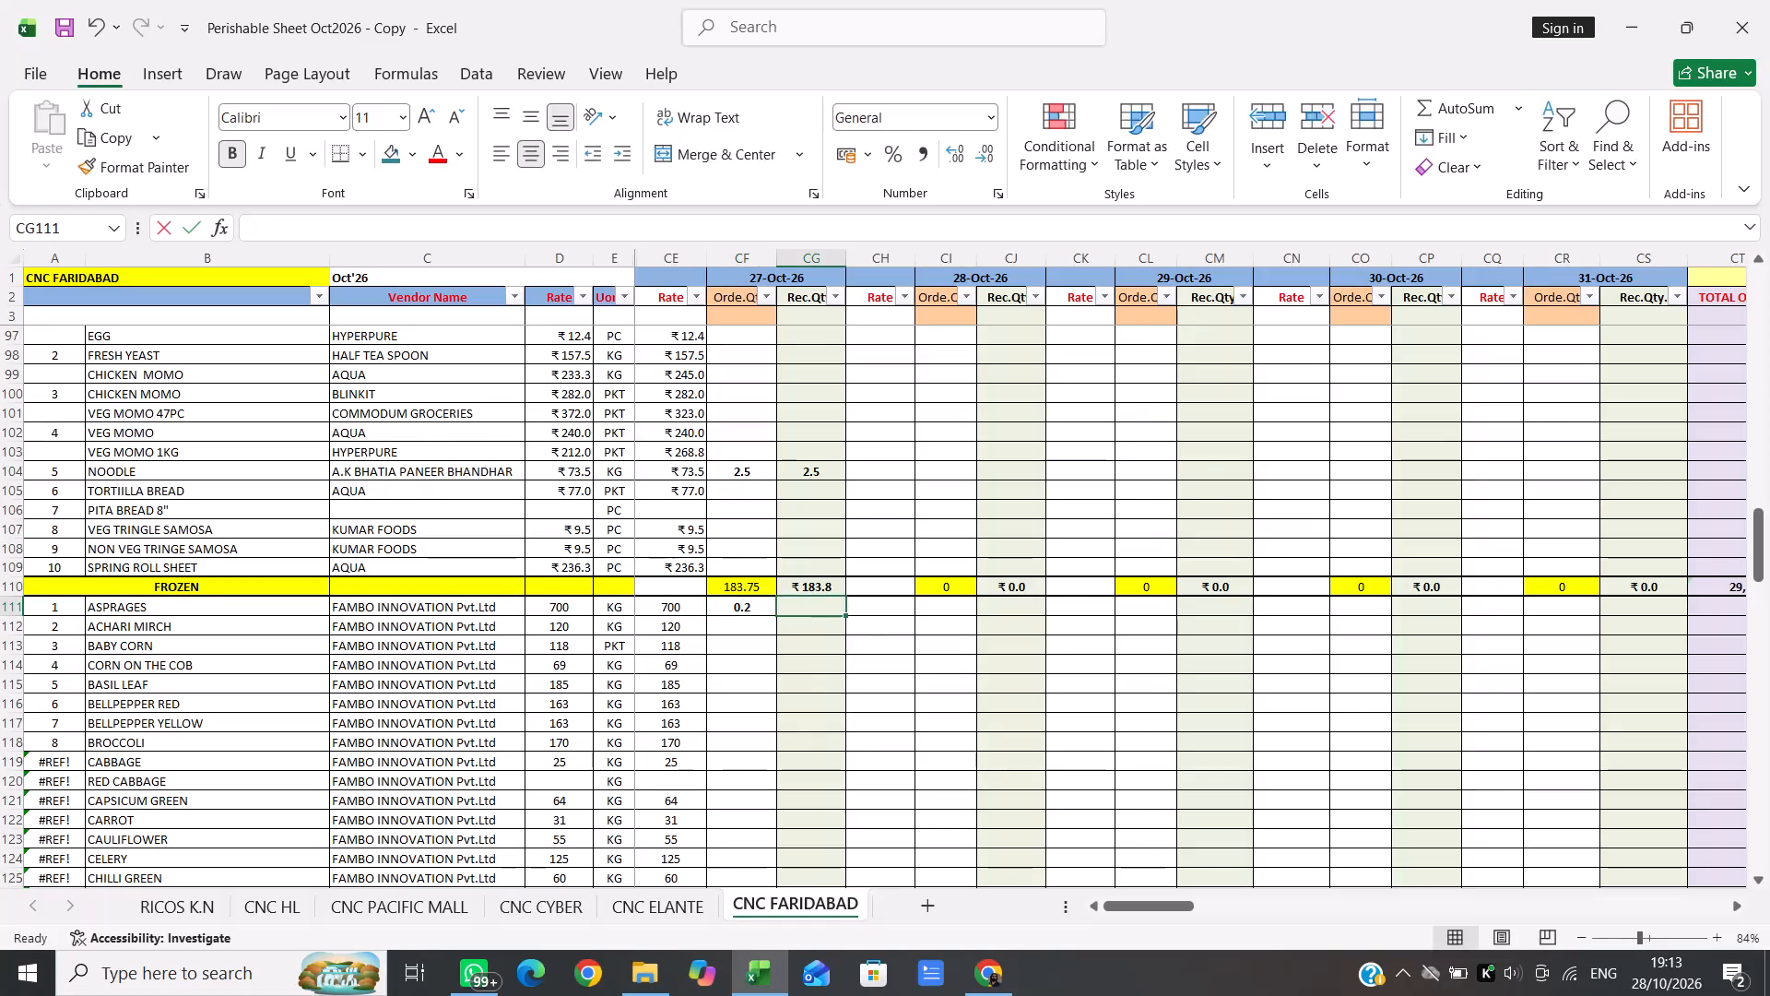
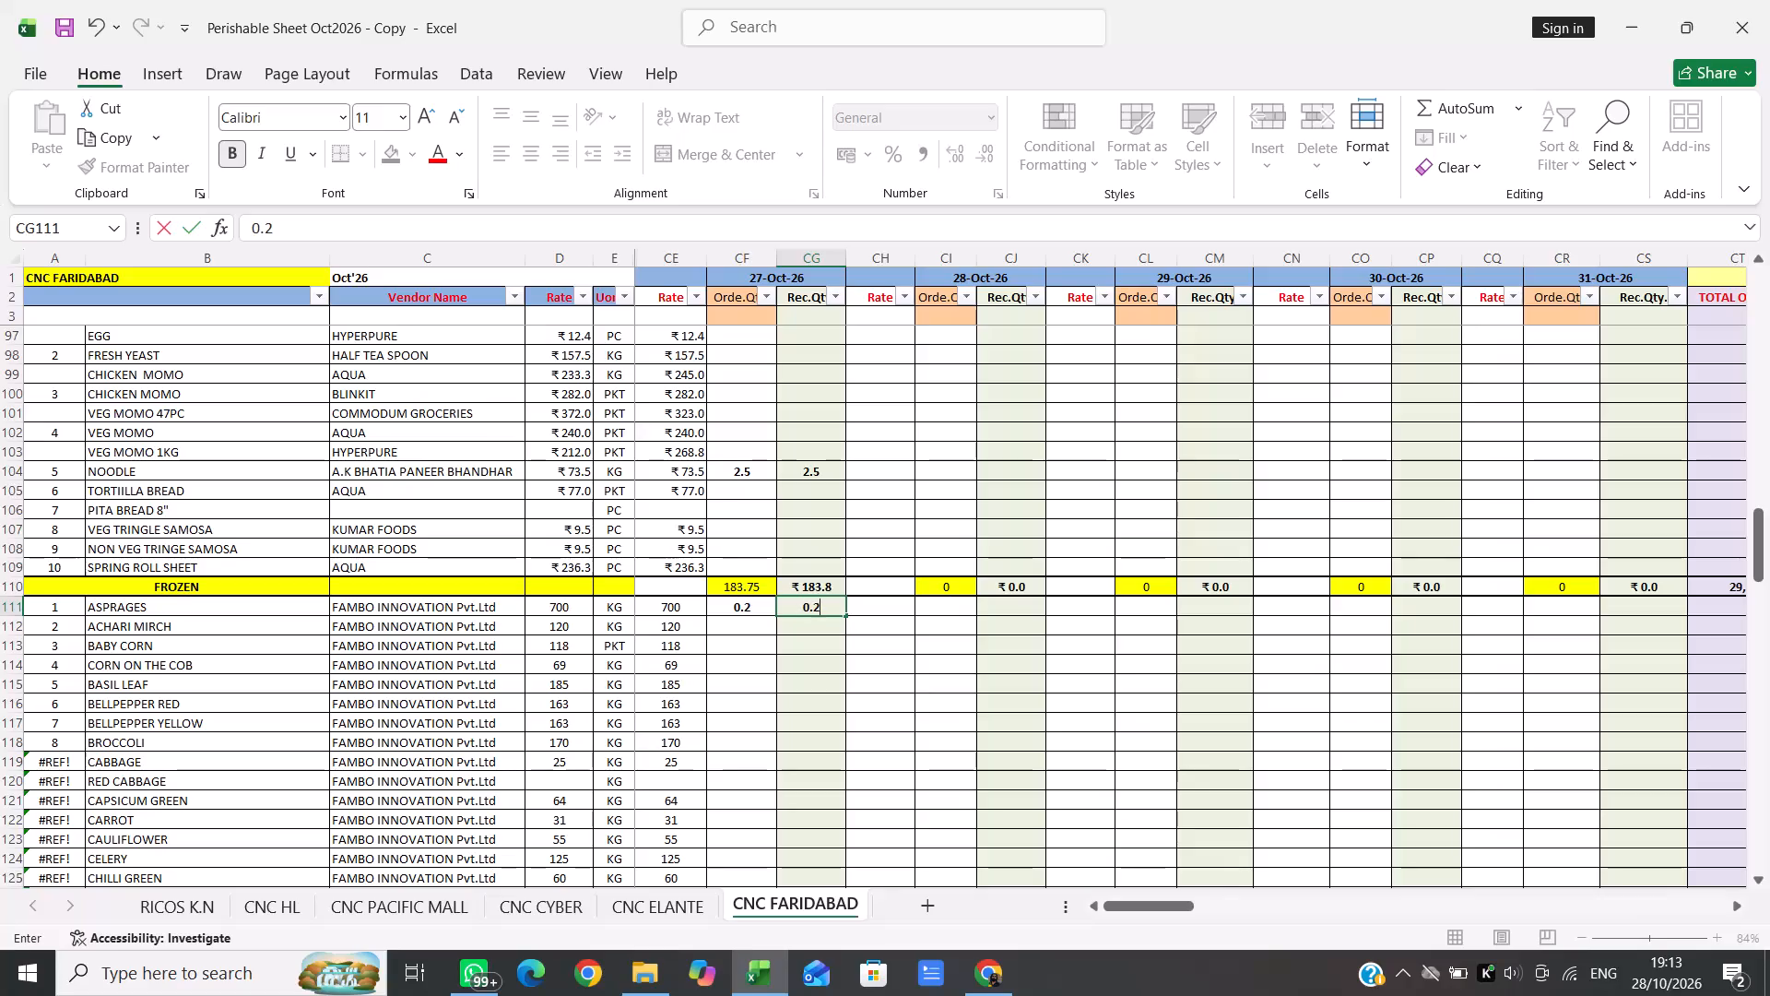
Search the sheet for BABY and move along the BABY CORN row to its 27-Oct-26 entries.
key(ctrl+f)
key(BackSpace)
key(BackSpace)
key(BackSpace)
text(BABY)
key(Return)
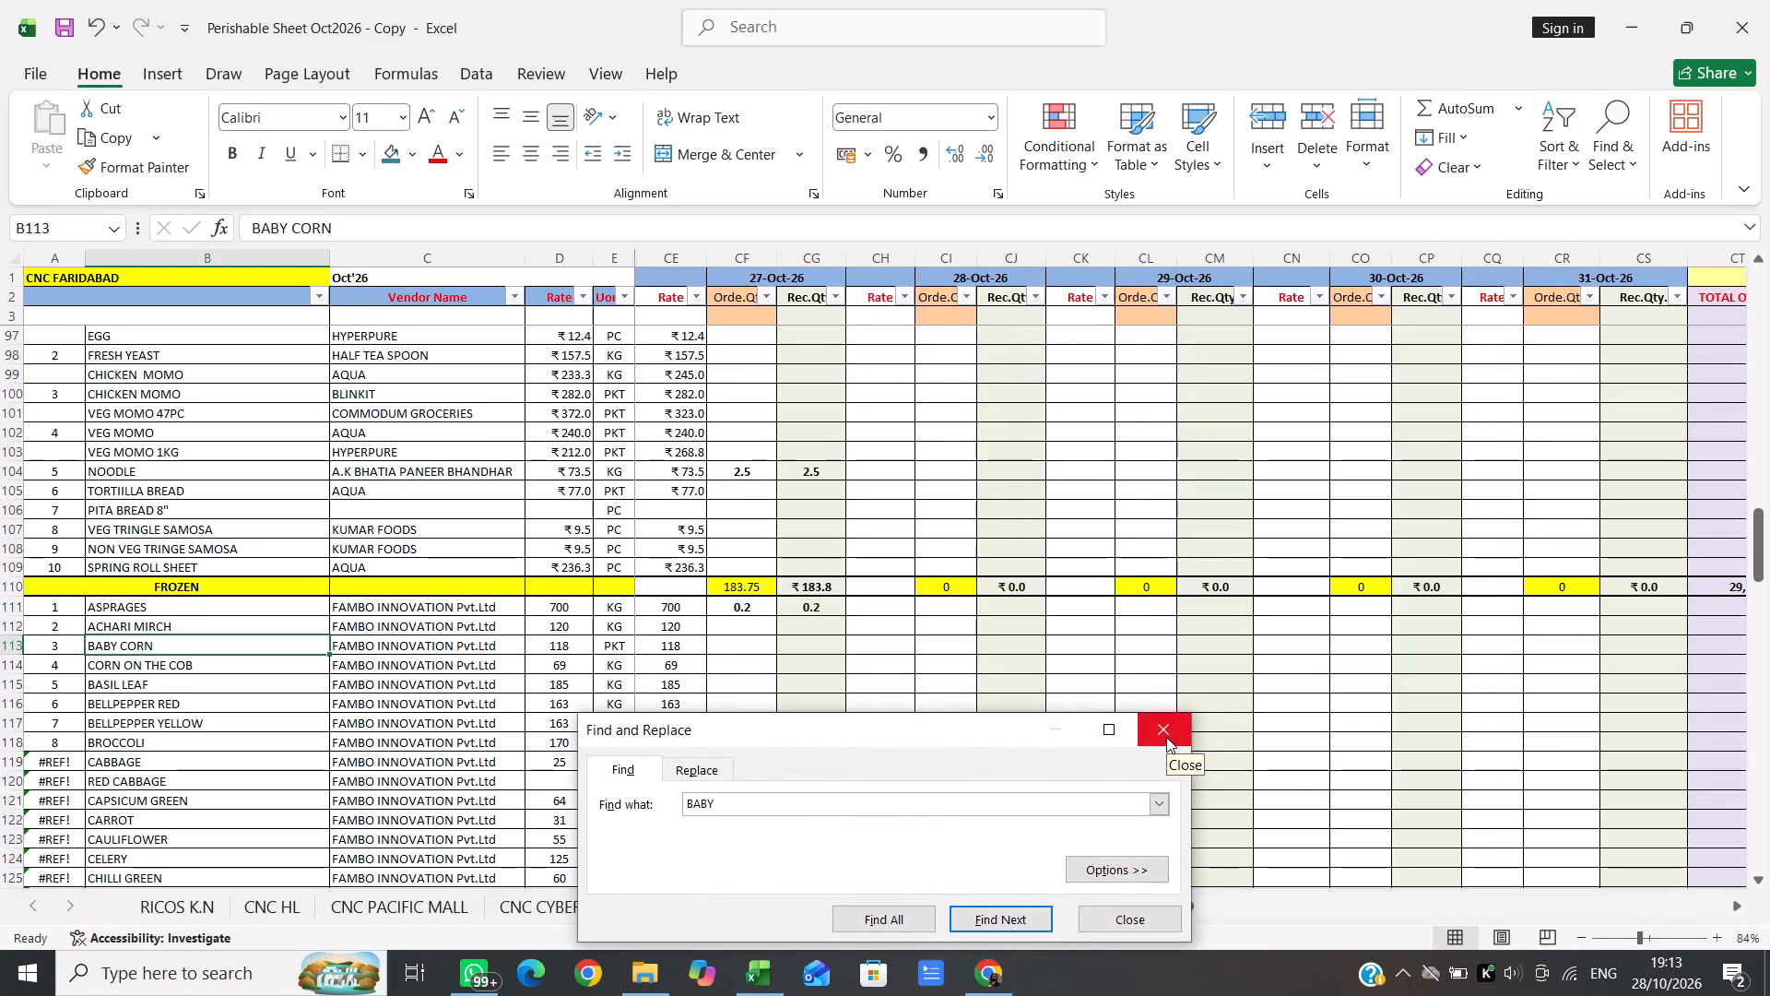
click(1166, 737)
key(Right)
key(Right)
key(Right)
key(Right)
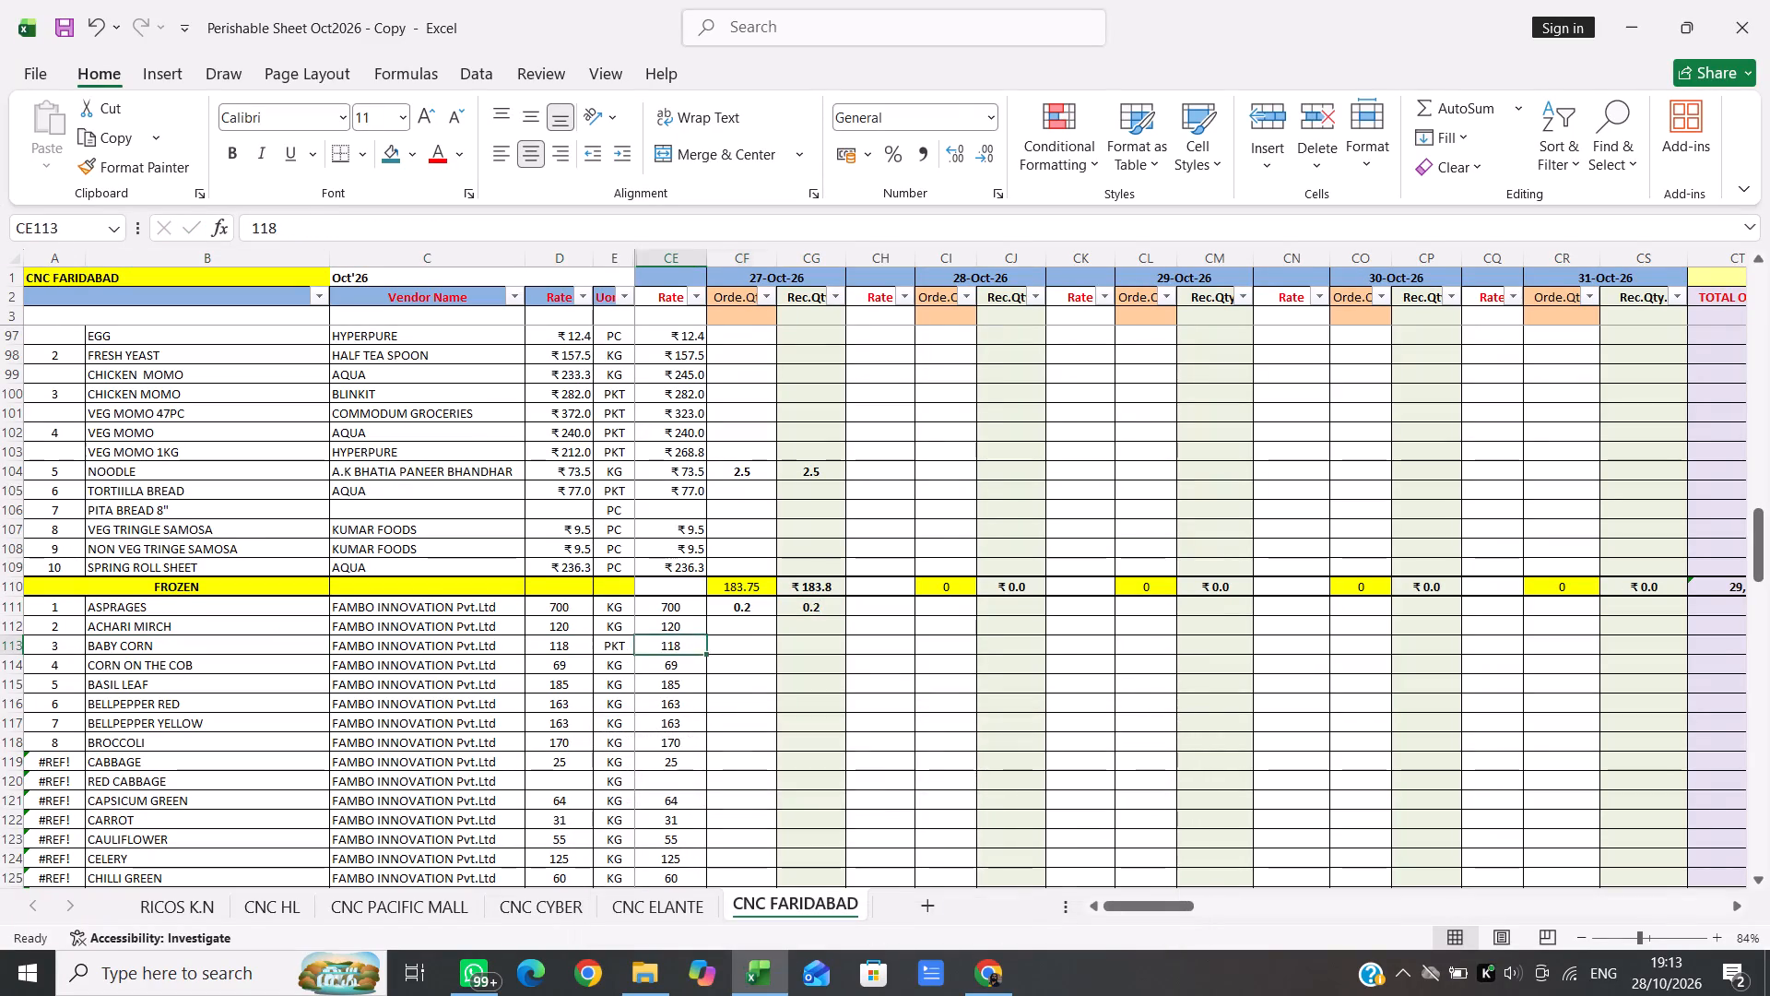
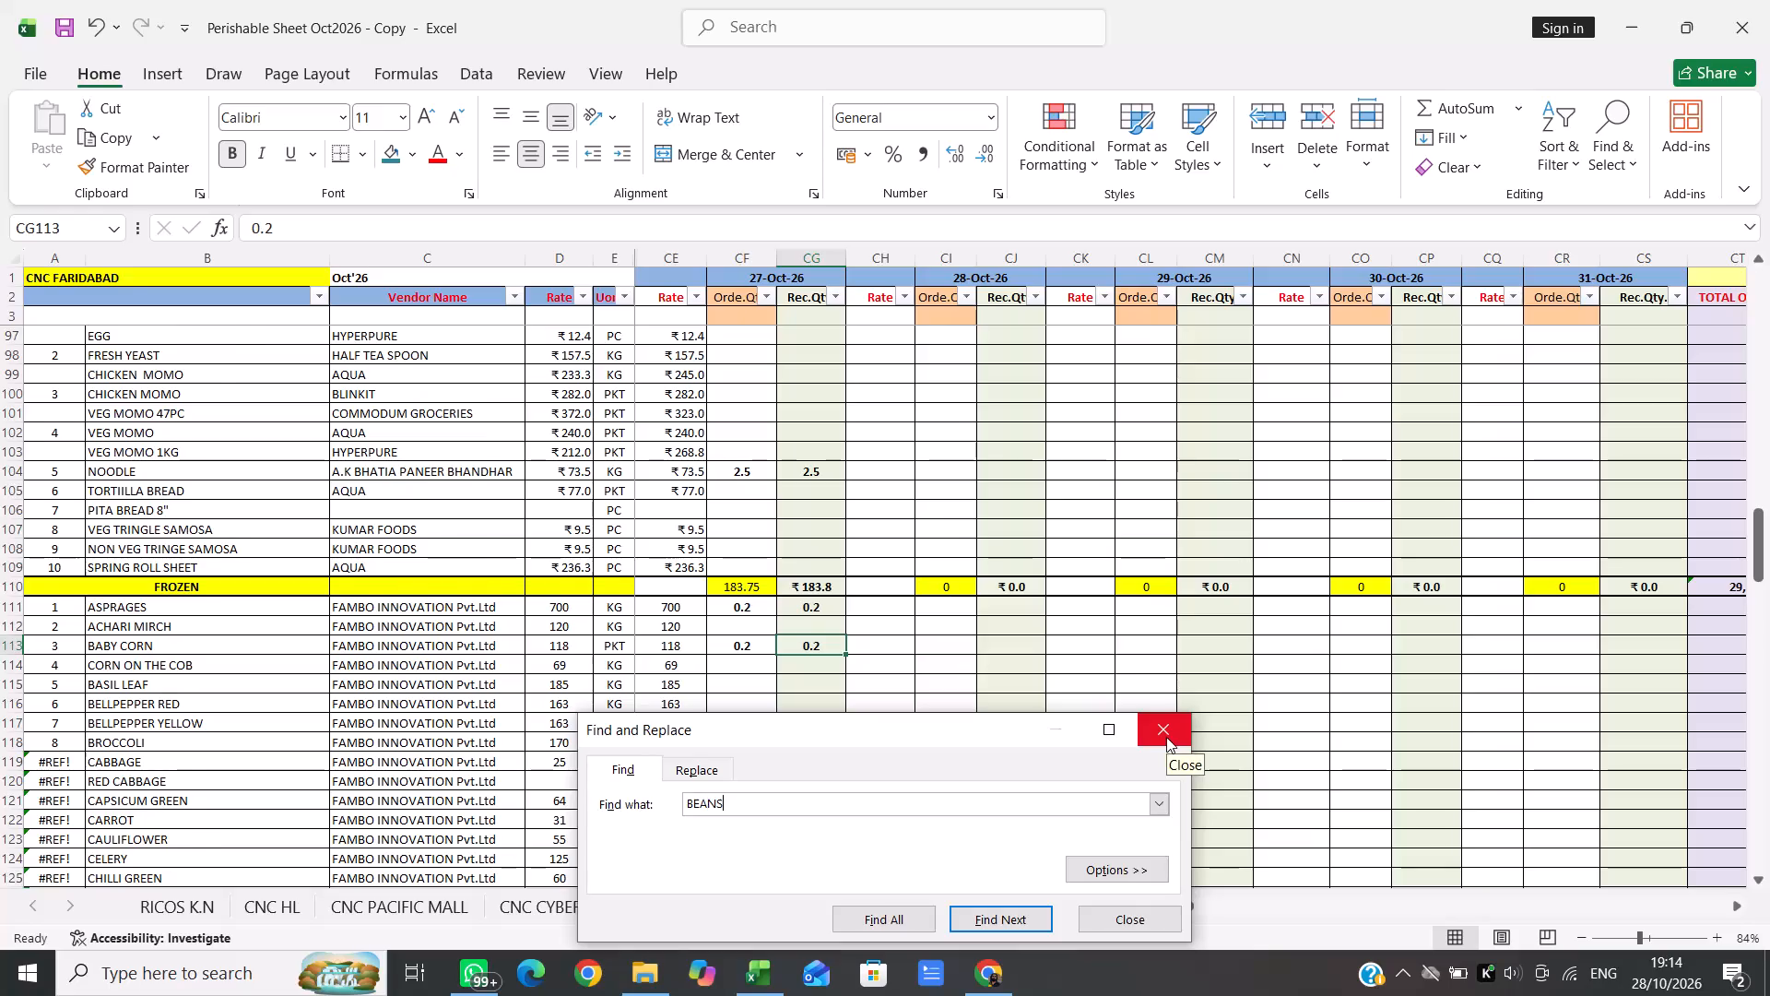
Search the sheet for BEANS and move along the FRENCH BEANS row towards its 27-Oct-26 entries.
key(Return)
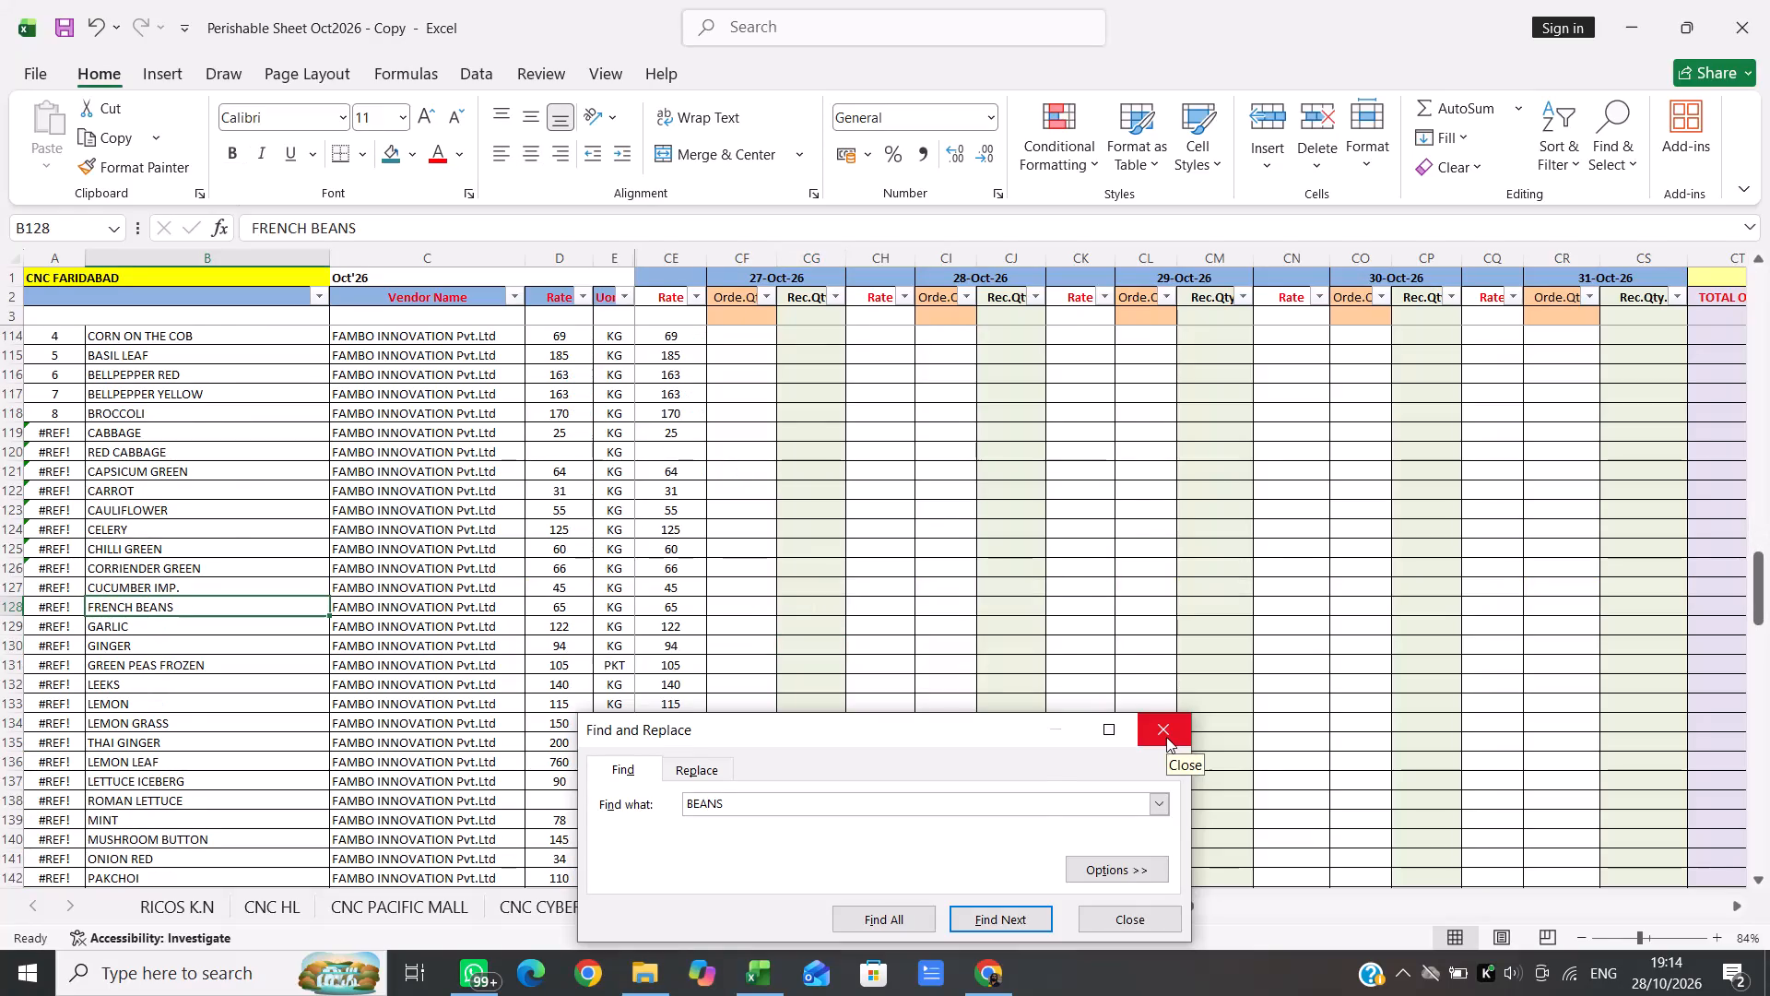
click(1166, 737)
key(Right)
key(Right)
key(Right)
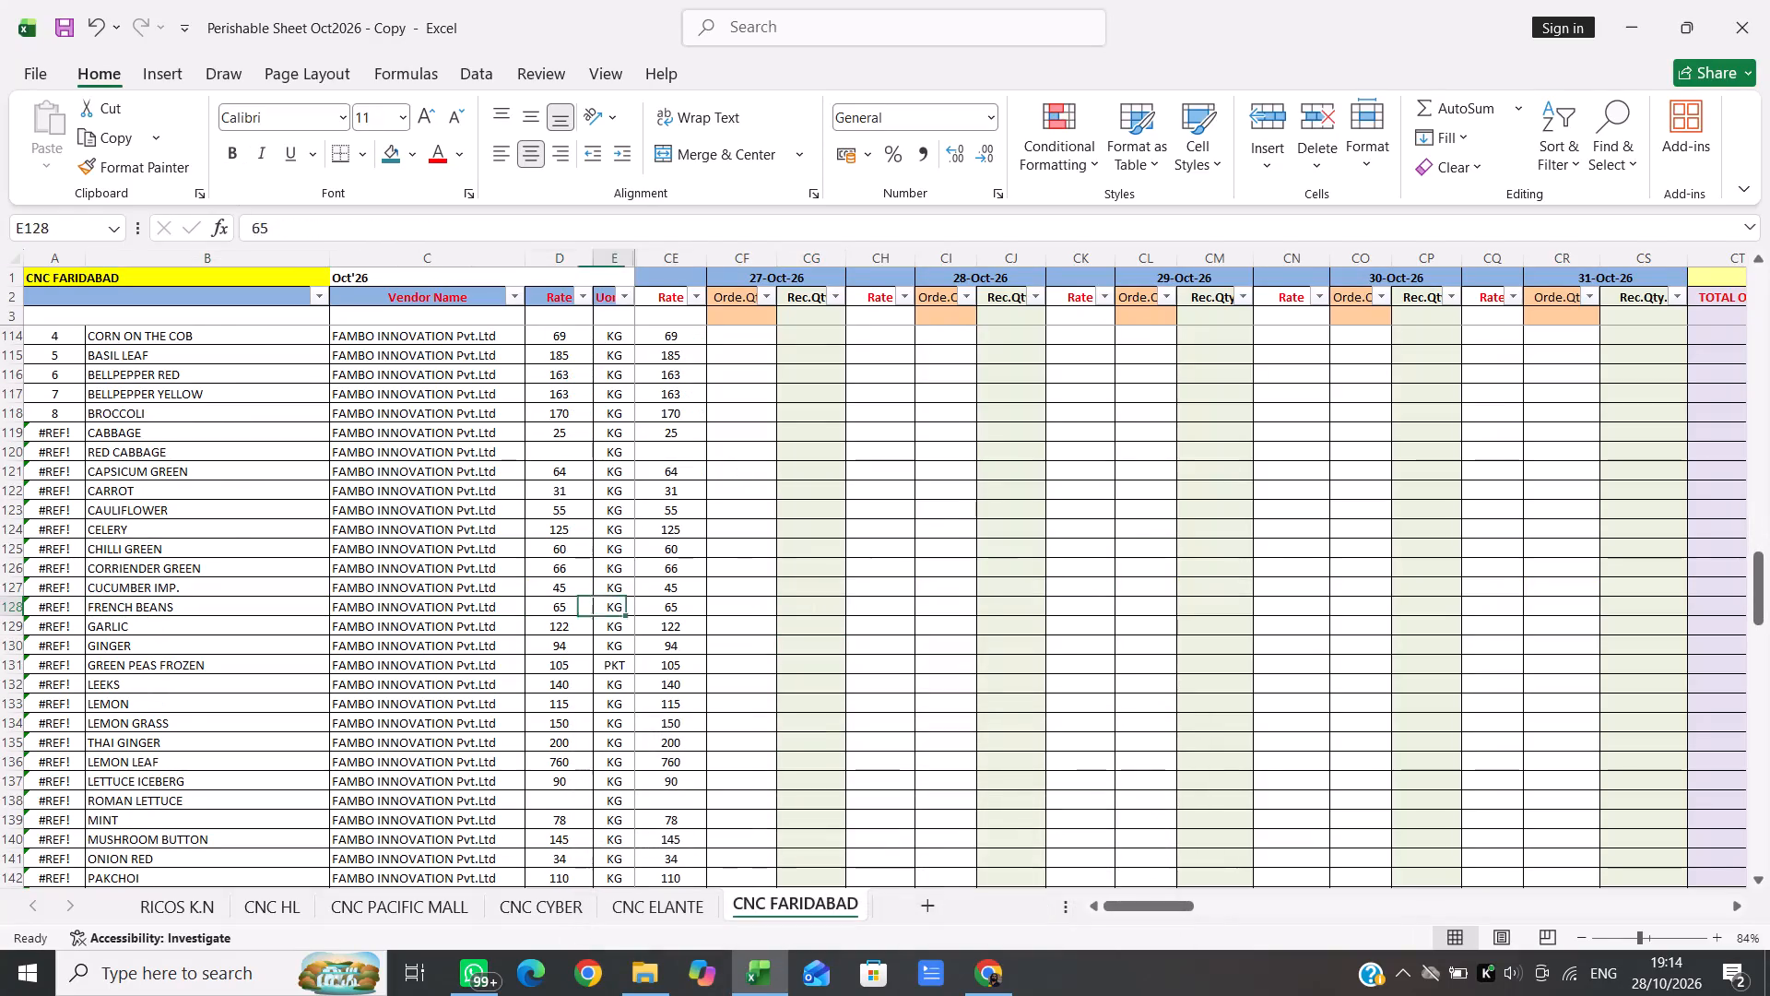
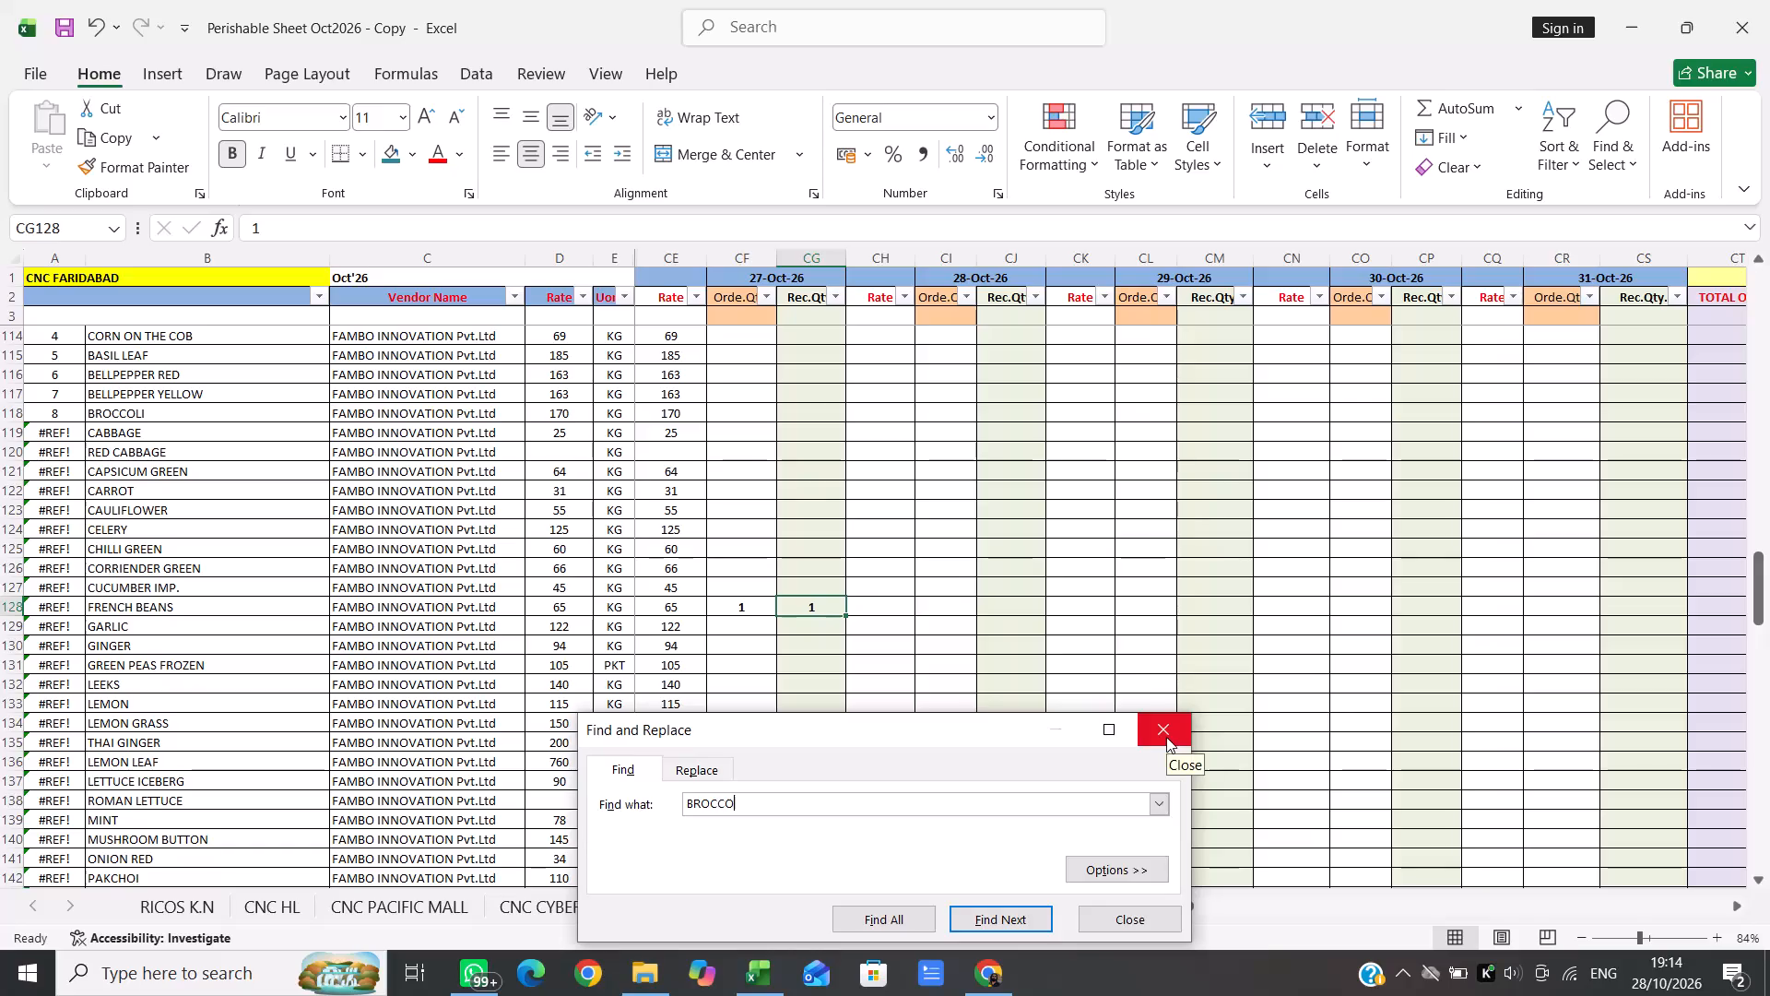
Search the sheet for BROCCO and move along the BROCCOLI row towards its 27-Oct-26 entries.
key(Return)
click(1166, 737)
key(Right)
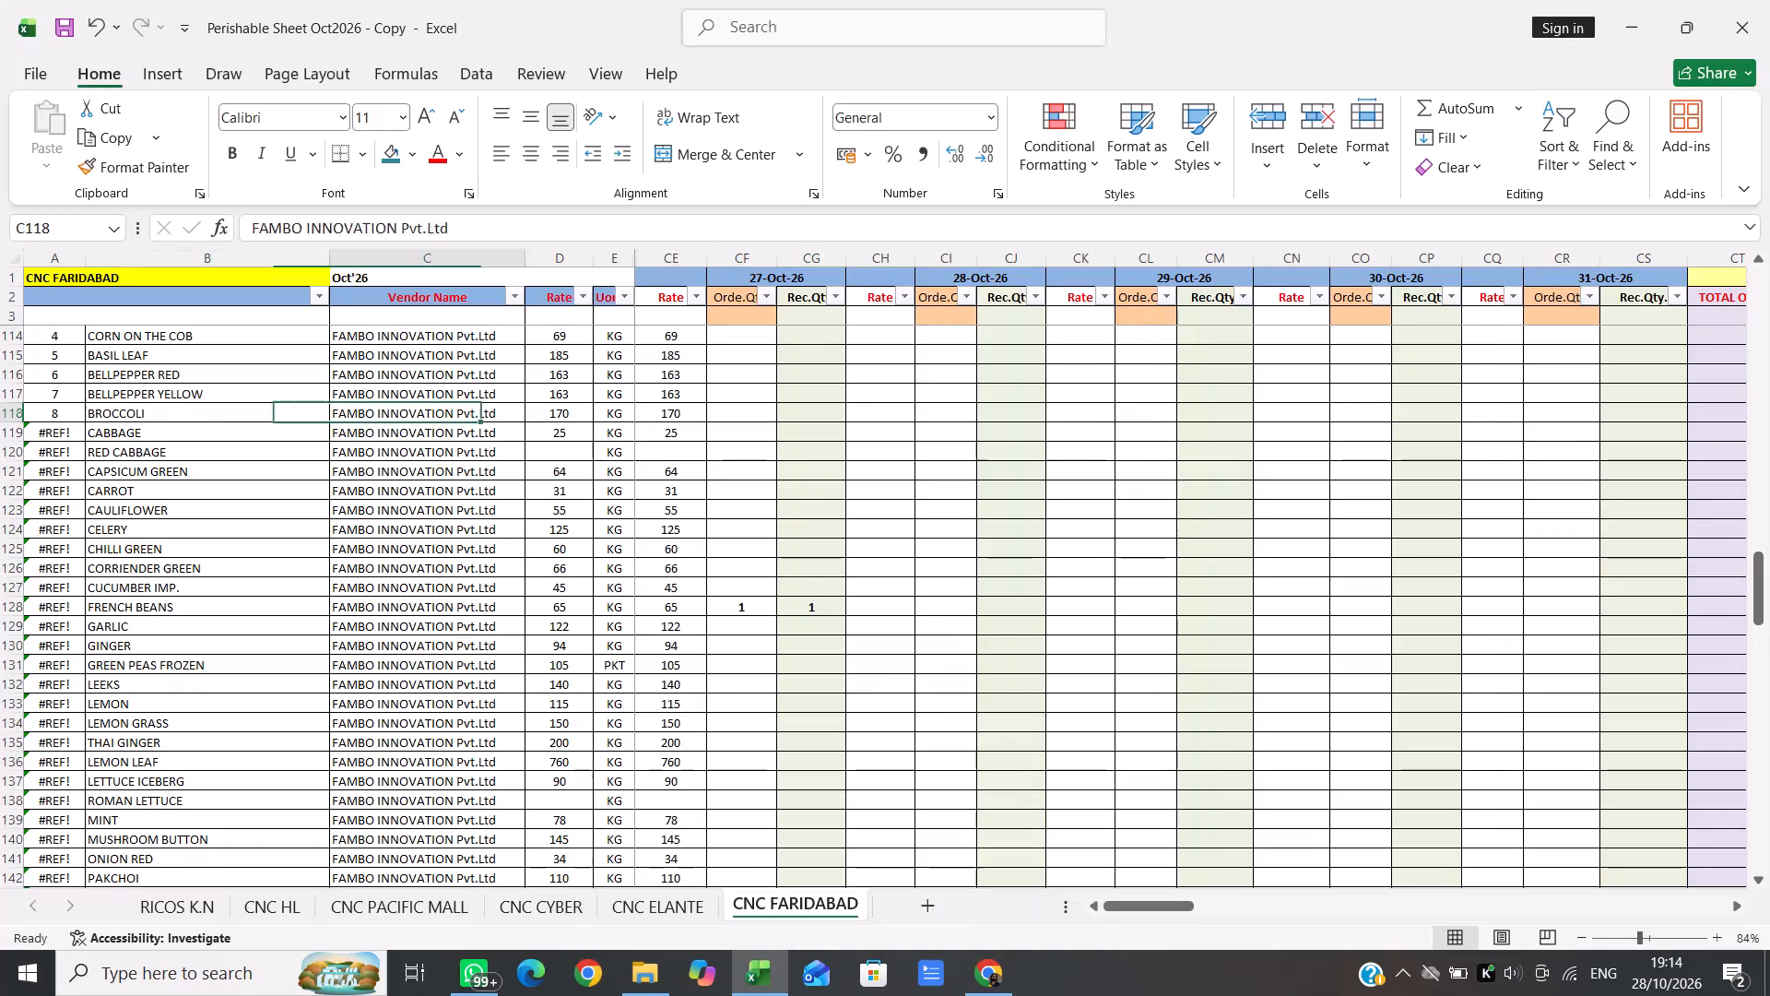
key(Right)
key(Right)
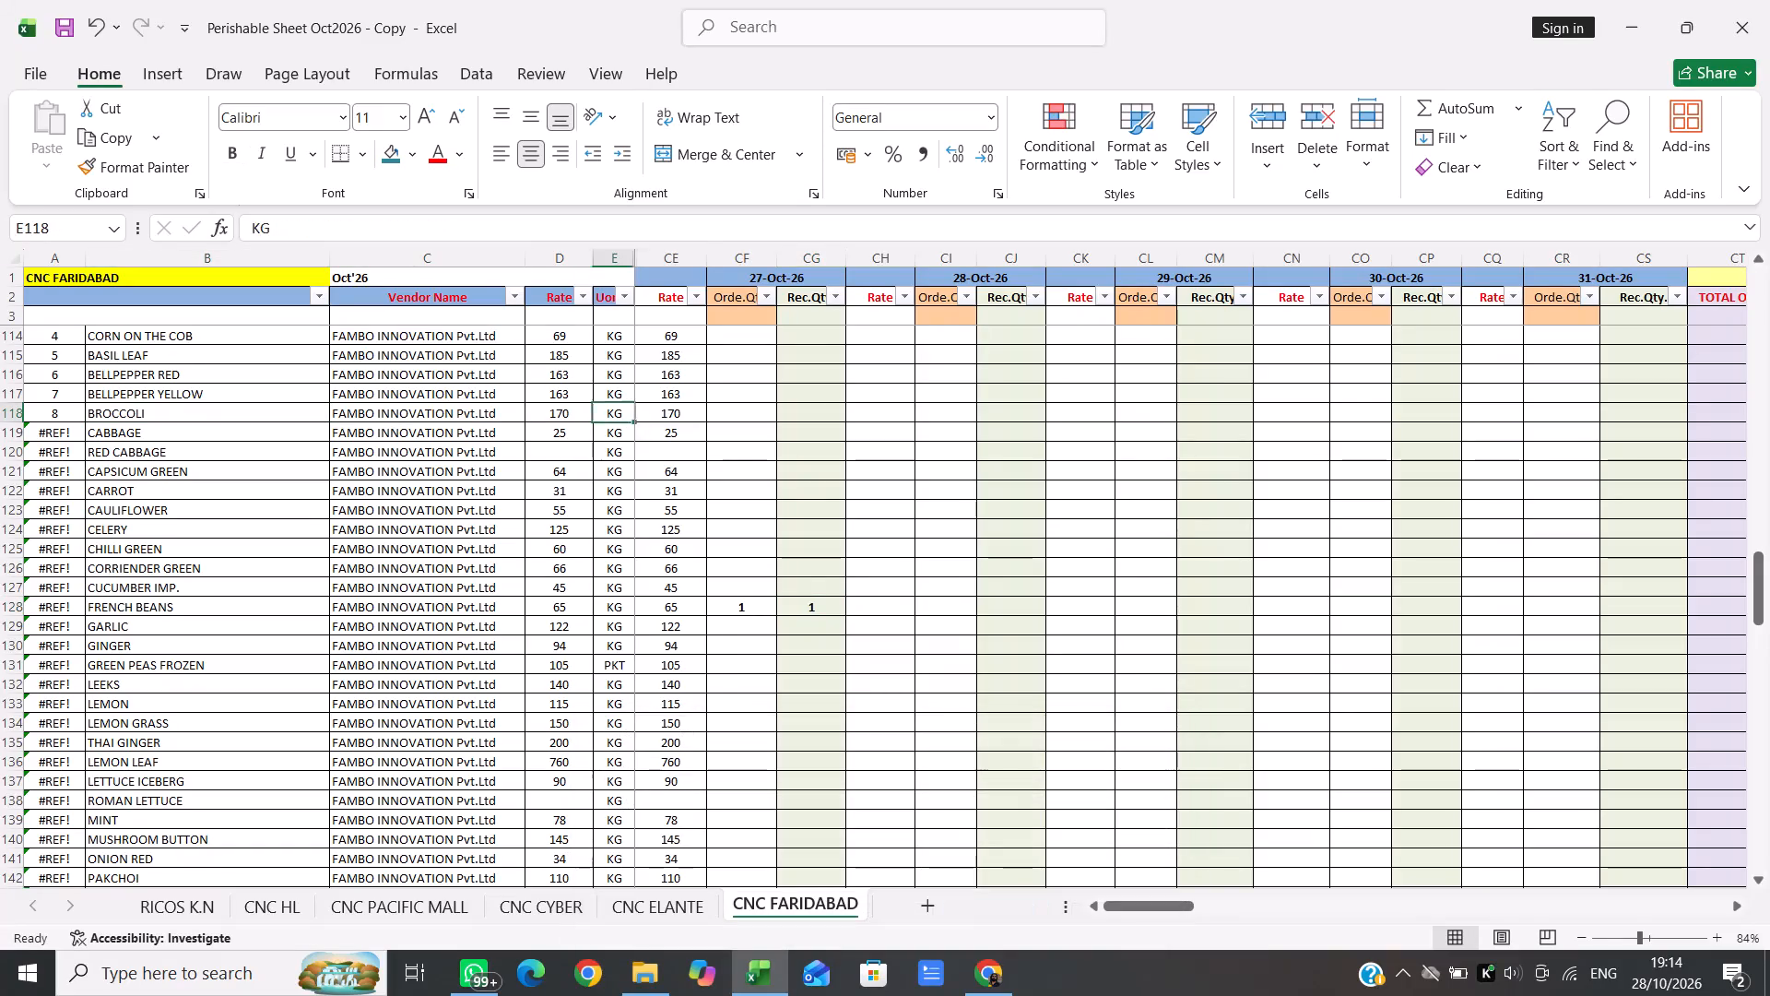
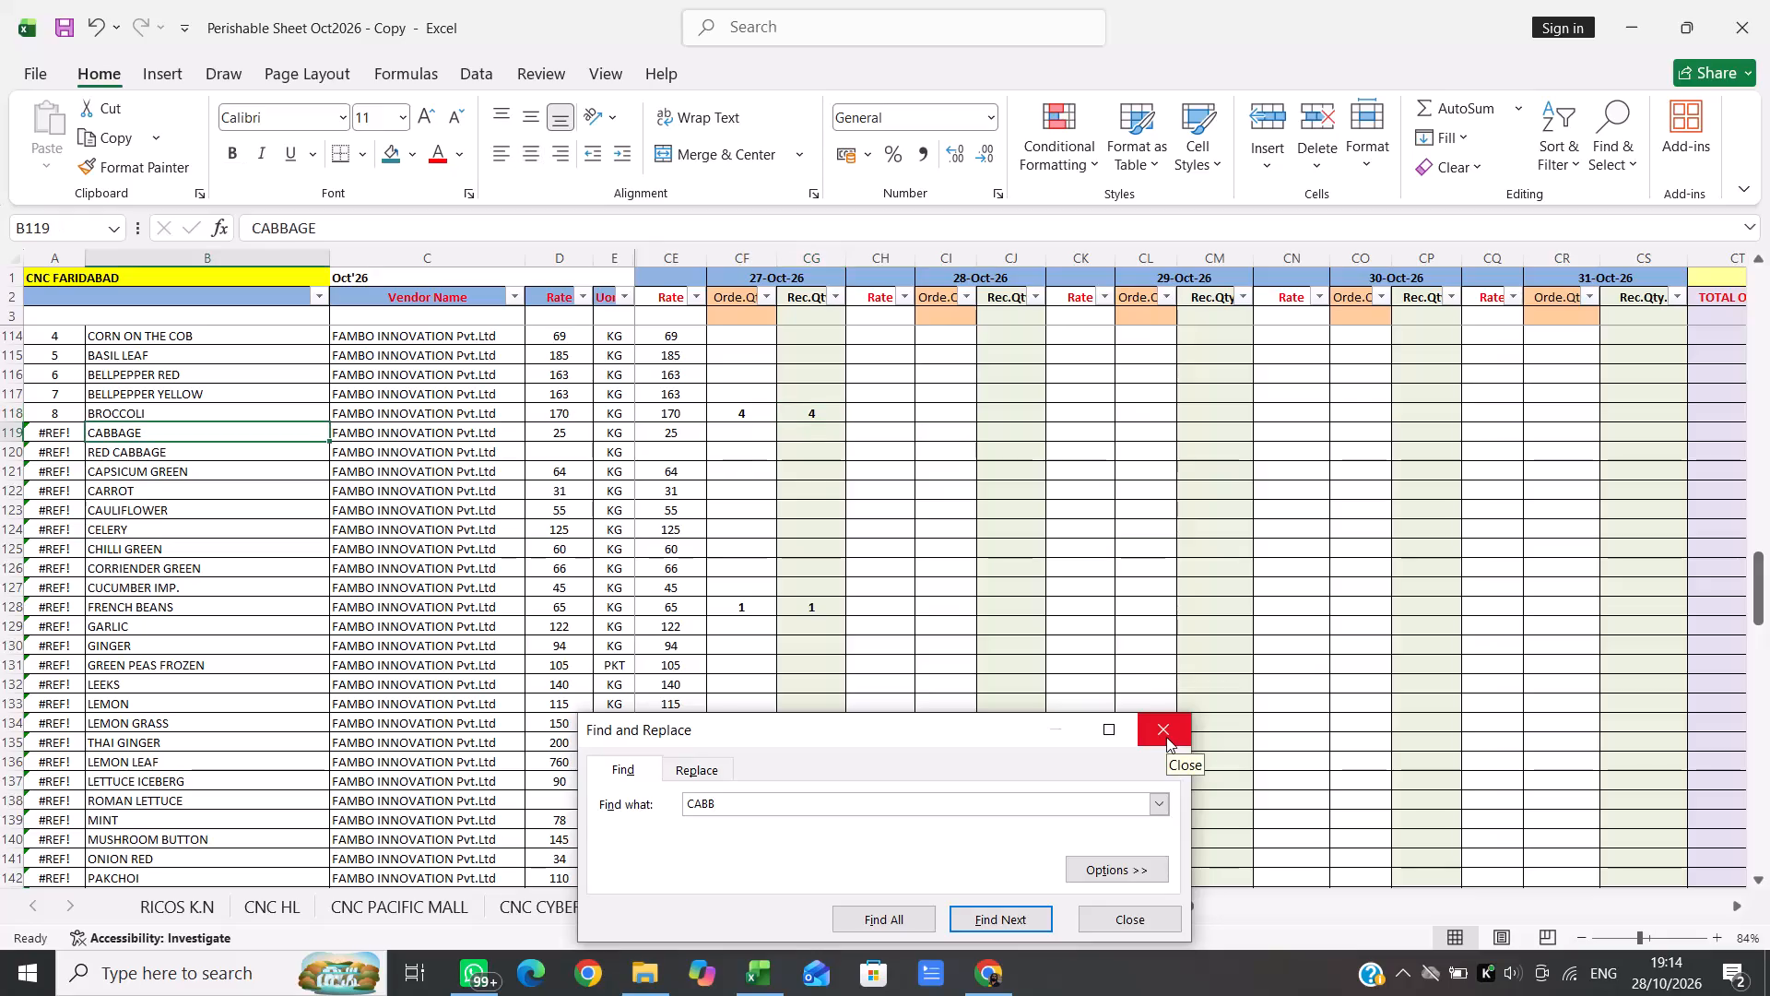
Enter 4 as the 27-Oct-26 order quantity for CABBAGE.
click(1166, 737)
key(Right)
key(Right)
key(Right)
key(Right)
key(Right)
key(4)
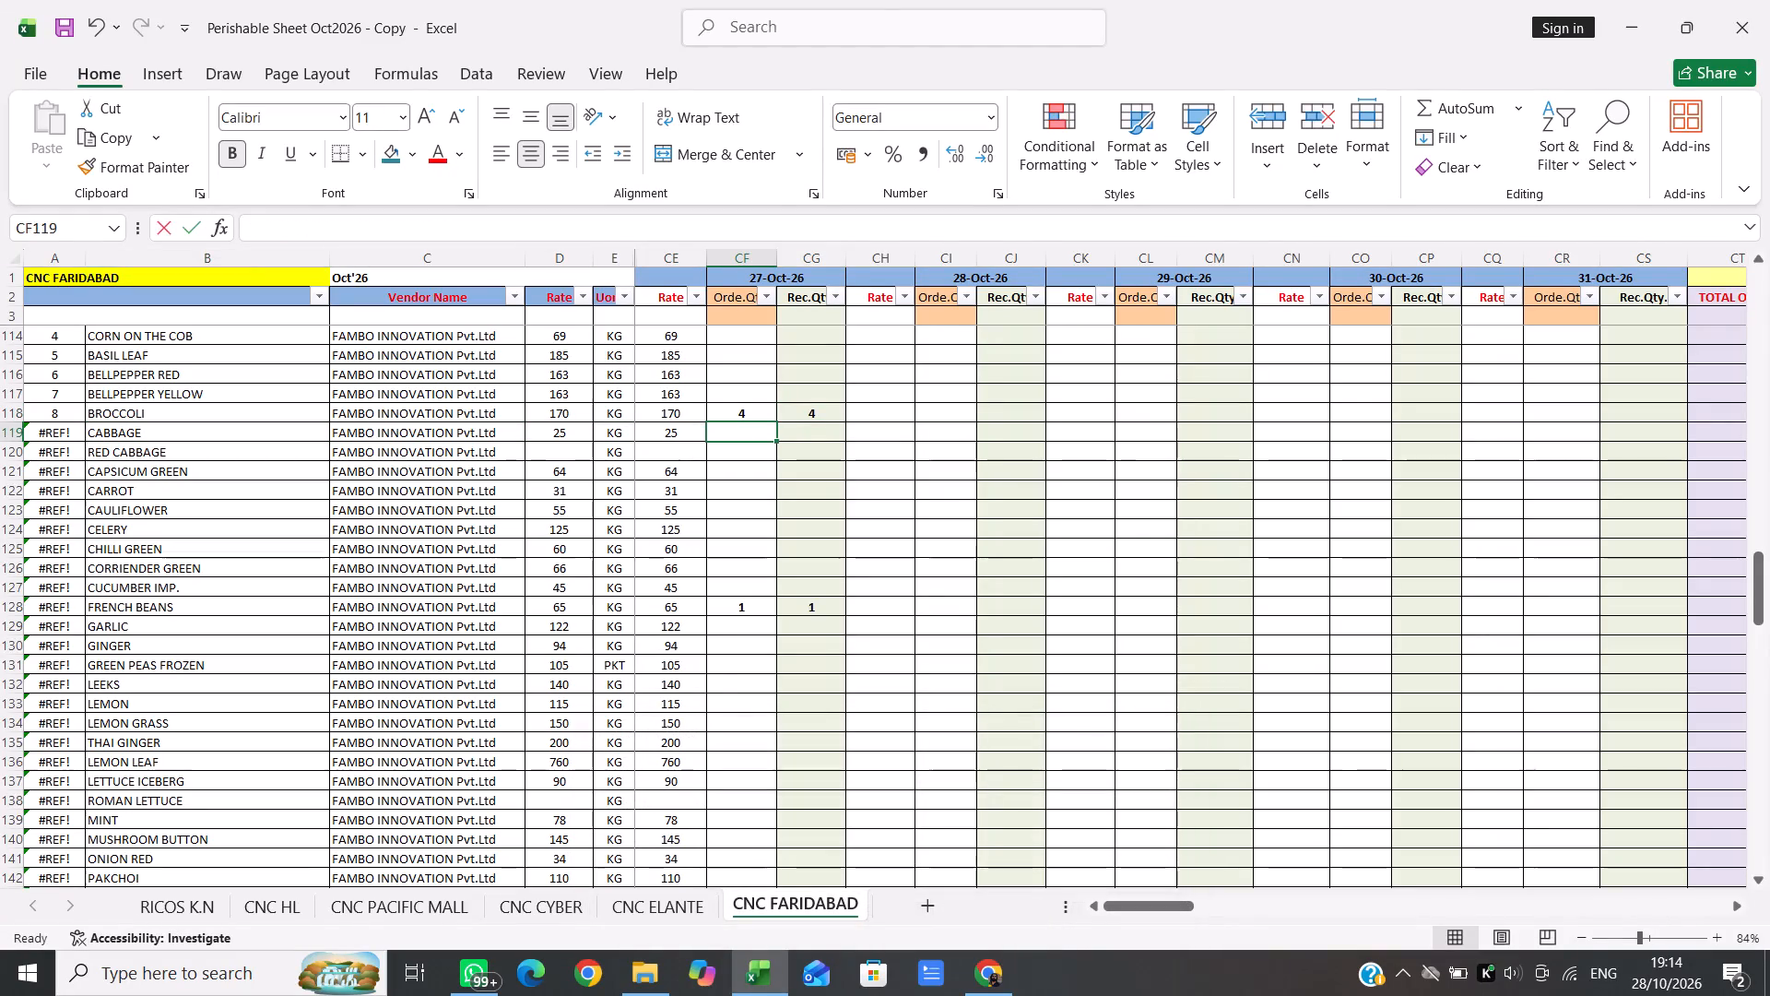
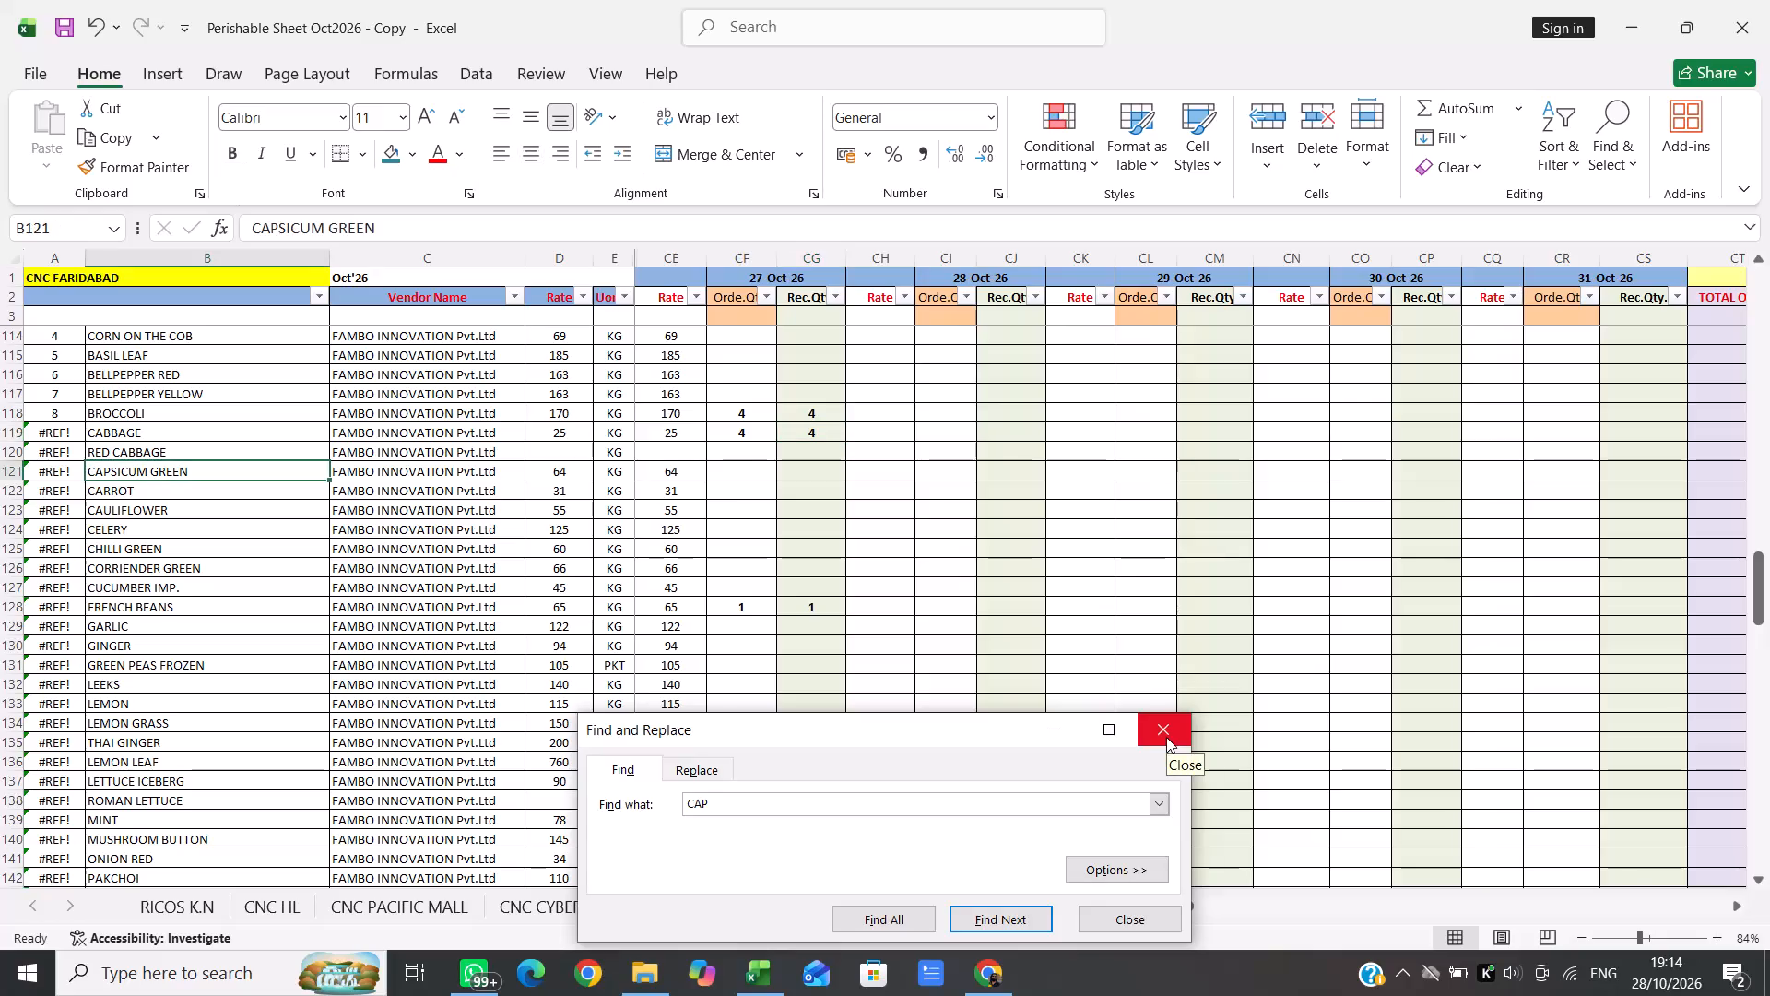
Close the search and move along the CAPSICUM GREEN row toward its 27-Oct-26 order quantity cell.
click(1166, 737)
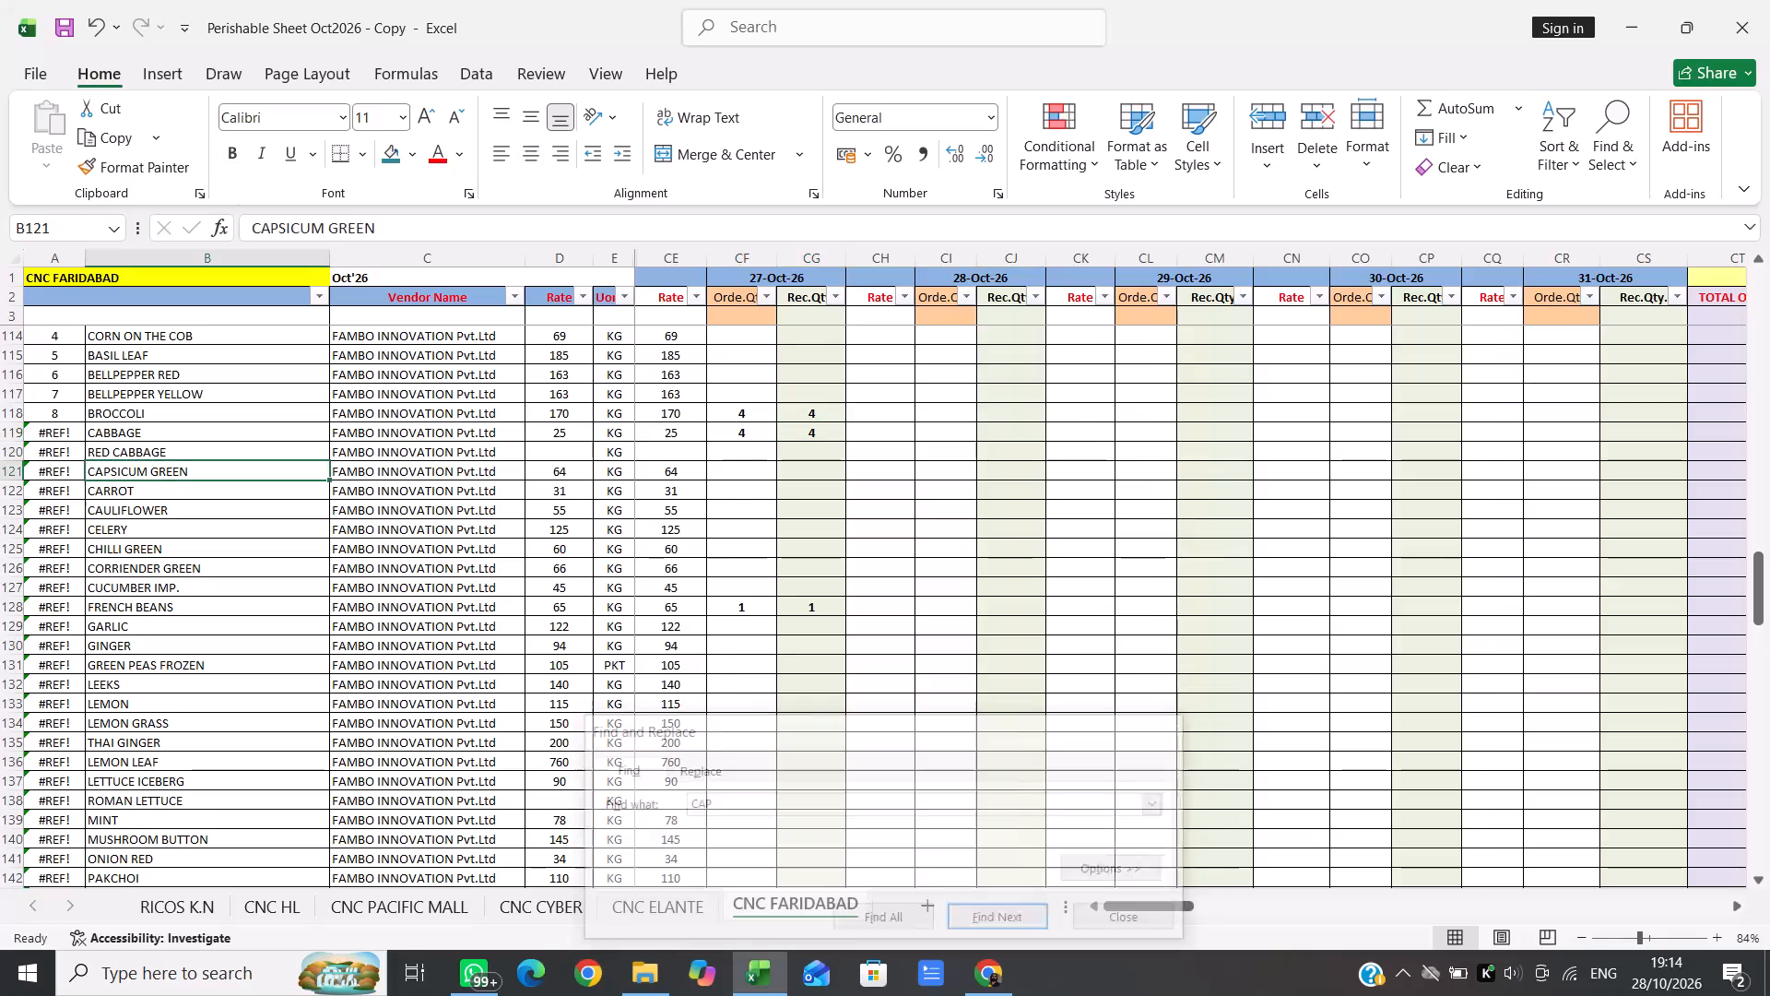
key(Right)
key(Right)
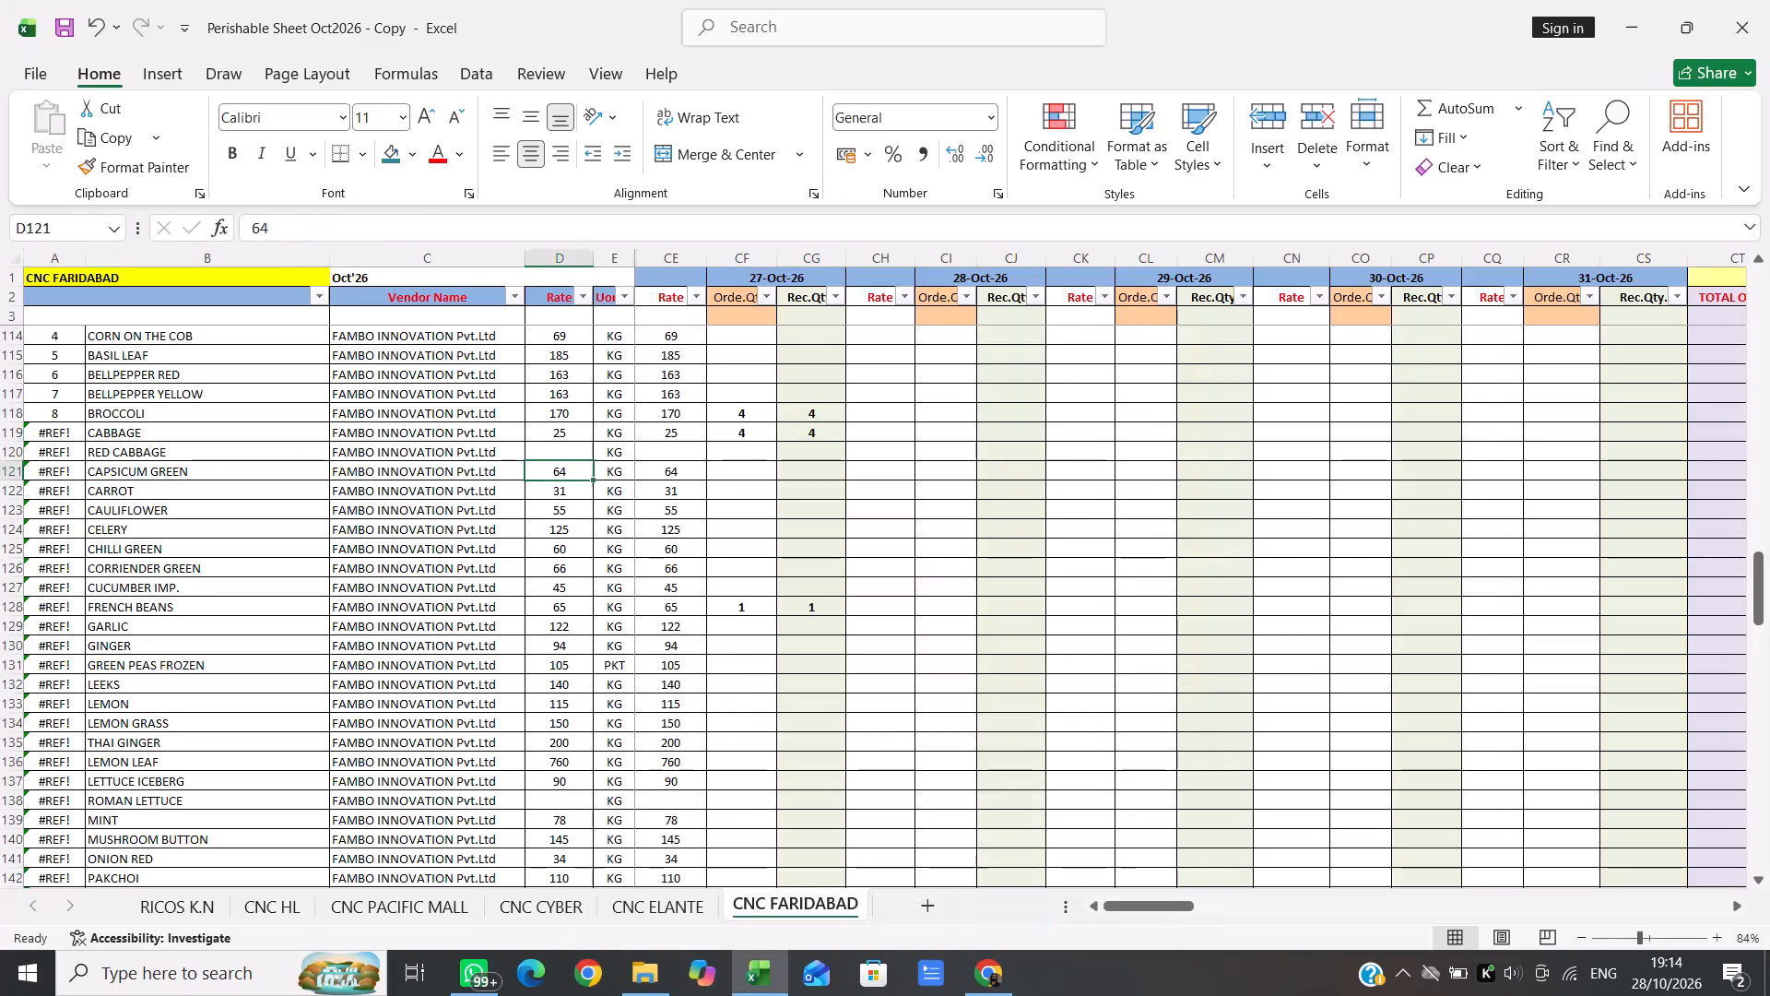
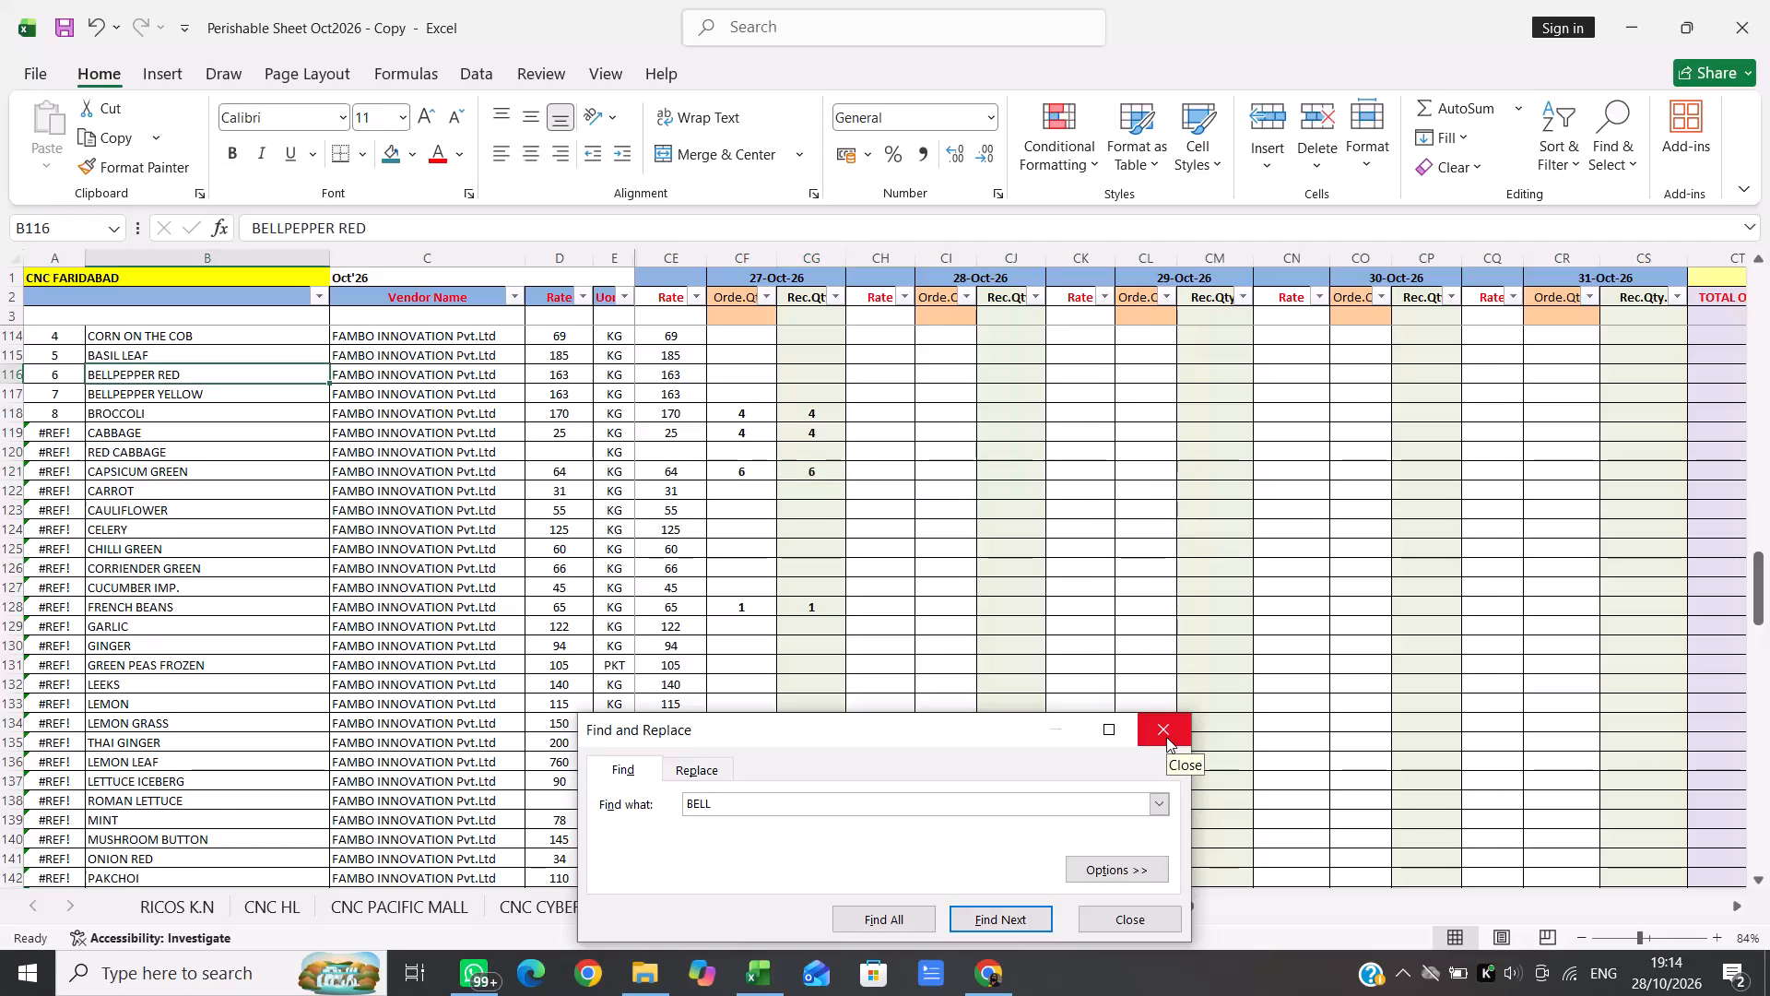
Close the search and move along the BELLPEPPER RED row toward its 27-Oct-26 order quantity cell.
click(1166, 730)
key(Right)
key(Right)
key(Right)
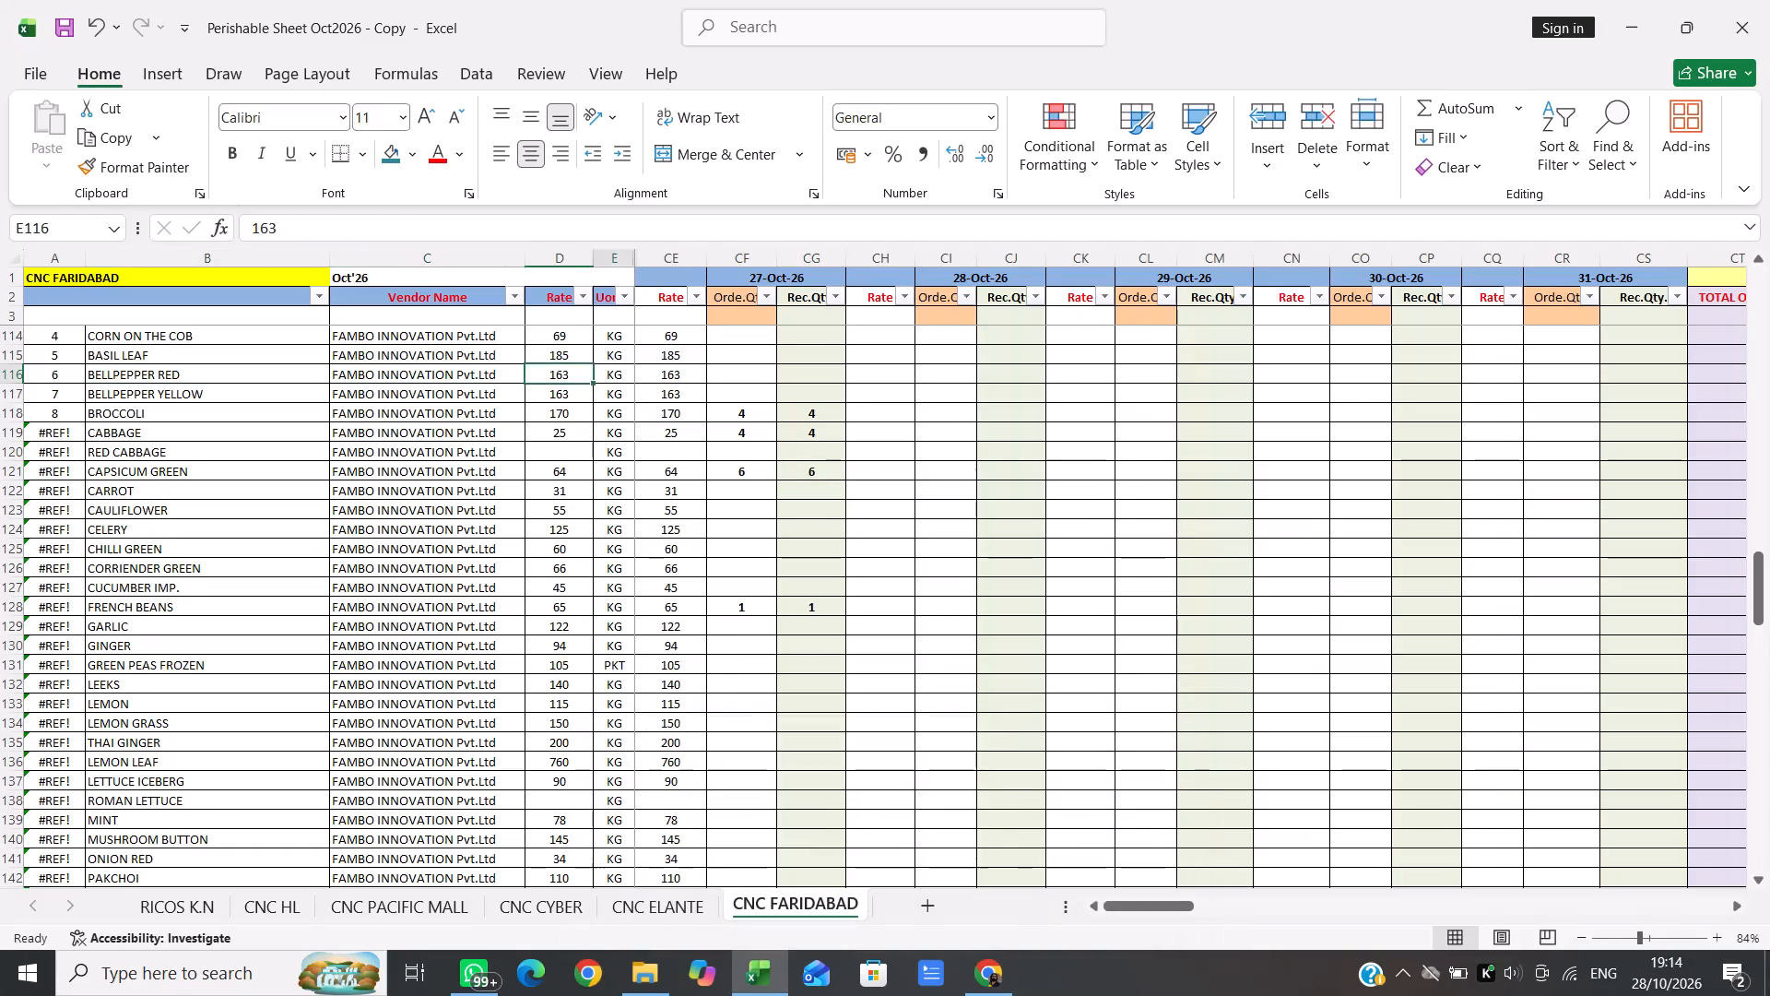
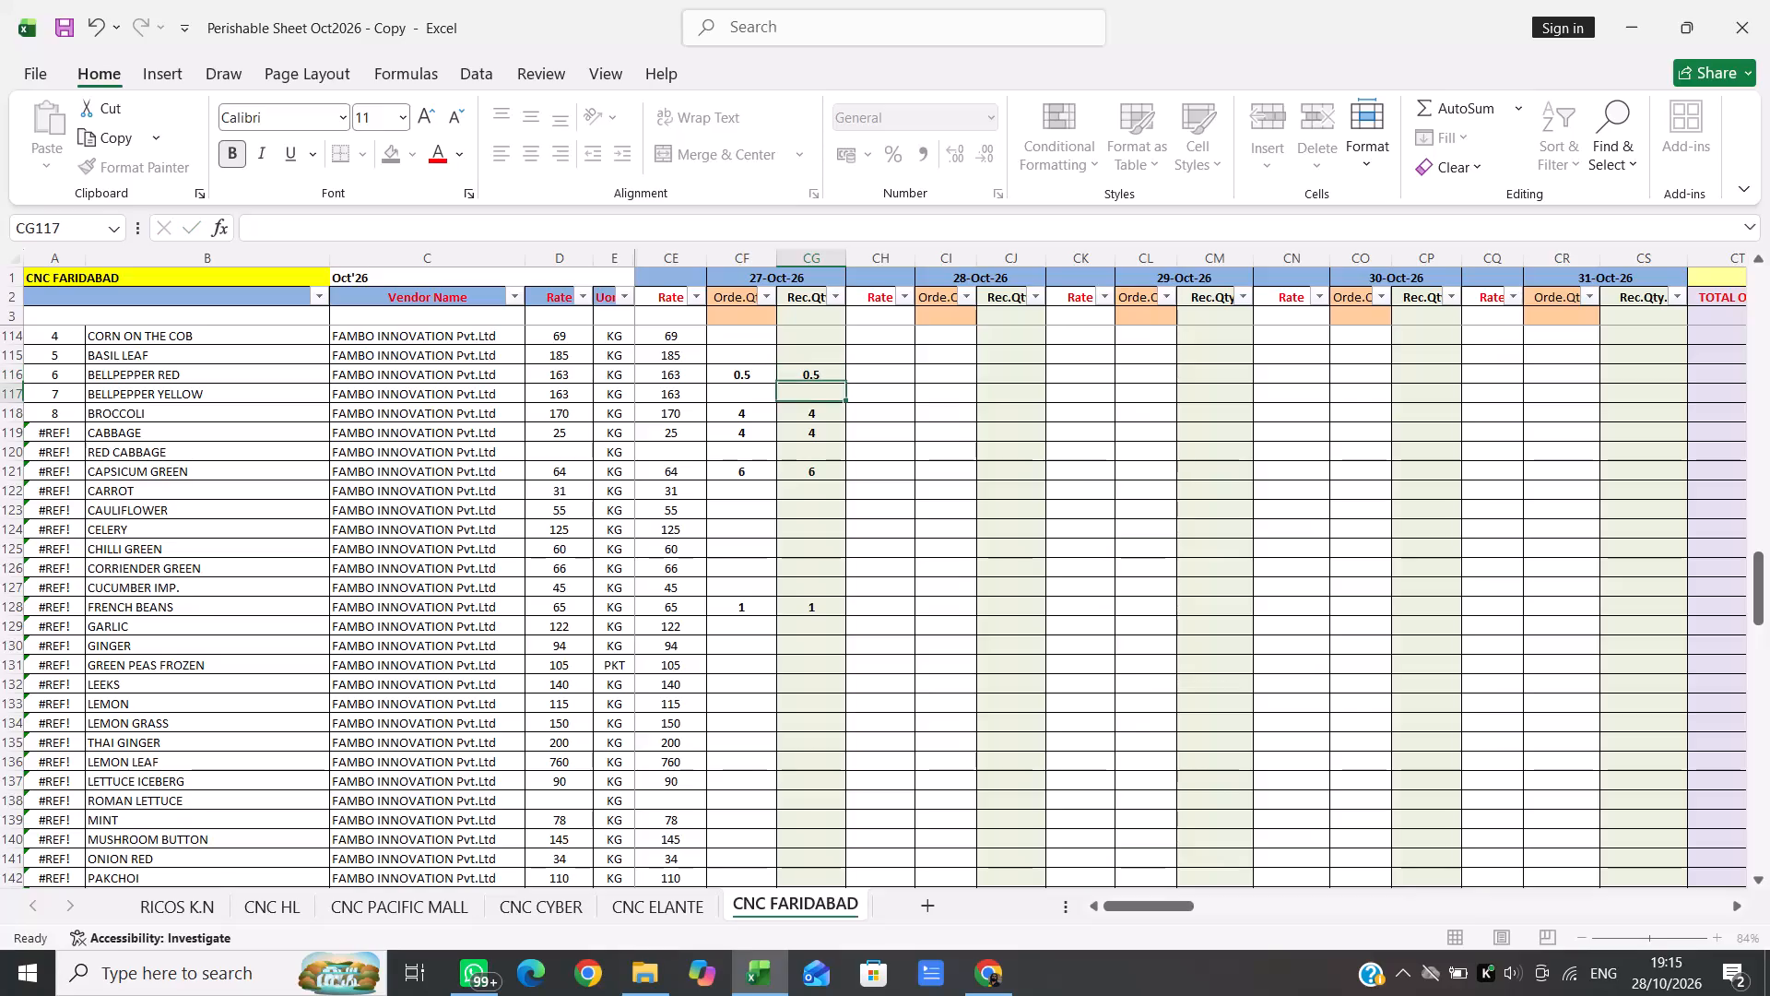
Enter 0.5 as the 27-Oct-26 received quantity for BELLPEPPER YELLOW.
text(0.5)
key(Left)
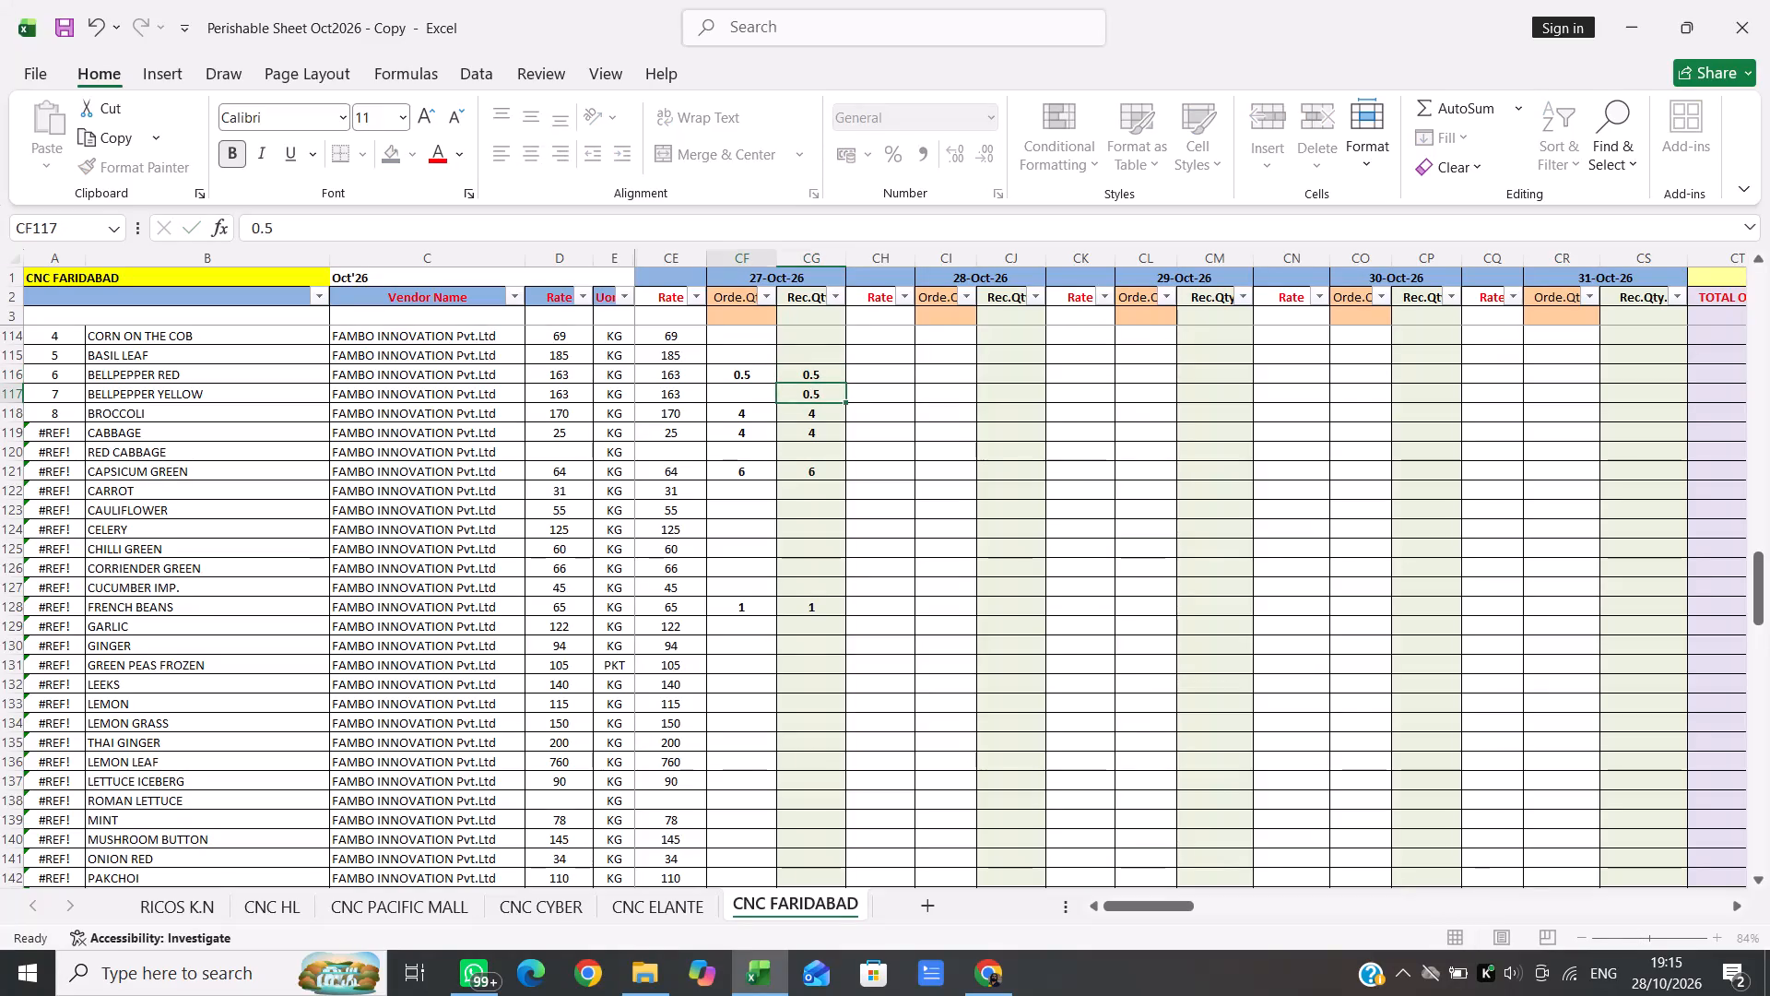
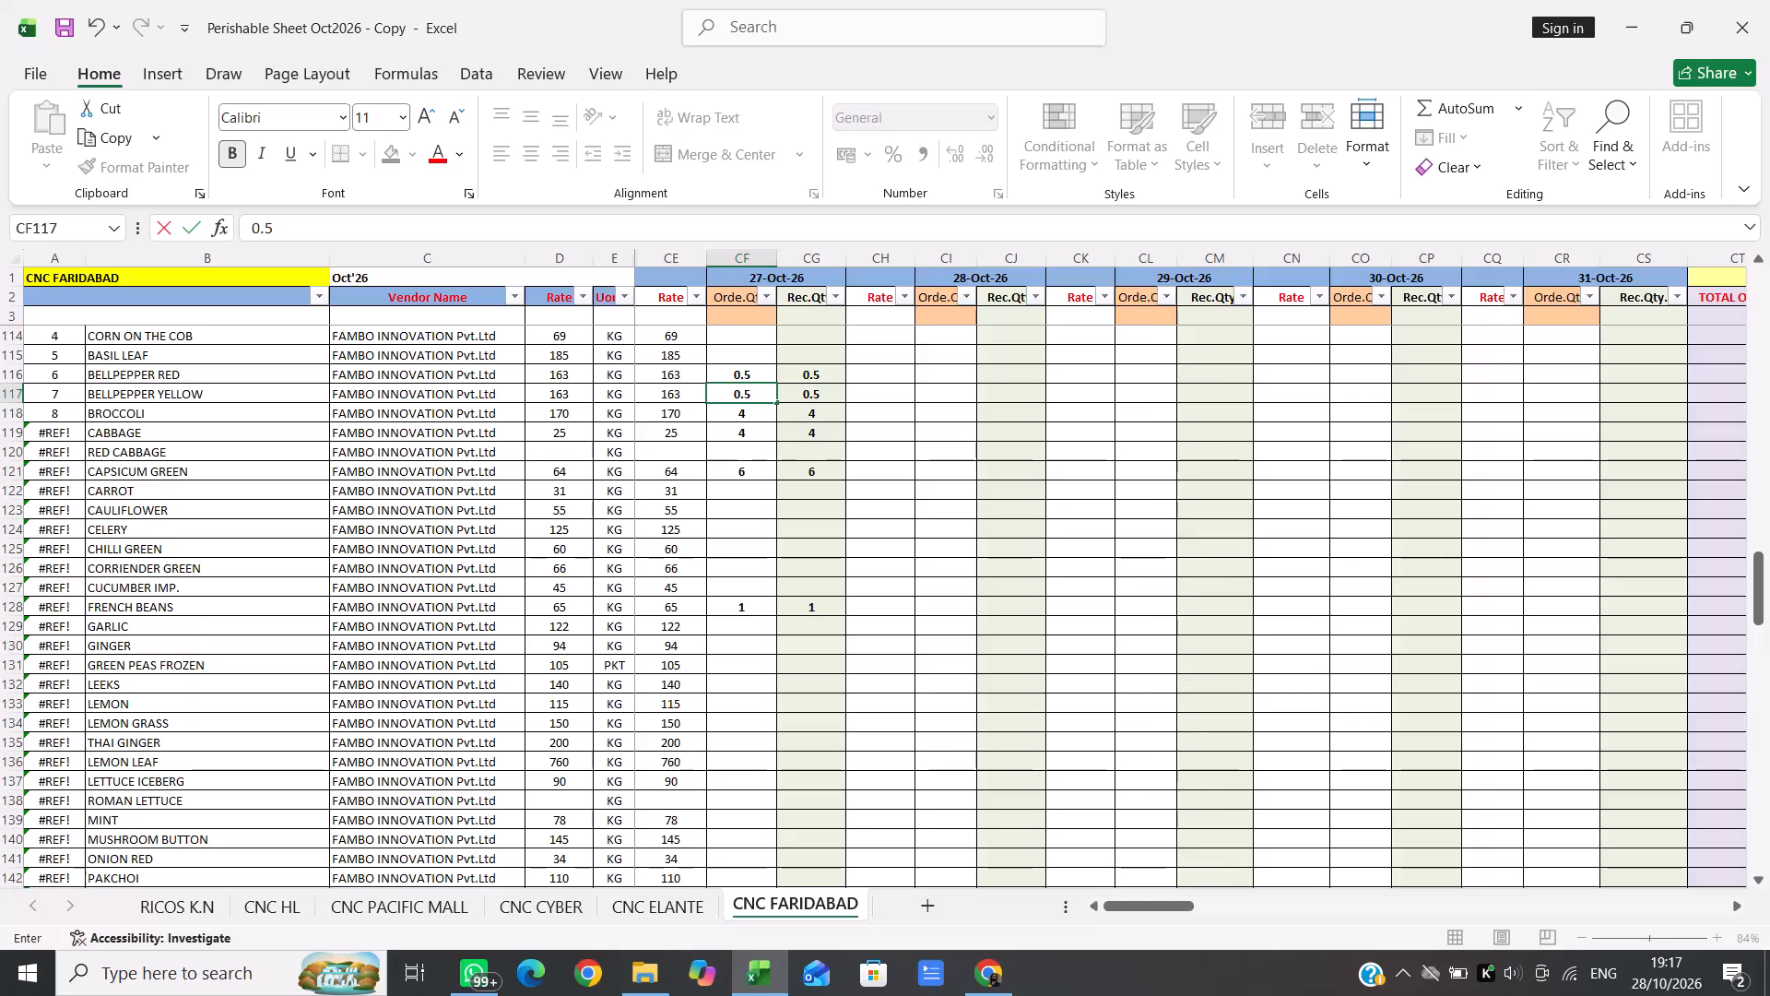
Find the CARROT row by searching for CARR and enter 1 as its 27-Oct-26 order quantity.
key(ctrl+f)
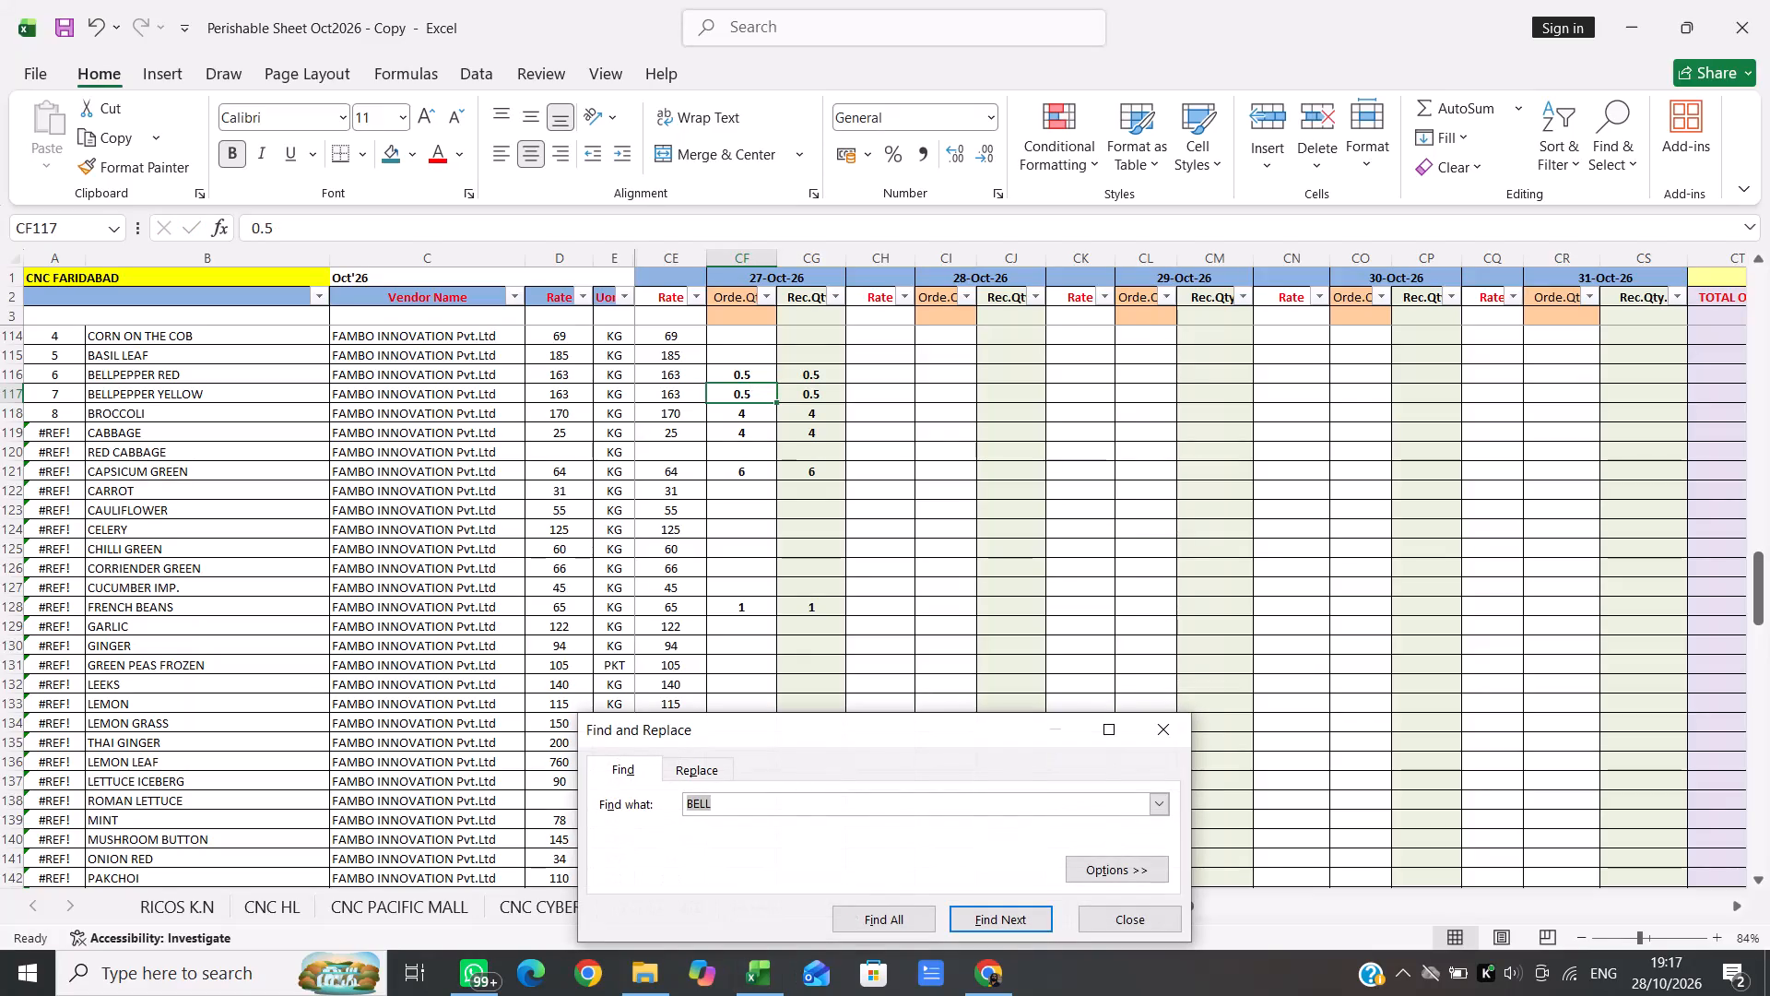
key(BackSpace)
key(BackSpace)
key(BackSpace)
key(BackSpace)
text(CARR)
key(Return)
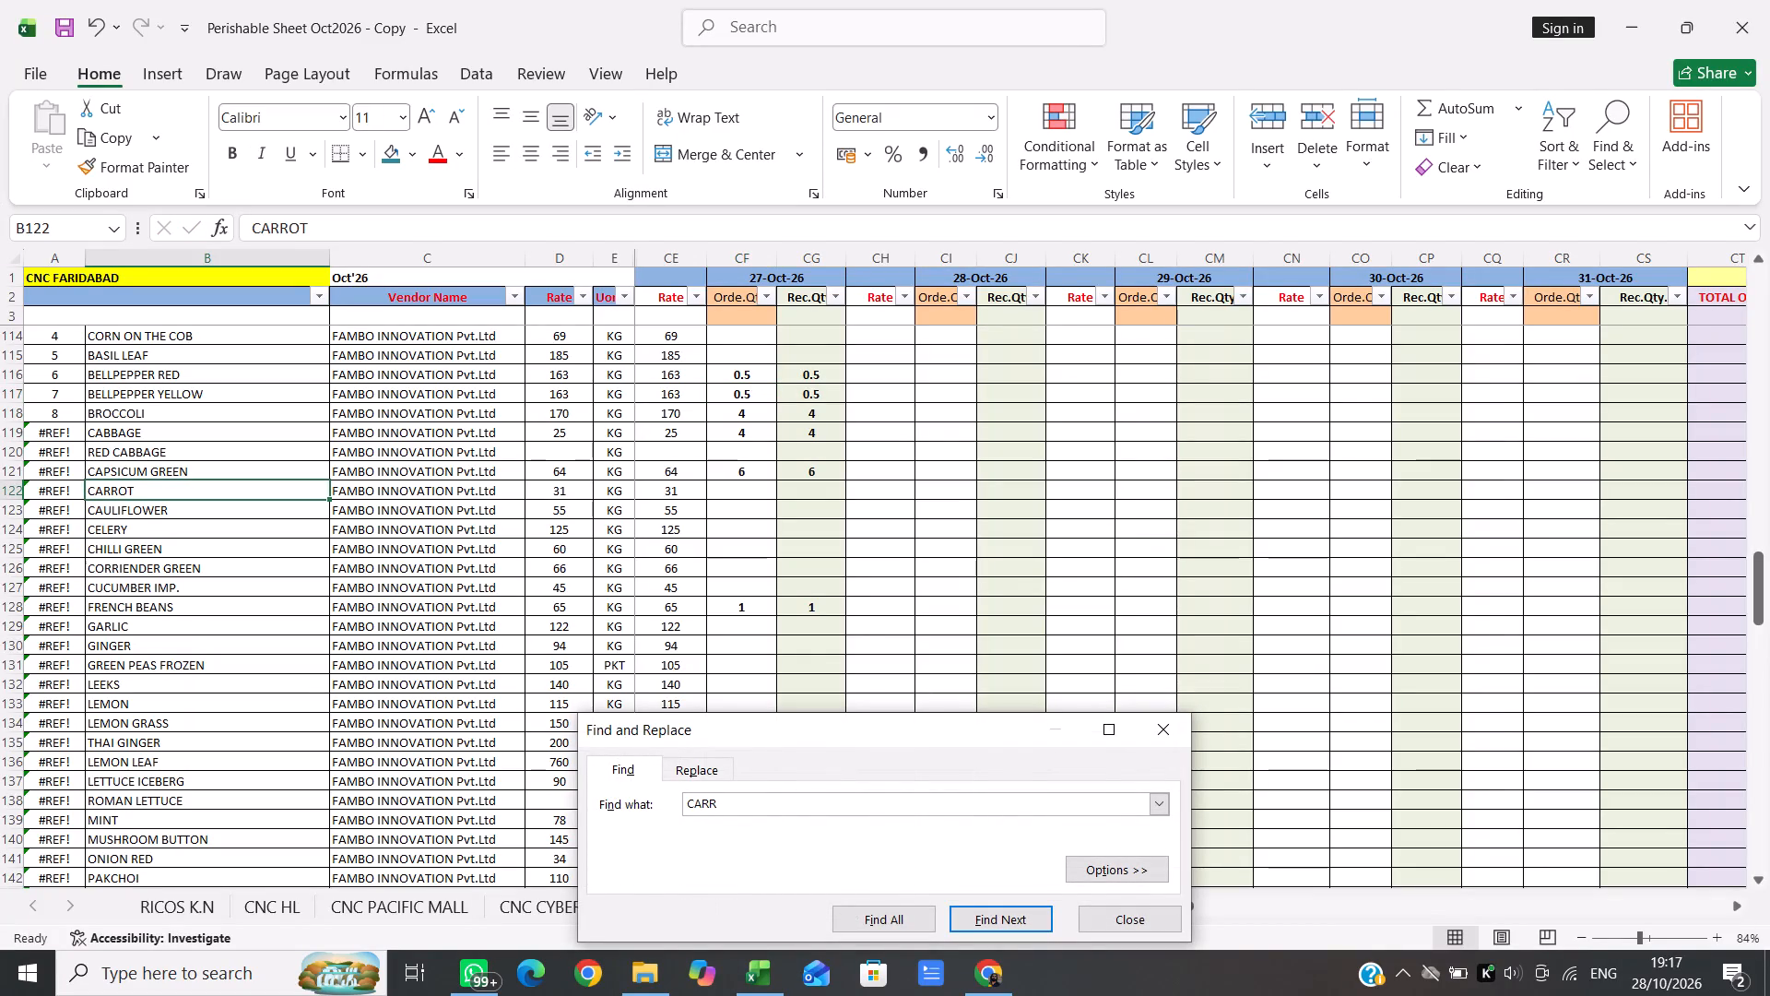
click(1157, 727)
key(Right)
key(Right)
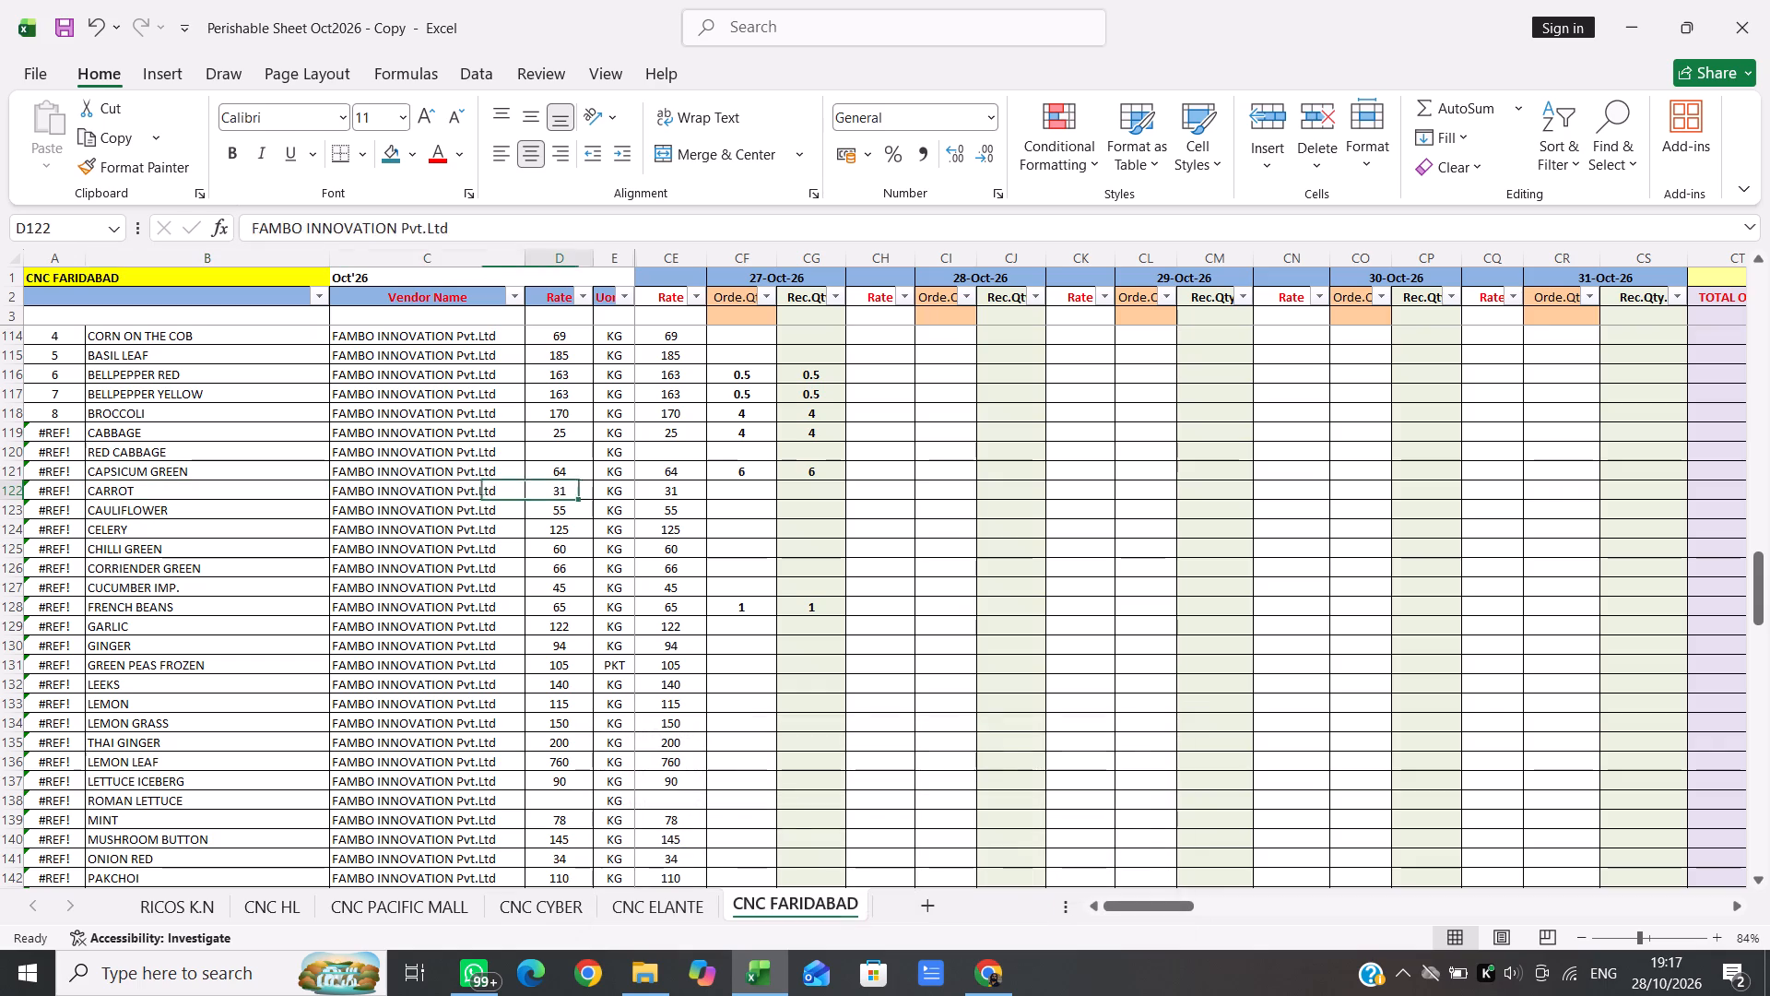
key(Right)
key(Right)
key(Right)
key(1)
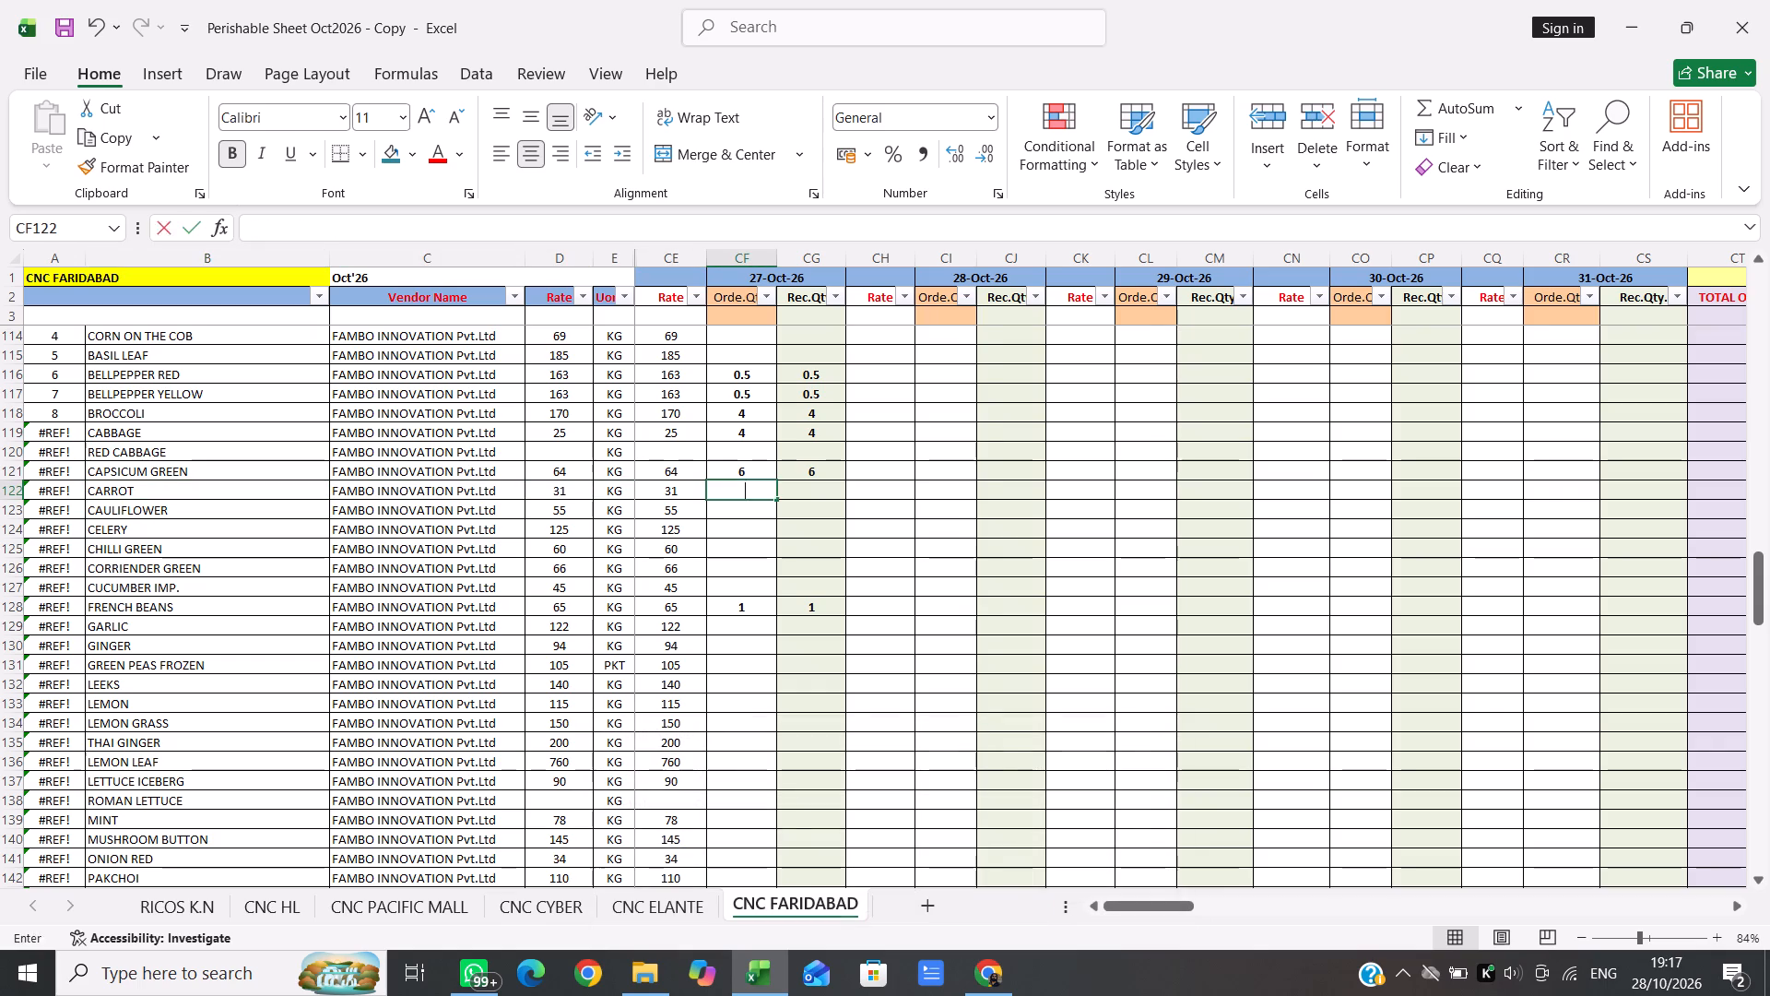
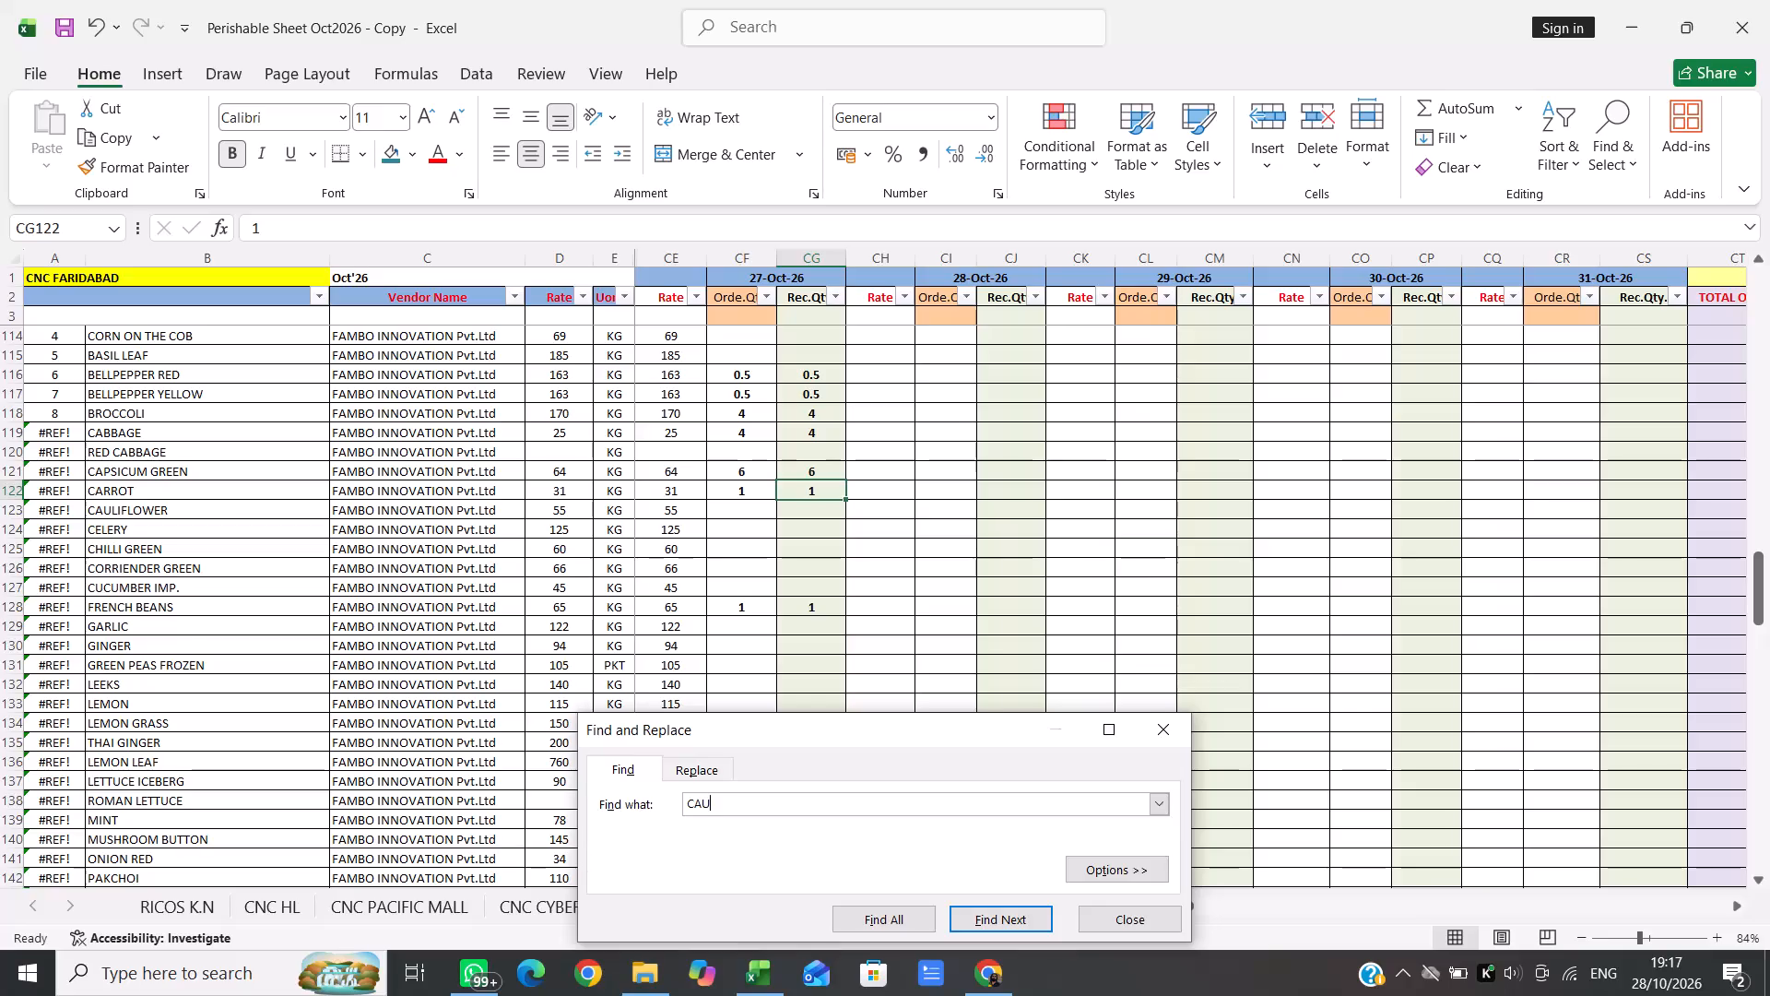
Find the CAULIFLOWER row by searching for CAUL and enter 3 as its 27-Oct-26 order quantity.
key(Return)
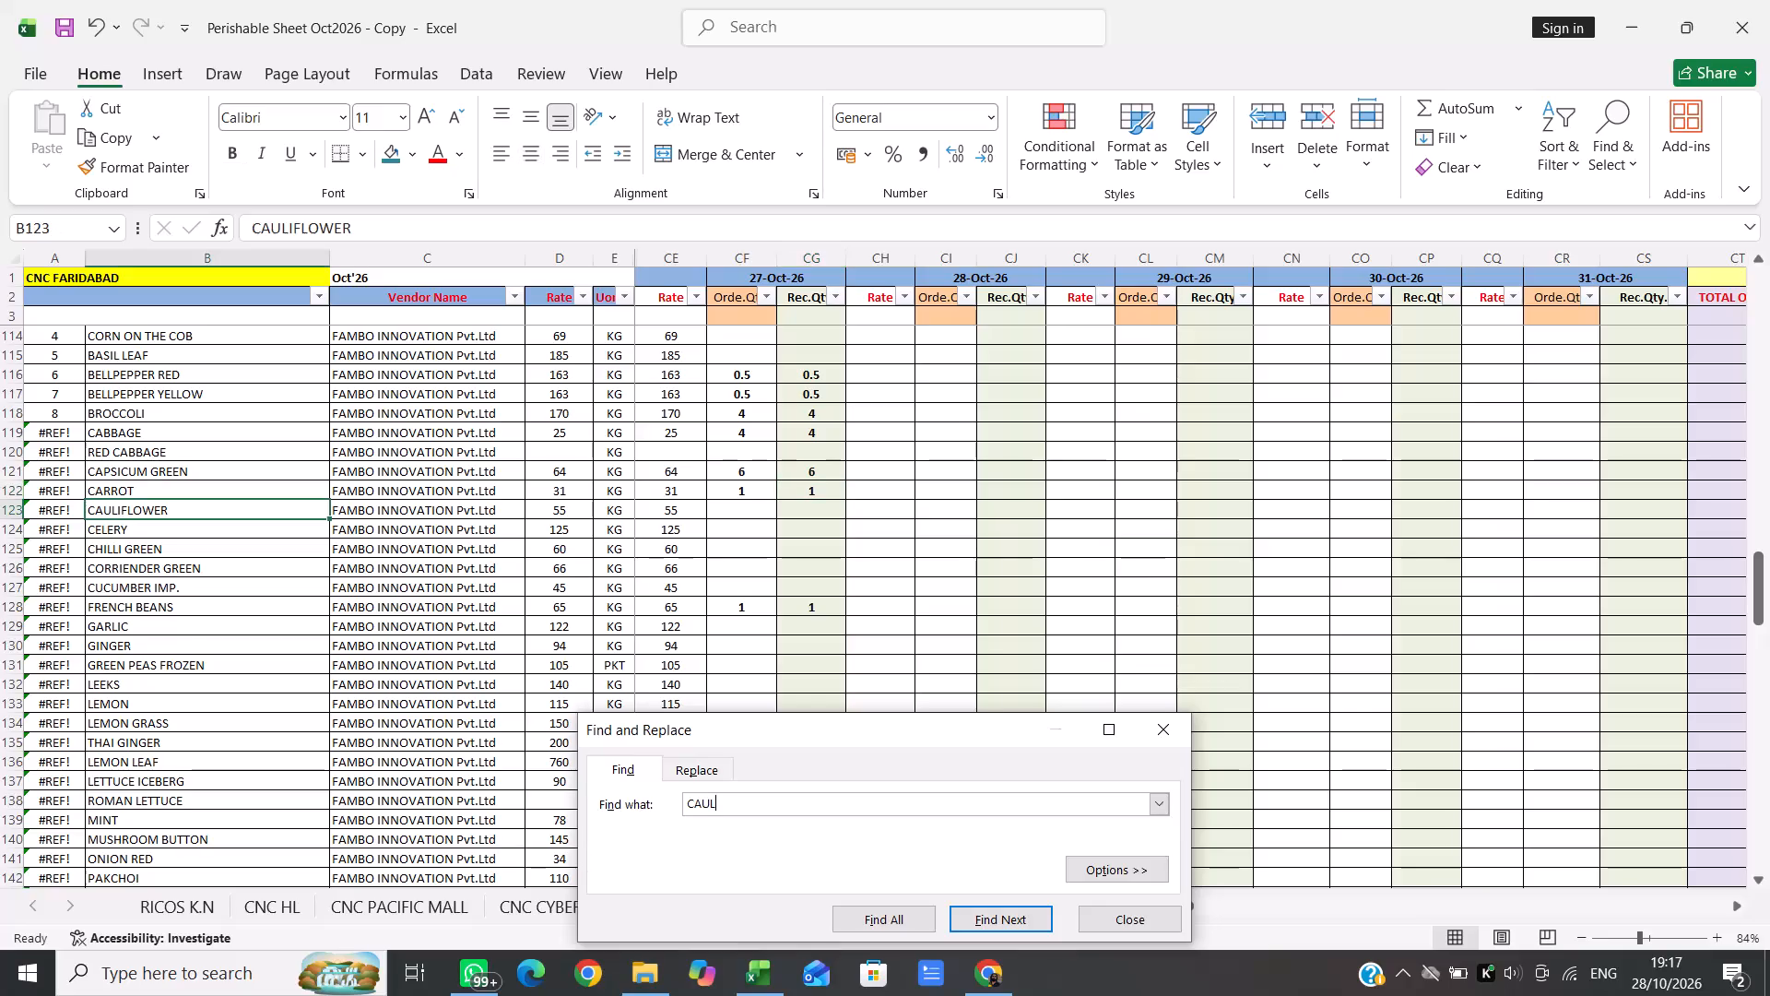
click(1147, 730)
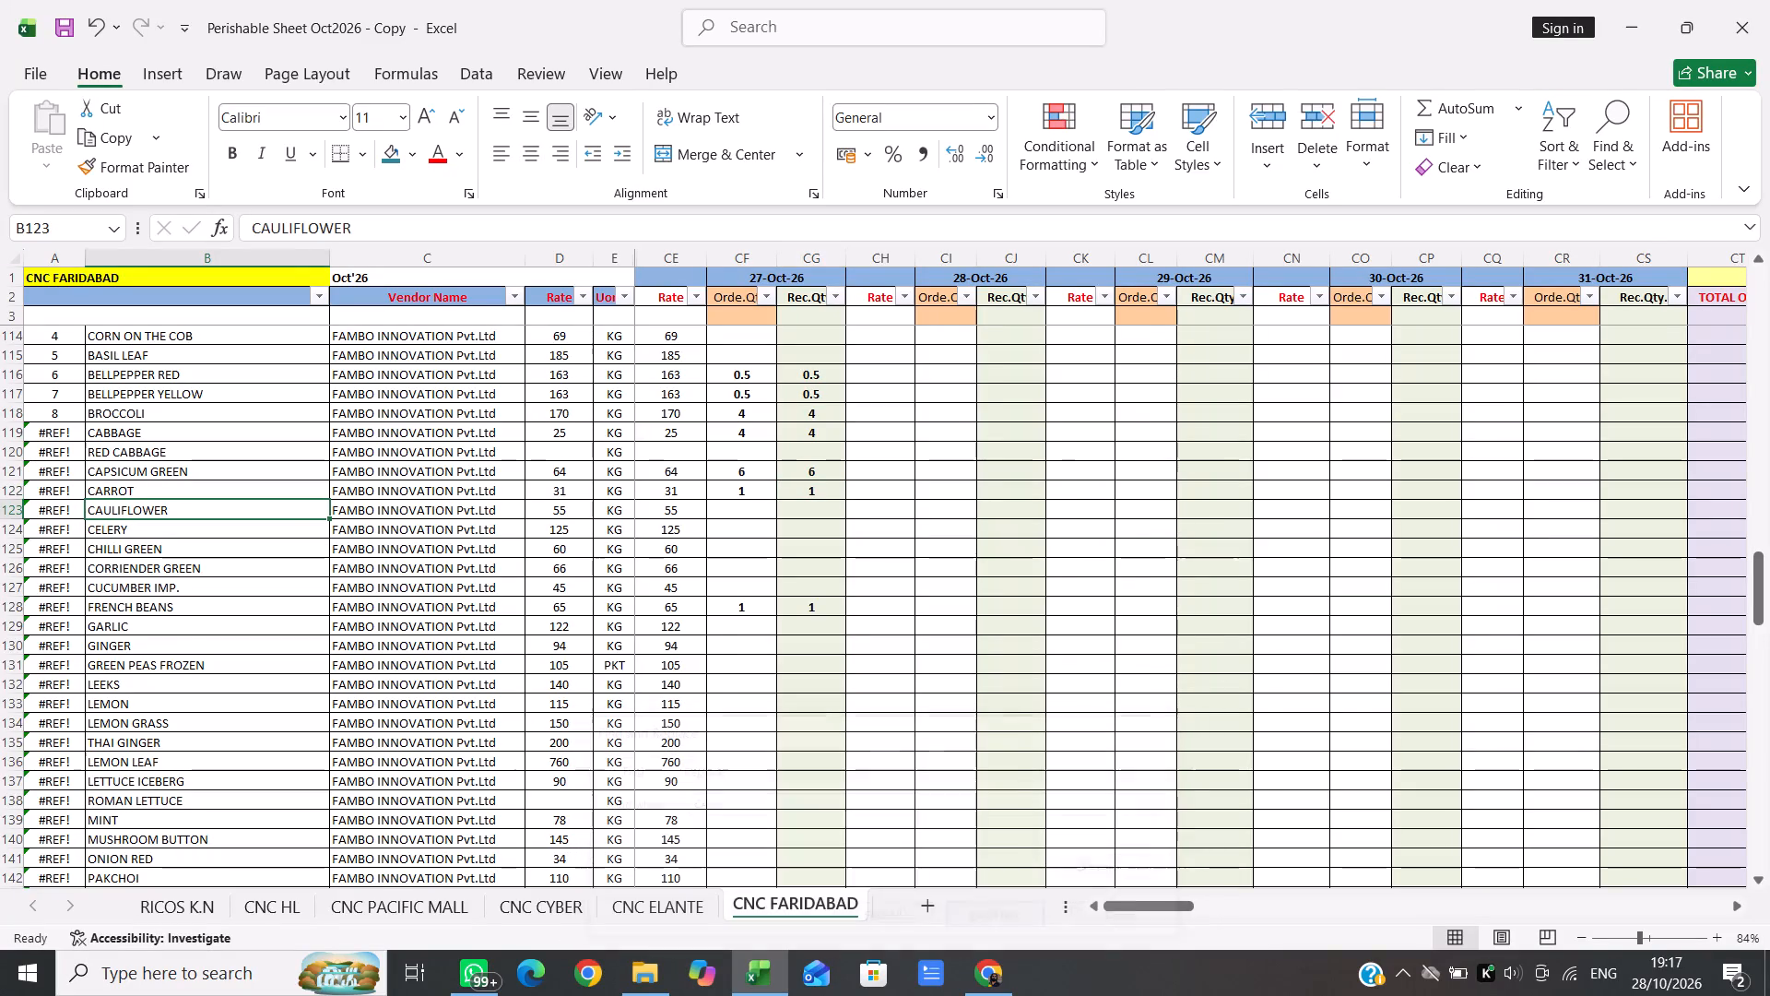
key(Right)
key(Right)
key(Right)
key(Right)
key(Right)
key(3)
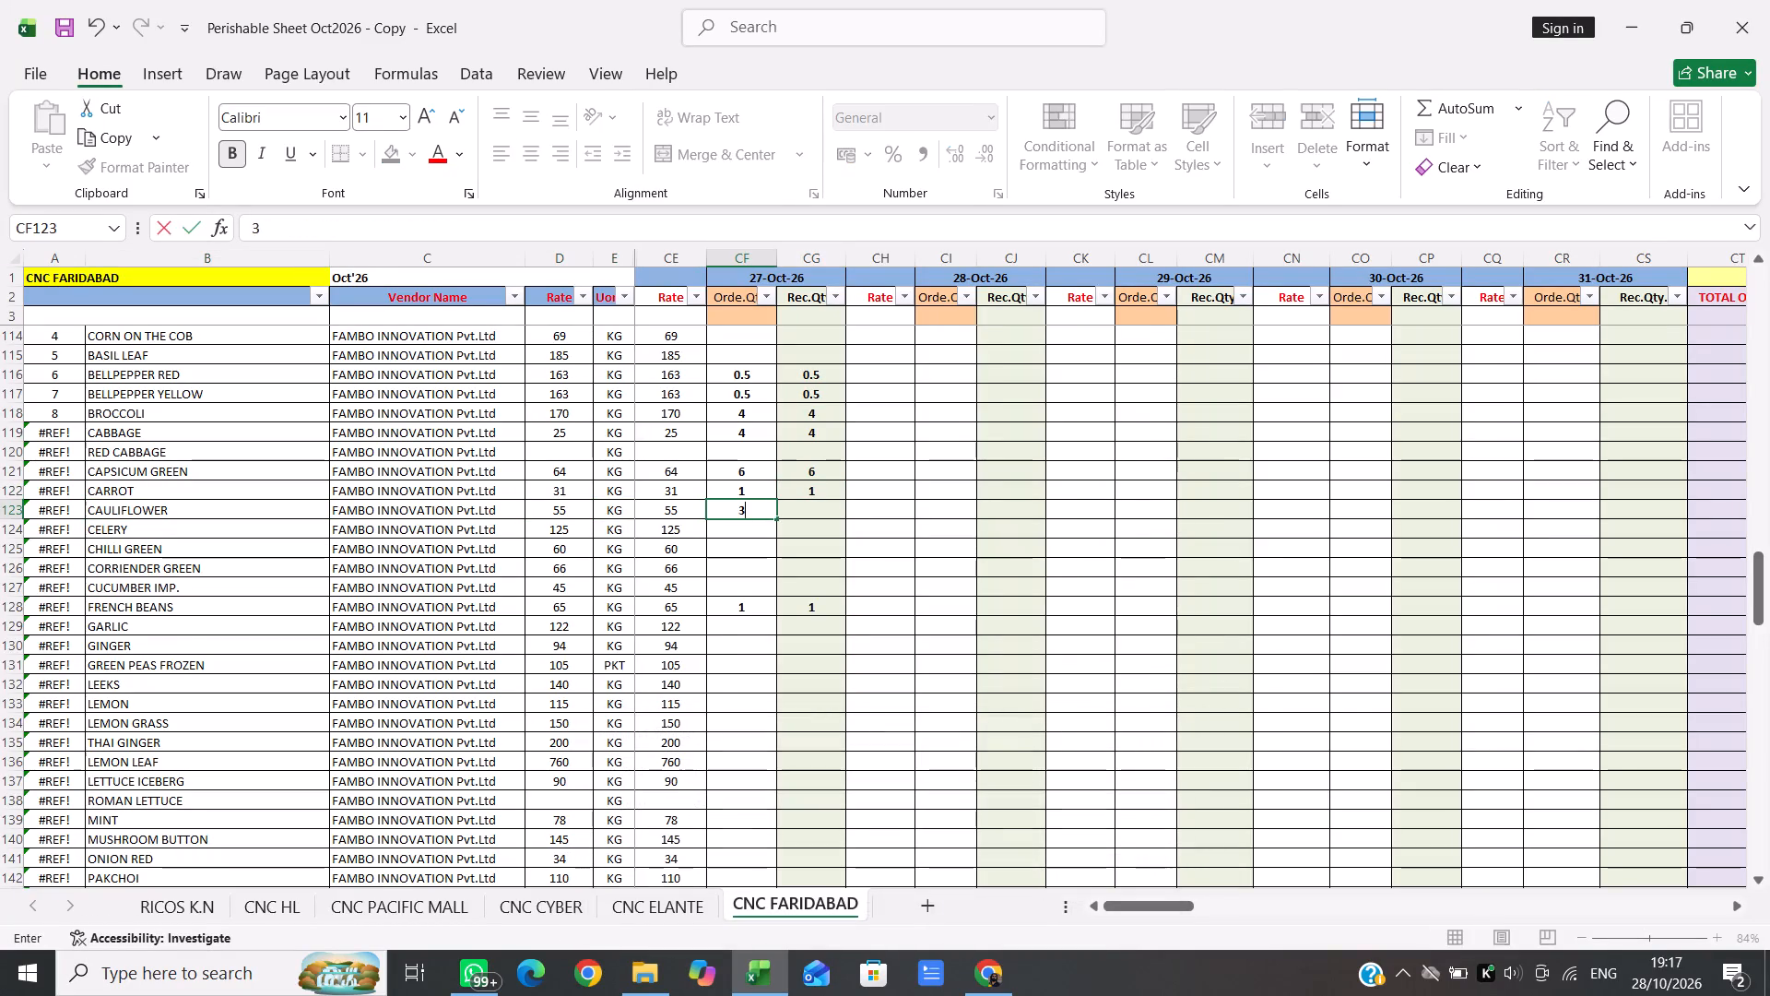
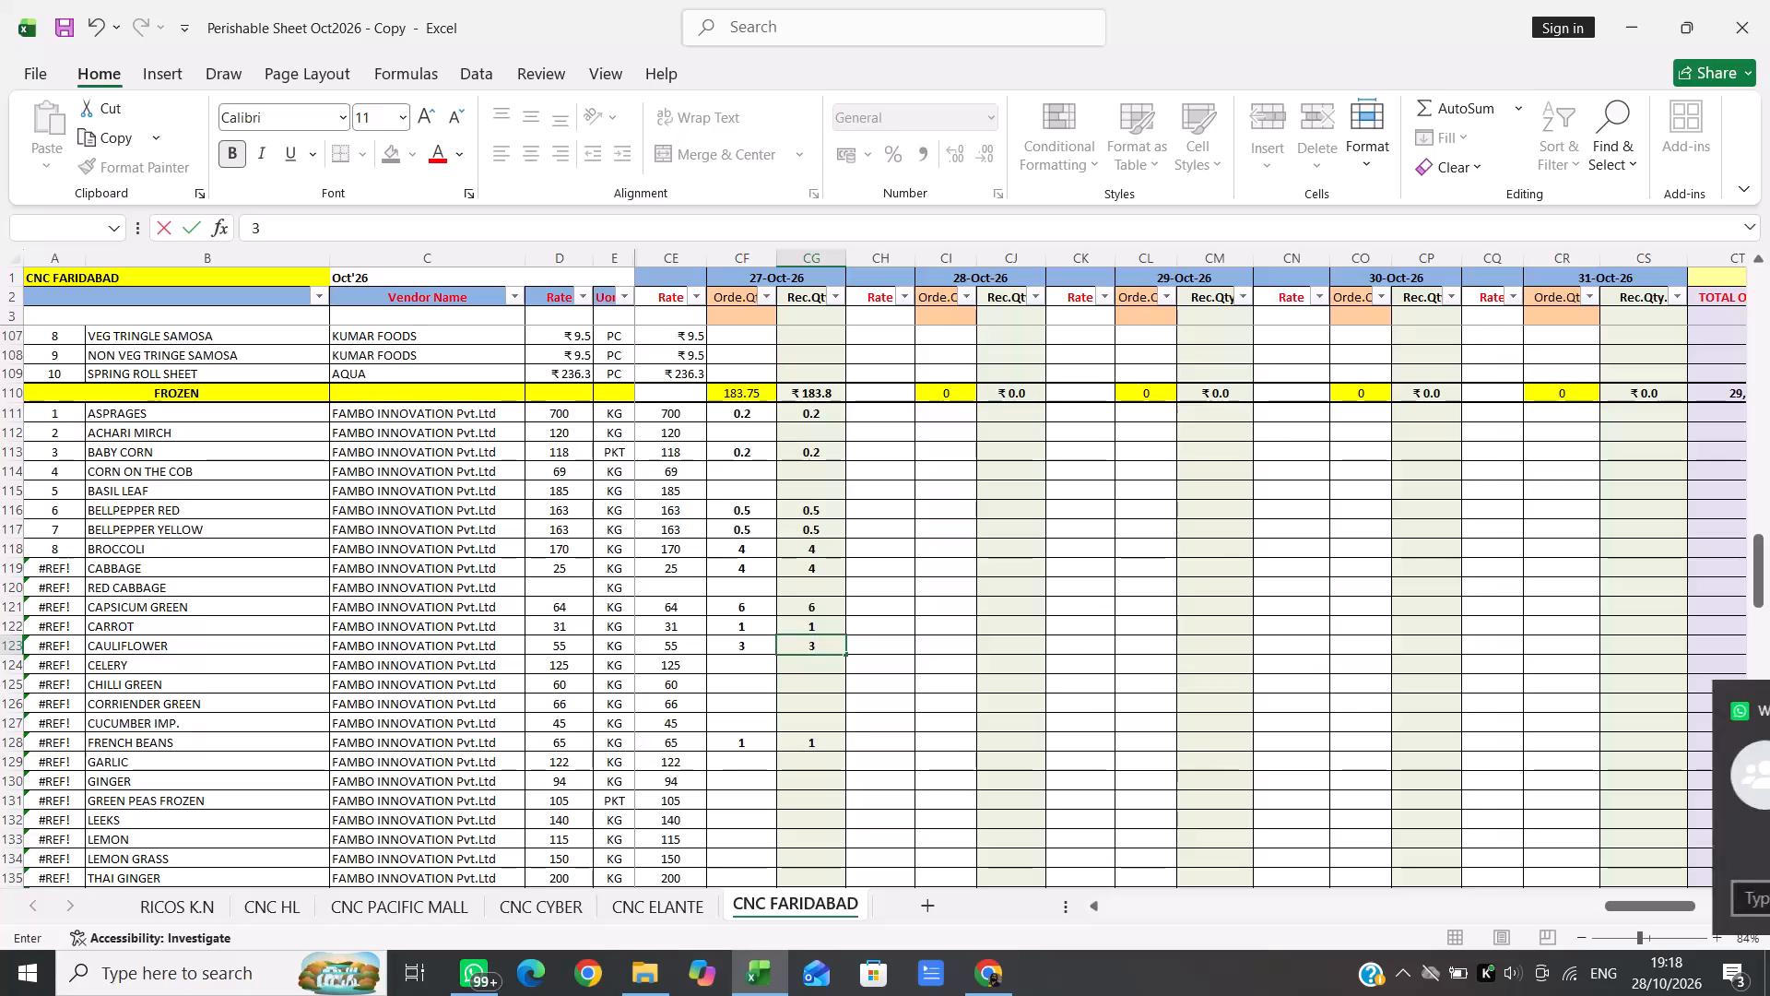
Enter 0.5 as the 27-Oct-26 order quantity for ACHARI MIRCH.
click(748, 430)
text(0.5)
key(Right)
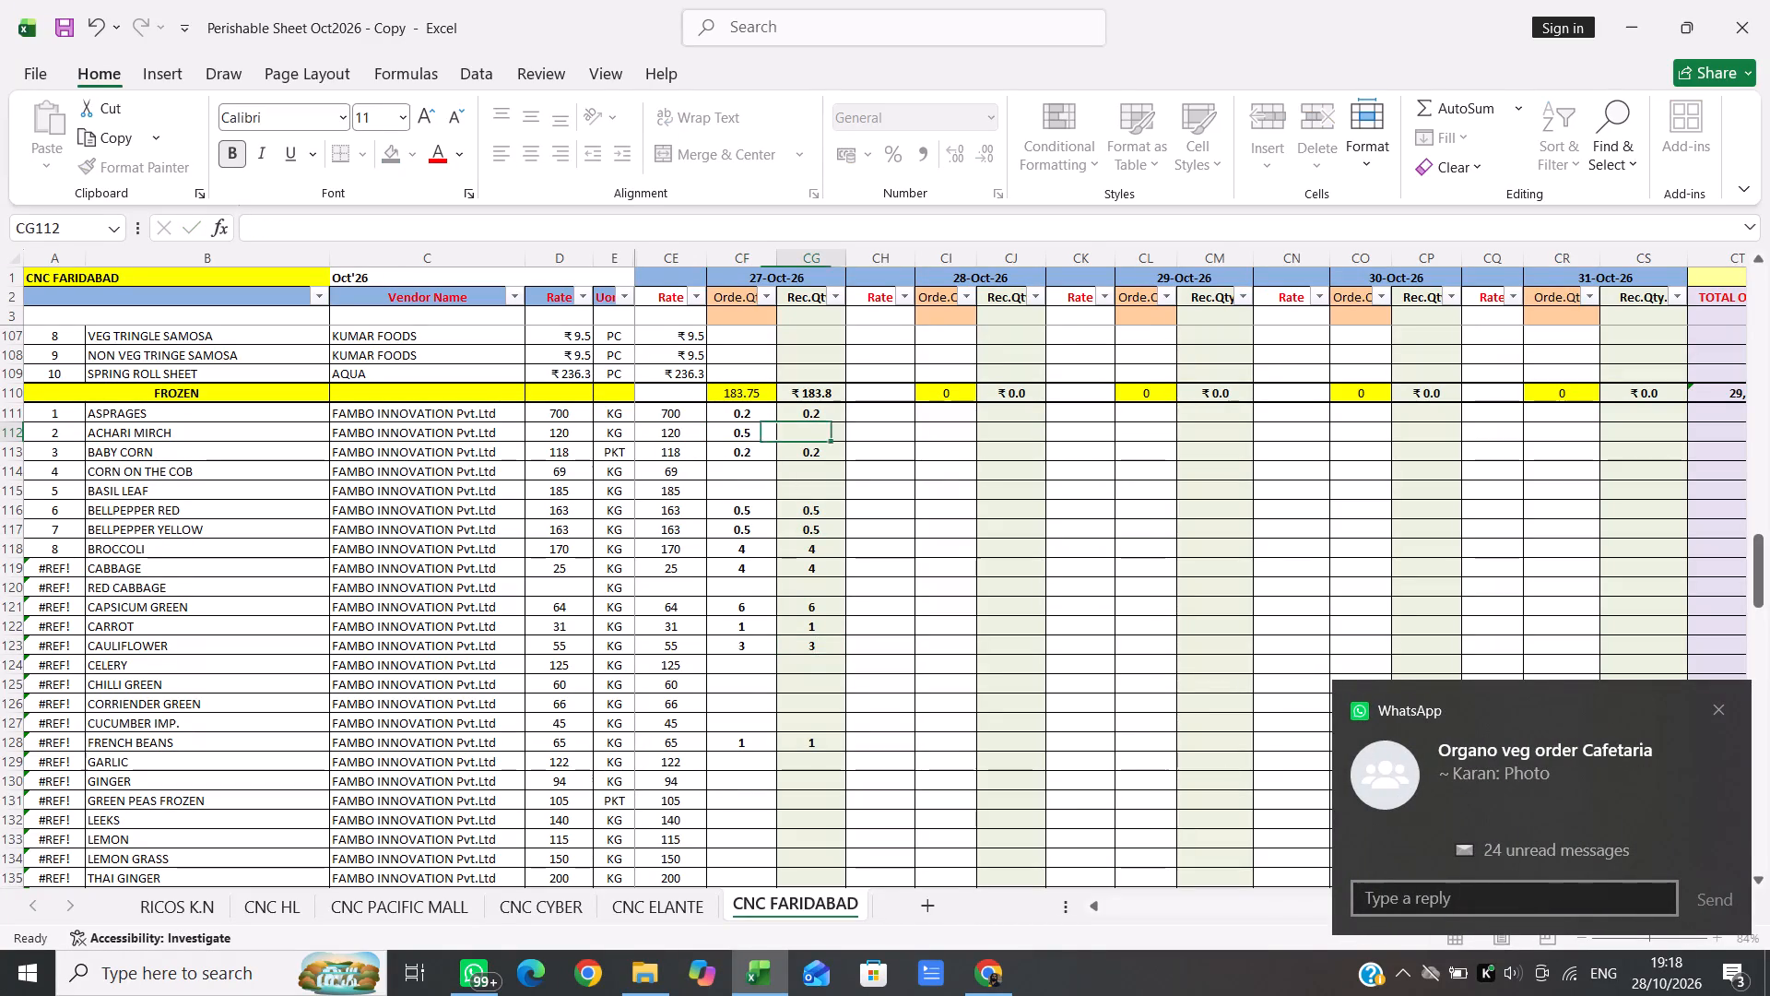
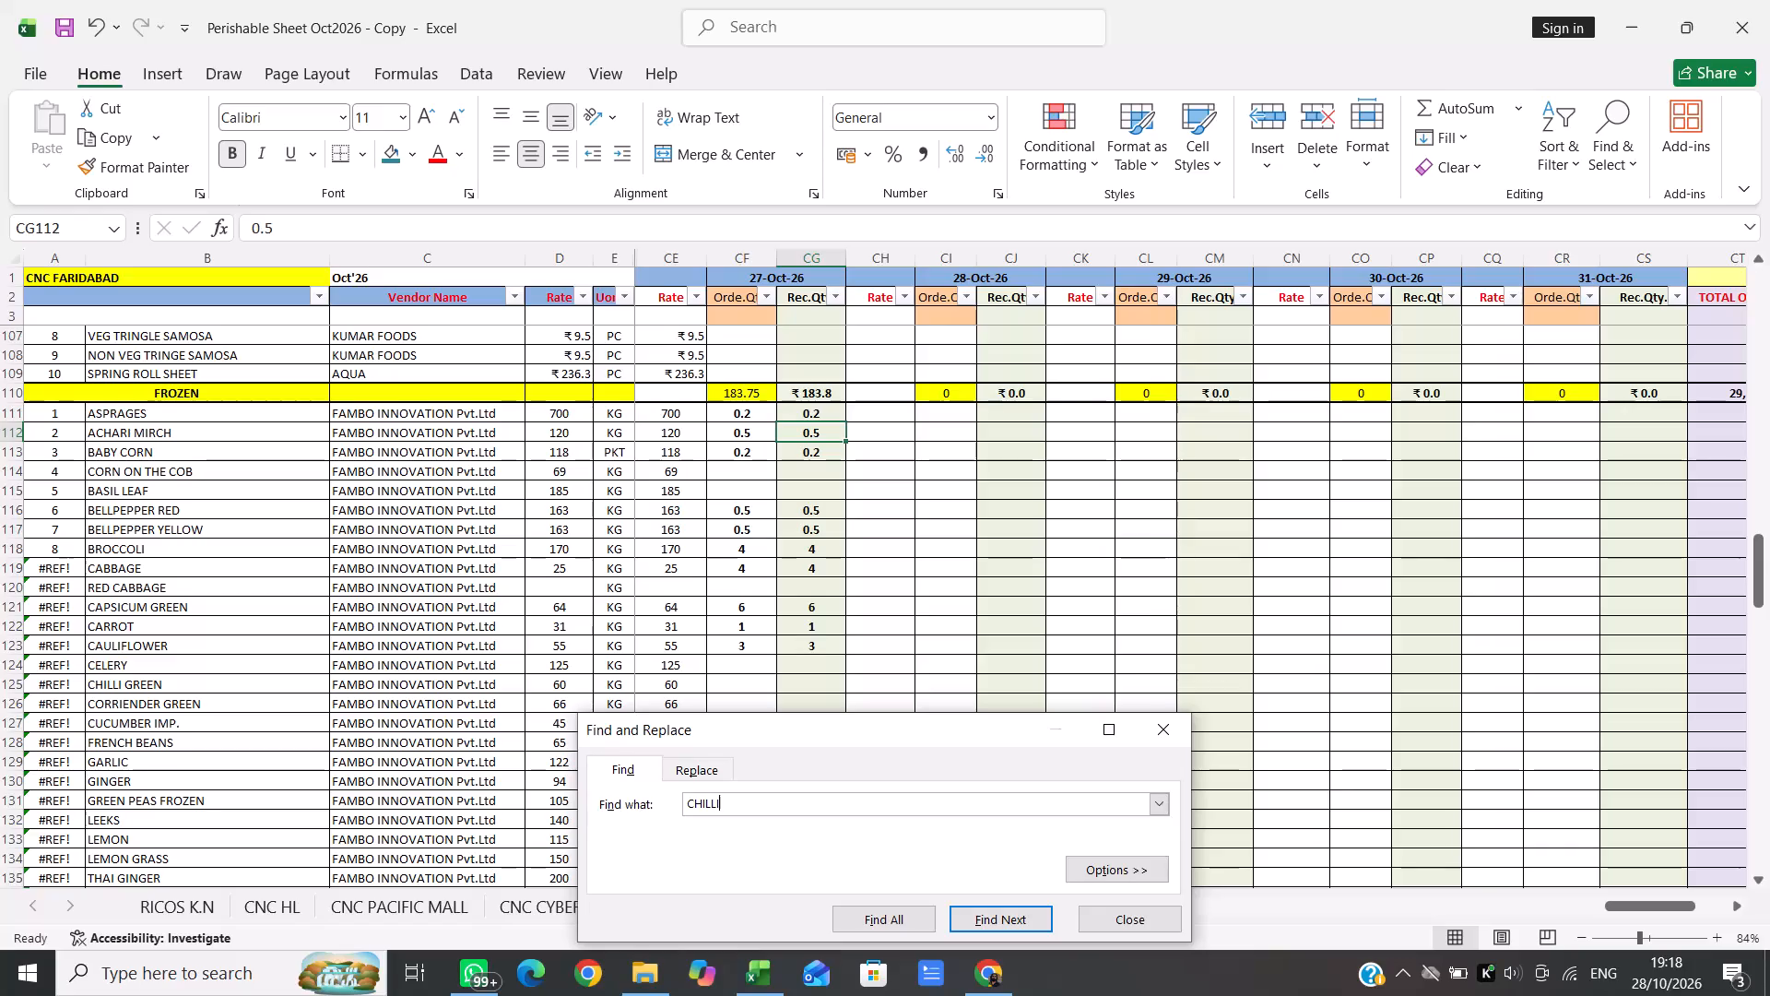
Find the CHILLI GREEN row by searching for CHILLI and enter 0.5 as its 27-Oct-26 order quantity.
key(Return)
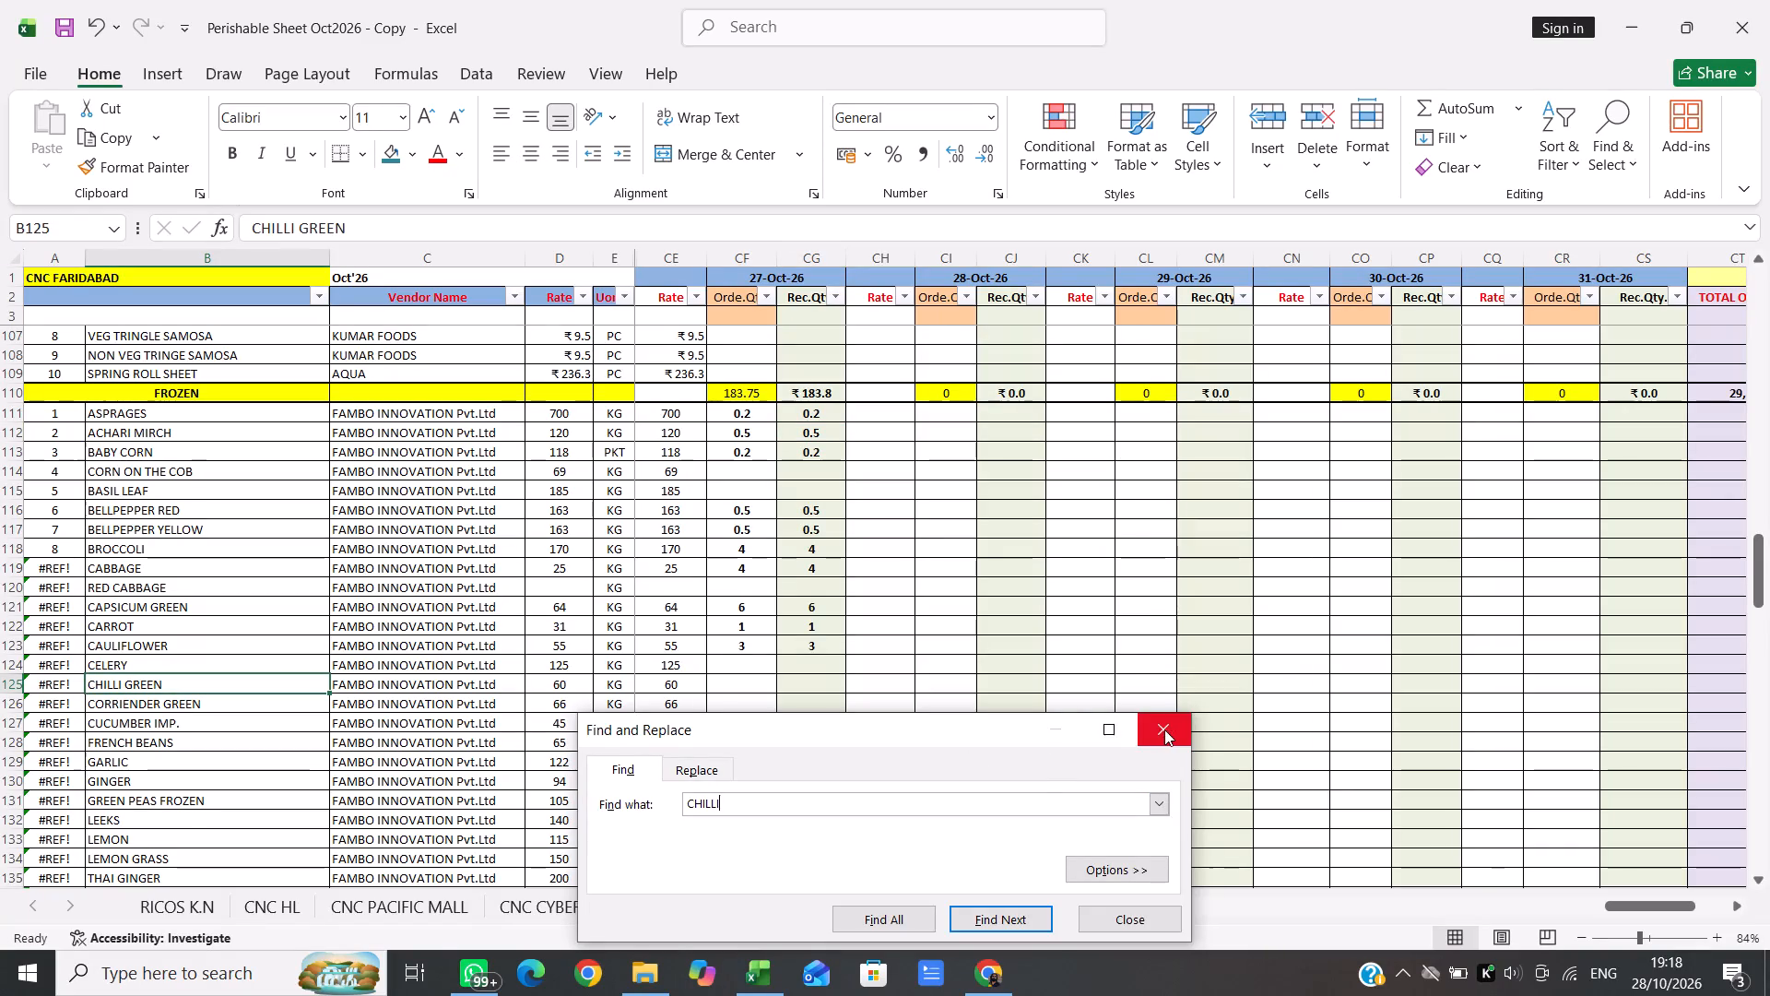
click(1164, 729)
key(Right)
key(Right)
key(Right)
key(Right)
key(Right)
text(0.5)
key(Right)
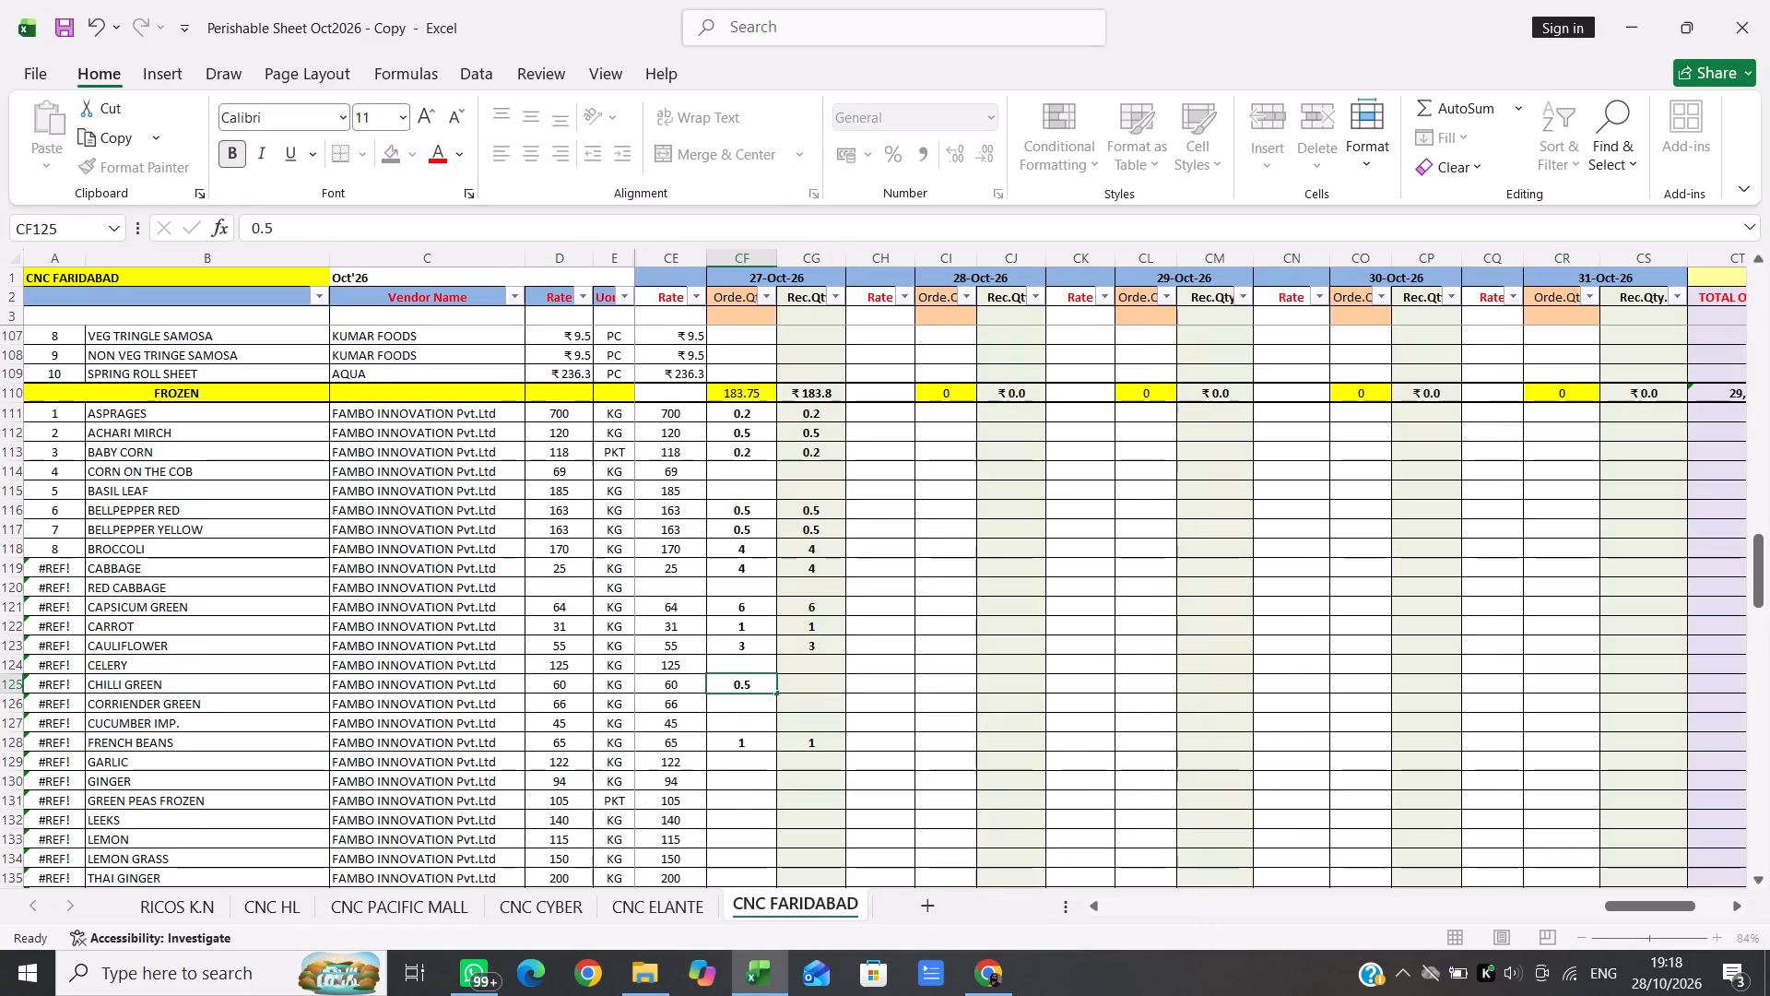
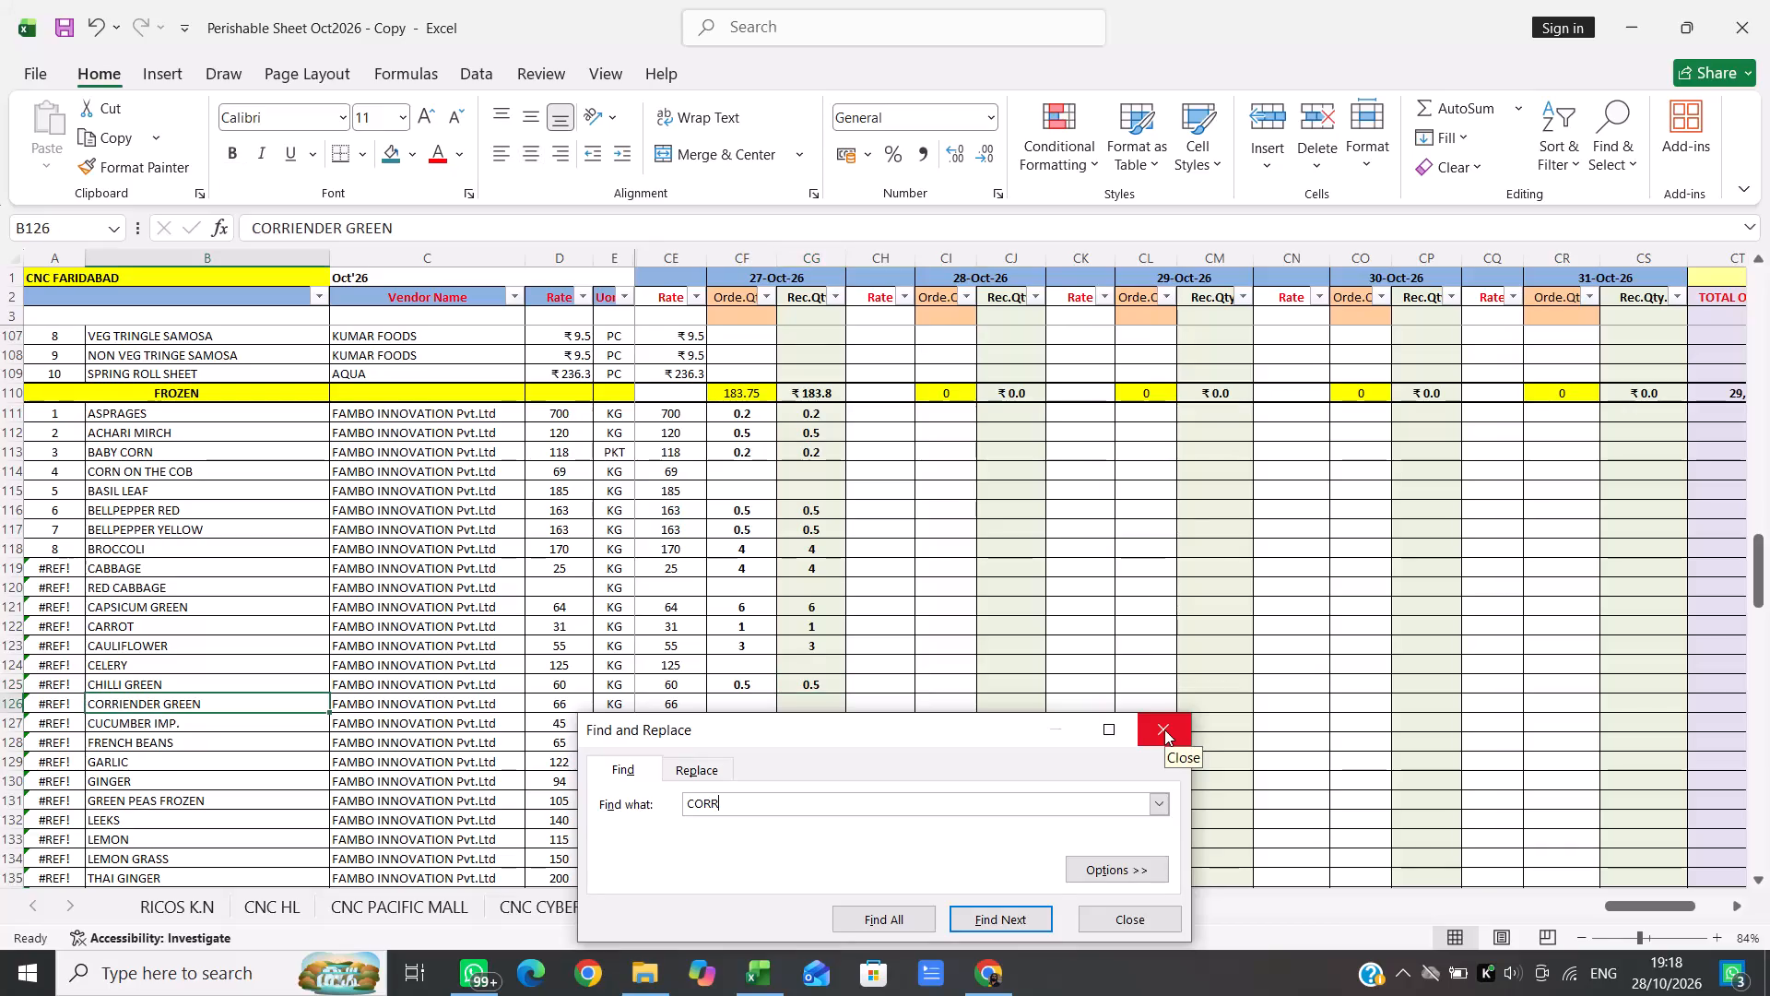
Enter 1 as the 27-Oct-26 order quantity for CORRIENDER GREEN.
click(1164, 729)
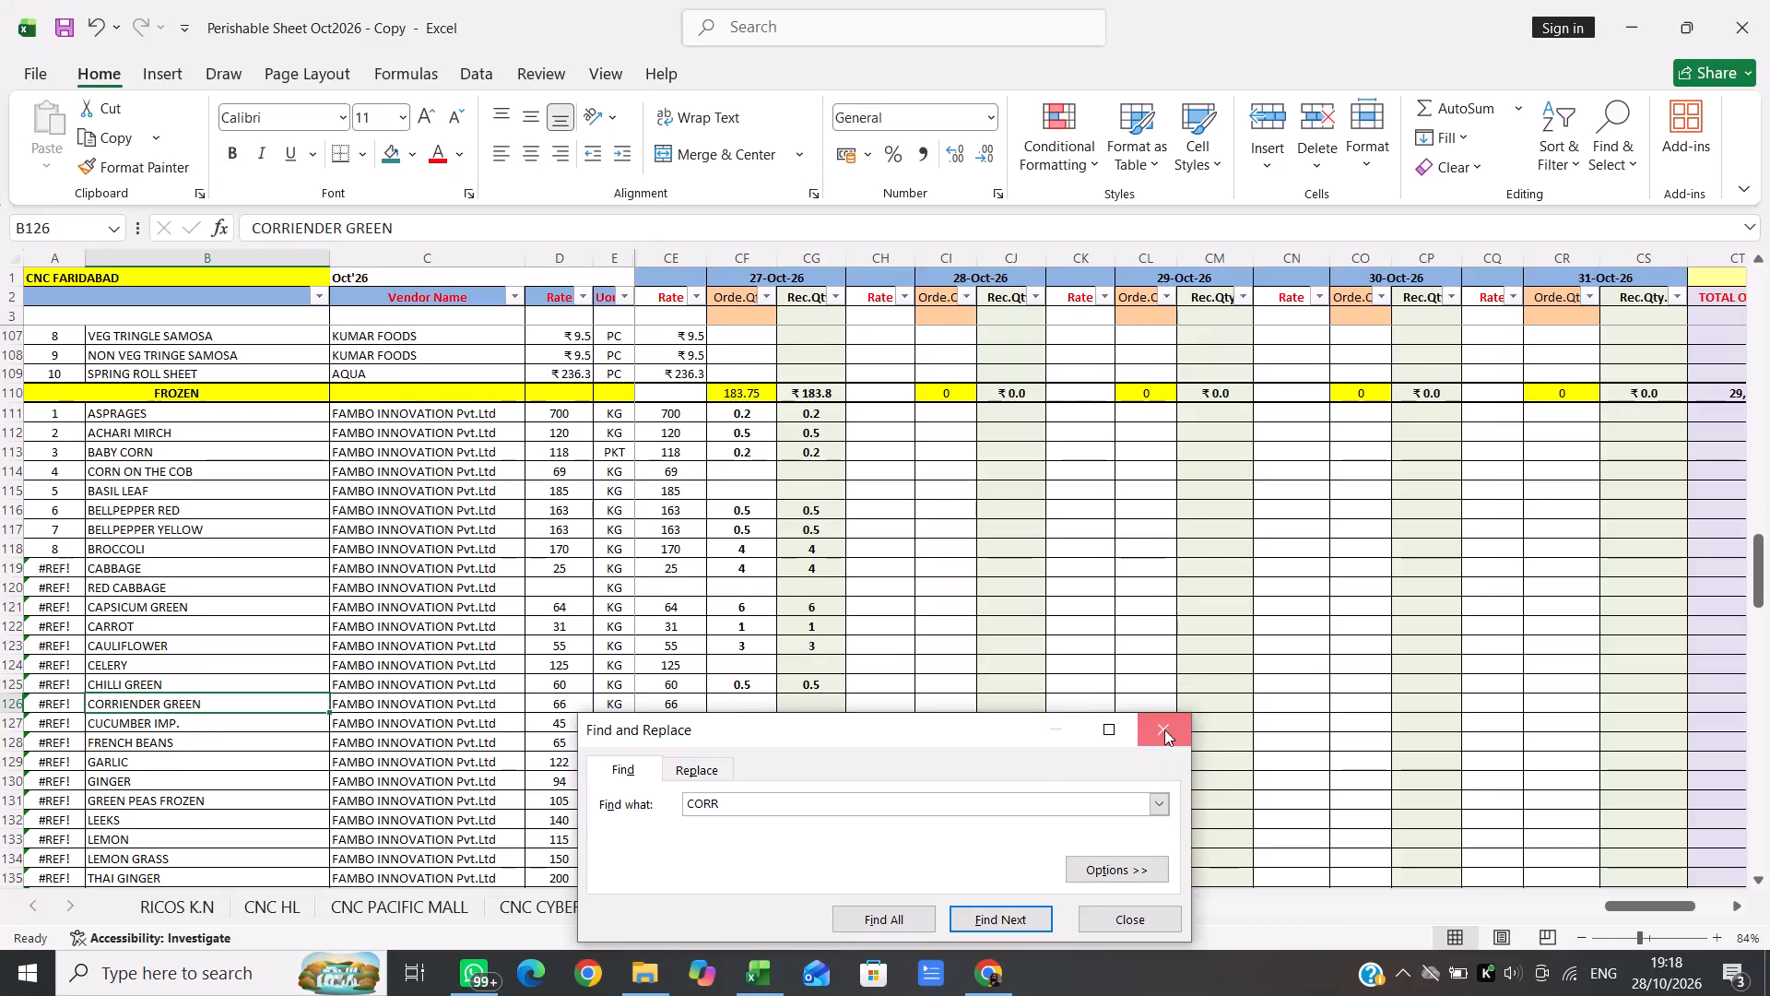
key(Right)
key(Right)
key(Right)
key(Right)
key(Right)
key(1)
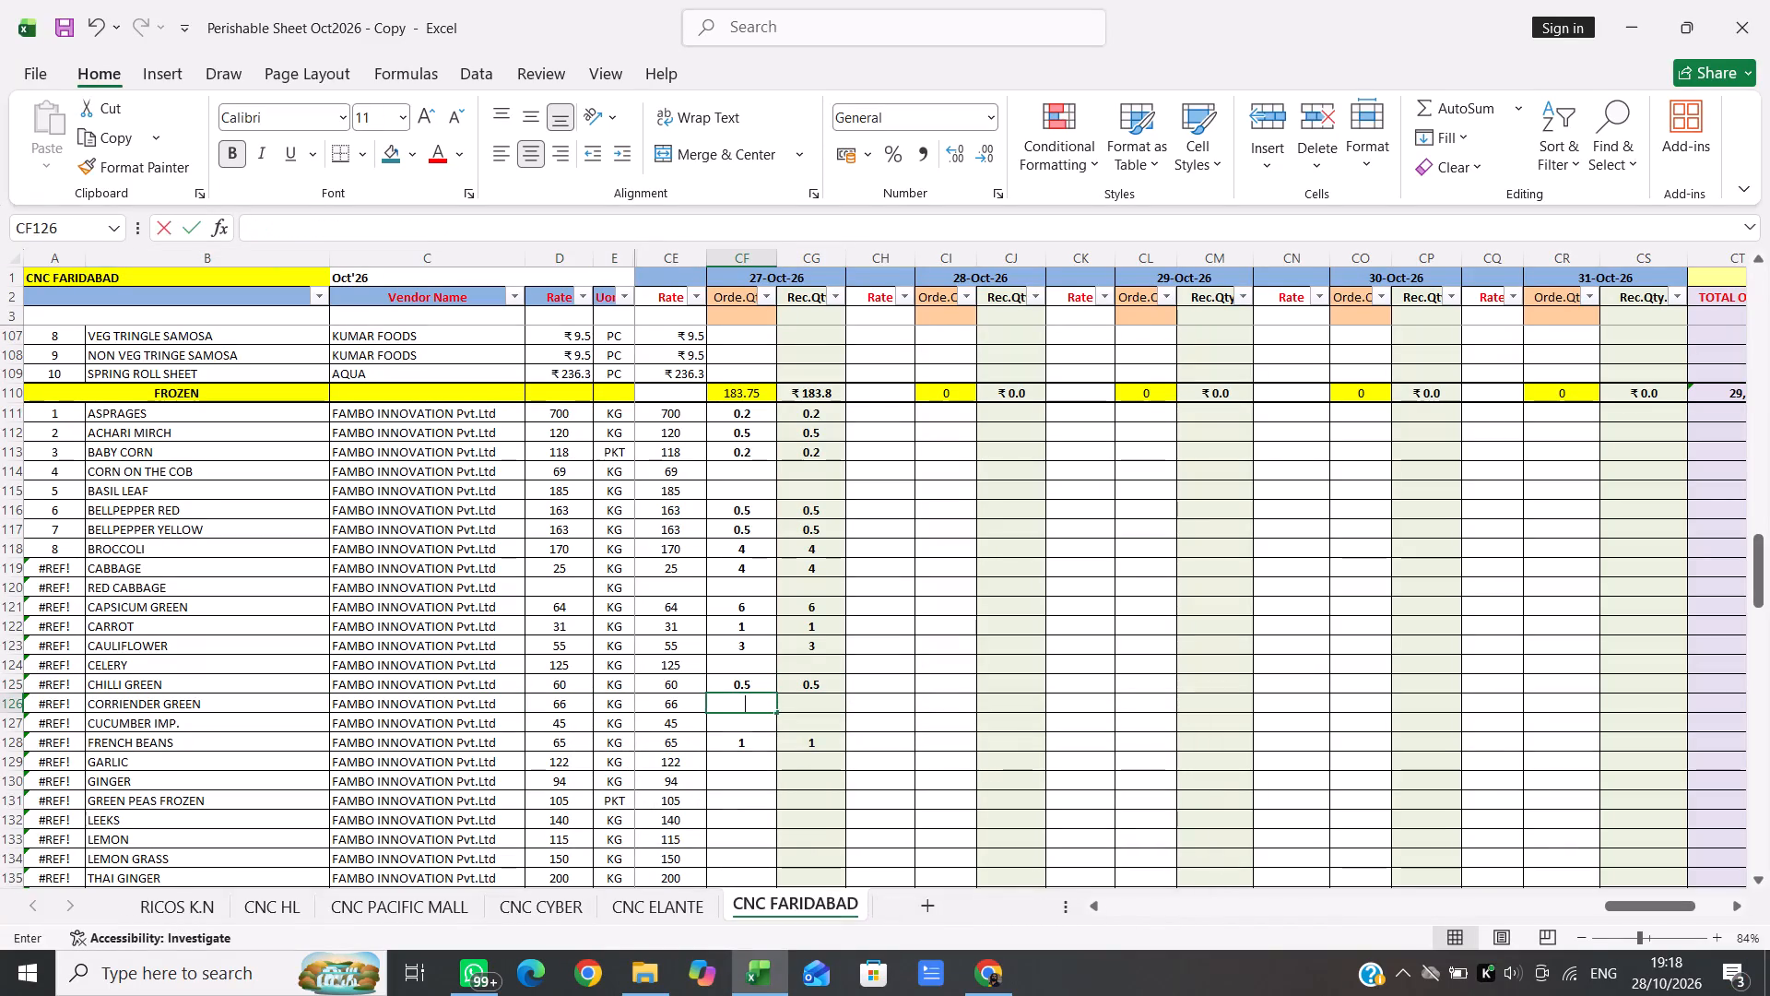
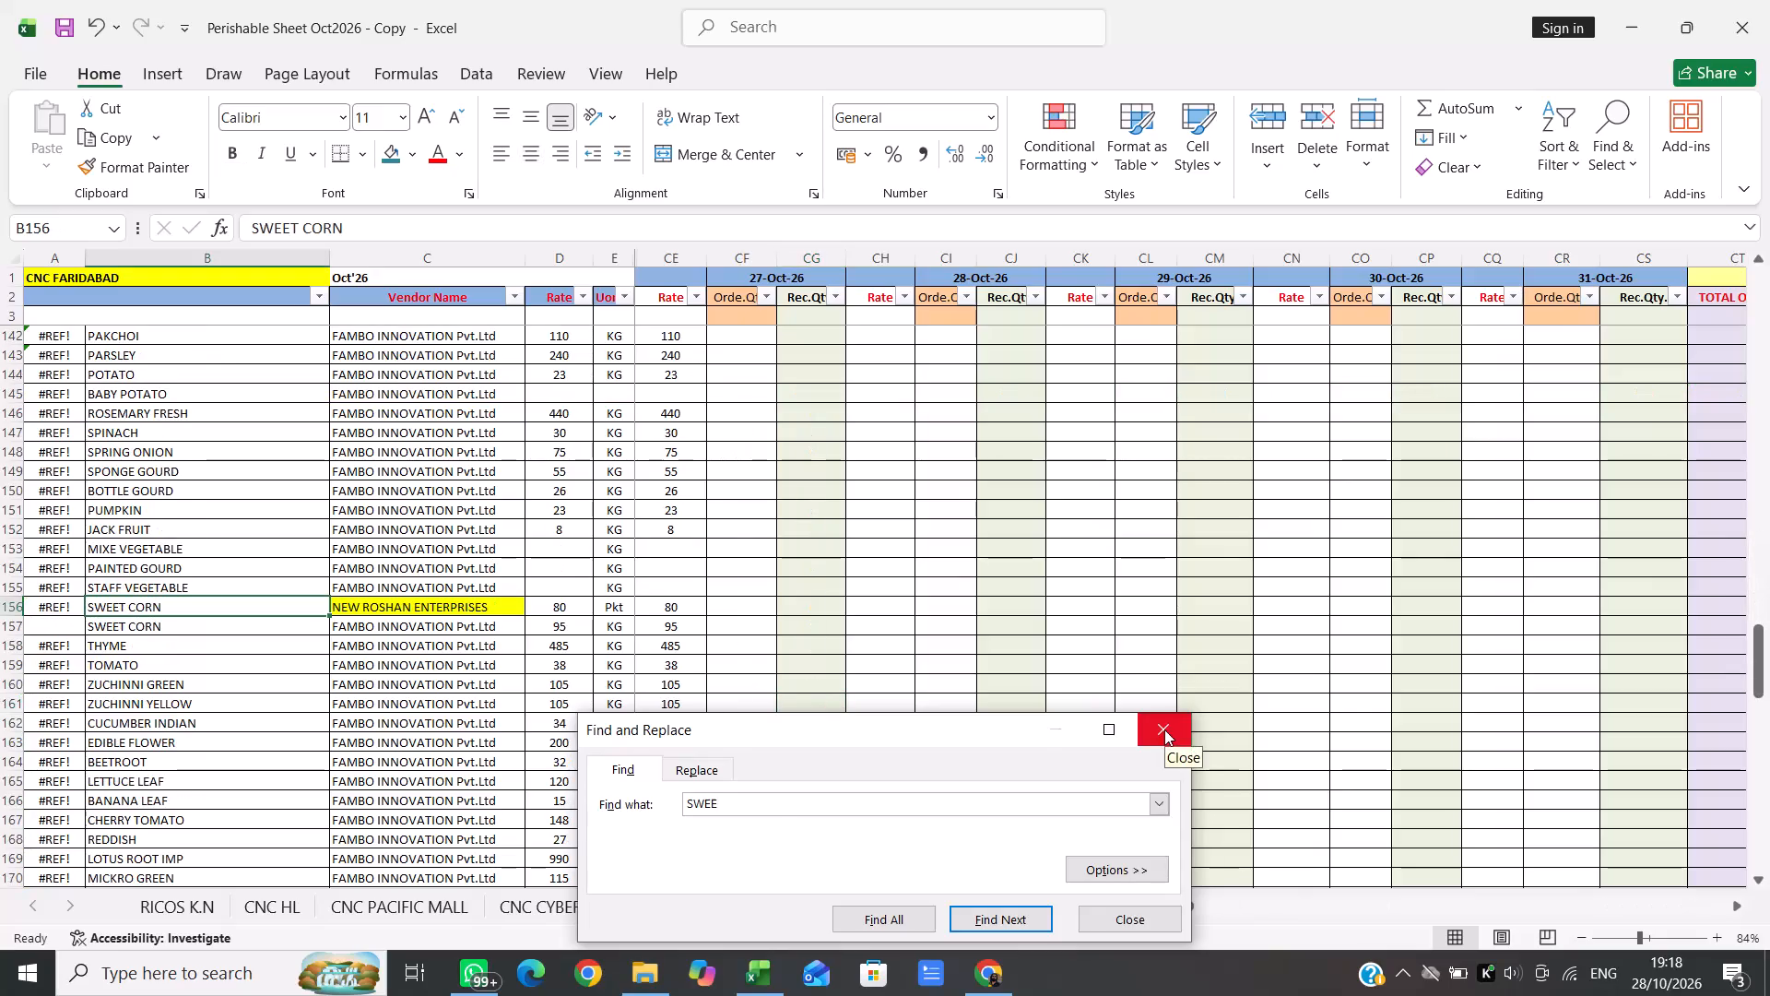
Enter 1 as the 27-Oct-26 order quantity for SWEET CORN supplied by FAMBO INNOVATION Pvt.Ltd.
click(1164, 729)
key(Down)
key(Right)
key(Right)
key(Right)
key(Right)
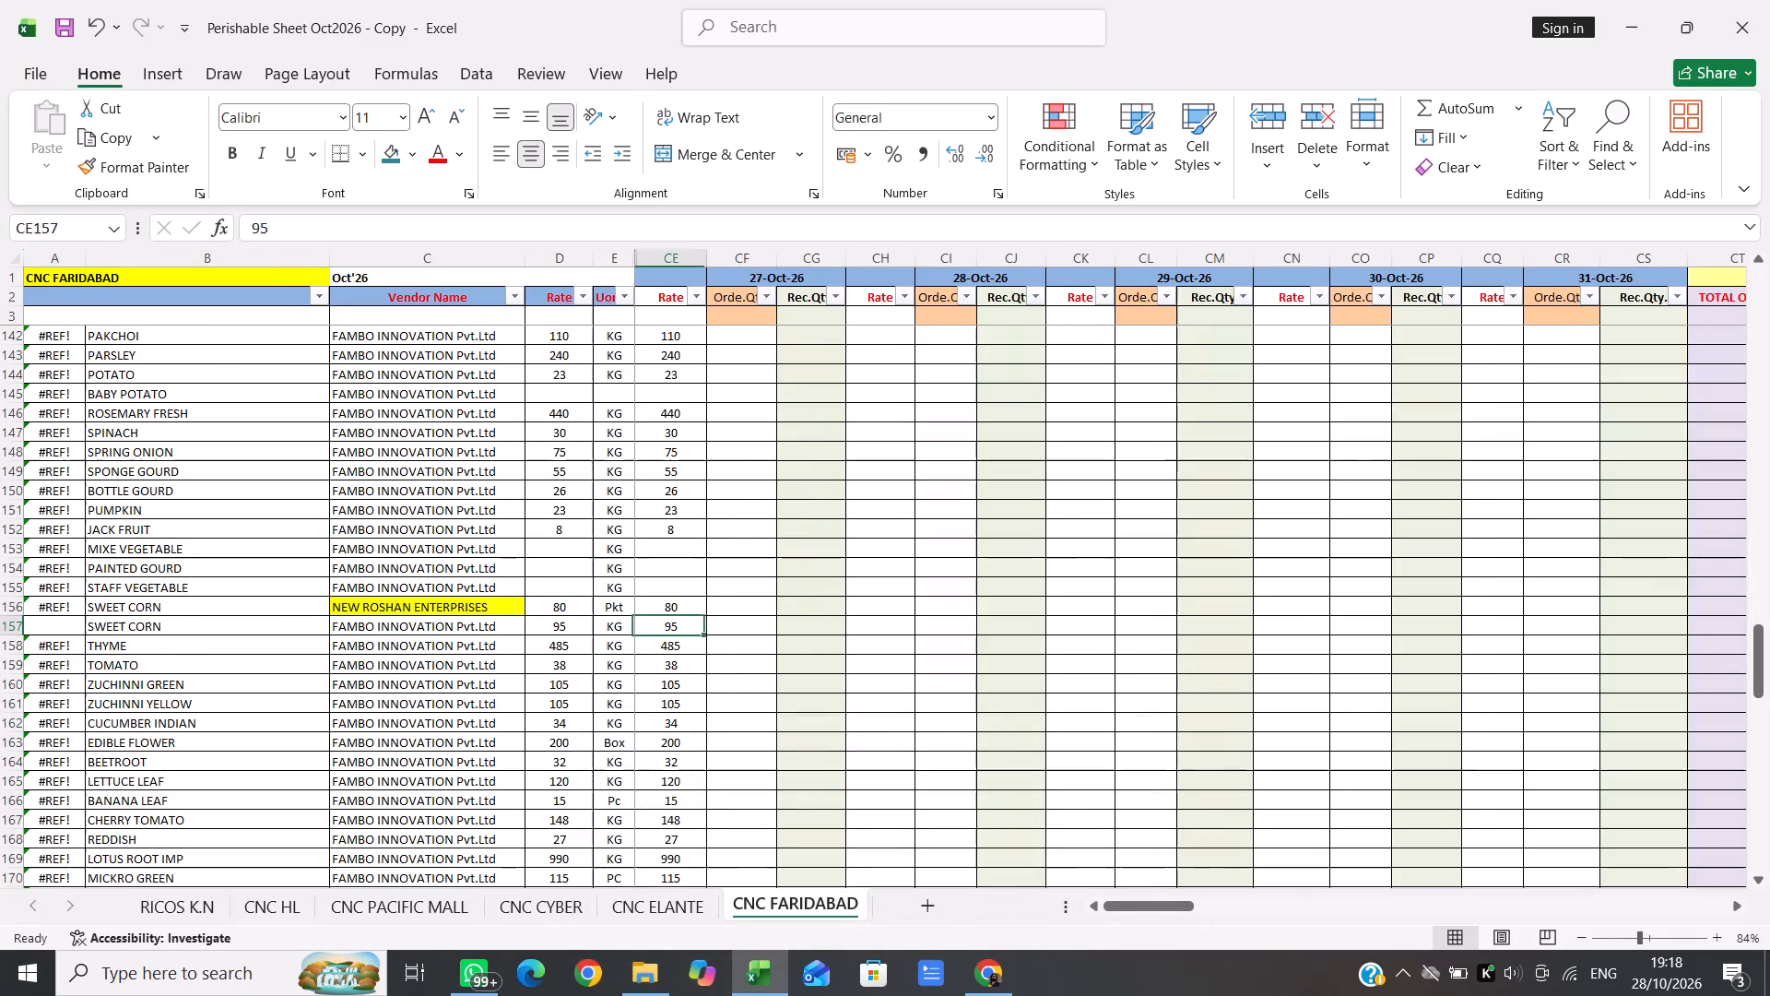
key(Right)
key(1)
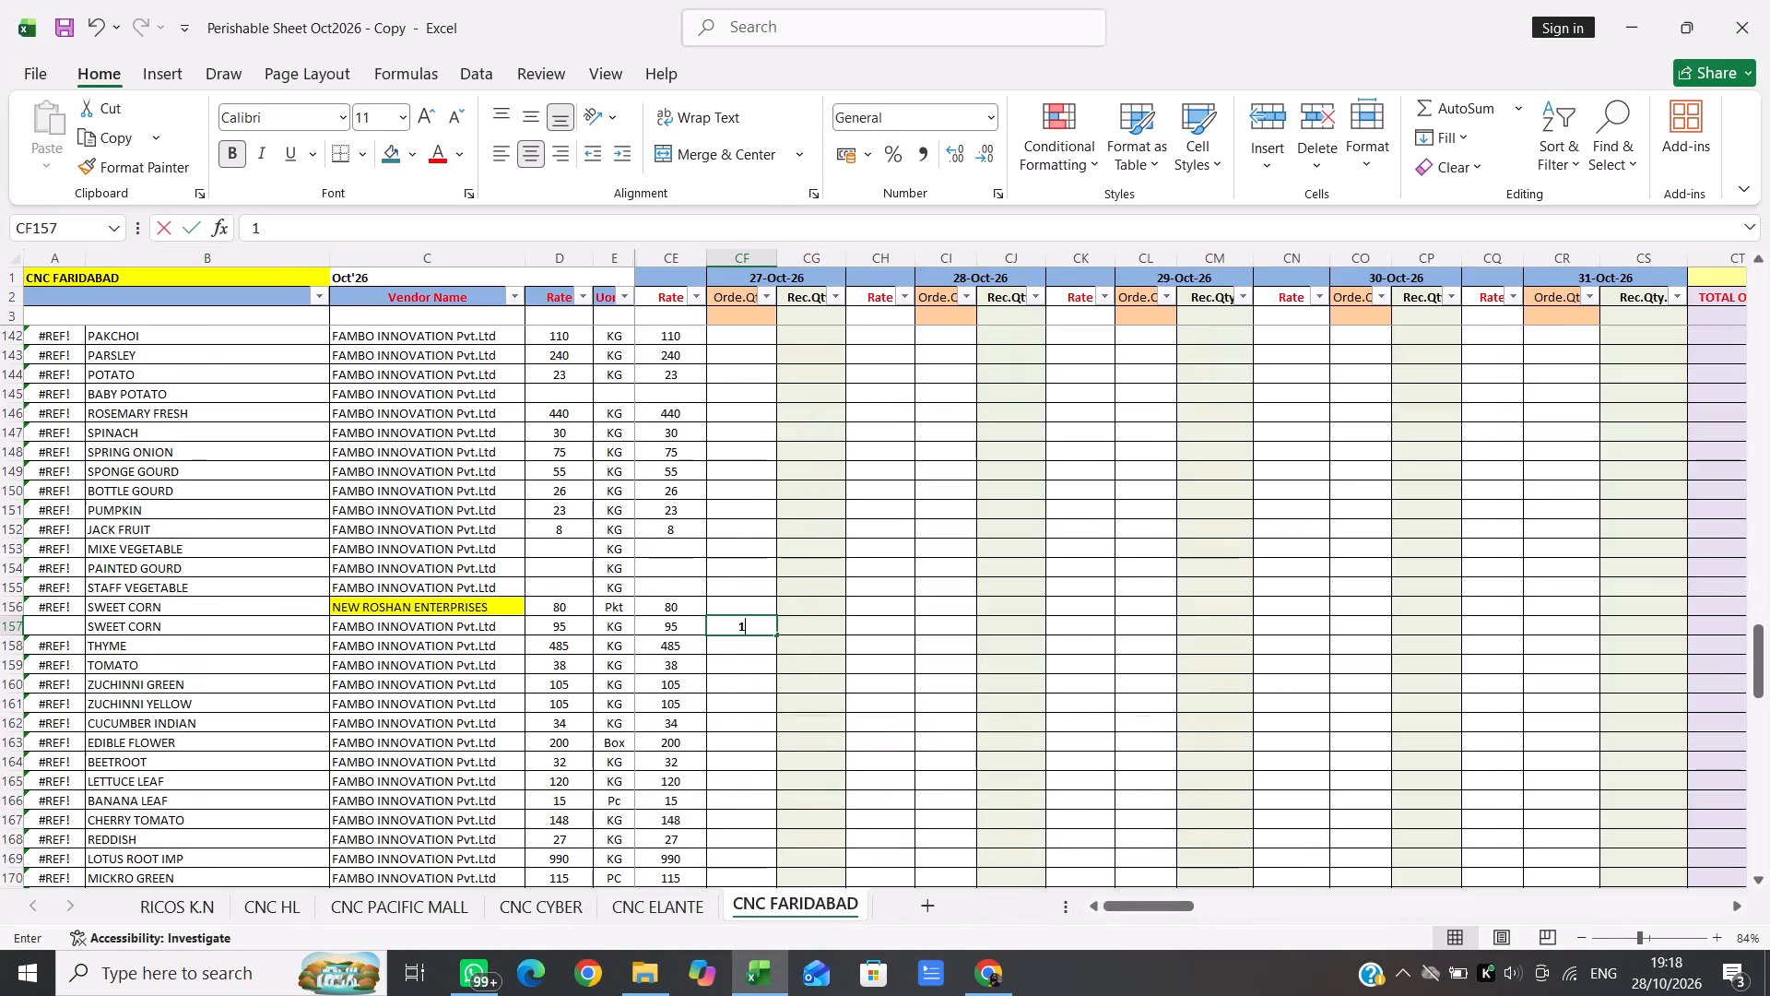
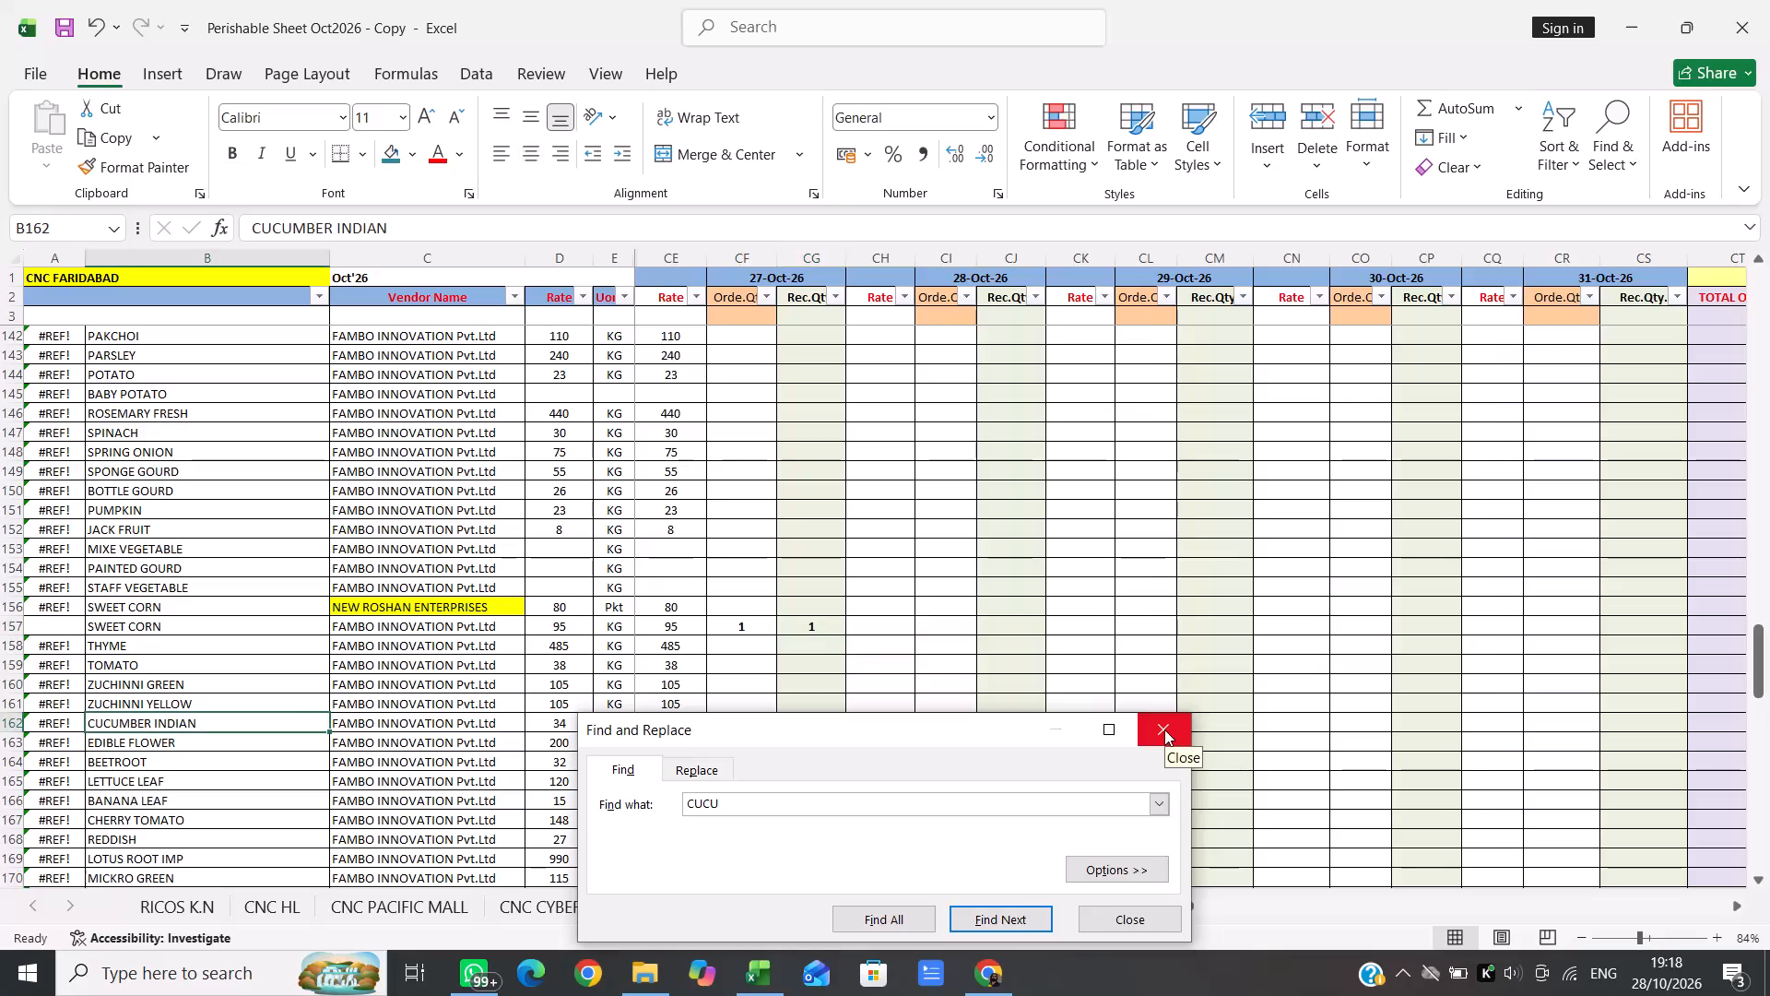
Find the CUCUMBER IMP. row using the search term CUCU and go to its 27-Oct-26 entries.
key(Return)
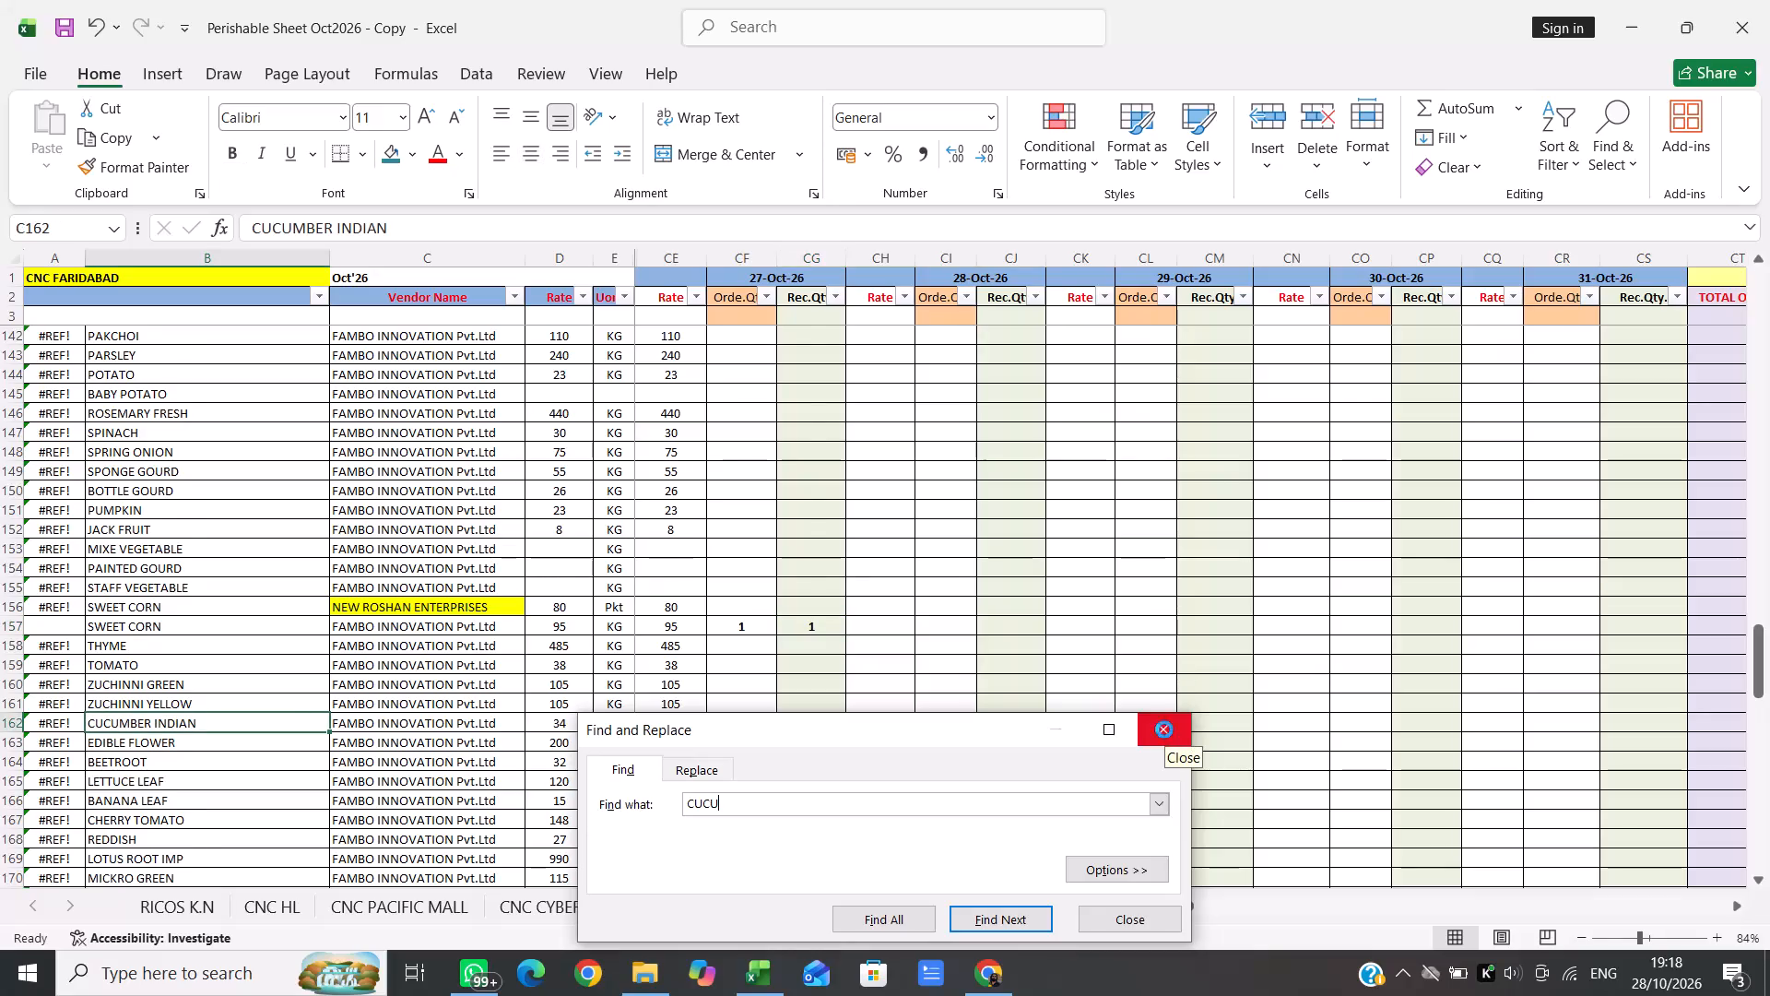
click(1164, 729)
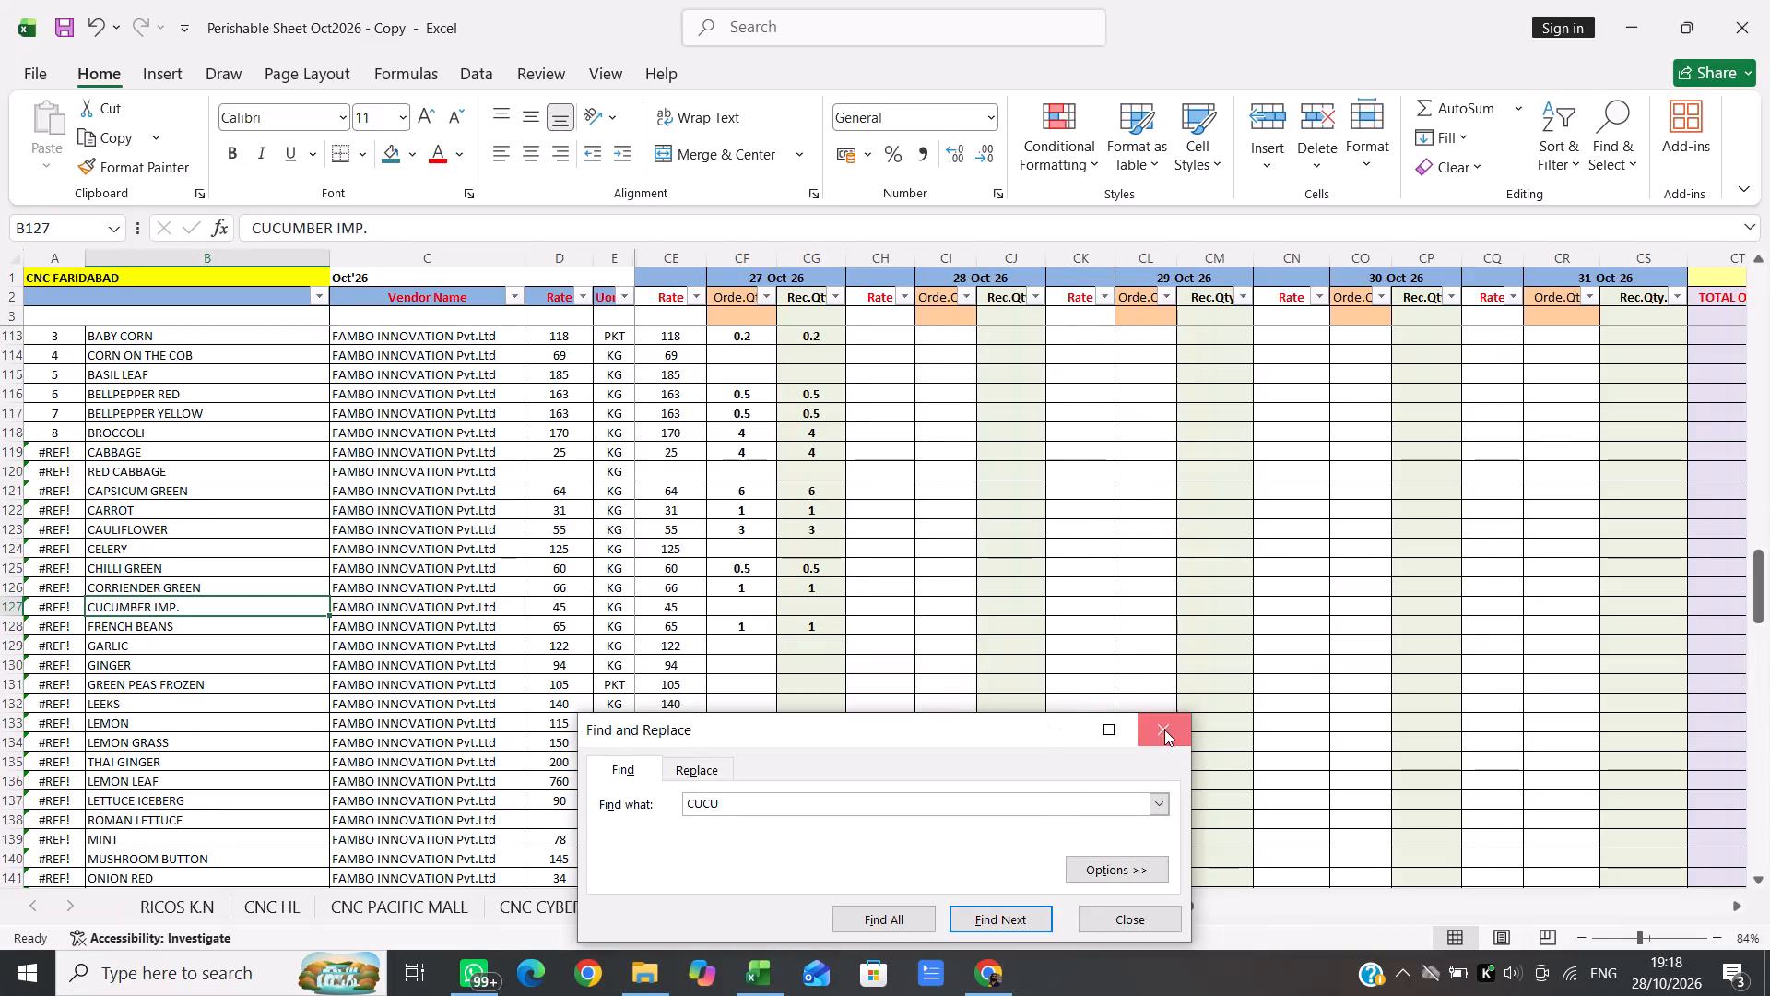
key(Right)
key(Right)
key(Right)
key(Right)
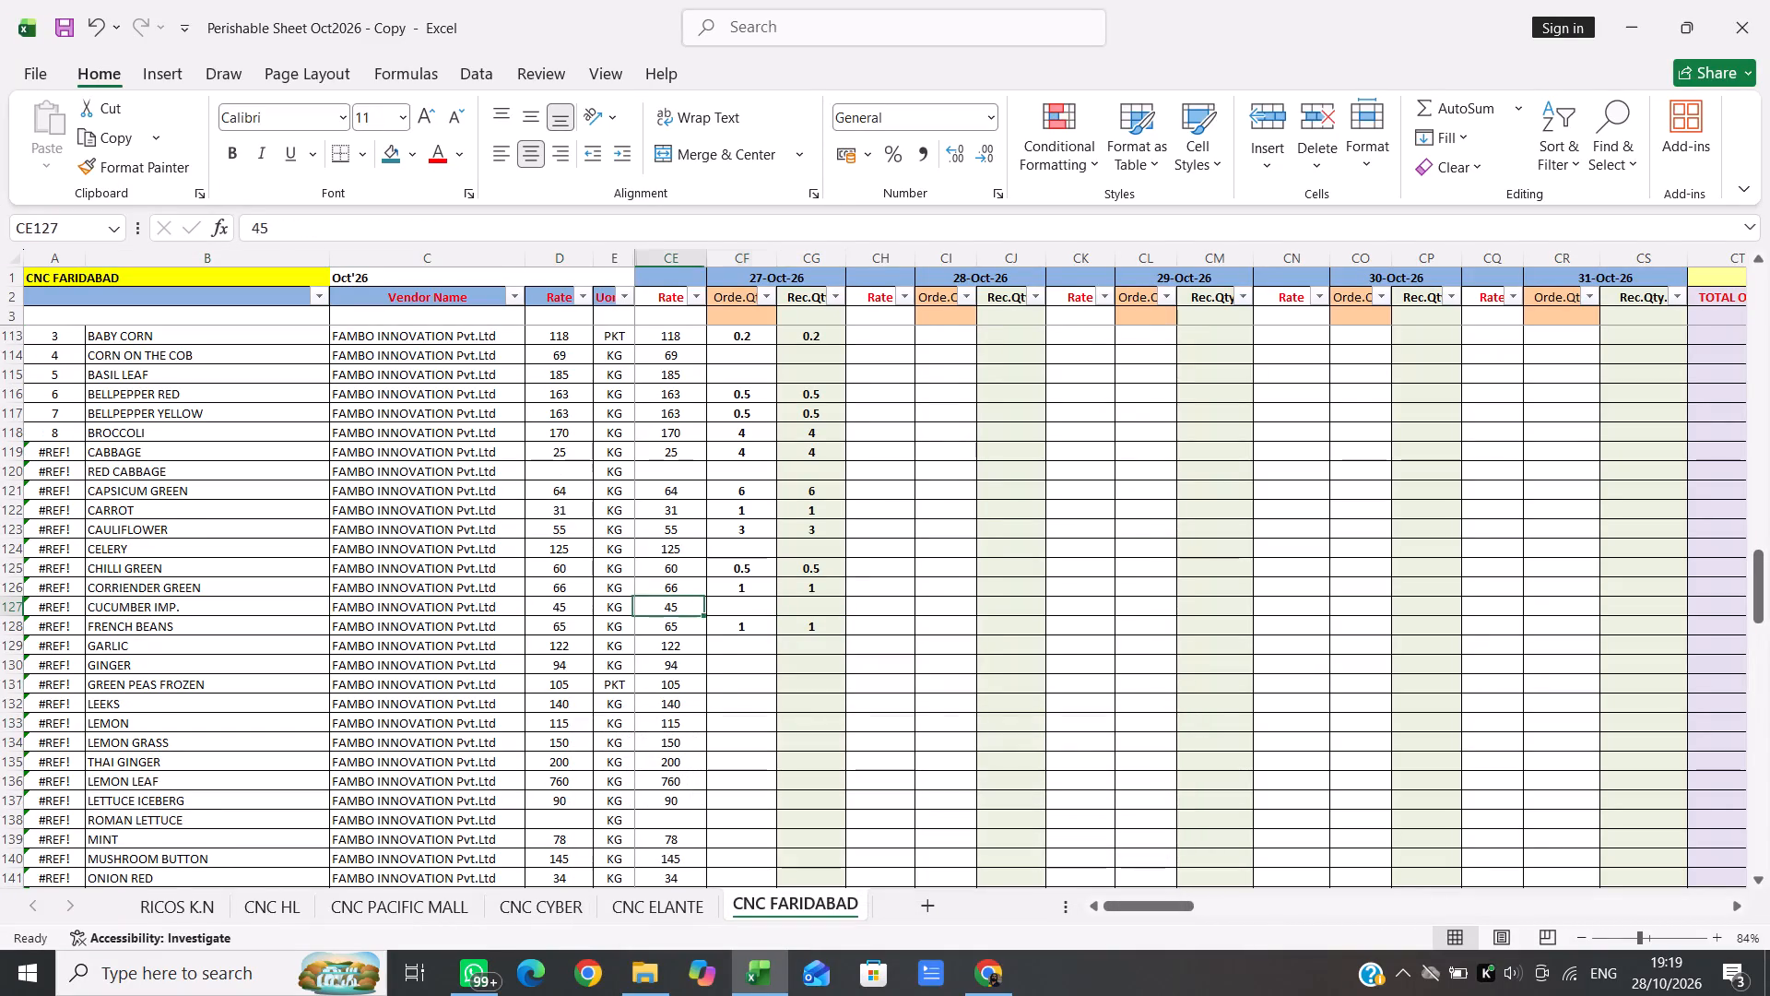
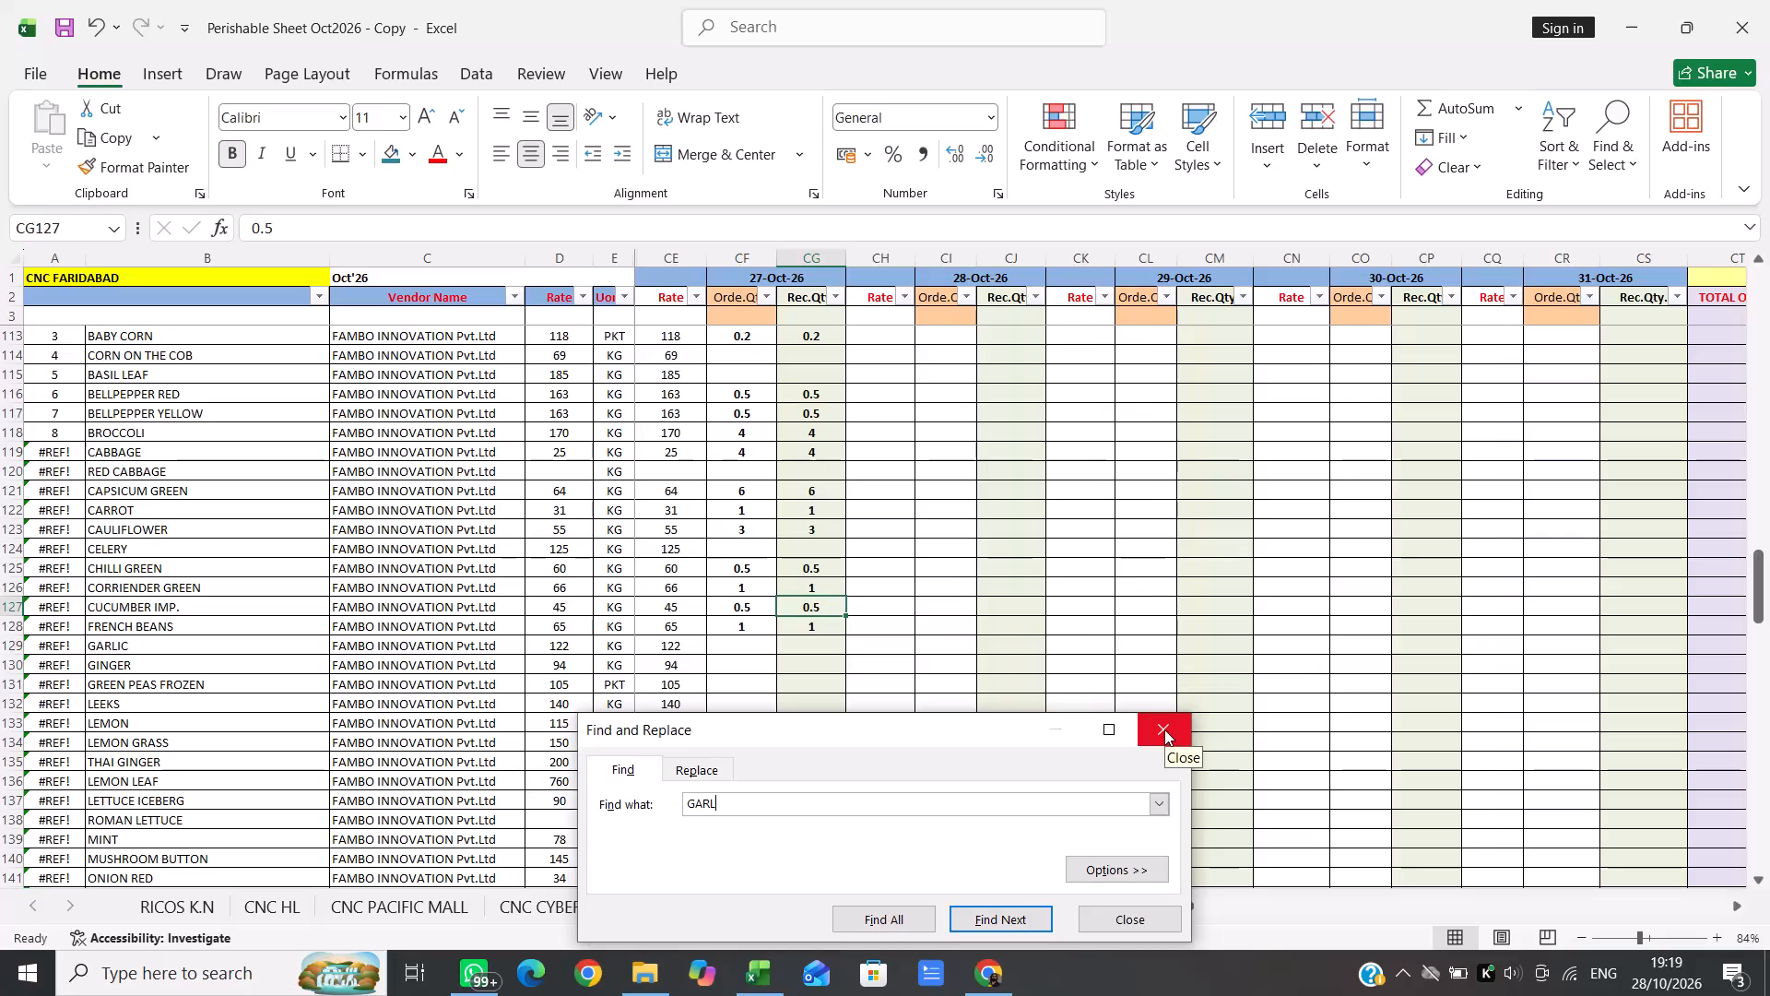
Find the GARLIC row using the search term GARL and enter 1.5 as its 27-Oct-26 order quantity.
key(Return)
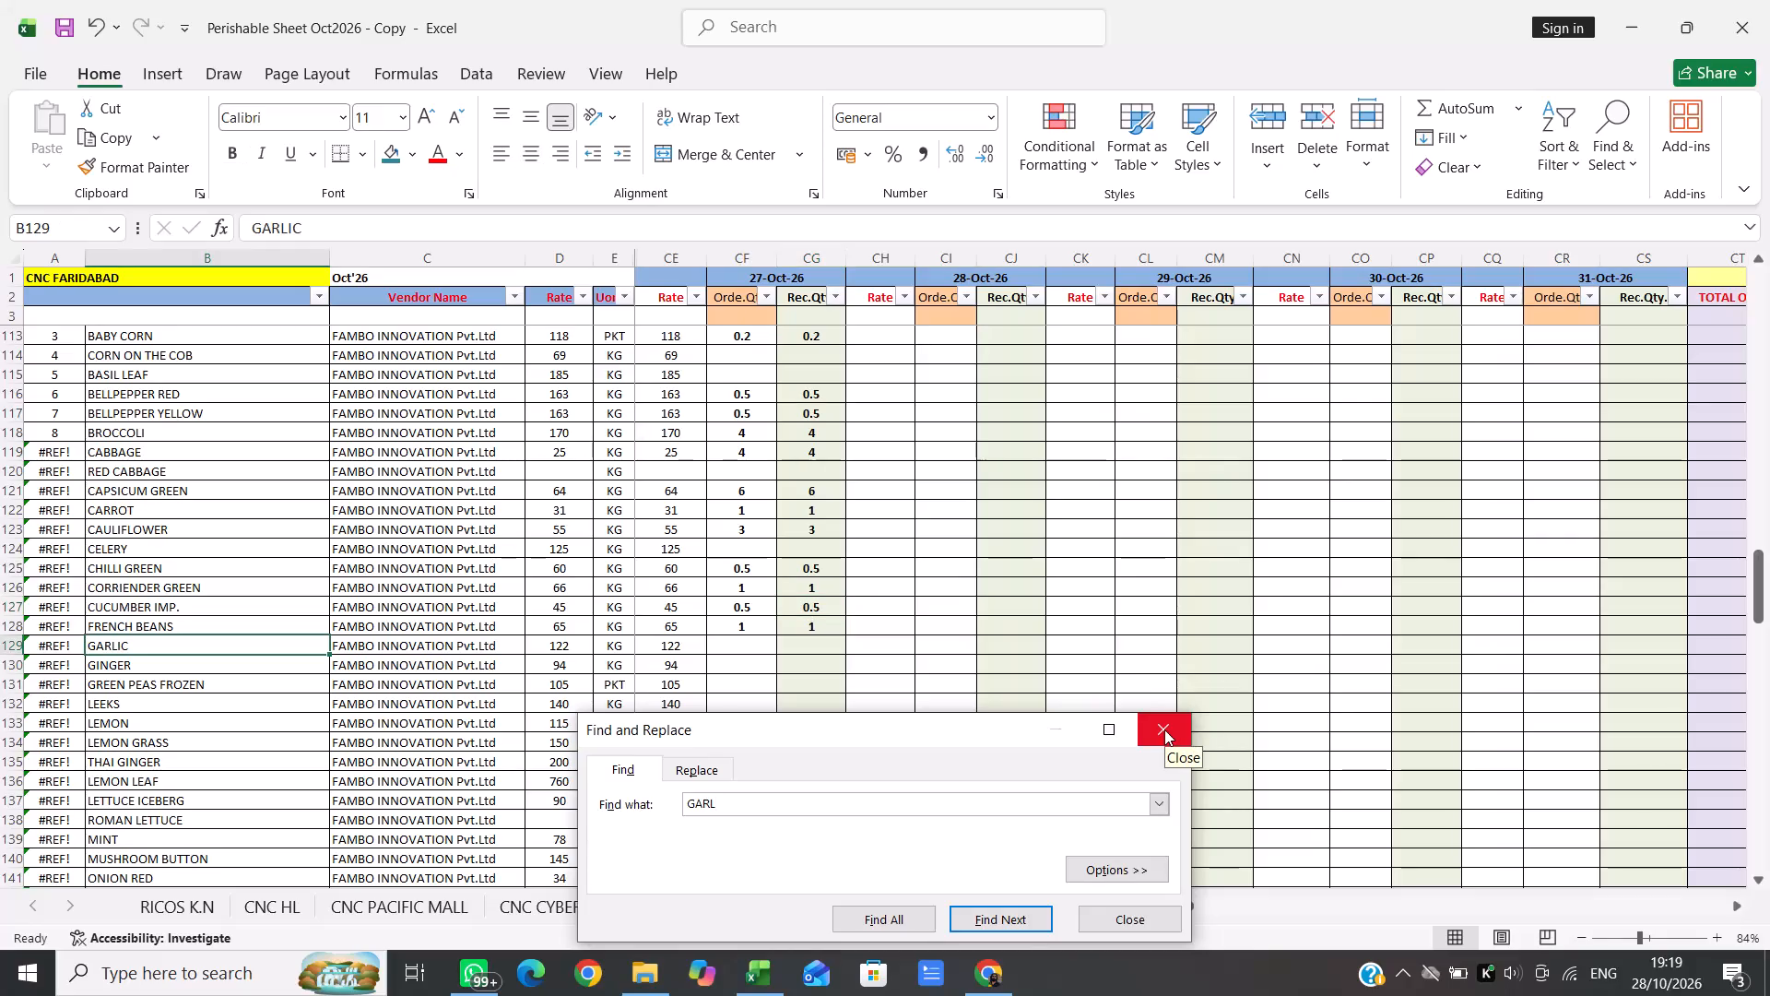
click(1164, 729)
key(Right)
key(Right)
key(Right)
key(Right)
key(Right)
text(1.5)
key(Right)
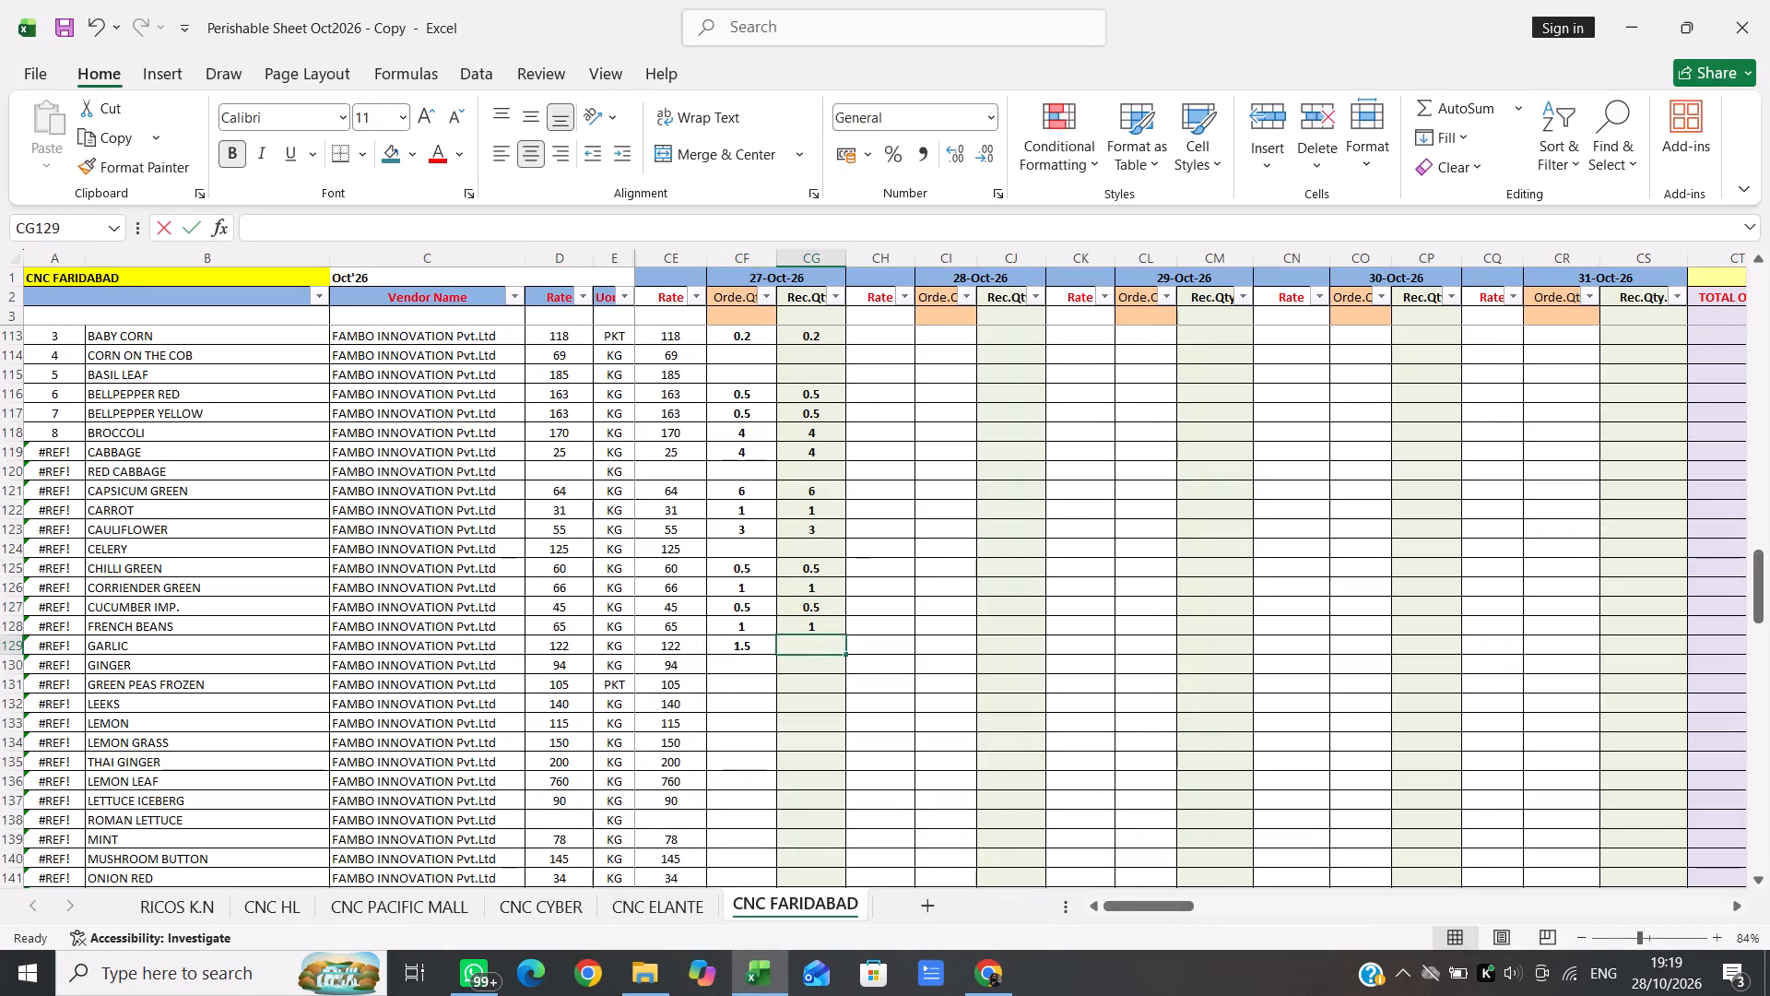
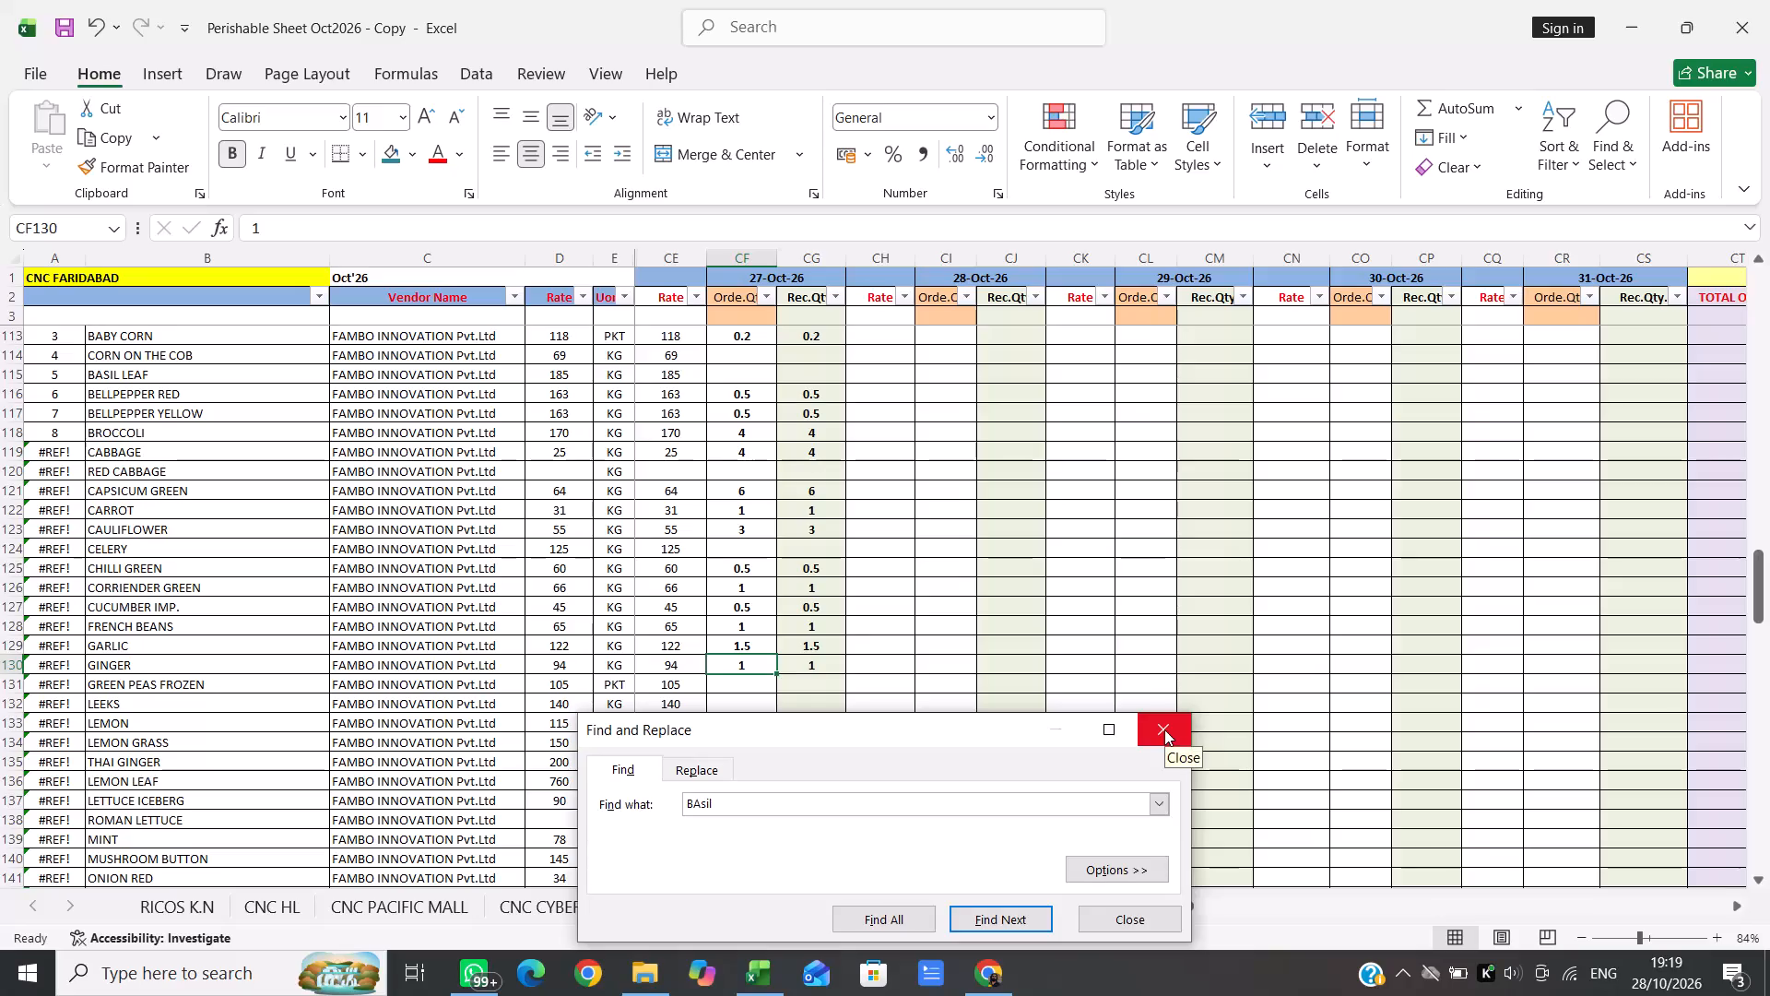
Find the BASIL LEAF row using the search term BAsil and enter 0.2 as its 27-Oct-26 order quantity.
key(Return)
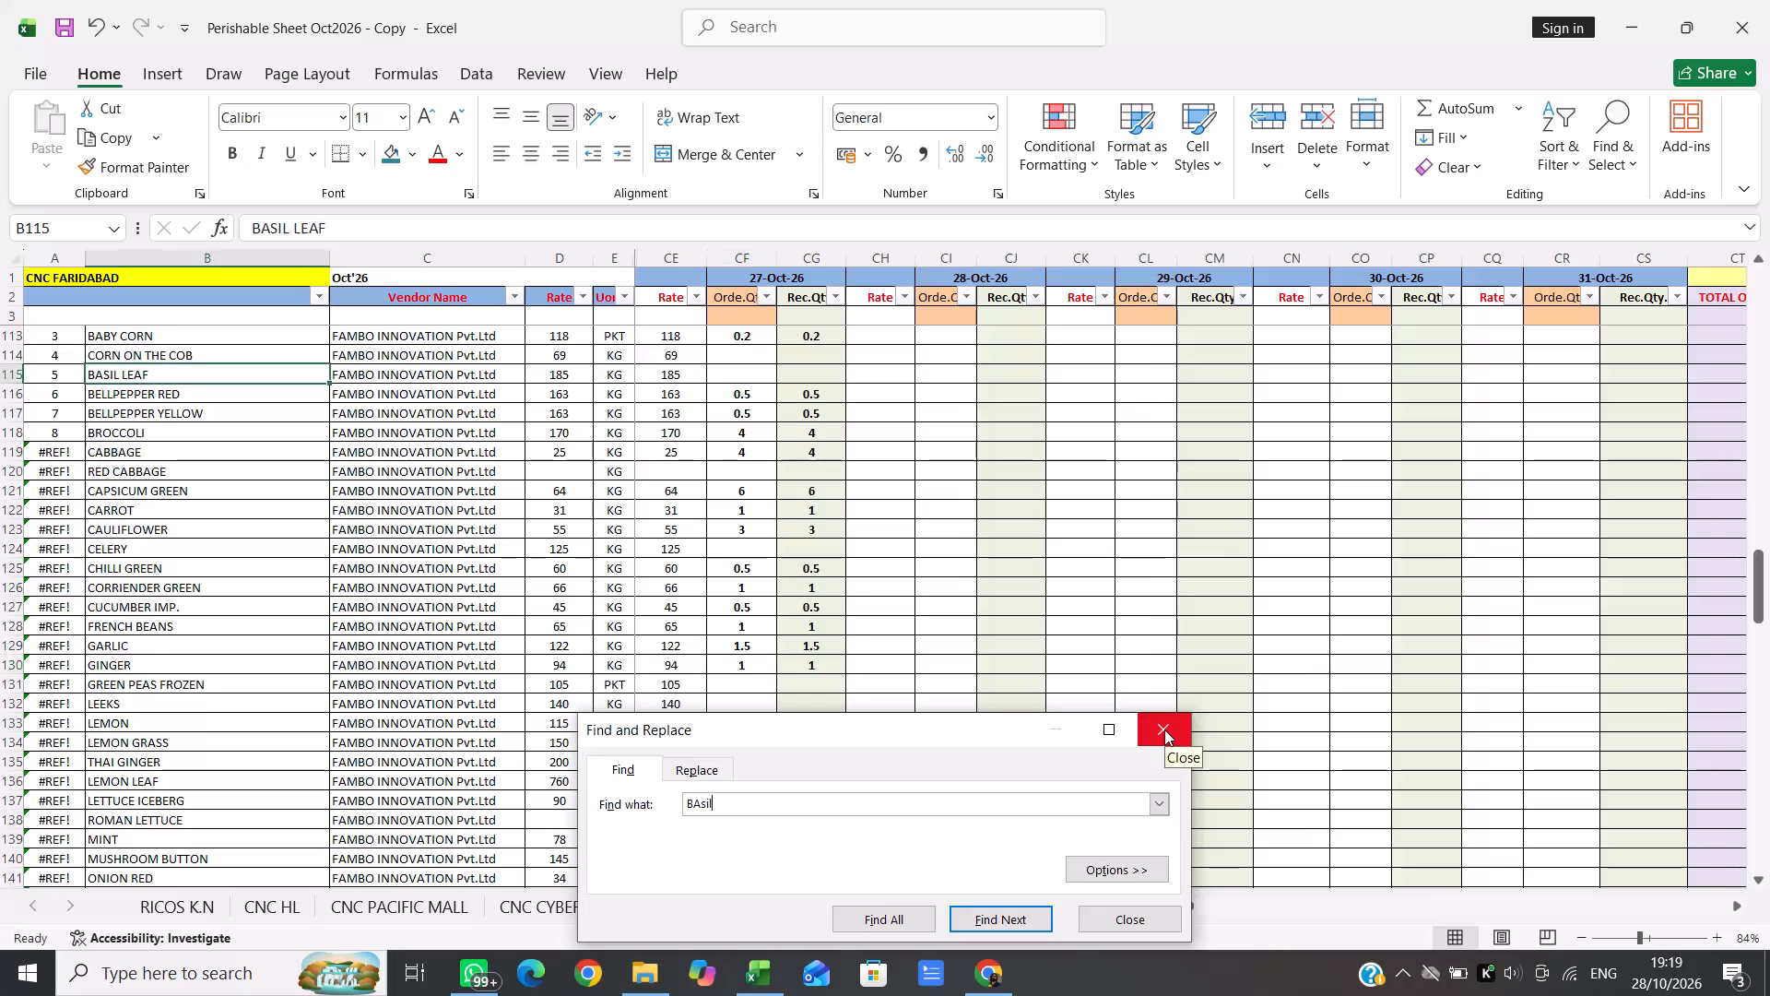
click(1164, 729)
key(Right)
key(Right)
key(Right)
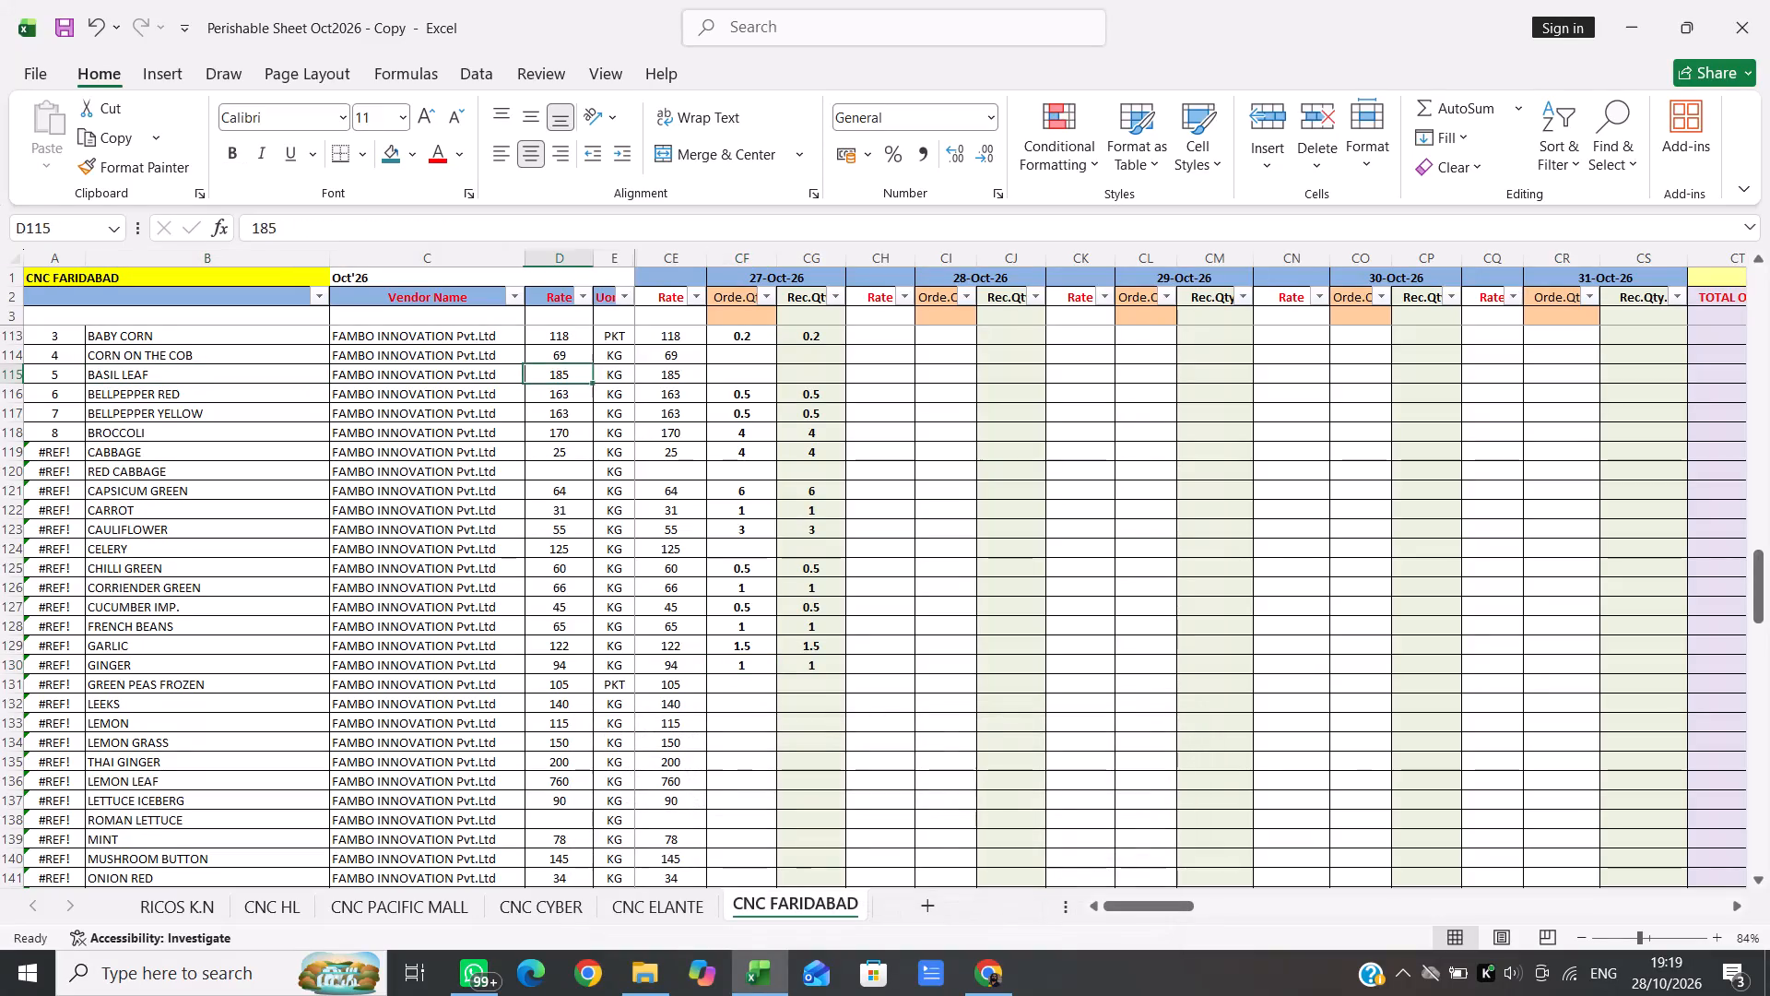
key(Right)
key(Right)
text(0.2)
key(Right)
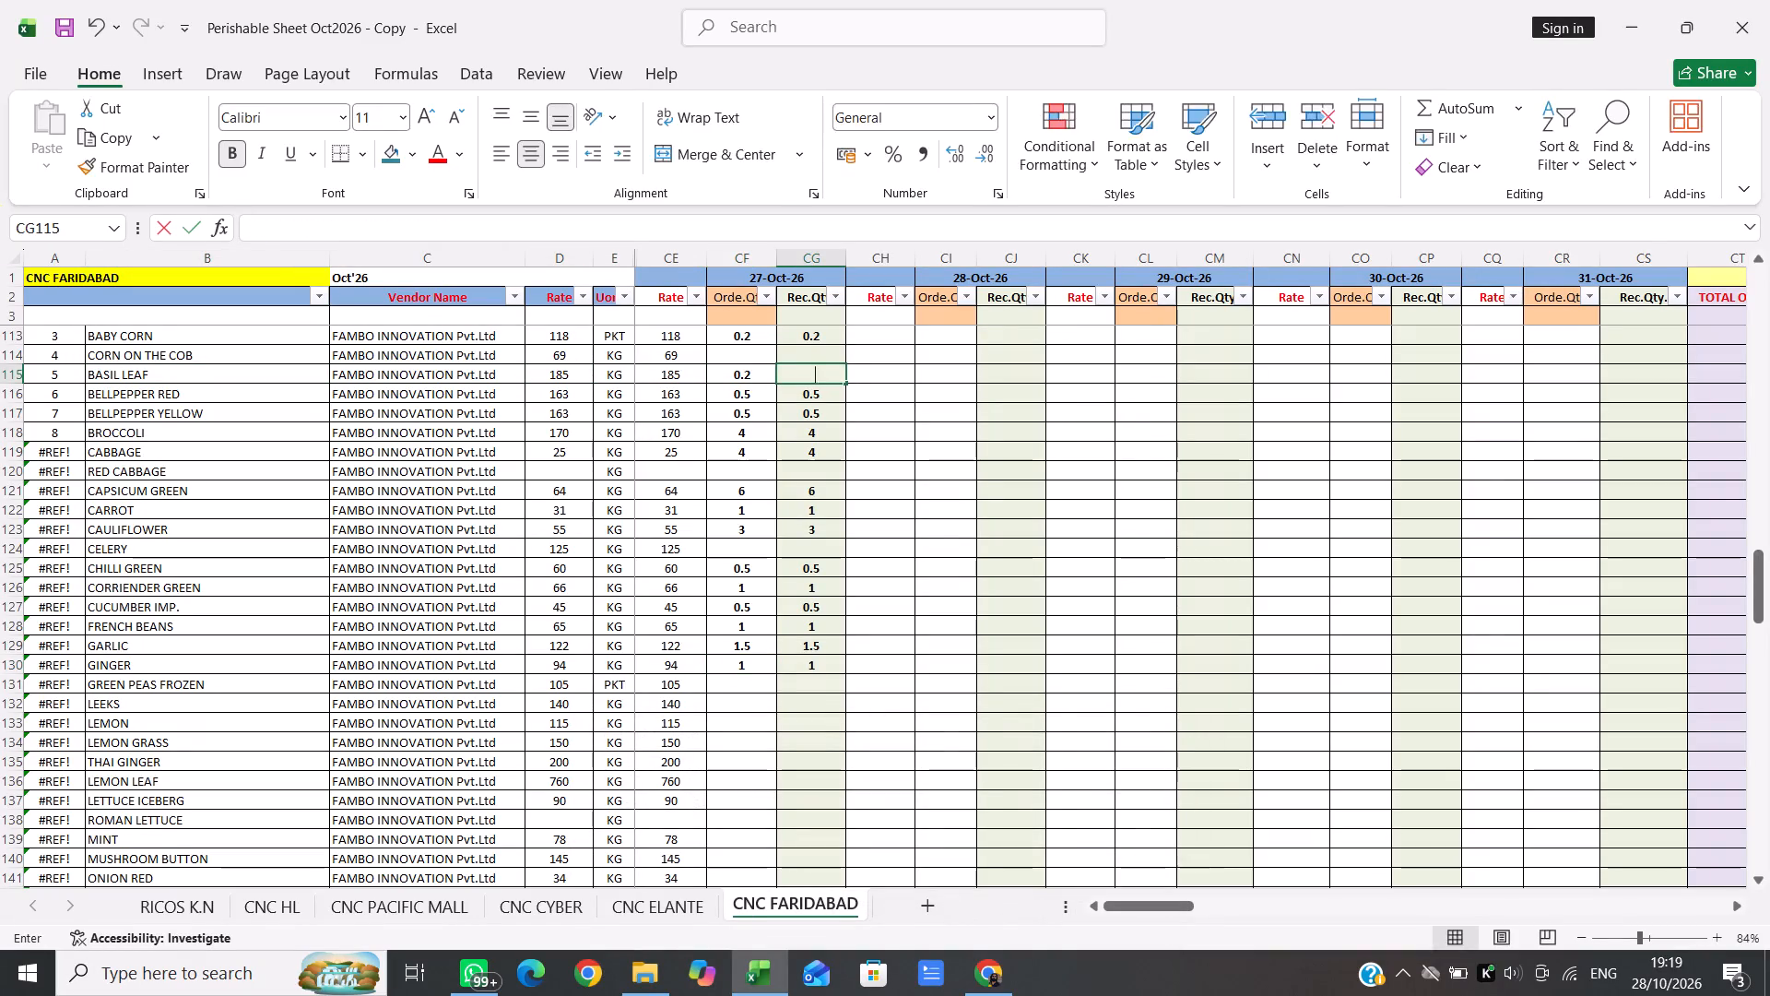
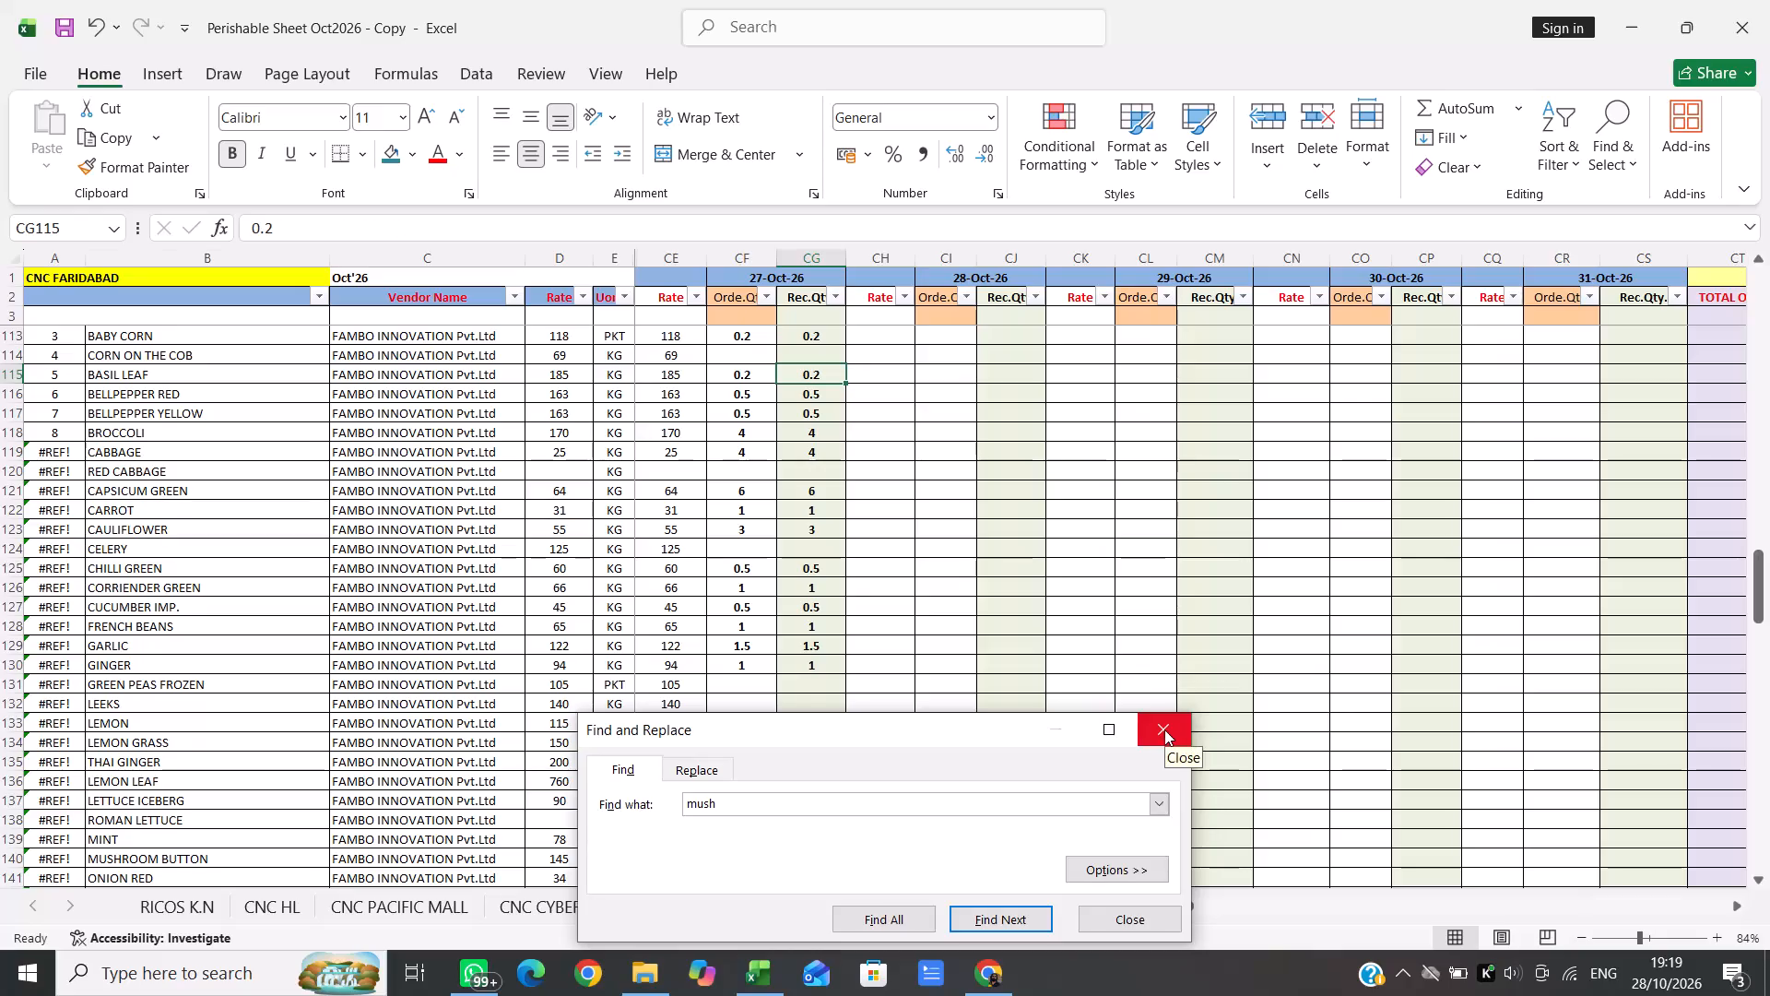
Enter 4 as the 27-Oct-26 order quantity in the MUSHROOM BUTTON row.
click(1164, 729)
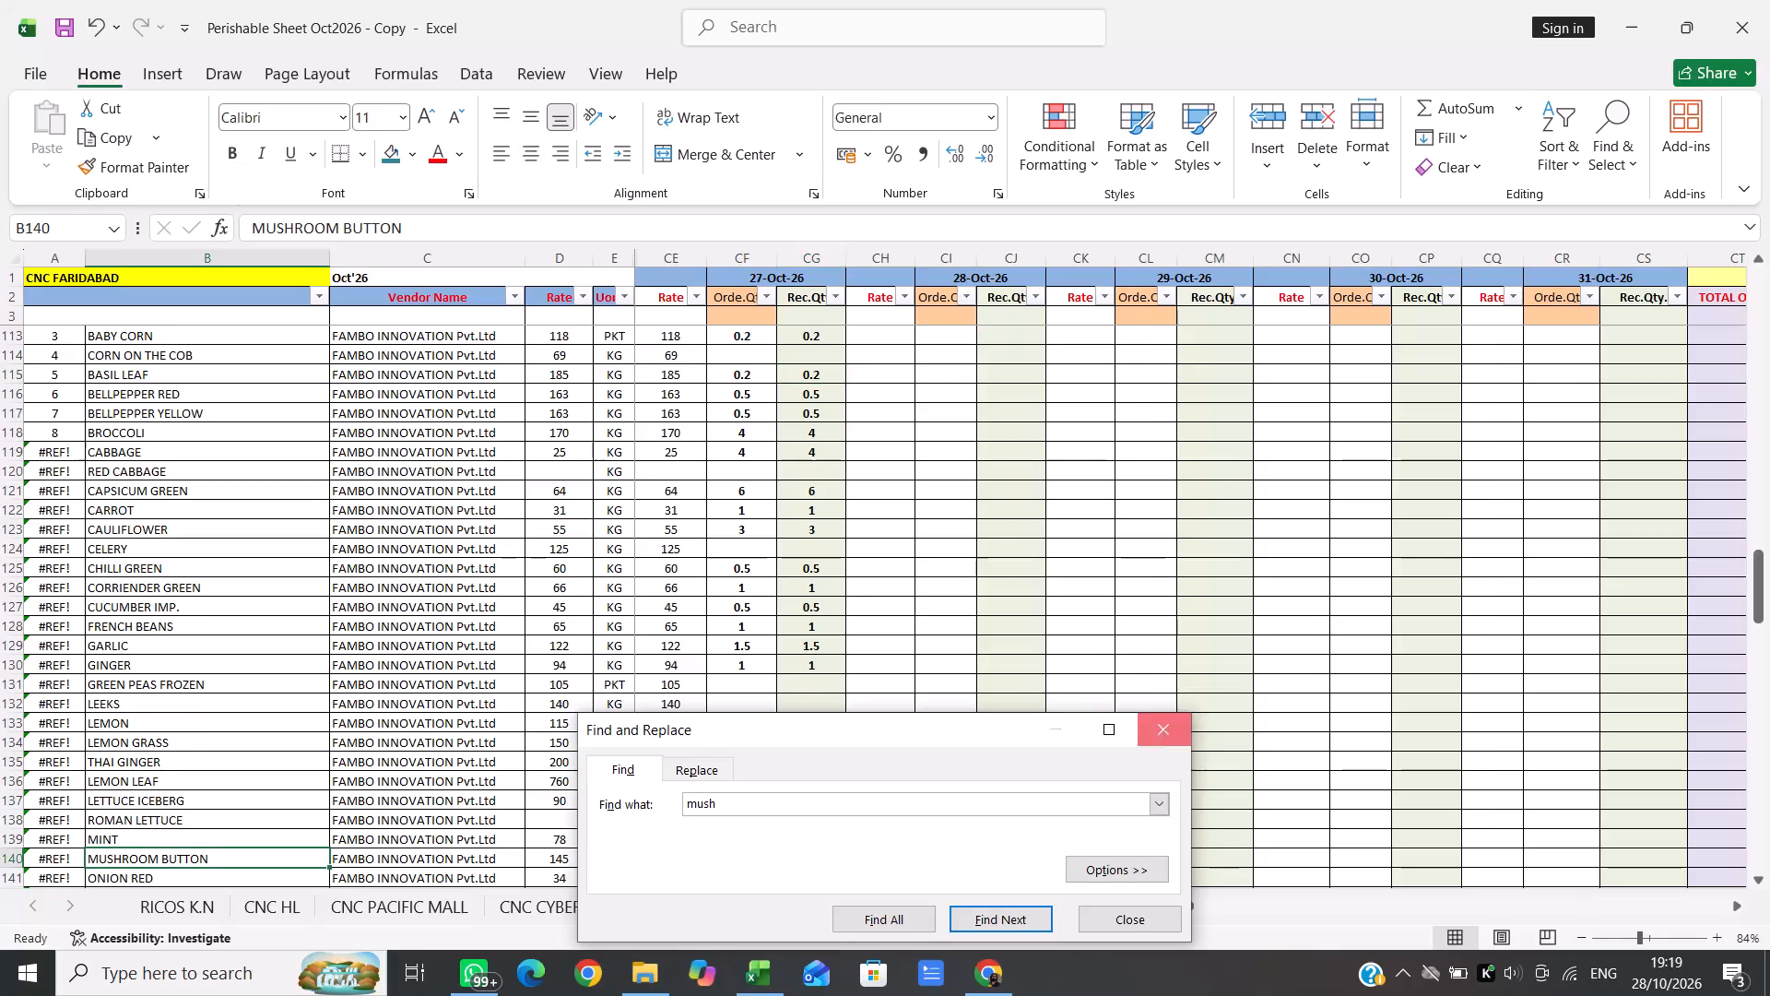
key(Right)
key(Right)
key(Right)
key(Right)
key(Right)
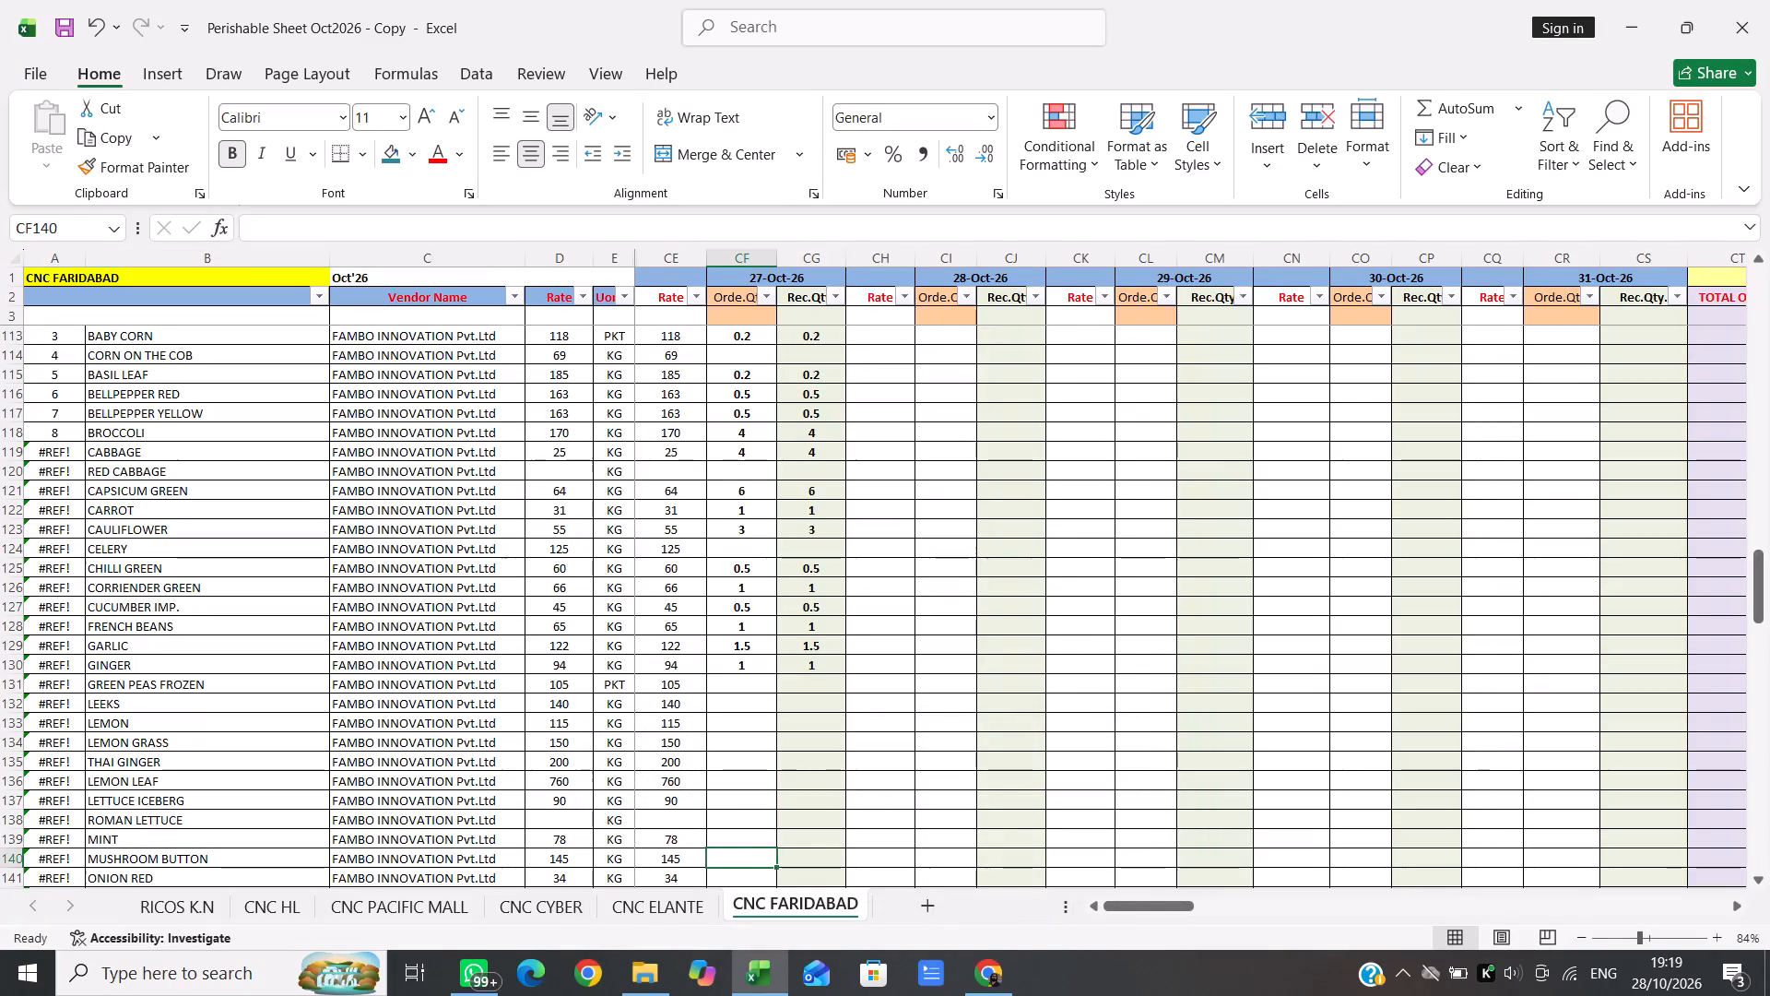
key(4)
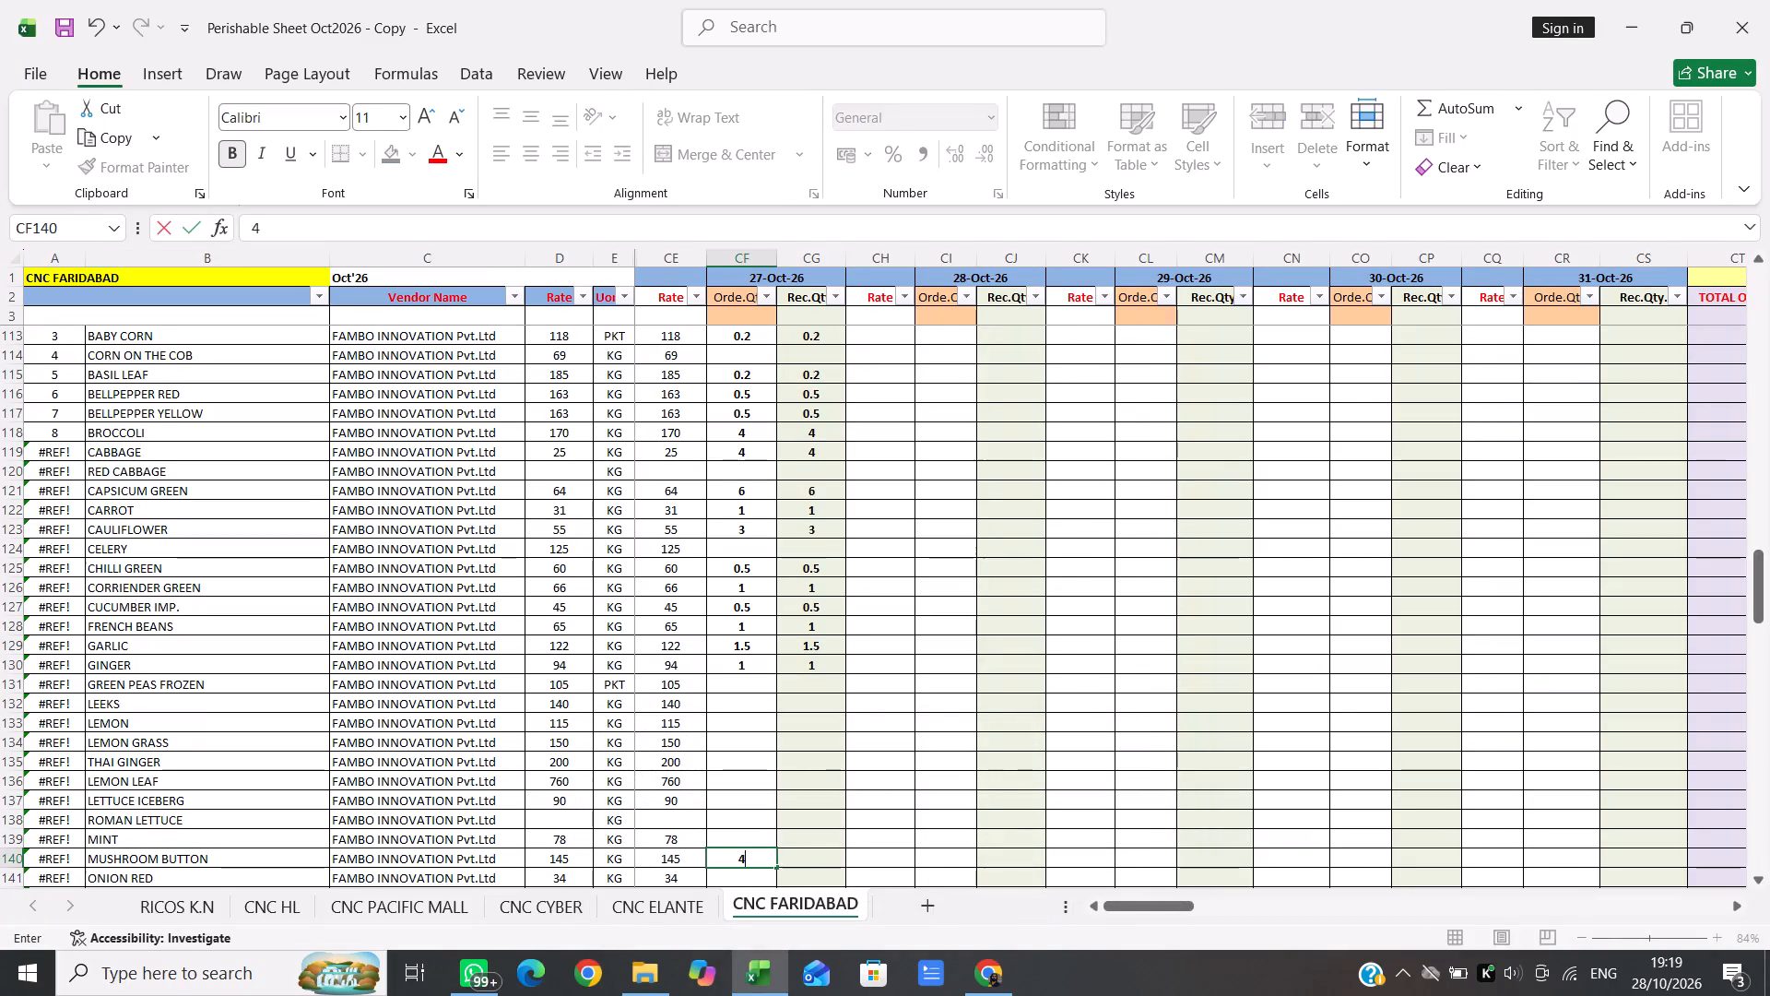
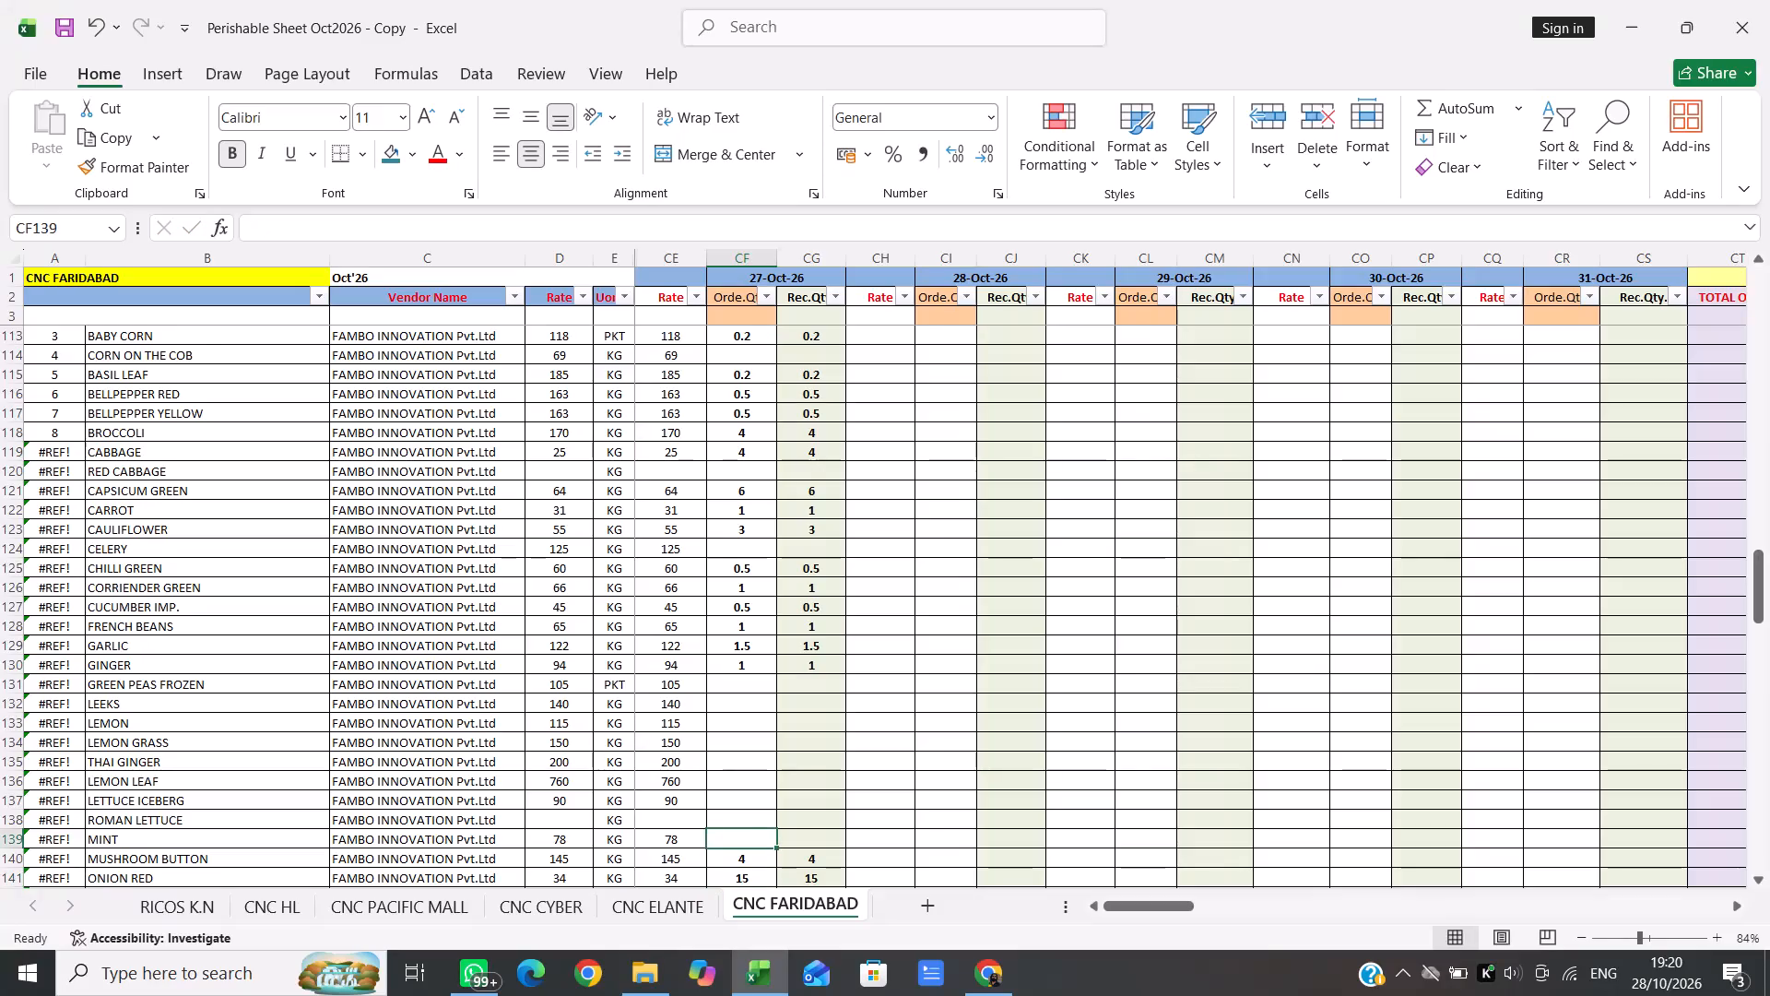
Select the empty 27-Oct-26 order quantity cell in the PAKCHOI row, just below ONION RED.
scroll(785, 793, down, 3)
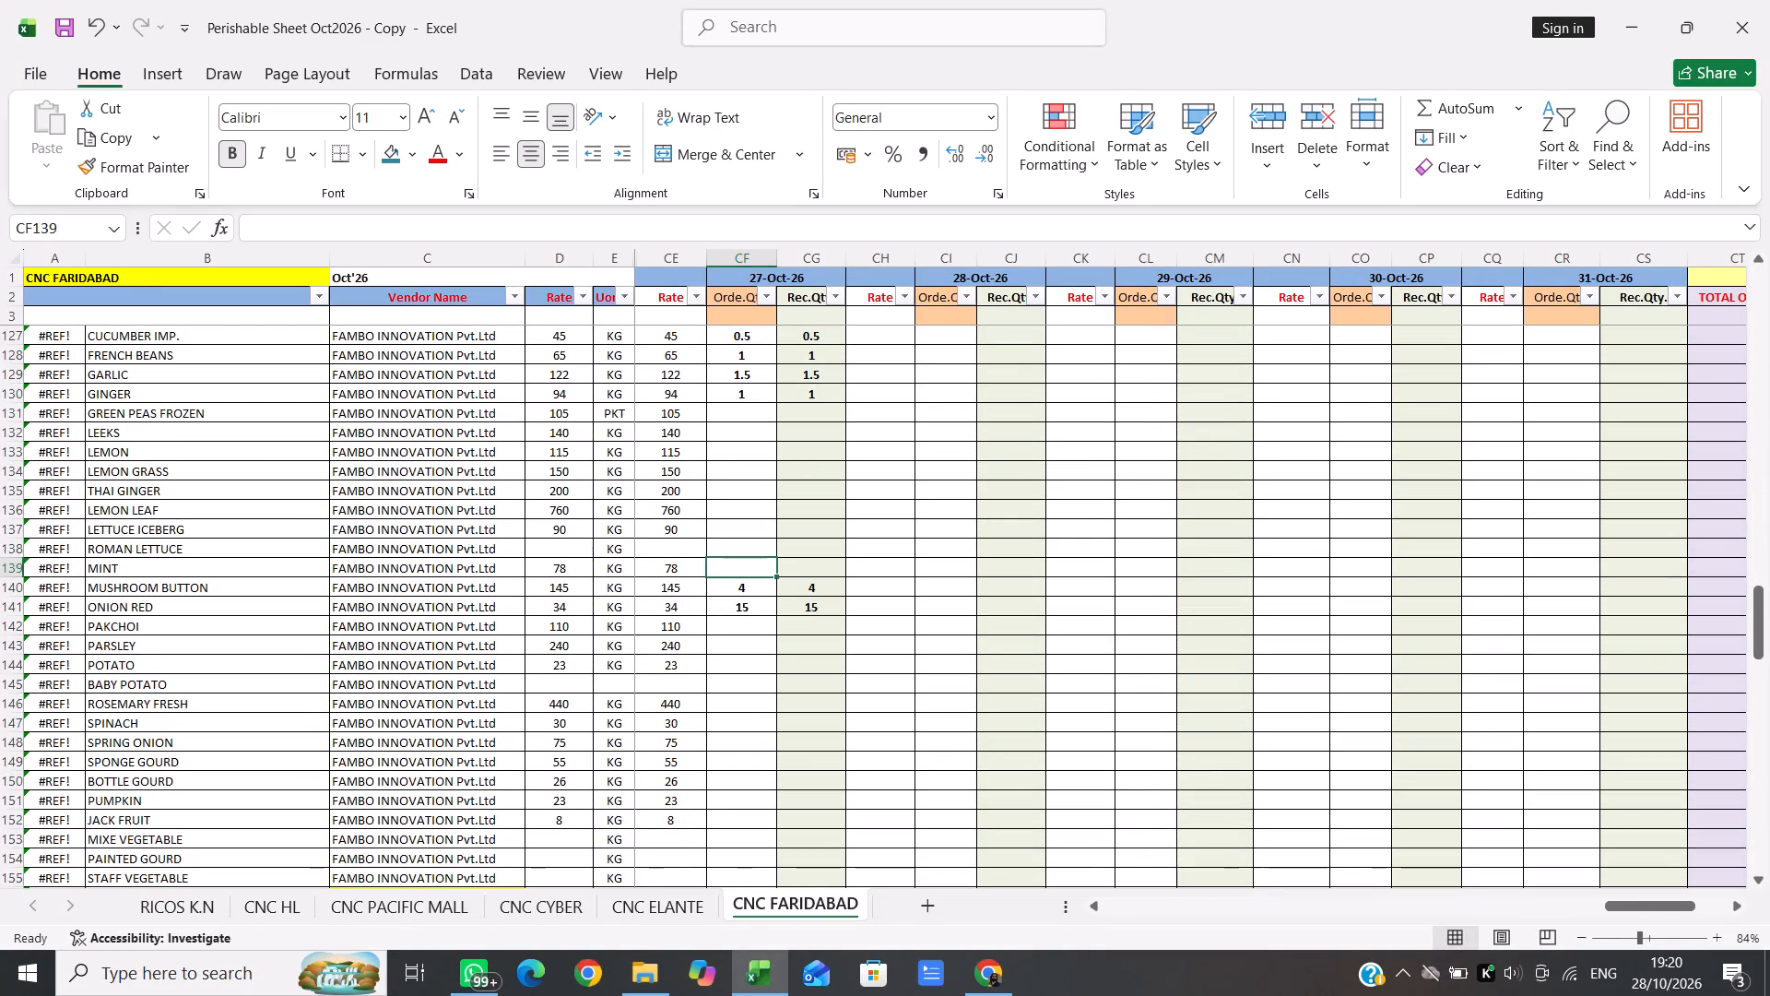
click(745, 604)
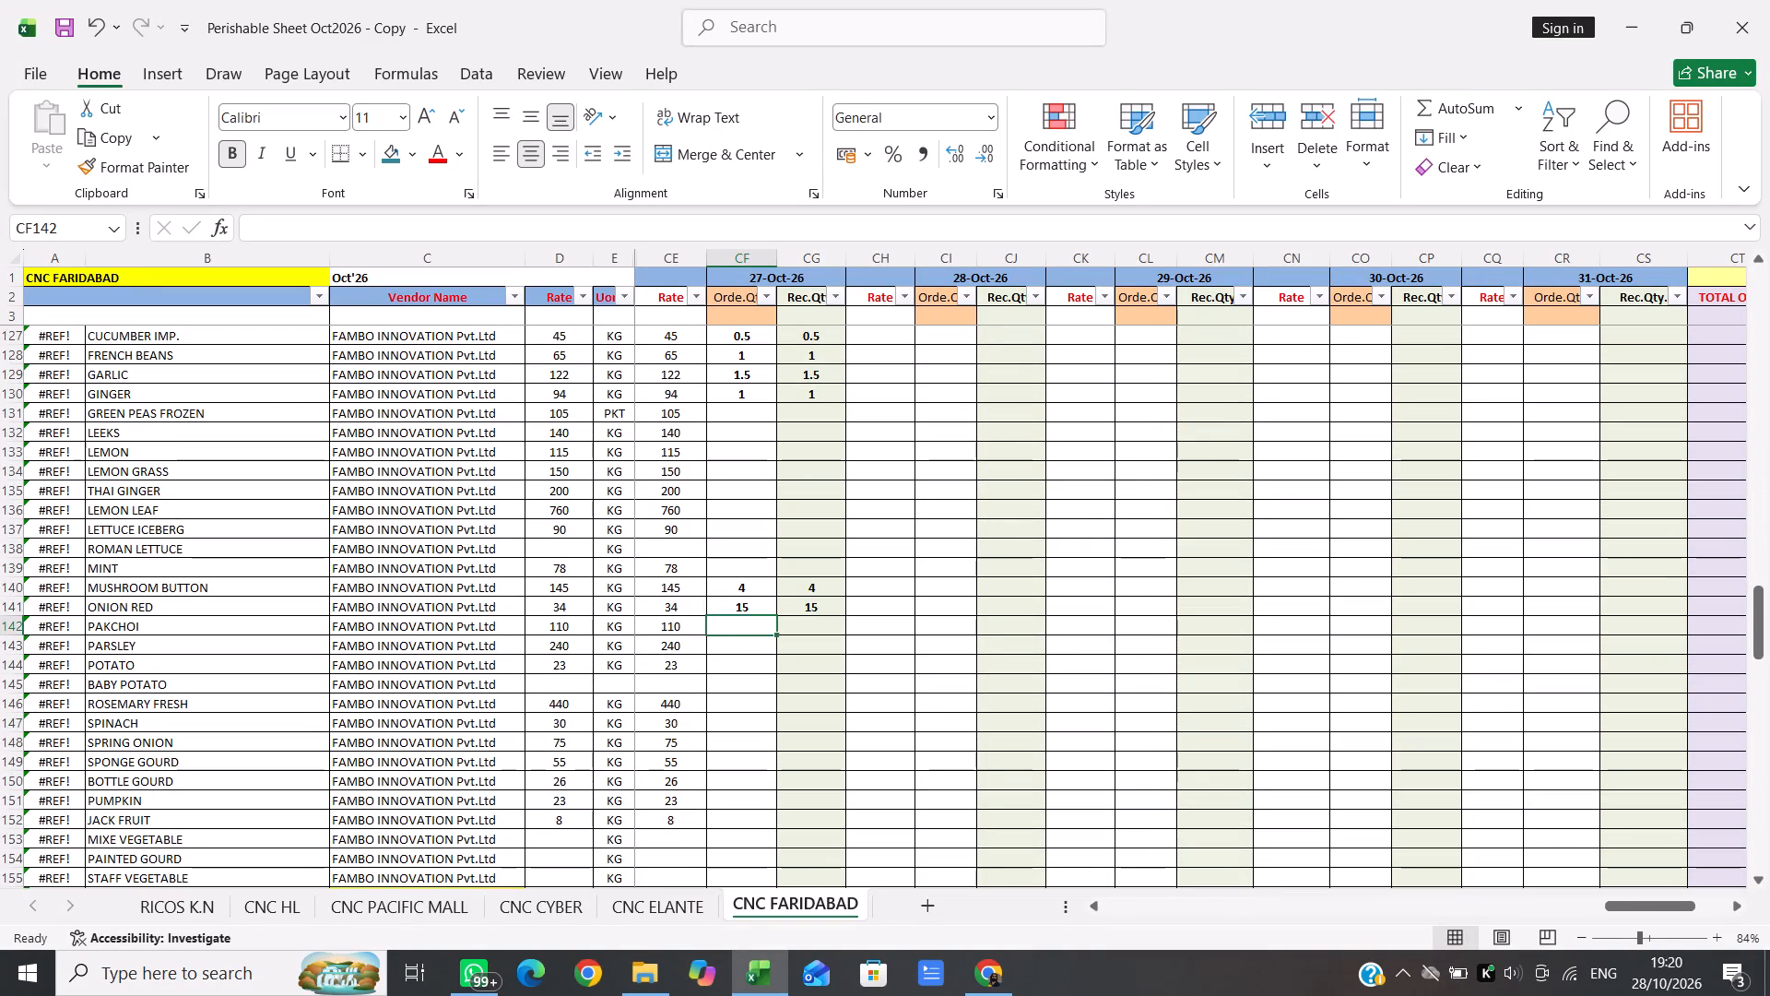
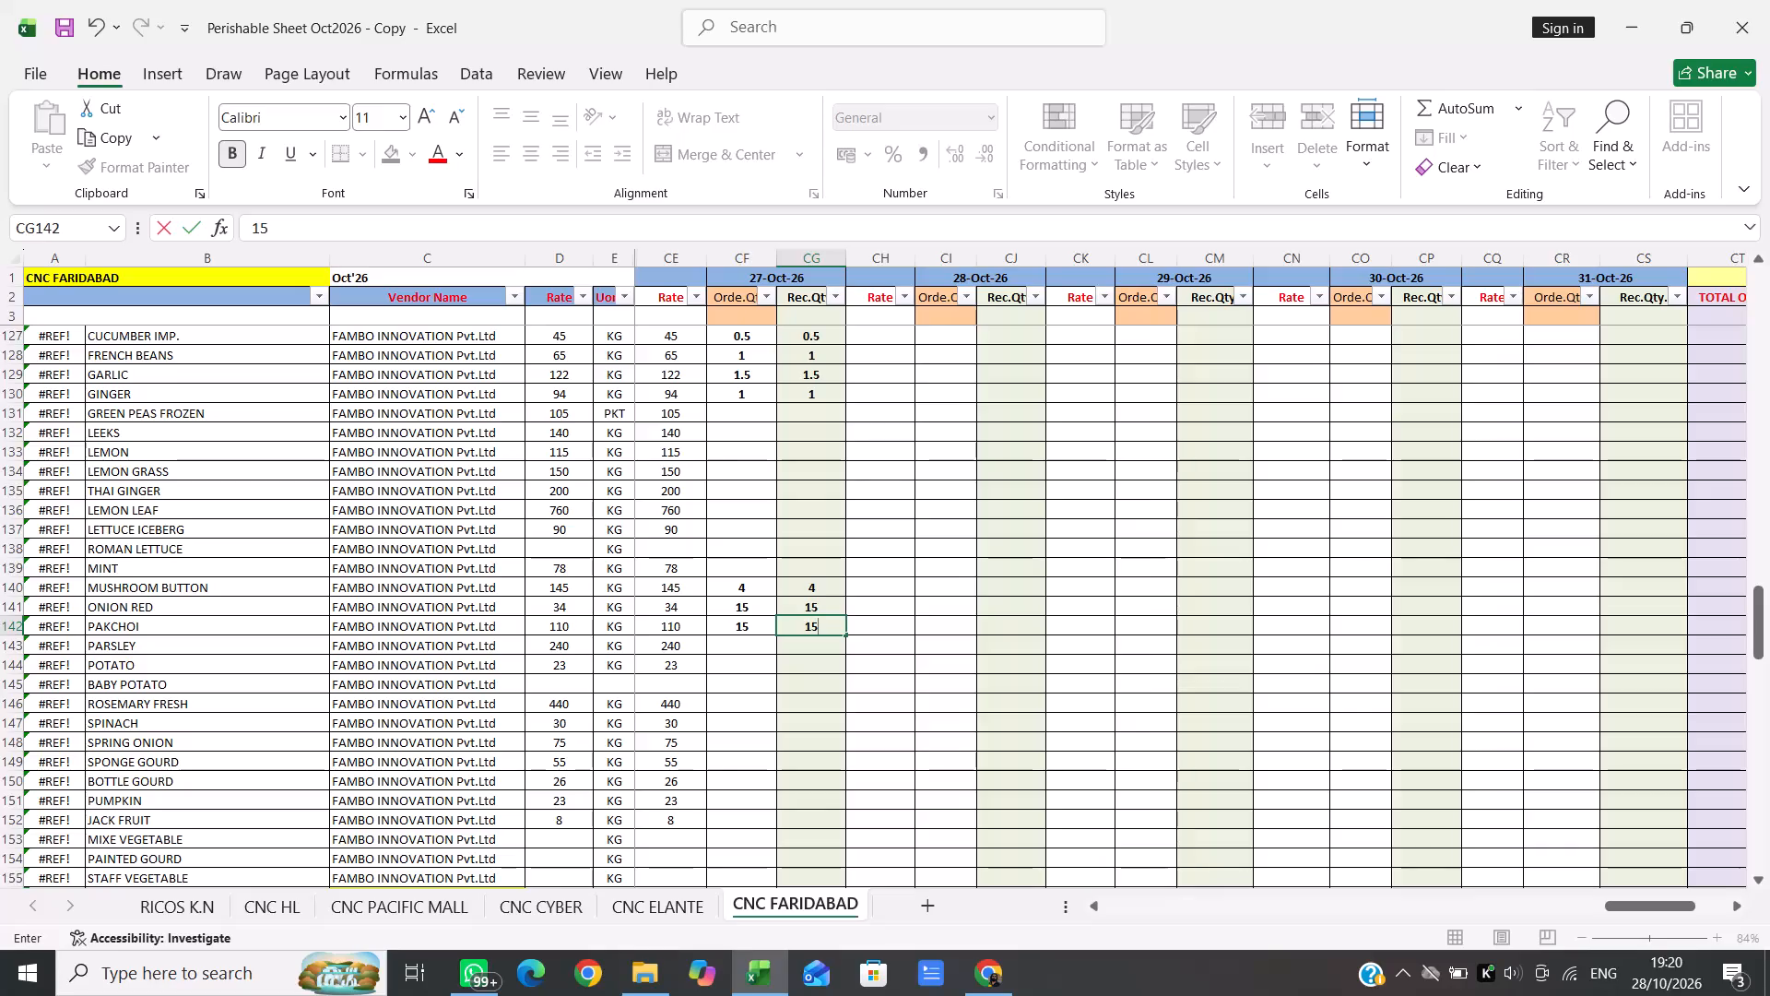
Correct the PAKCHOI row's 27-Oct-26 entries: set the received quantity to 1 and clear the order quantity.
key(BackSpace)
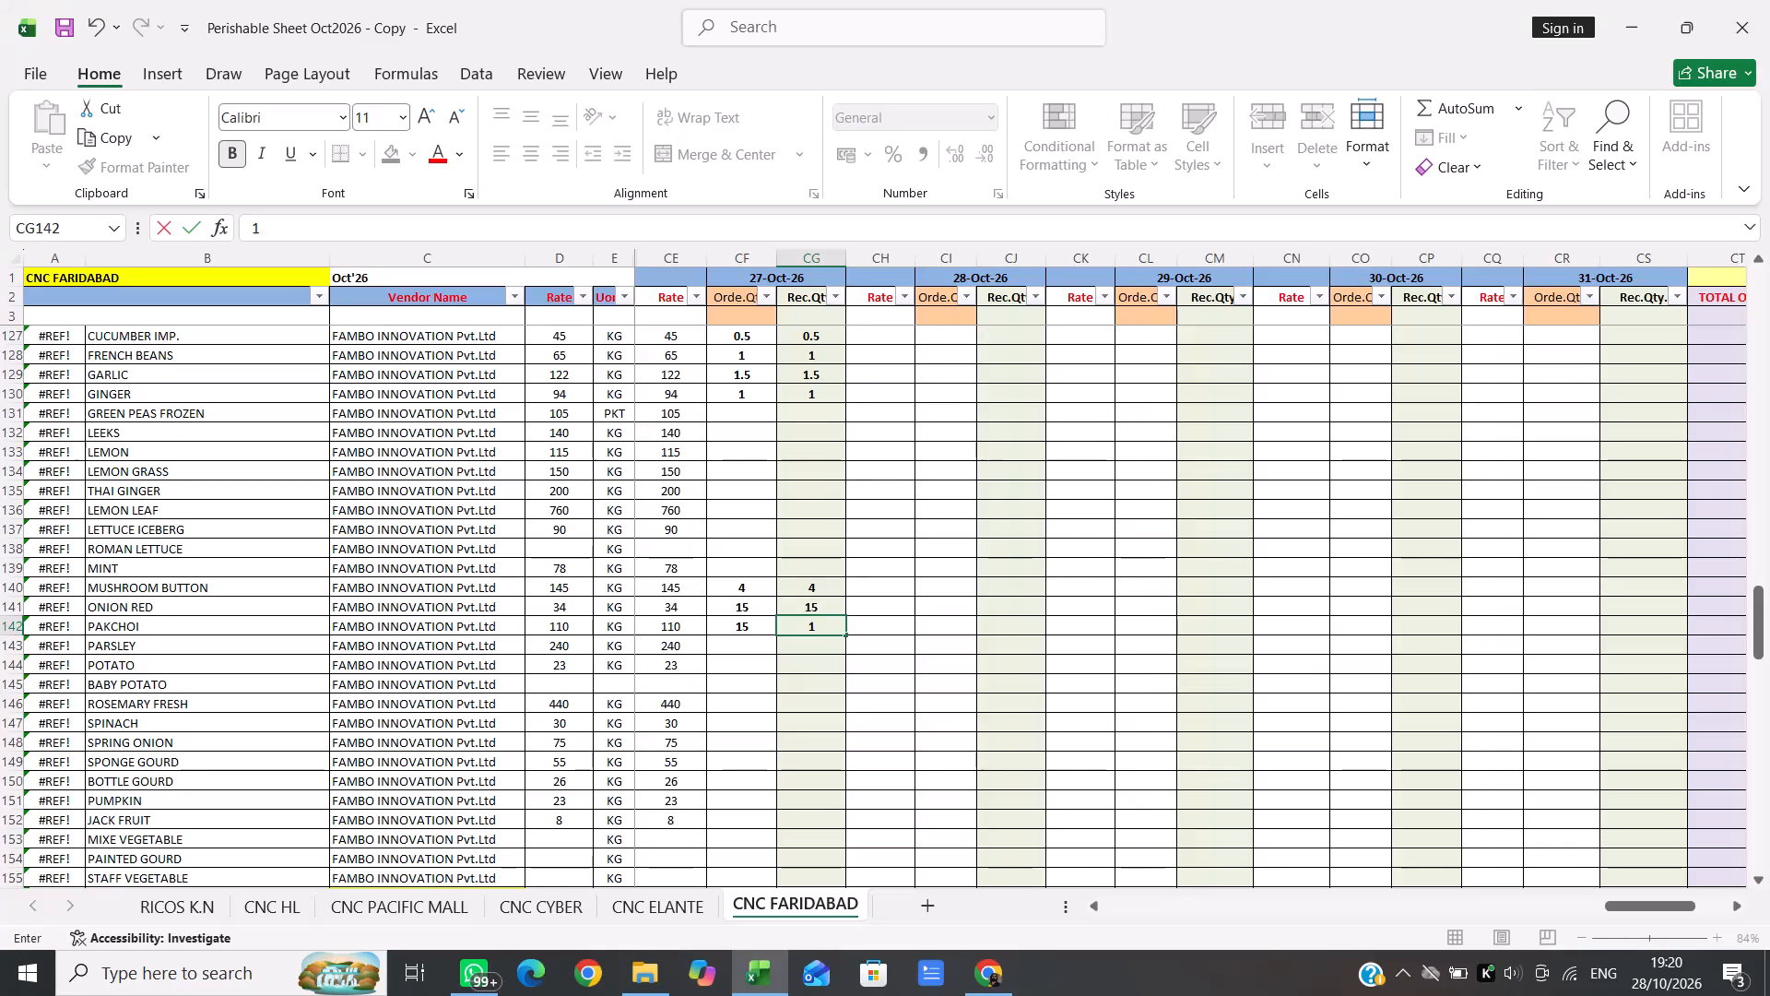
key(Left)
key(BackSpace)
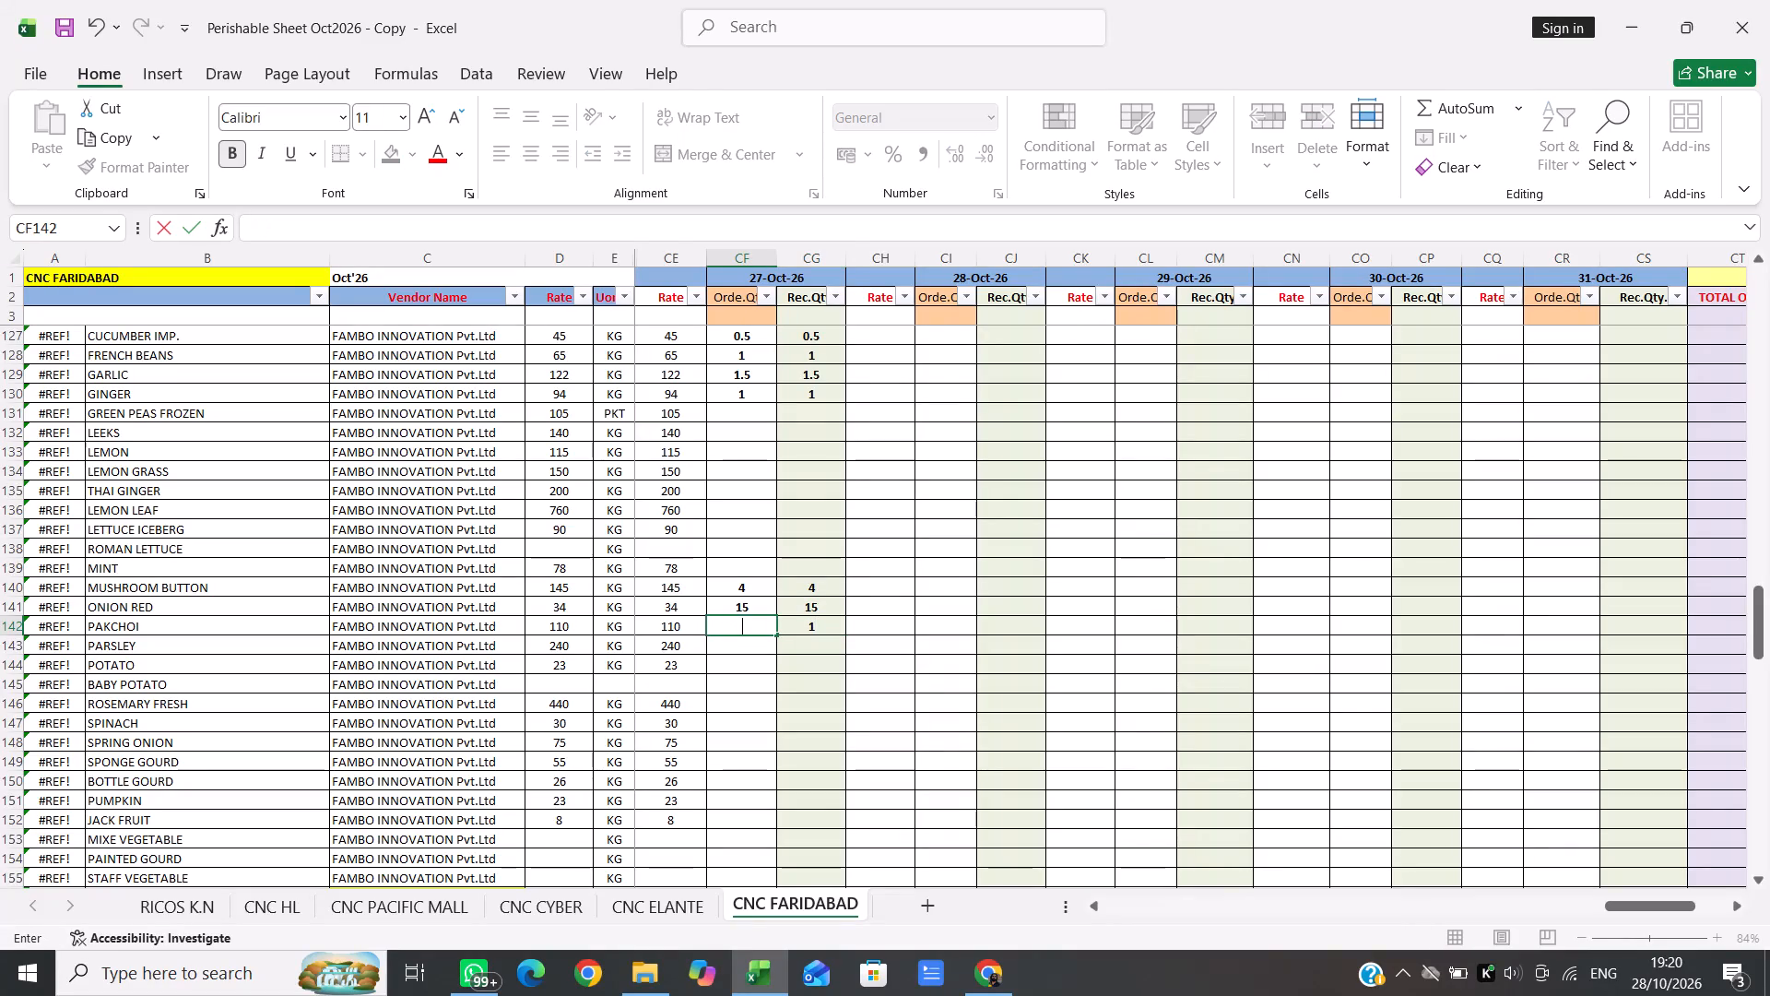
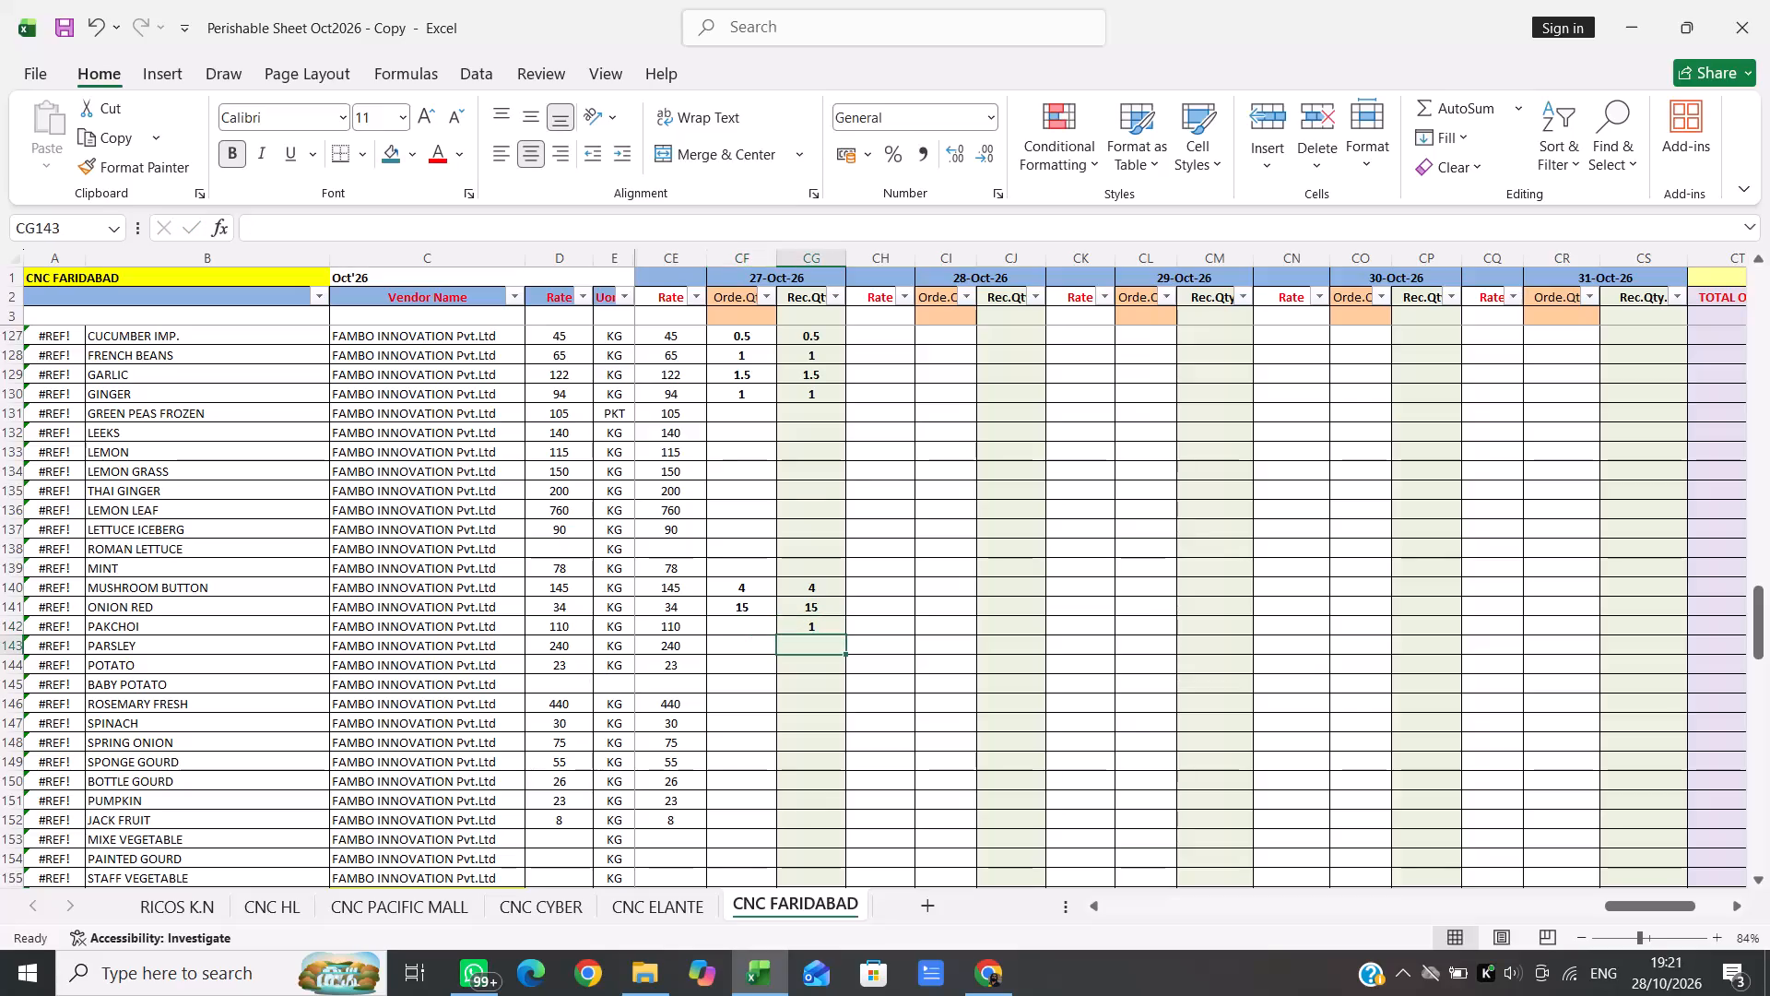
Clear the received quantity in the PAKCHOI row for 27-Oct-26.
key(Up)
key(BackSpace)
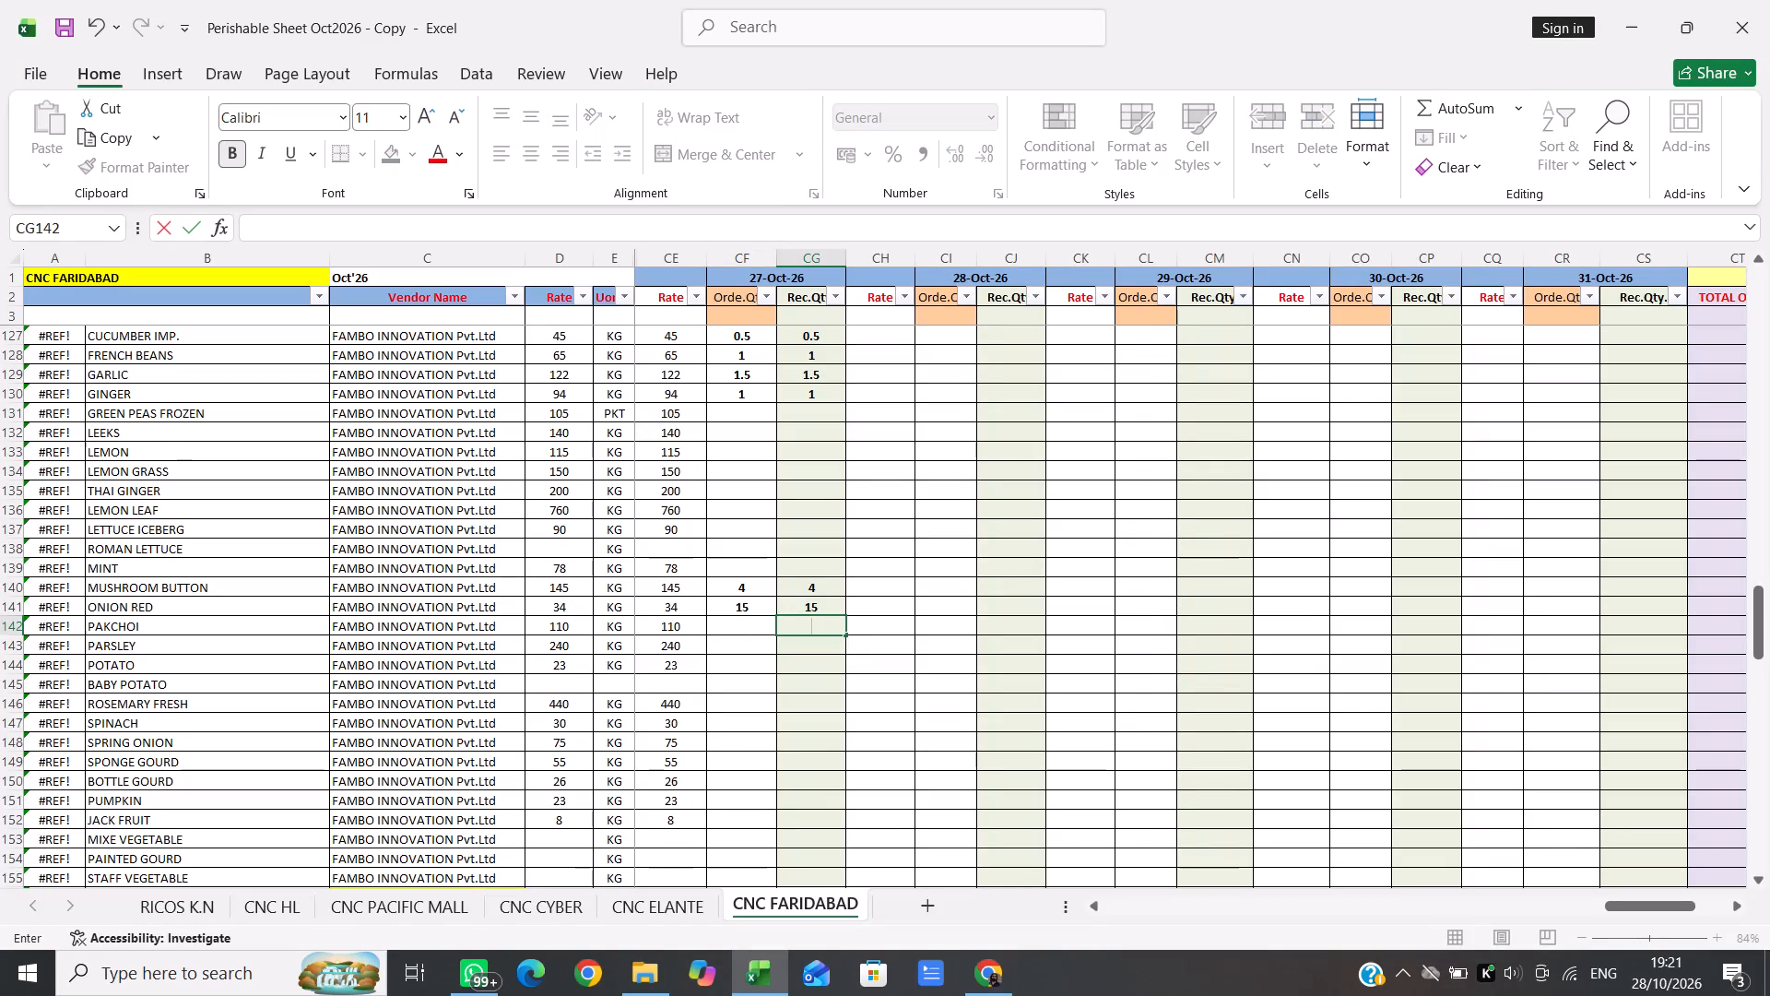
key(Left)
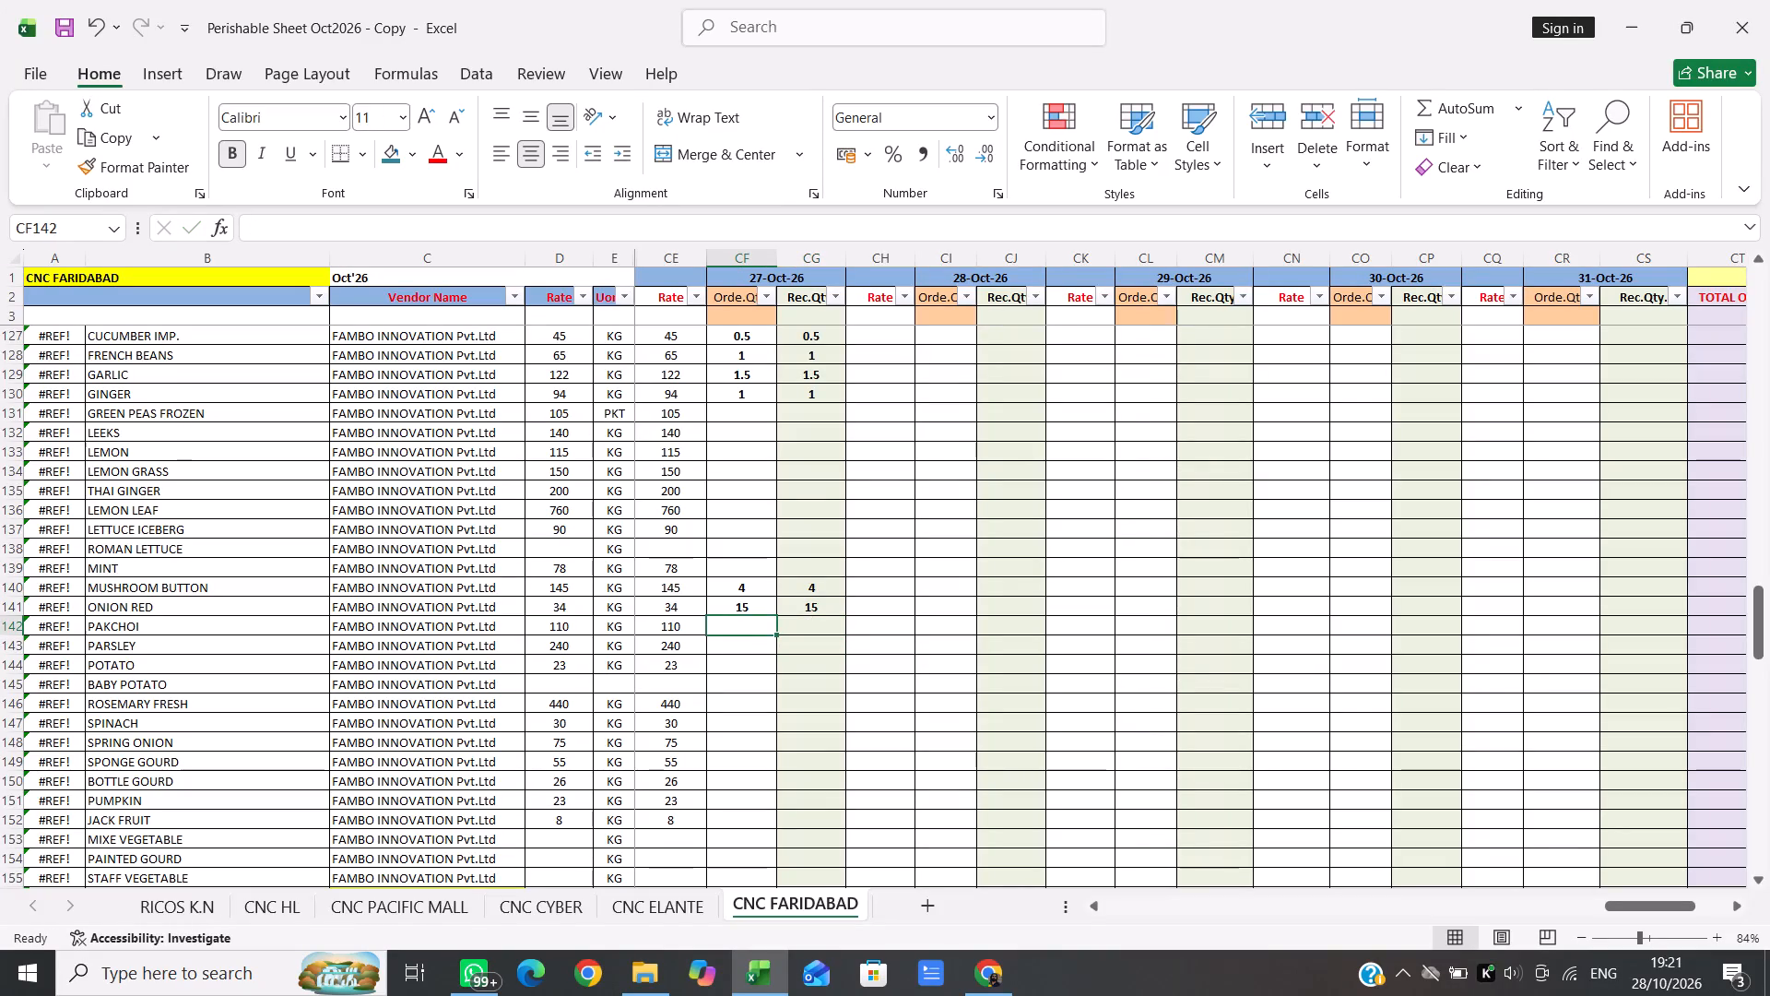
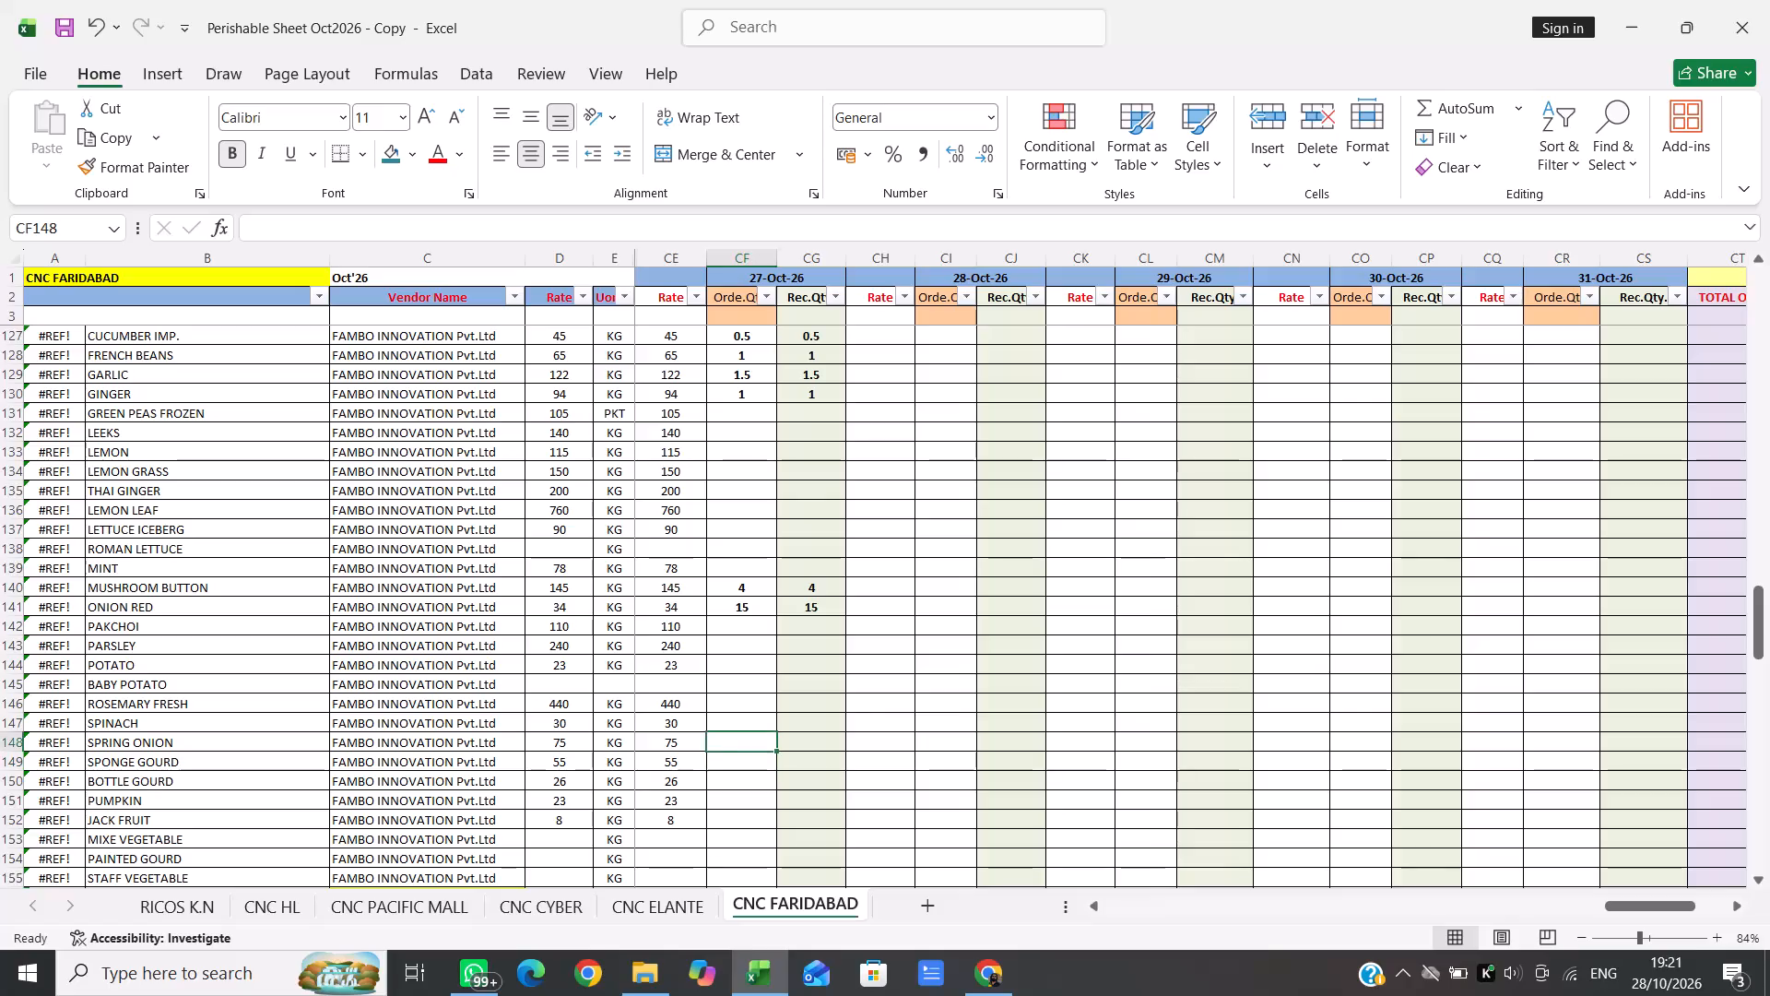
Enter 0.2 as the ordered quantity for SPRING ONION under 27-Oct-26.
text(0.2)
key(Right)
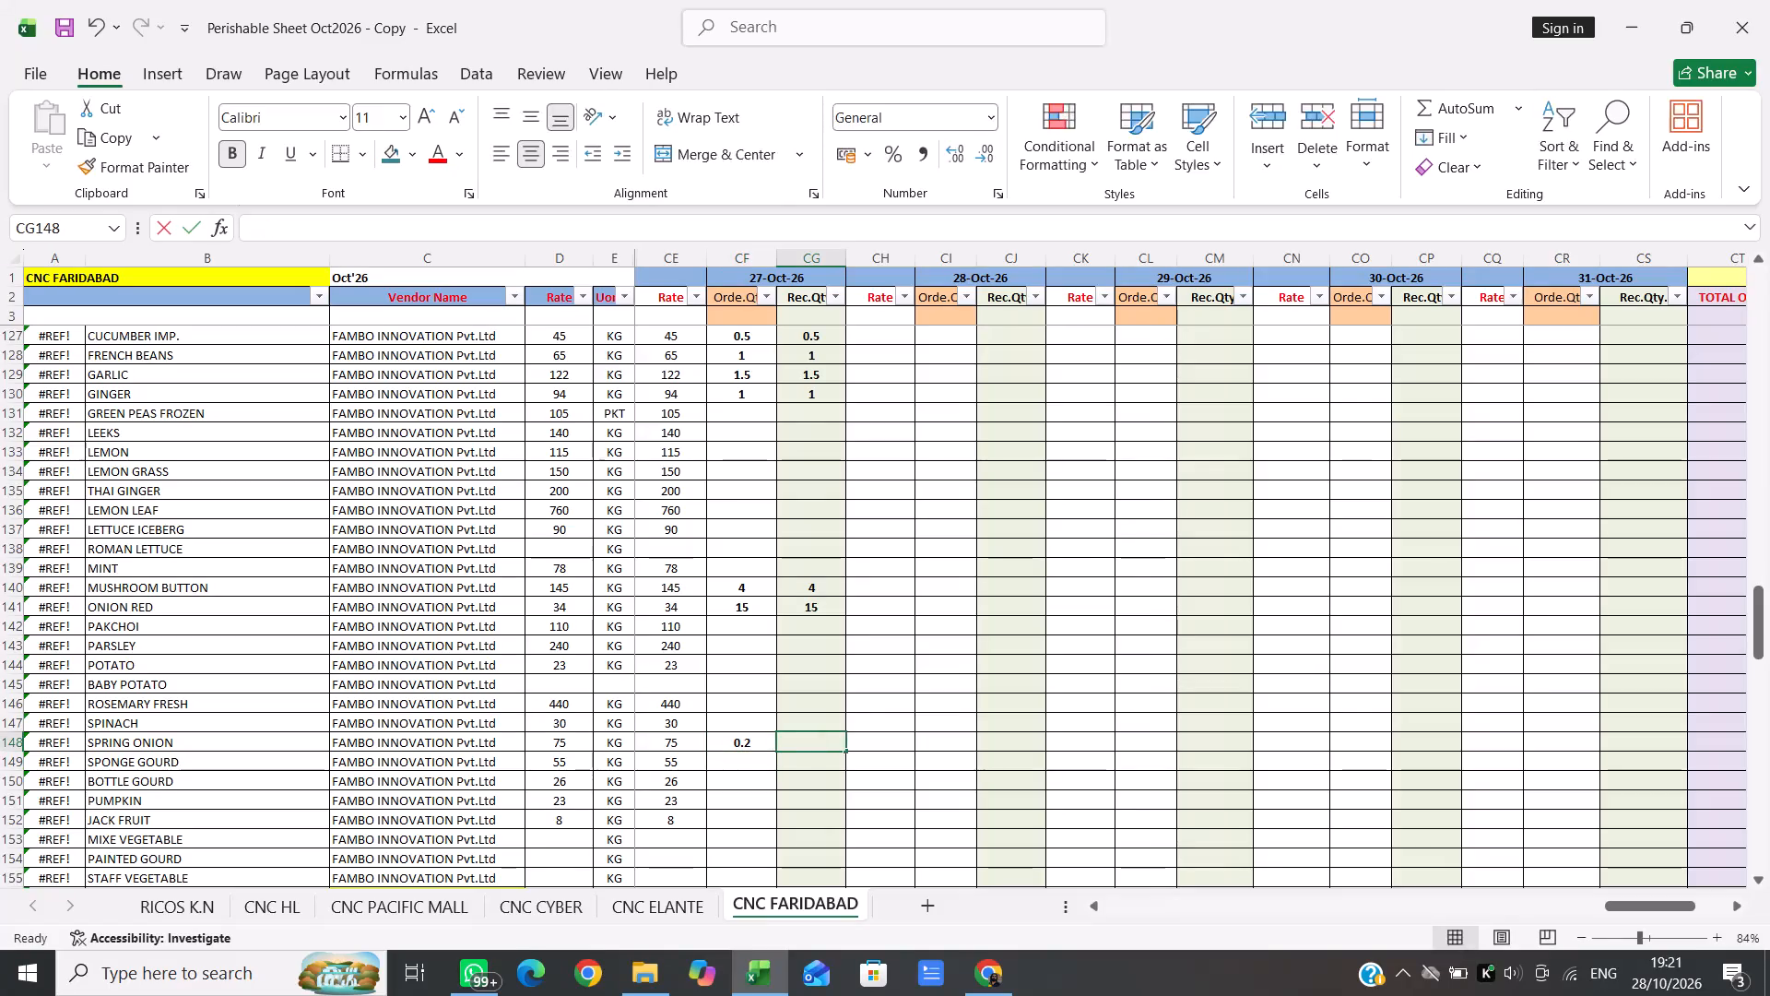
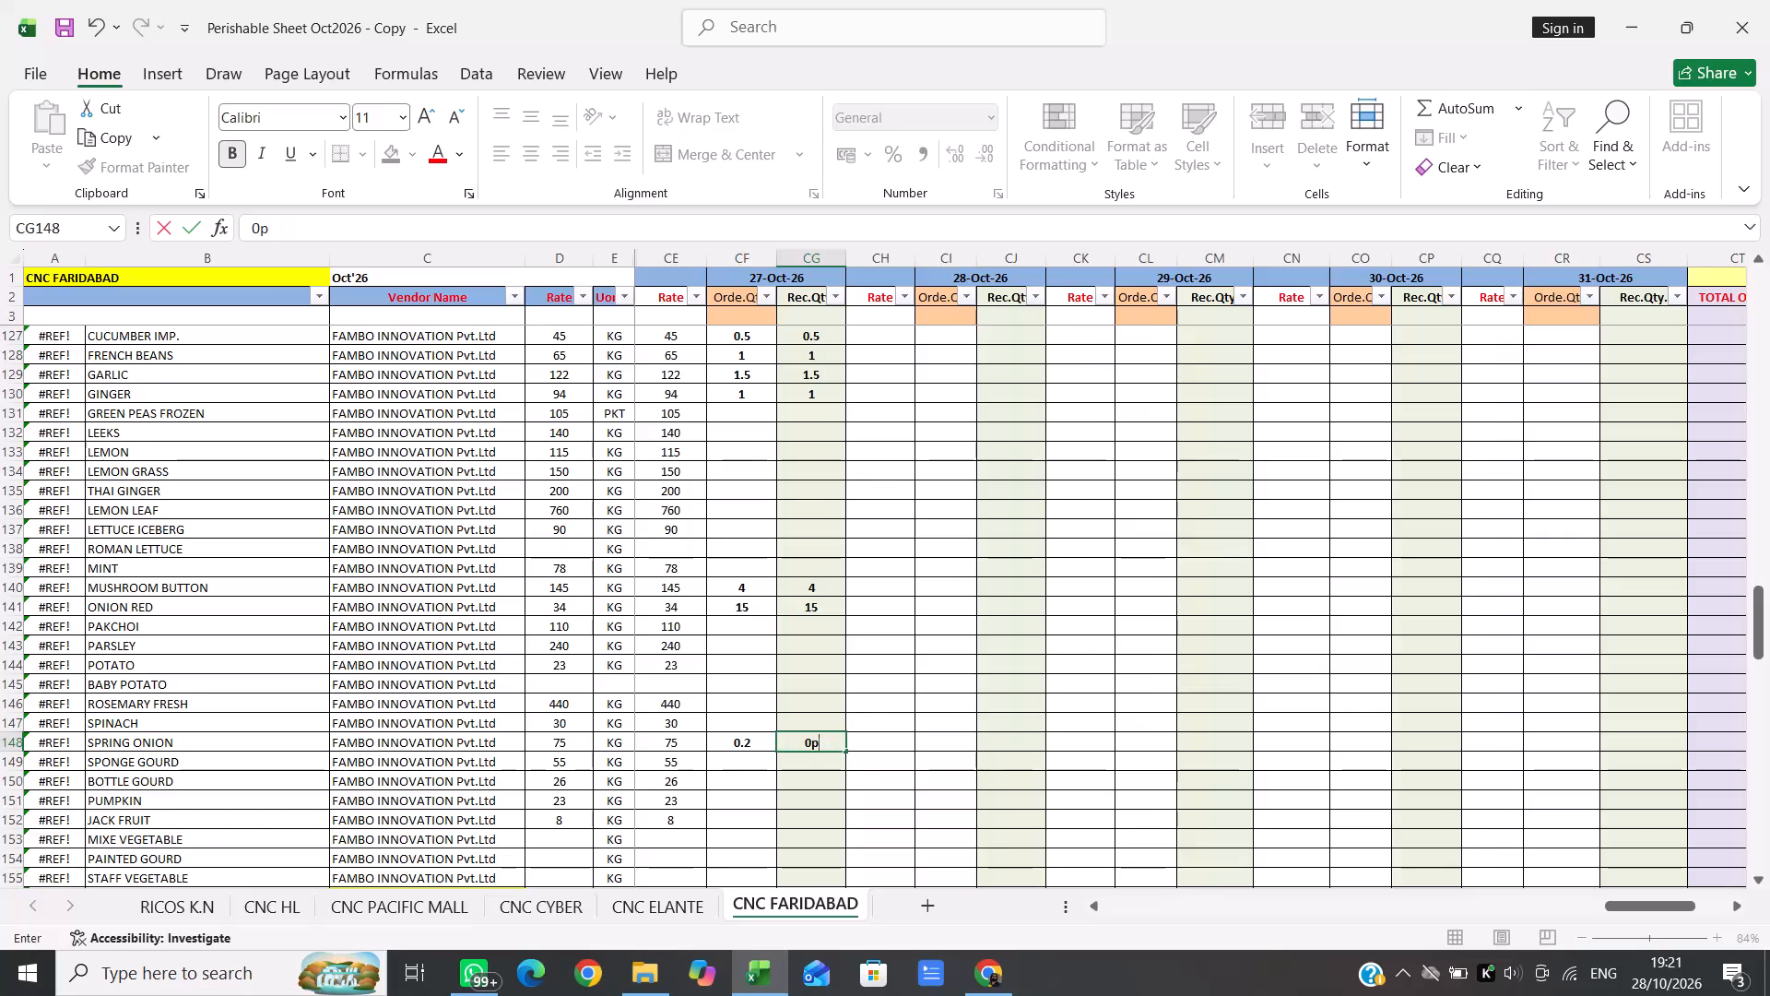
Enter 0.2 as the received quantity for SPRING ONION under 27-Oct-26.
key(BackSpace)
key(BackSpace)
text(0.2)
Find "papa" in the sheet and go along the RAW PAPAYA row to its 27-Oct-26 columns.
key(ctrl+f)
key(BackSpace)
key(BackSpace)
key(BackSpace)
text(papa)
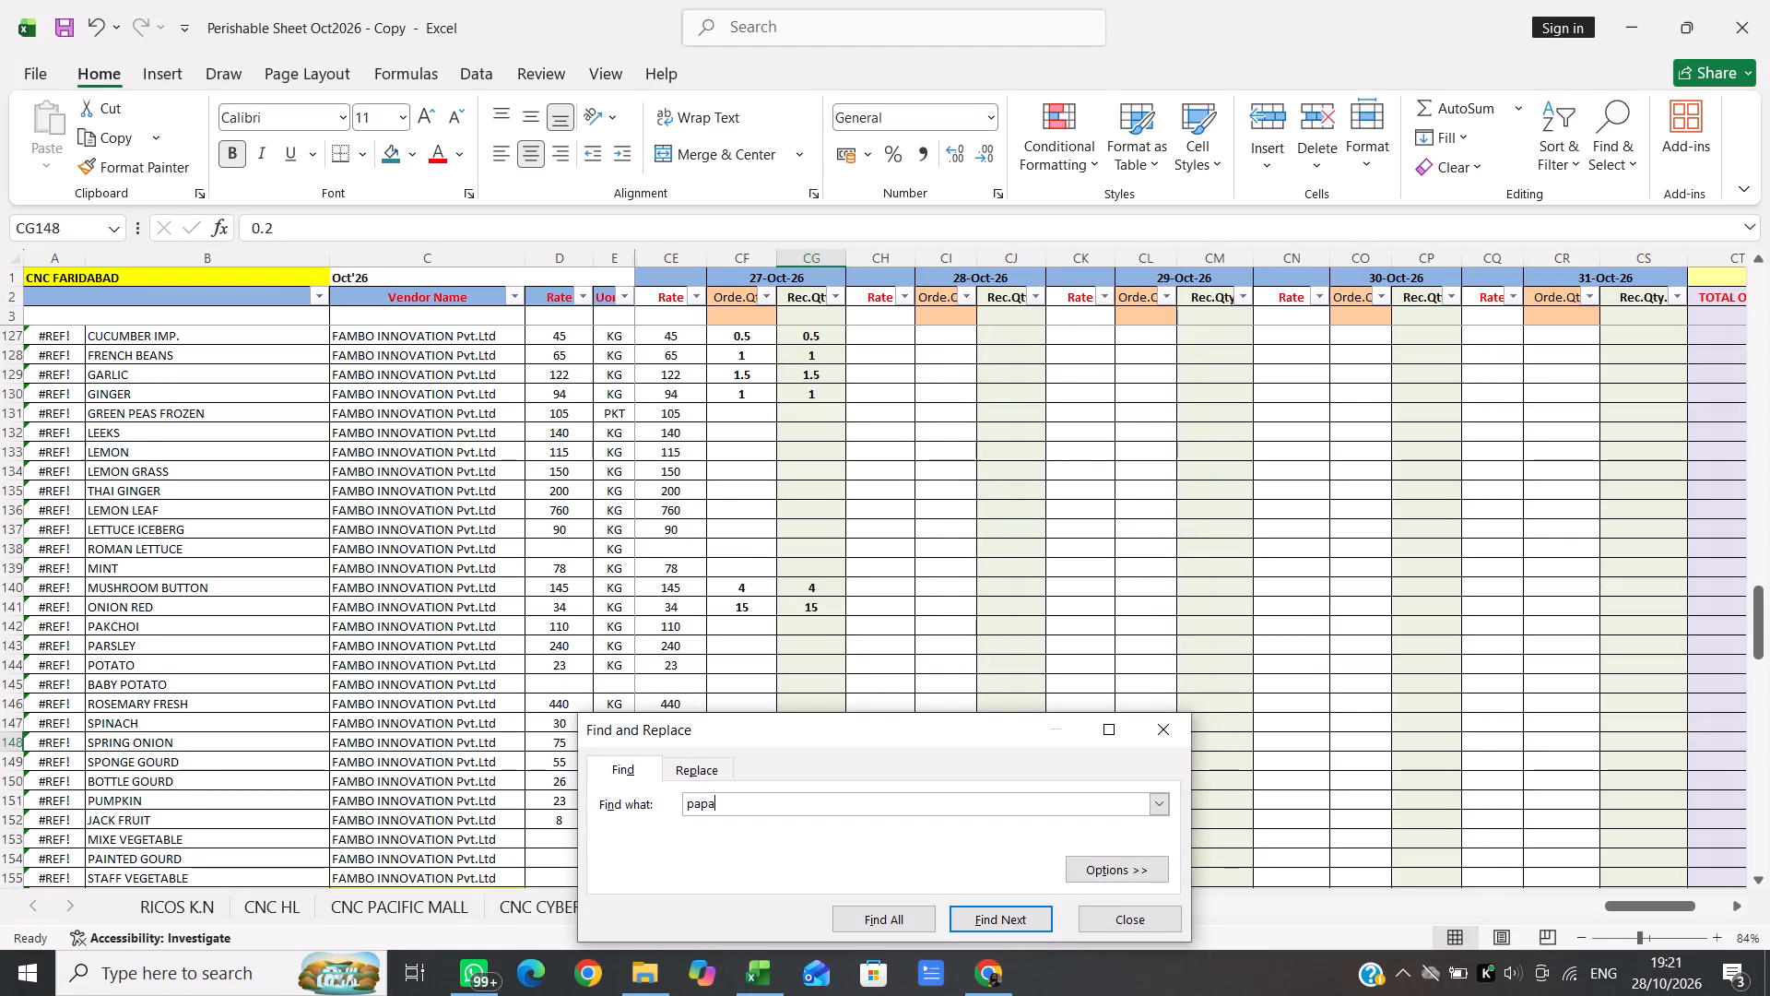
key(Return)
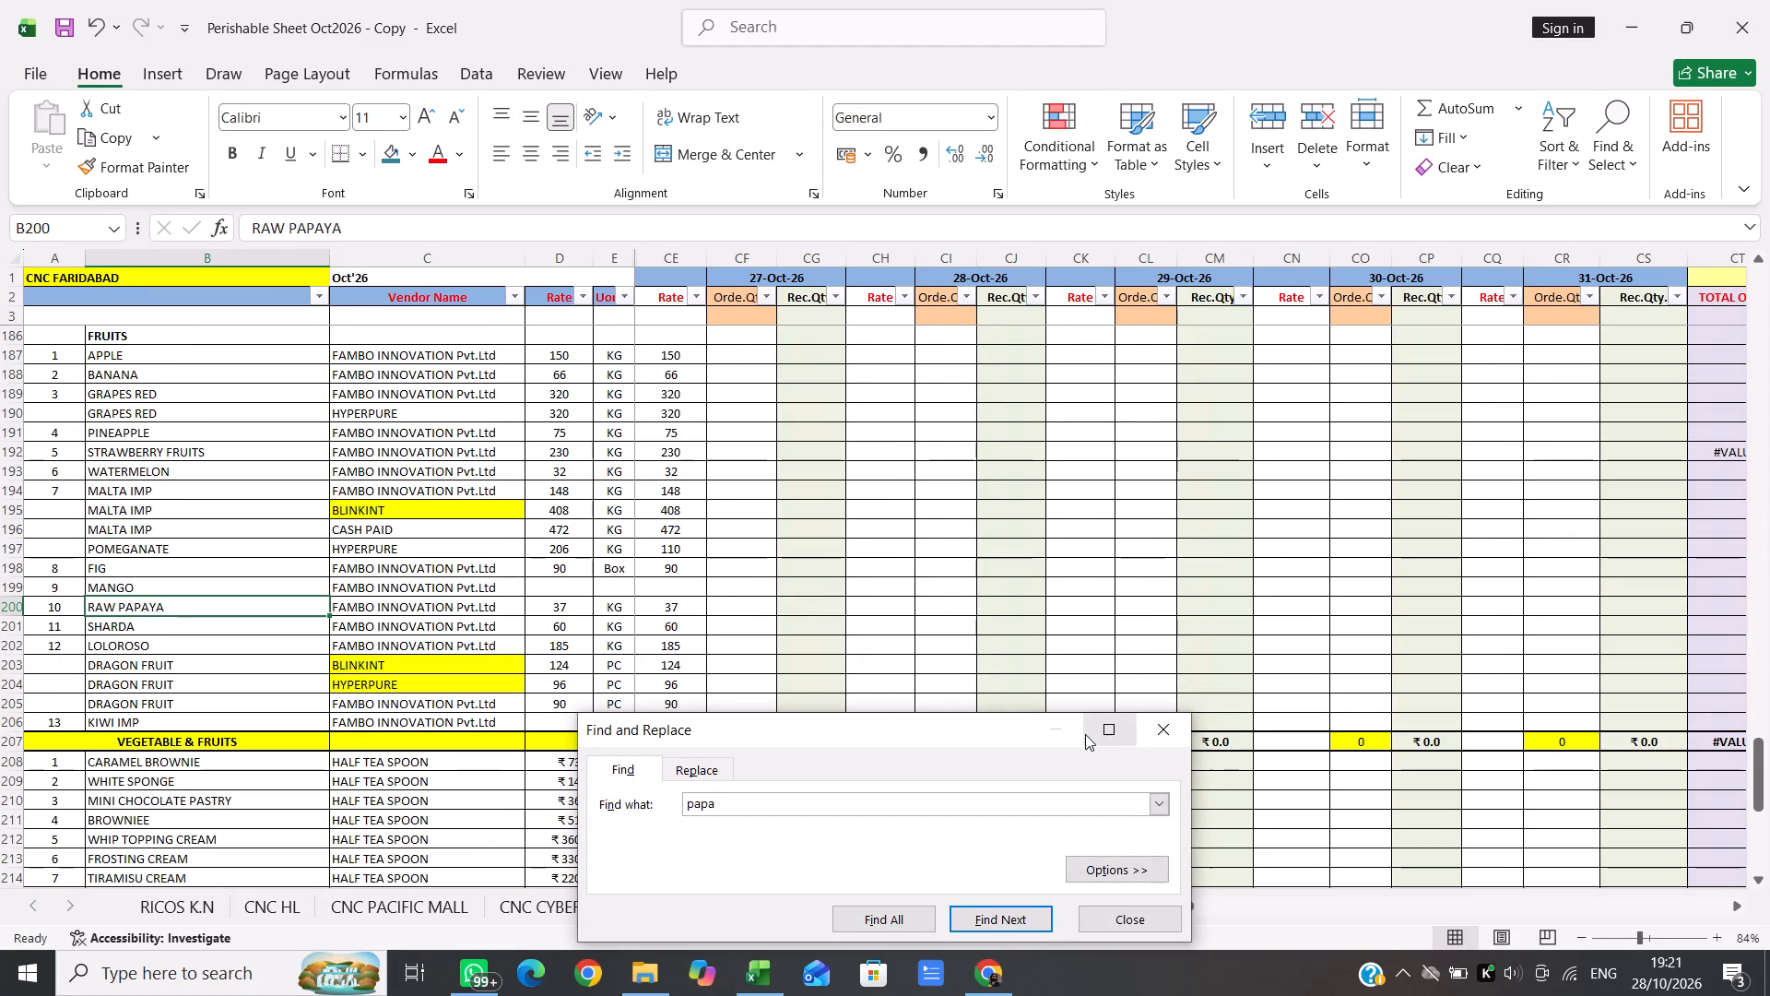
click(1158, 729)
key(Right)
key(Right)
key(Right)
key(Right)
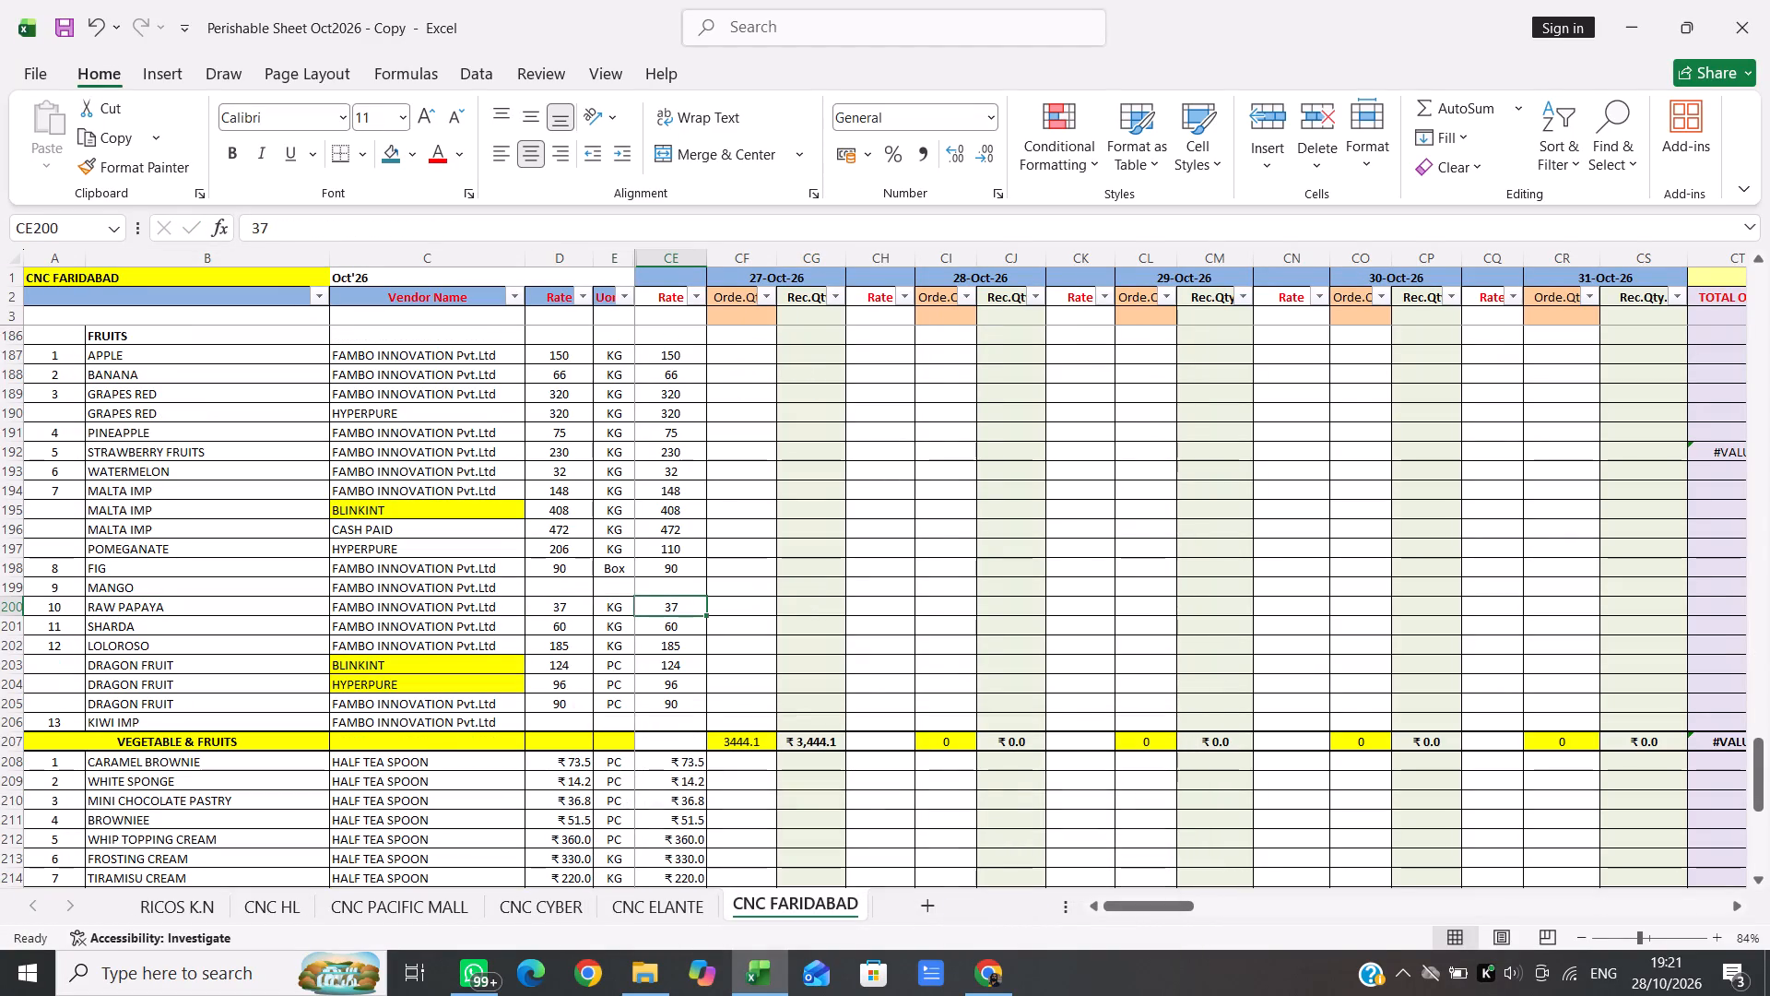
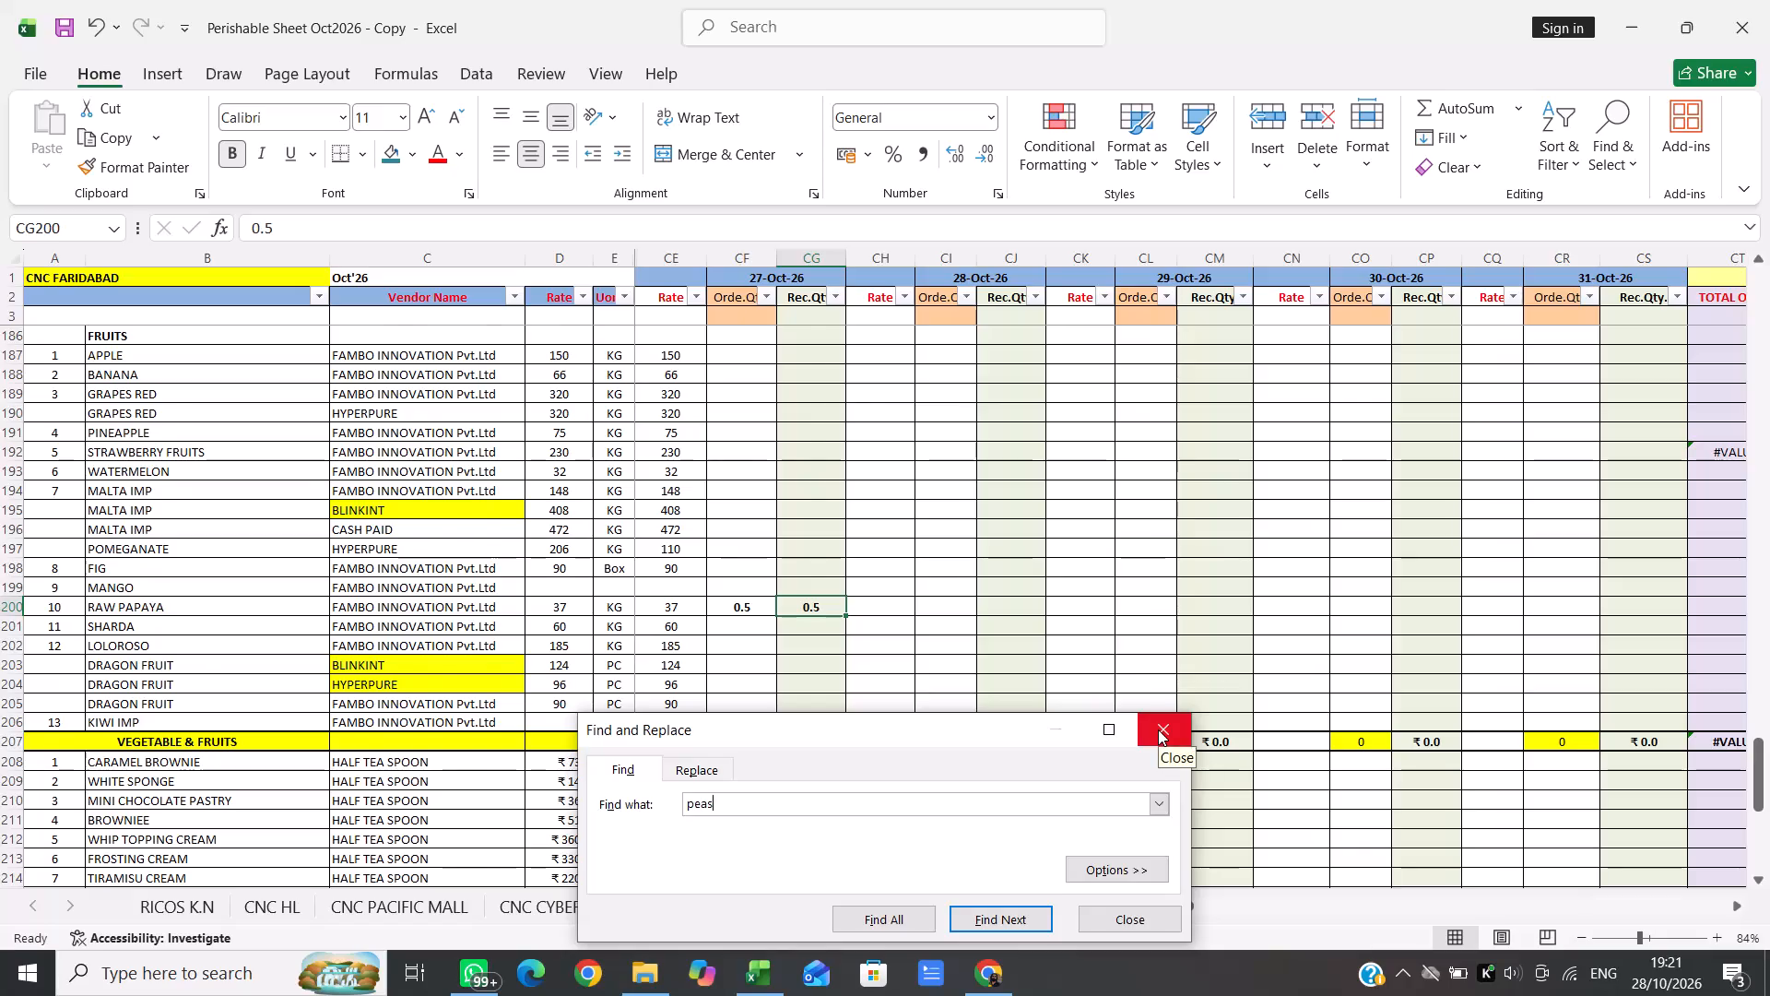
Find "peas" in the sheet and enter 1 as the ordered quantity for GREEN PEAS FROZEN under 27-Oct-26.
key(Return)
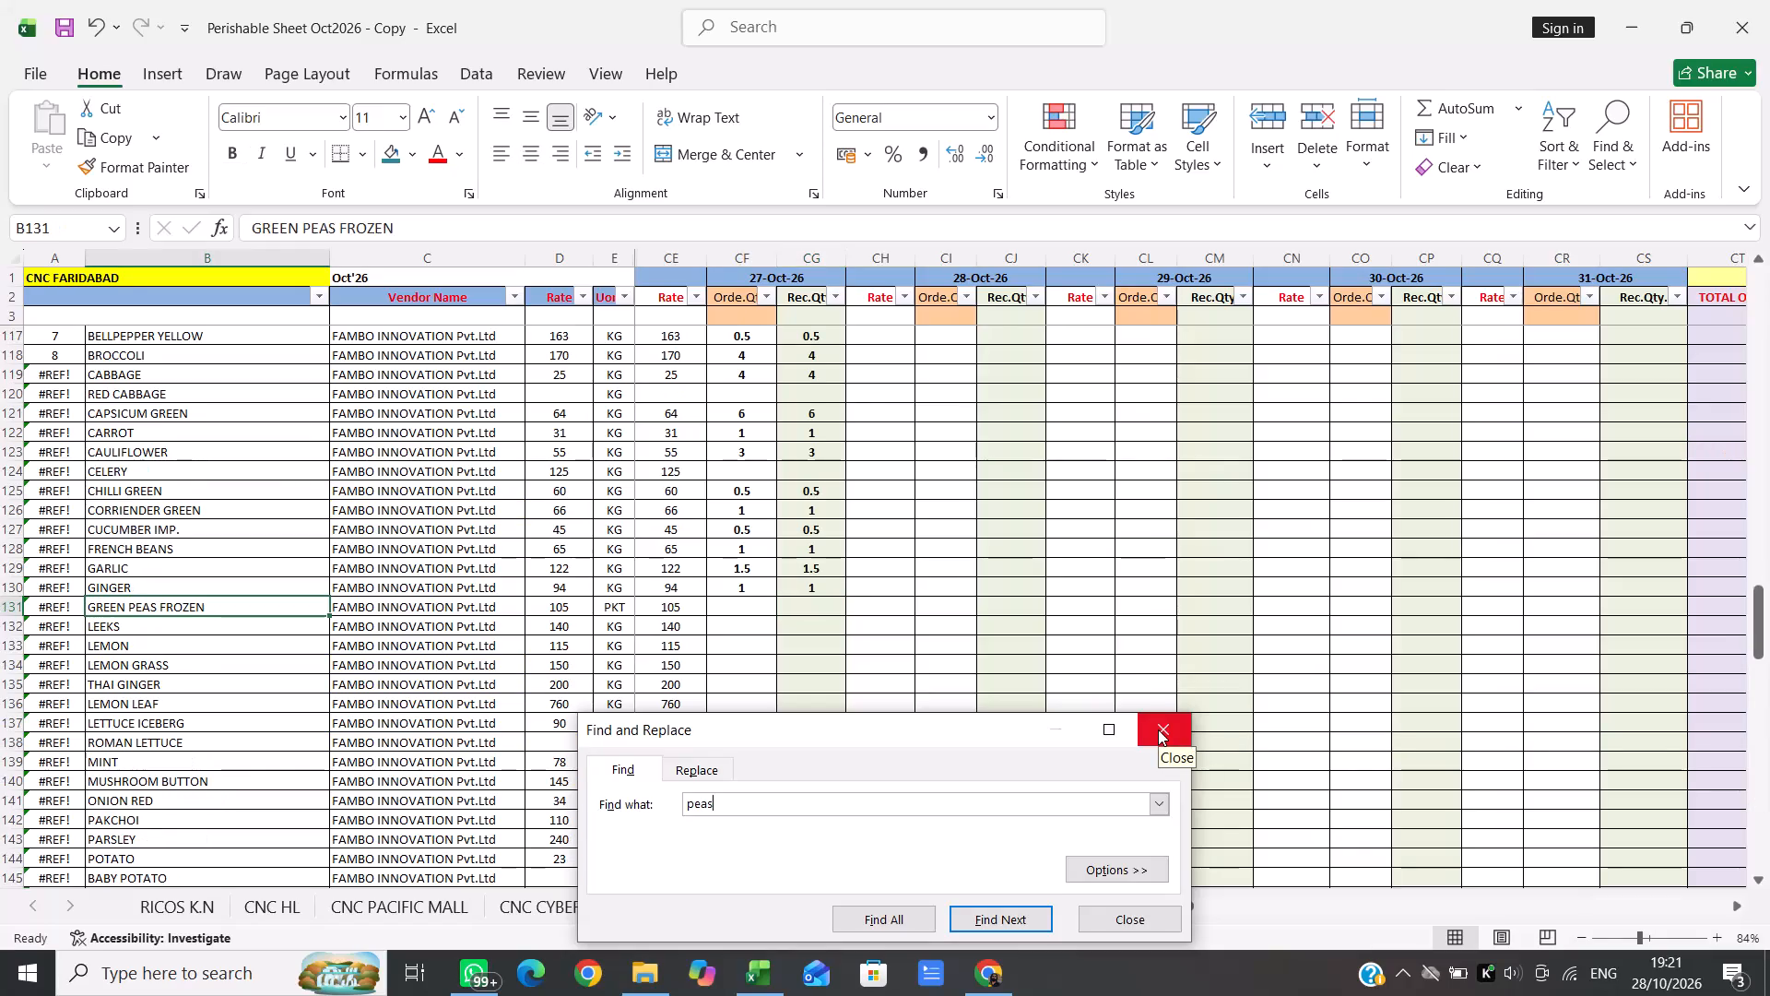
click(1158, 729)
key(Right)
key(Right)
key(Right)
key(Right)
key(Right)
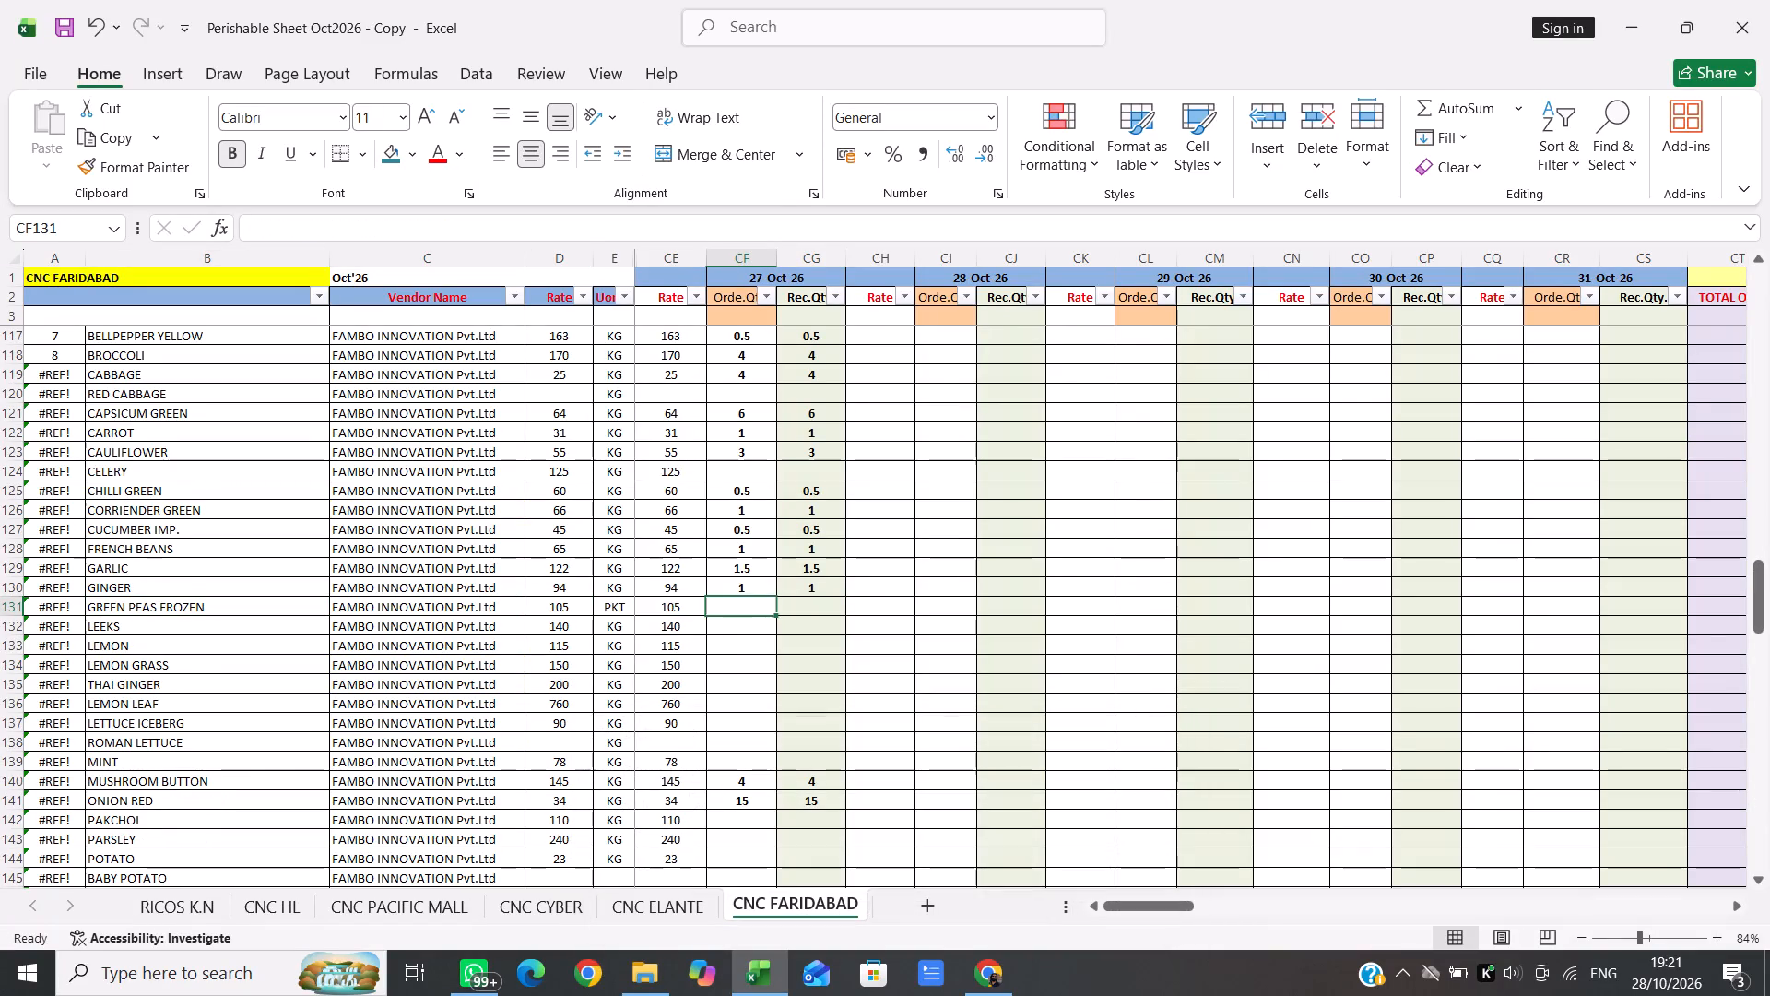
key(1)
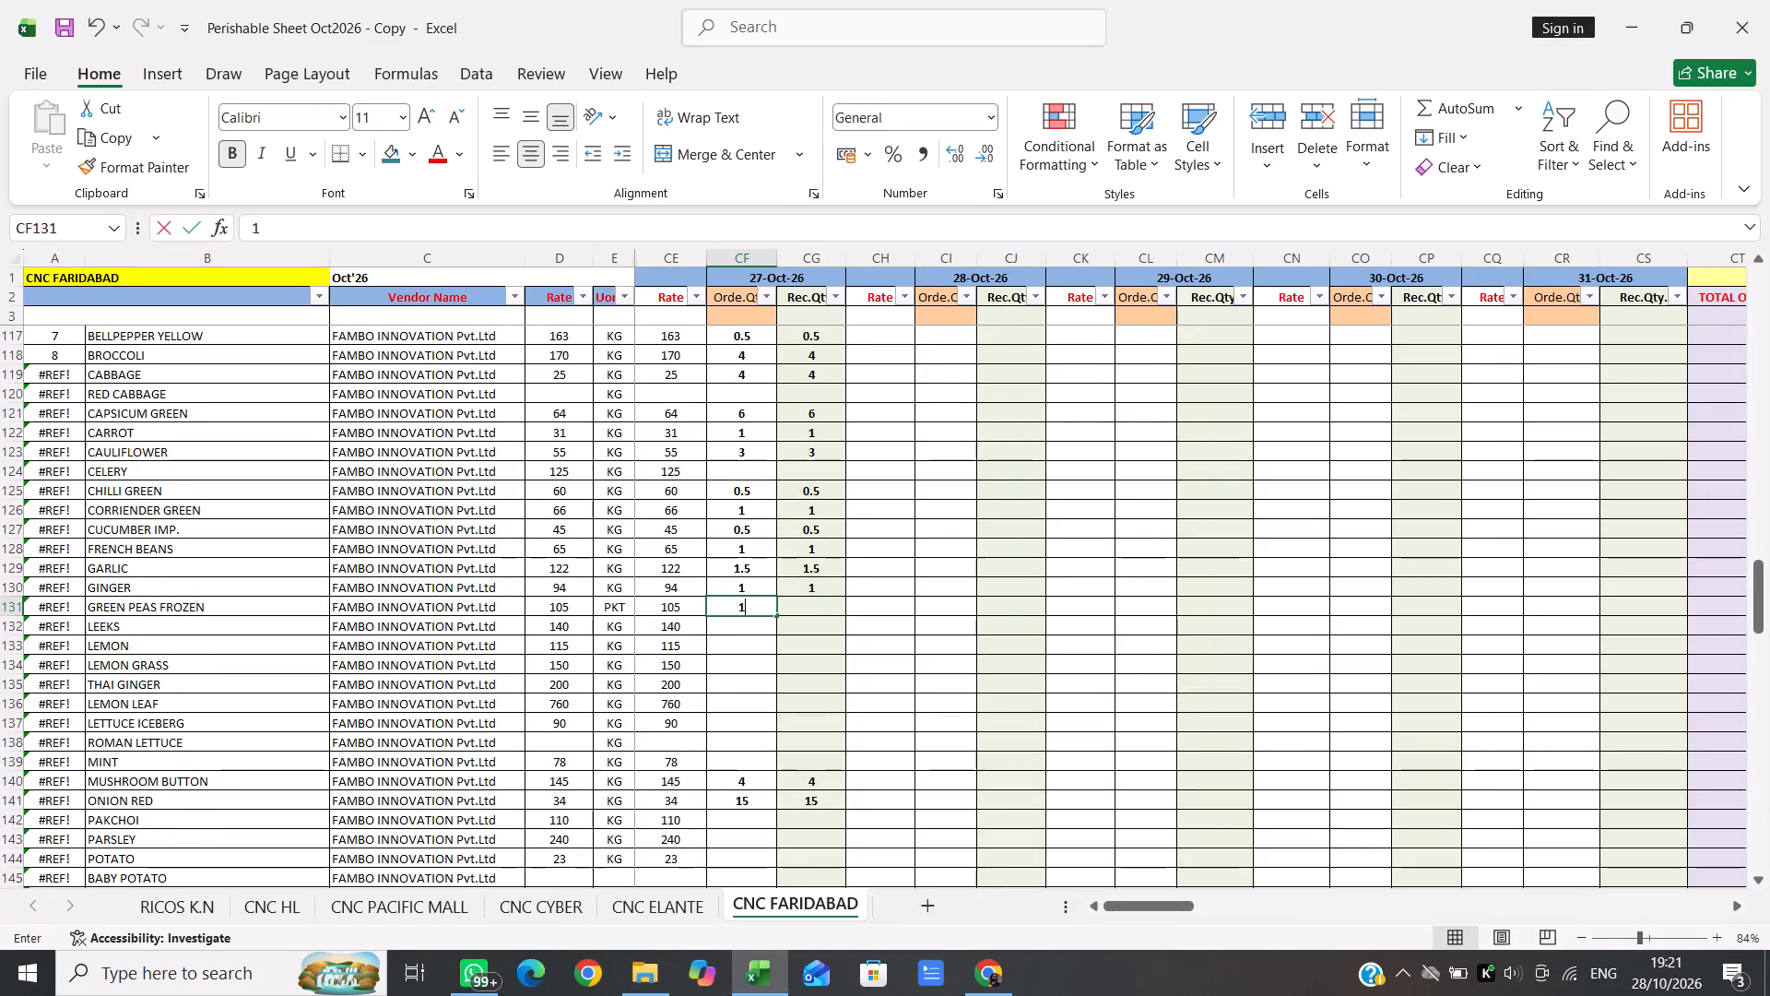
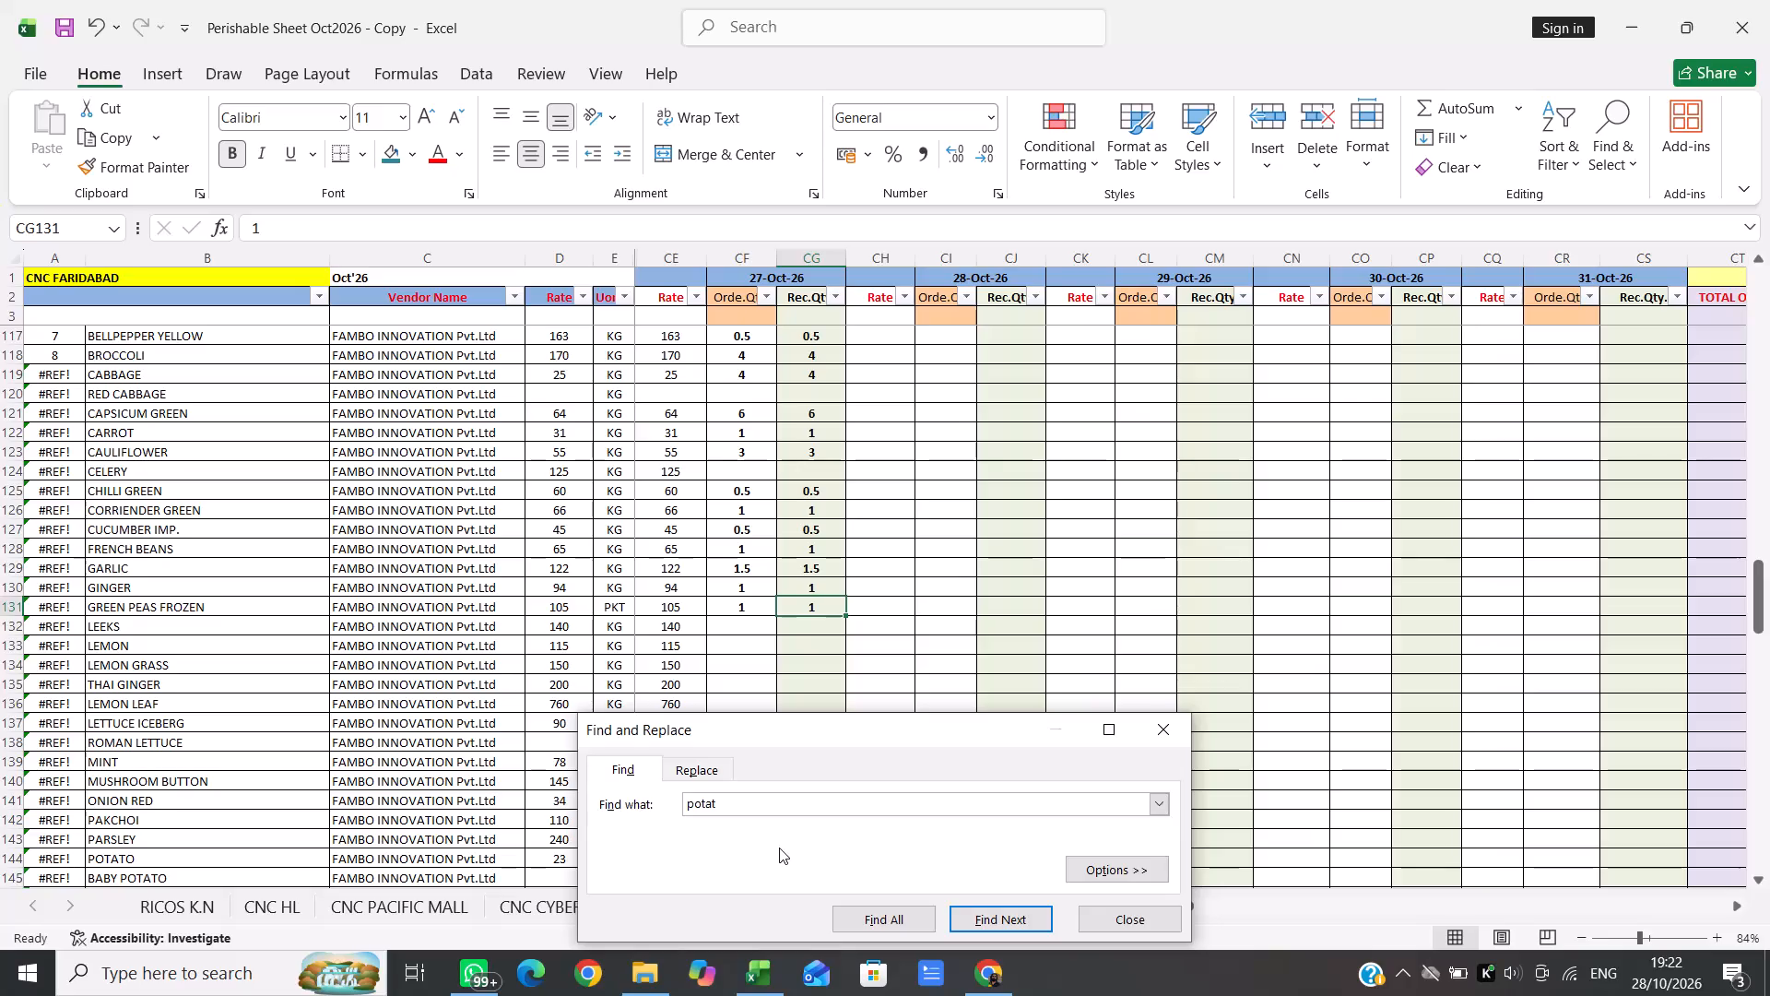
Find "potat" in the sheet and move along the POTATO row toward its 27-Oct-26 ordered quantity.
key(Return)
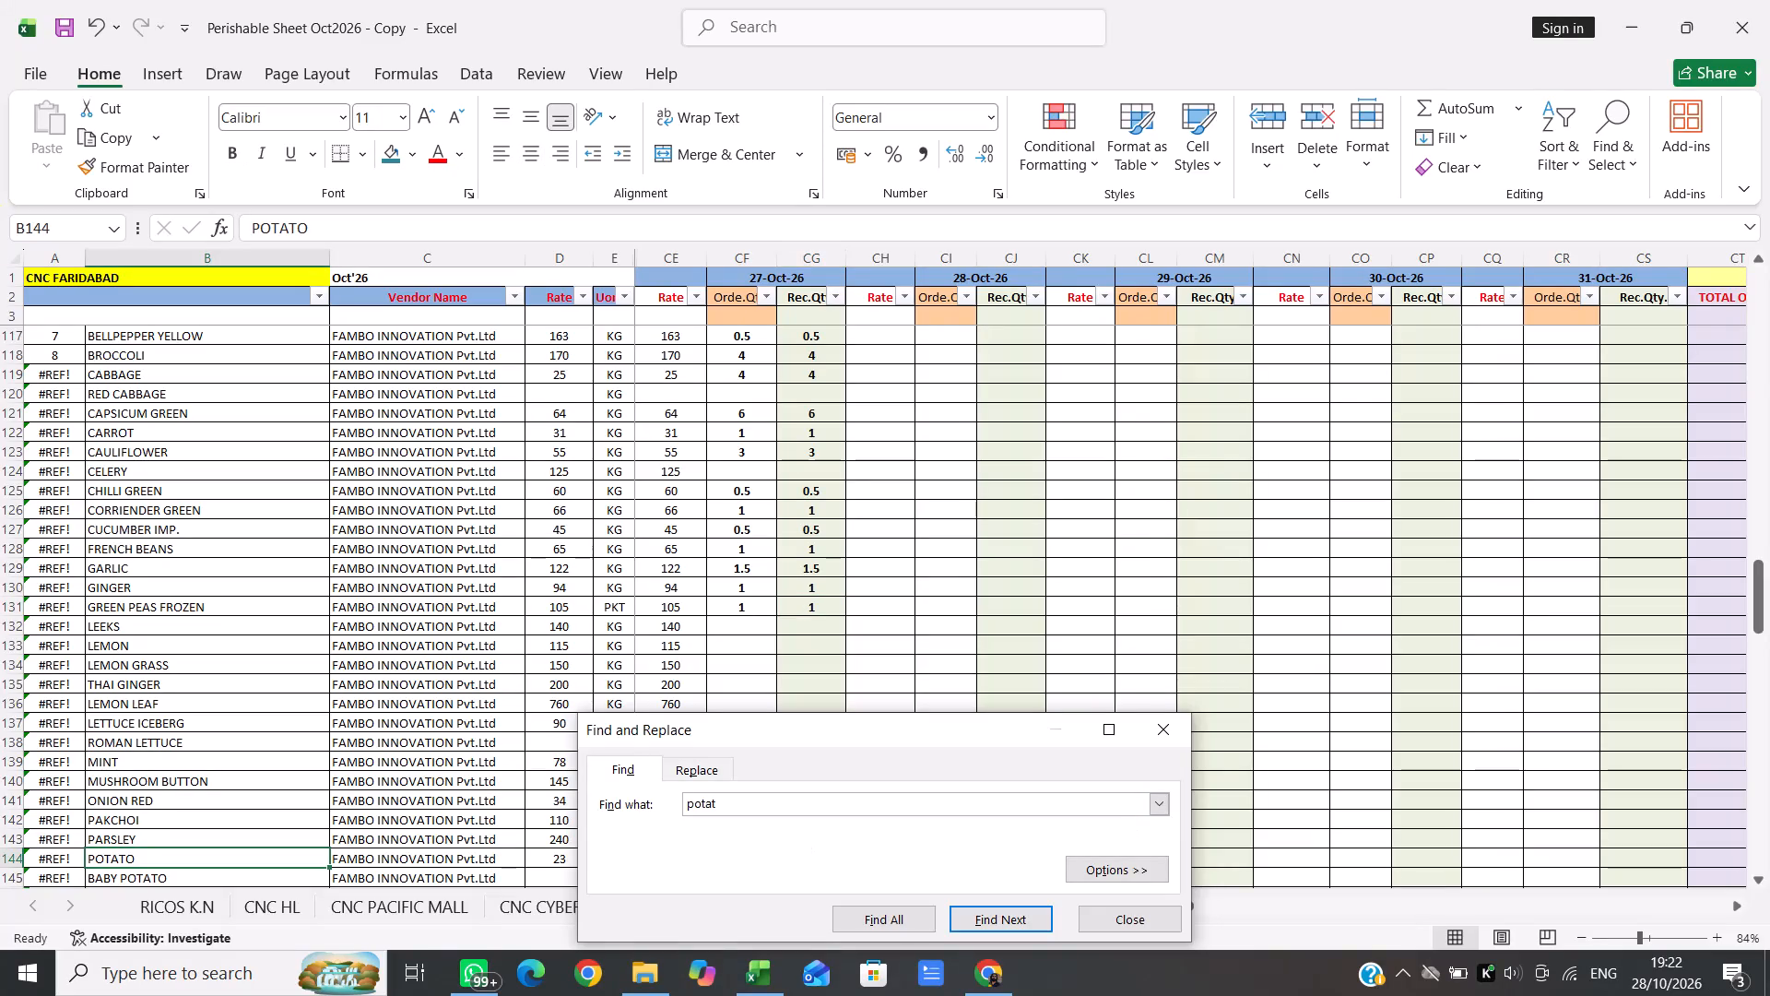
click(1171, 728)
key(Right)
key(Right)
key(Right)
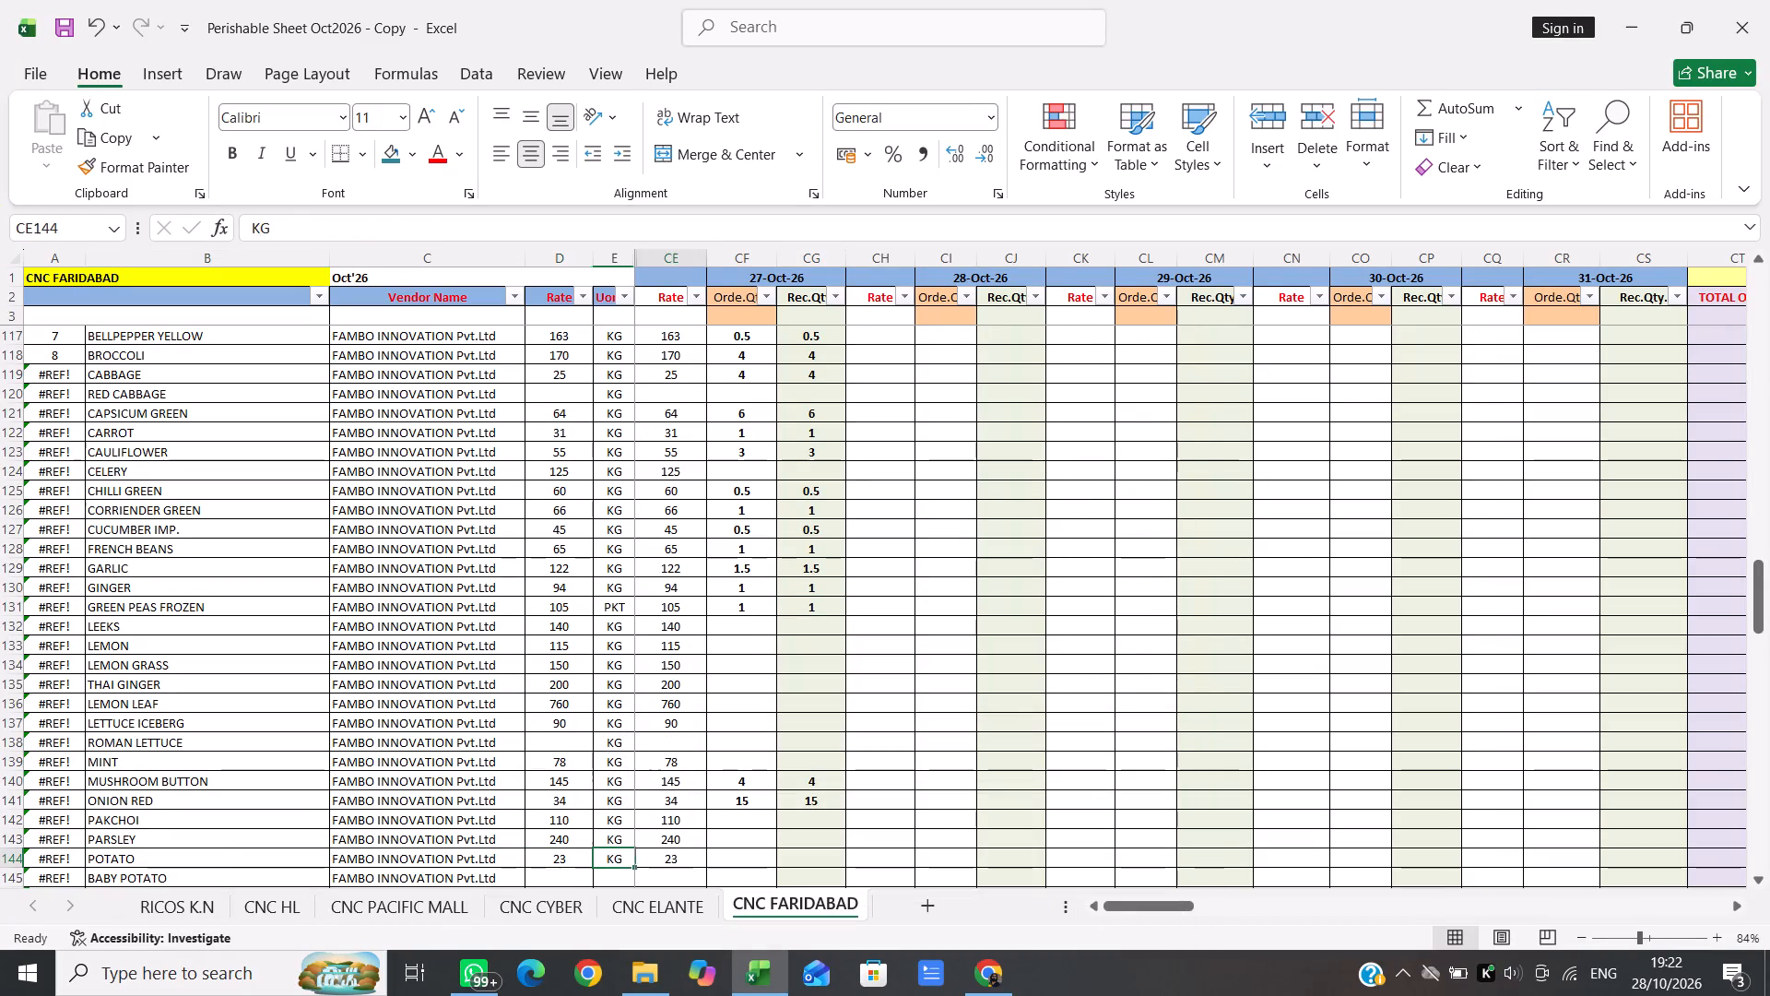
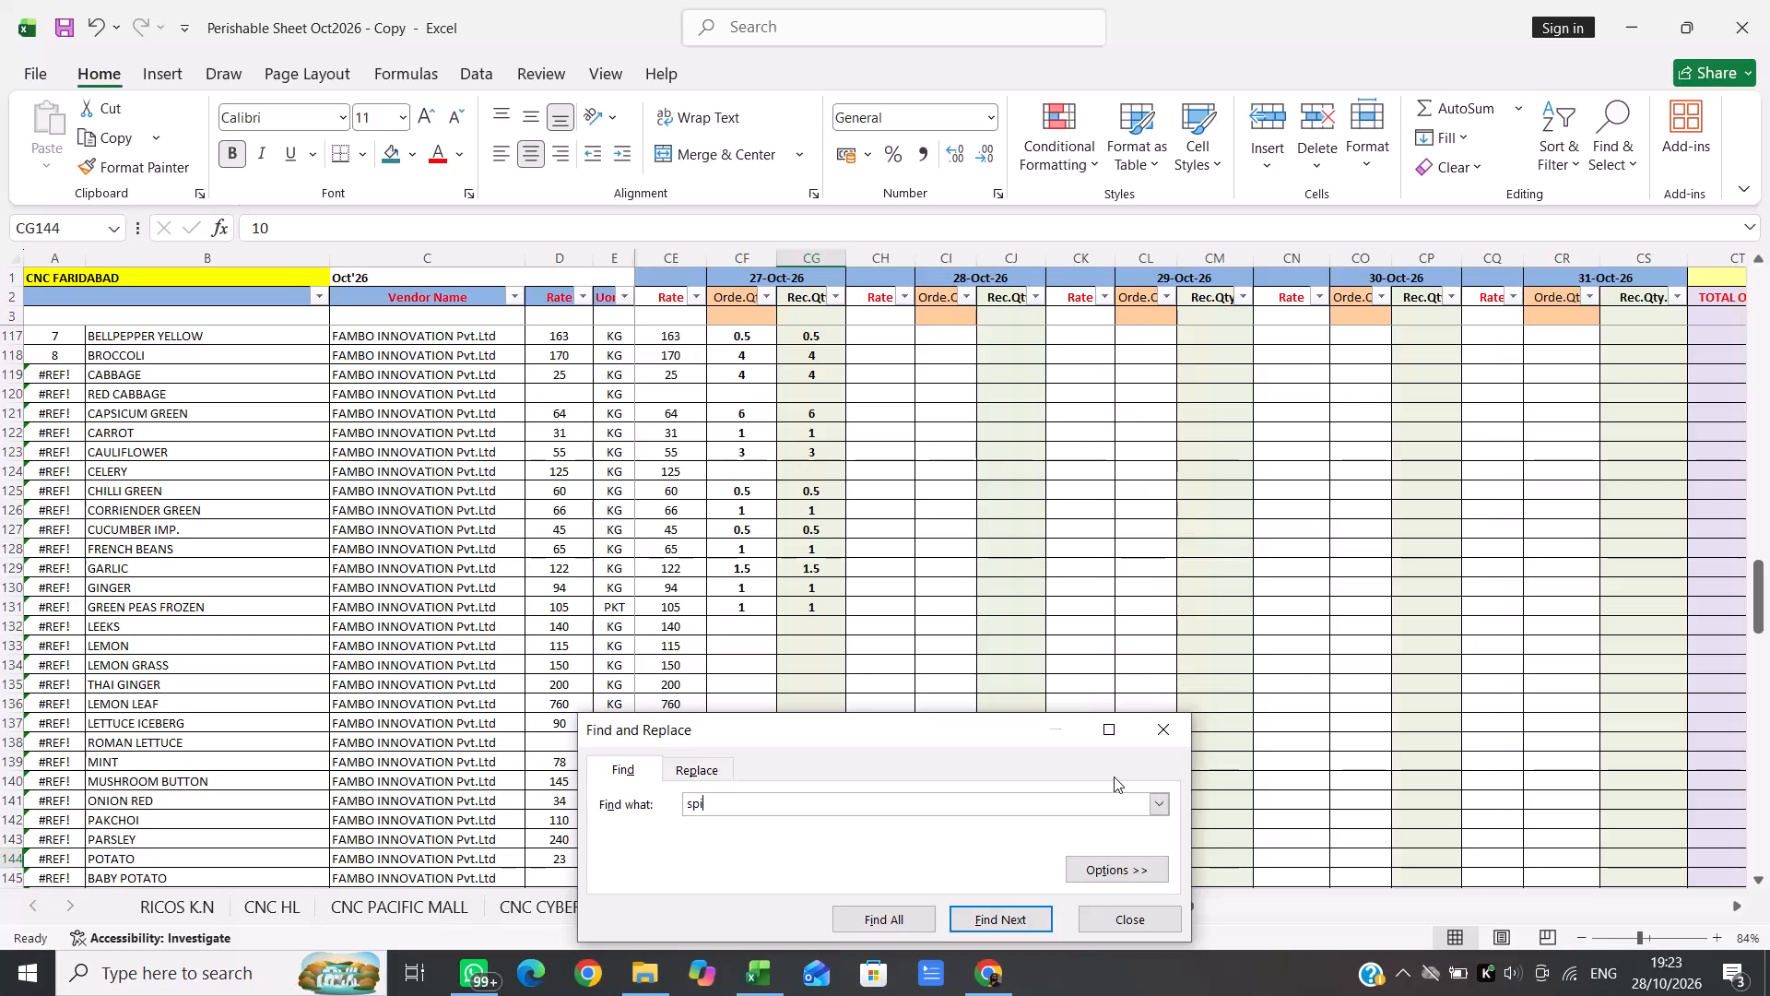
Find "spina" in the sheet and move along the SPINACH row toward its 27-Oct-26 ordered quantity.
key(Return)
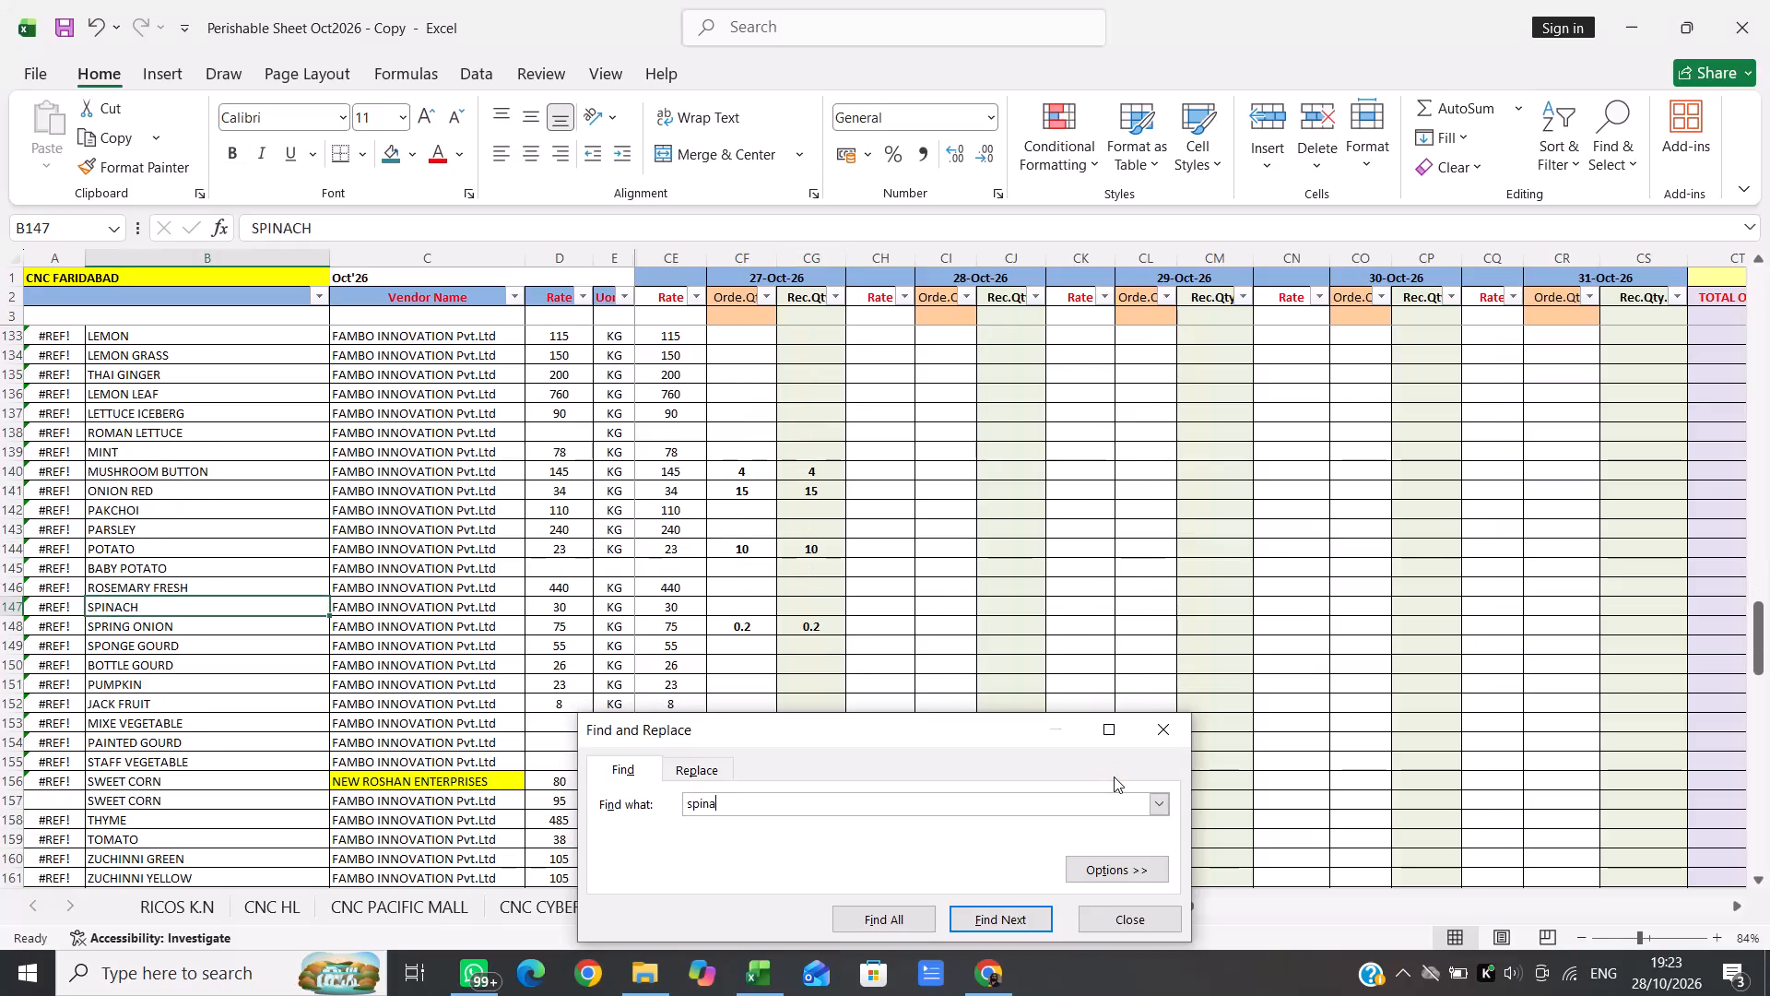
click(1167, 729)
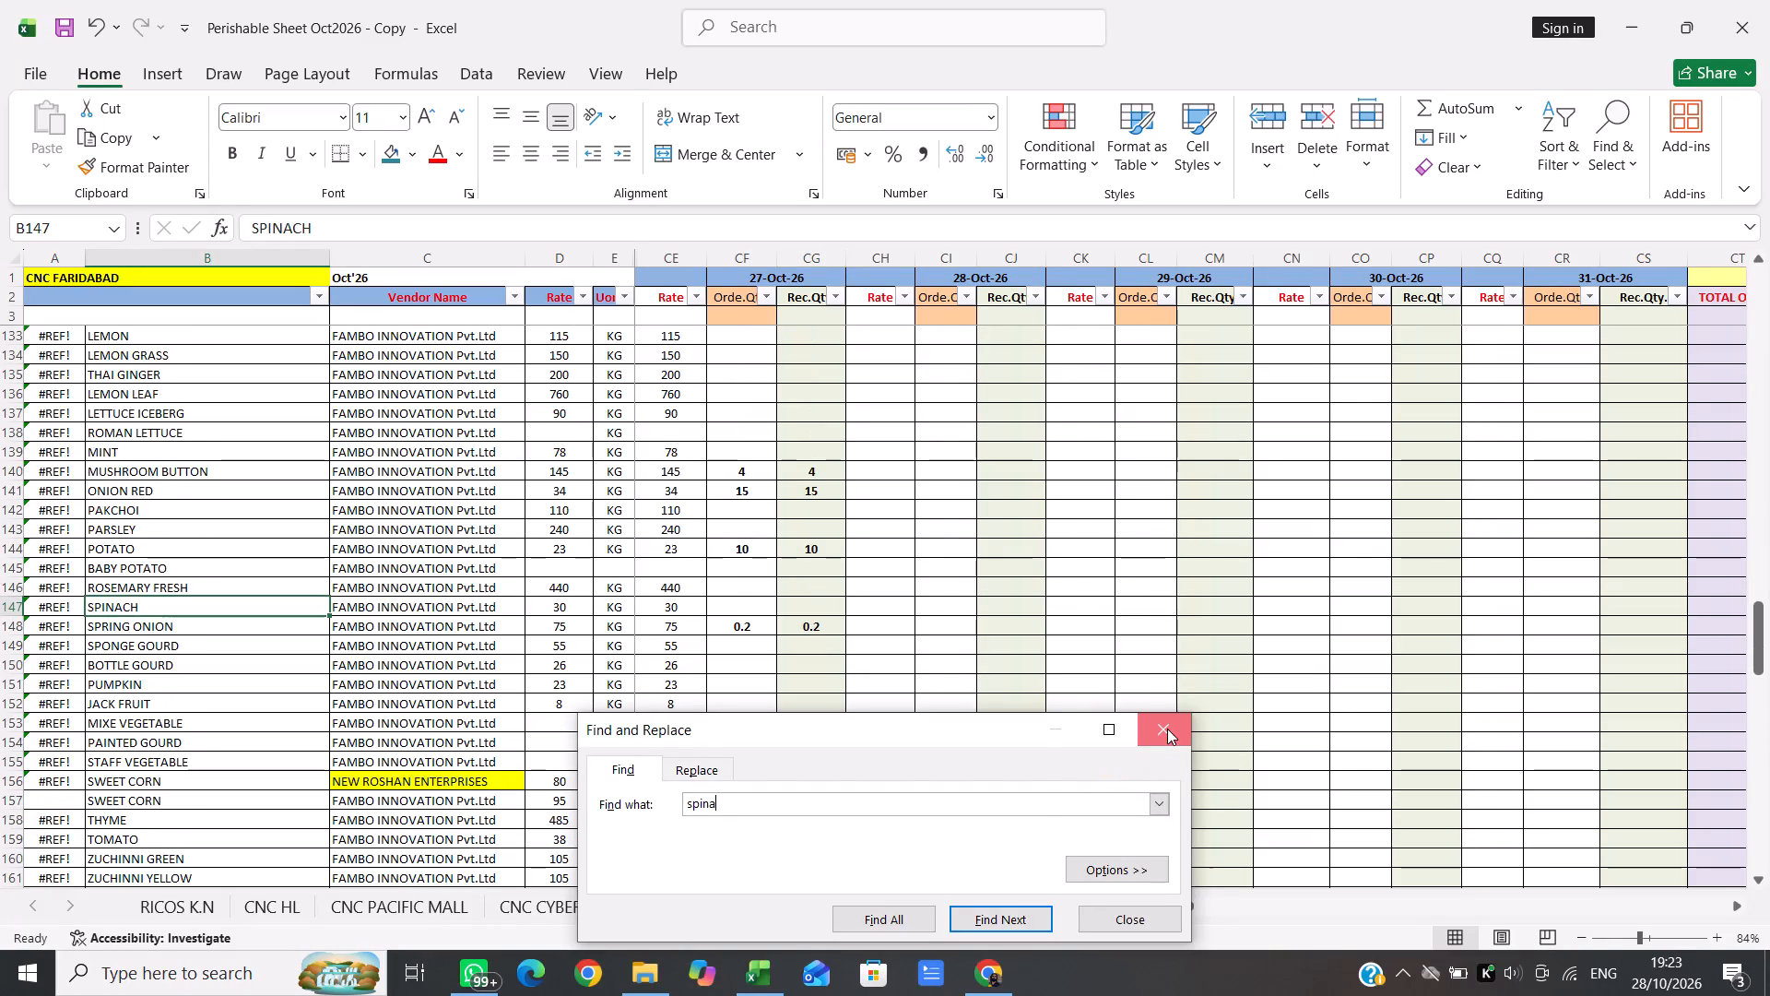
key(Down)
key(Up)
key(Right)
key(Right)
key(Right)
key(Right)
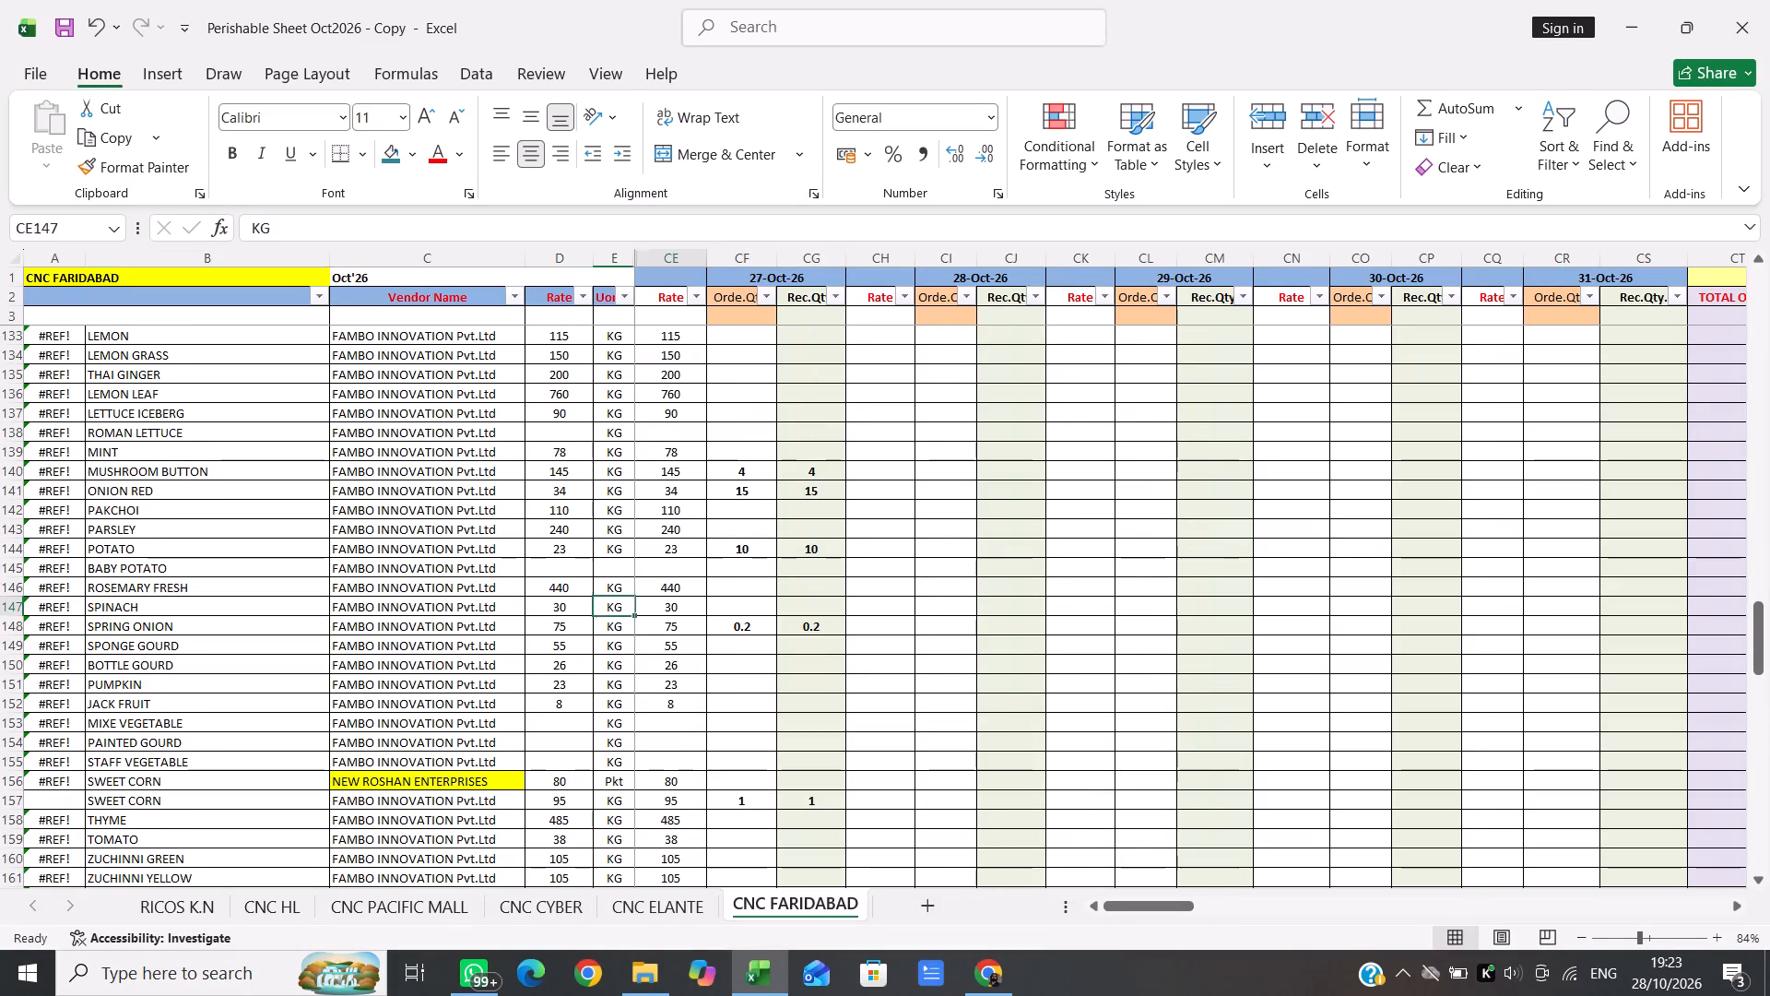
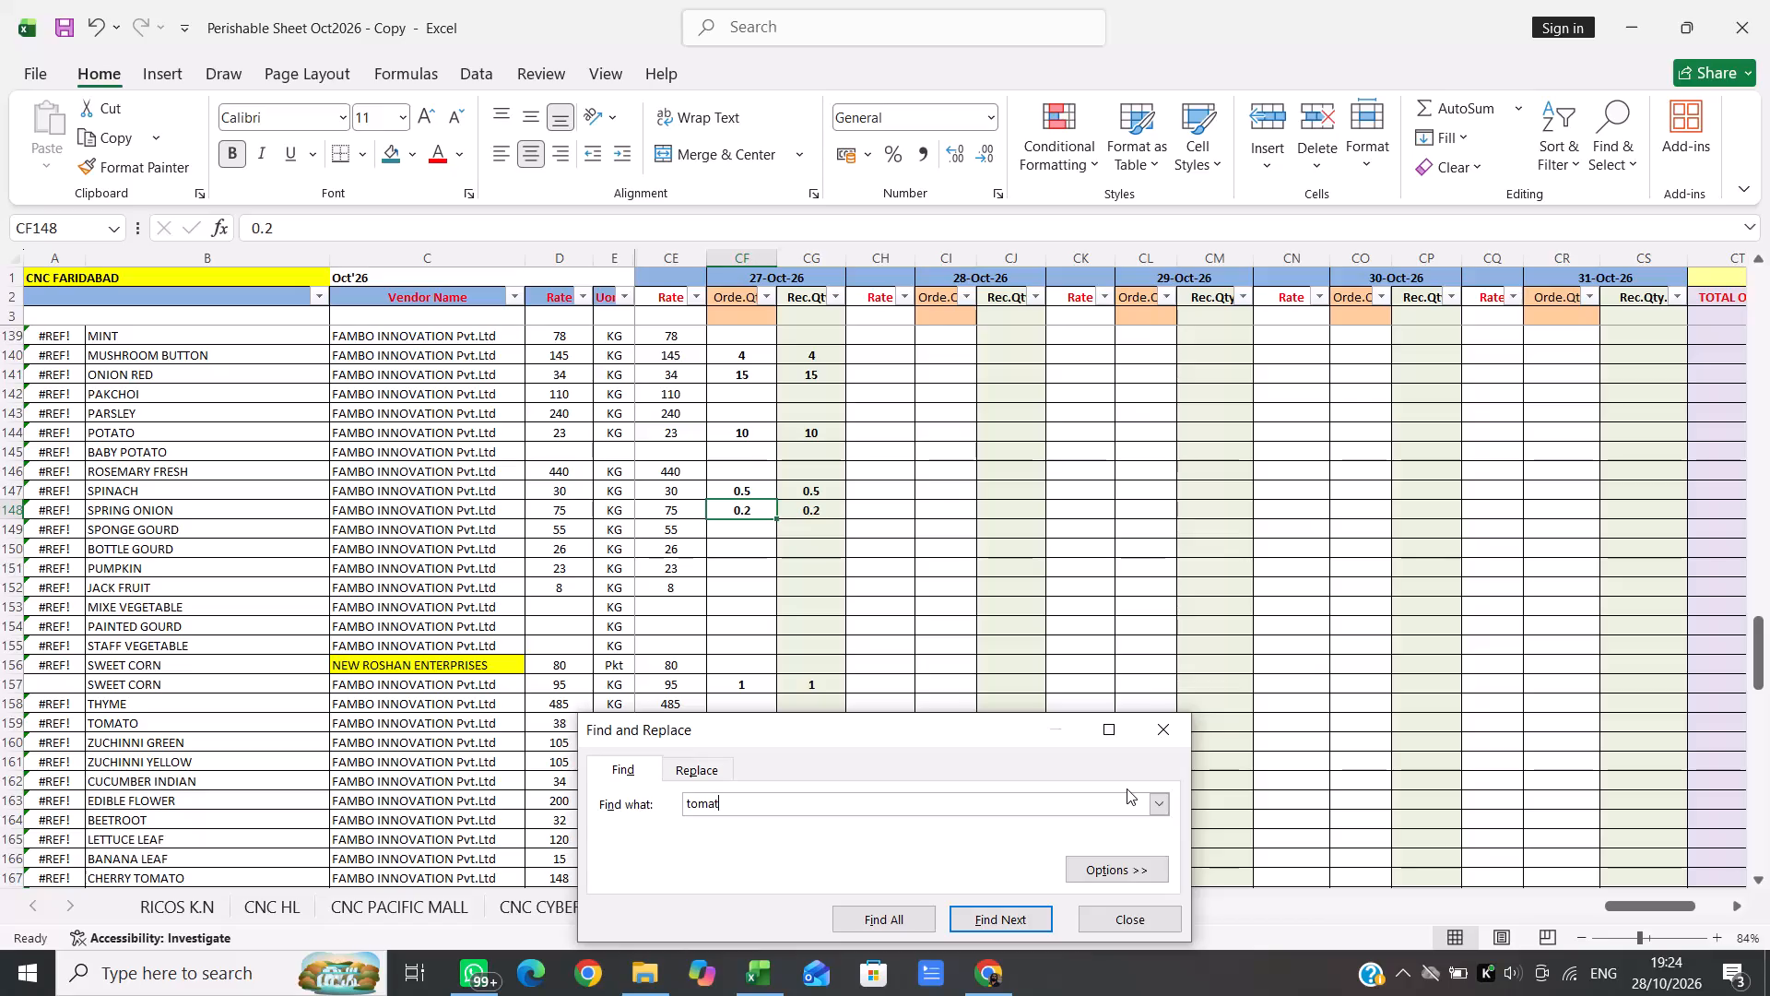
Find "tomat" in the sheet and move along the TOMATO row to its 27-Oct-26 ordered quantity.
key(Return)
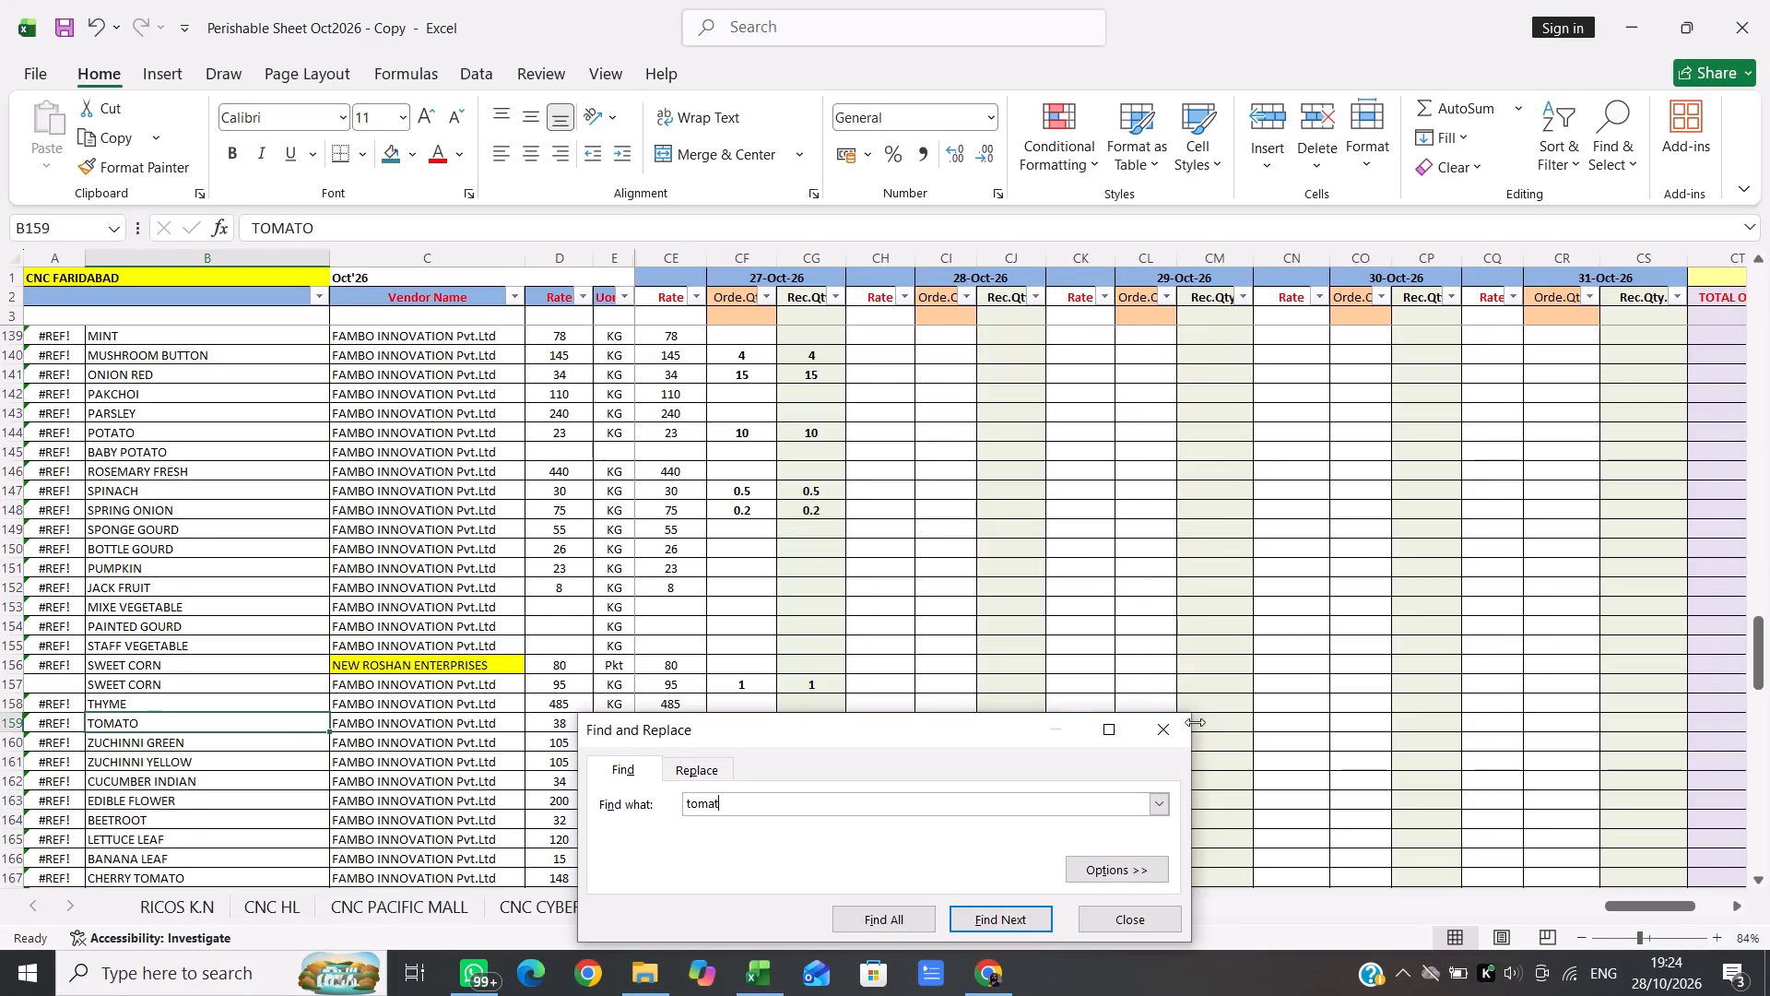
click(1158, 722)
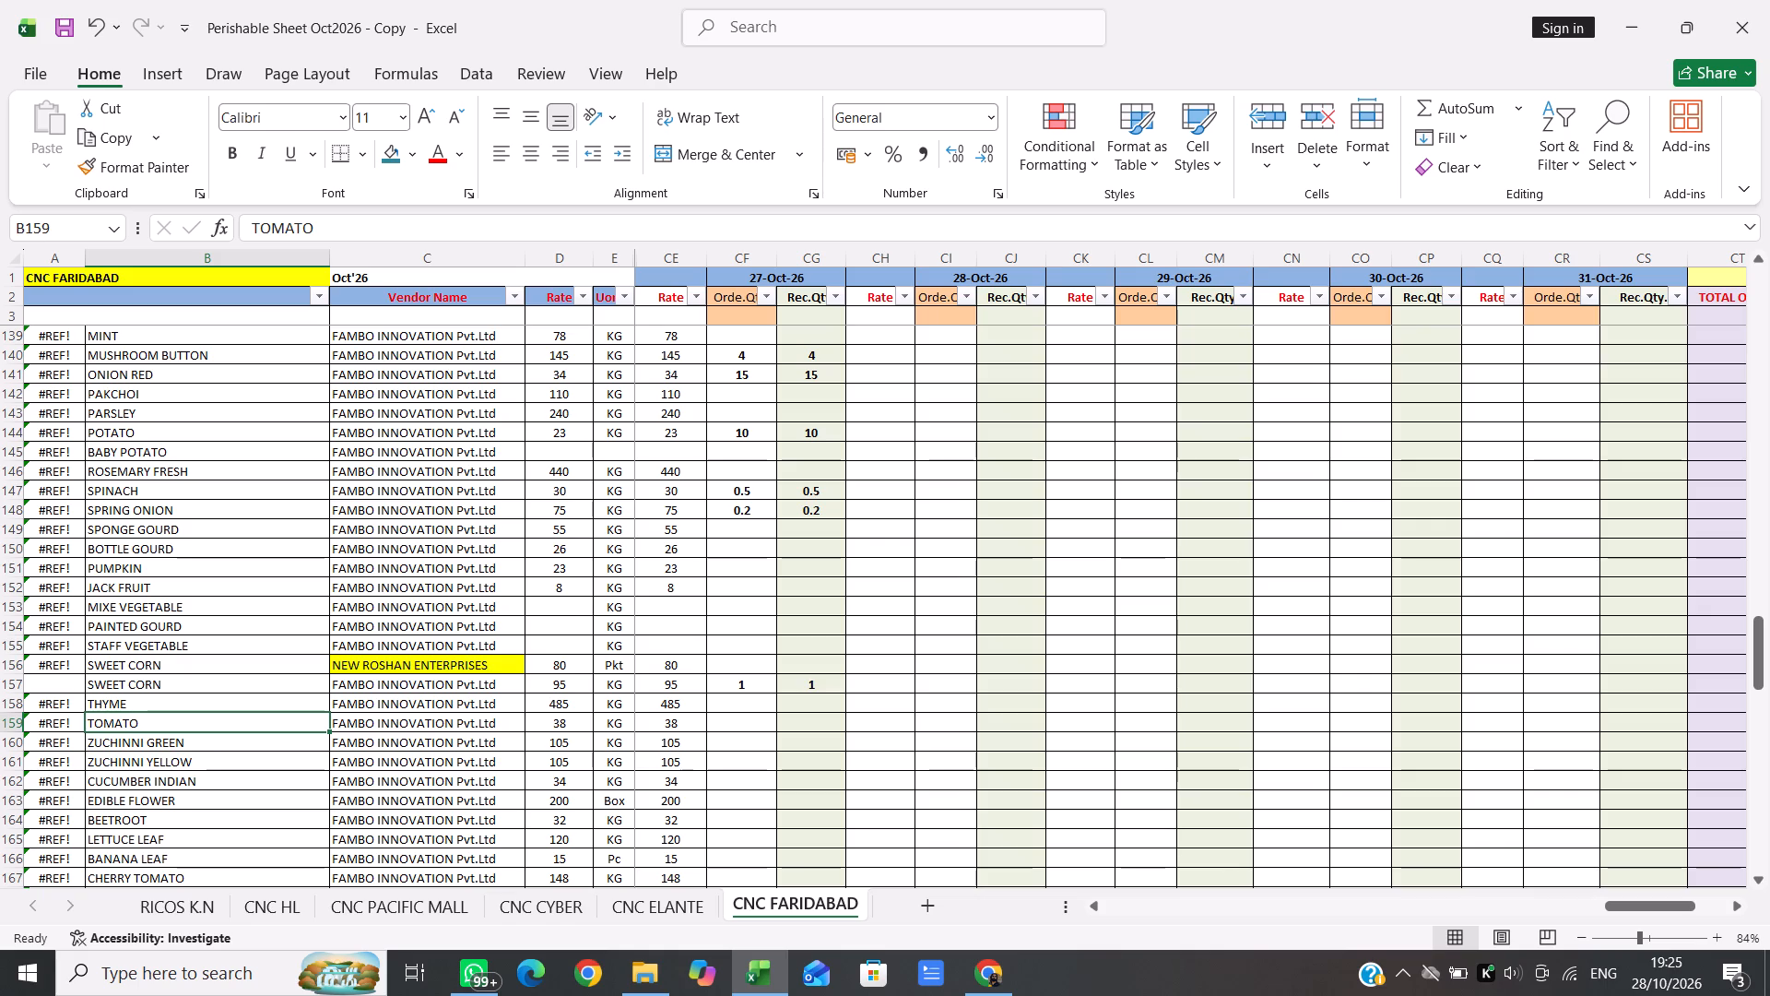
key(Right)
key(Right)
key(Right)
key(Right)
key(Right)
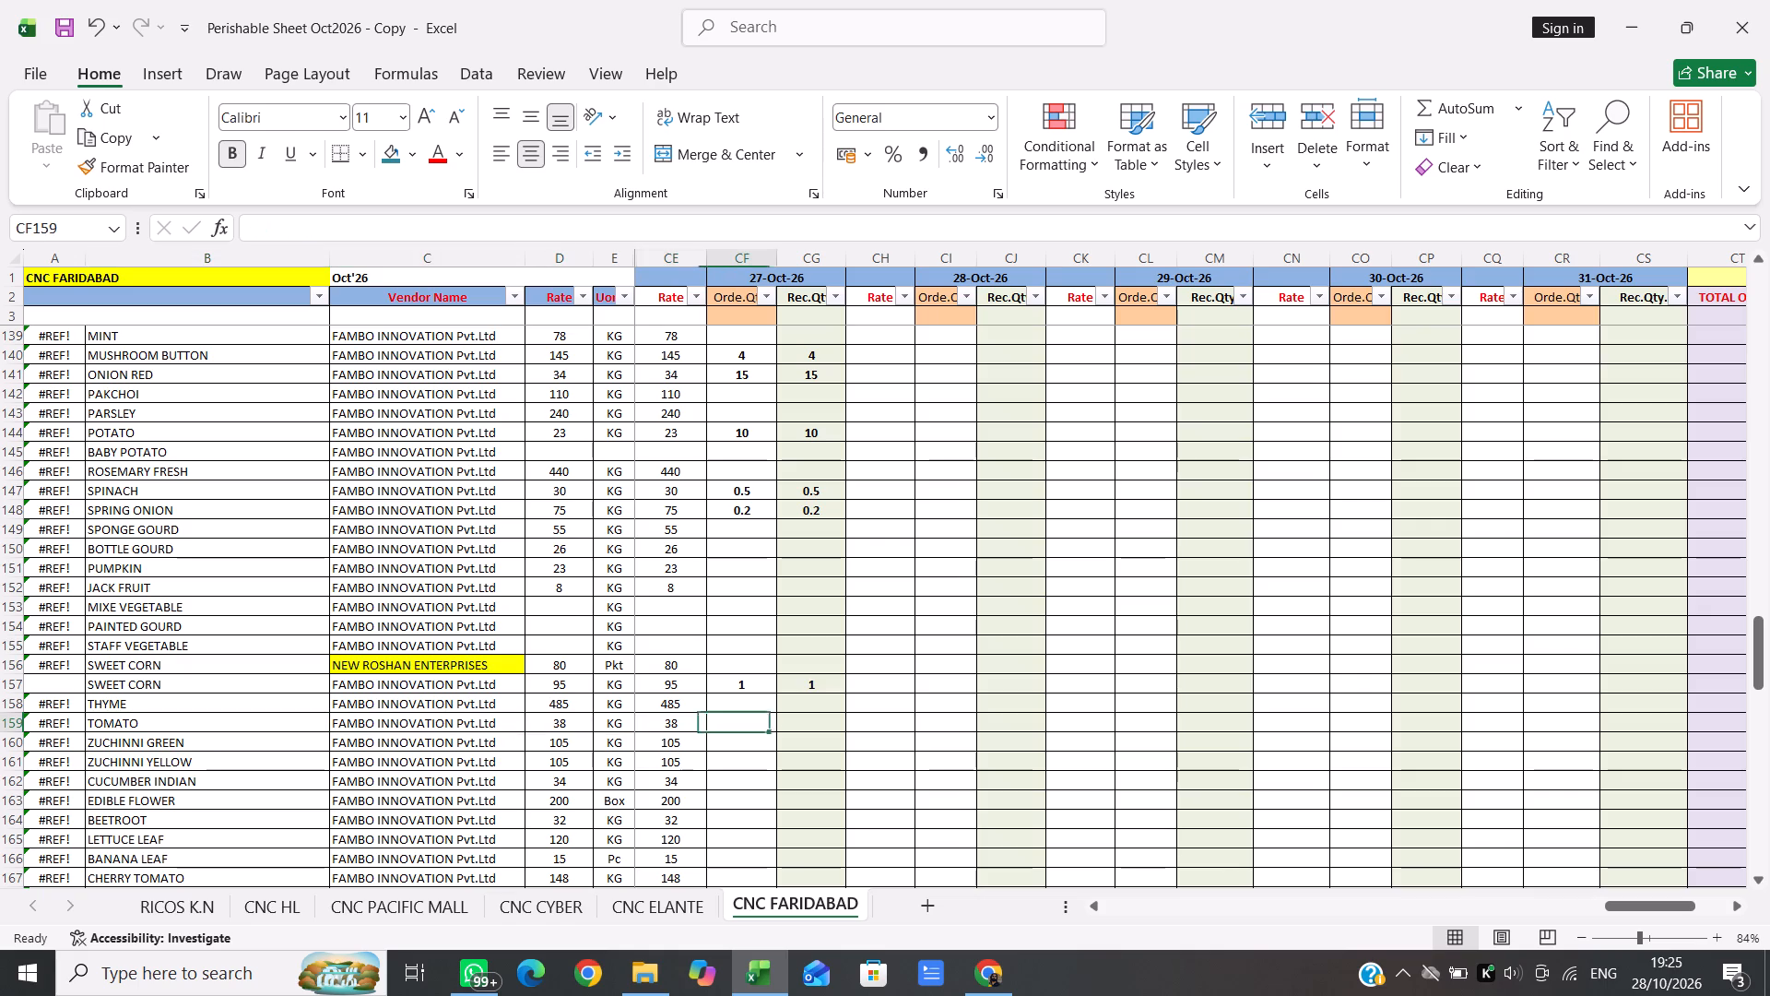
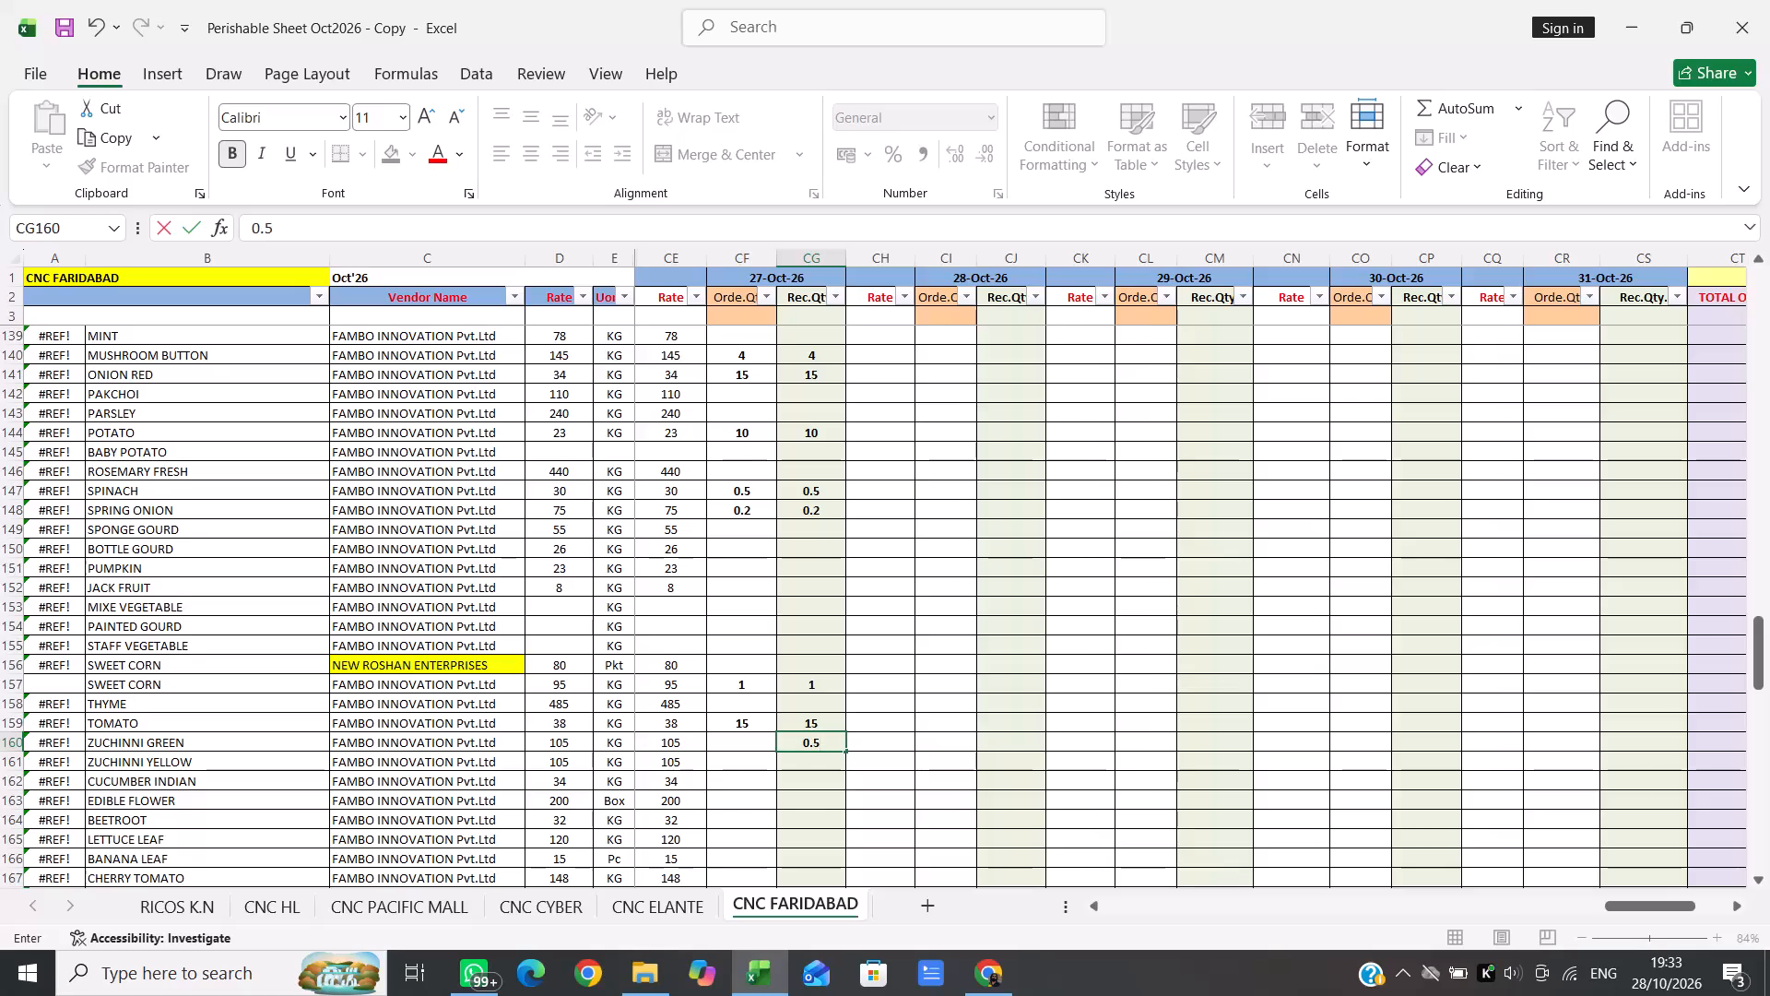
Enter 0.5 as ZUCHINNI YELLOW's received and ordered quantities for 27-Oct-26, and 0.5 as ZUCHINNI GREEN's ordered quantity.
key(Down)
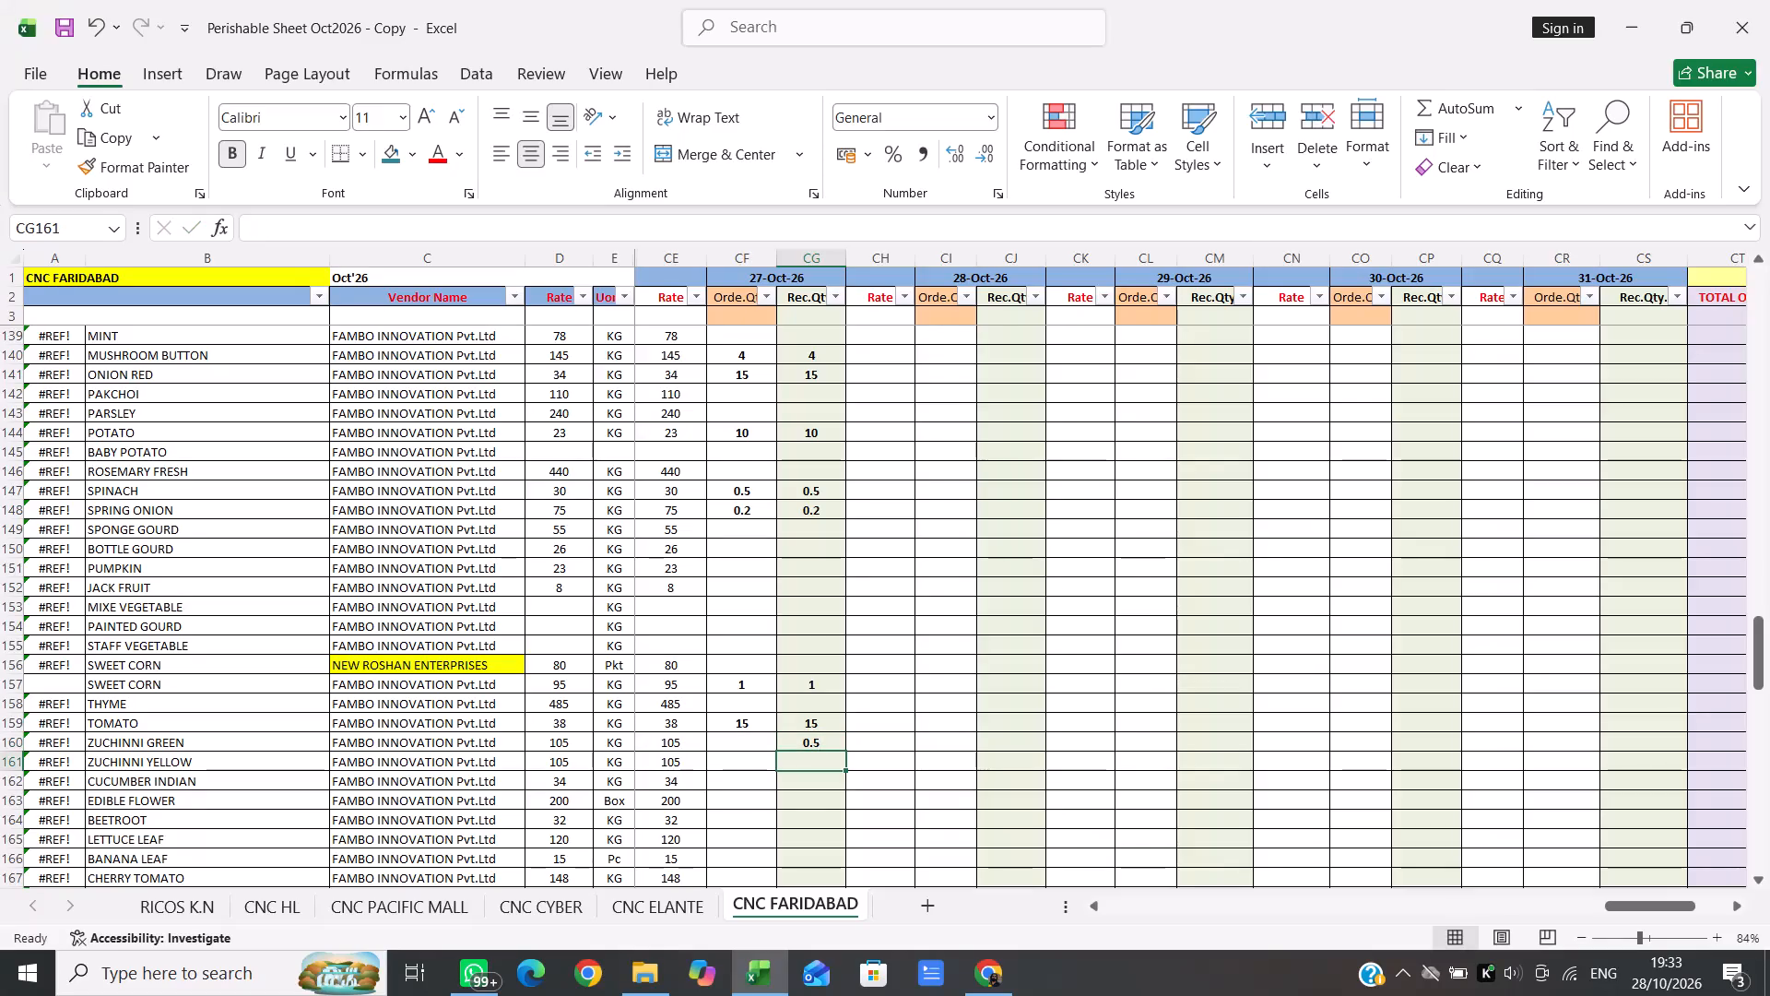
text(0.5)
key(Left)
text(0.)
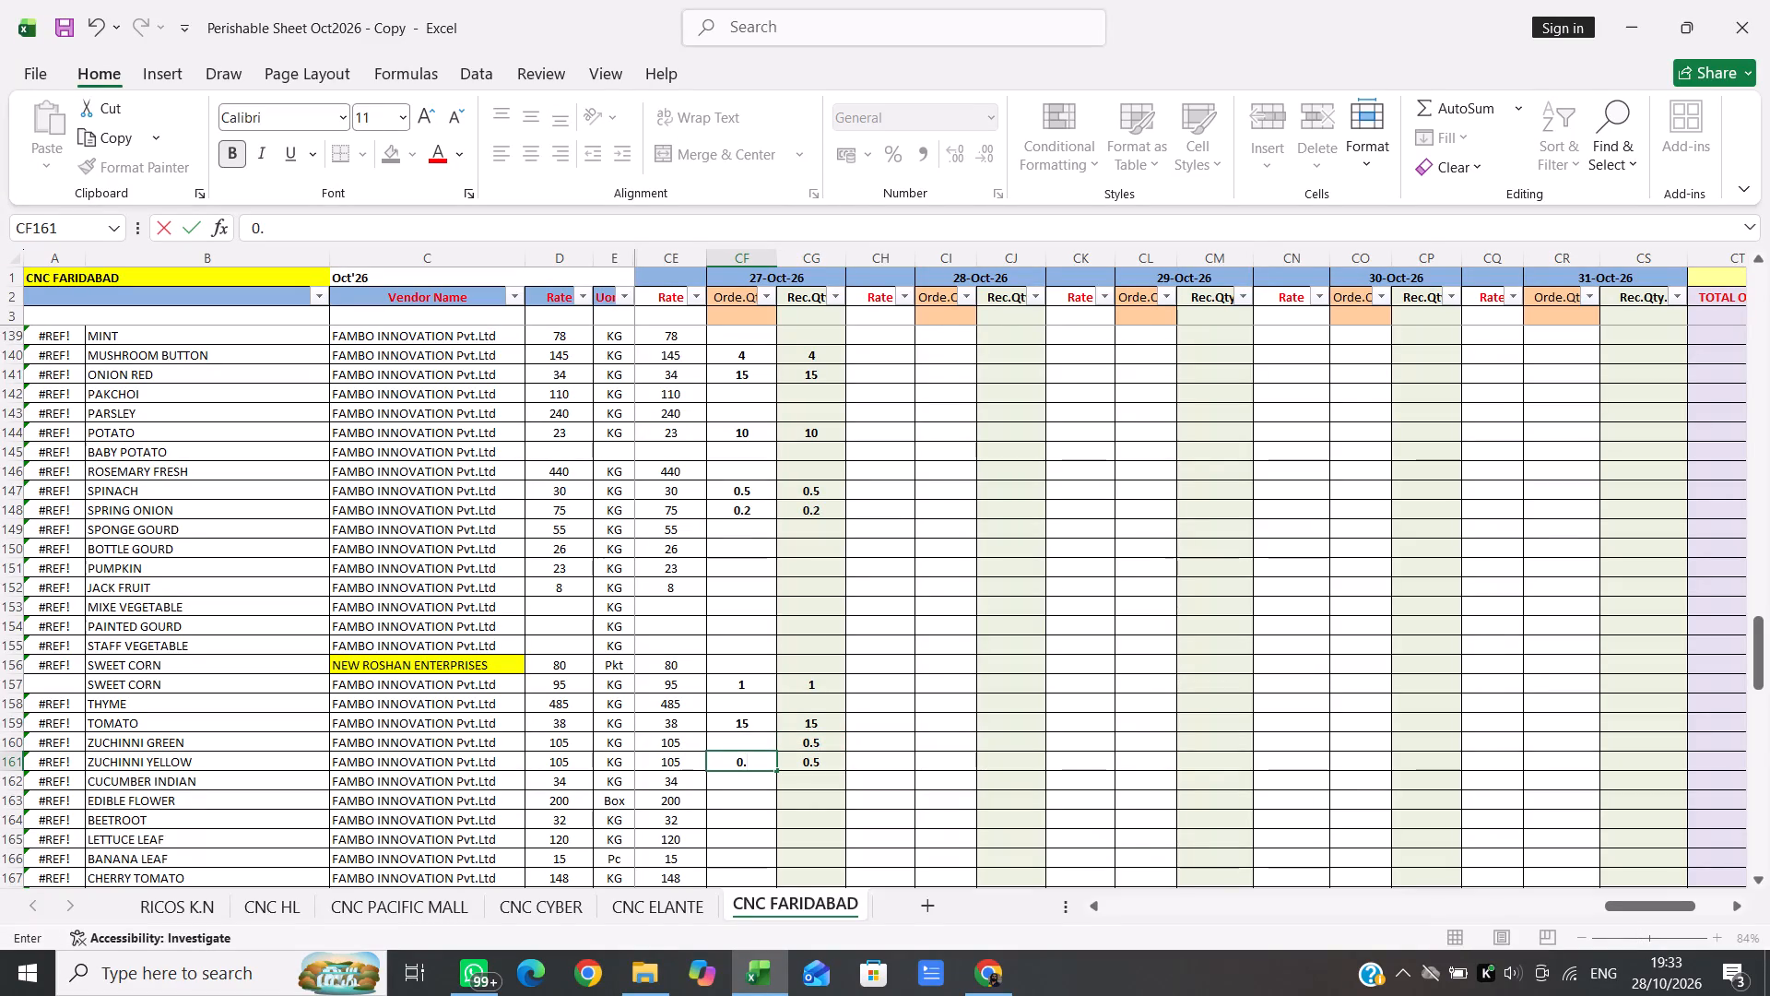
key(Up)
key(Down)
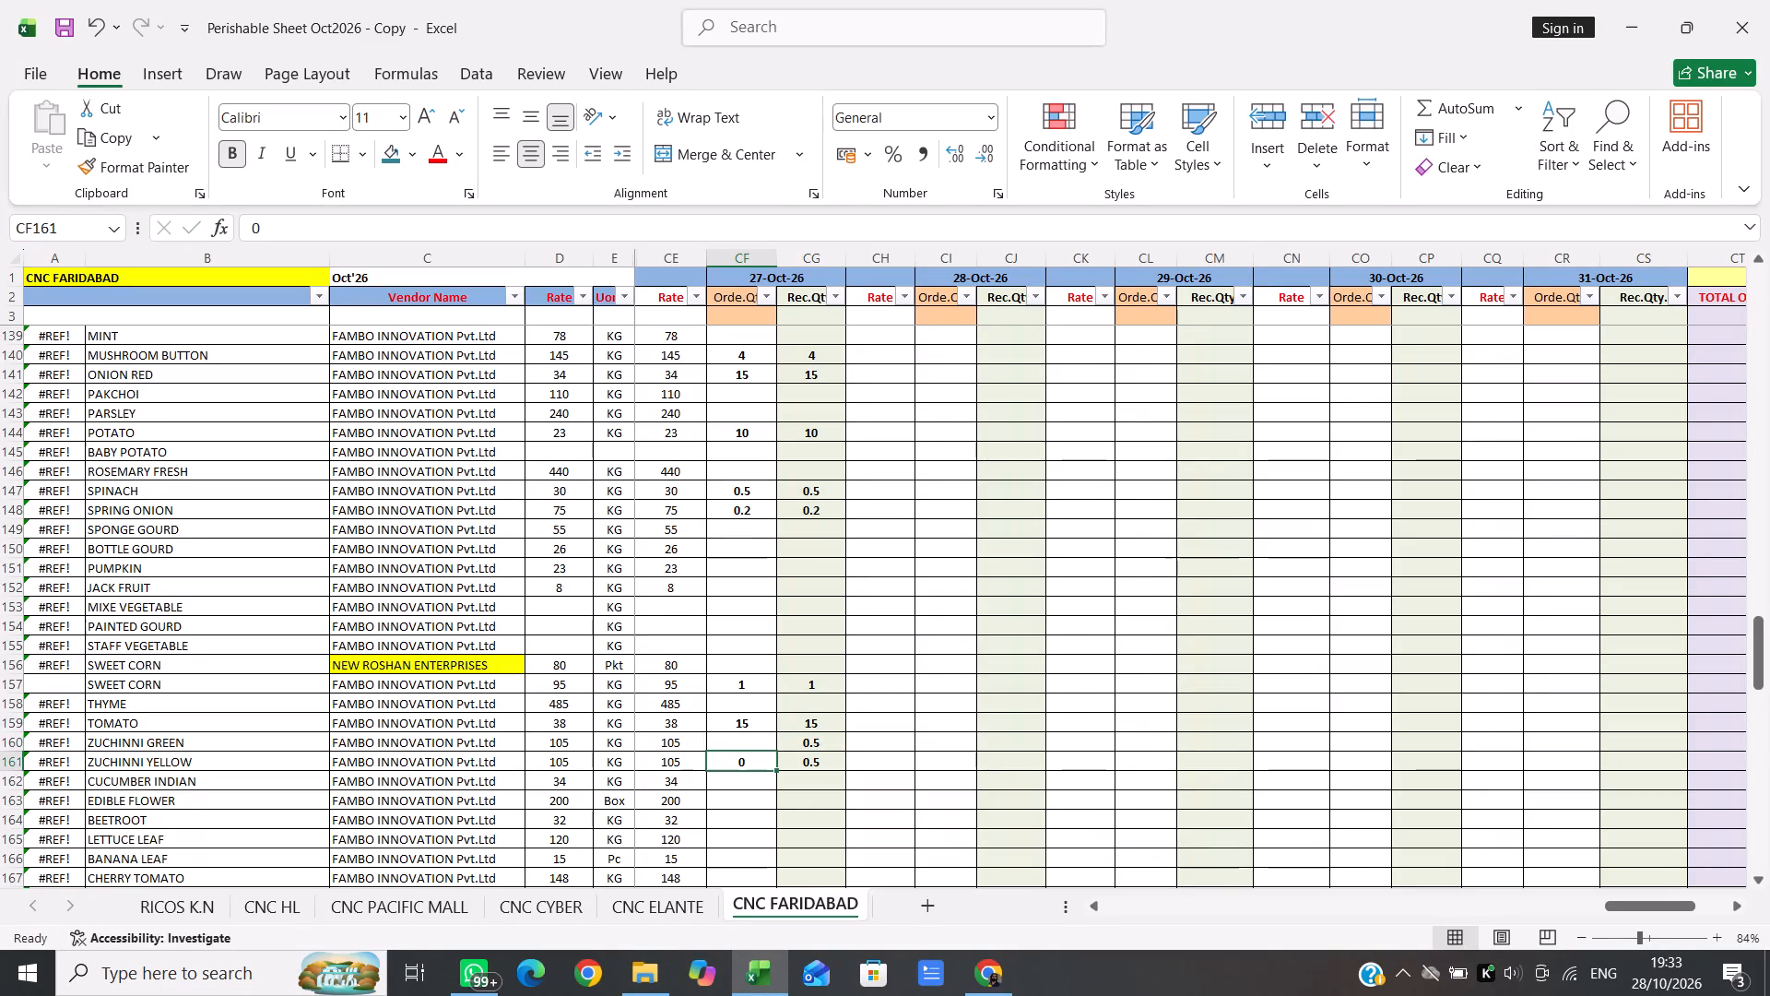
text(0.5)
key(Up)
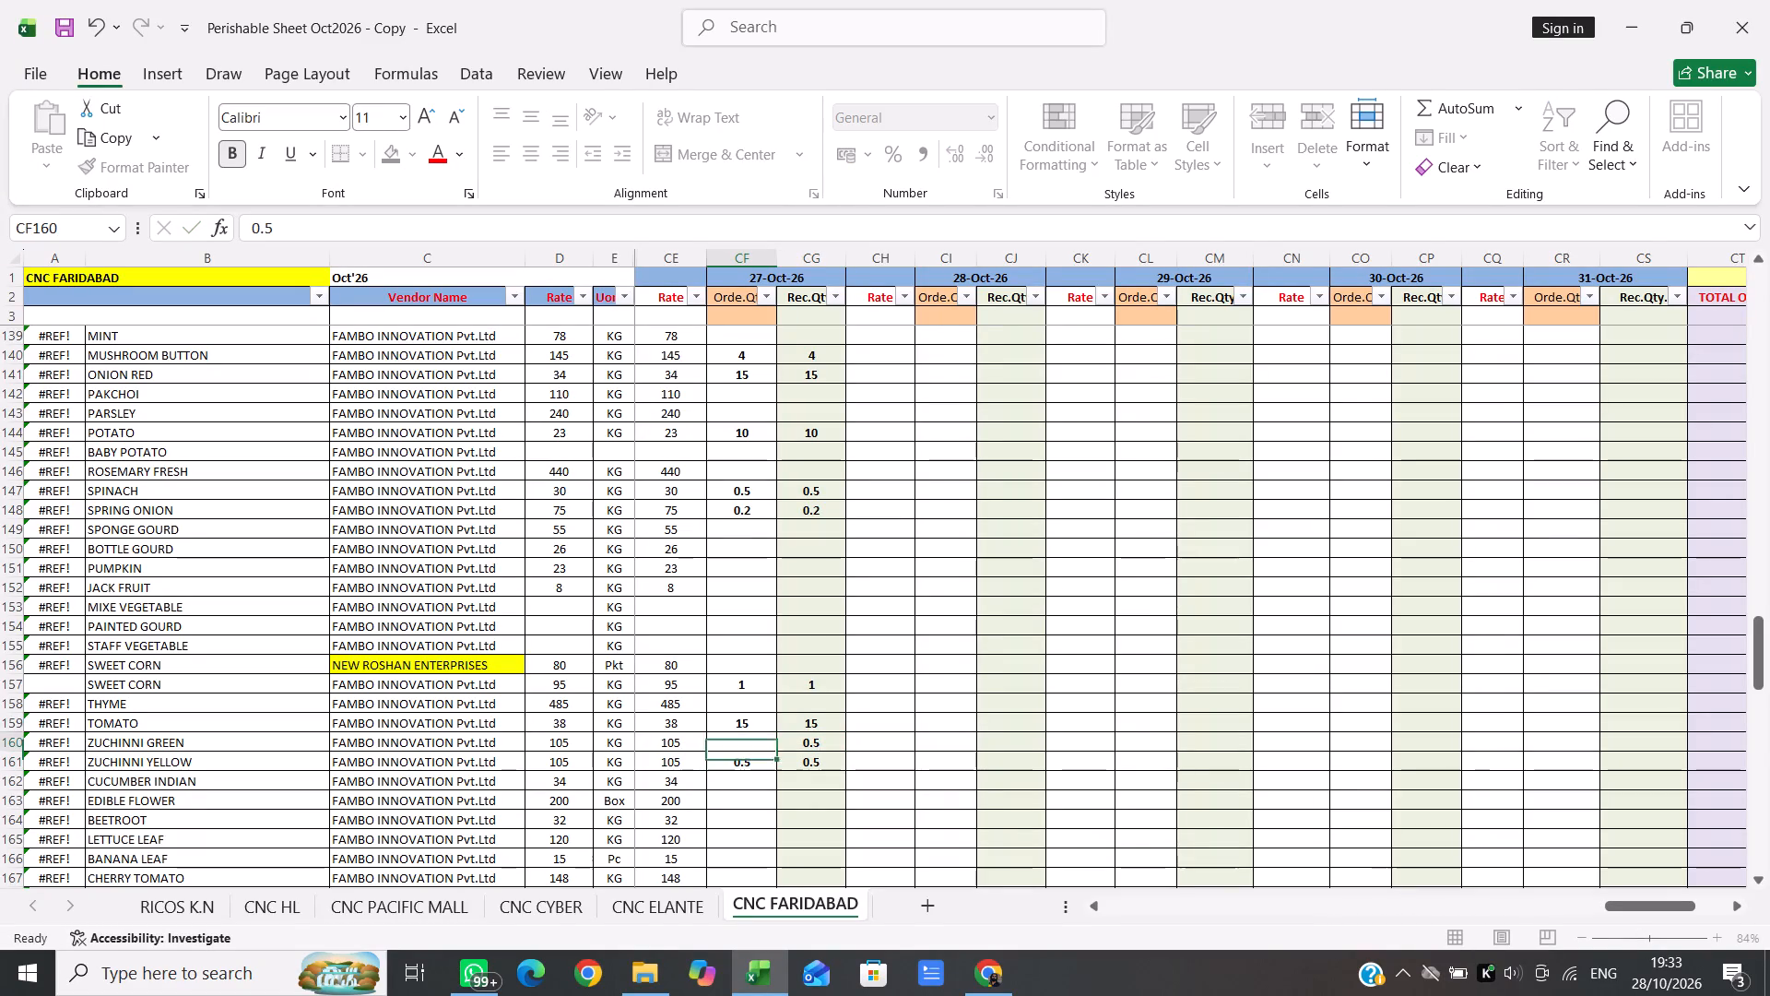
text(0.5)
key(Right)
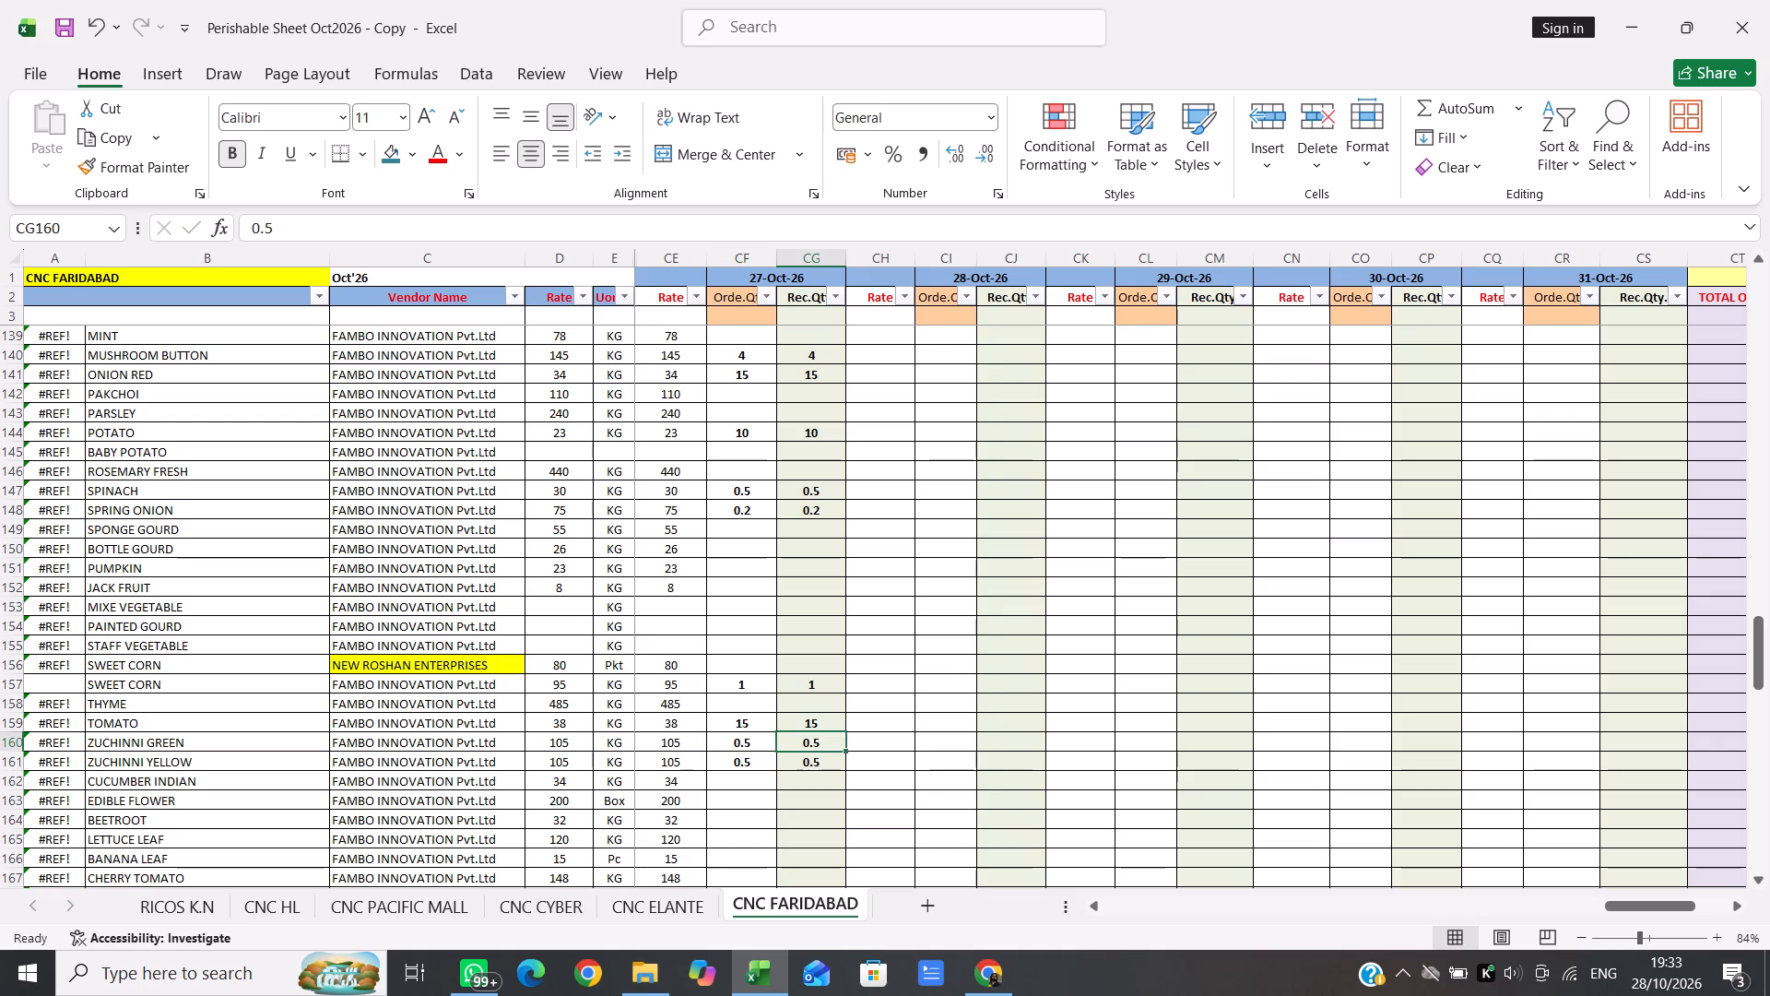
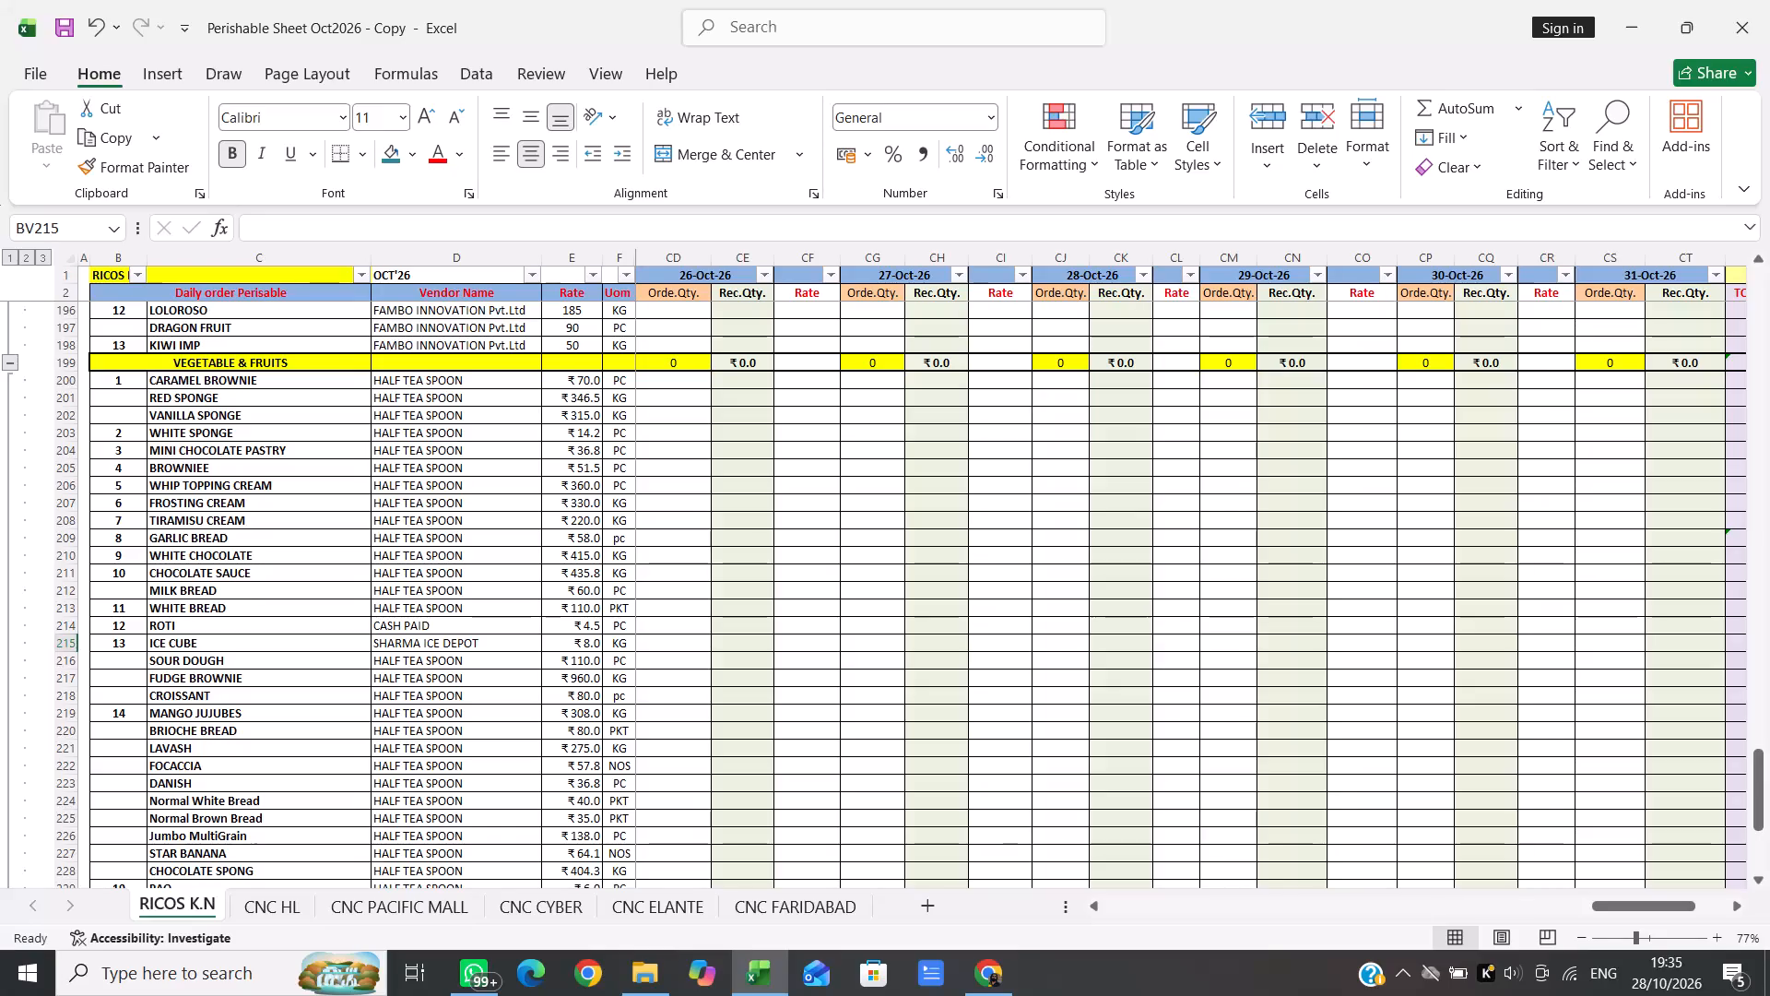
Review the RICOS K.N sheet's dairy and cheese item rows against the rate and quantity columns from 23-Oct-26 onward.
scroll(761, 648, up, 4)
scroll(761, 648, right, 2)
scroll(761, 648, up, 5)
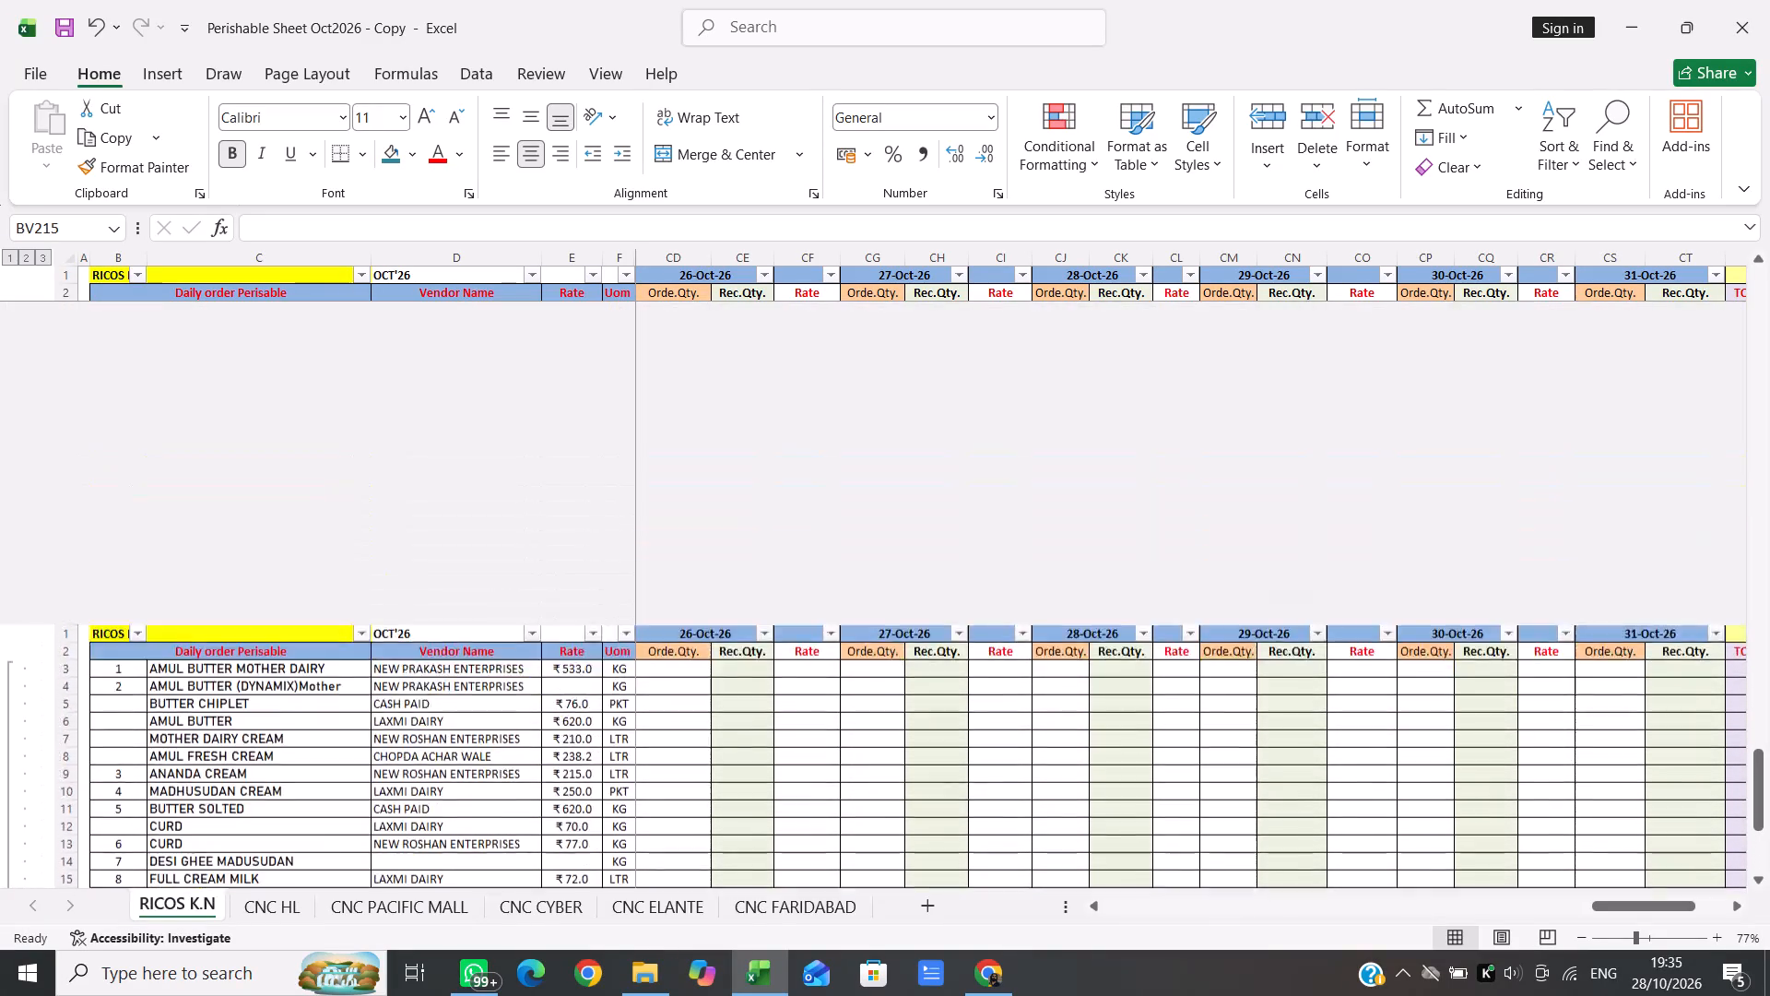
scroll(761, 648, up, 10)
scroll(761, 648, right, 1)
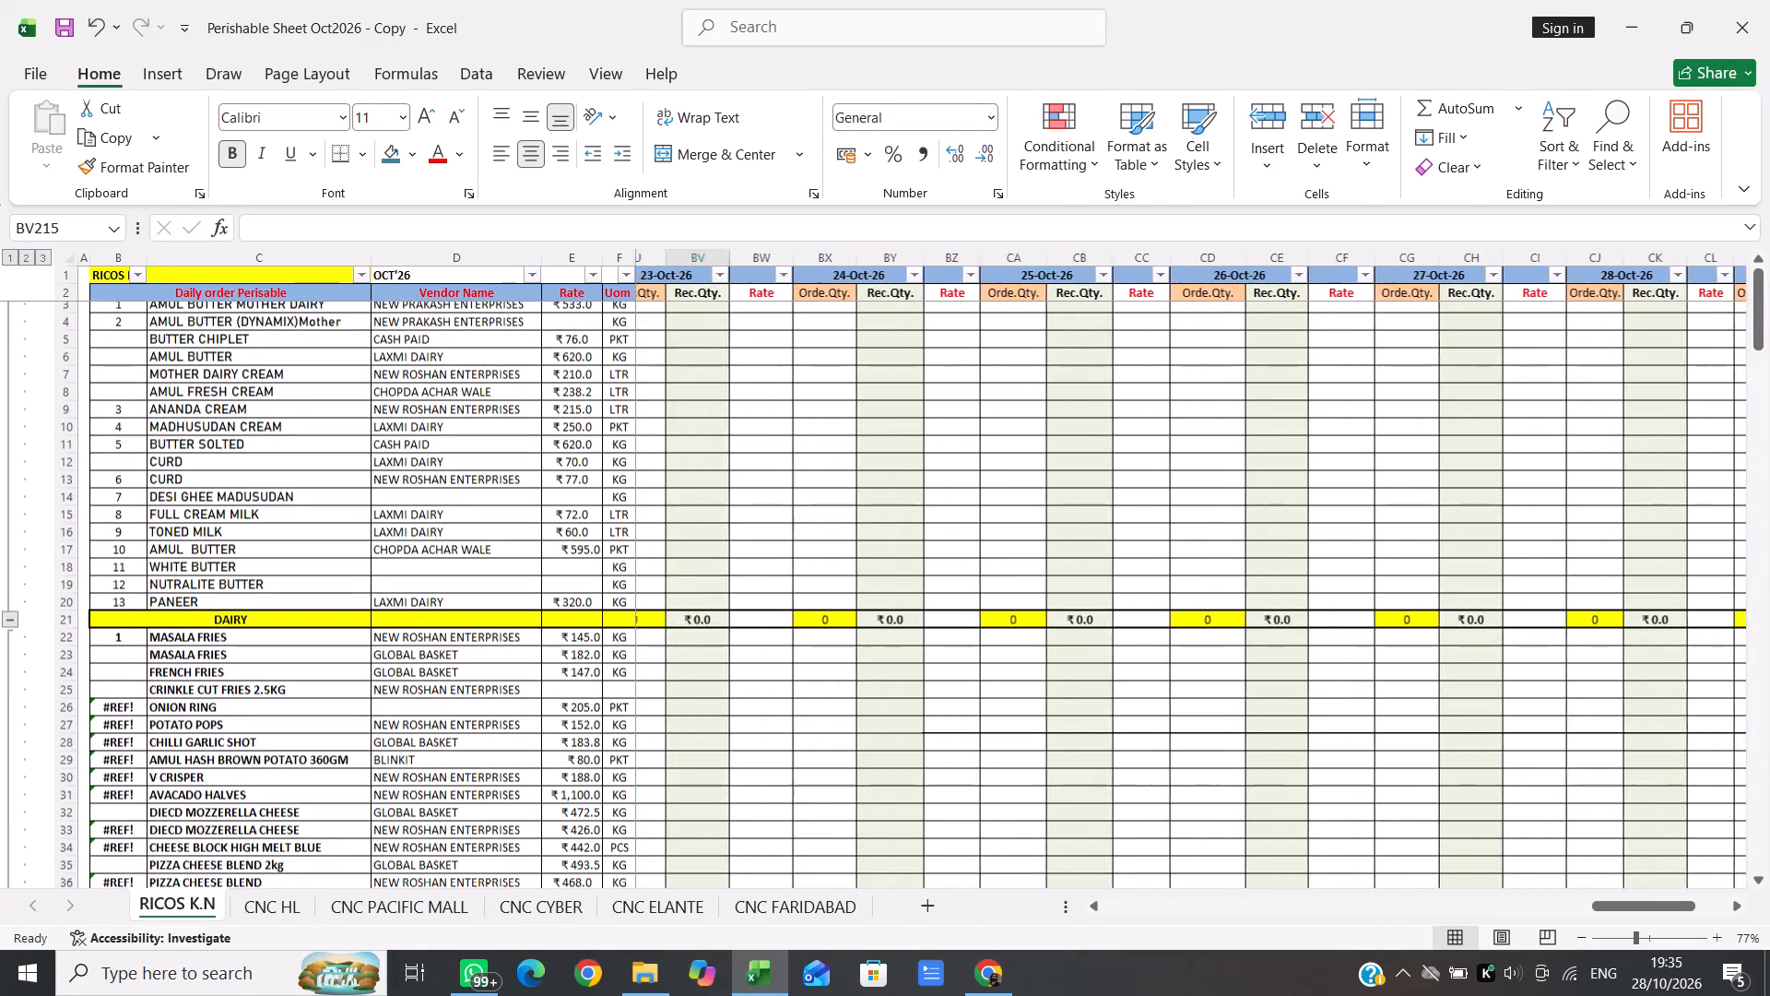
scroll(761, 648, right, 4)
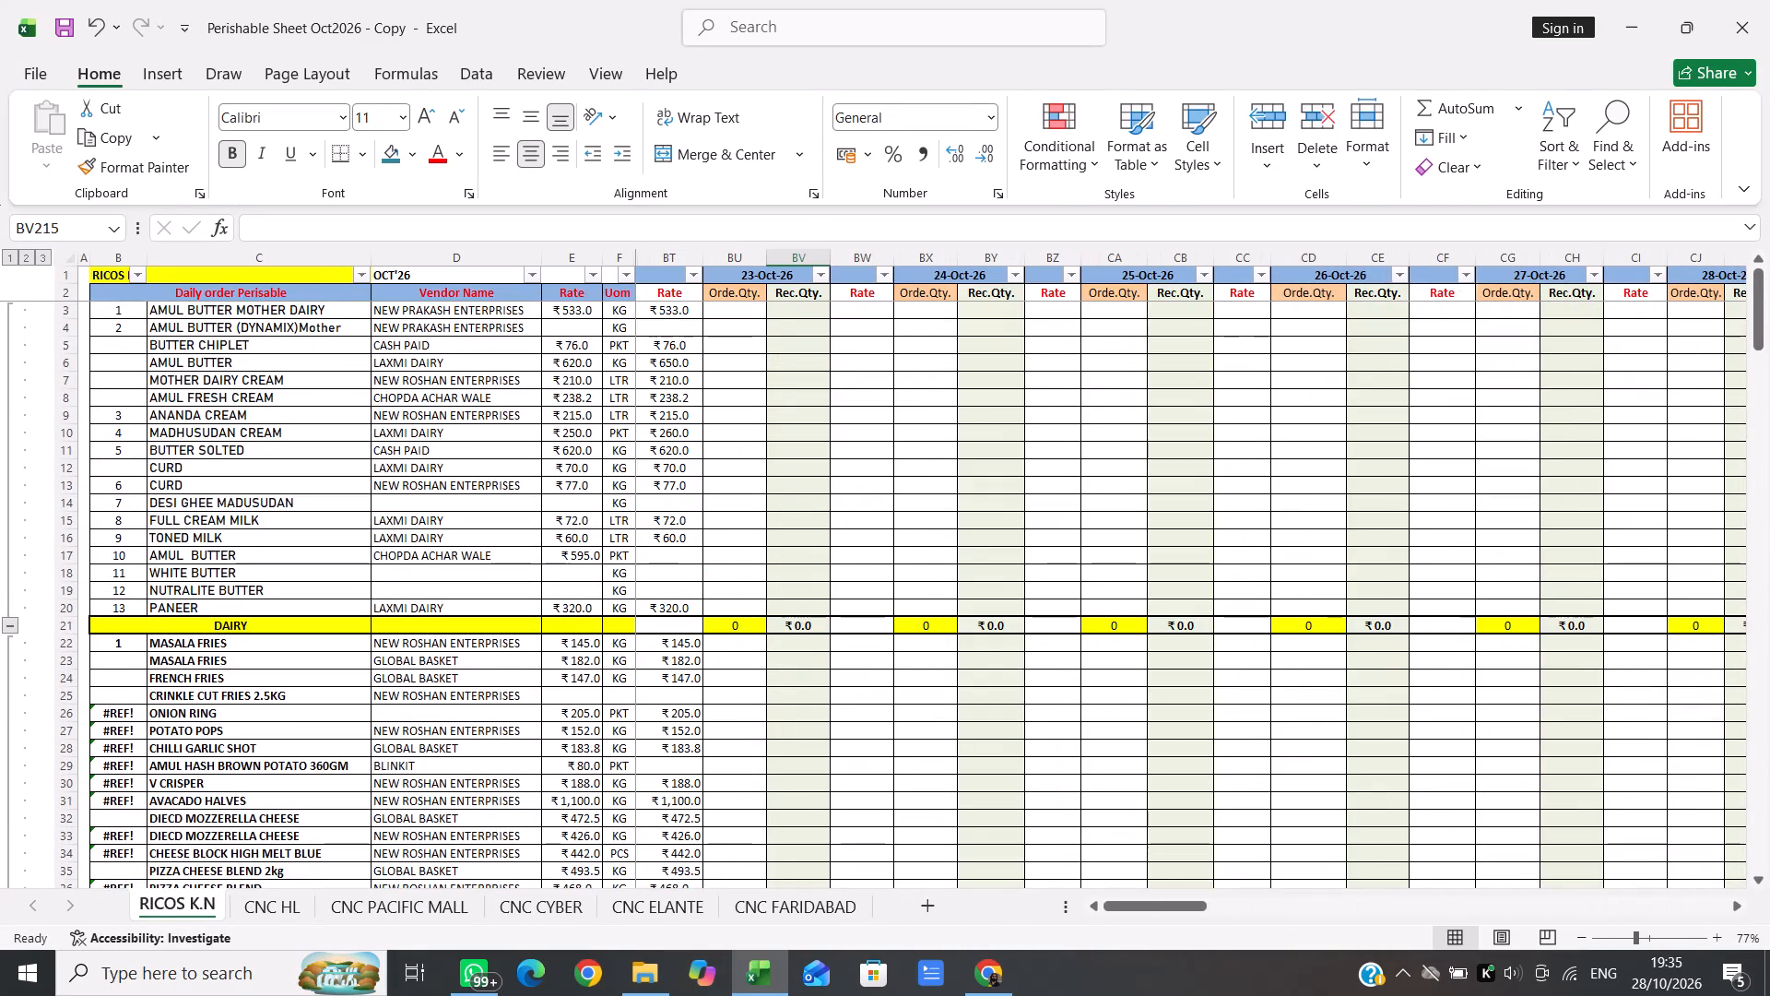
scroll(761, 648, down, 2)
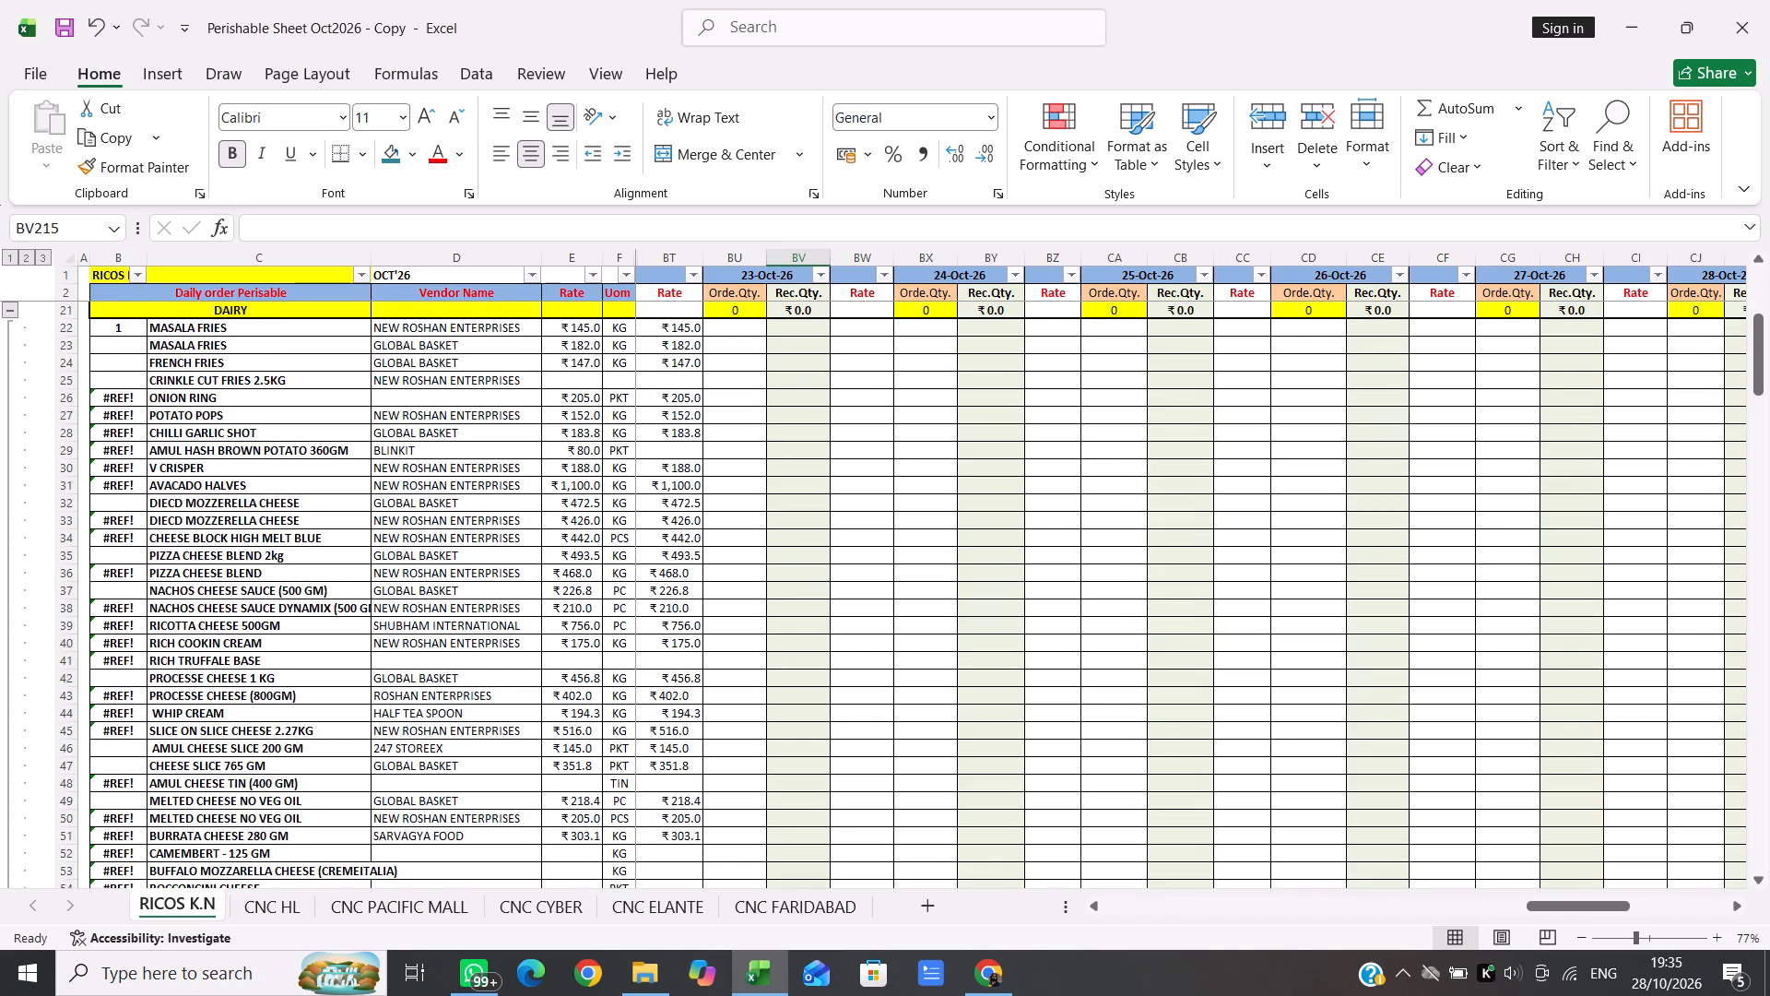
scroll(761, 648, up, 7)
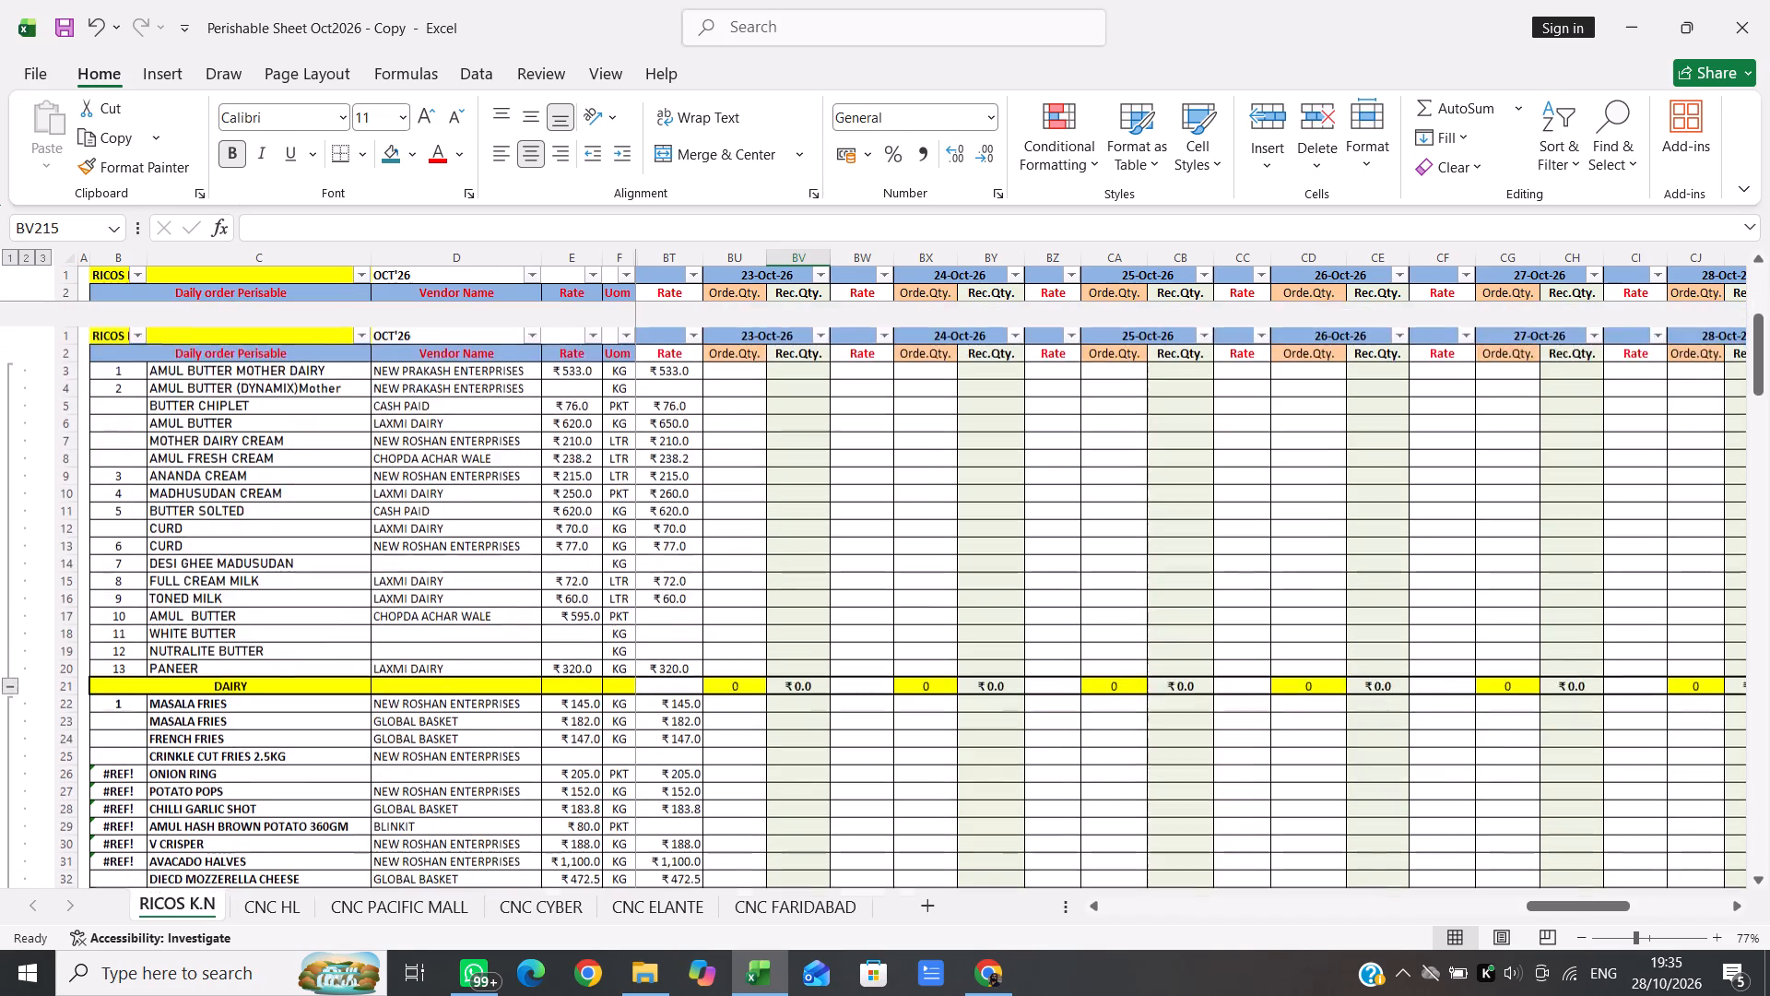
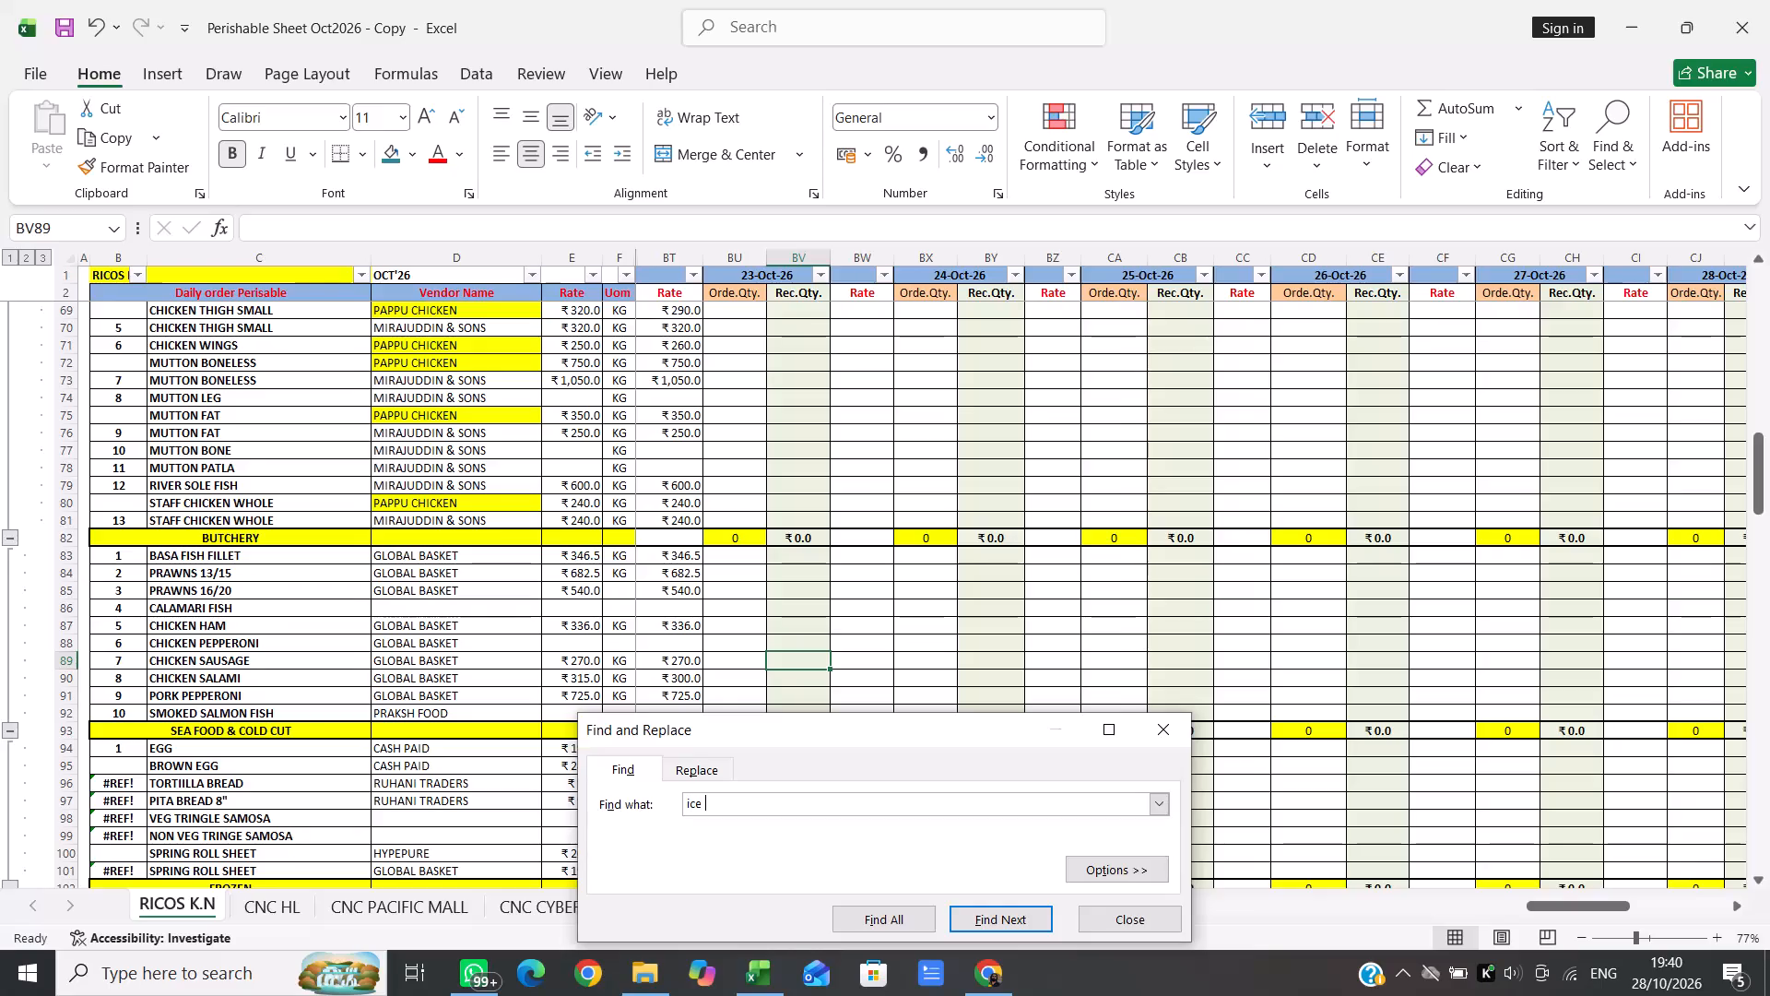
Search the RICOS K.N sheet for "ice c" and go to the ICE CUBE row's ordered-quantity cell for 23-Oct-26.
key(Return)
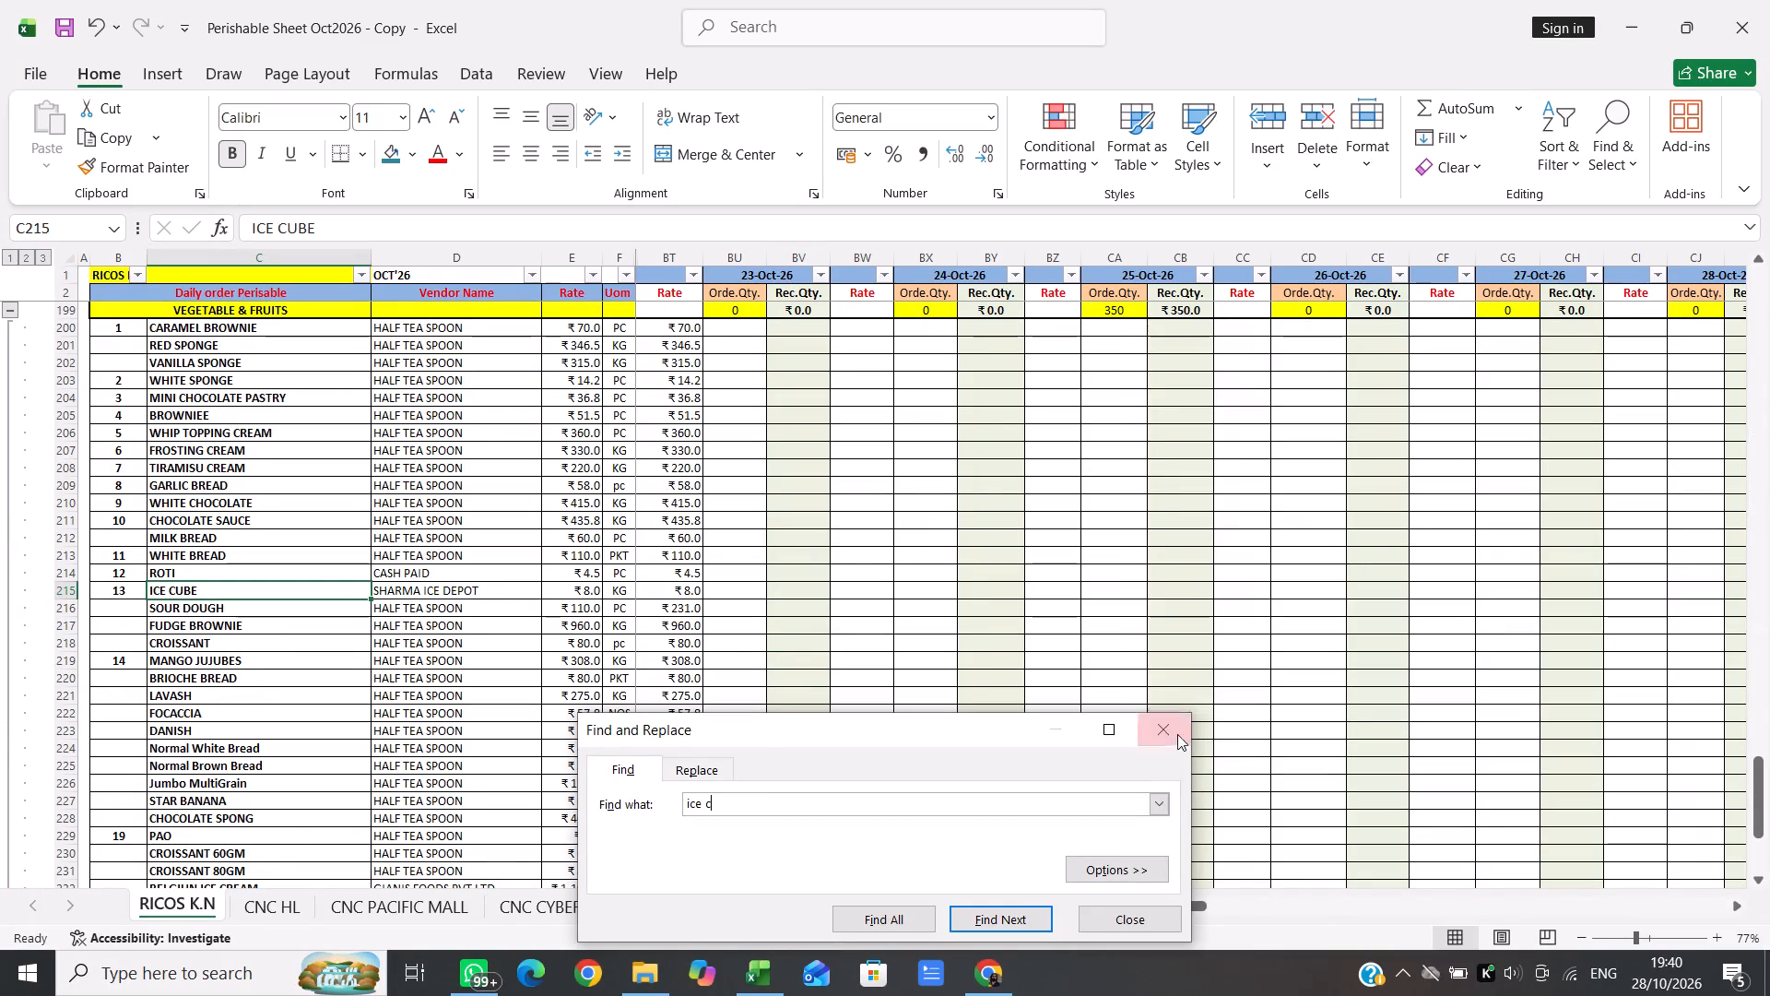
click(1173, 733)
key(Right)
key(Right)
key(Right)
key(Right)
key(Right)
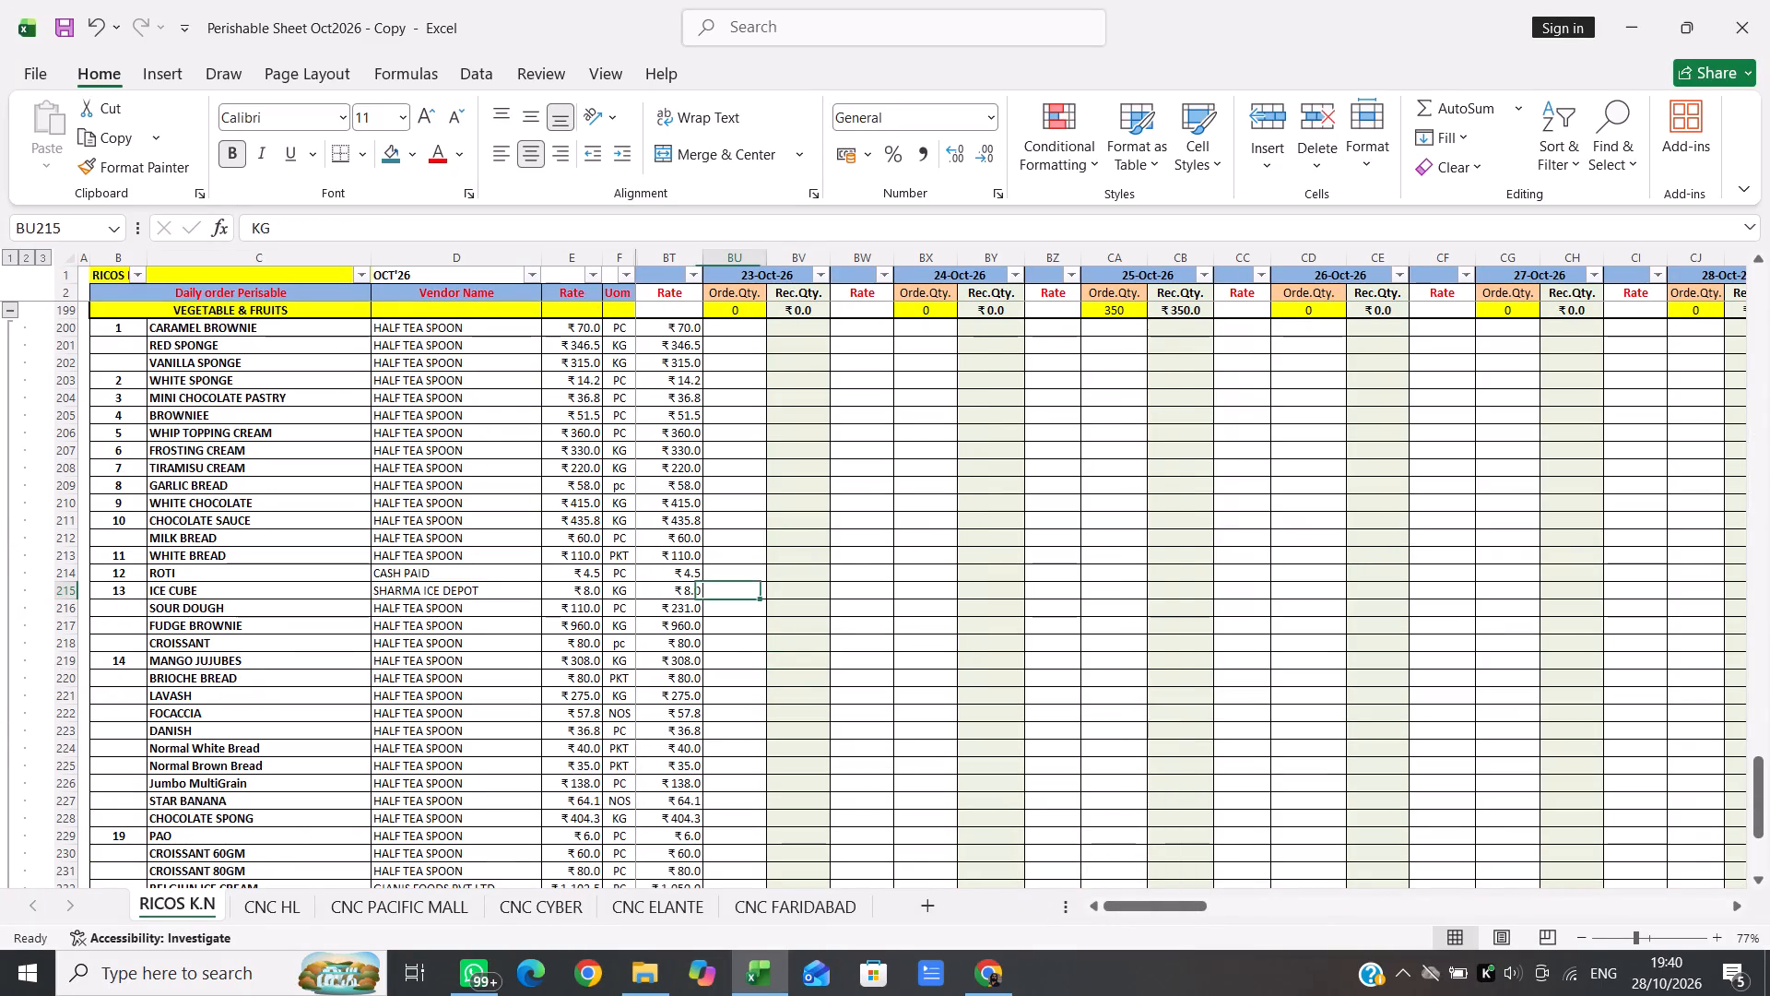
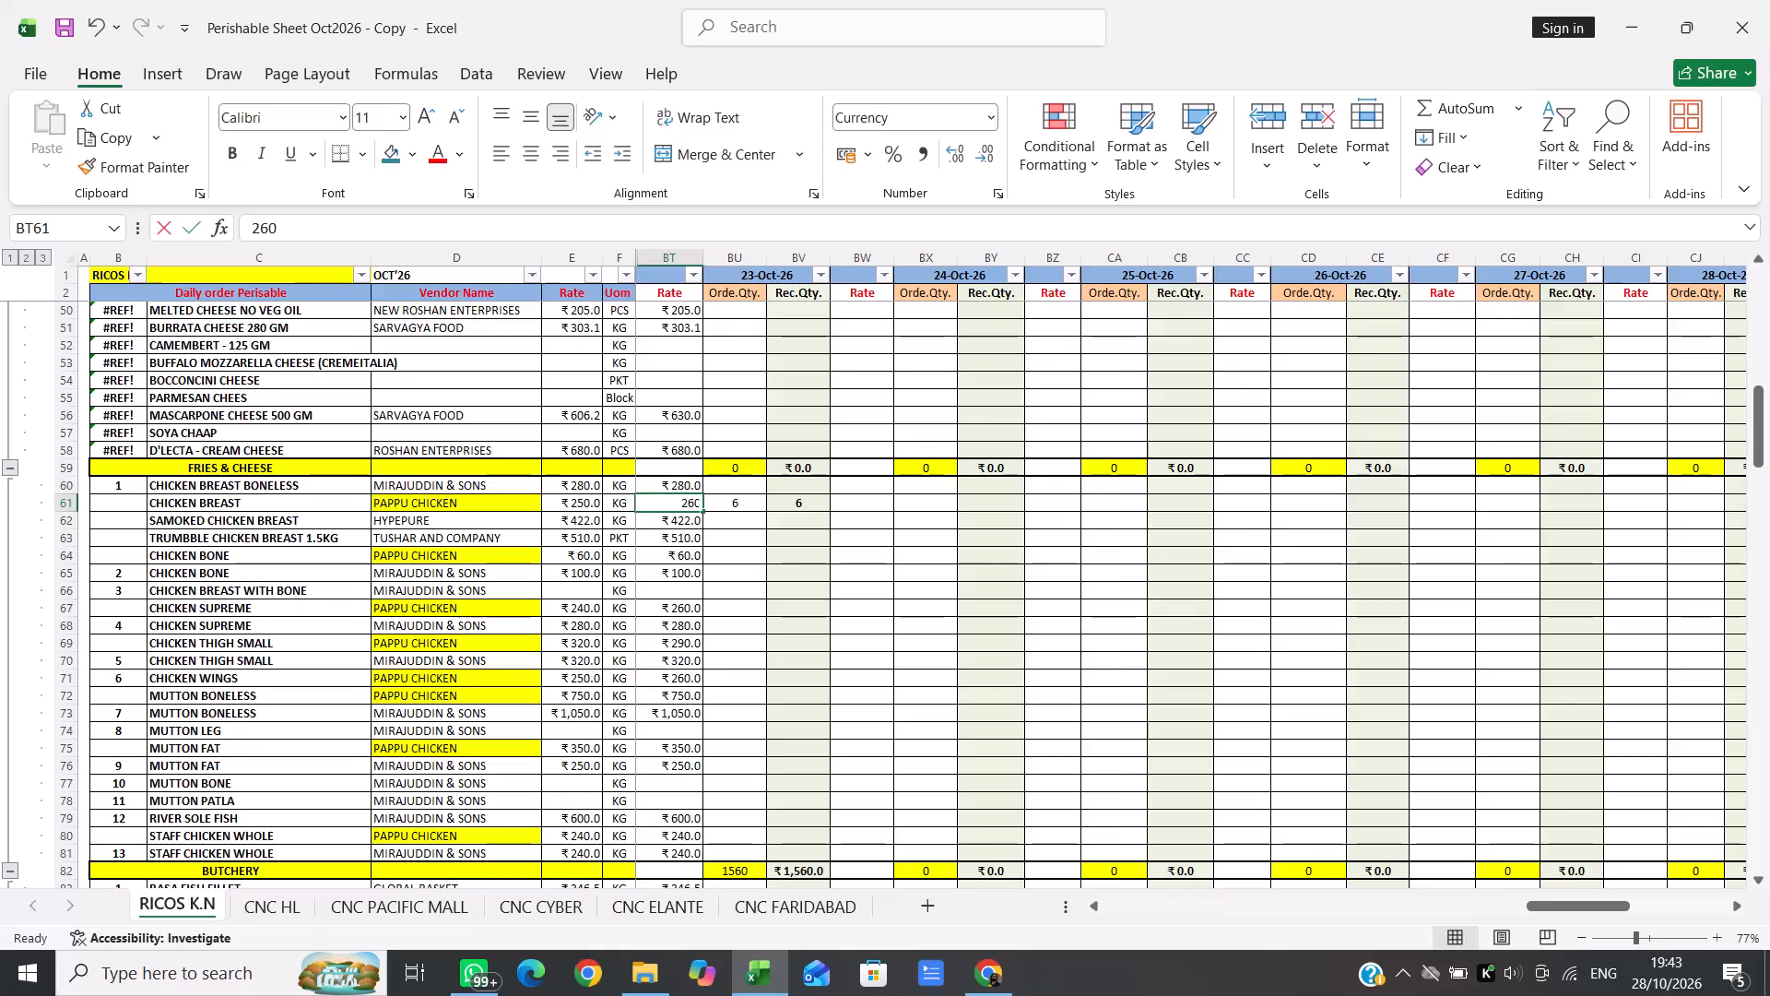
Set the 23-Oct-26 rate for CHICKEN BREAST from PAPPU CHICKEN to 250 on the RICOS K.N sheet.
key(Right)
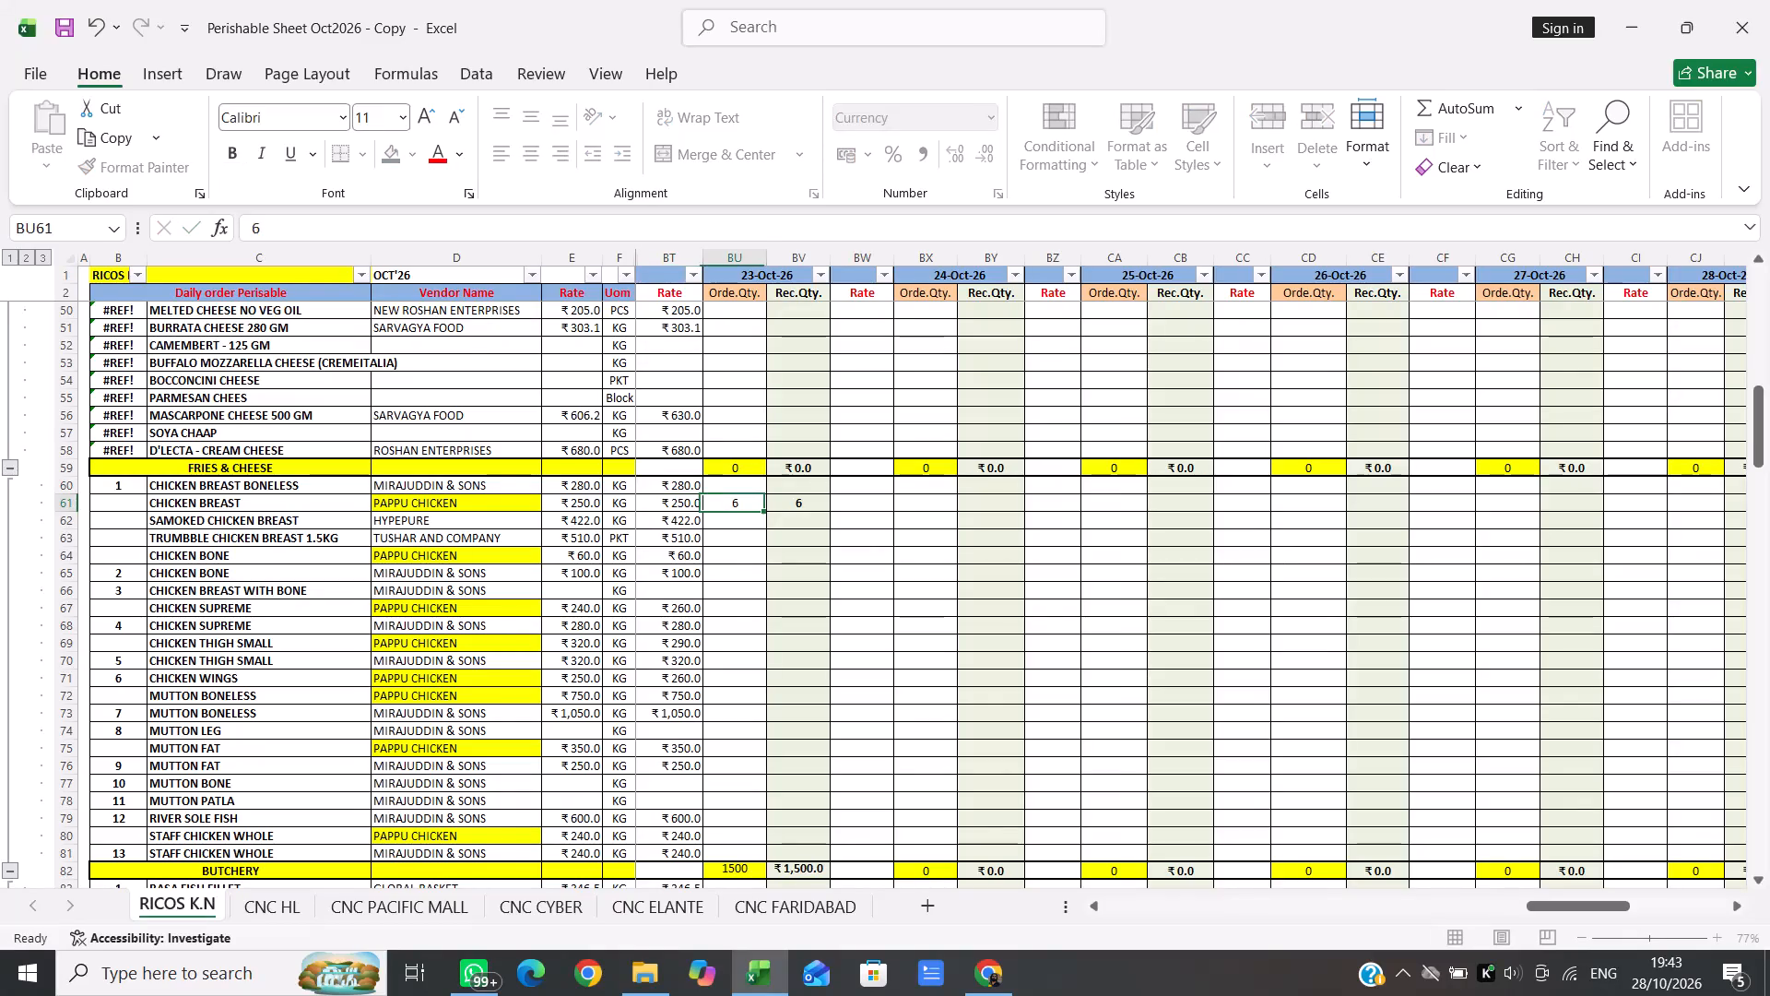
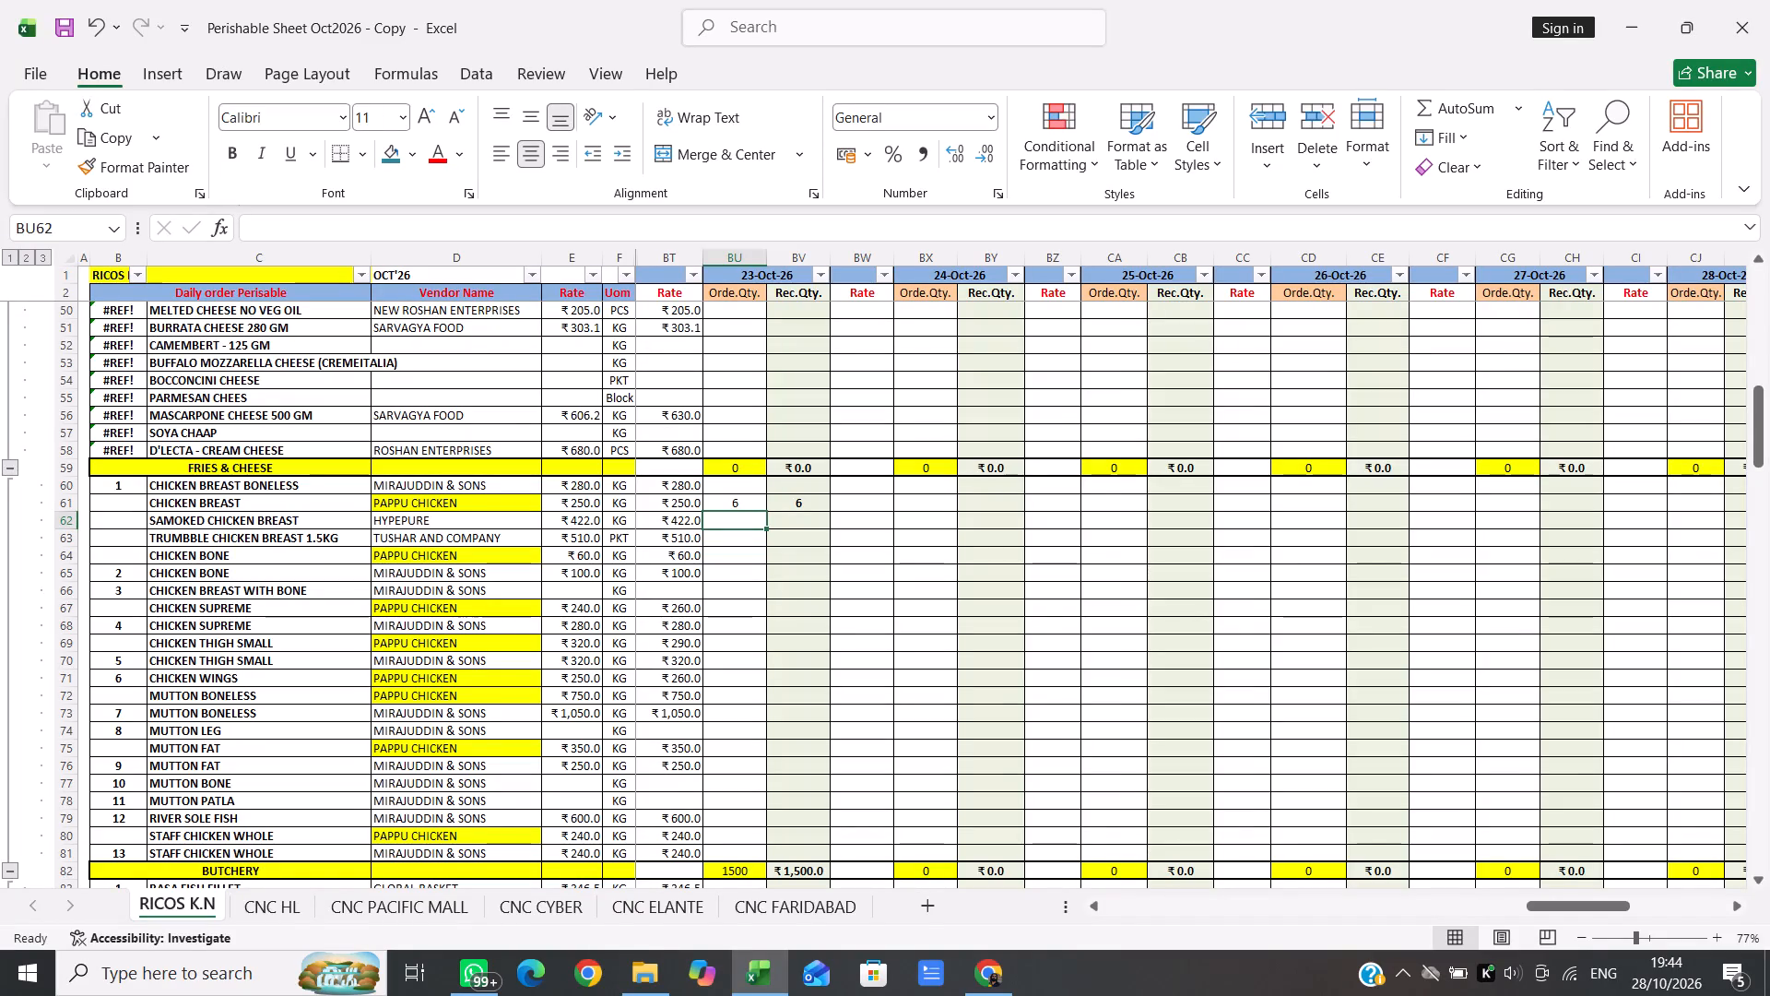
Select the 23-Oct-26 ordered quantity cell for CHICKEN THIGH SMALL from PAPPU CHICKEN on the RICOS K.N sheet.
click(724, 642)
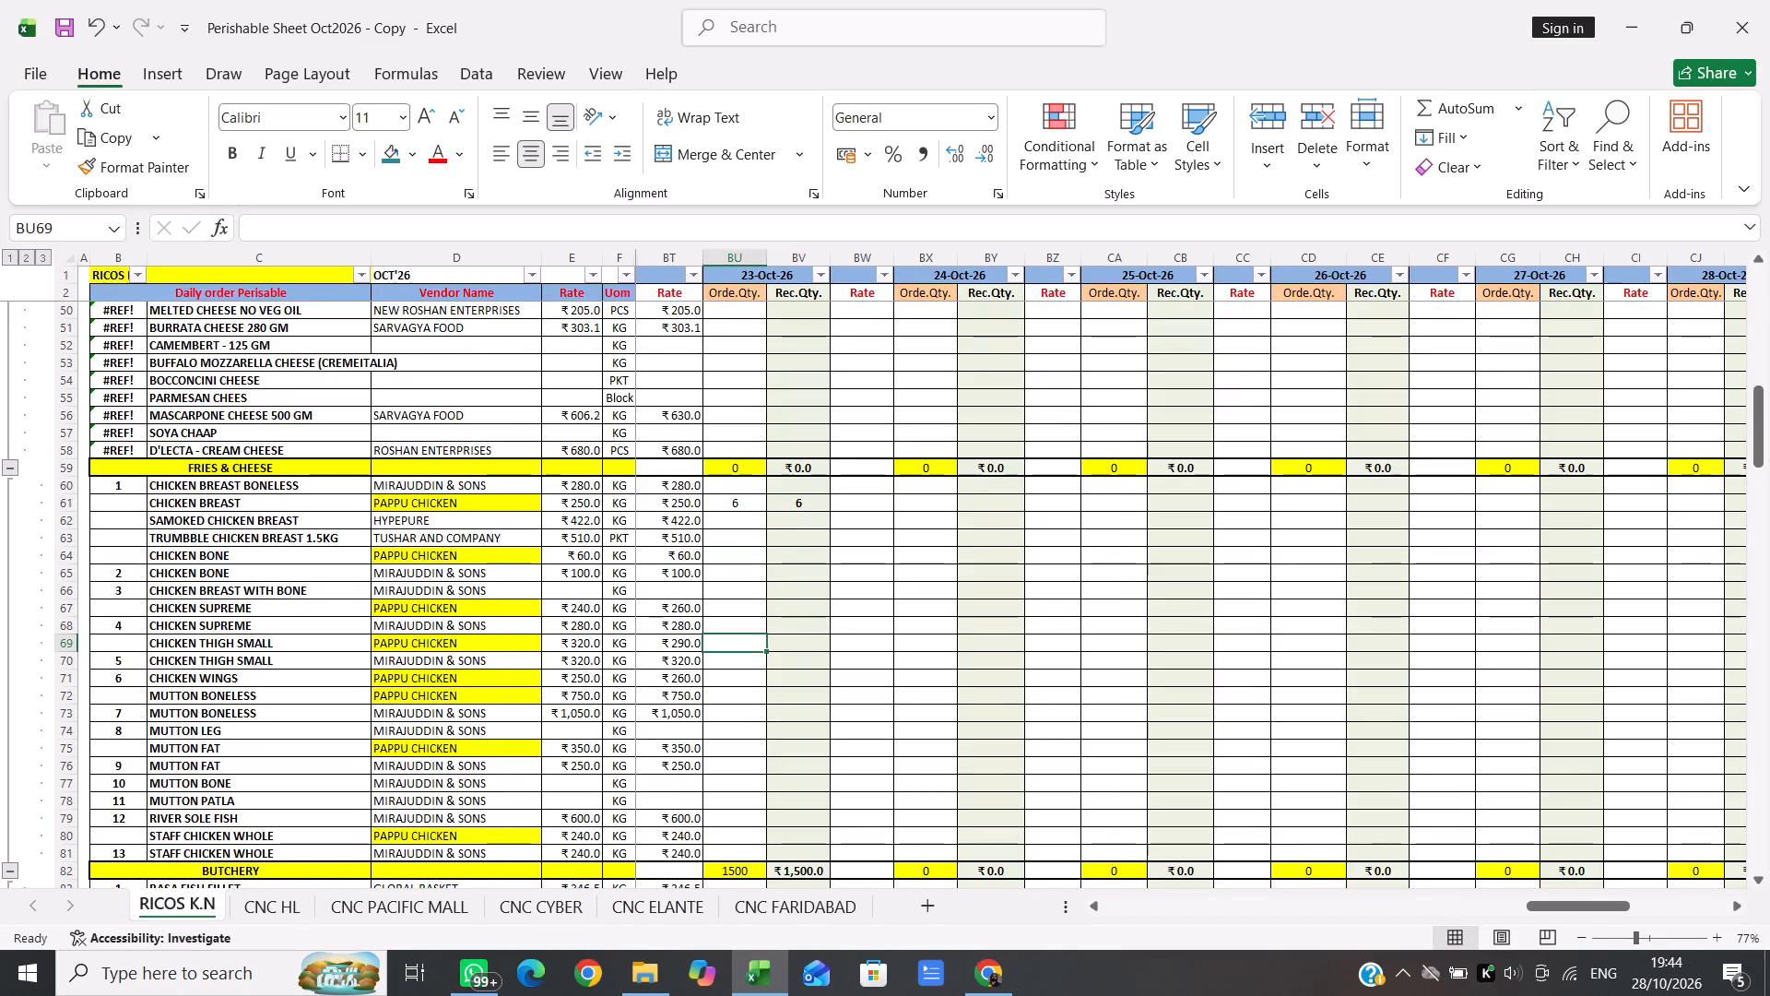
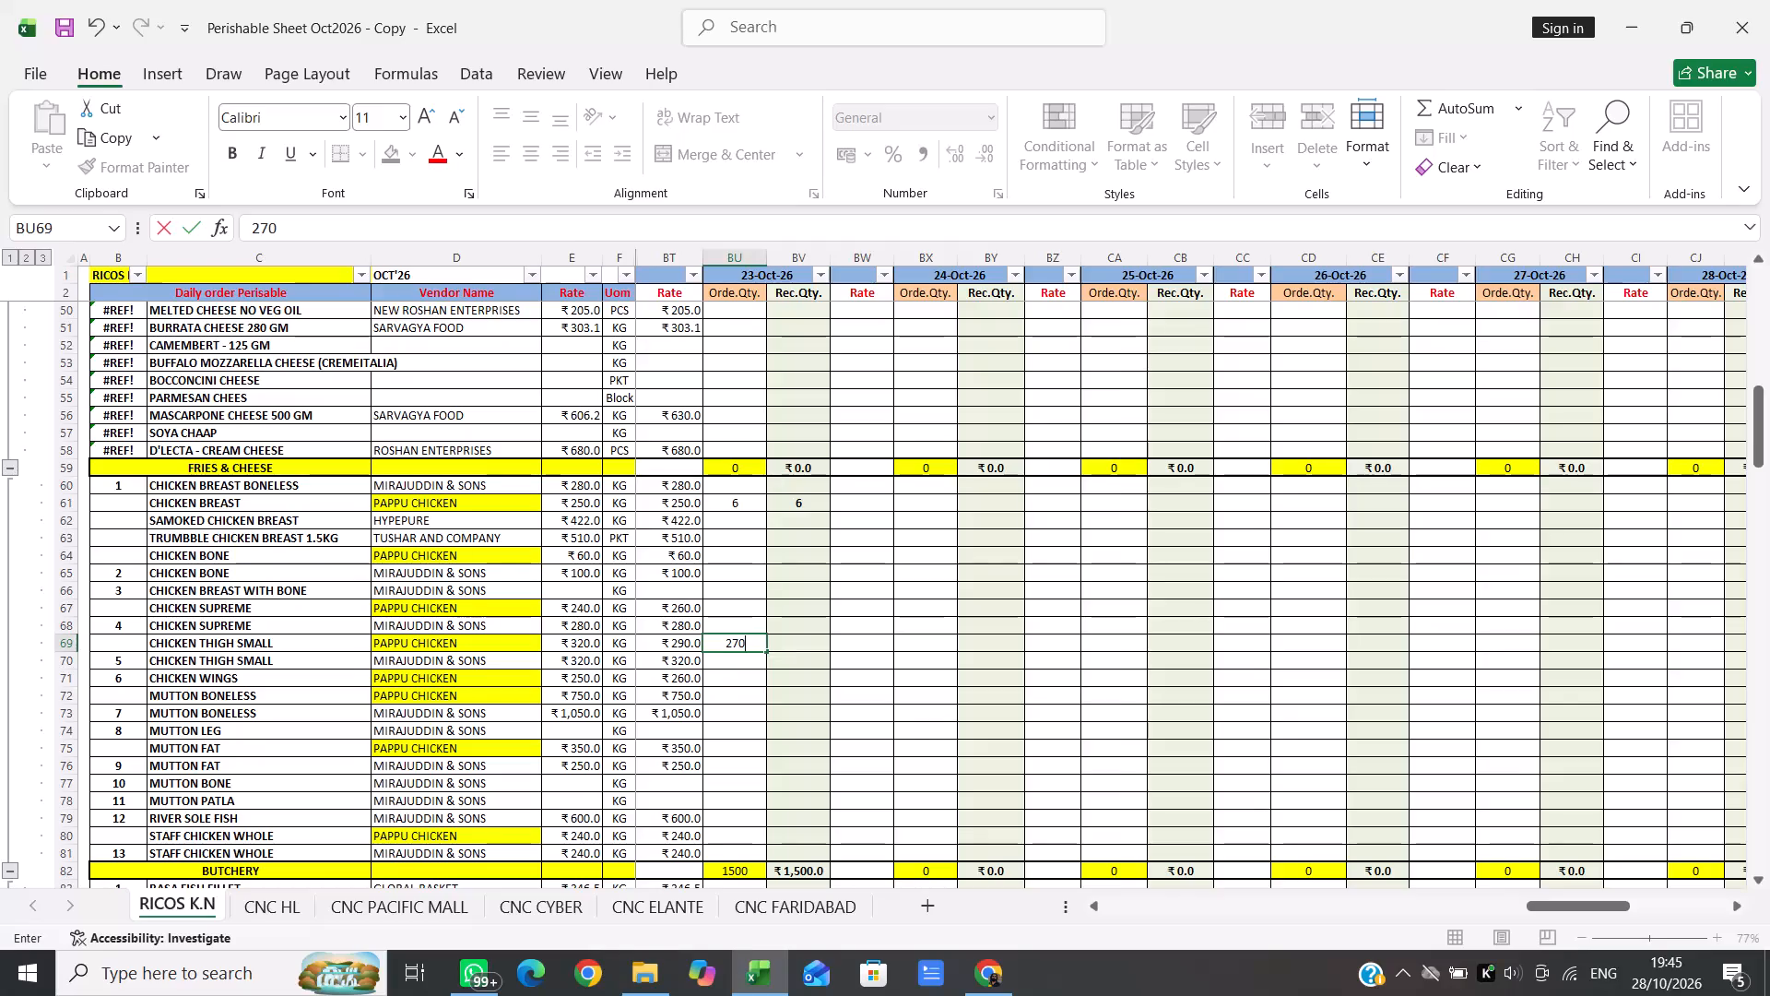
Enter 270 as the 23-Oct-26 ordered quantity for CHICKEN THIGH SMALL from PAPPU CHICKEN and keep that cell selected.
key(Down)
key(Up)
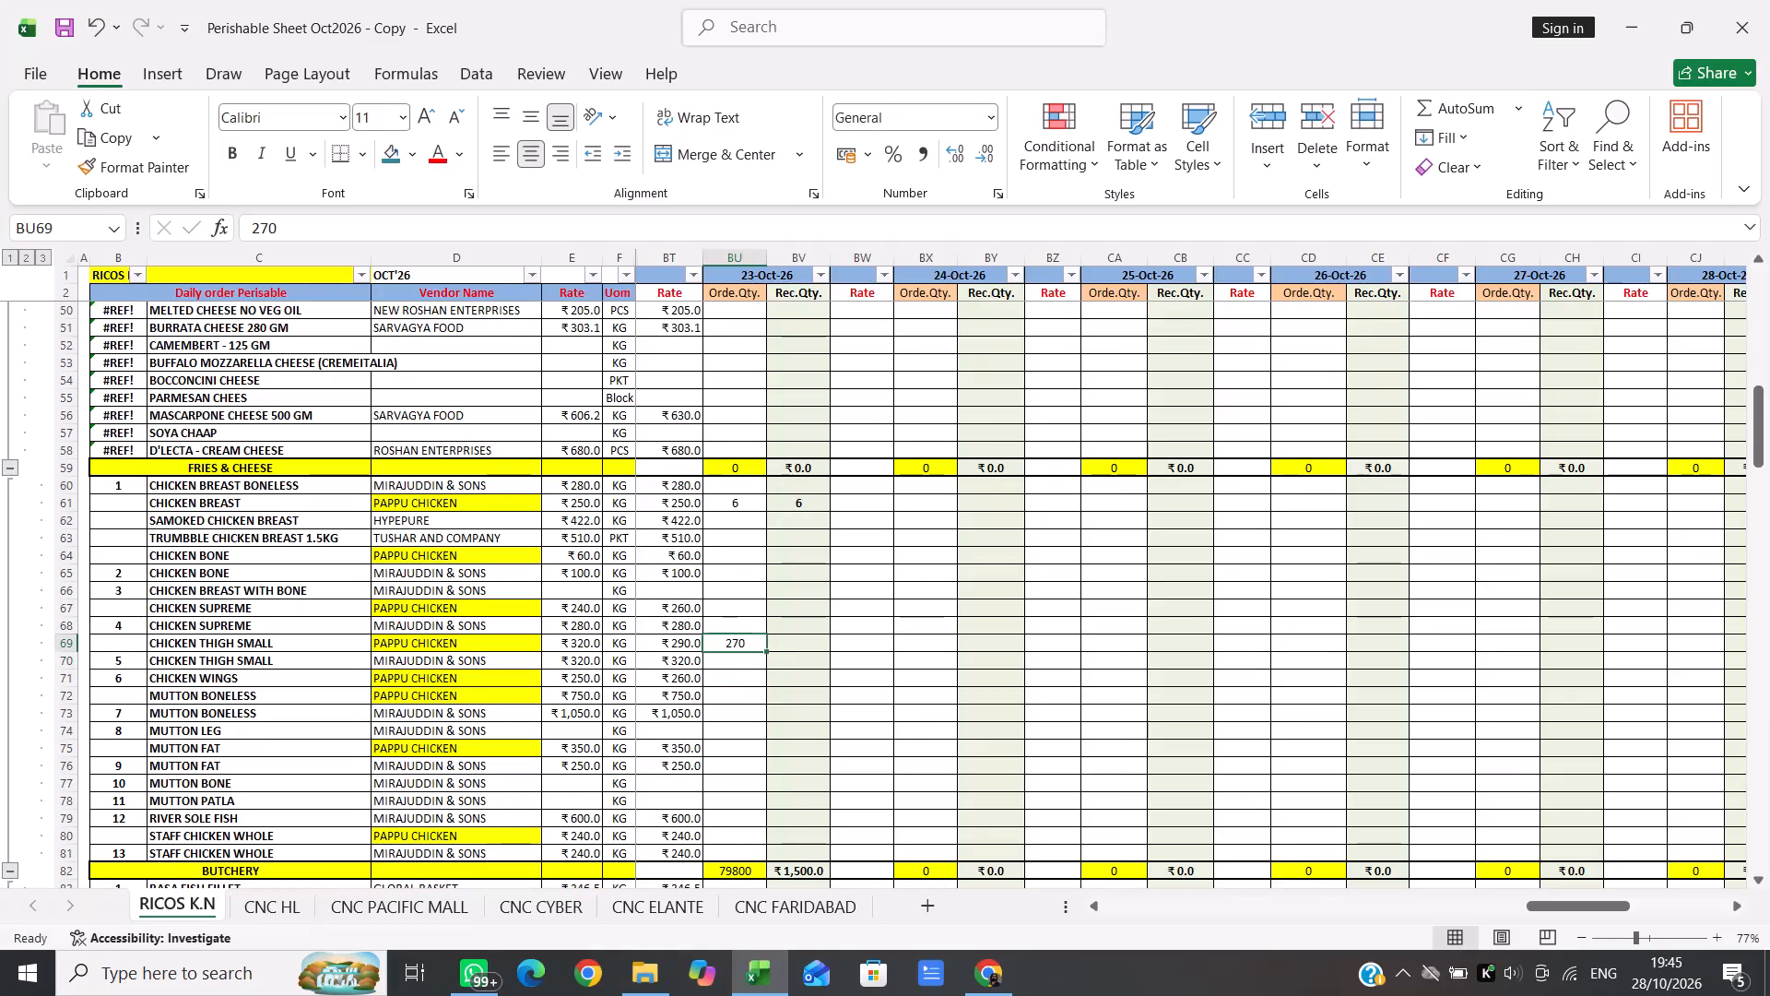
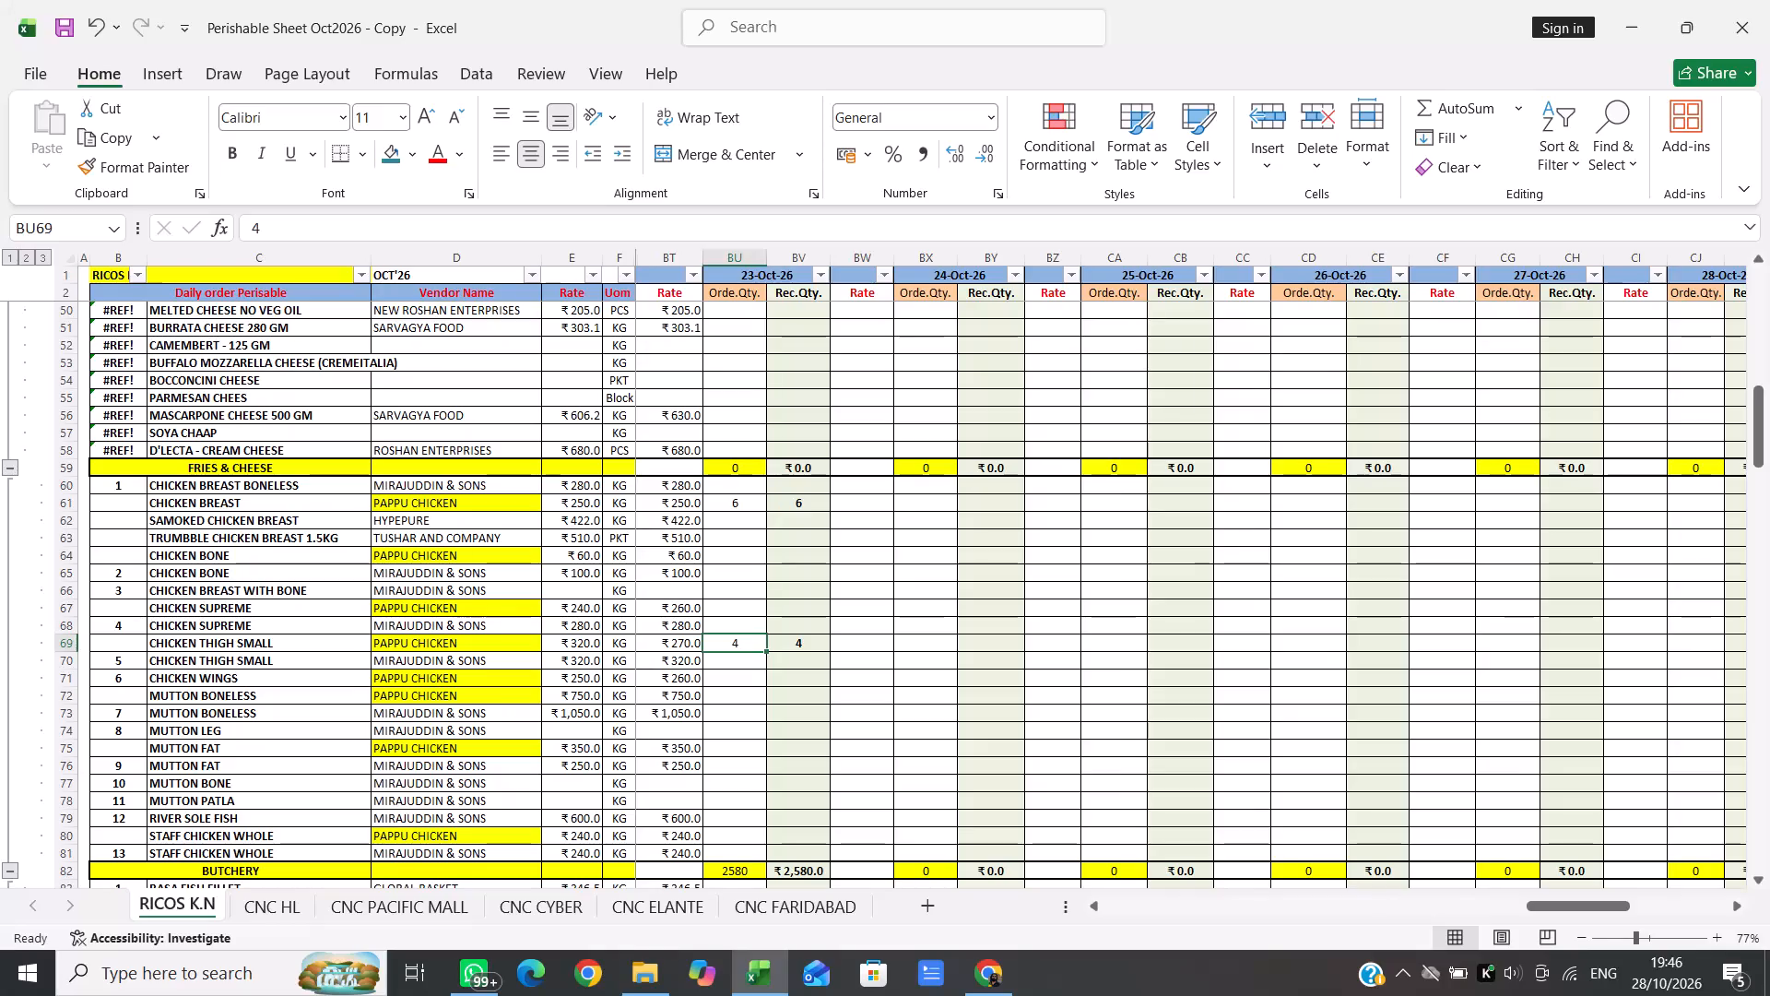
Select the 23-Oct-26 ordered quantity cell for CHICKEN SUPREME from PAPPU CHICKEN.
click(720, 611)
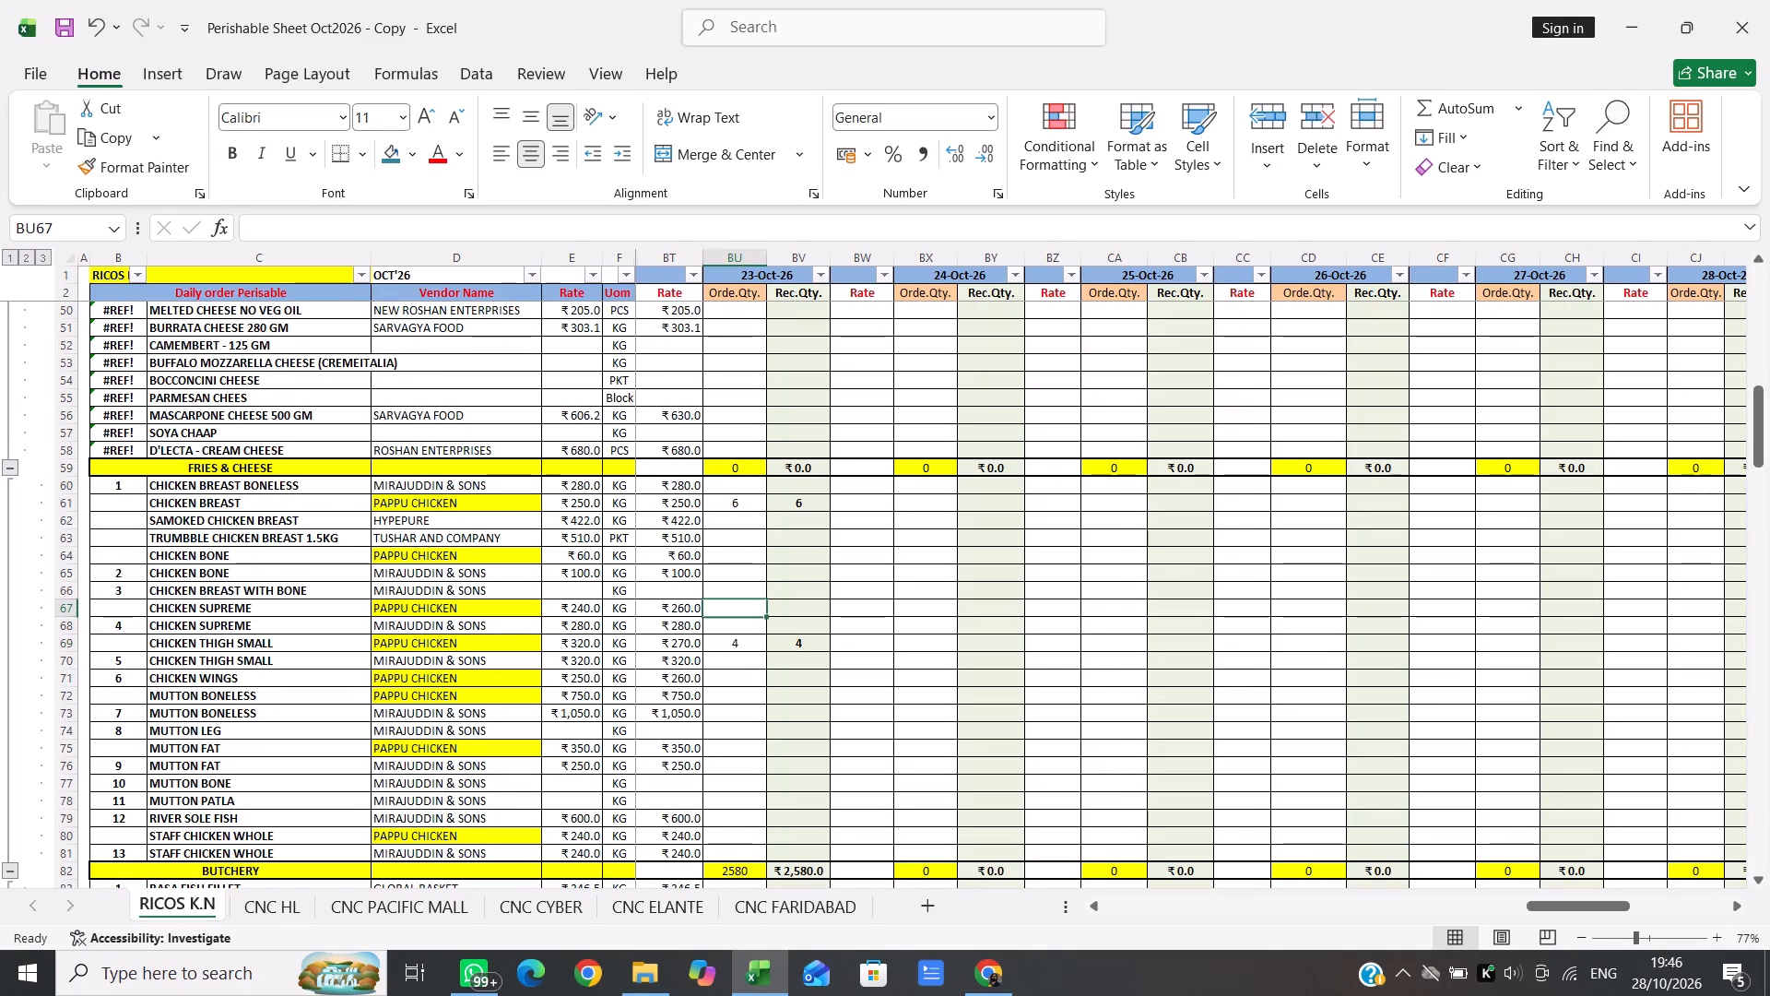
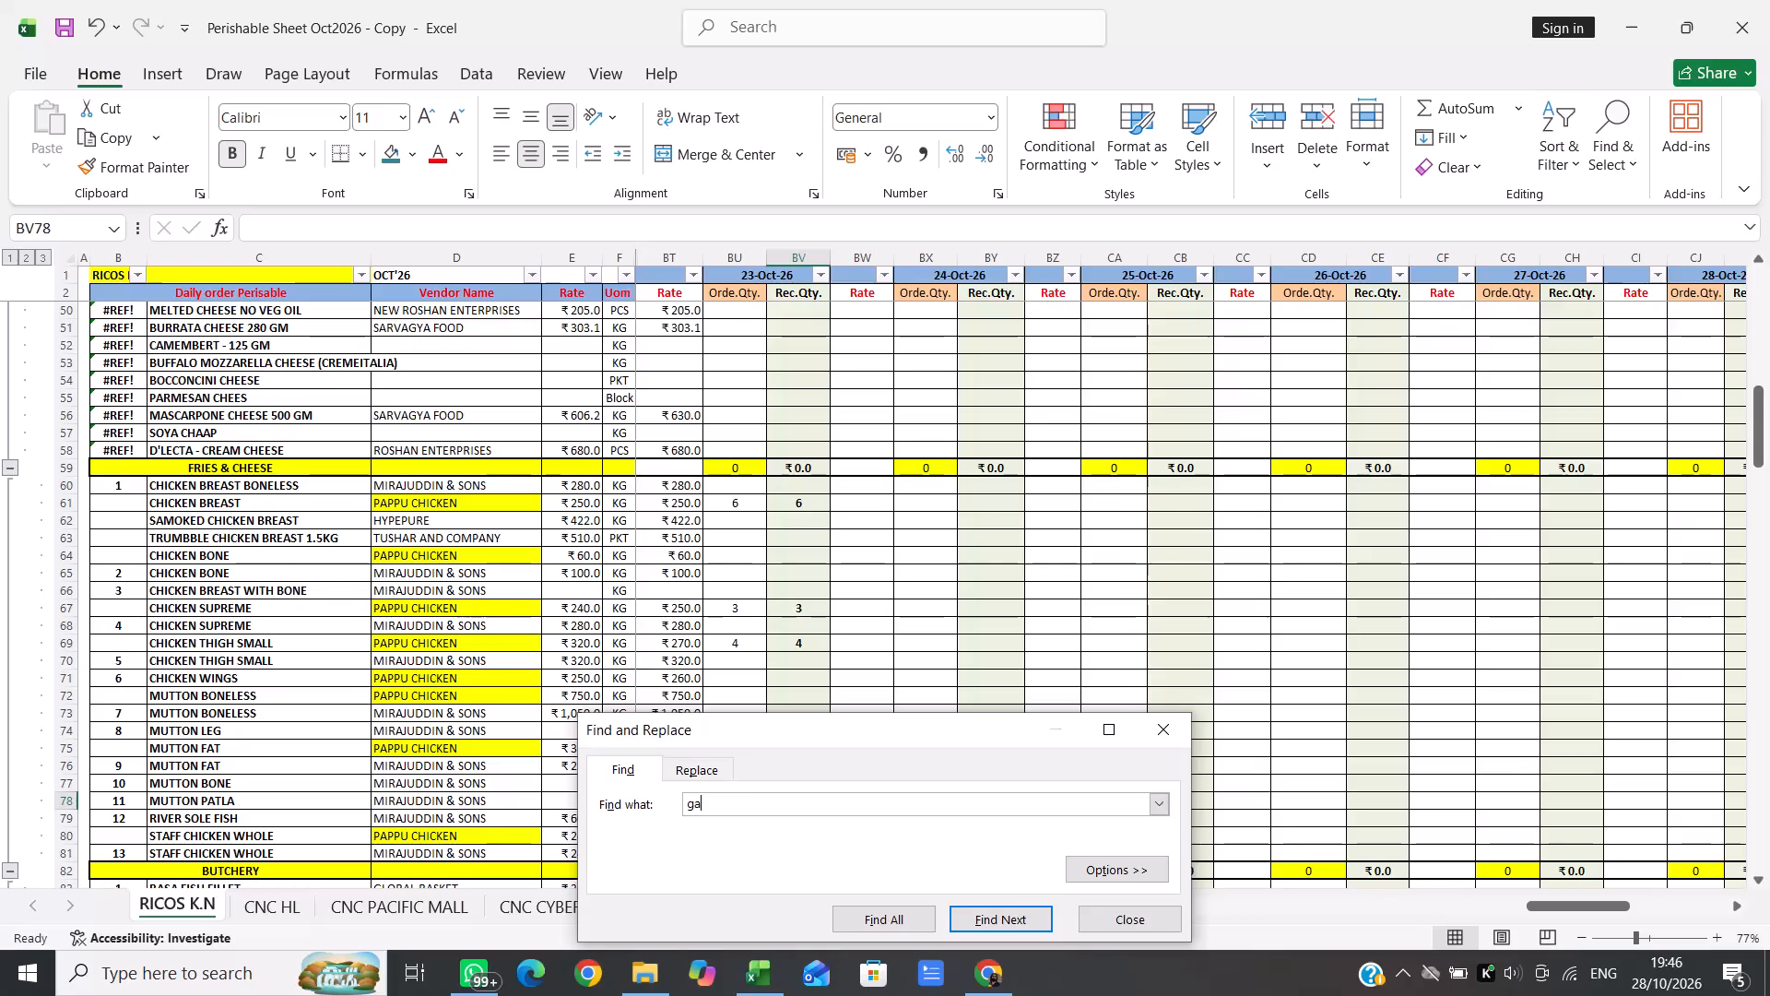
Search the RICOS K.N sheet for "garl" to locate the GARLIC row, and close the search.
key(Return)
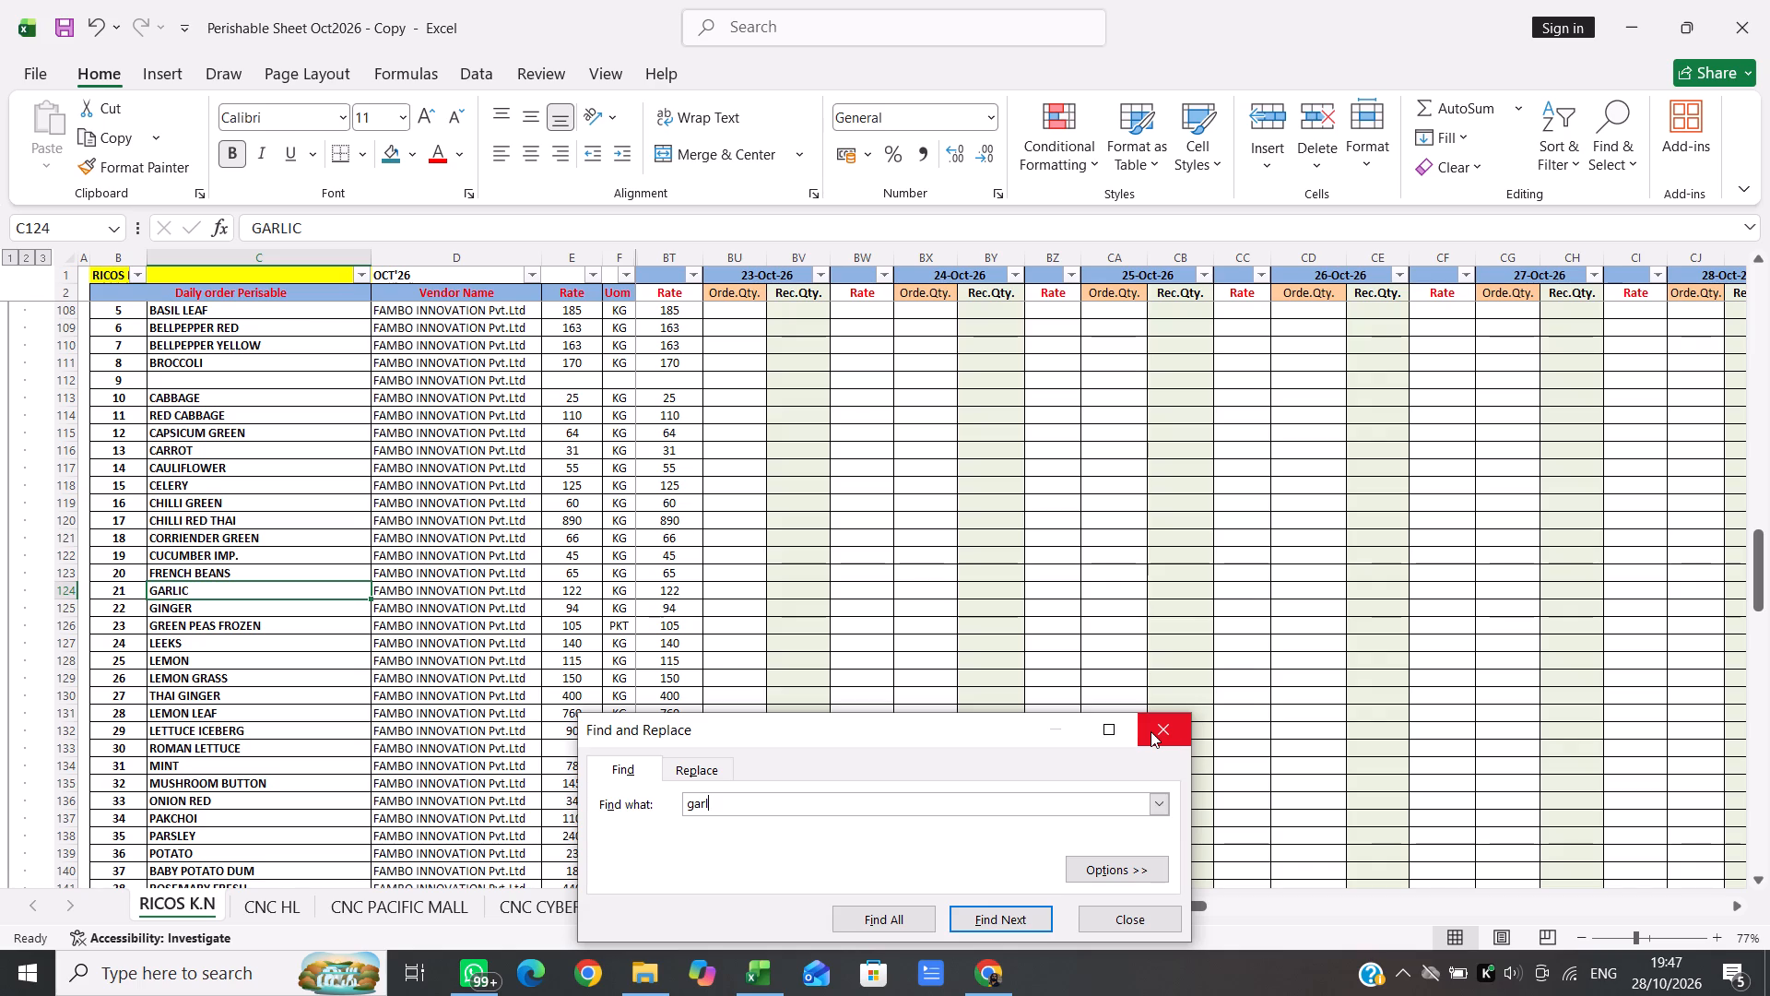
click(1150, 731)
scroll(1150, 731, up, 4)
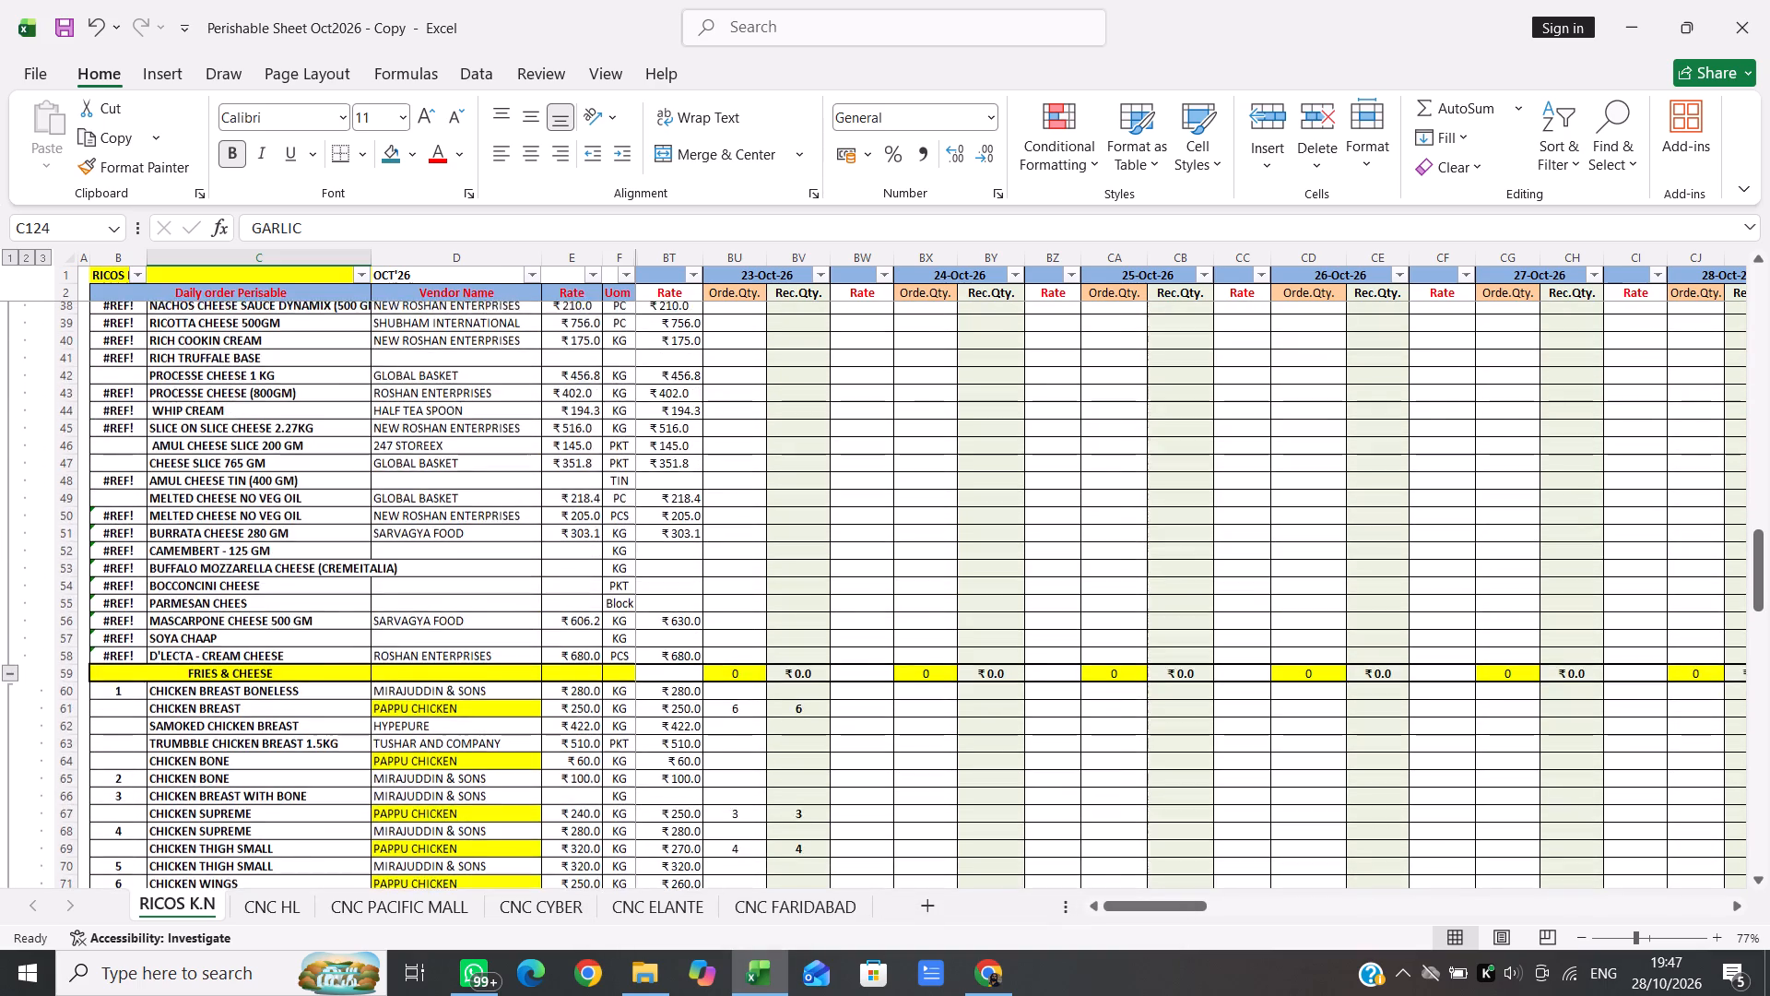
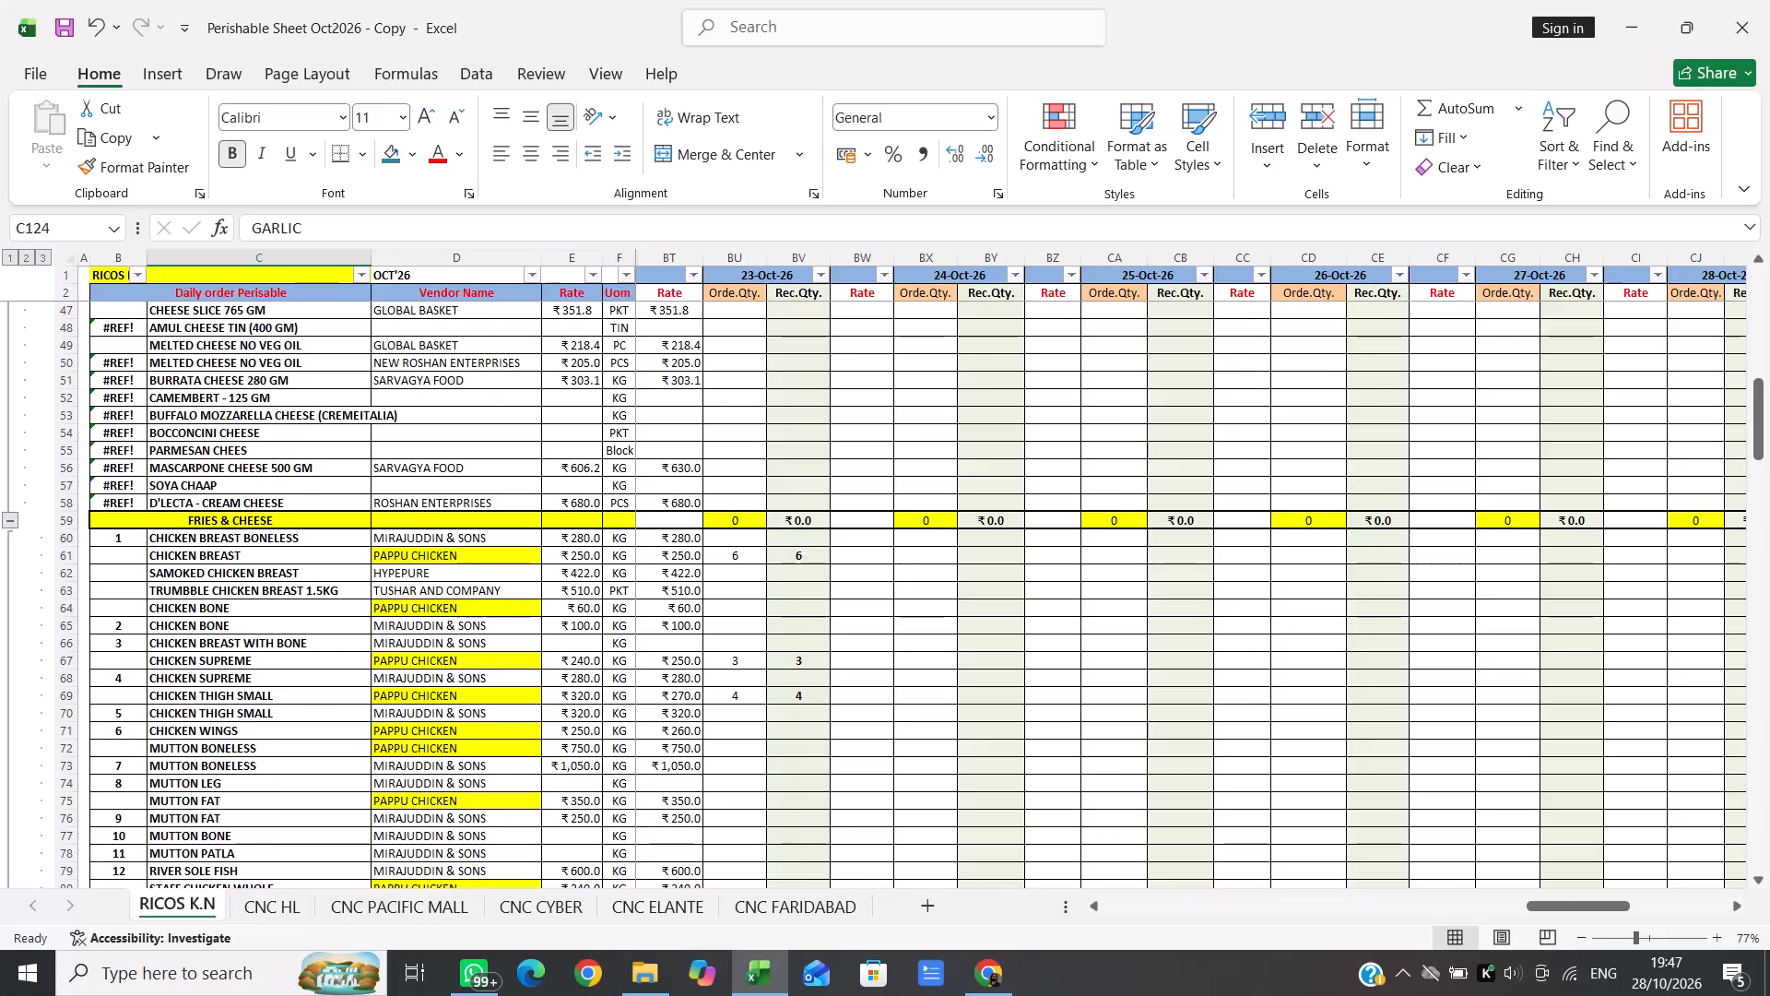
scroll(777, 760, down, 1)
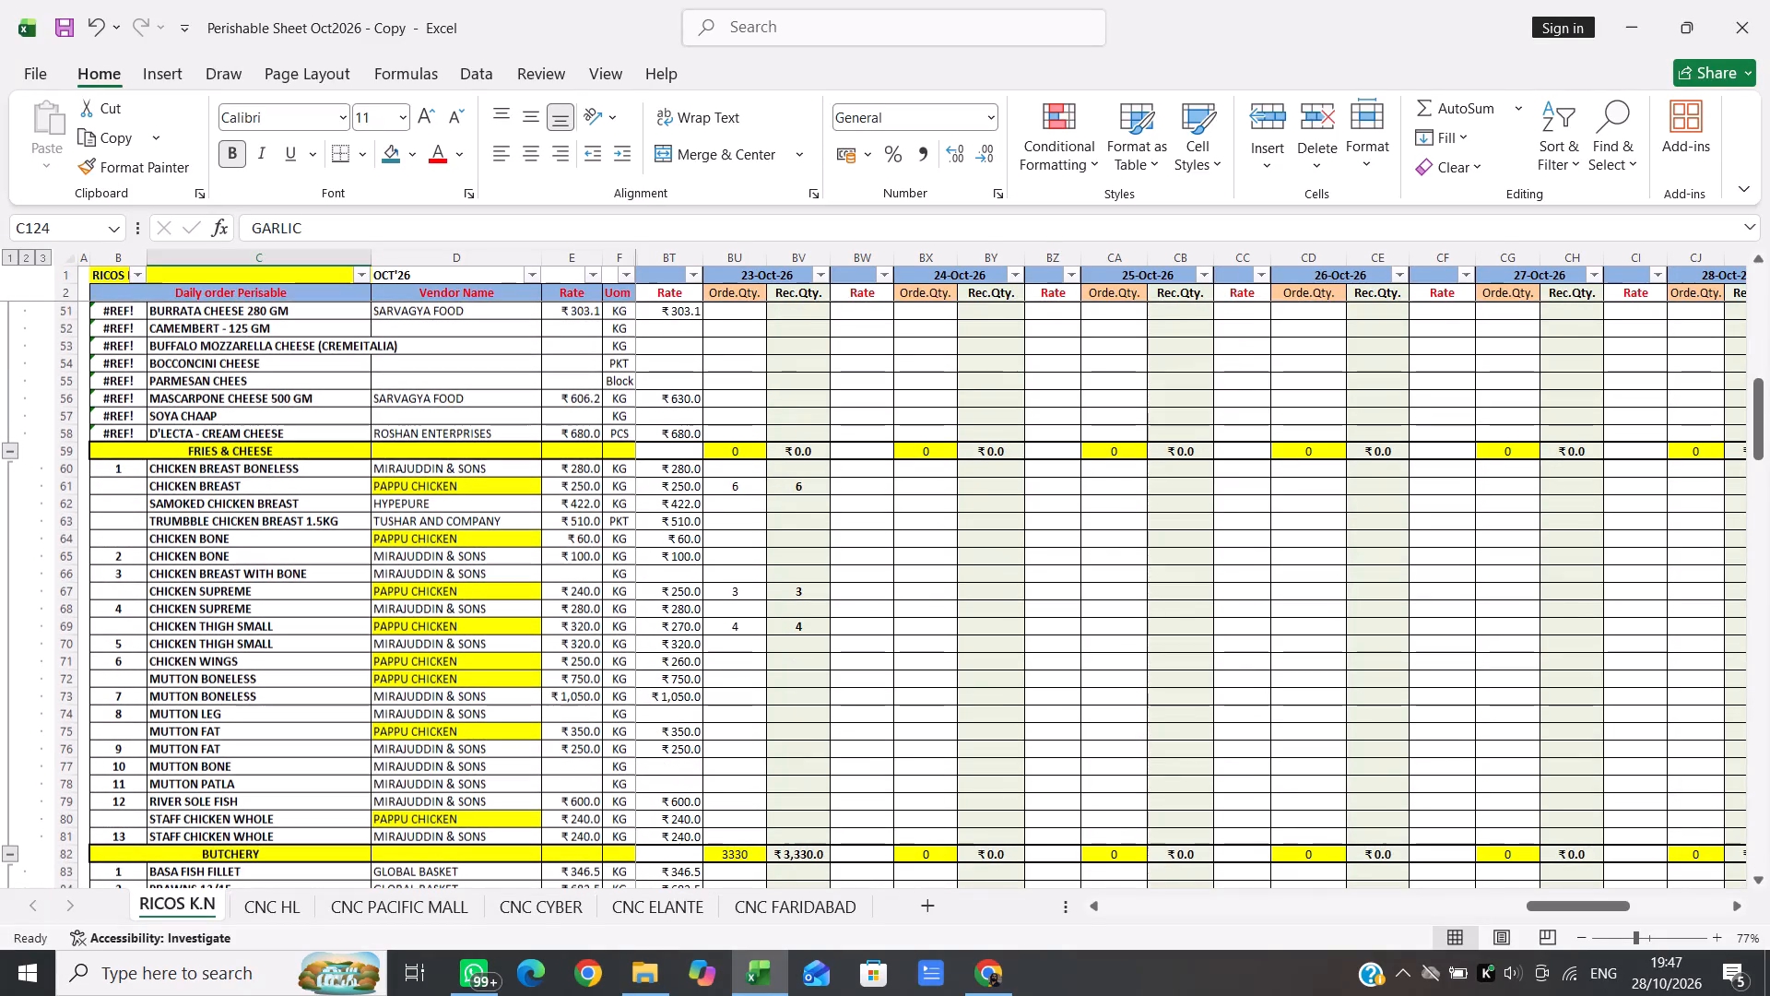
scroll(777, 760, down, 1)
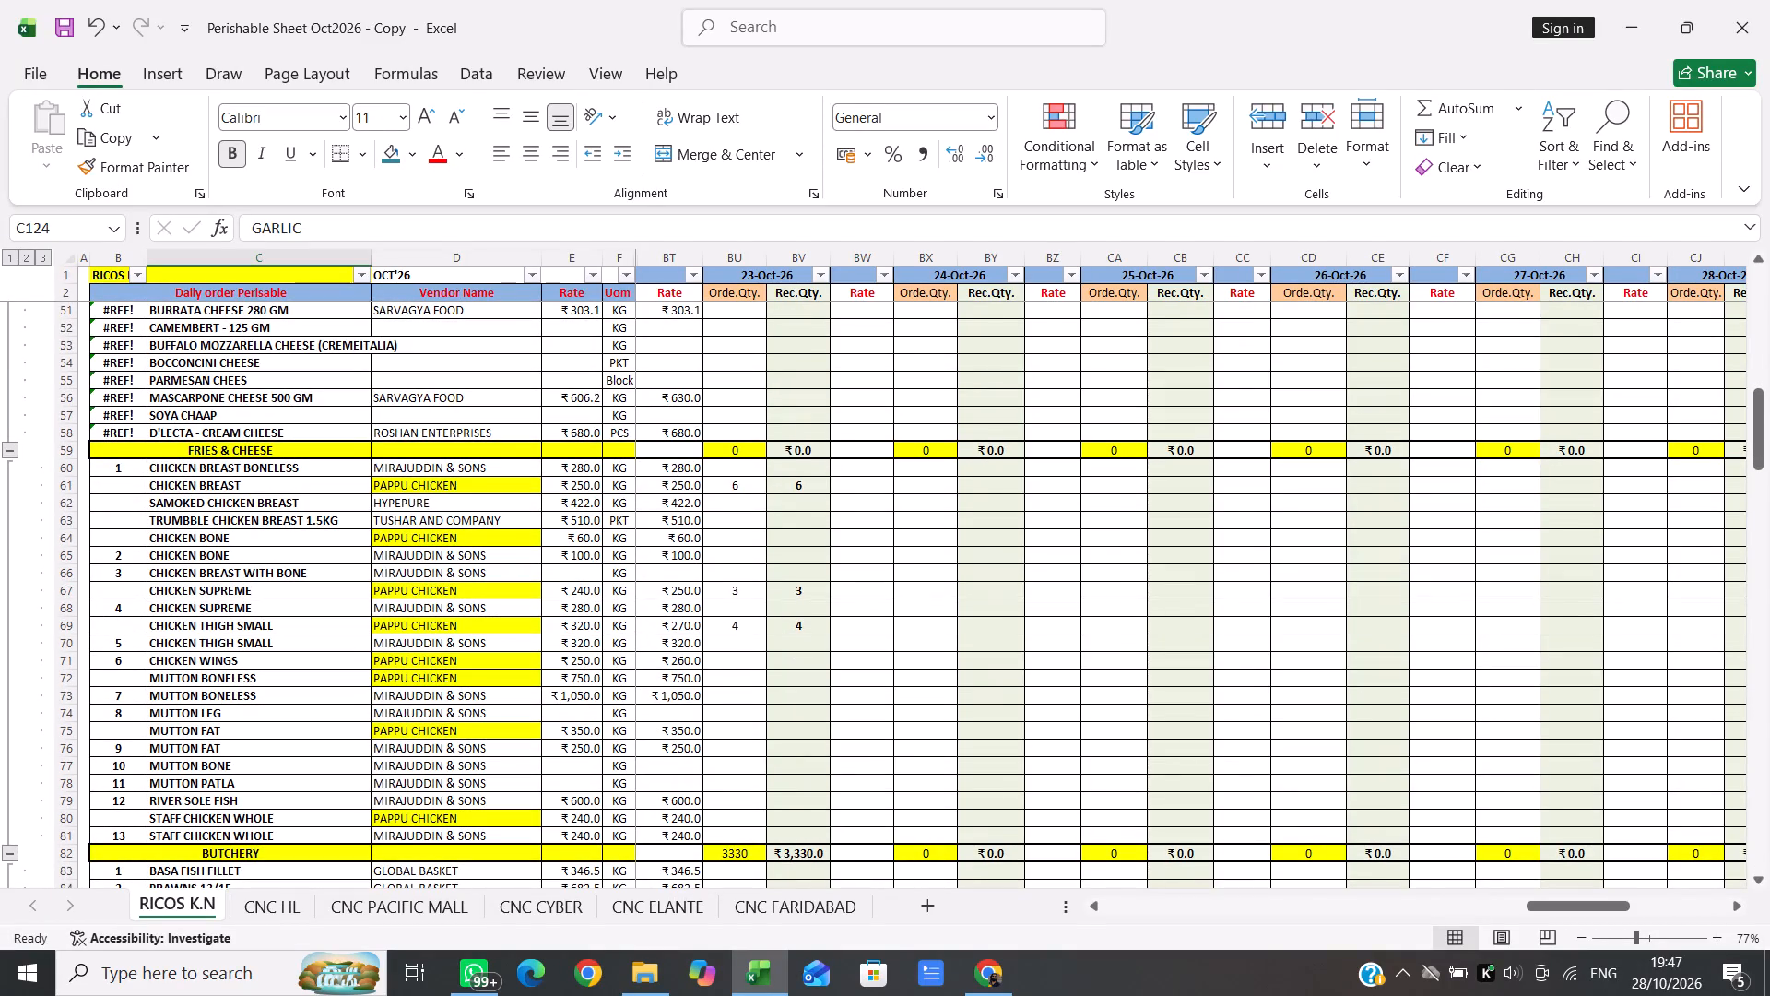
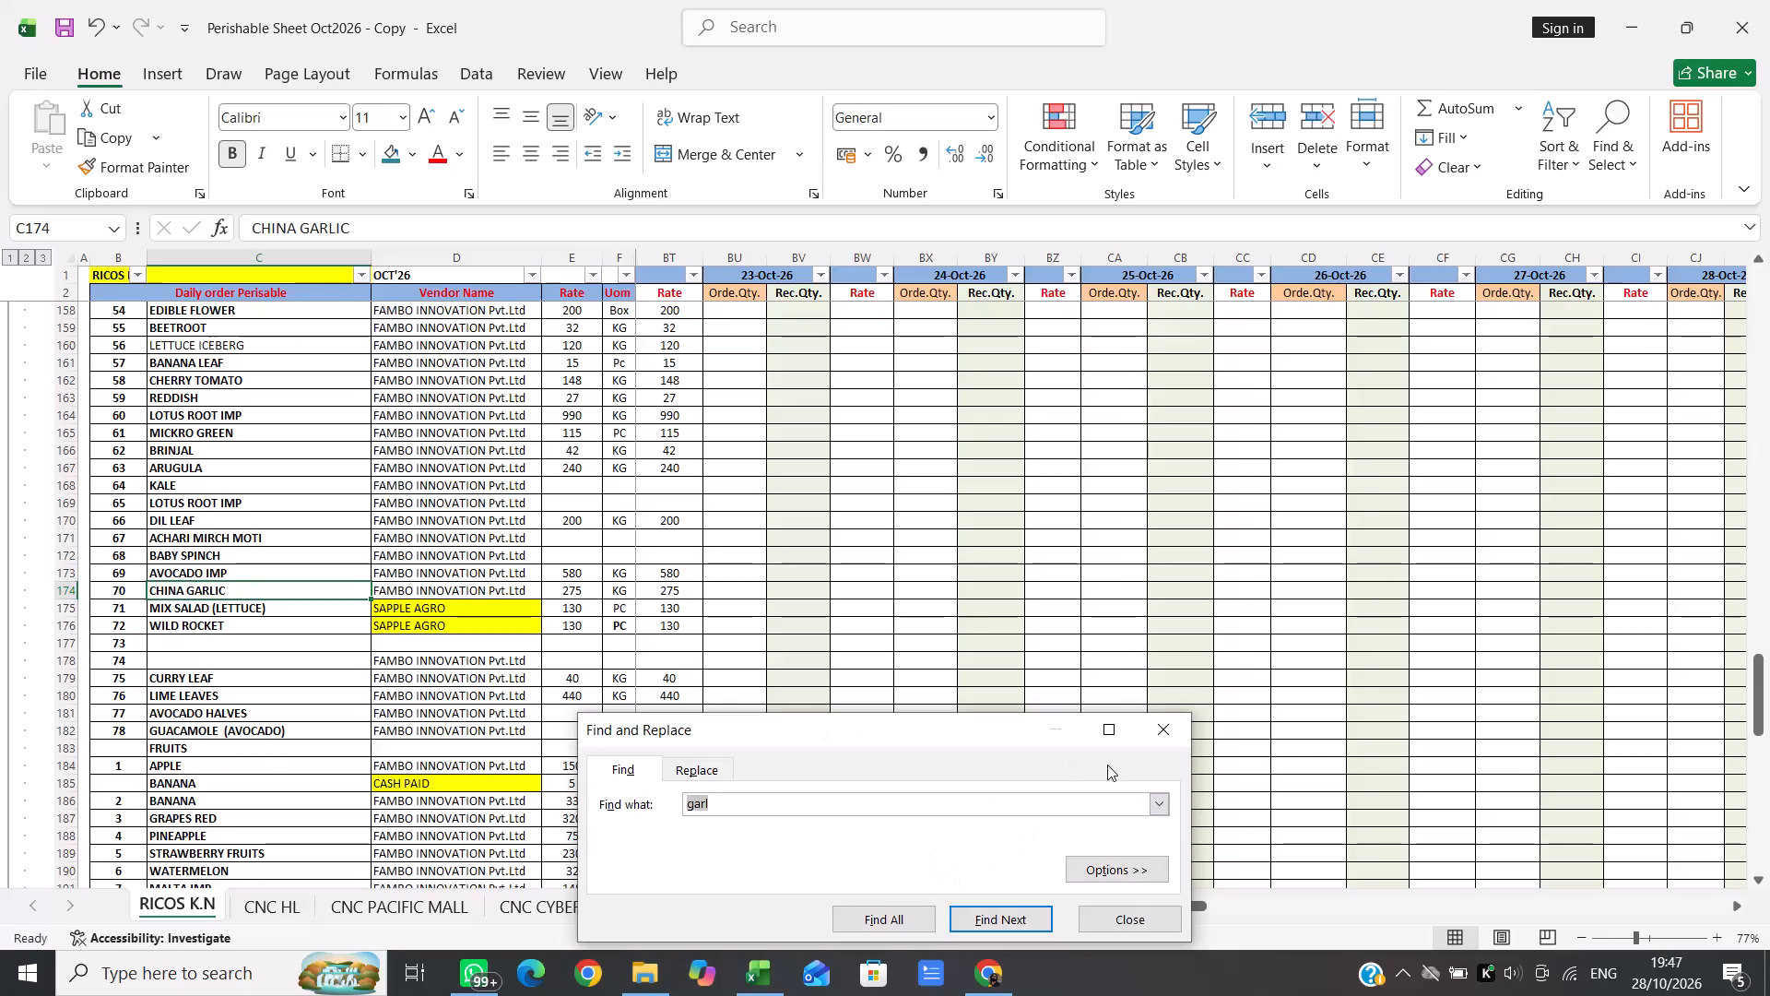
Find the next "garl" entry, GARLIC BREAD, and move along its row toward the daily quantity columns.
key(Return)
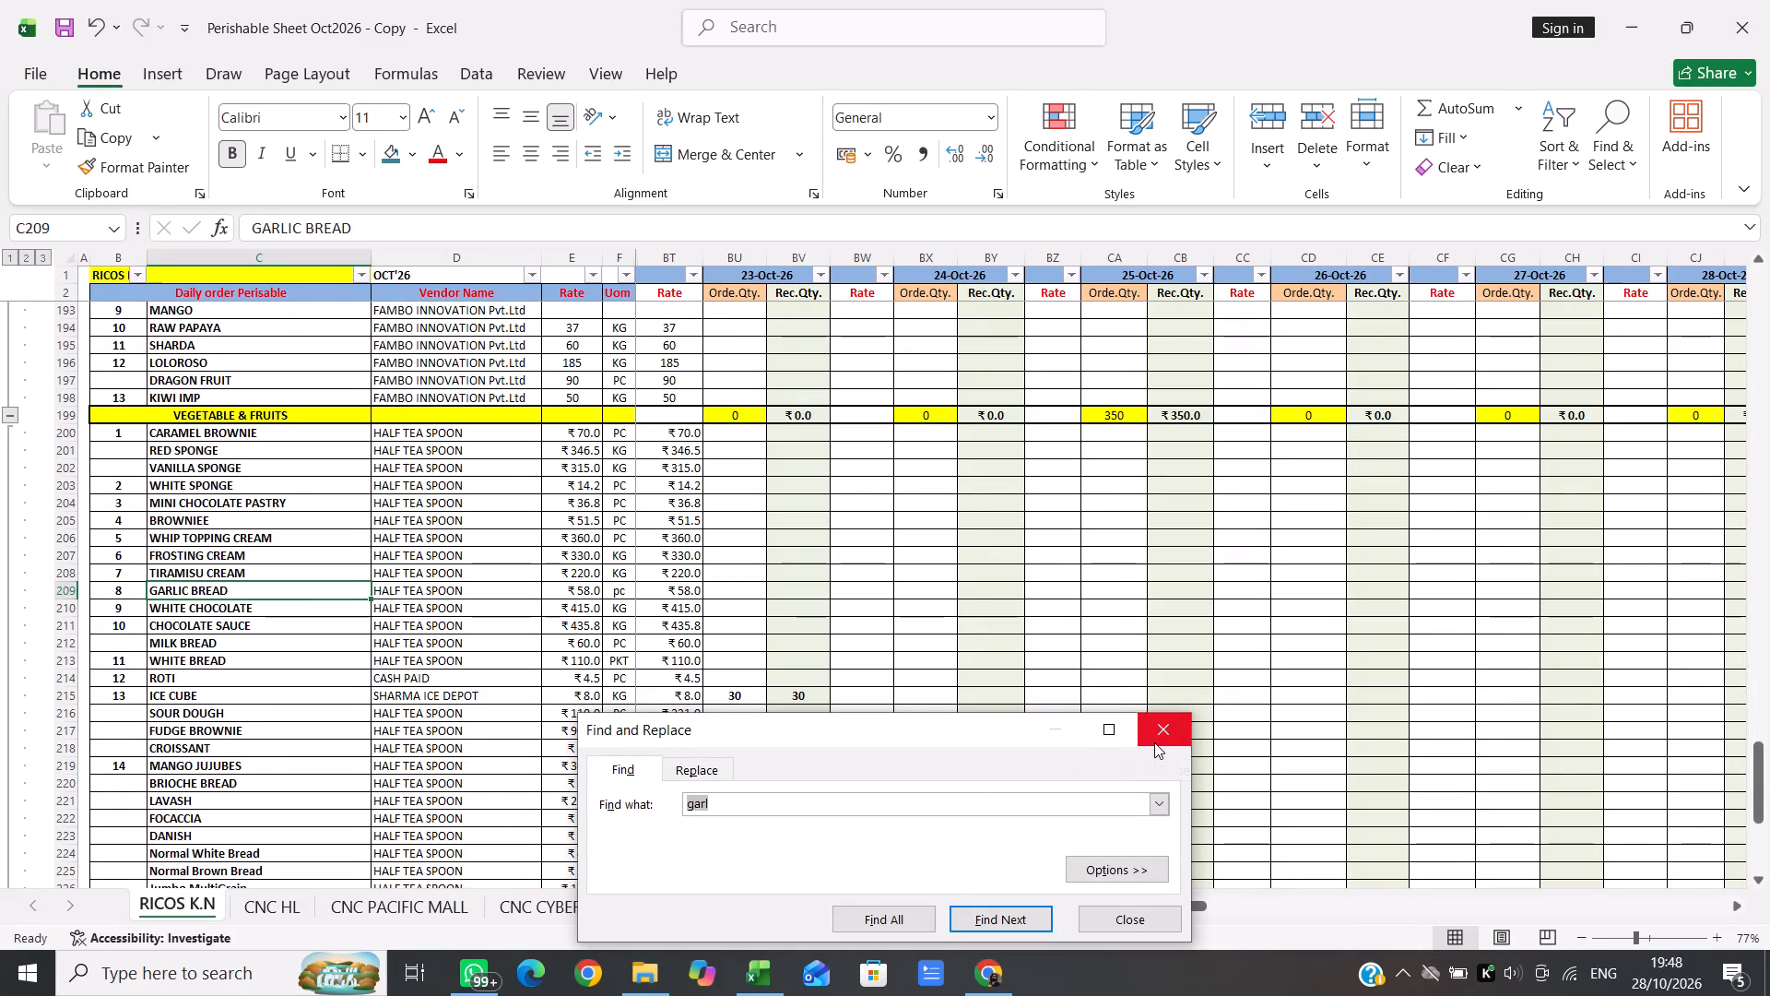
click(1160, 724)
key(Right)
key(Right)
key(Right)
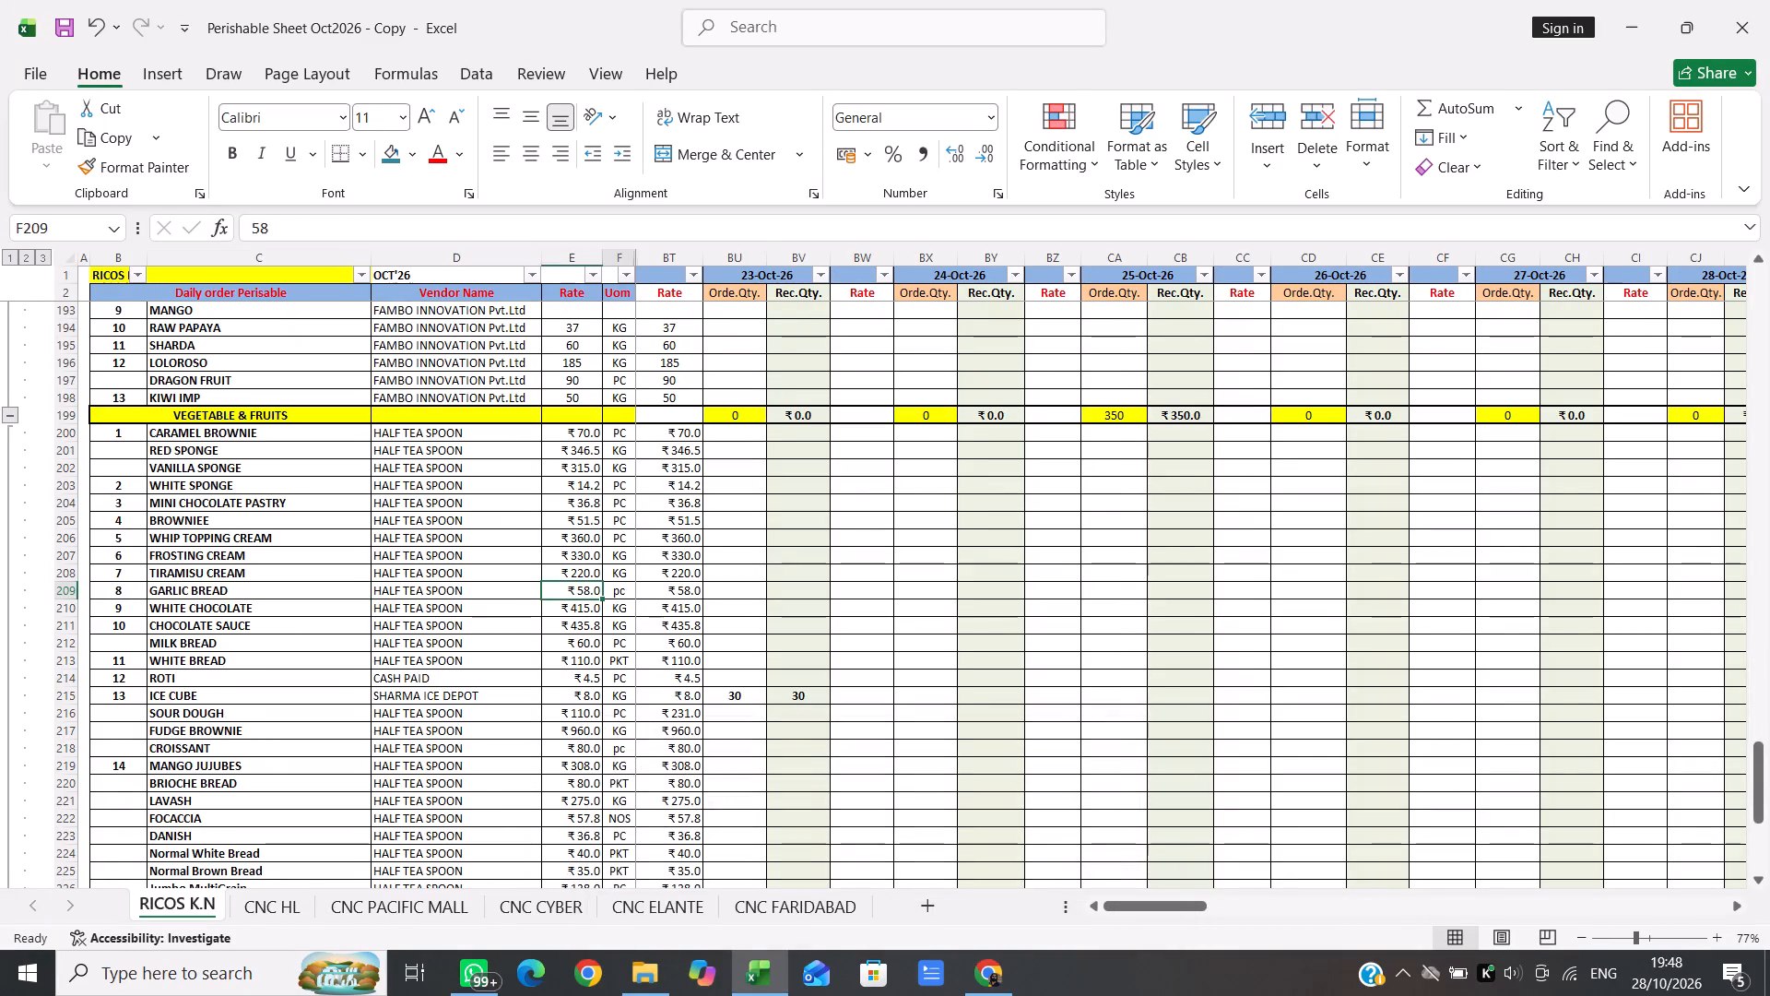
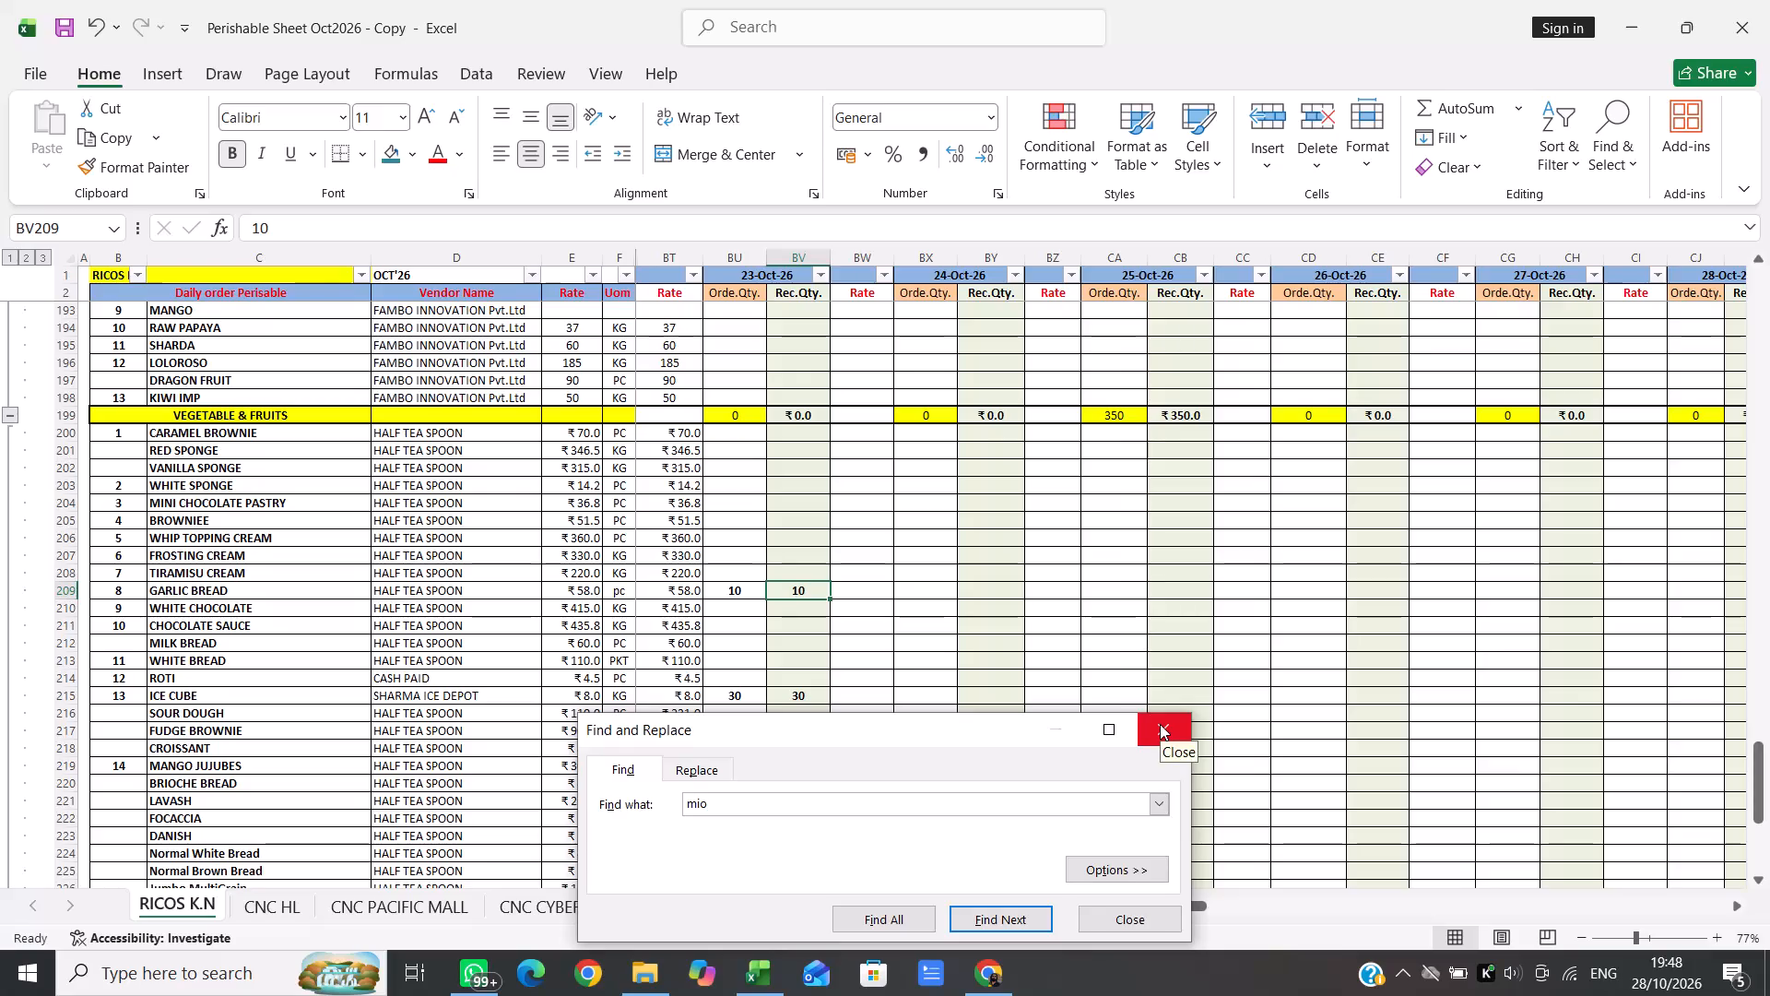
Find the "mini" entry, MINI CHOCOLATE PASTRY, and move along its row toward the 23-Oct-26 quantity columns.
key(BackSpace)
text(ni)
key(Return)
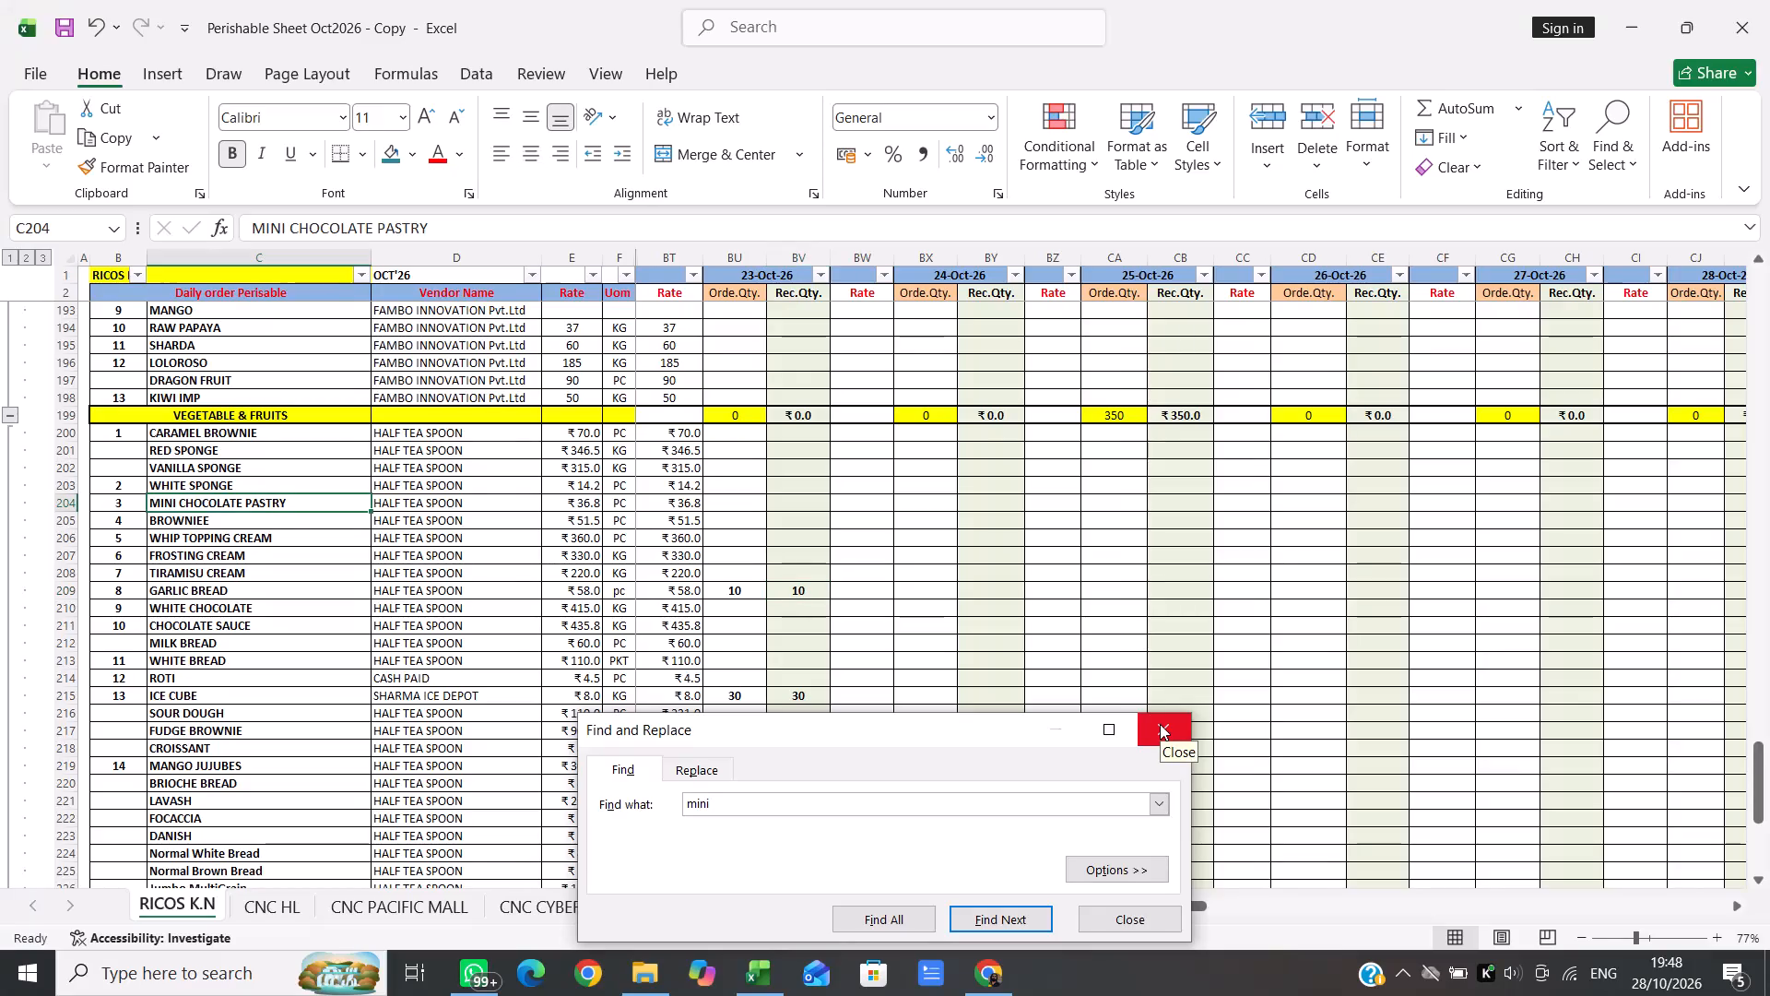
click(1160, 724)
key(Right)
key(Right)
key(Right)
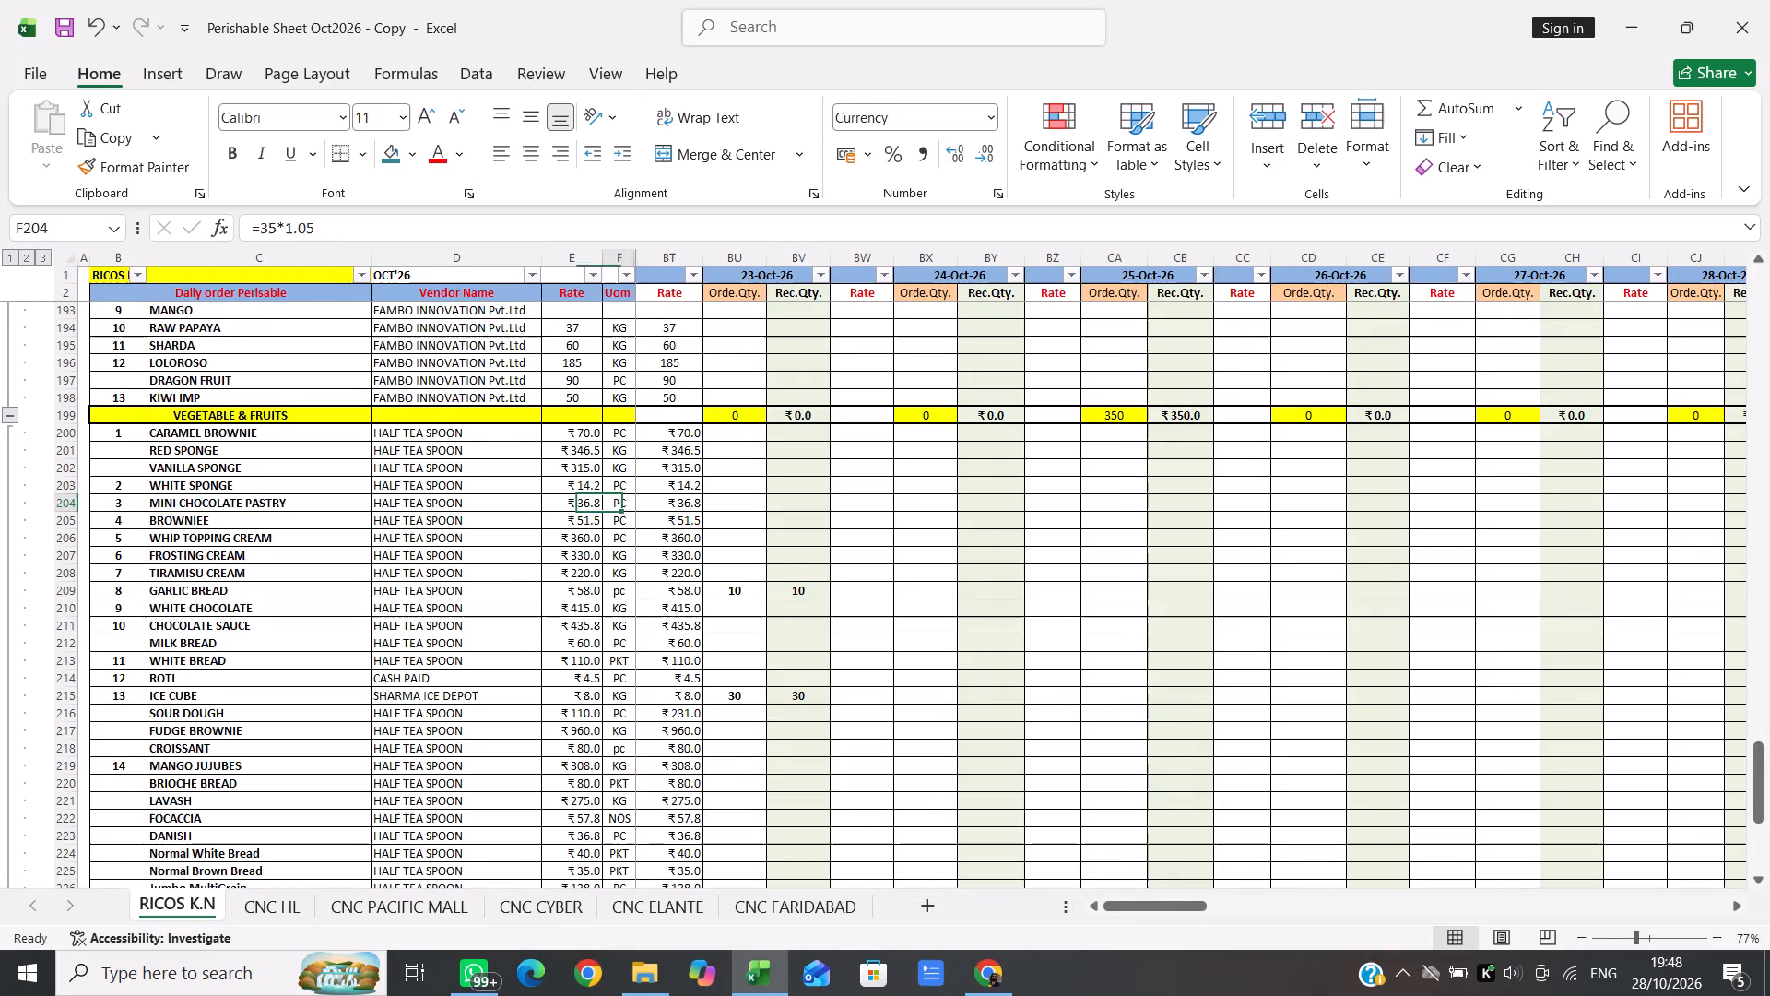
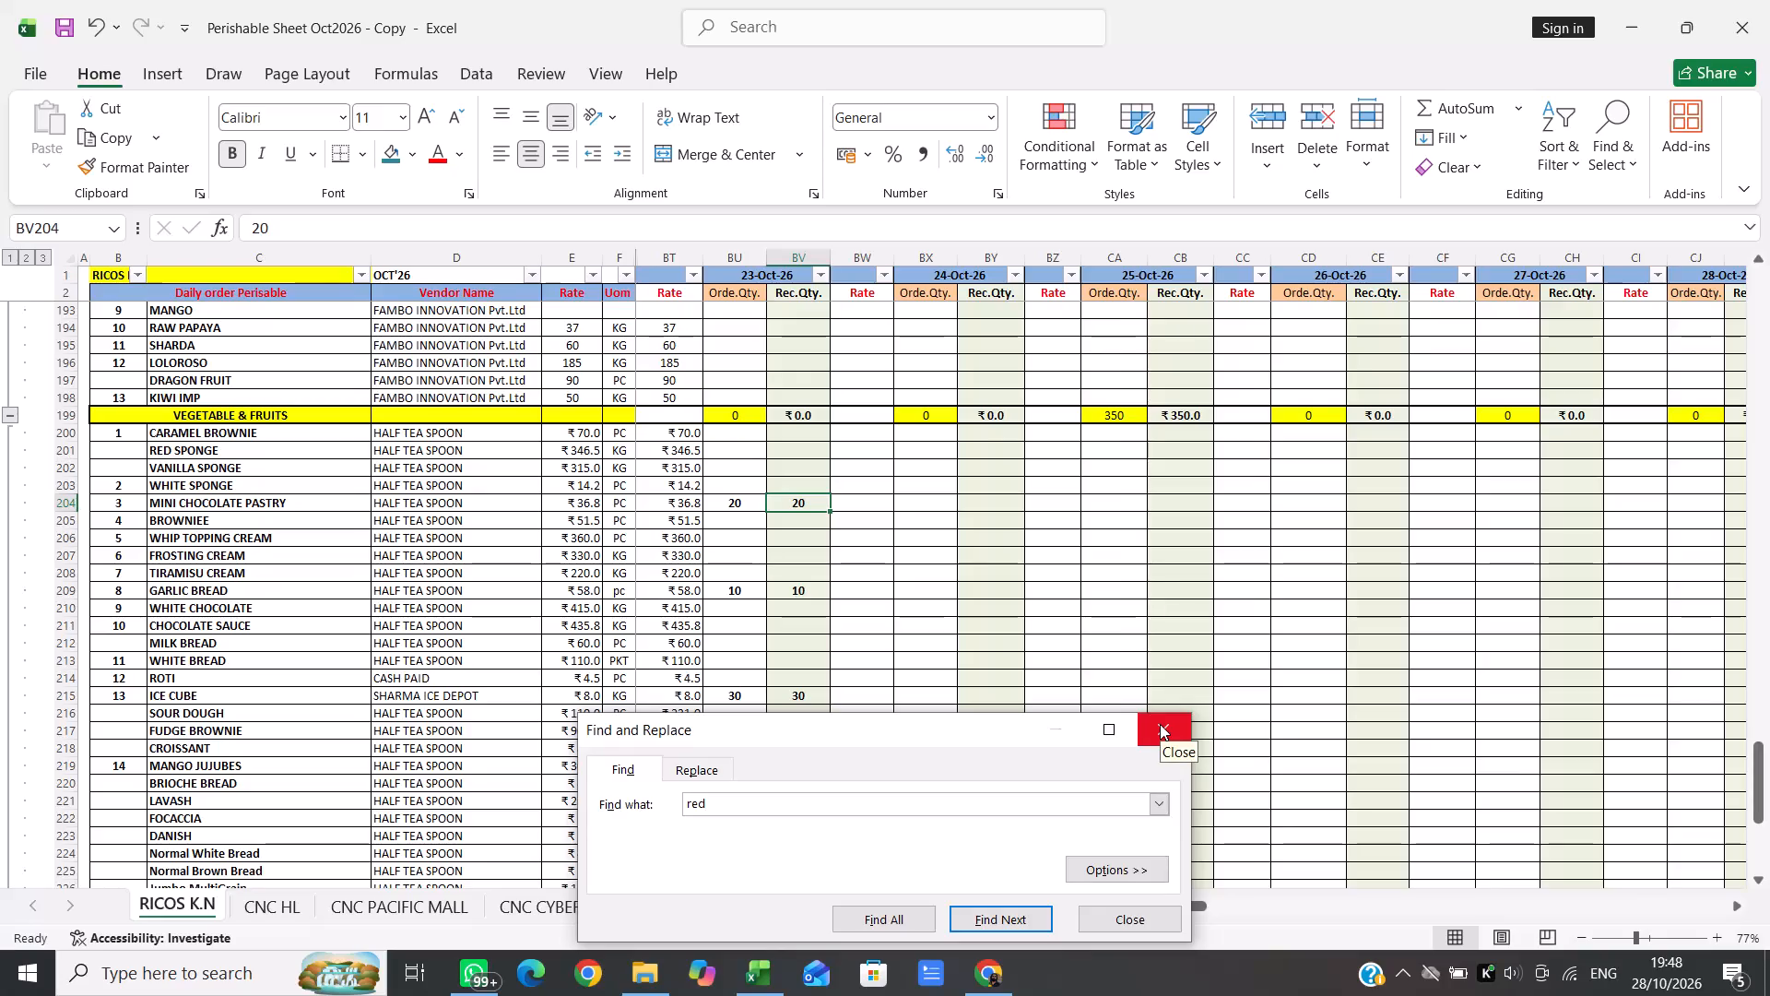
Search the sheet for "red s" to find RED SPONGE and move along its row toward the 23-Oct-26 quantity columns.
key(space)
text(d)
key(BackSpace)
key(s)
key(Return)
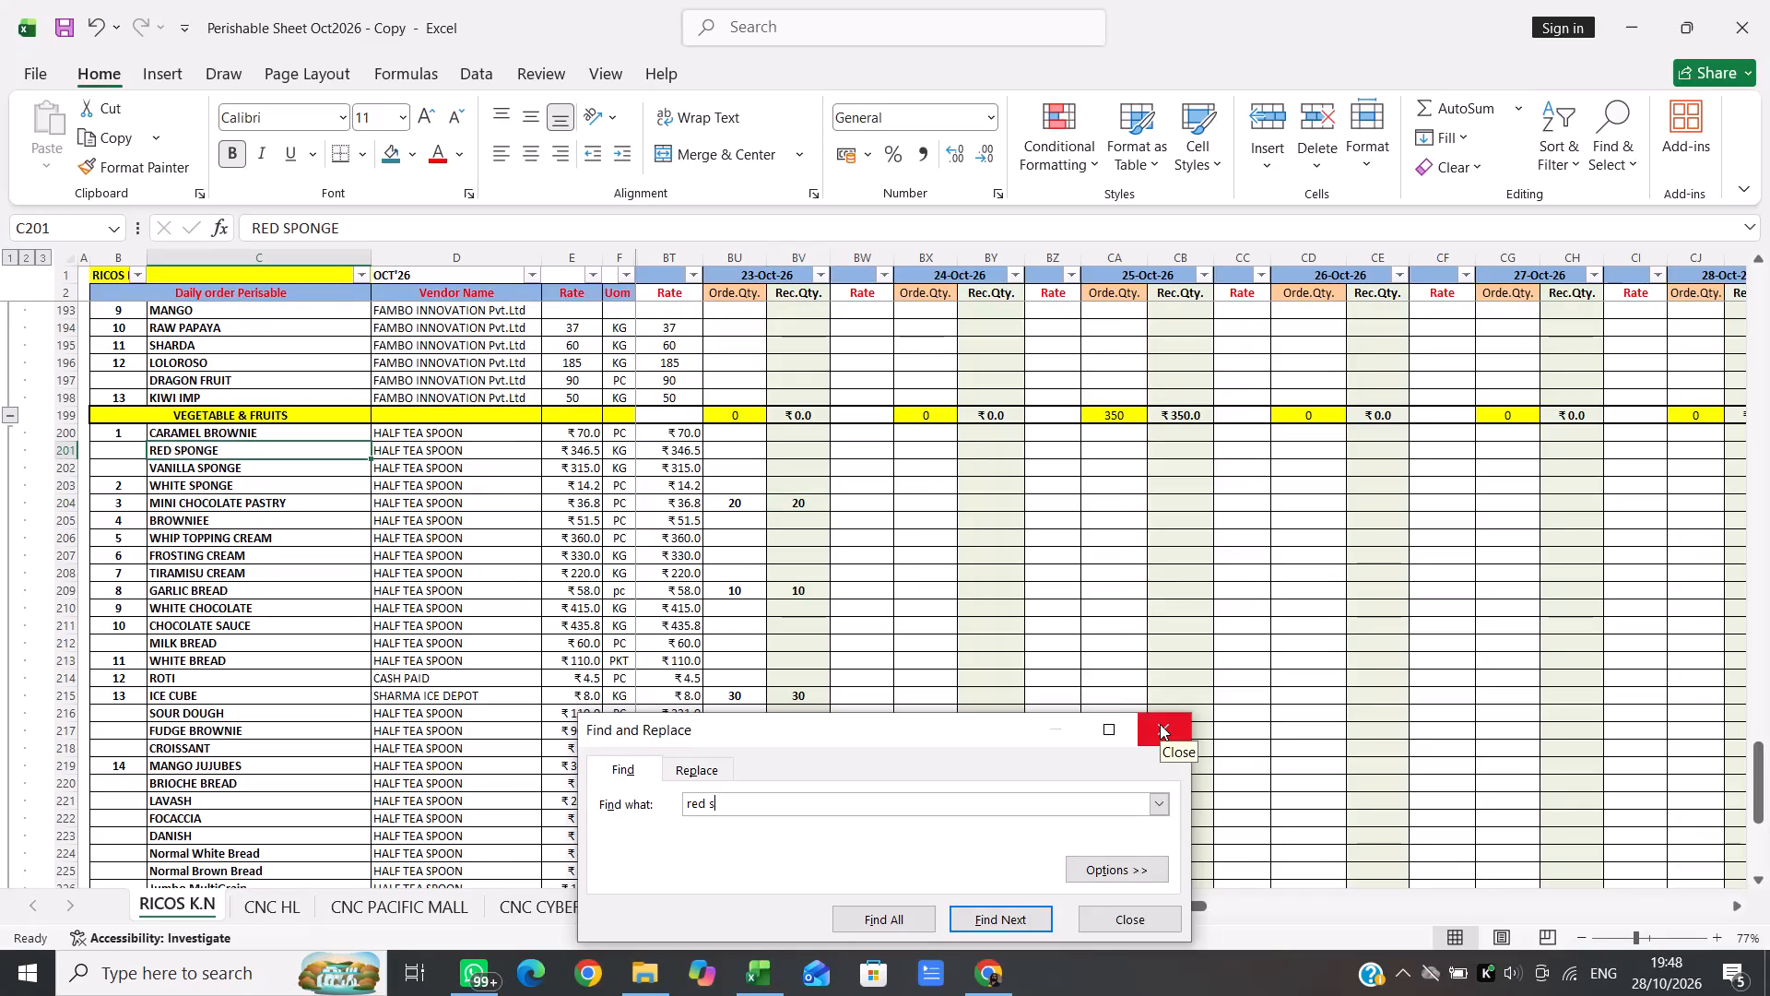
click(1160, 724)
key(Right)
key(Right)
key(Right)
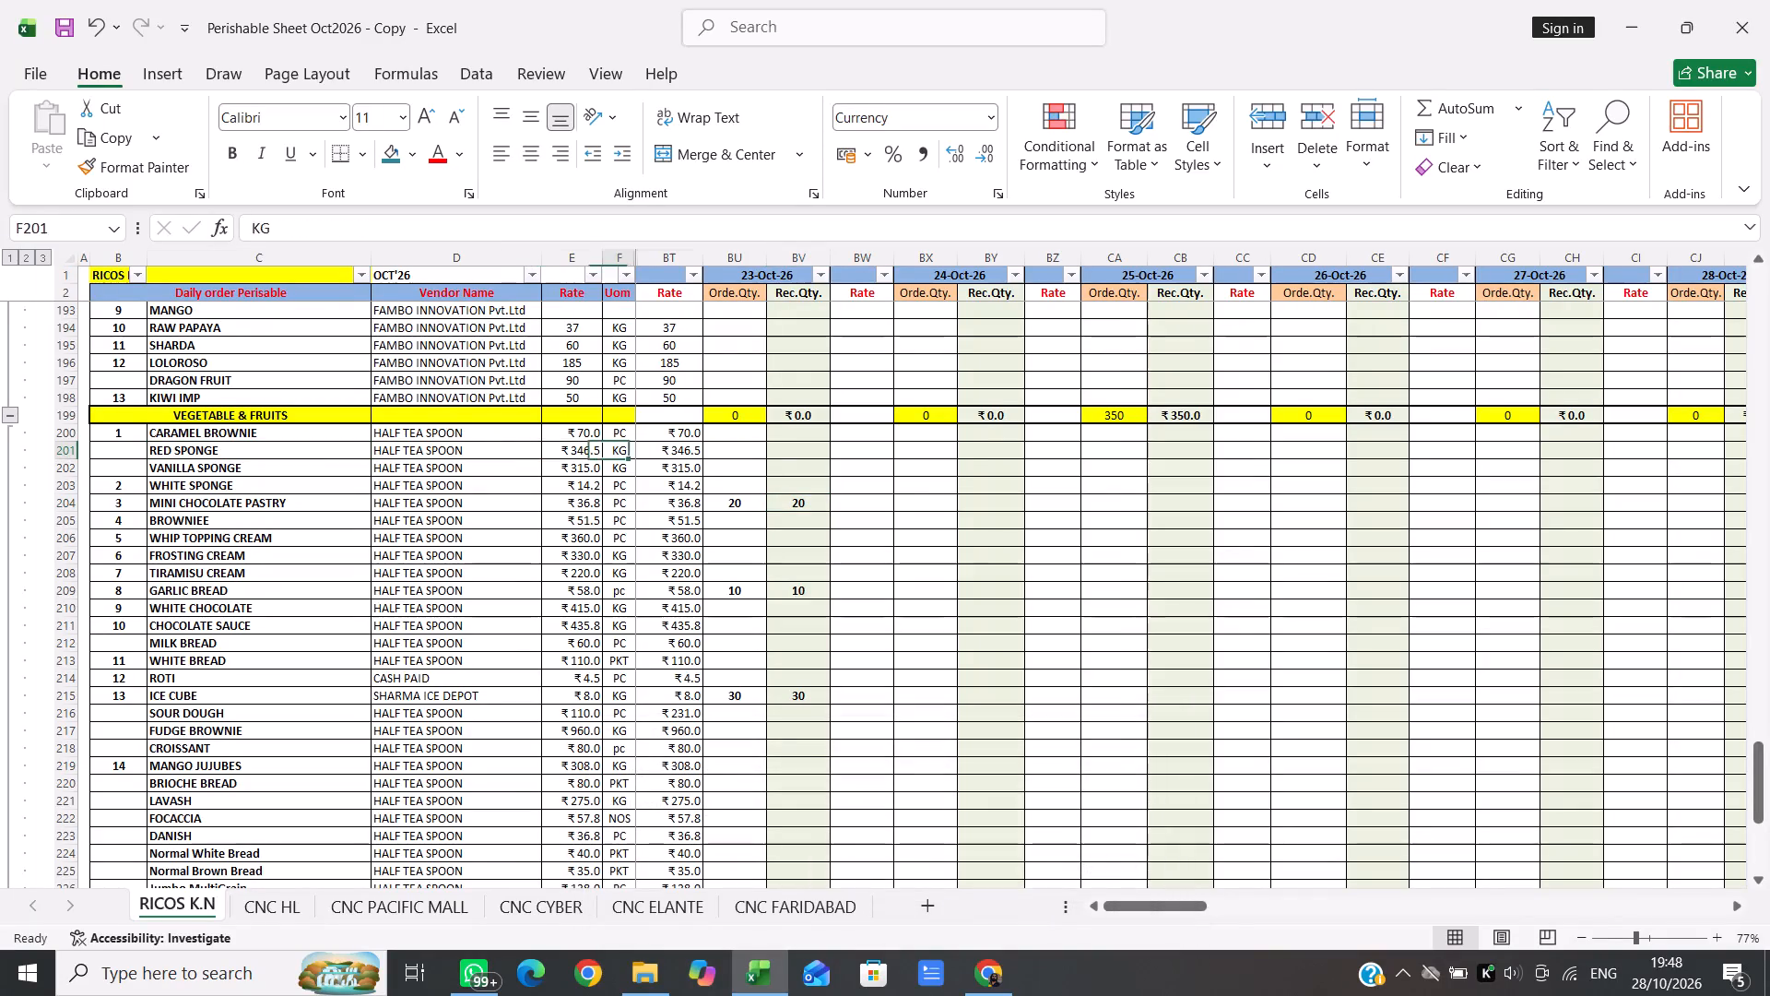
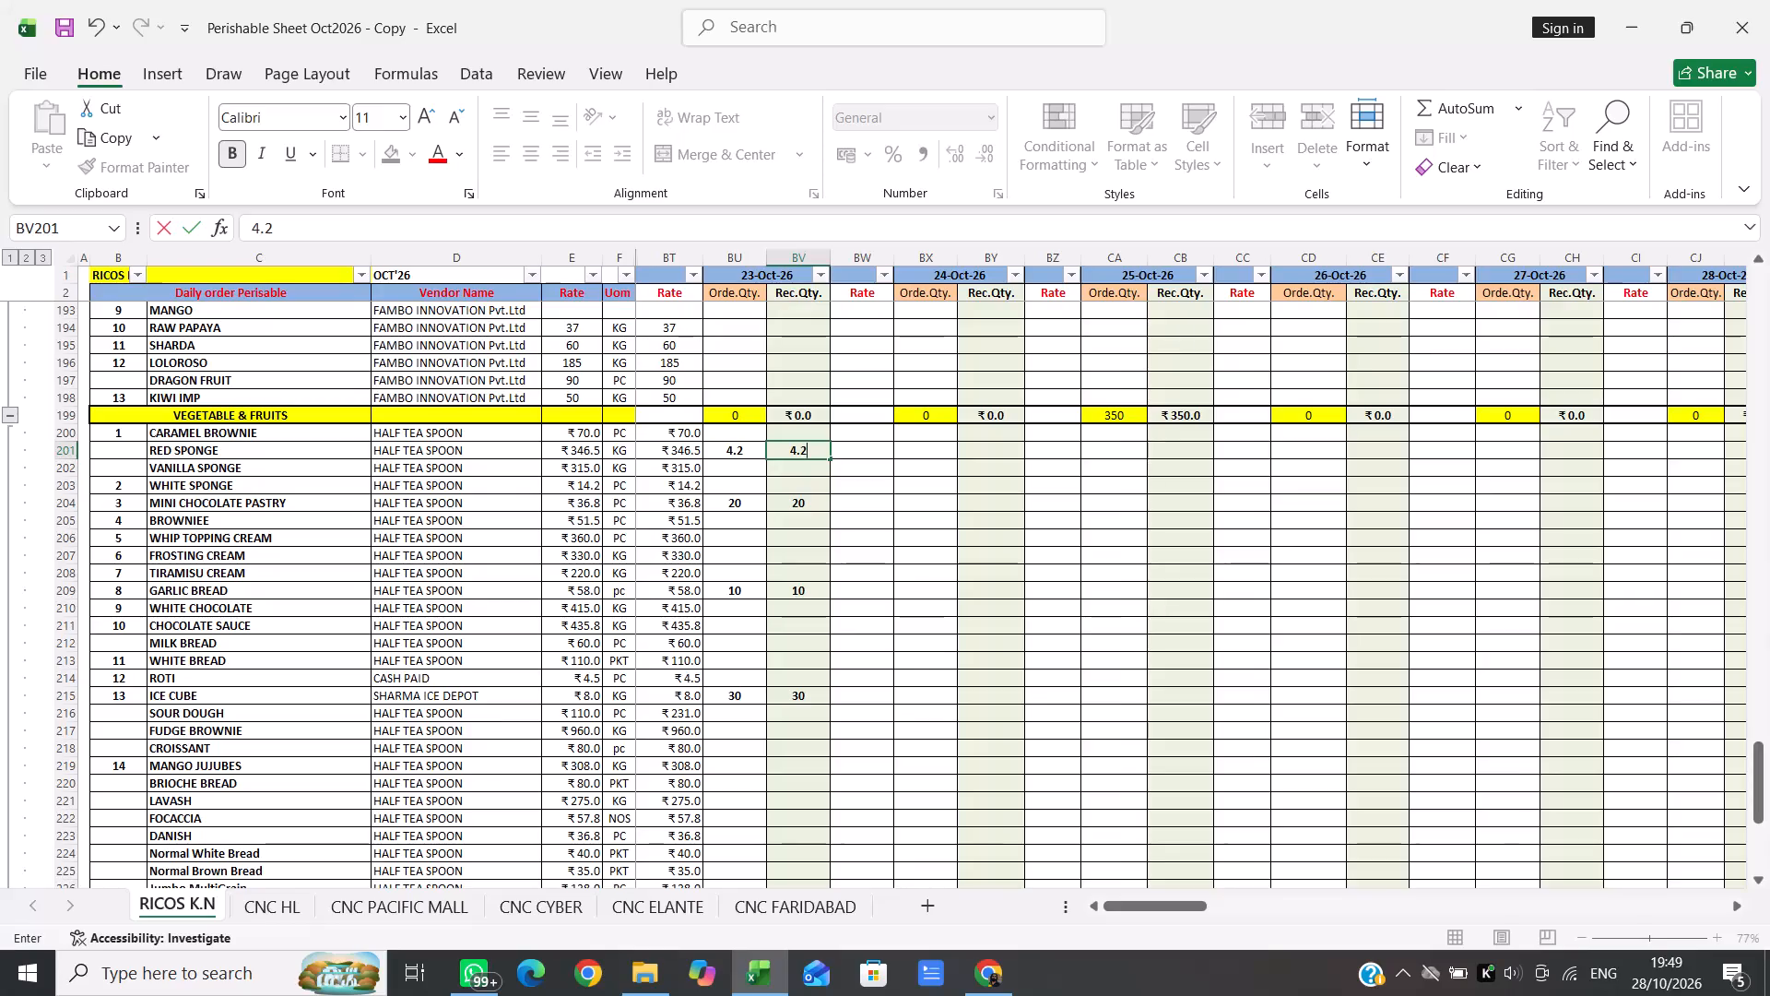
Complete the RED SPONGE received quantity of 4.2 for 23-Oct-26 and move to BROWNIEE's ordered quantity cell for that date.
click(718, 522)
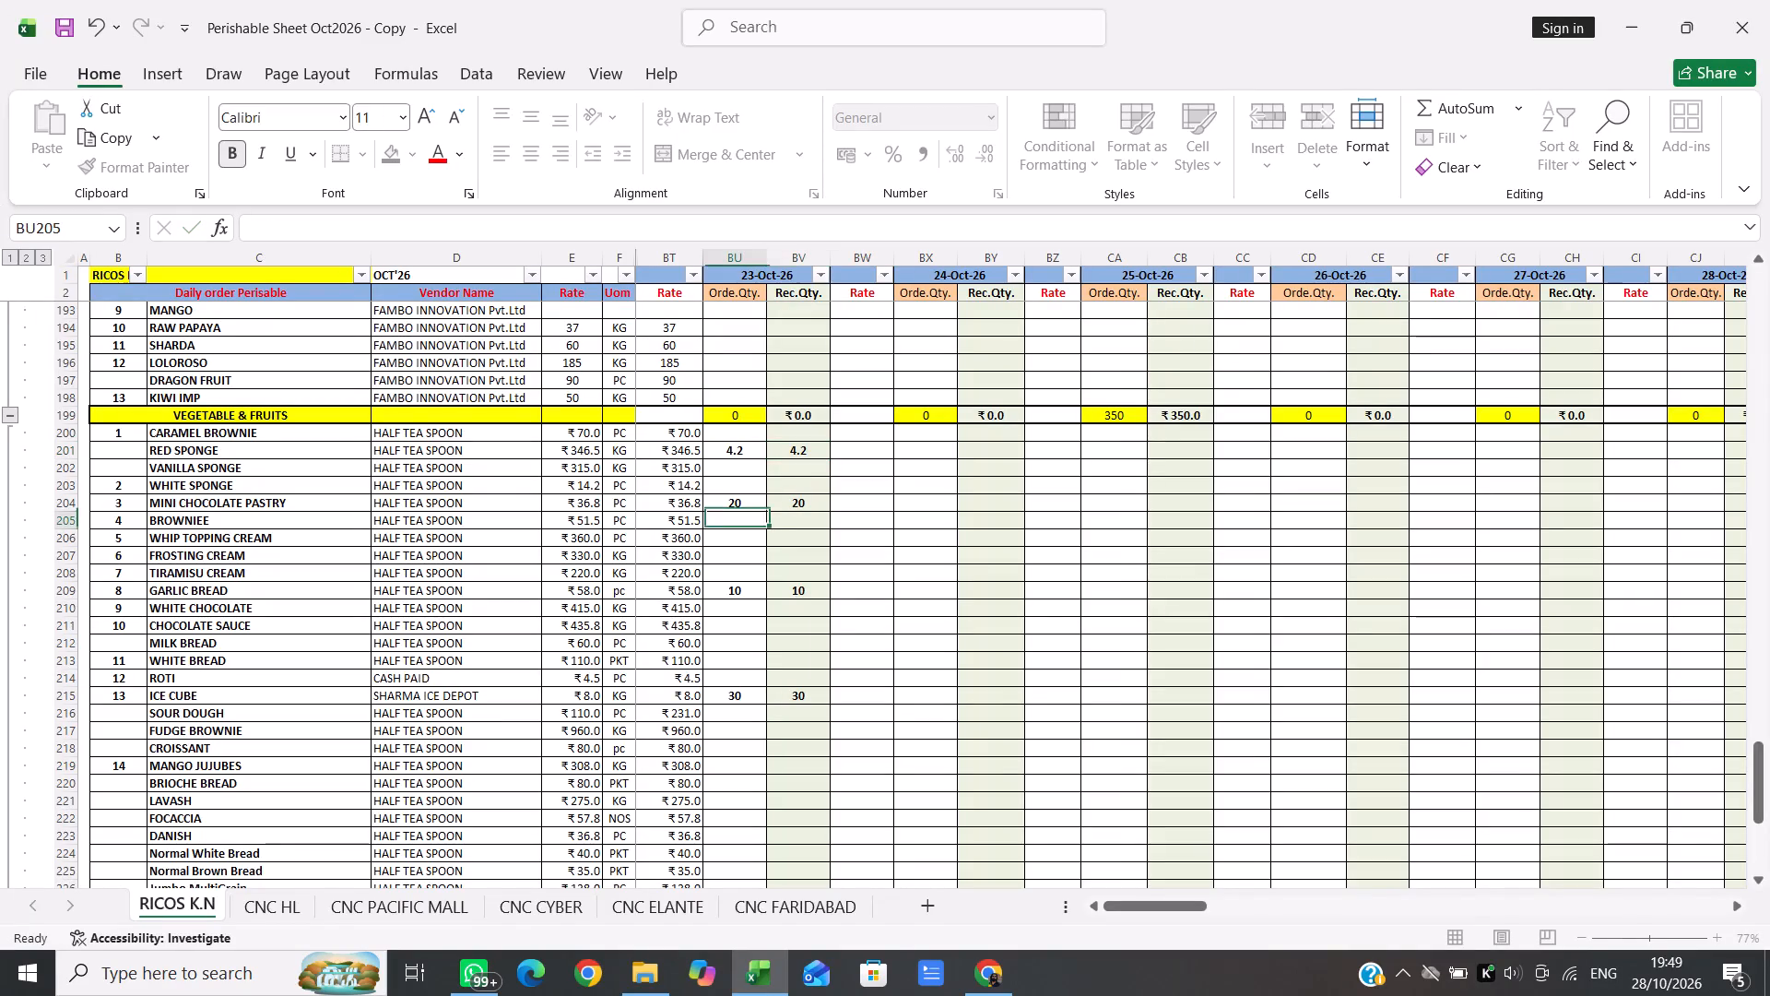